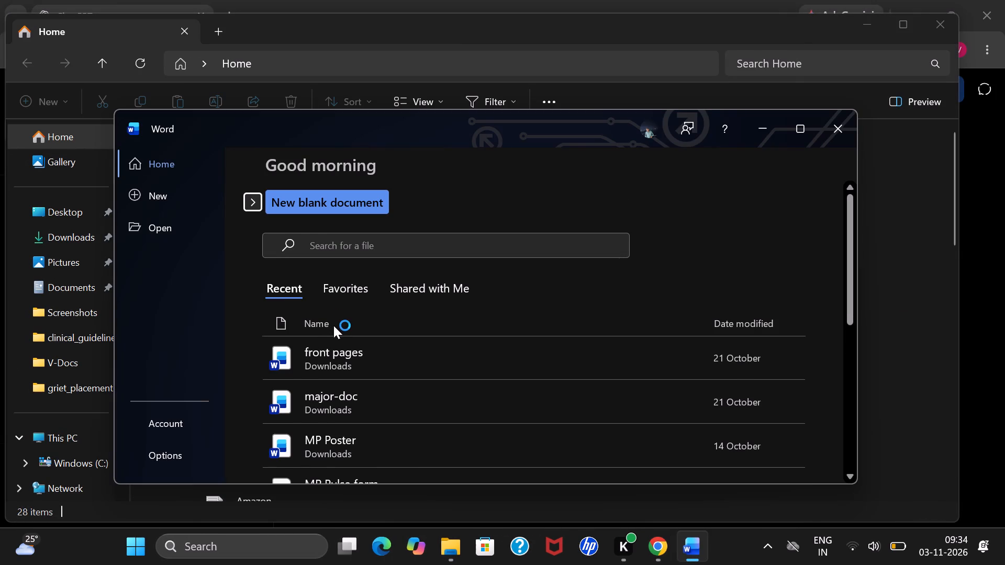
Open the recent document "front pages" and maximize its window.
double_click(329, 362)
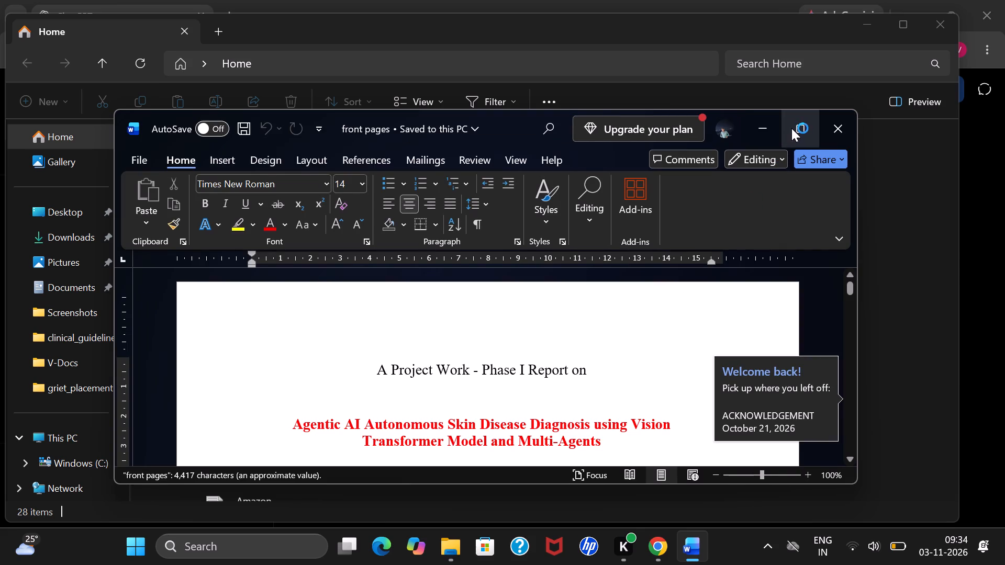
click(791, 128)
Review the cover, certificate and declaration pages of the front pages document.
scroll(688, 342, down, 5)
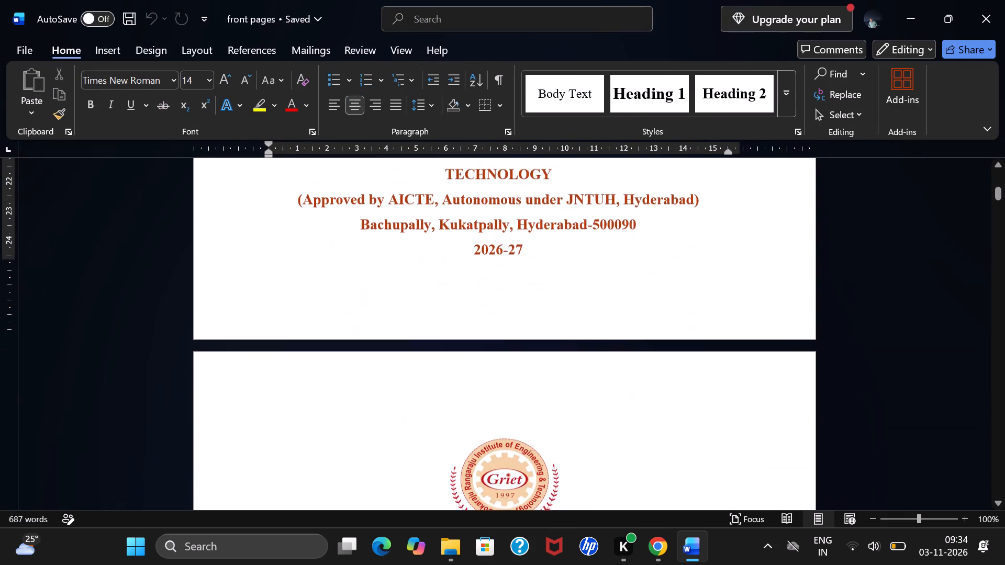
scroll(688, 342, down, 3)
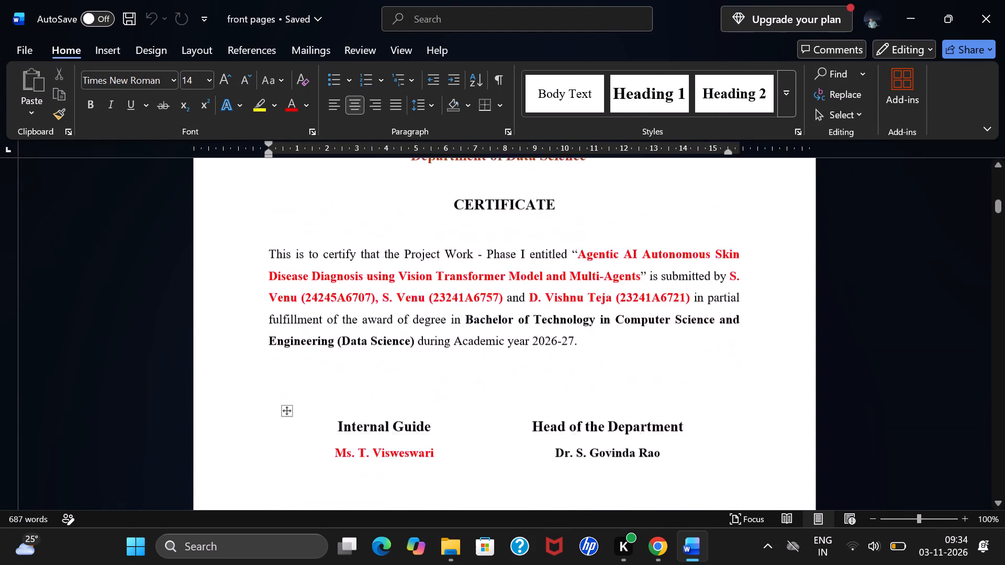
scroll(688, 342, down, 2)
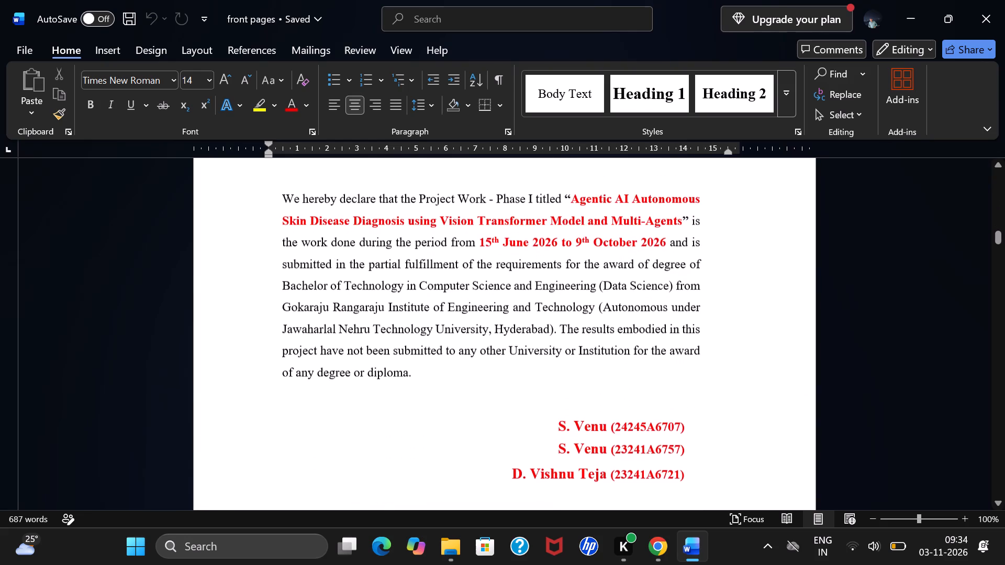
scroll(688, 342, up, 2)
scroll(688, 342, down, 1)
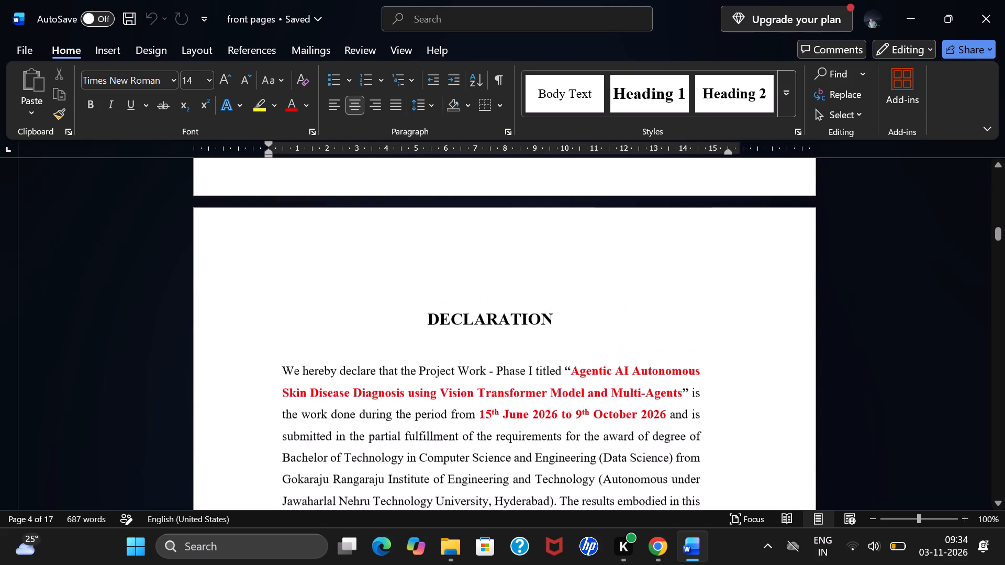
scroll(688, 342, down, 6)
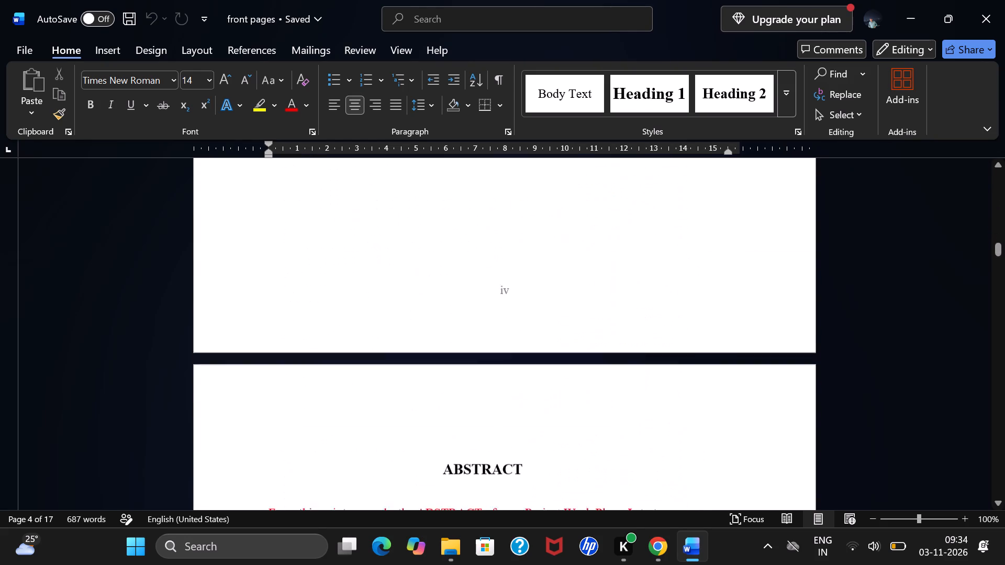
Review the rest of the front pages document from the abstract through the table of contents to the Literature Survey chapter.
scroll(688, 342, down, 5)
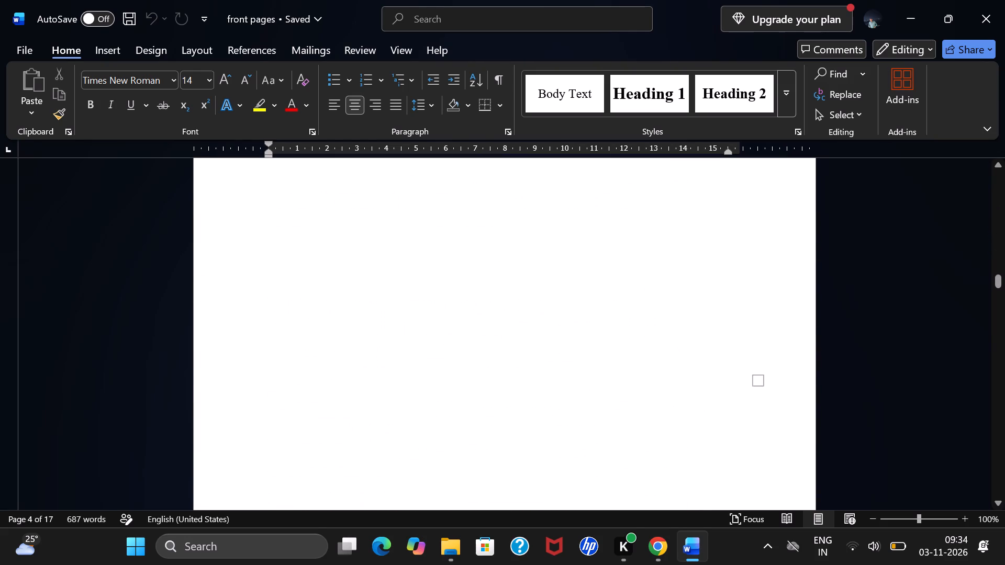
scroll(688, 342, down, 12)
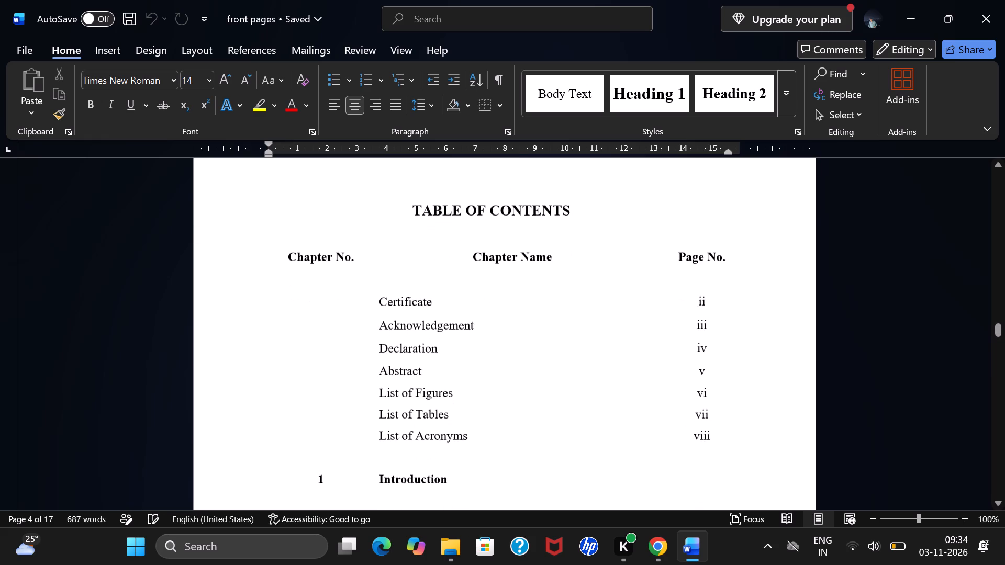
scroll(688, 342, down, 5)
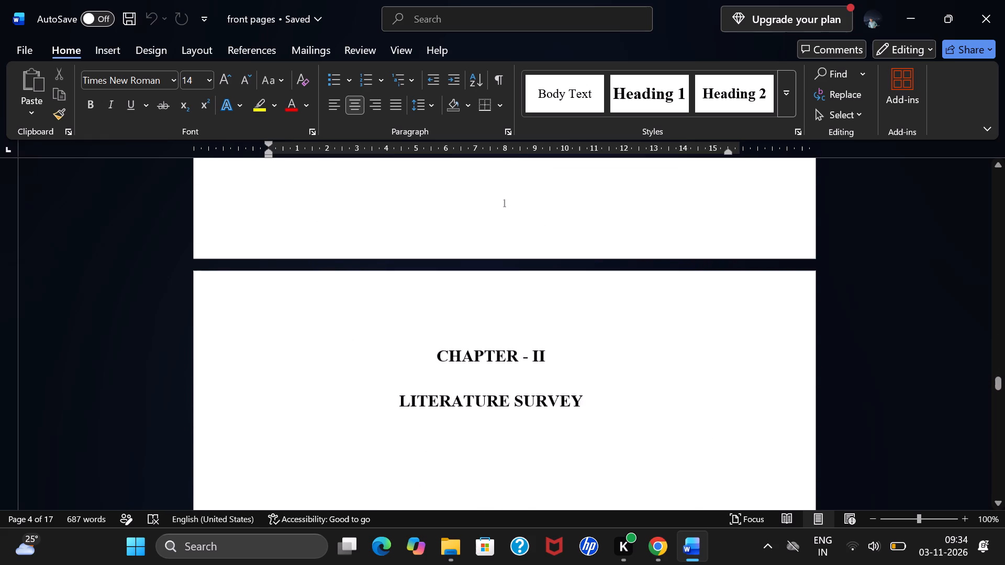
scroll(688, 342, down, 3)
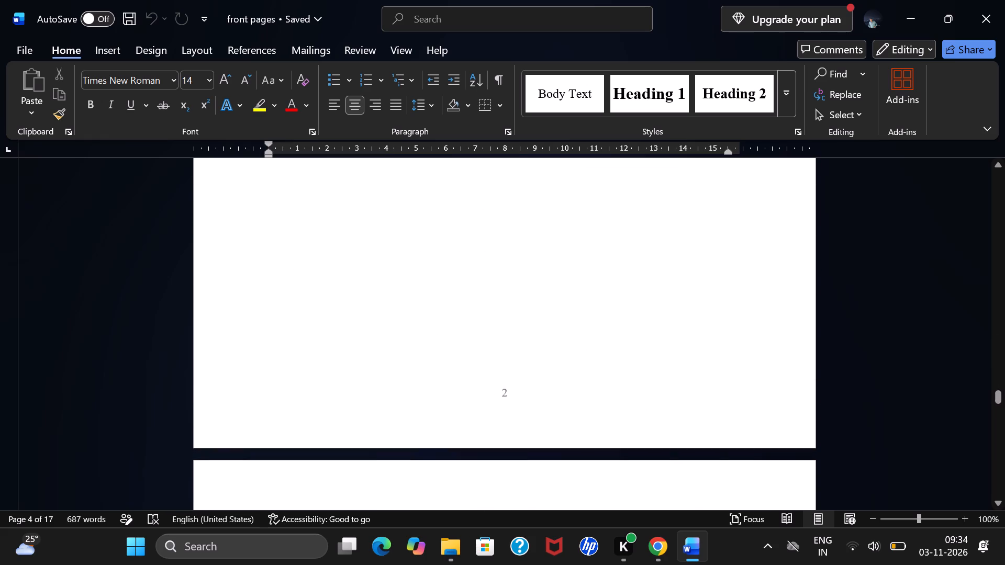
Open the recent document "major-doc" from the Downloads folder.
click(20, 55)
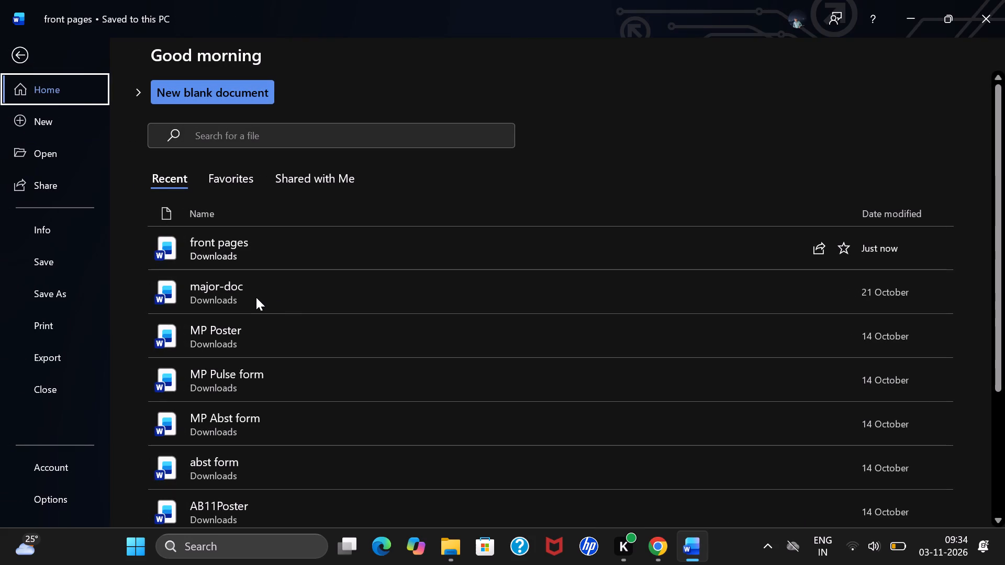
double_click(256, 297)
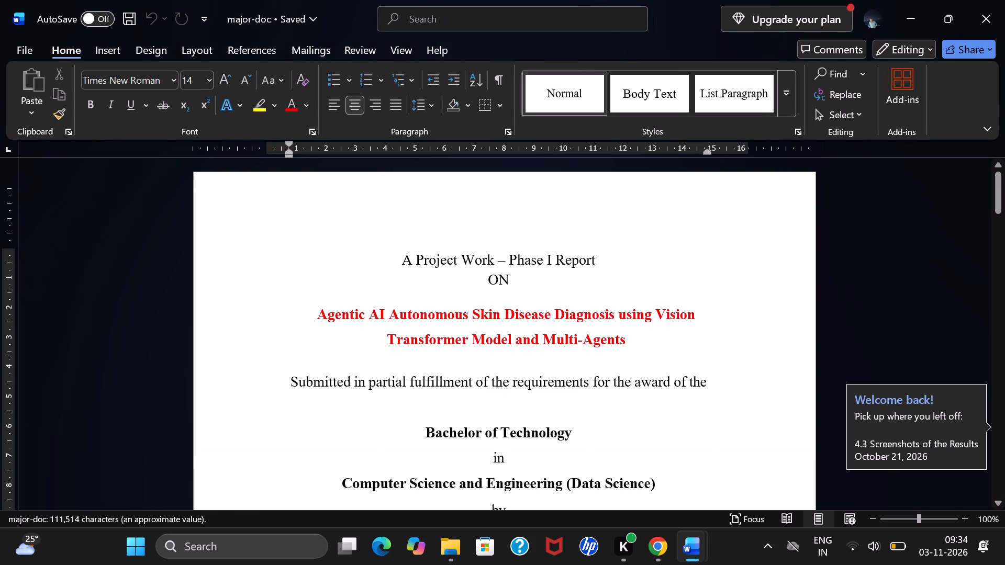
Examine the title page and the start of the certificate page in major-doc, returning to the document's beginning.
scroll(450, 354, down, 2)
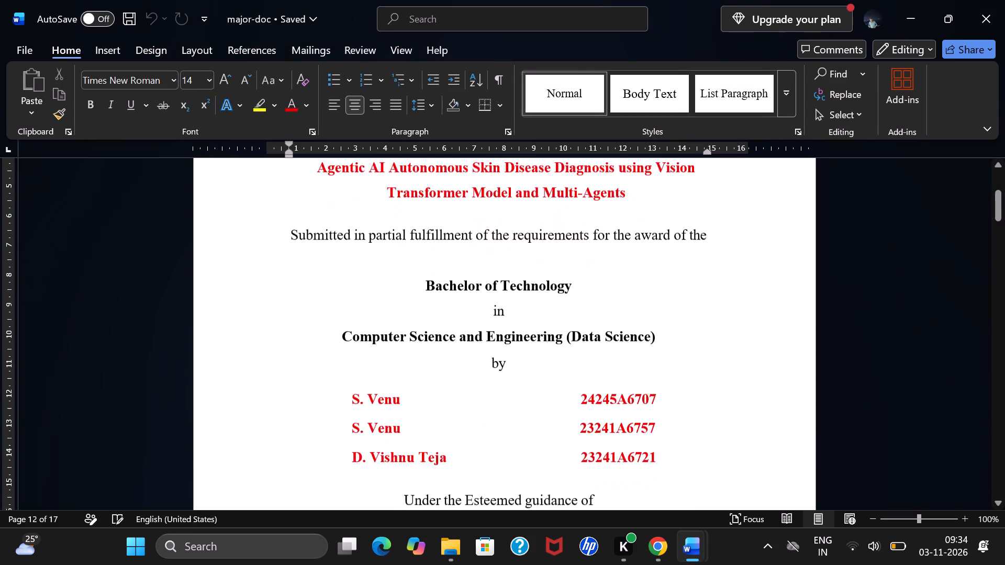
scroll(450, 354, down, 3)
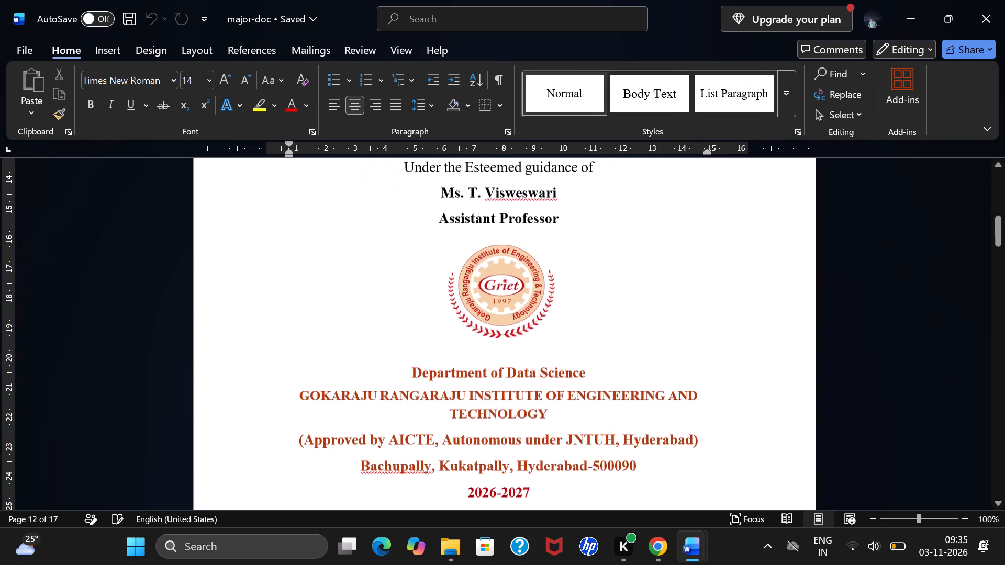
scroll(450, 354, down, 2)
scroll(450, 354, up, 1)
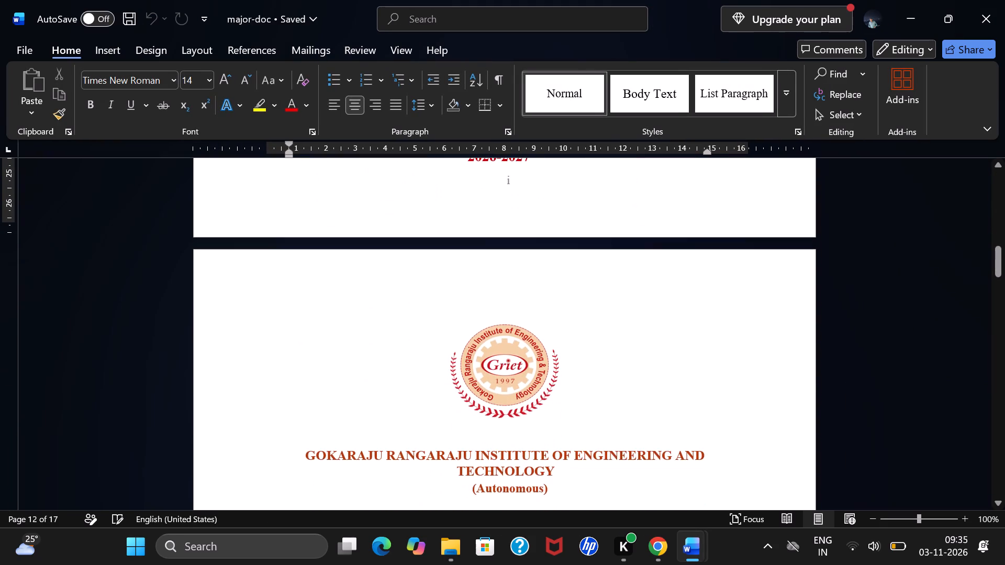
scroll(450, 354, up, 2)
scroll(450, 354, right, 1)
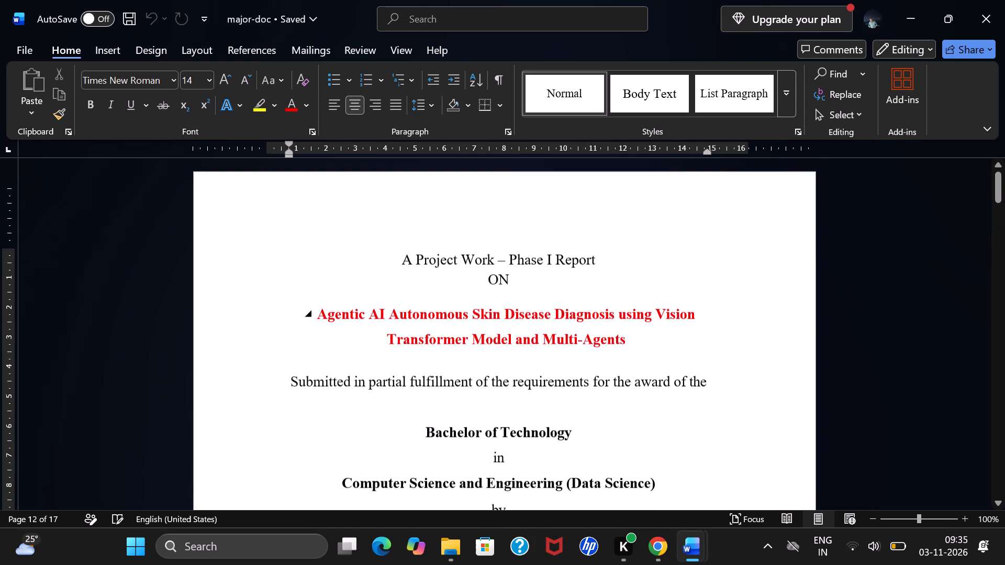
Review the certificate, declaration and abstract pages of major-doc.
scroll(450, 354, down, 3)
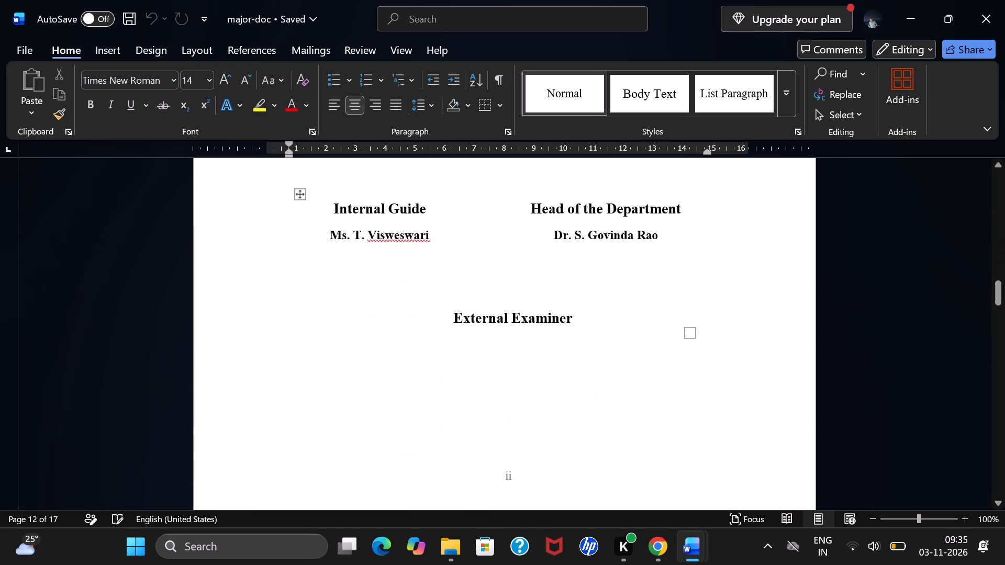
scroll(450, 354, down, 5)
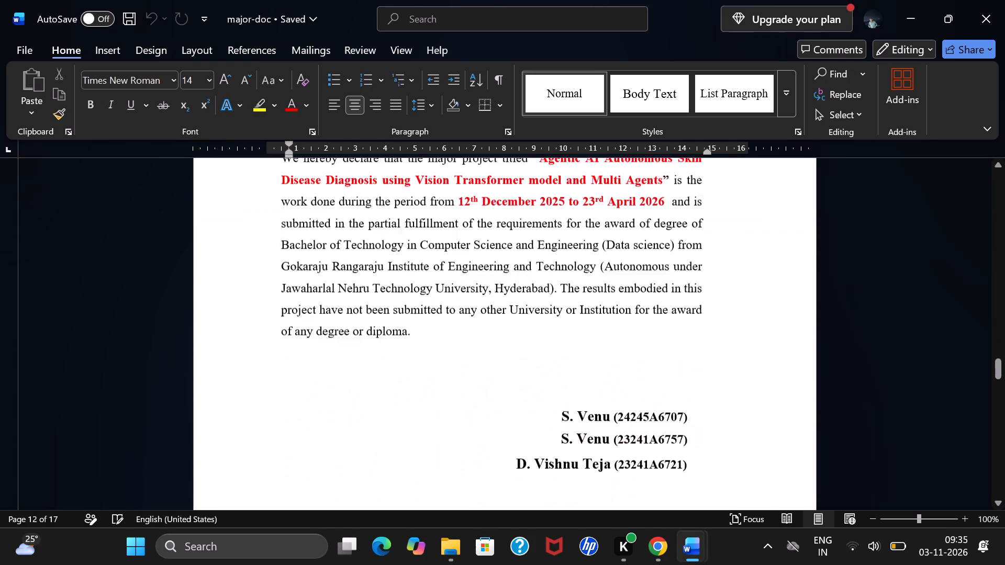
scroll(450, 354, down, 4)
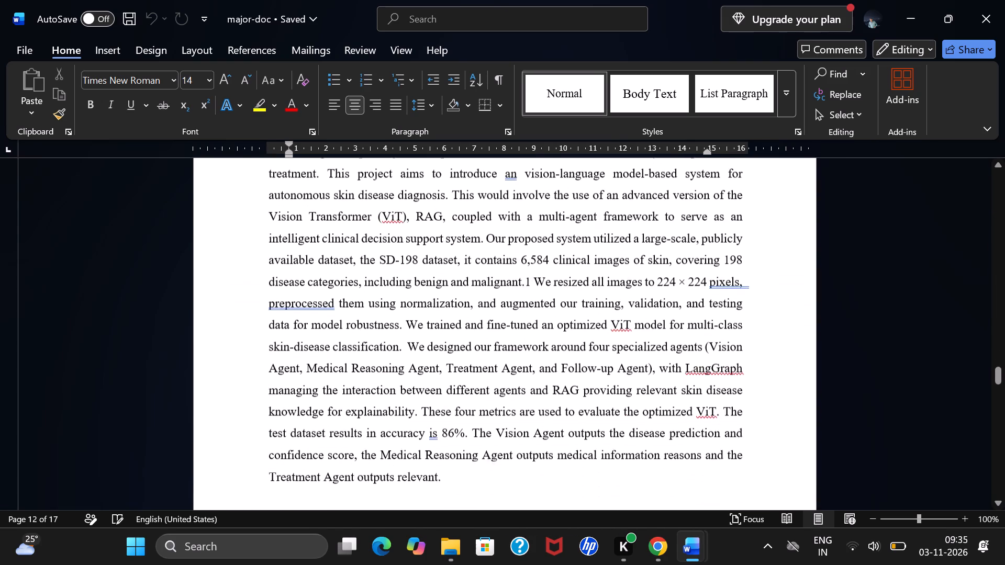
Review major-doc's list of figures, list of tables and table of contents through the References entry.
scroll(450, 354, down, 4)
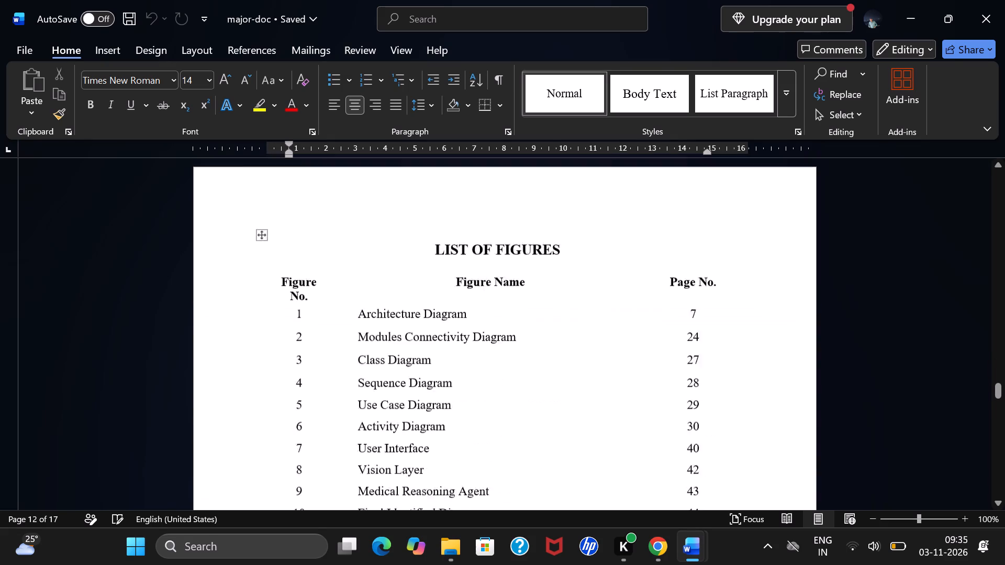
scroll(450, 354, down, 6)
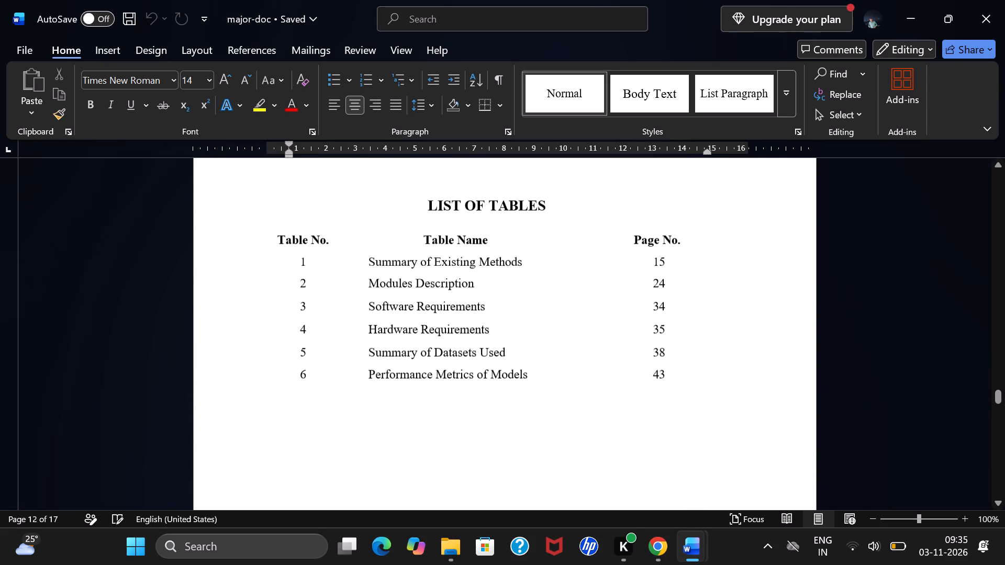
scroll(450, 354, down, 9)
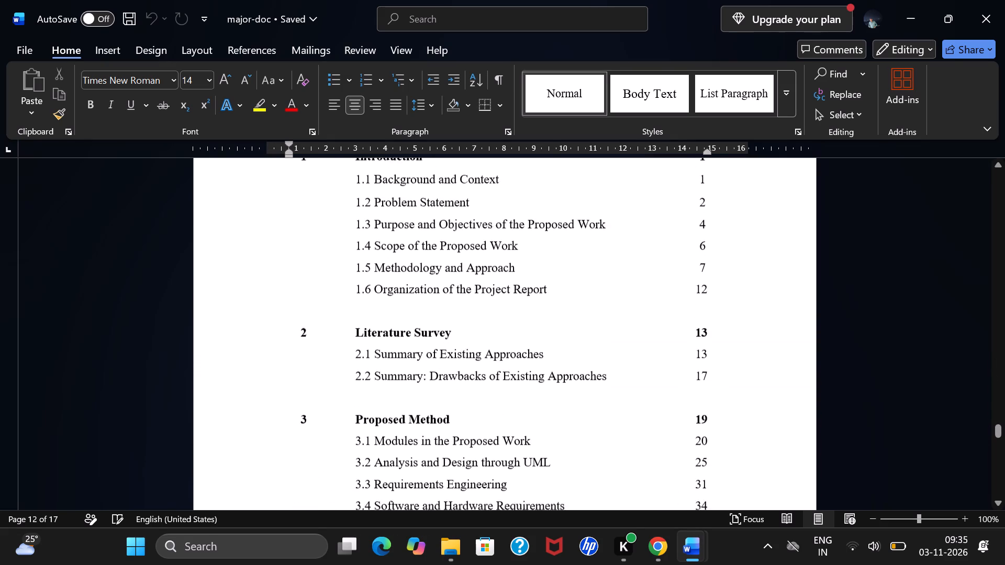
scroll(450, 354, down, 5)
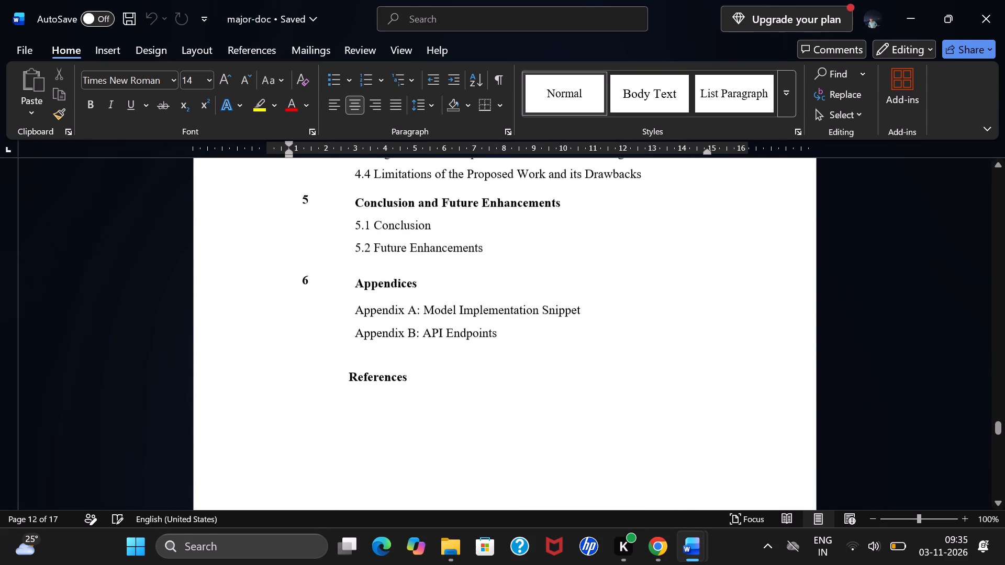
scroll(450, 354, down, 3)
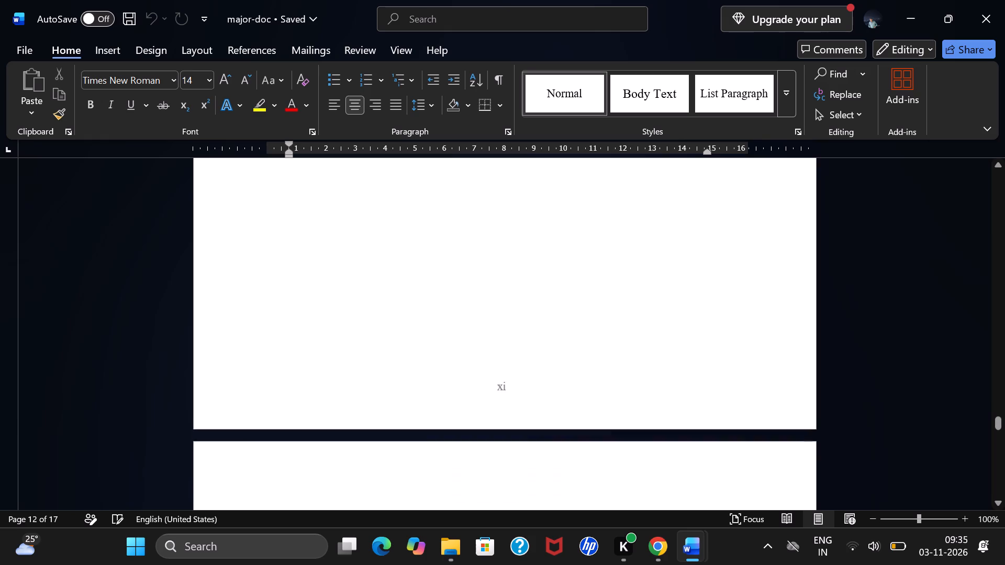
Examine Chapter 1, Introduction, up to the Architecture Diagram and its Figure 1 caption.
scroll(450, 354, down, 1)
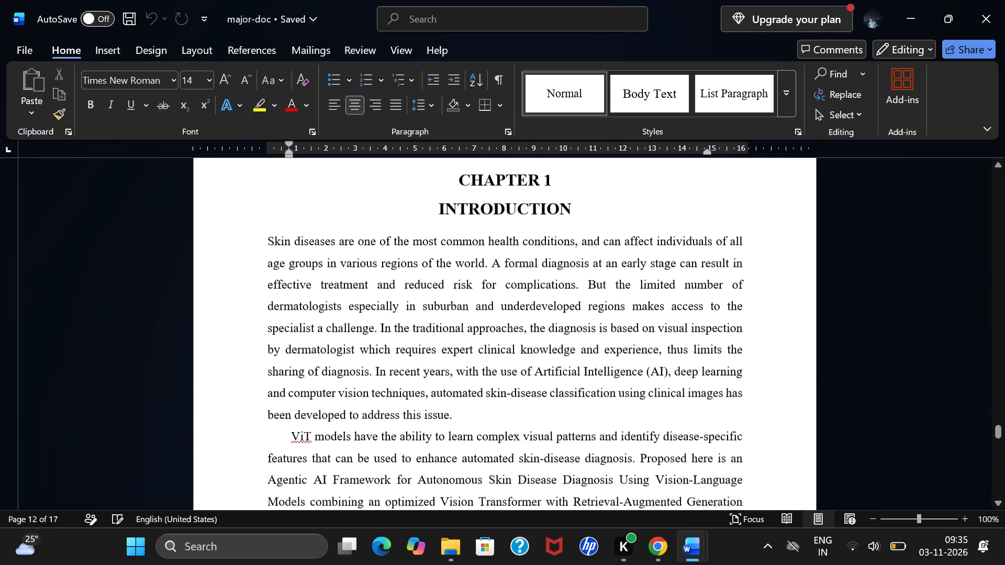
scroll(450, 354, down, 9)
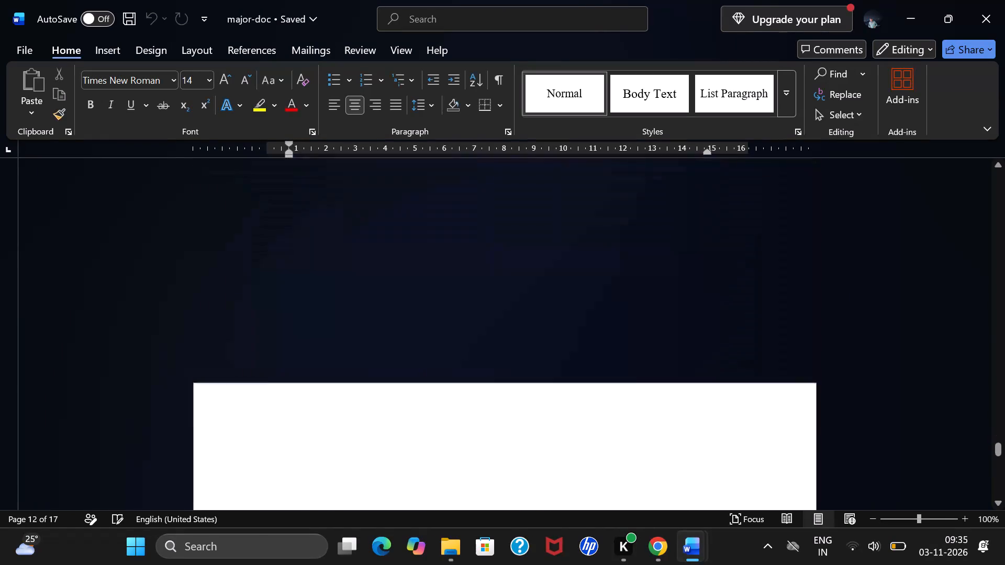
scroll(450, 354, down, 7)
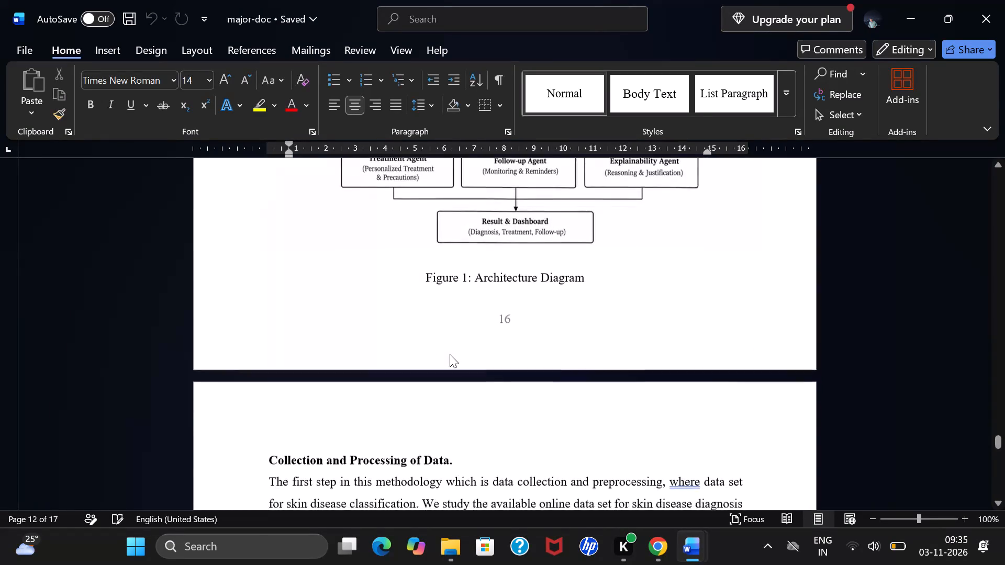
click(502, 321)
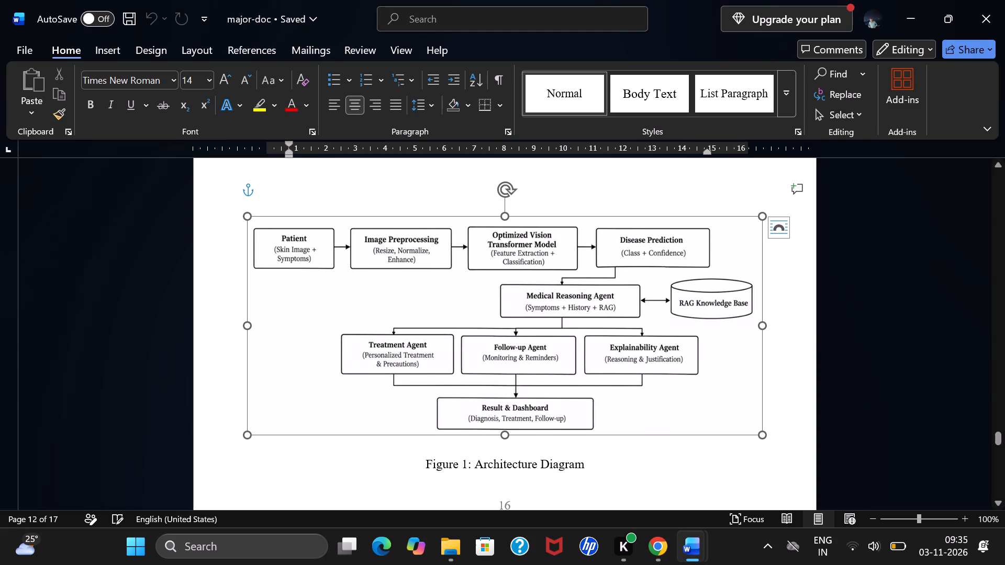
click(624, 472)
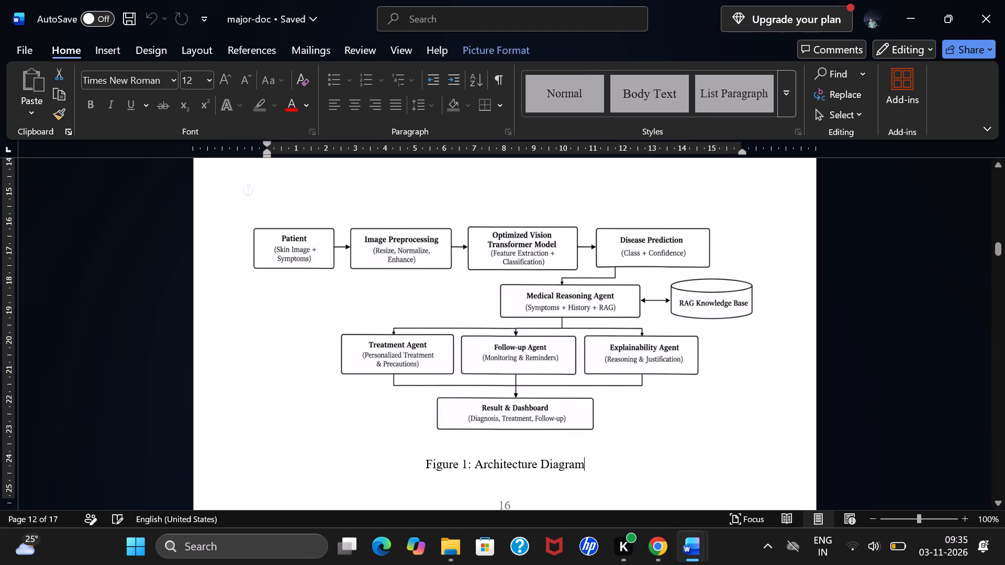
Review the methodology, agent descriptions, literature survey and proposed method sections up to the Activity Diagram.
scroll(624, 472, down, 8)
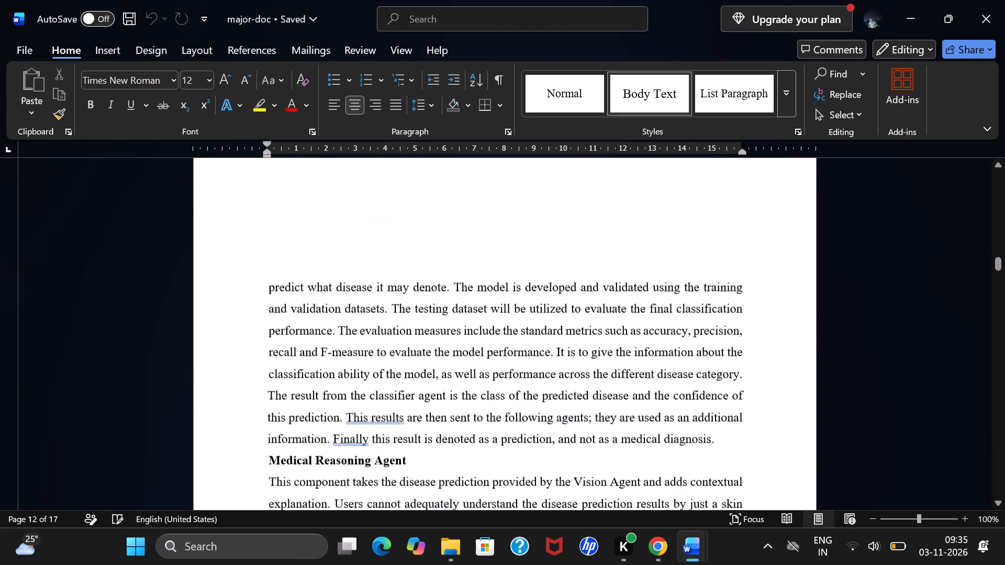
scroll(624, 472, down, 5)
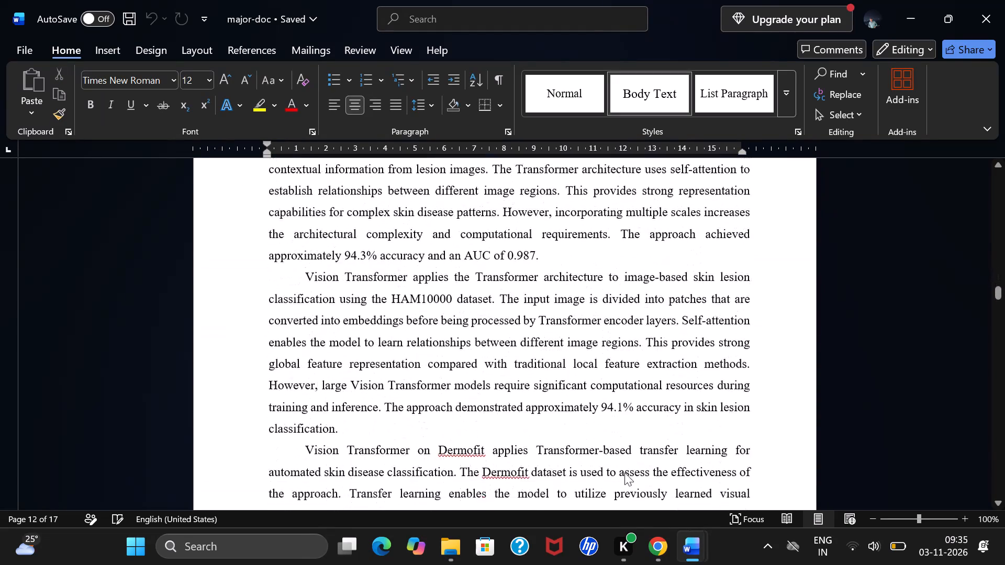
scroll(624, 472, down, 6)
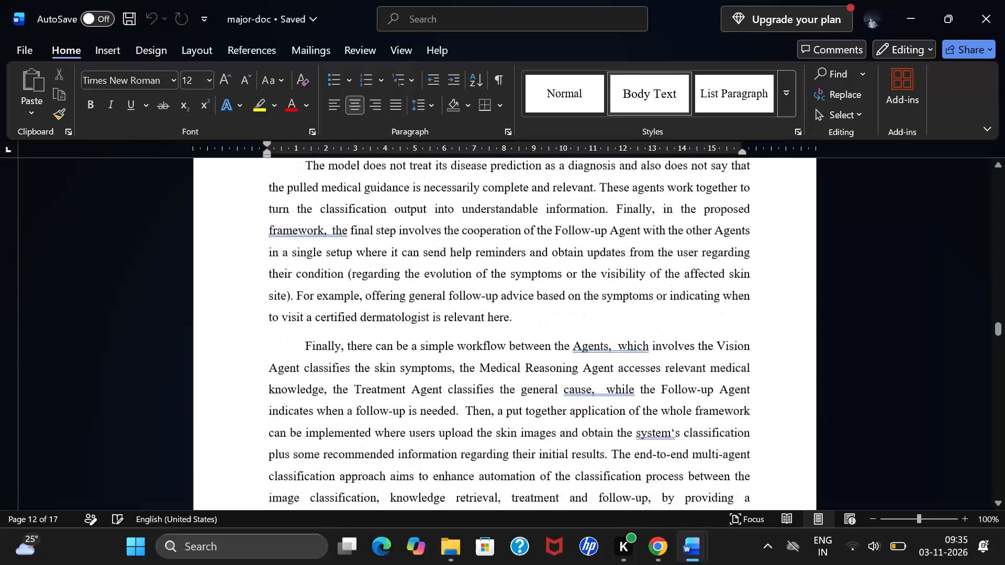
scroll(624, 472, down, 3)
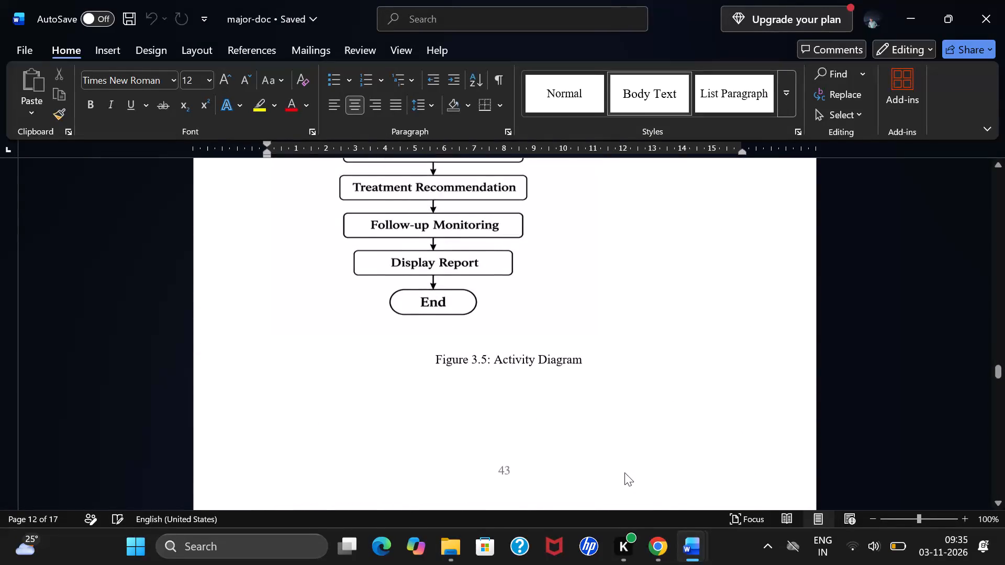
Examine the Activity Diagram in Figure 3.5, its description and the start of section 3.3 Requirements Engineering.
scroll(624, 472, up, 2)
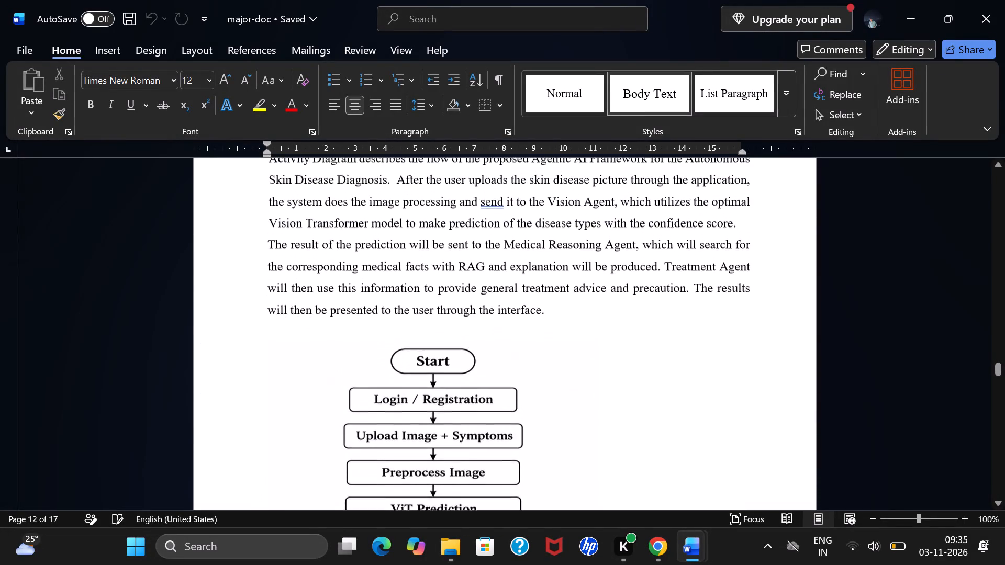
scroll(624, 472, up, 1)
scroll(624, 472, down, 3)
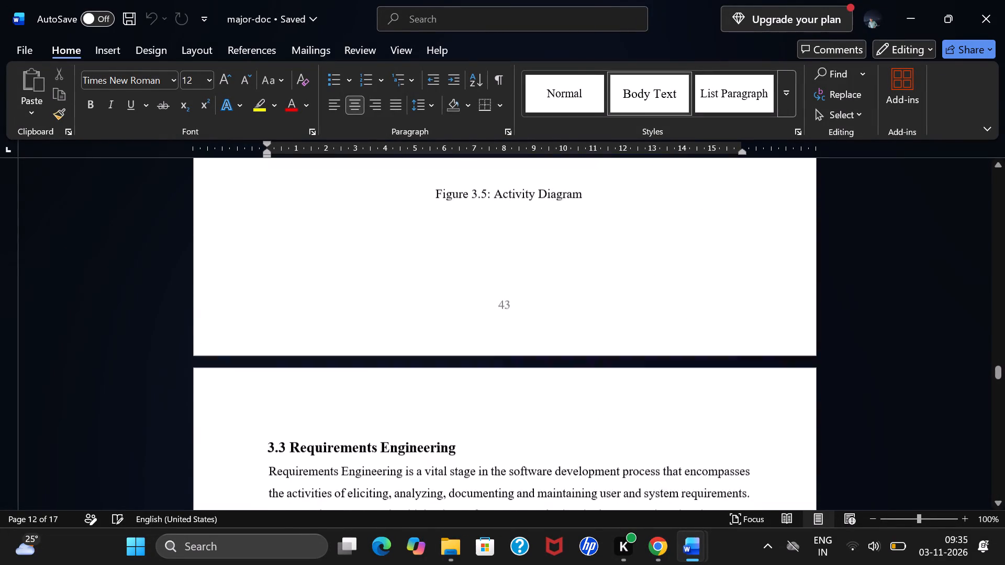
scroll(624, 472, up, 2)
scroll(624, 472, down, 2)
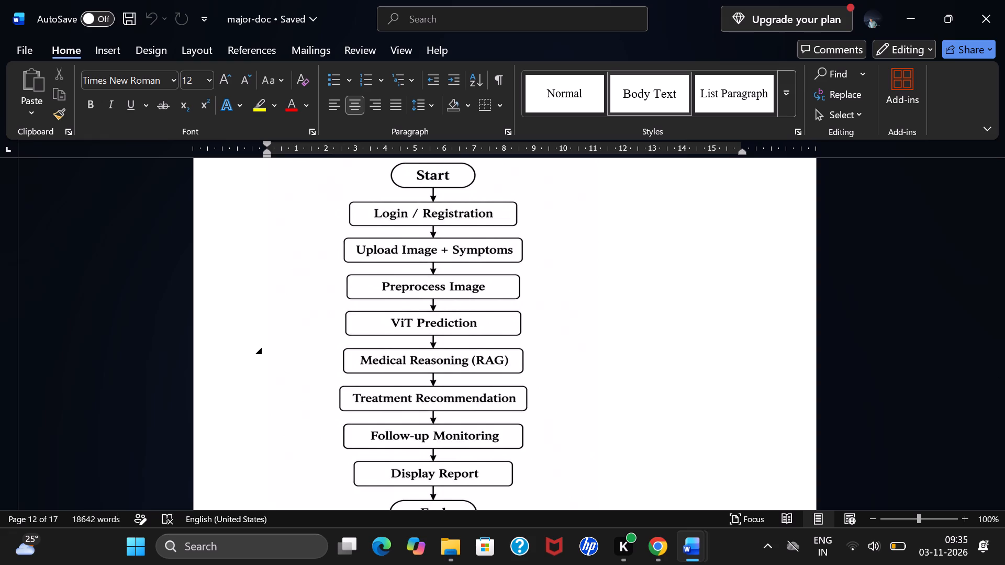
click(666, 545)
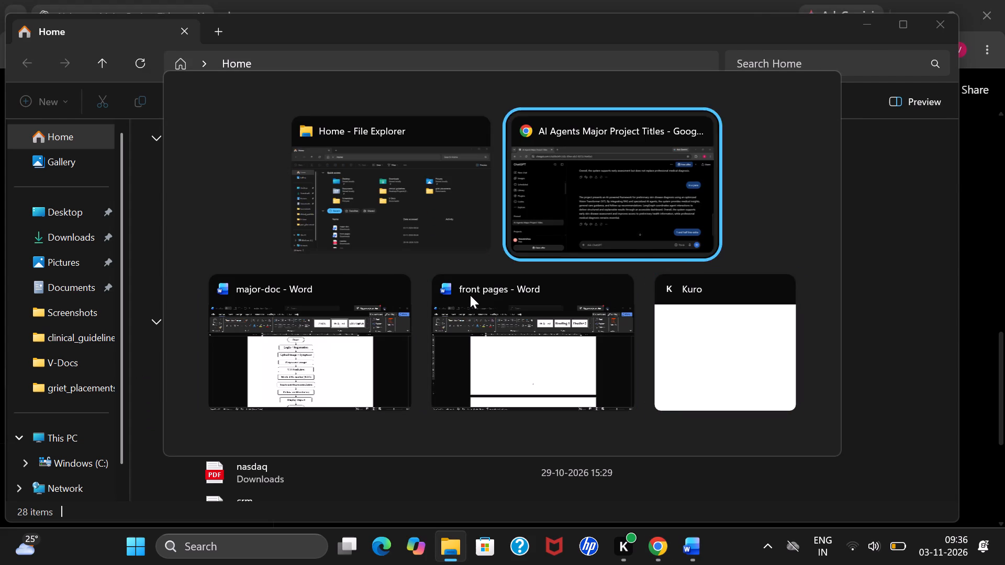
key(alt+Tab)
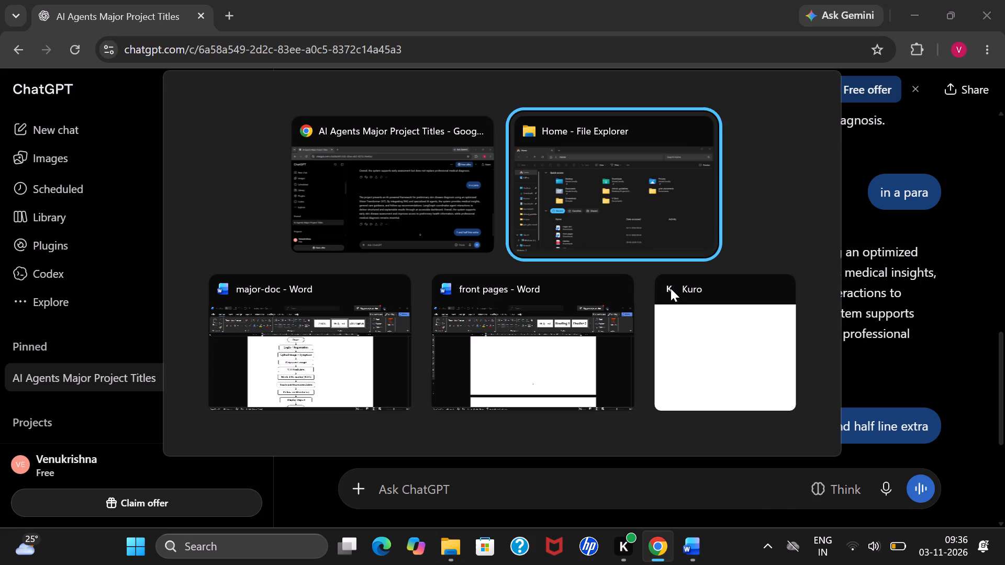
key(alt+Tab)
scroll(757, 344, down, 3)
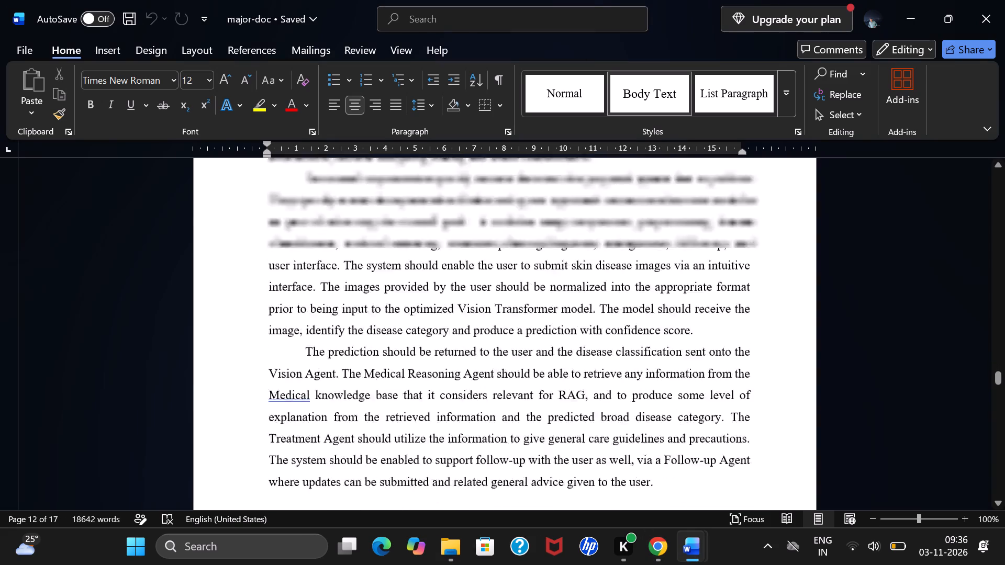
scroll(757, 344, down, 9)
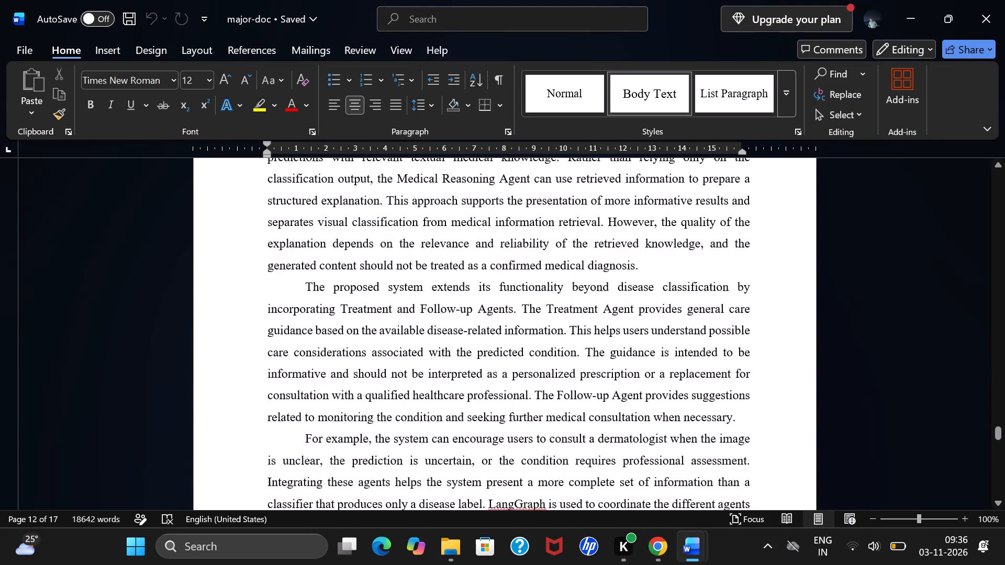
scroll(757, 344, down, 6)
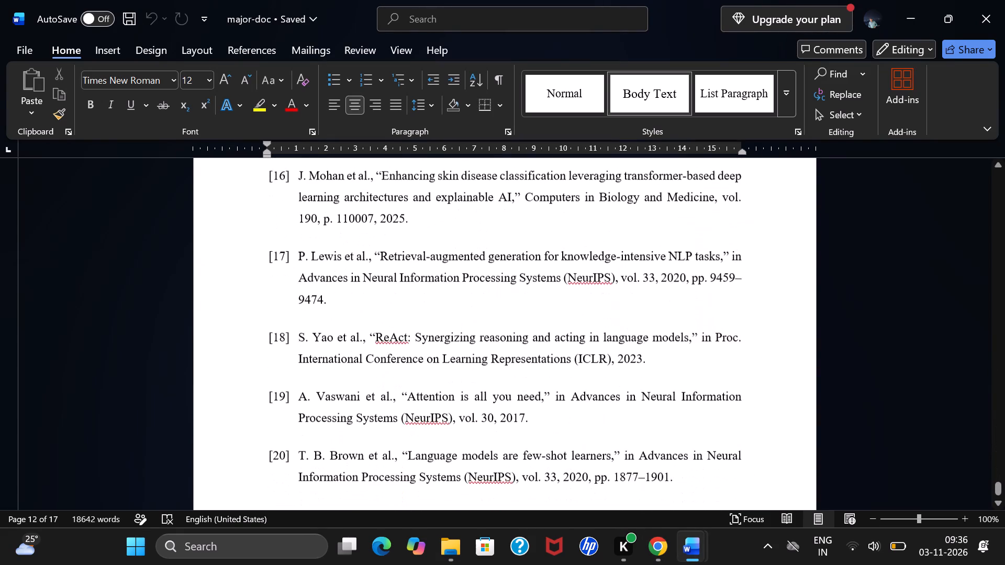
scroll(757, 344, down, 2)
Look back from the references through the appendix code to the start of Chapter 6, Appendices.
scroll(757, 344, up, 5)
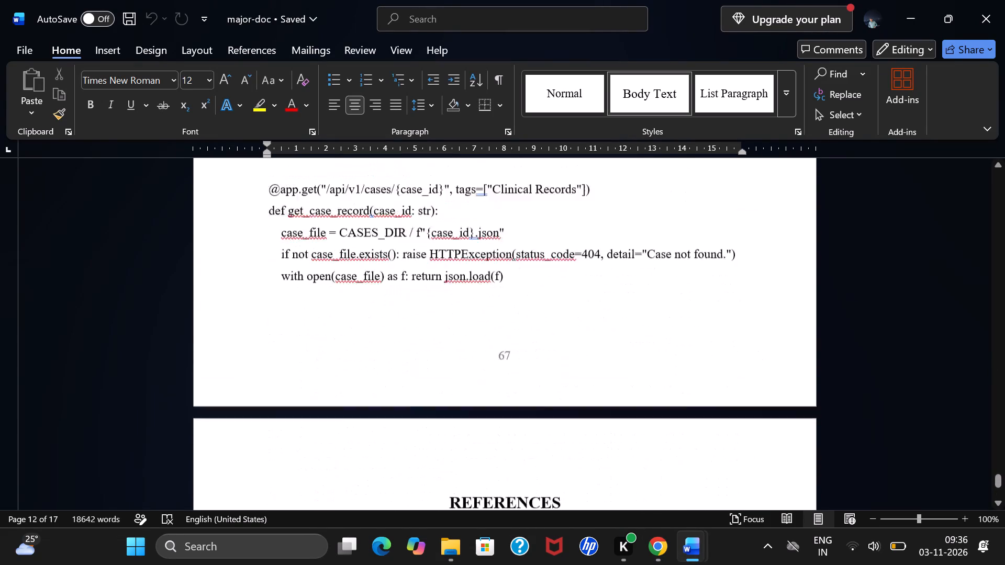
scroll(757, 344, up, 7)
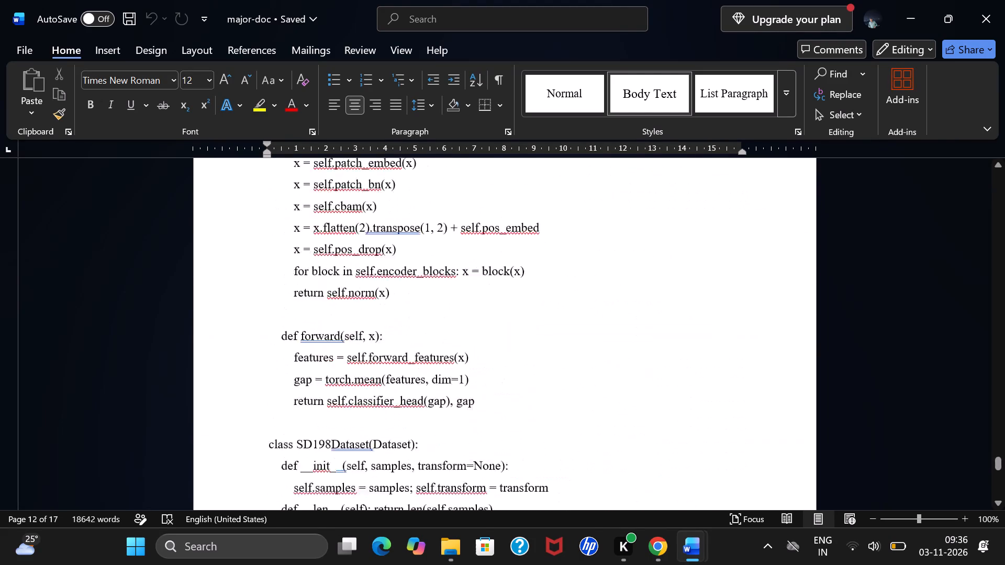
scroll(757, 344, up, 4)
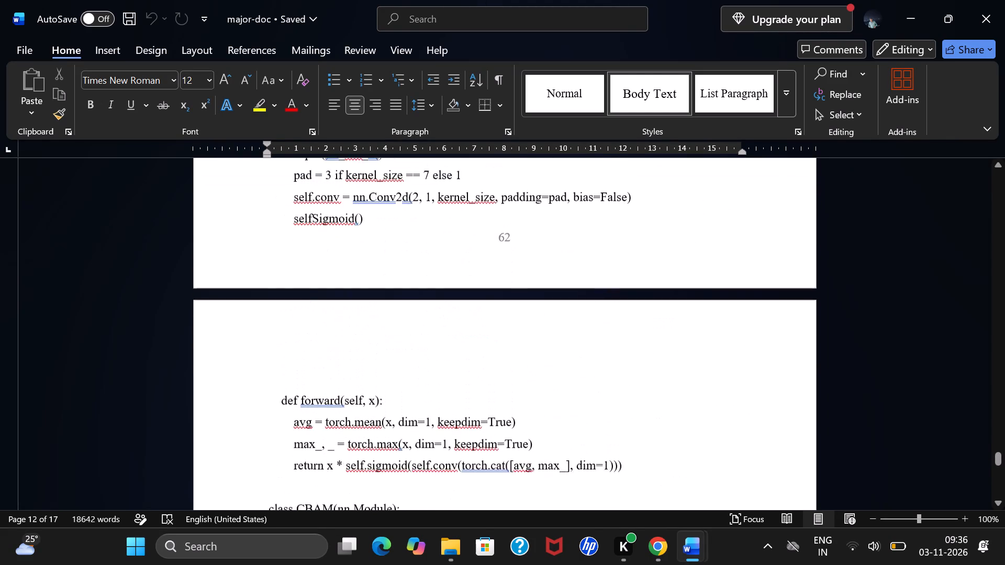
scroll(757, 344, up, 1)
Review the Chapter 6 appendices in major-doc, from Appendix A's model code through Appendix B's API code to the start of the references.
scroll(757, 344, down, 3)
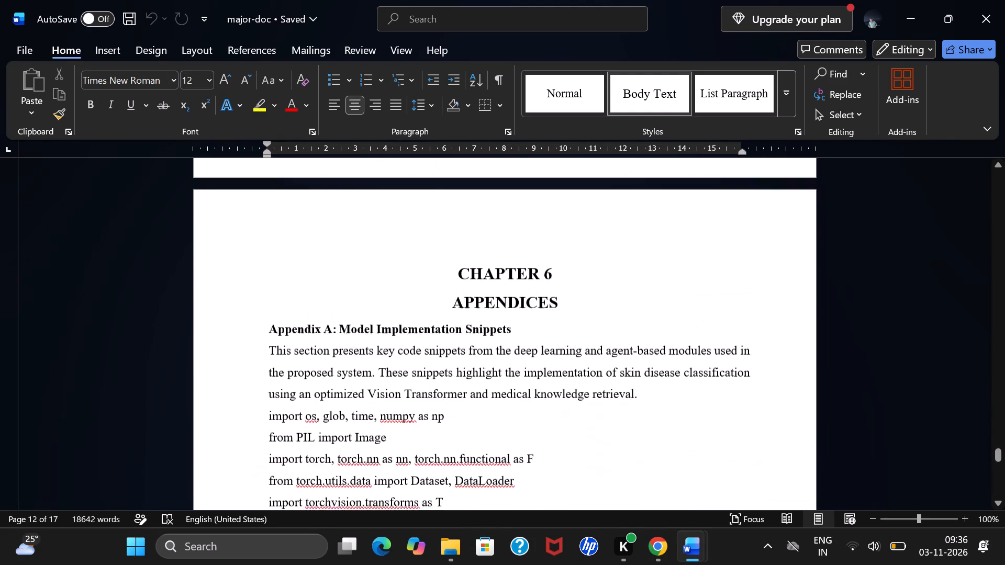
scroll(757, 344, down, 2)
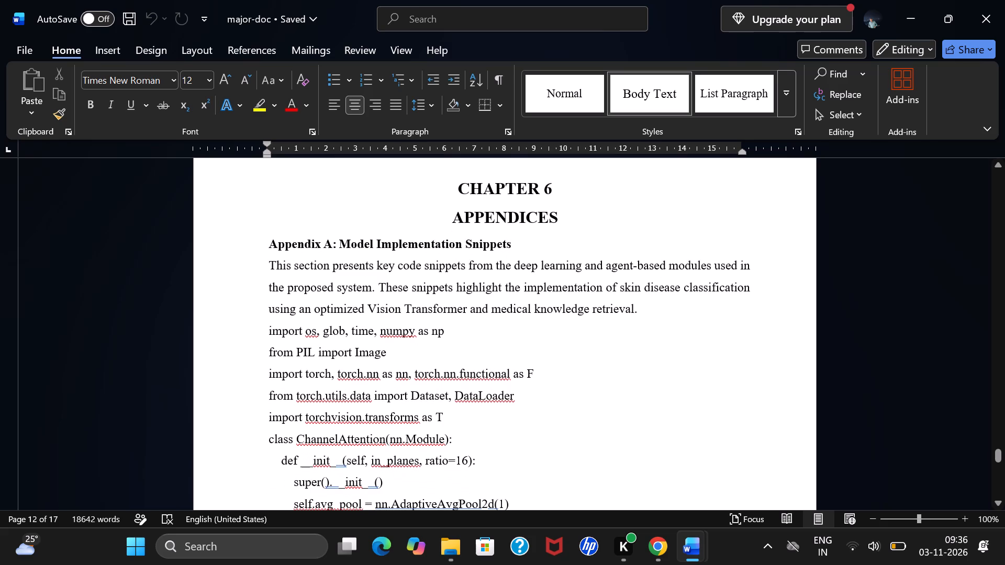
scroll(757, 344, down, 6)
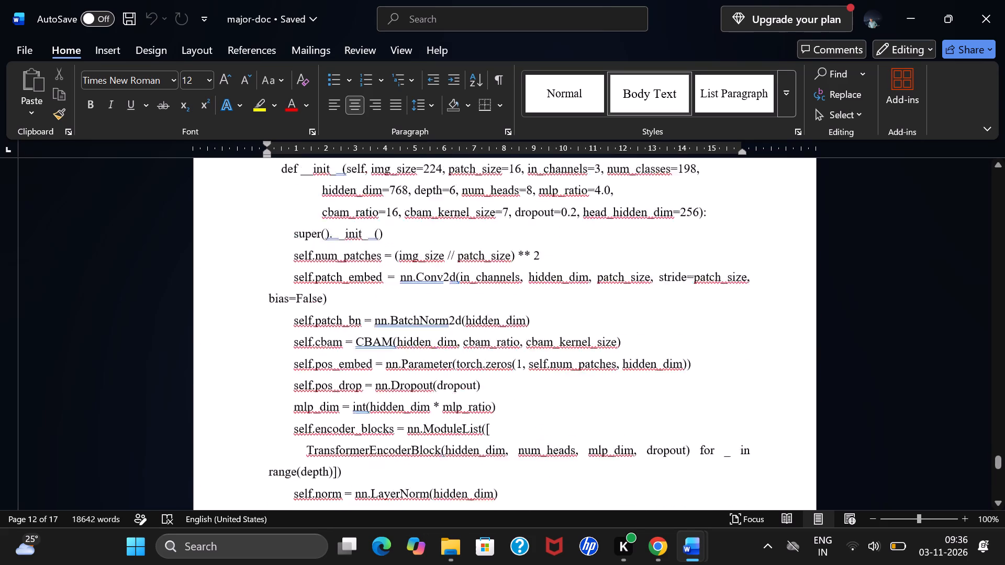
scroll(757, 344, down, 3)
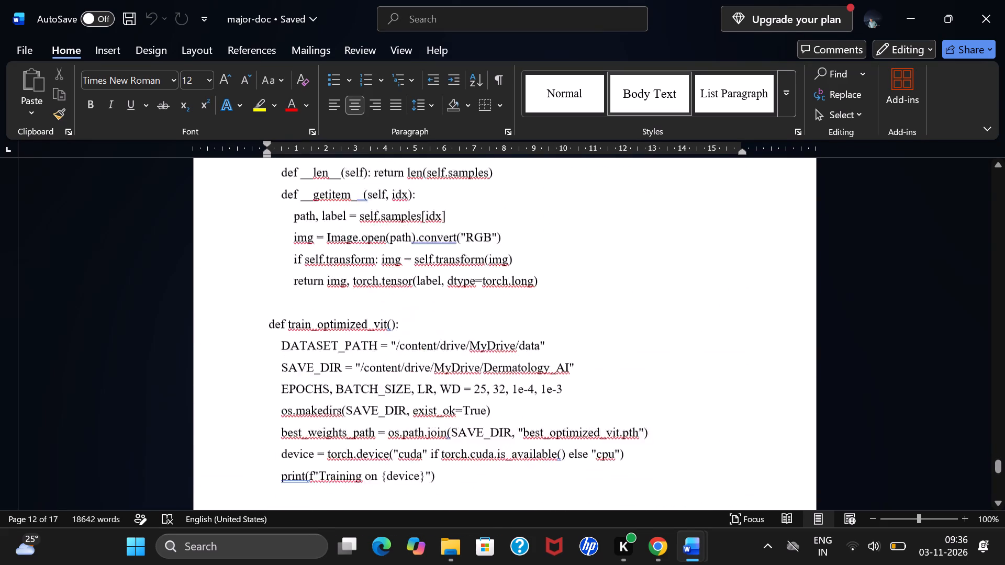
scroll(757, 344, down, 5)
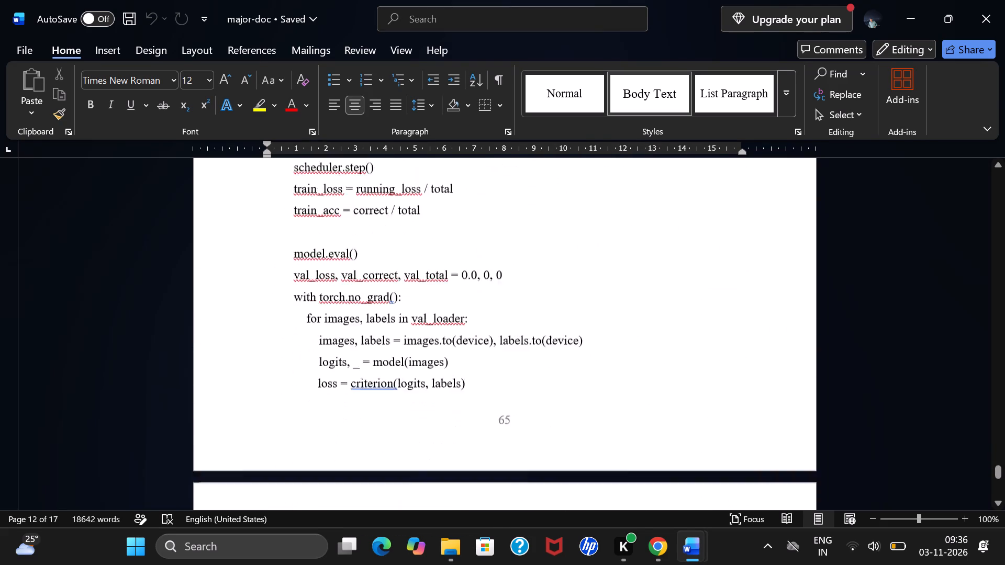
scroll(757, 344, down, 4)
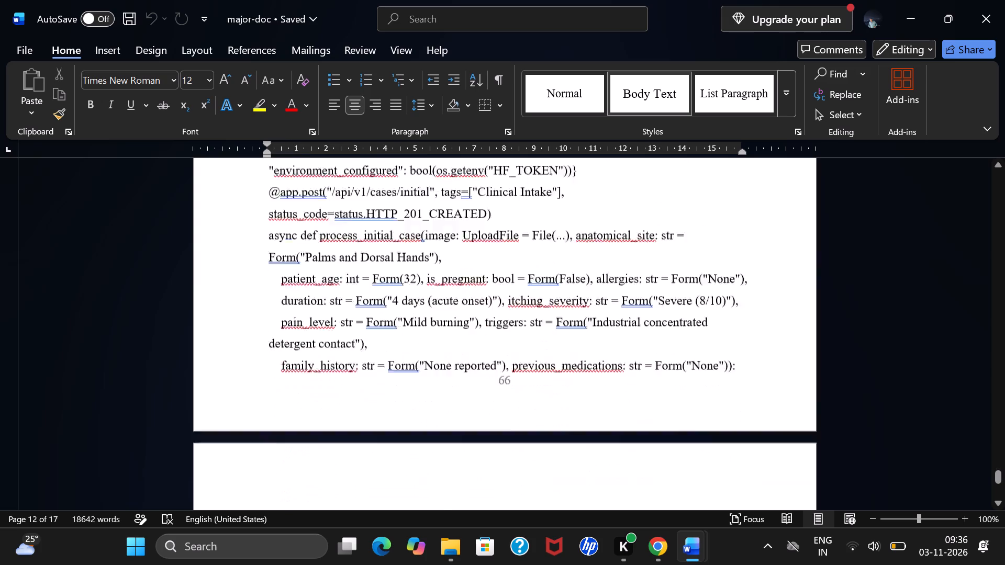
scroll(757, 344, down, 3)
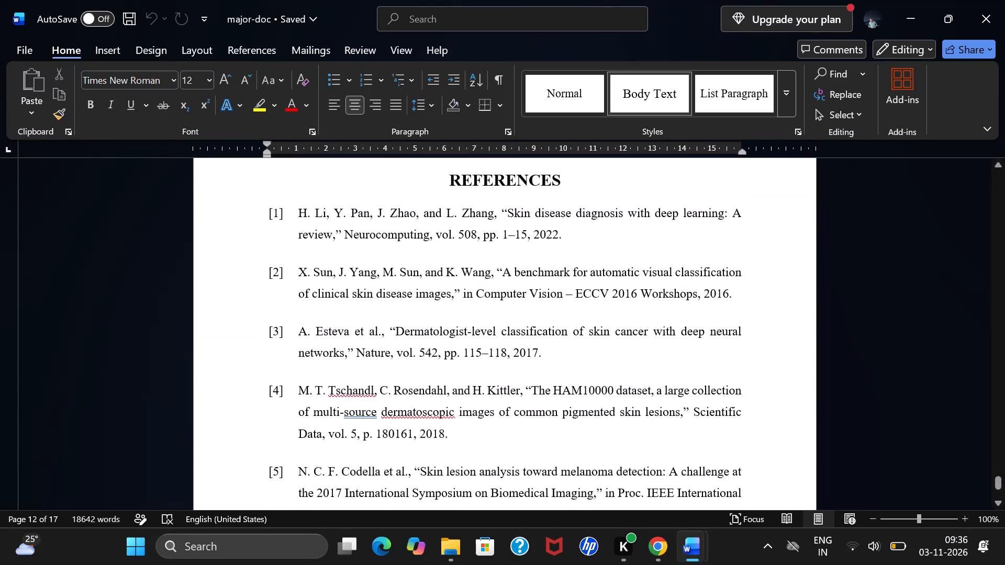
Look back from the references through the Appendix B and Appendix A code to the ChannelAttention class.
scroll(757, 344, up, 4)
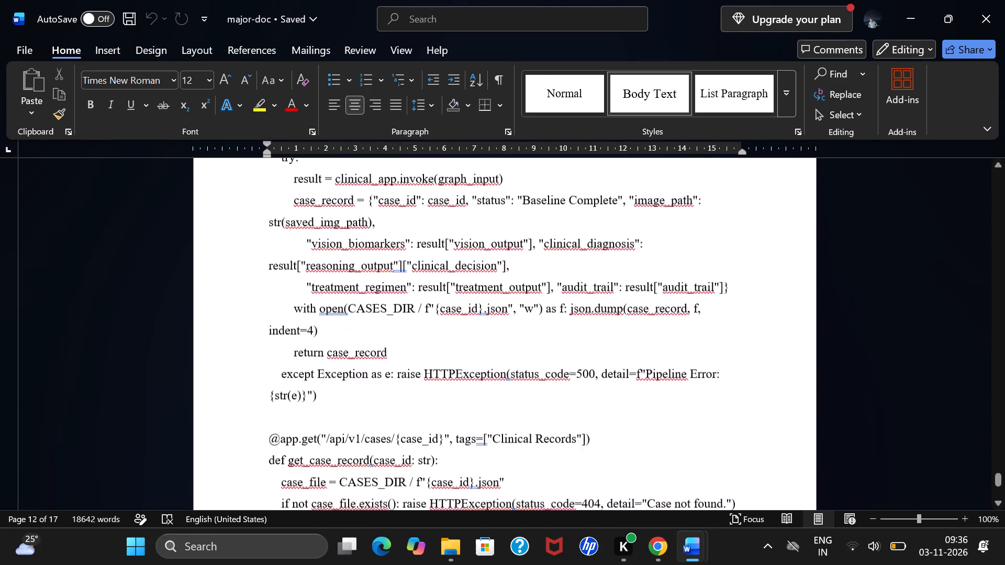
scroll(757, 344, up, 3)
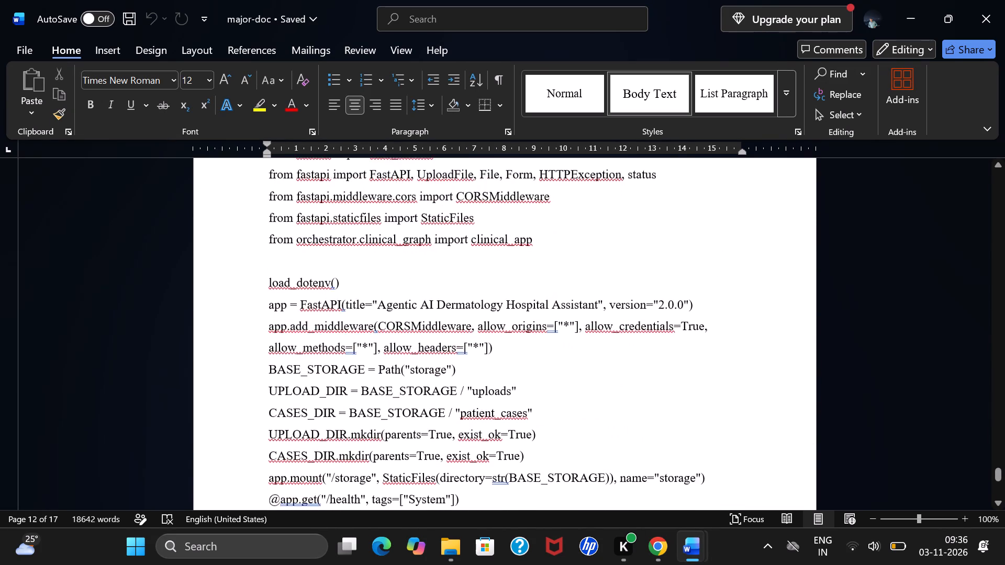
scroll(757, 344, up, 4)
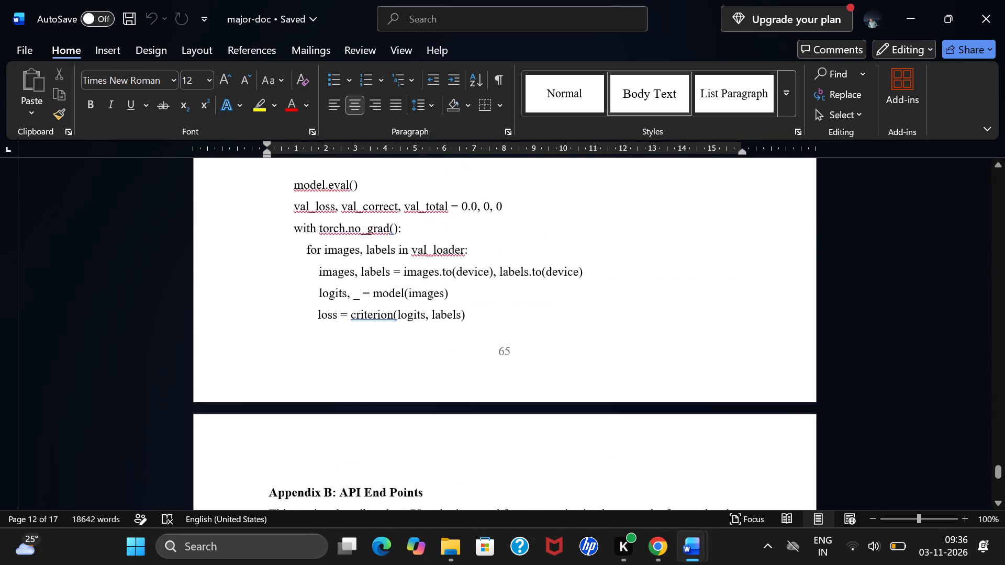
scroll(757, 344, up, 4)
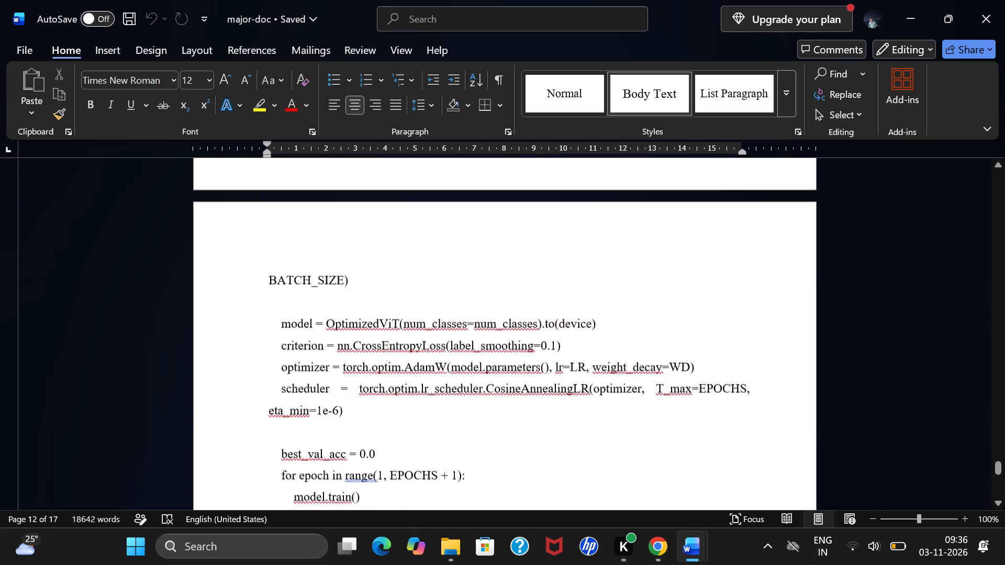
scroll(757, 344, up, 8)
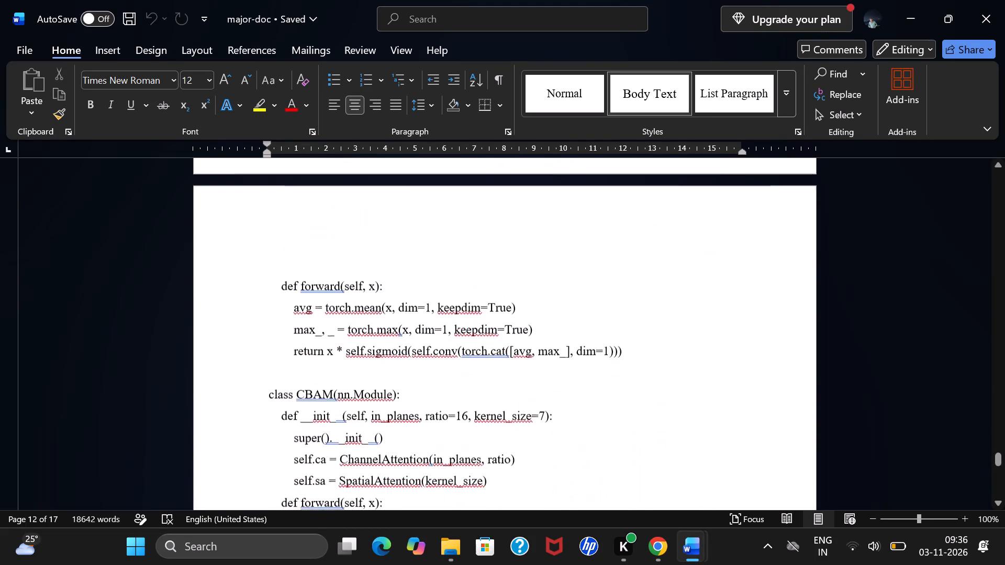
scroll(757, 344, up, 4)
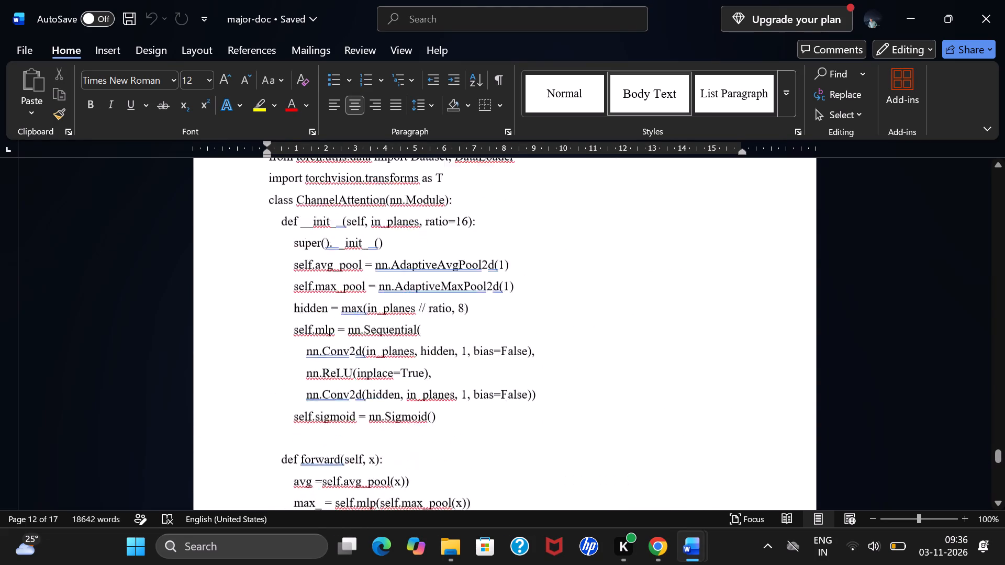
scroll(757, 344, up, 1)
Reread the appendix code from the ChannelAttention class through the training loop and API endpoints to the reference list.
scroll(757, 344, down, 2)
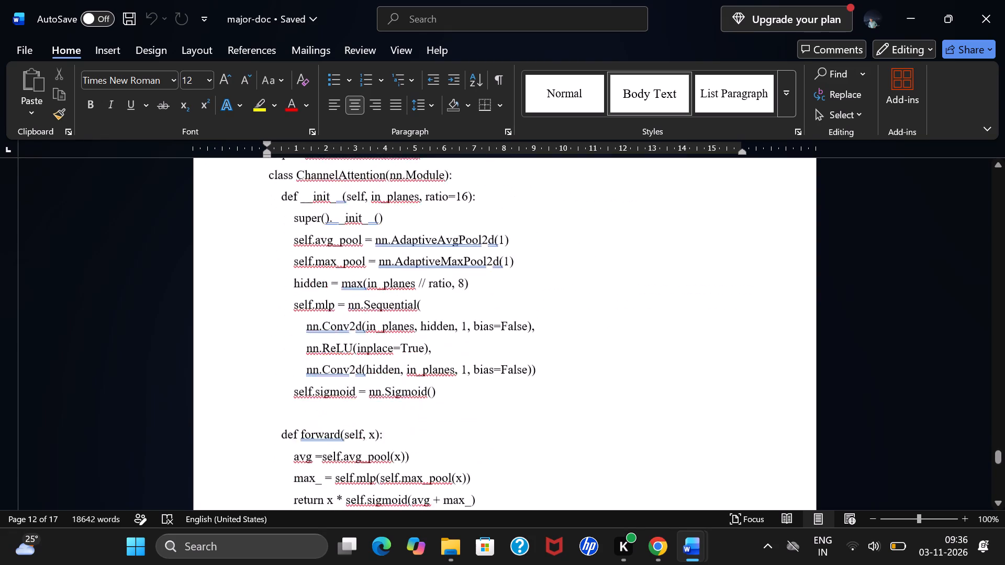
scroll(757, 344, down, 3)
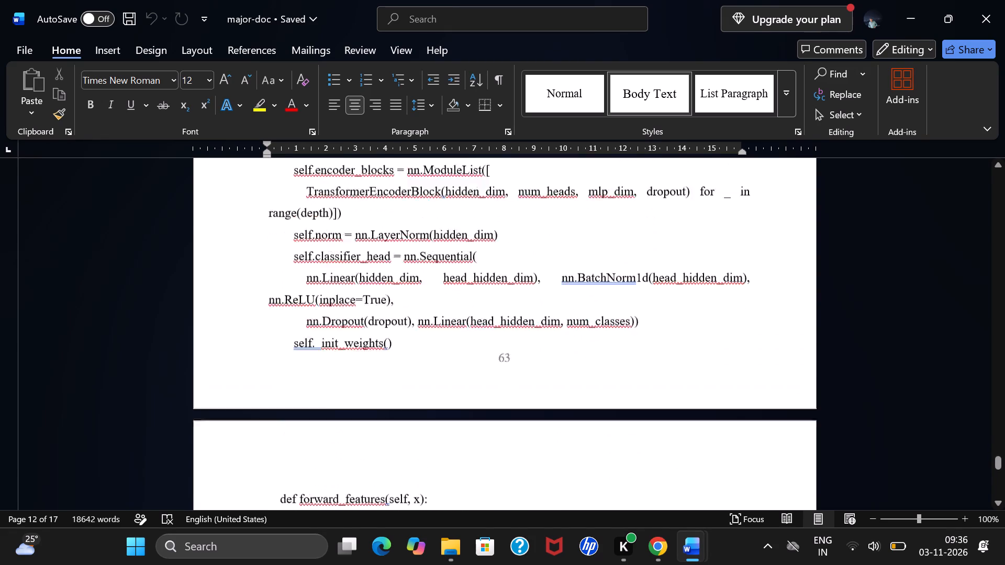
scroll(757, 344, down, 1)
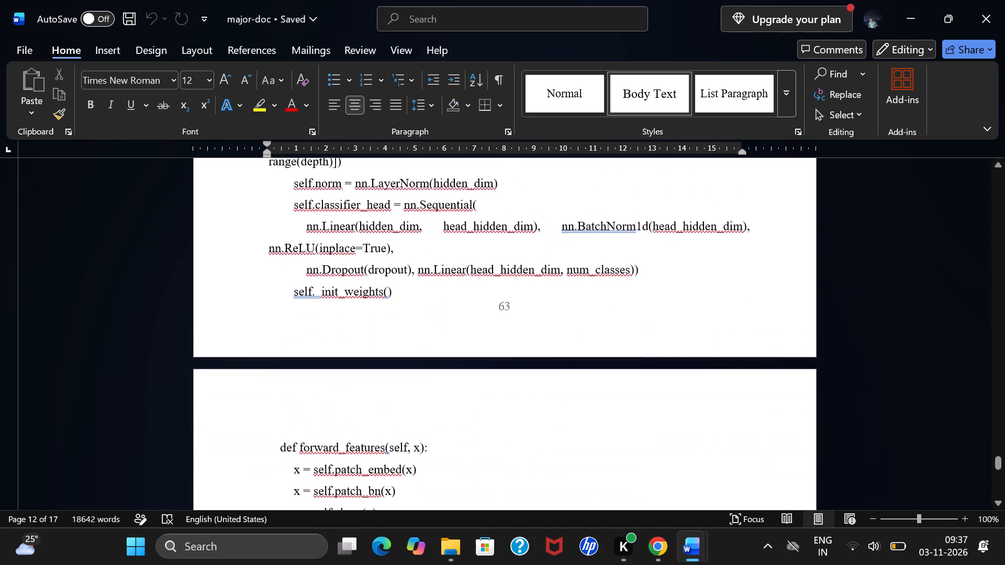
scroll(757, 344, down, 3)
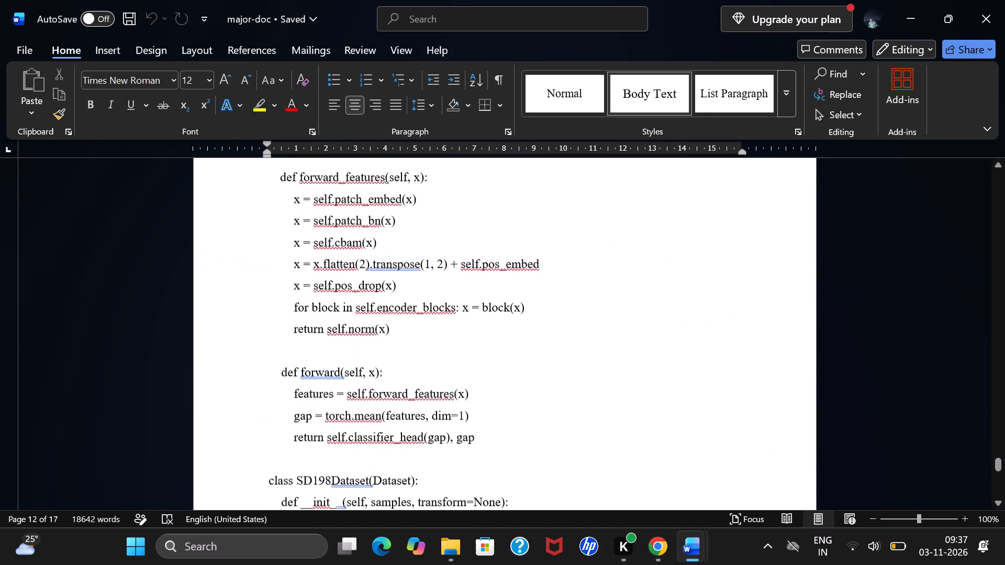
scroll(757, 344, down, 3)
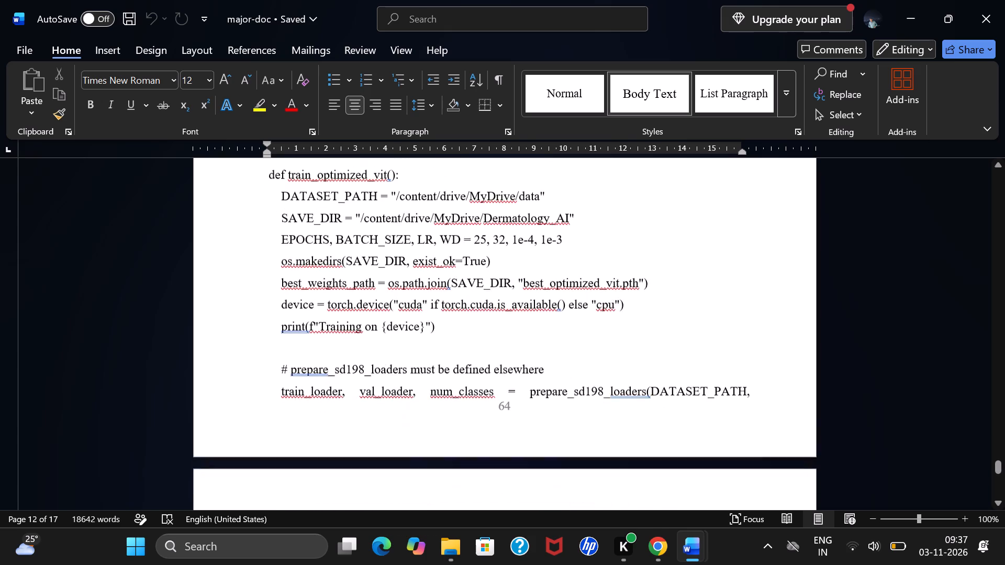
scroll(757, 344, down, 5)
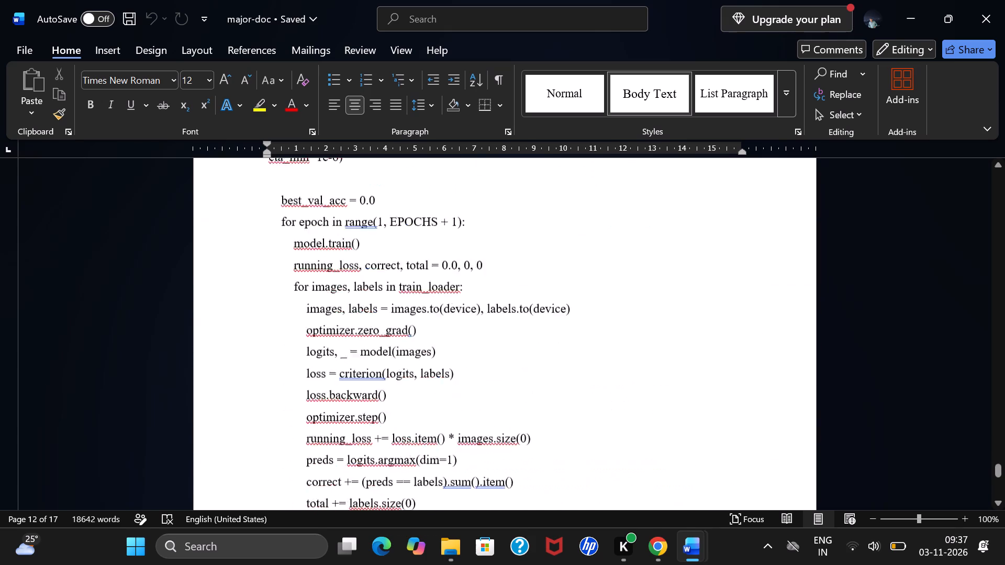
scroll(757, 344, down, 5)
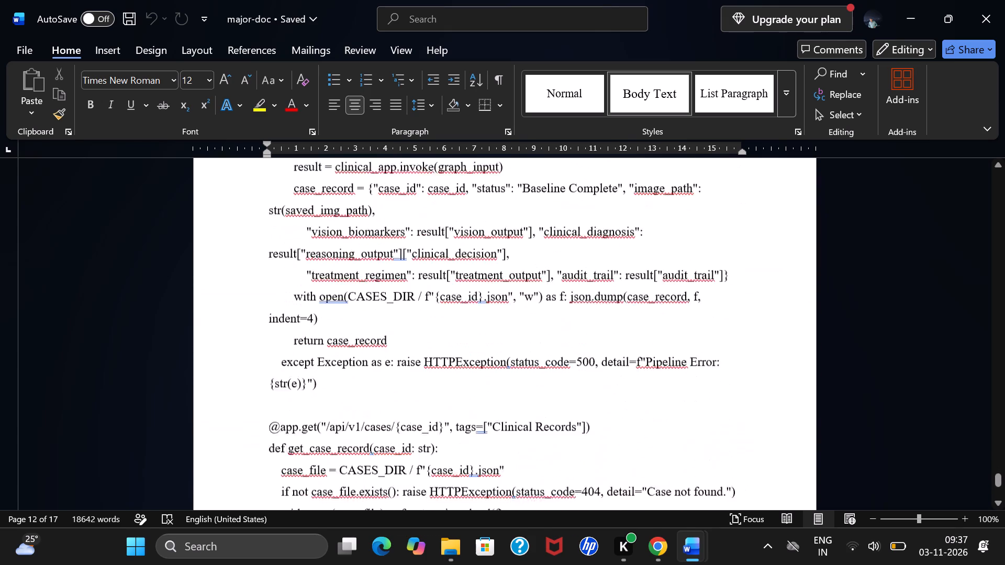
scroll(757, 344, down, 1)
Recheck the reference list and the case-processing API code before it, finishing at reference [3] under the REFERENCES heading.
scroll(757, 344, up, 1)
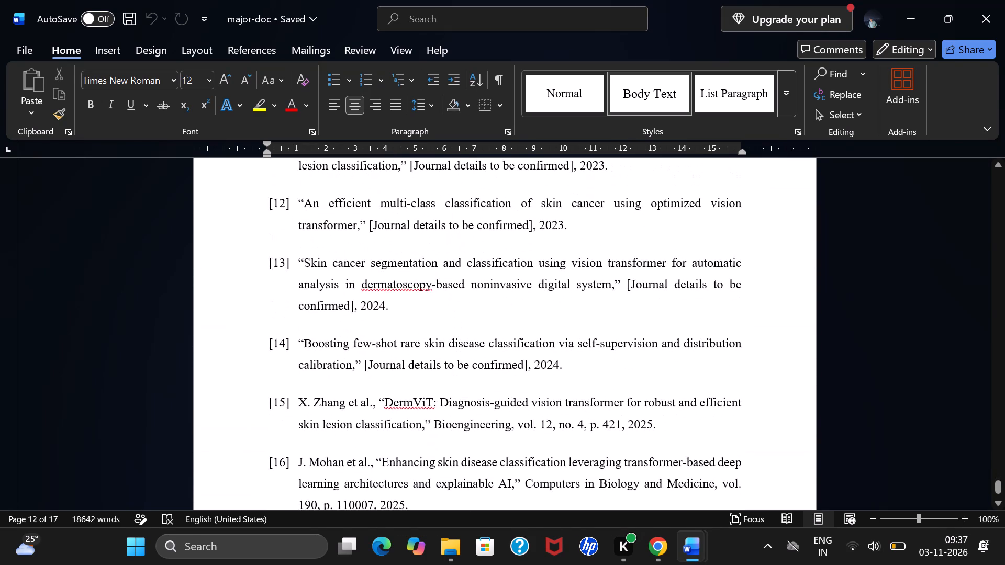
scroll(757, 344, up, 2)
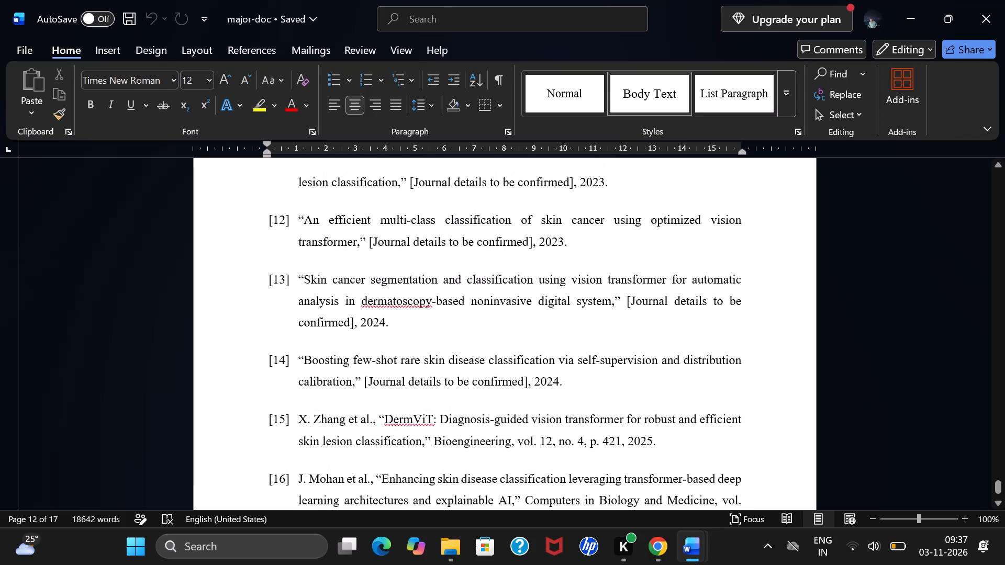
scroll(757, 344, up, 1)
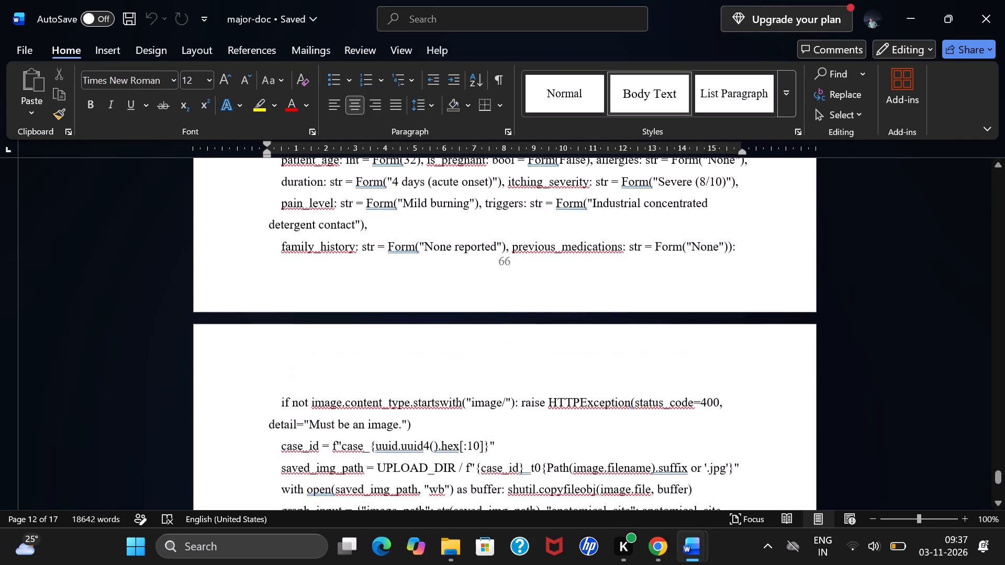
scroll(757, 344, up, 2)
scroll(757, 344, down, 3)
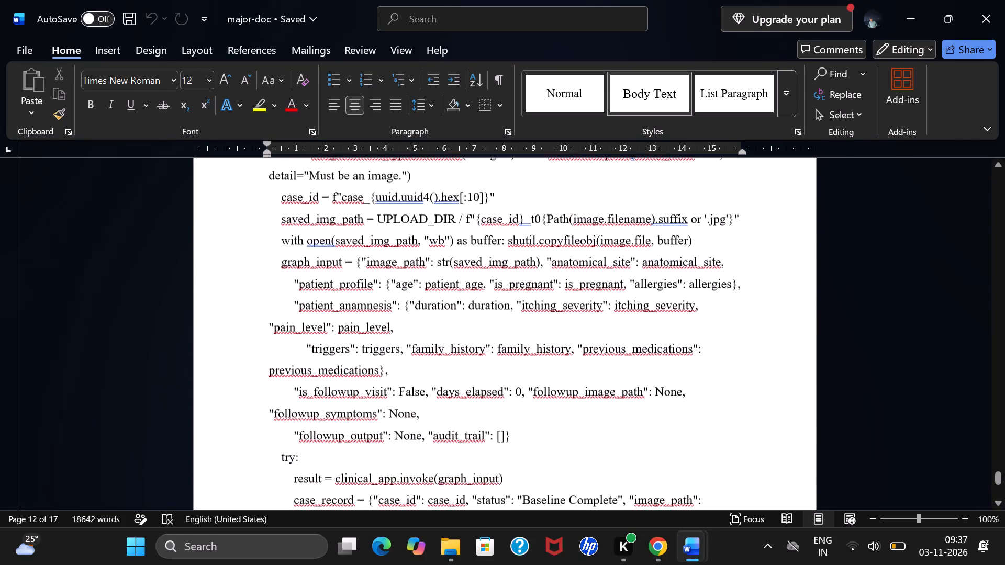
scroll(757, 344, down, 3)
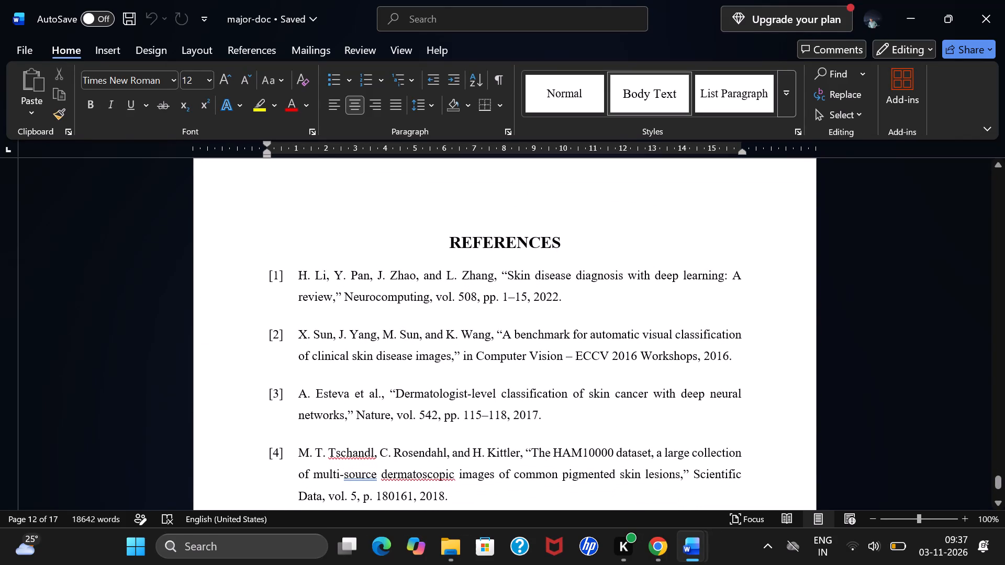
scroll(757, 344, down, 1)
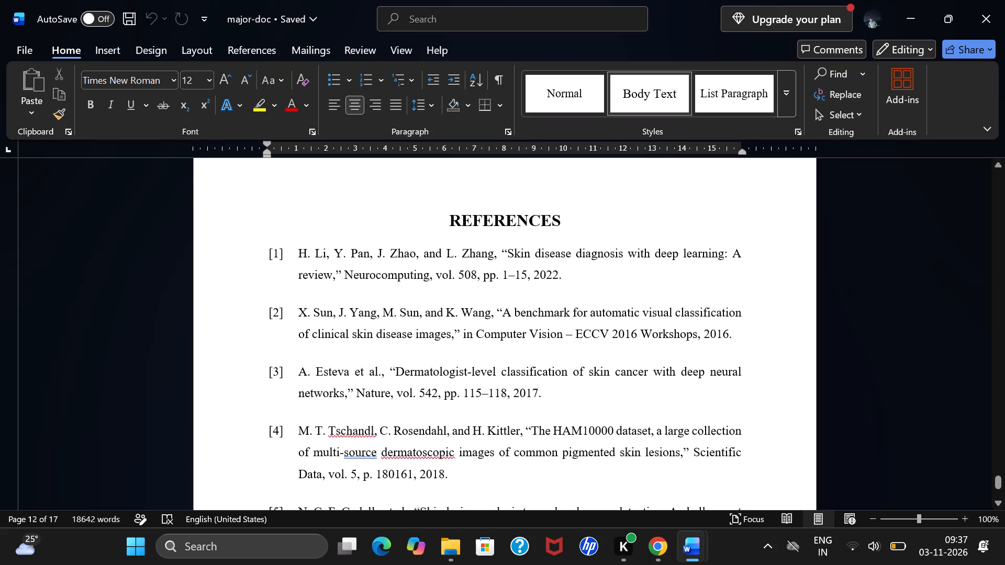
scroll(757, 344, down, 1)
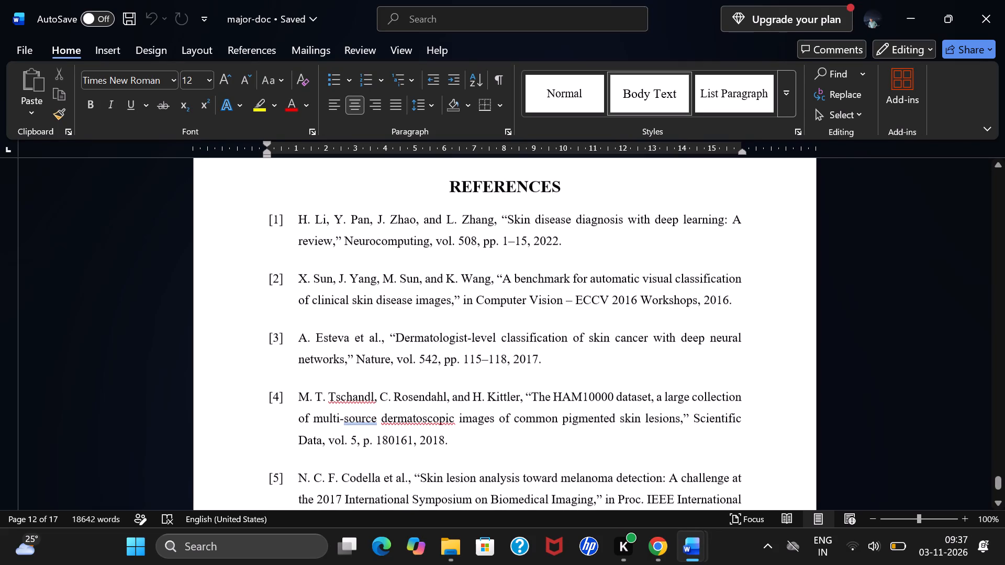
click(757, 344)
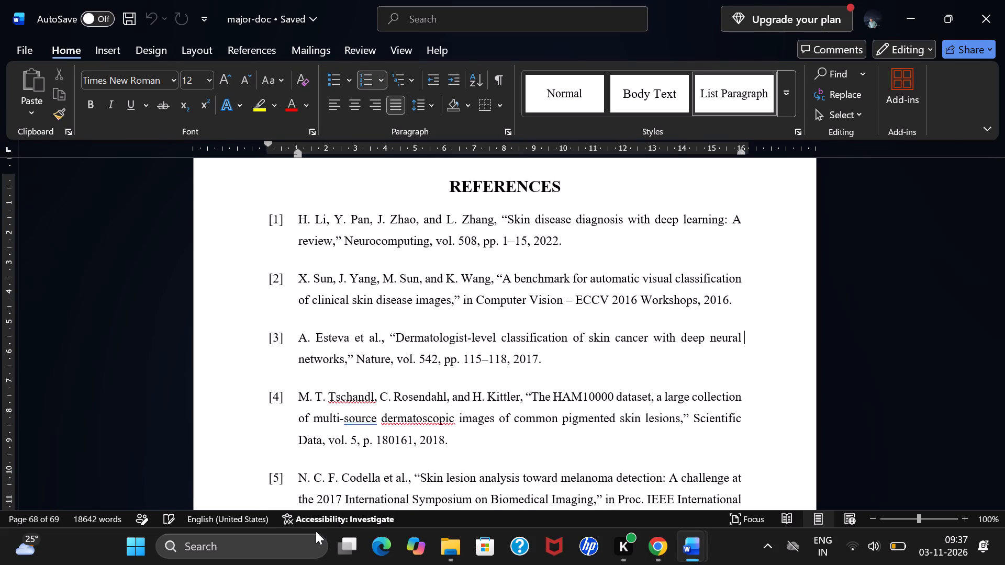
Find and open the WhatsApp desktop app.
click(259, 542)
text(wh)
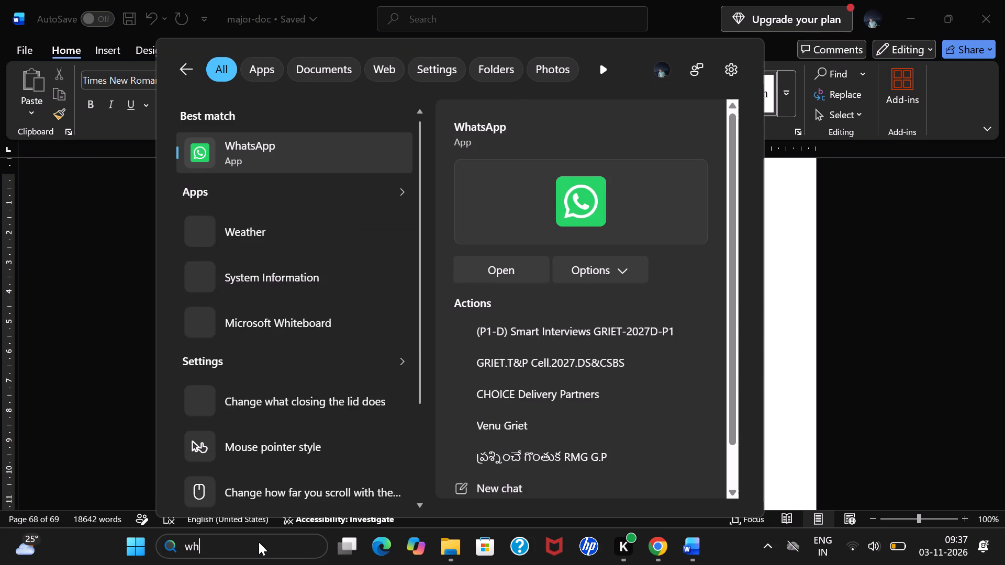
key(Return)
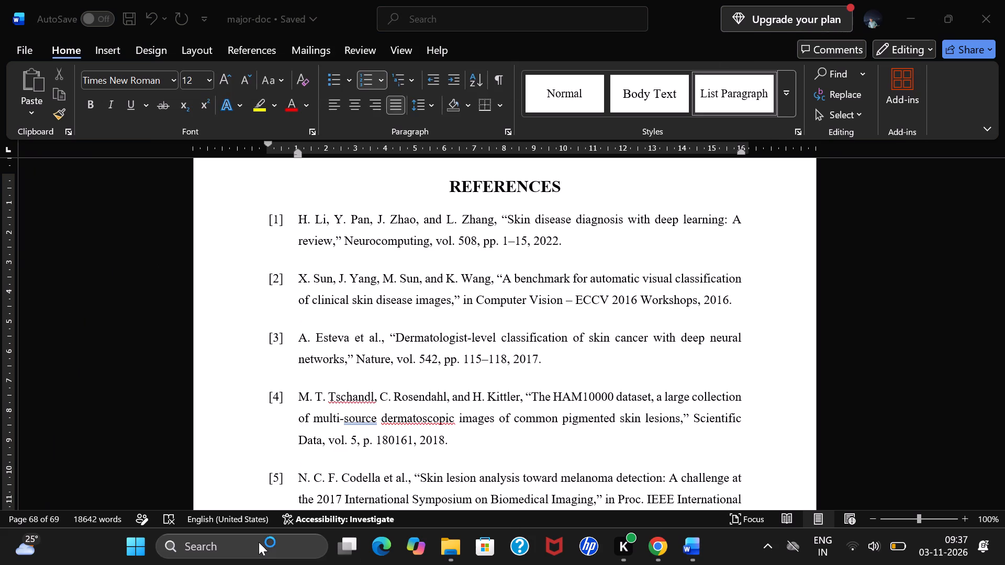
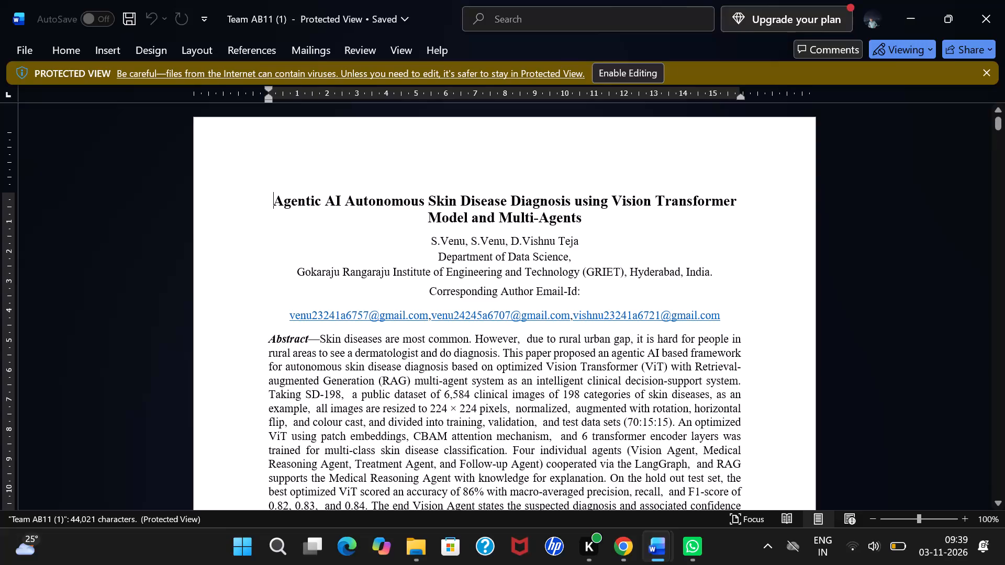
Skim the Team AB11 (1) skin disease paper to its end and review its reference list from [20] back to the VII. REFERENCES heading.
scroll(578, 362, down, 11)
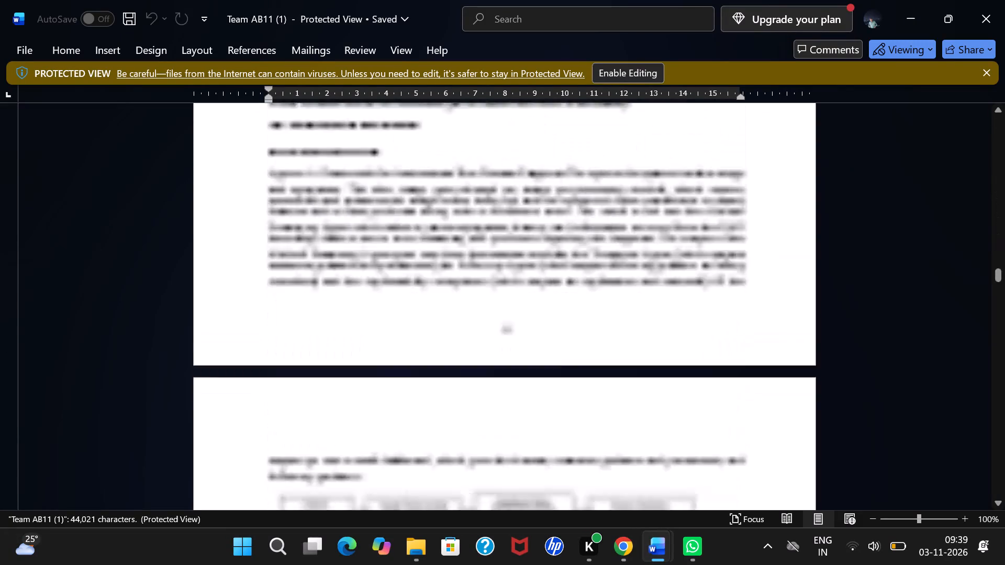
scroll(578, 362, down, 10)
scroll(578, 362, up, 3)
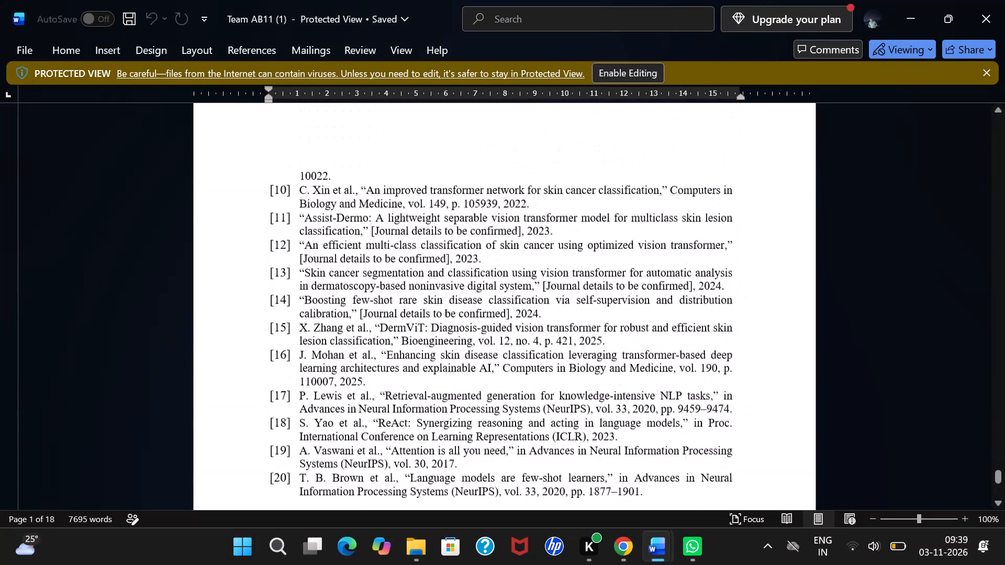
scroll(578, 362, up, 3)
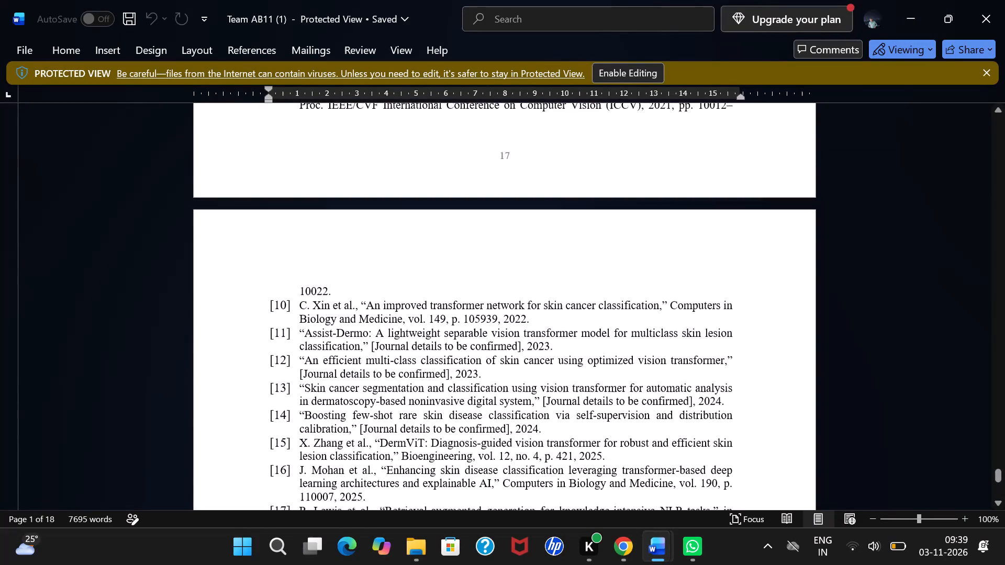
scroll(578, 362, up, 1)
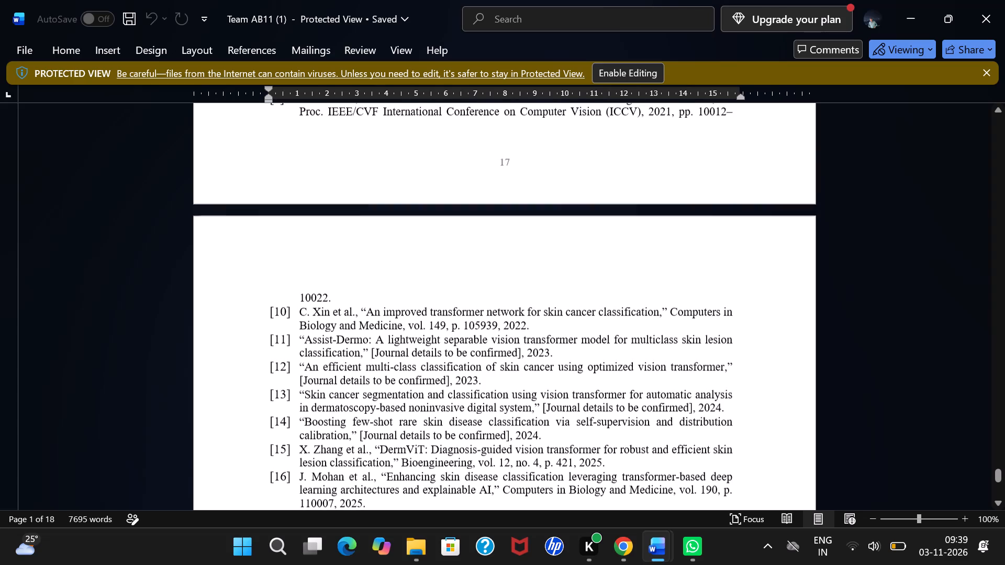
scroll(578, 362, up, 1)
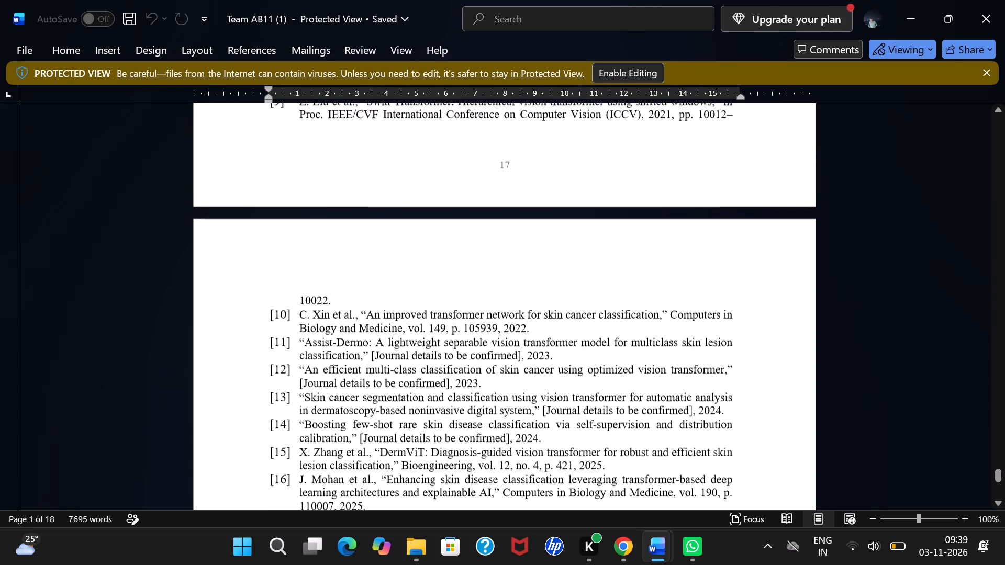
scroll(578, 362, up, 2)
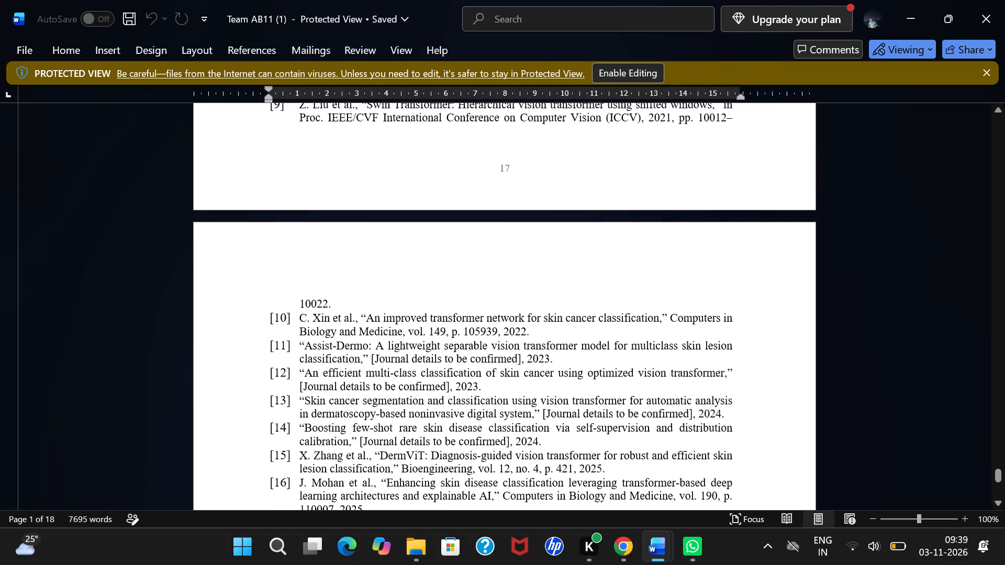
scroll(578, 362, up, 2)
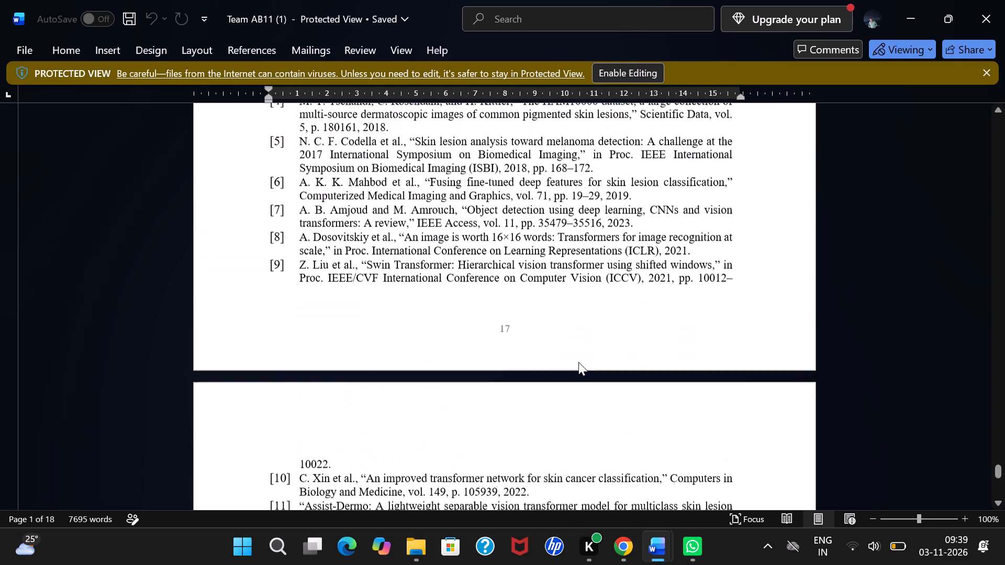
scroll(578, 362, up, 2)
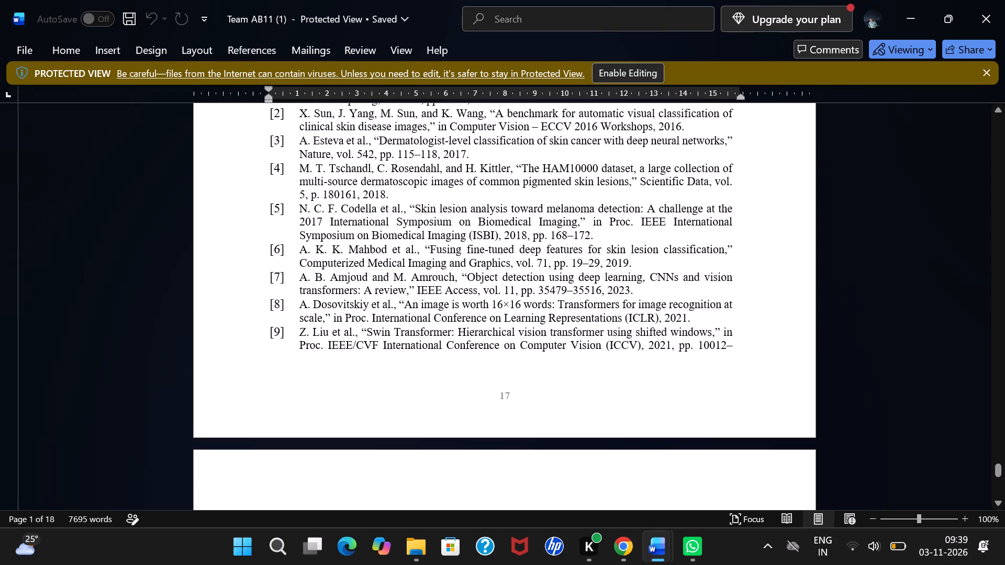
scroll(578, 362, up, 2)
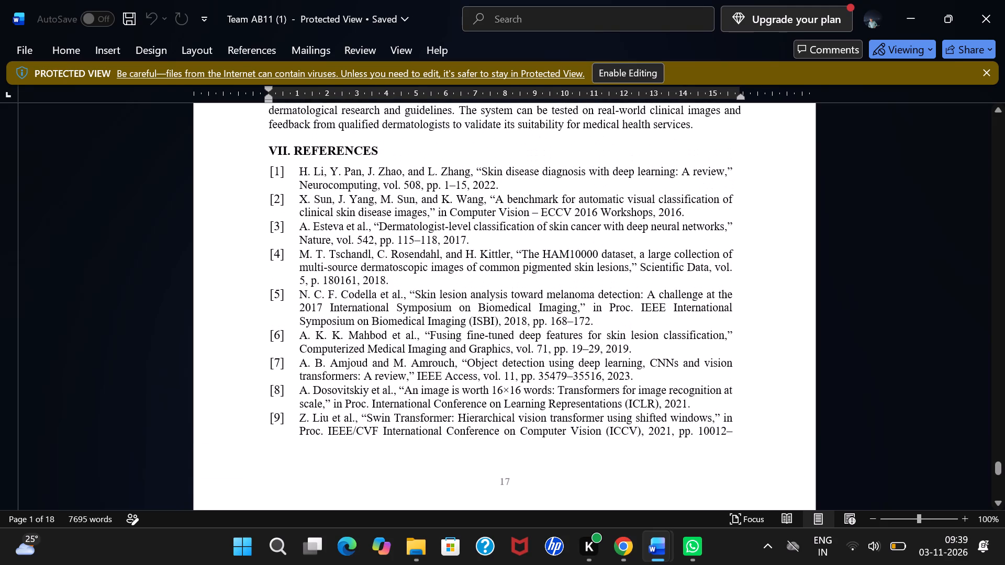
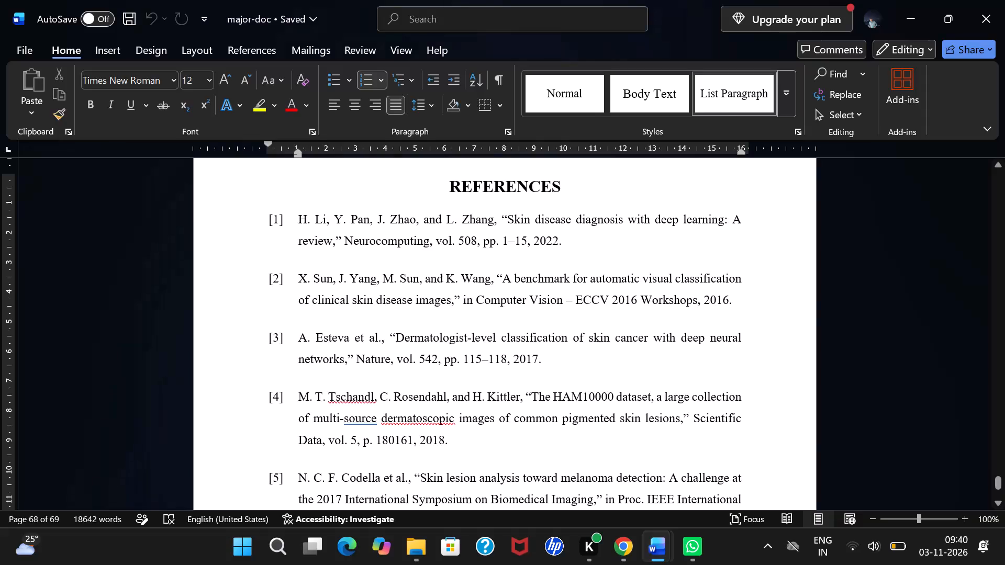
Compare the reference list in major-doc with the Team AB11 (1) paper's VII. REFERENCES entry by entry, from [1] onward.
key(alt+Tab)
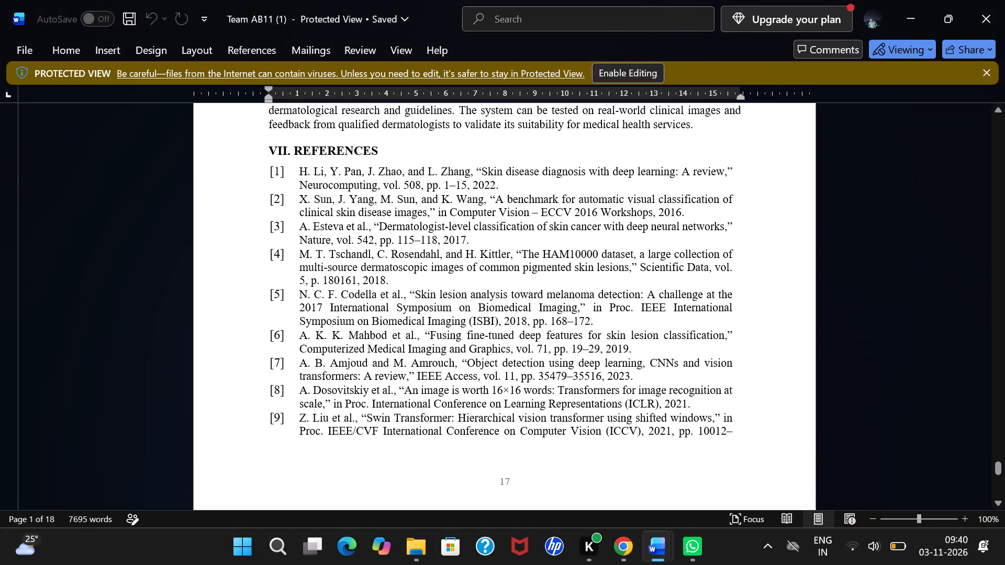
key(alt+Tab)
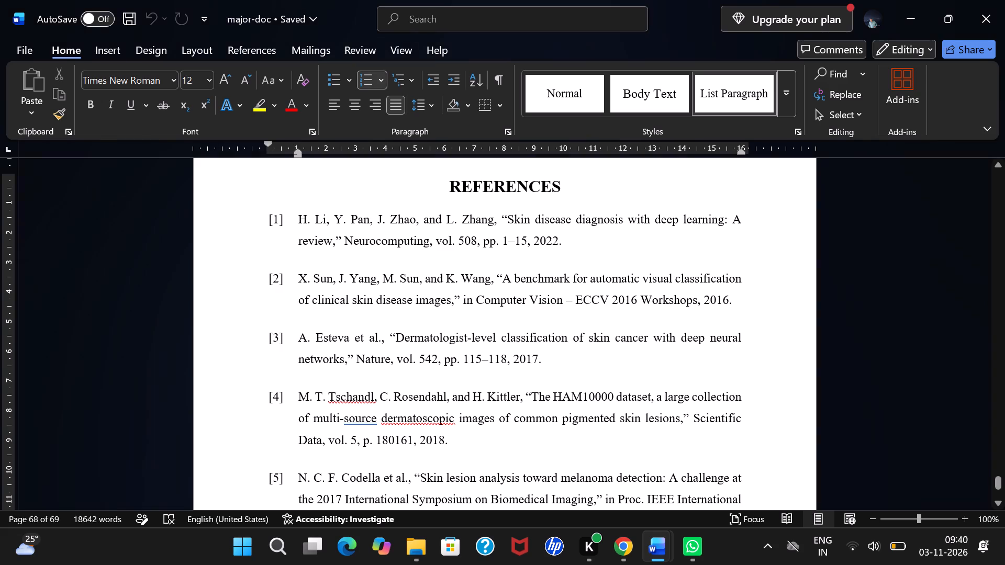
key(alt+Tab)
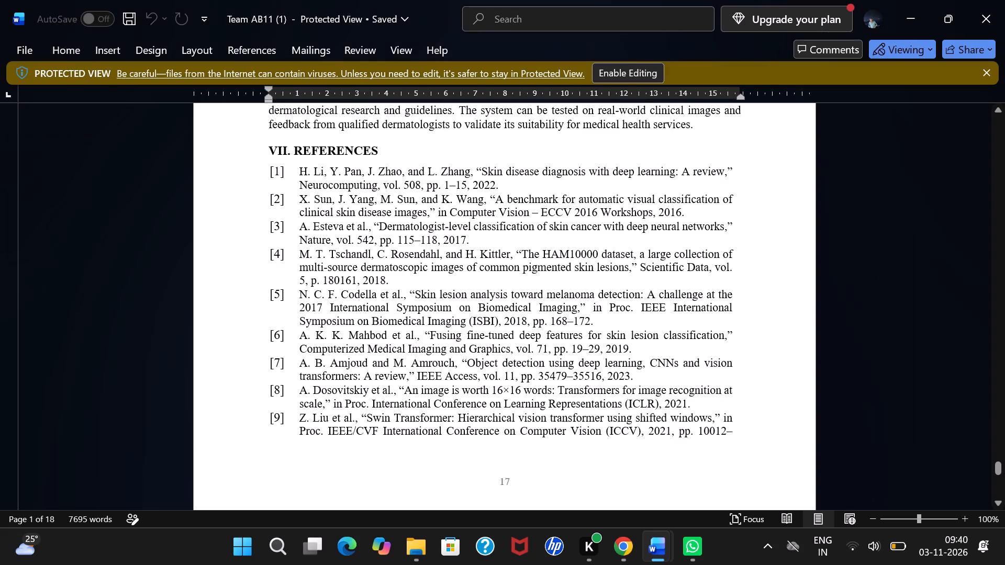
key(alt+Tab)
key(alt+Tab)
key(alt+Tab)
scroll(578, 362, down, 1)
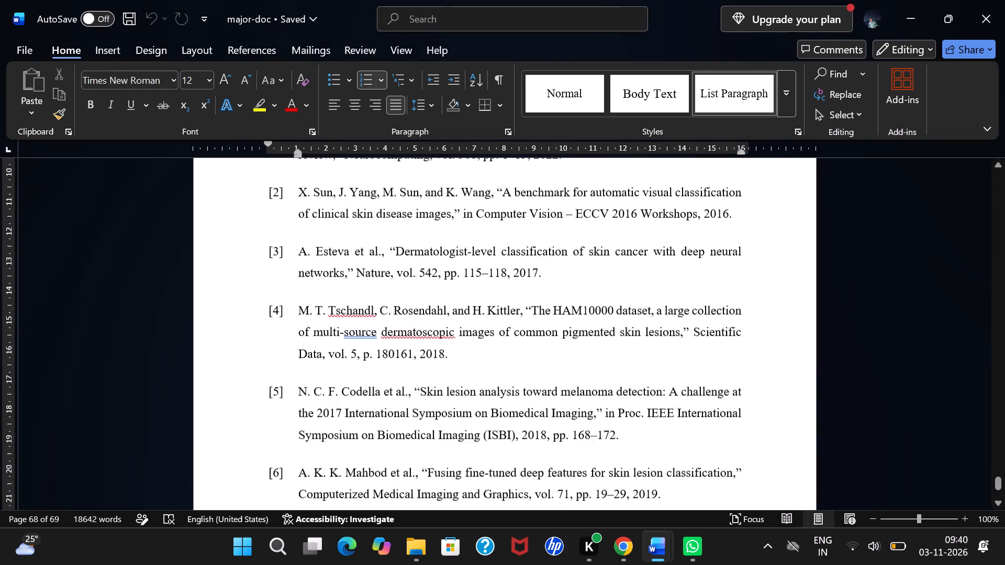
scroll(578, 362, down, 1)
key(alt+Tab)
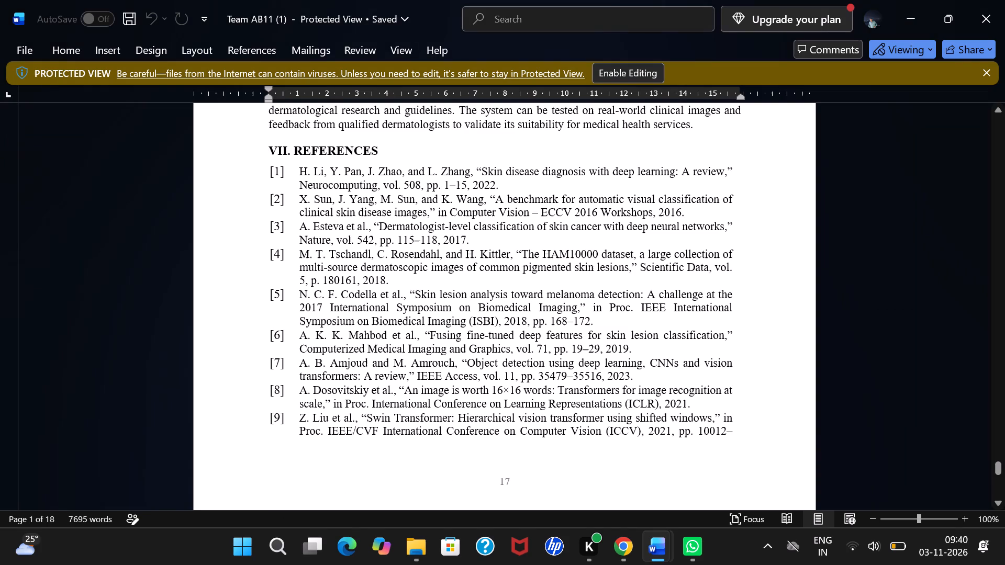
key(alt+Tab)
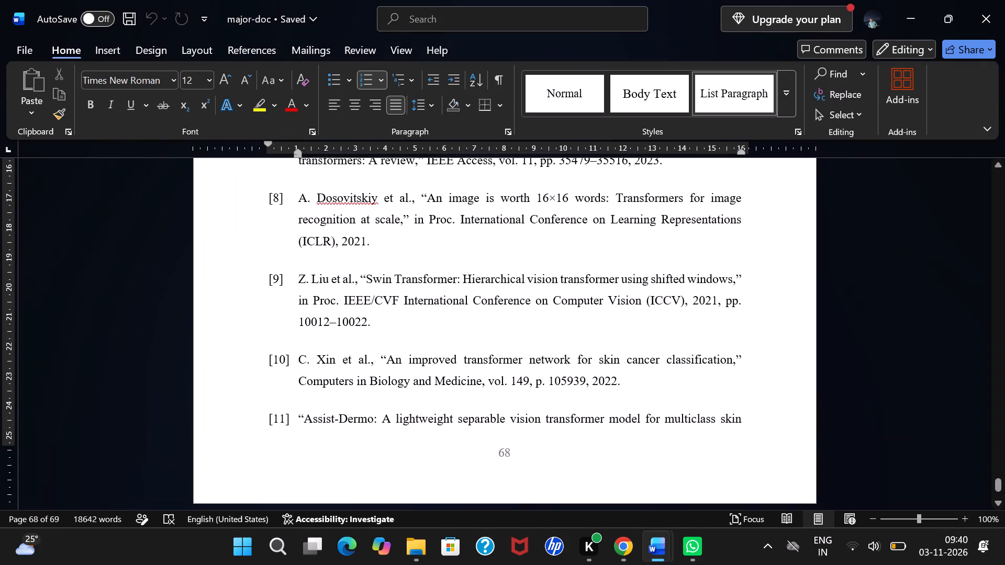
key(alt+Tab)
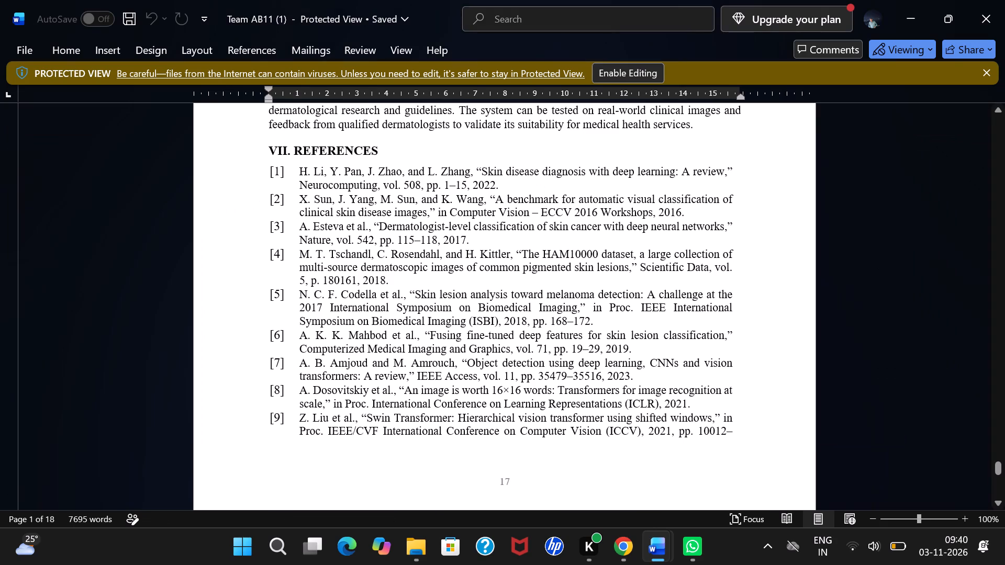
key(alt+Tab)
scroll(578, 362, down, 1)
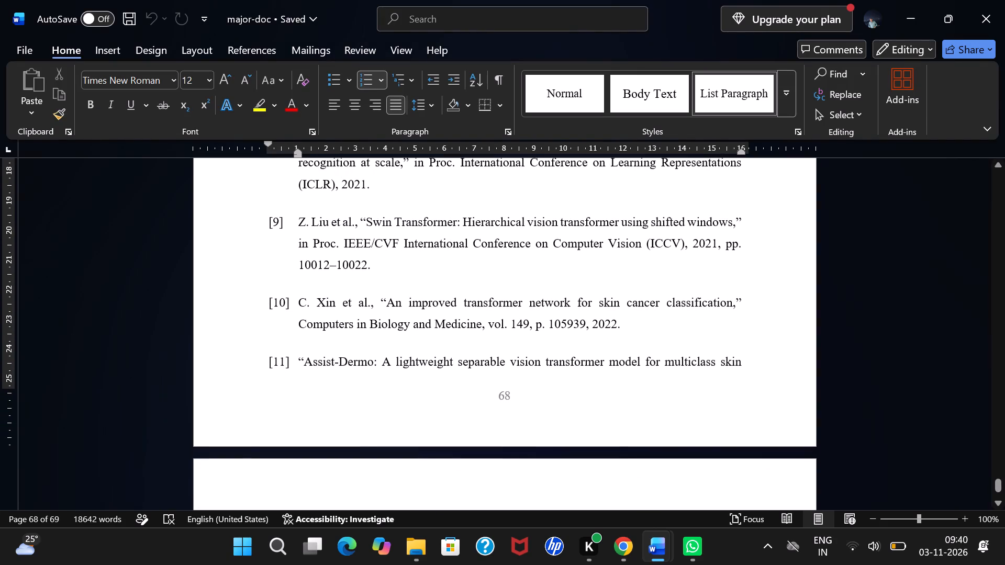
scroll(578, 362, down, 1)
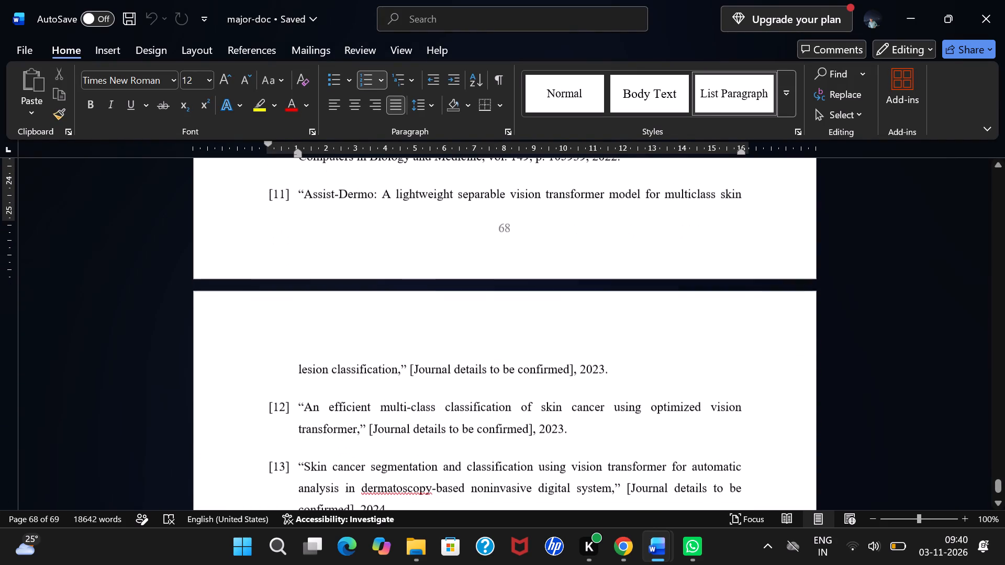
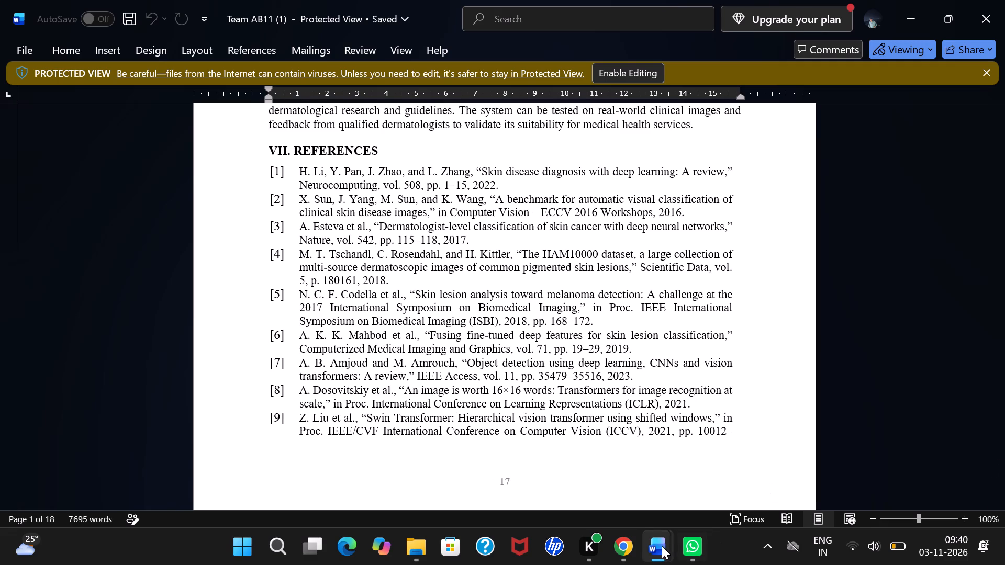
Switch to major-doc and skim the report backward from its reference list to the title page.
click(624, 487)
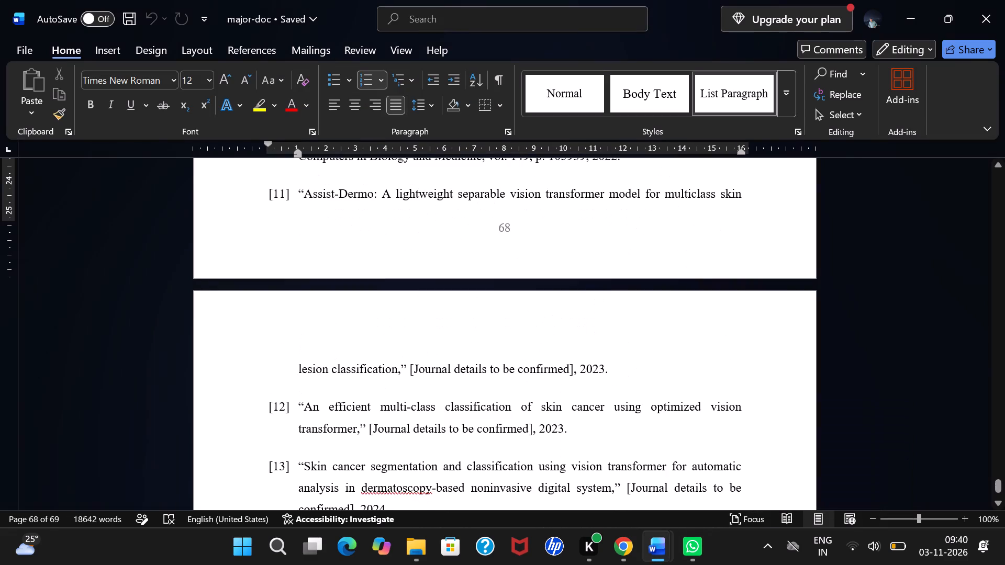
drag(998, 486, 993, 434)
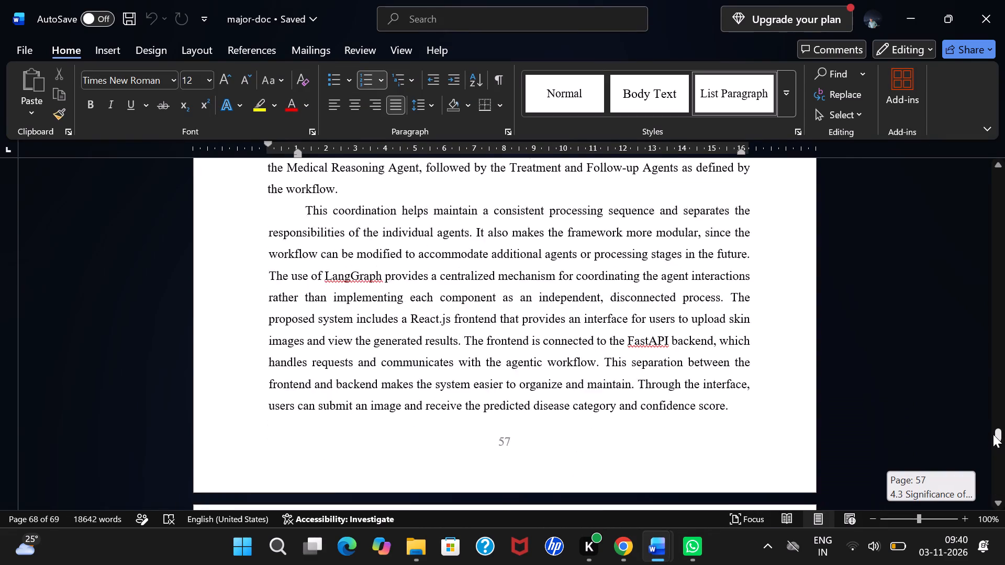
drag(993, 434, 996, 410)
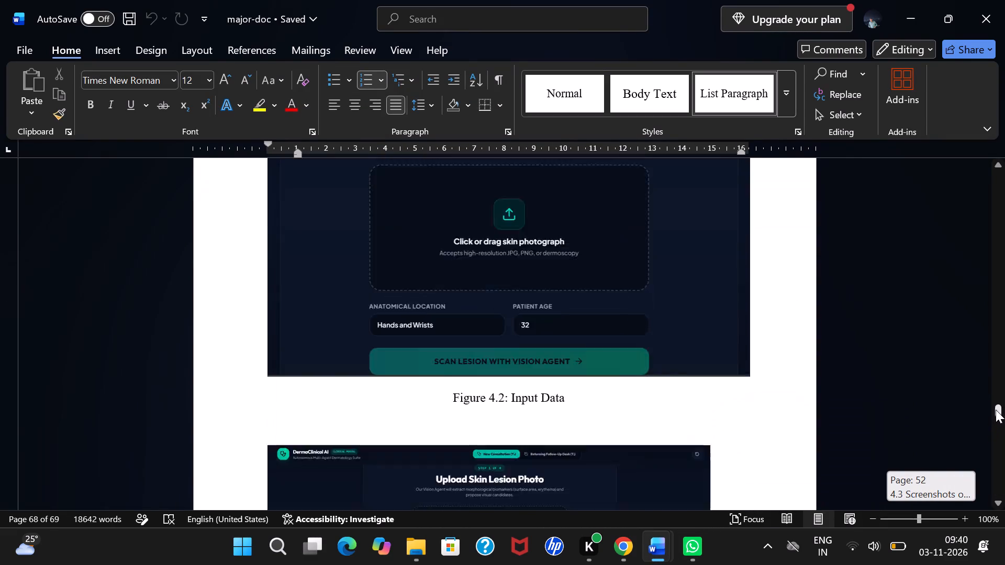
drag(996, 410, 999, 392)
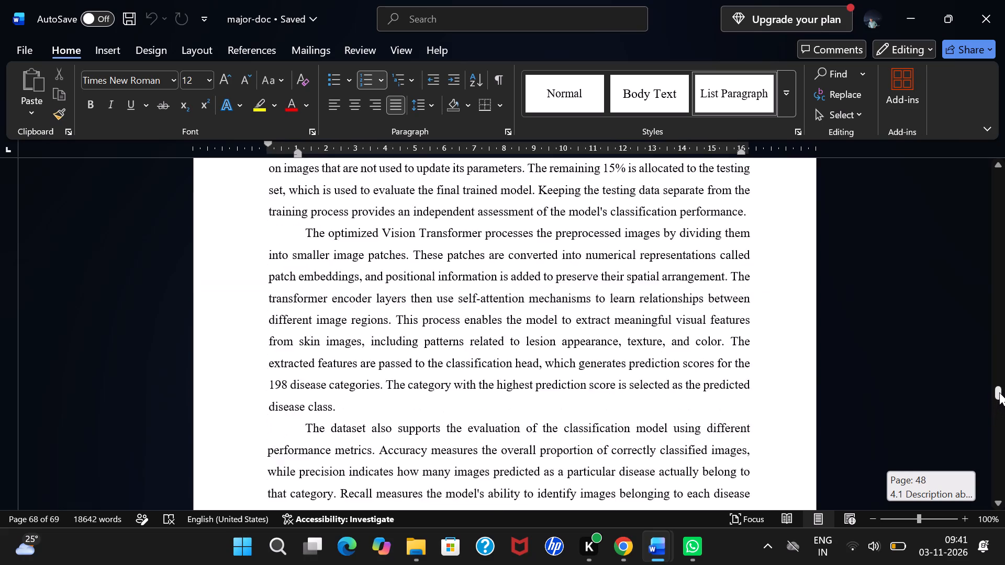
drag(999, 392, 1004, 365)
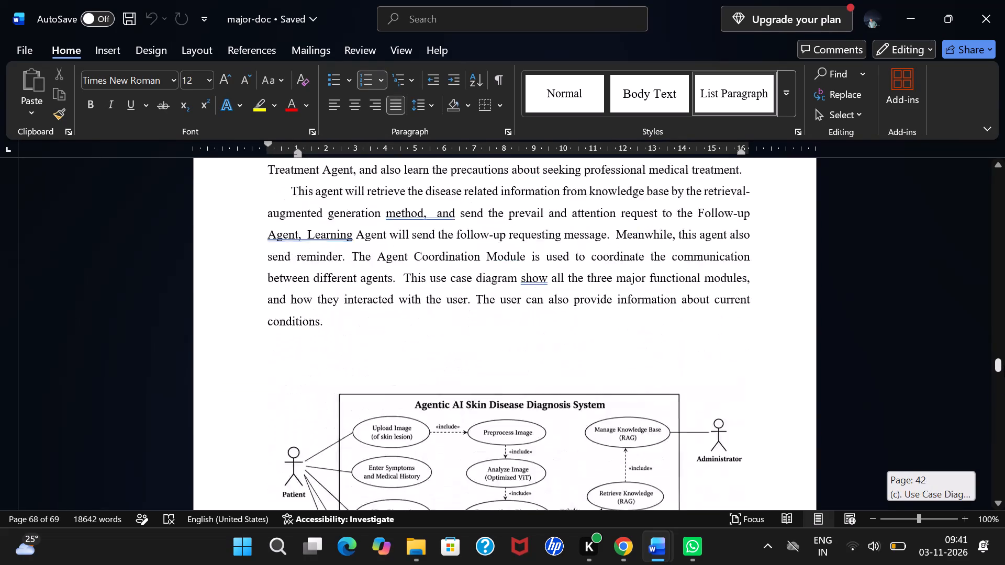
drag(1004, 365, 1004, 342)
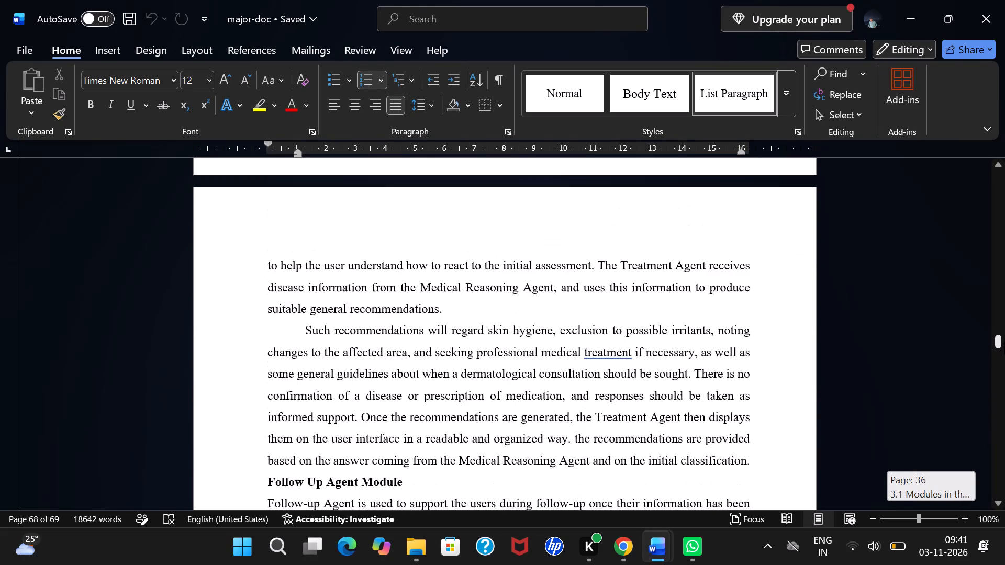
drag(1004, 342, 1004, 279)
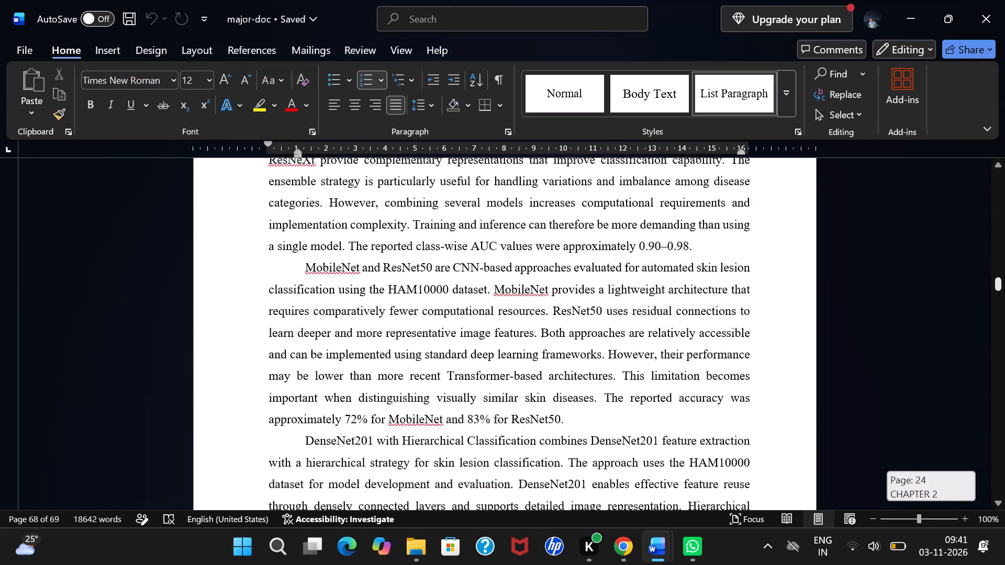
drag(1004, 279, 1004, 168)
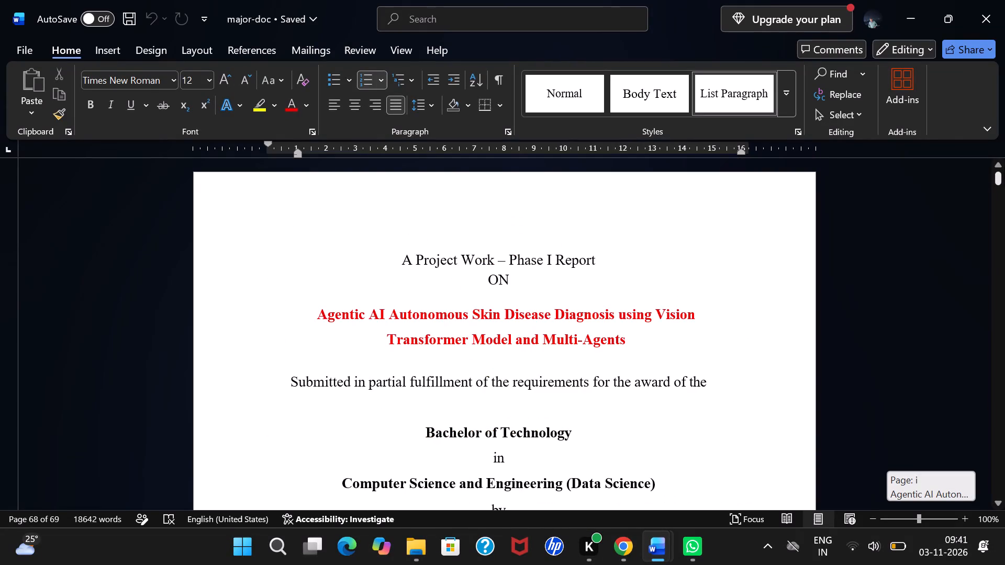
Look through major-doc's front matter and Chapter 1 to locate CHAPTER 2, LITERATURE SURVEY.
drag(1004, 168, 1004, 197)
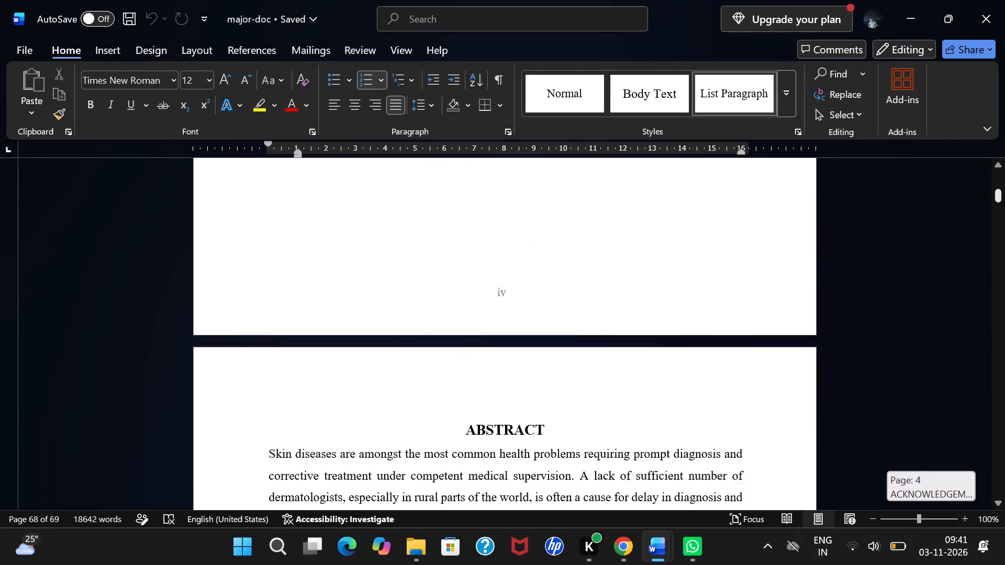
drag(1004, 197, 1004, 211)
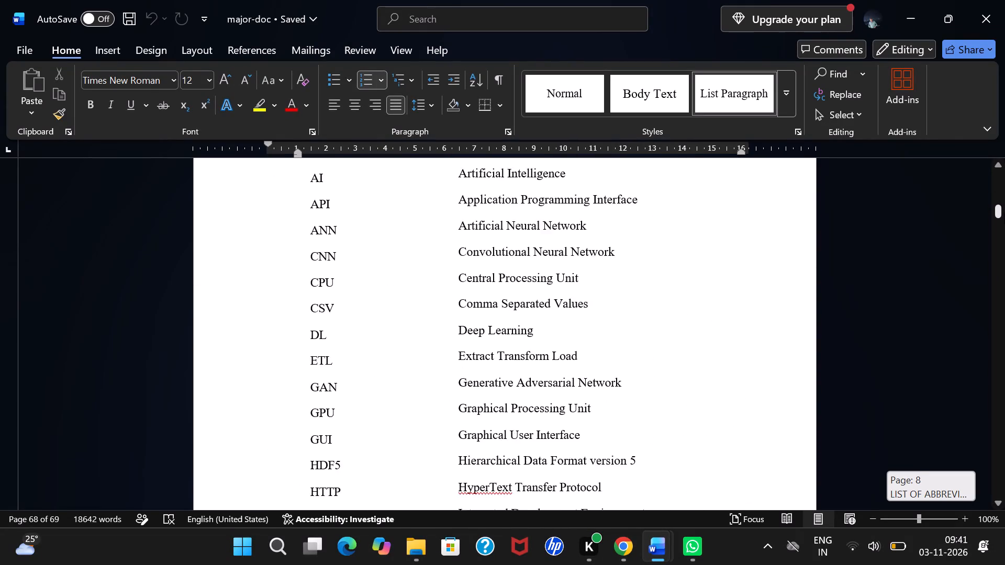
drag(1004, 211, 1004, 232)
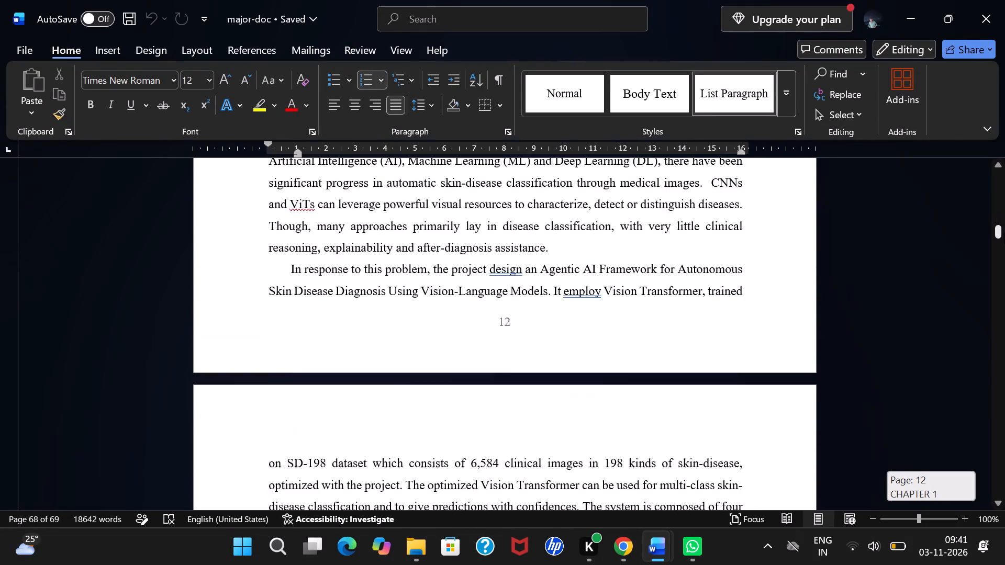
drag(1004, 232, 1004, 240)
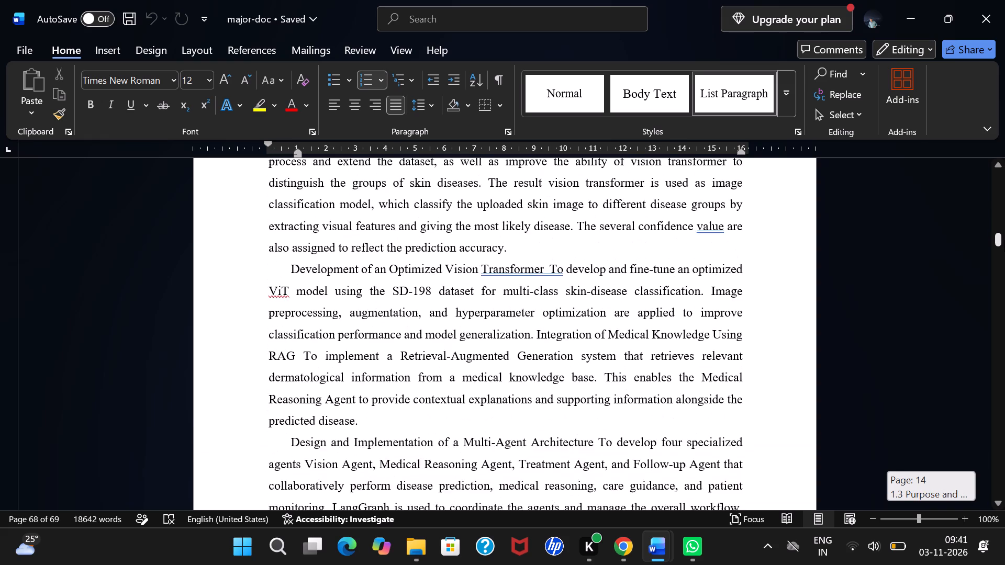
drag(1004, 240, 1004, 251)
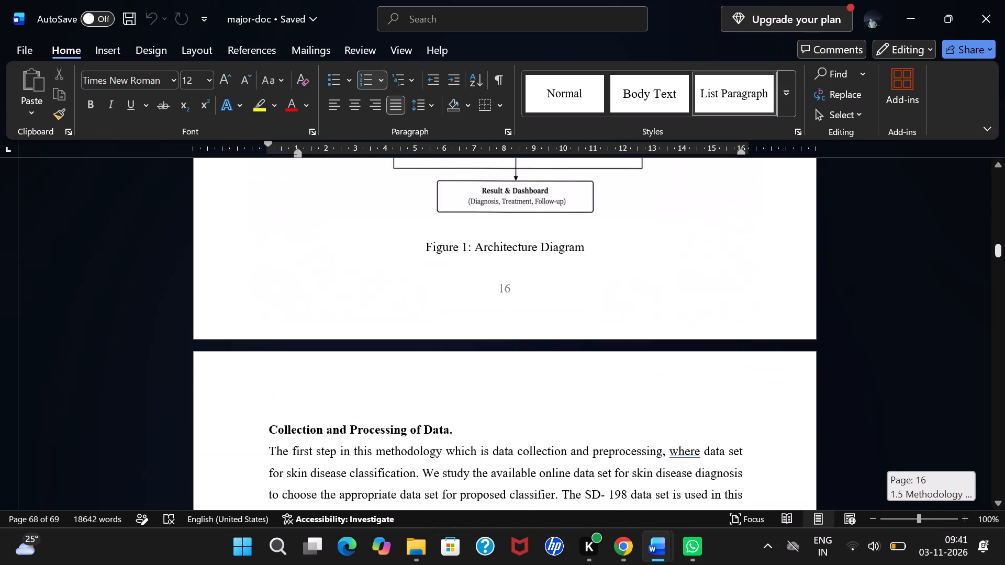
drag(1004, 251, 1004, 257)
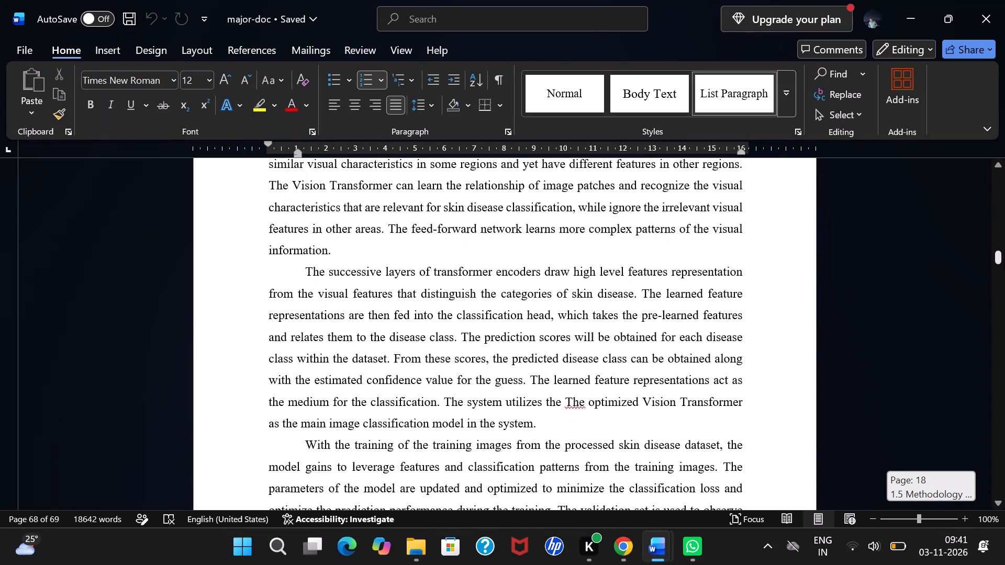
drag(1004, 257, 1004, 269)
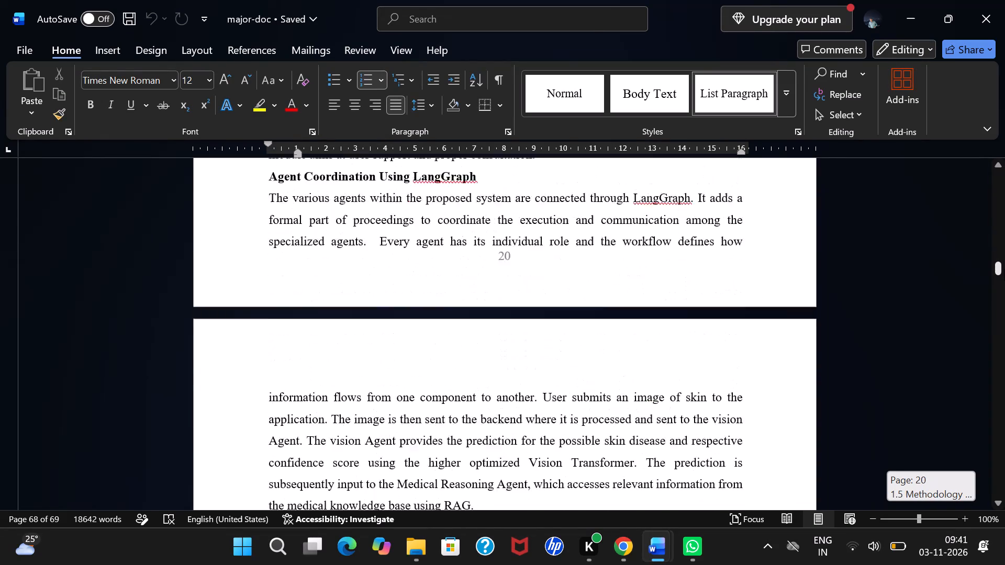
drag(1004, 269, 1004, 273)
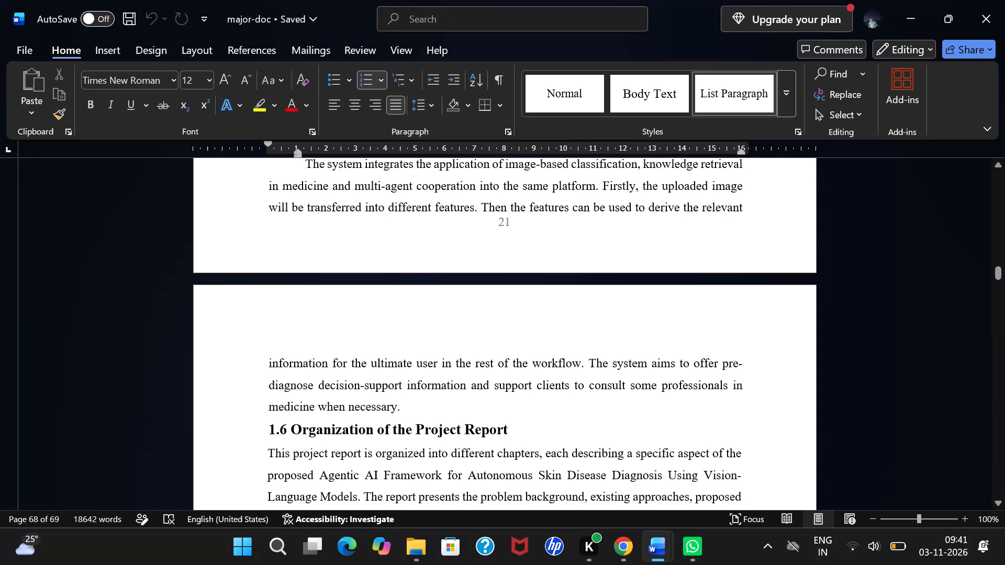
scroll(692, 299, down, 5)
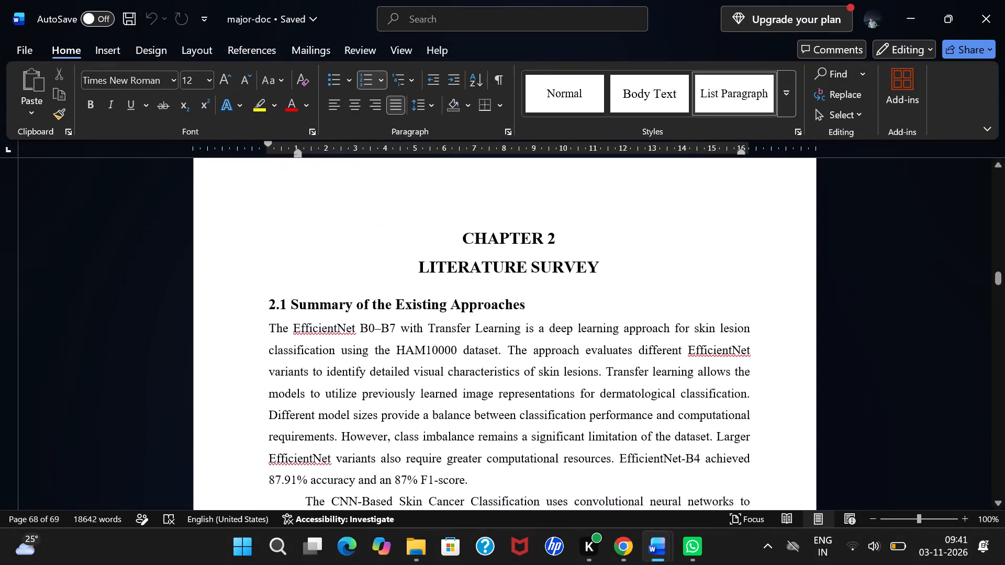
Read the approaches described in section 2.1 Summary of the Existing Approaches, from EfficientNet B0–B7 through Multi-Head Self-Attention ViT + MLP.
scroll(692, 299, down, 2)
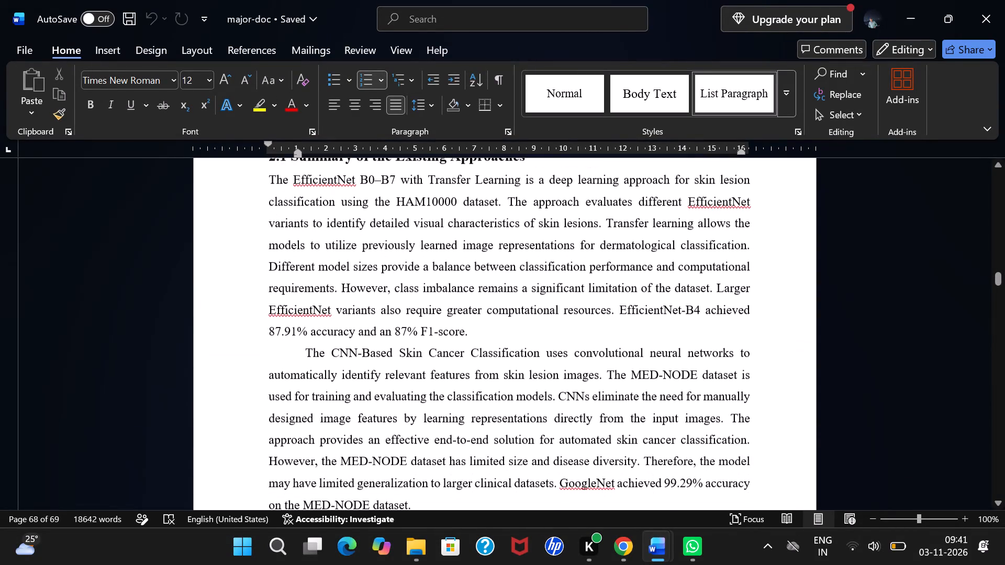
scroll(692, 299, down, 2)
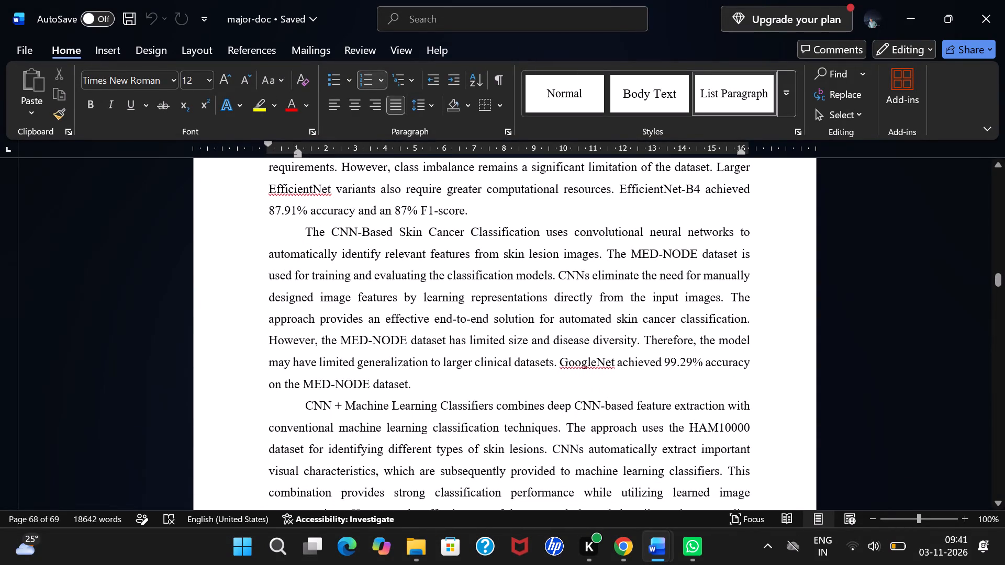
scroll(692, 299, up, 1)
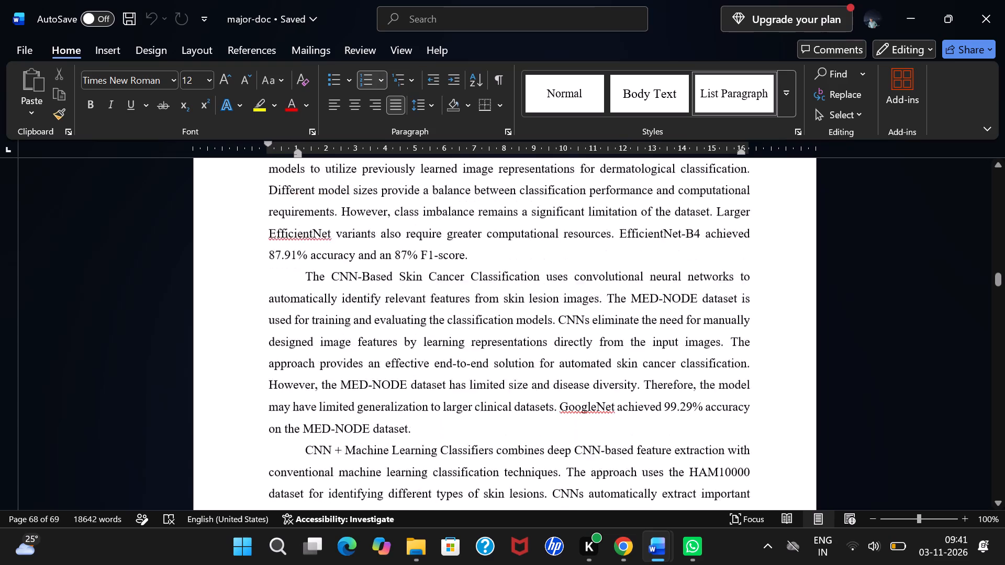
scroll(692, 299, up, 1)
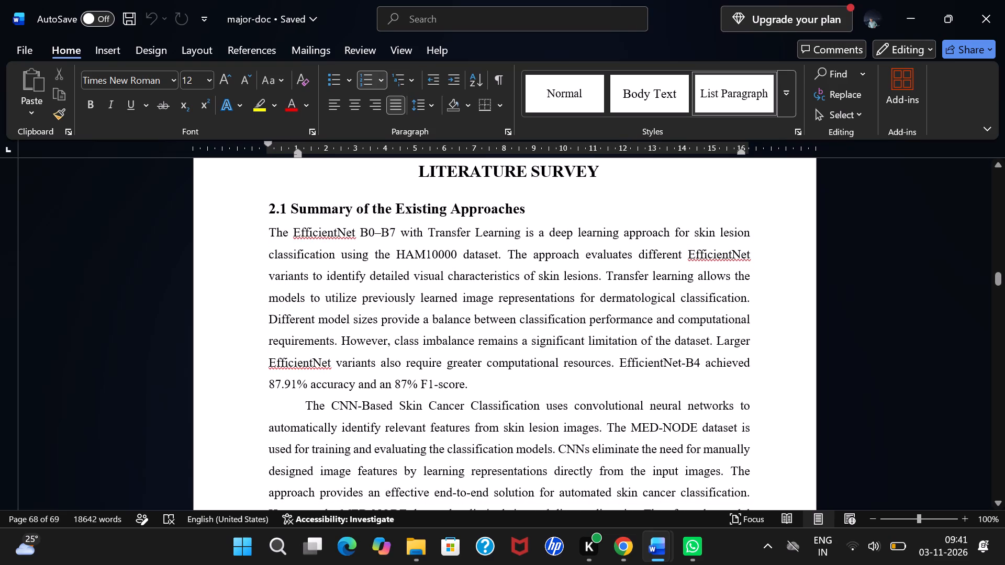
scroll(692, 299, down, 3)
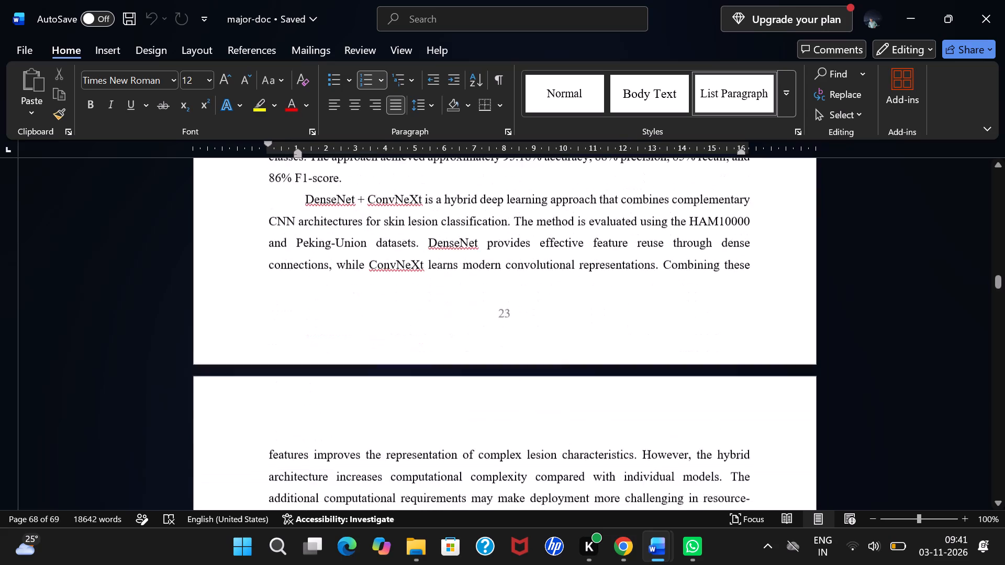
scroll(692, 299, down, 4)
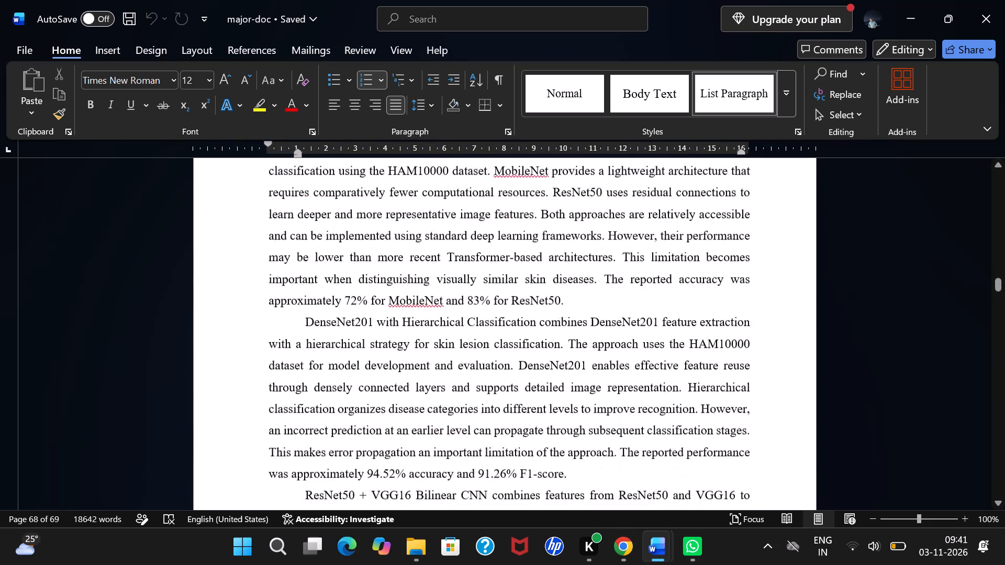
scroll(692, 299, down, 4)
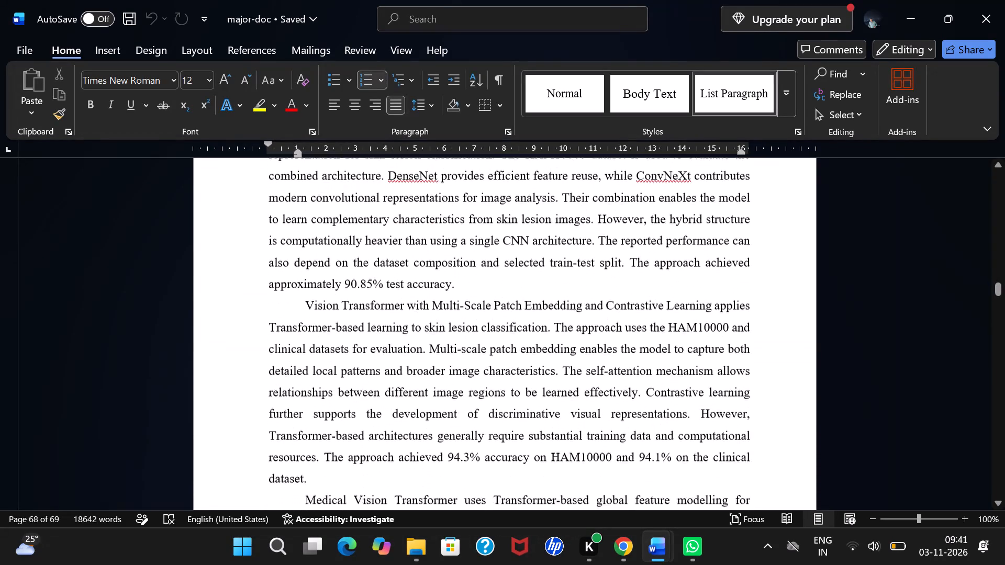
scroll(692, 299, down, 4)
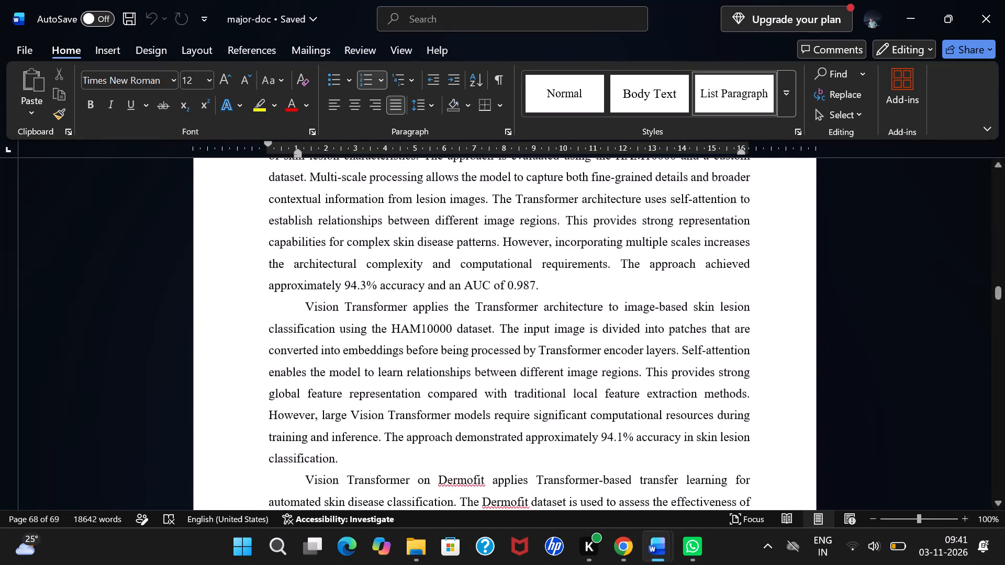
scroll(692, 299, down, 5)
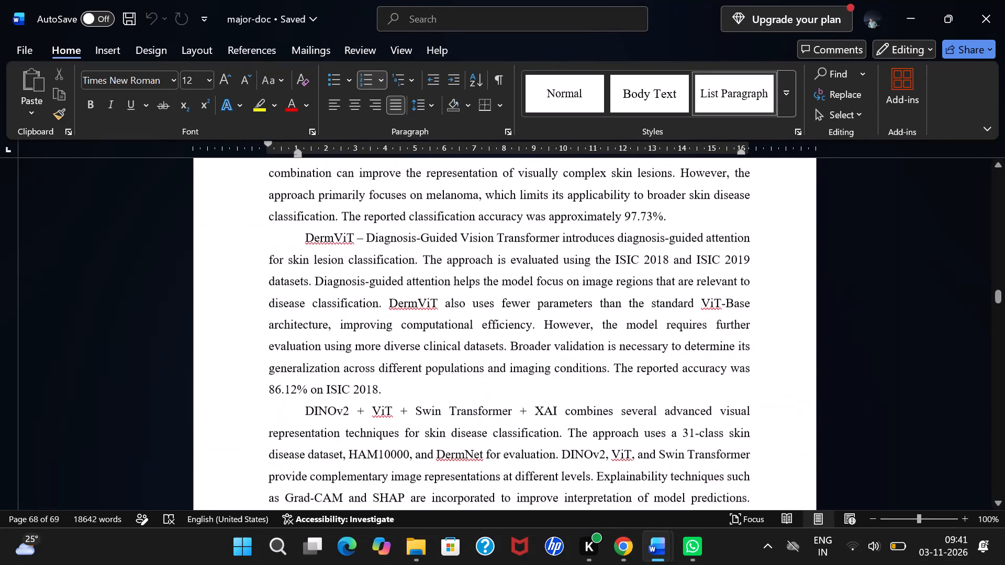
scroll(692, 299, down, 4)
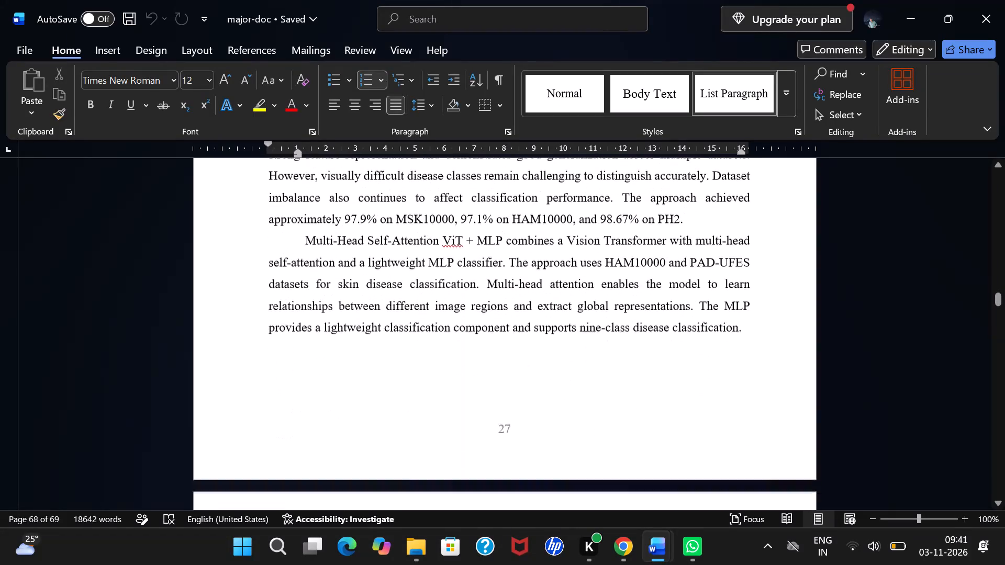
scroll(692, 299, down, 1)
scroll(692, 299, up, 2)
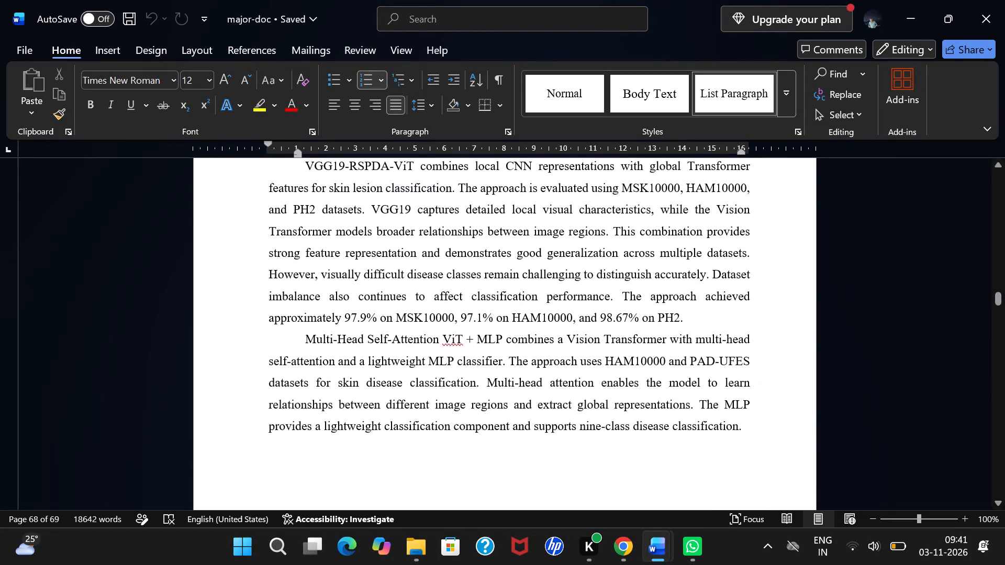
Go back over section 2.1 to the start of the LITERATURE SURVEY chapter and examine its opening approach.
scroll(692, 299, up, 9)
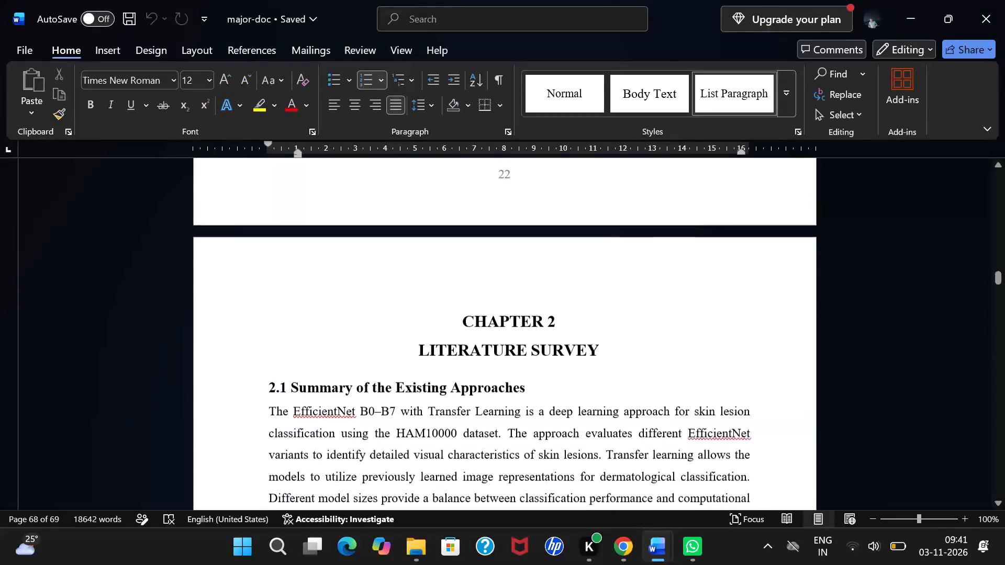
scroll(692, 299, down, 2)
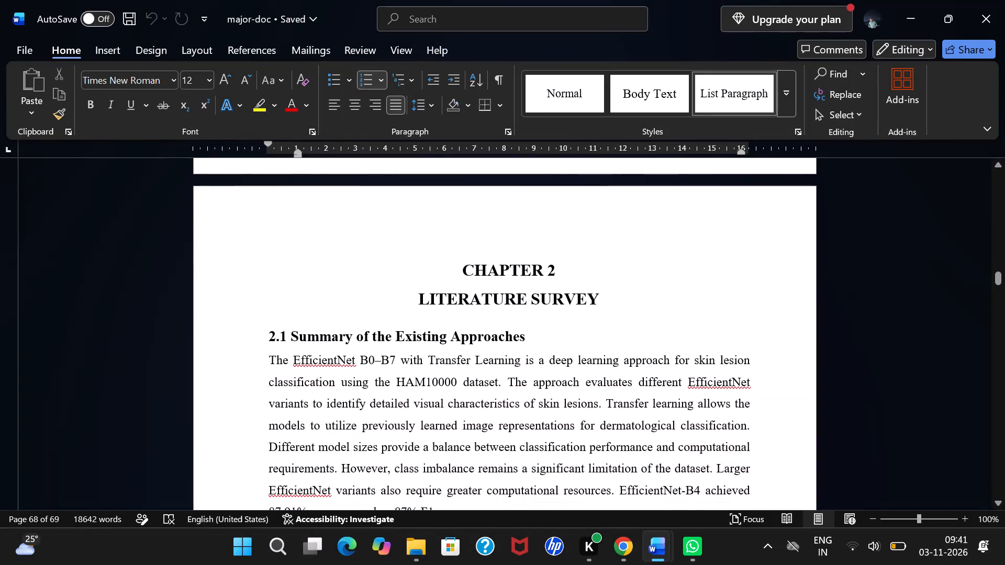
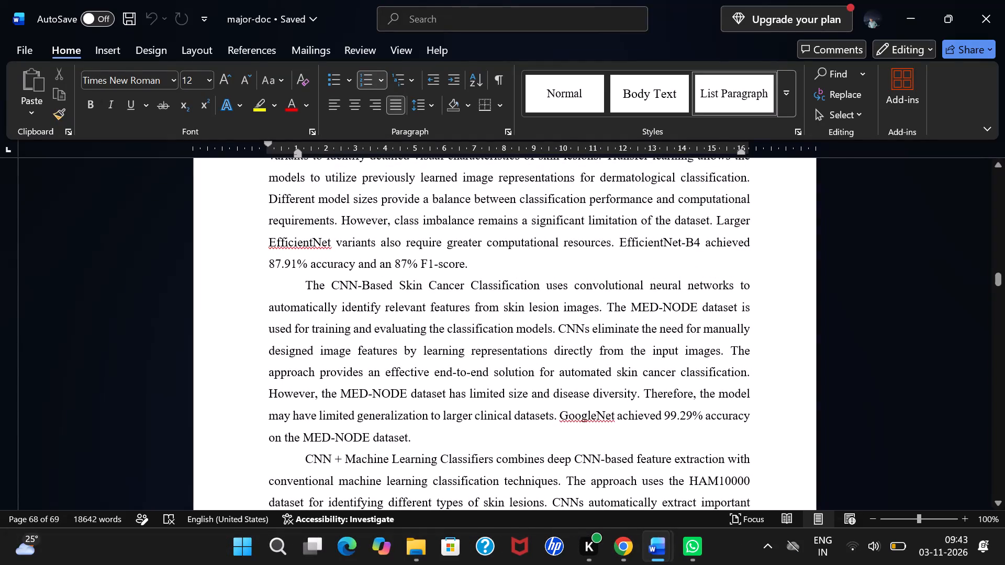
Insert the citation "[1]," after "EfficientNet B0–B7 with Transfer Learning" in the opening sentence of section 2.1.
scroll(692, 299, down, 1)
scroll(692, 299, up, 1)
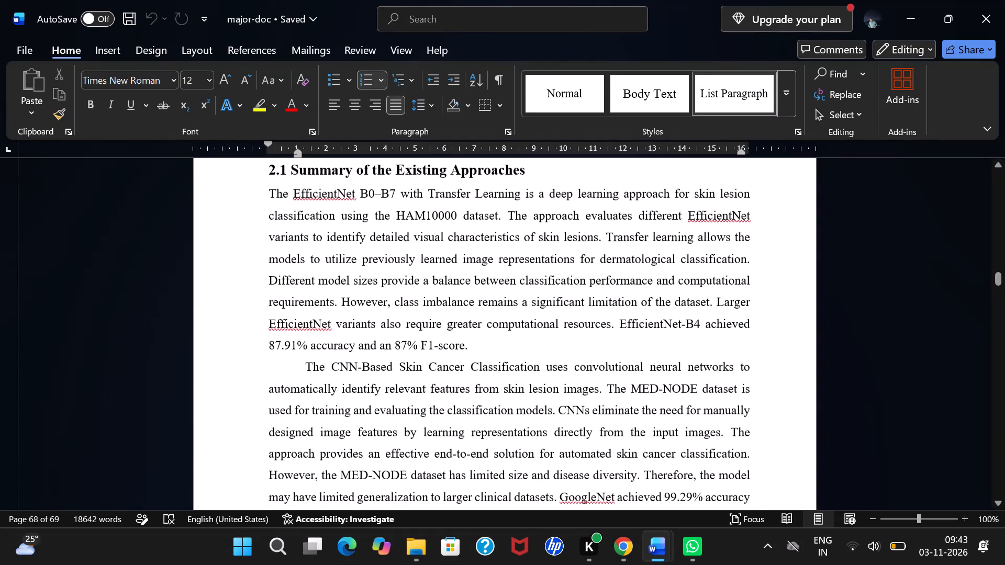
click(527, 194)
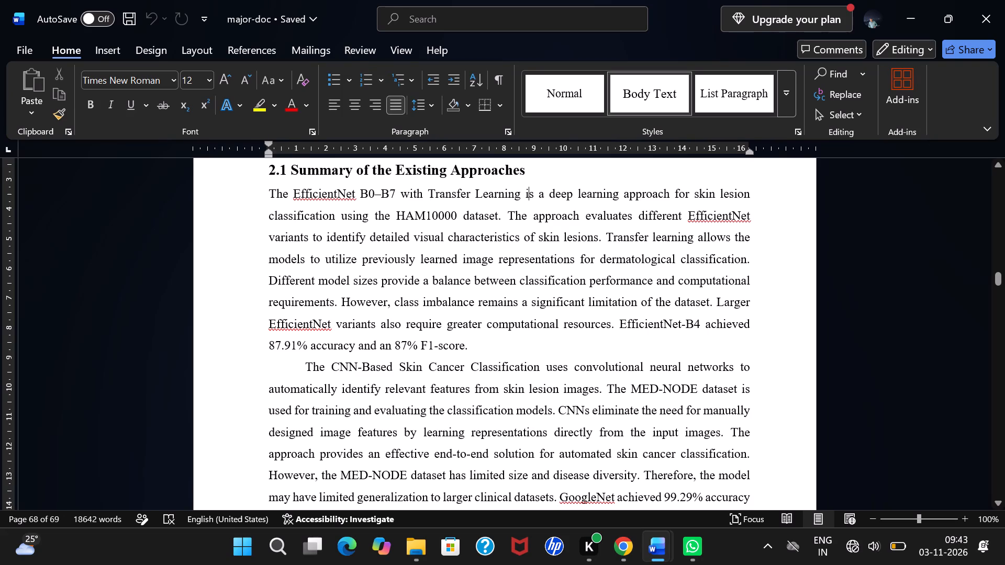
key(Left)
text([])
key(Left)
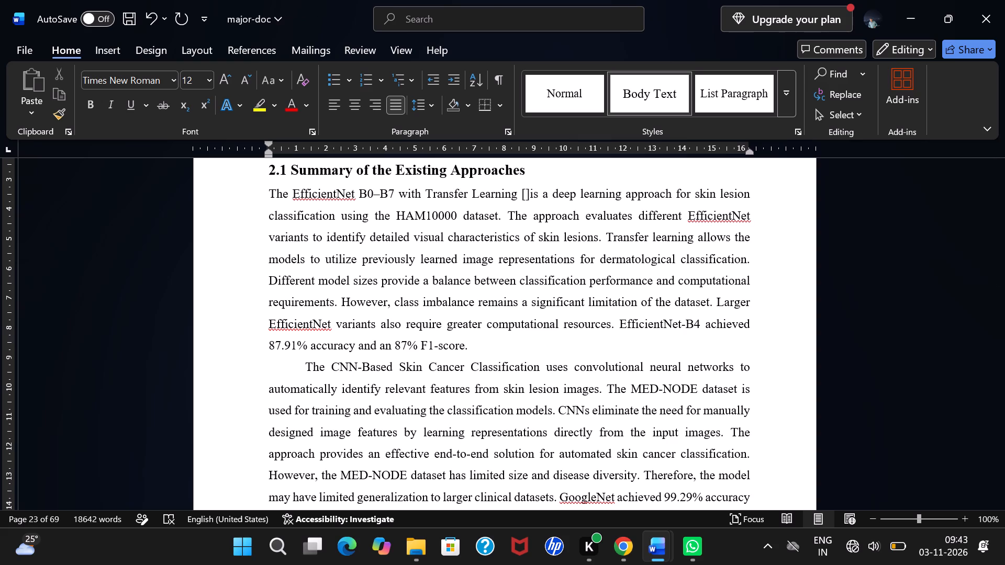
key(1)
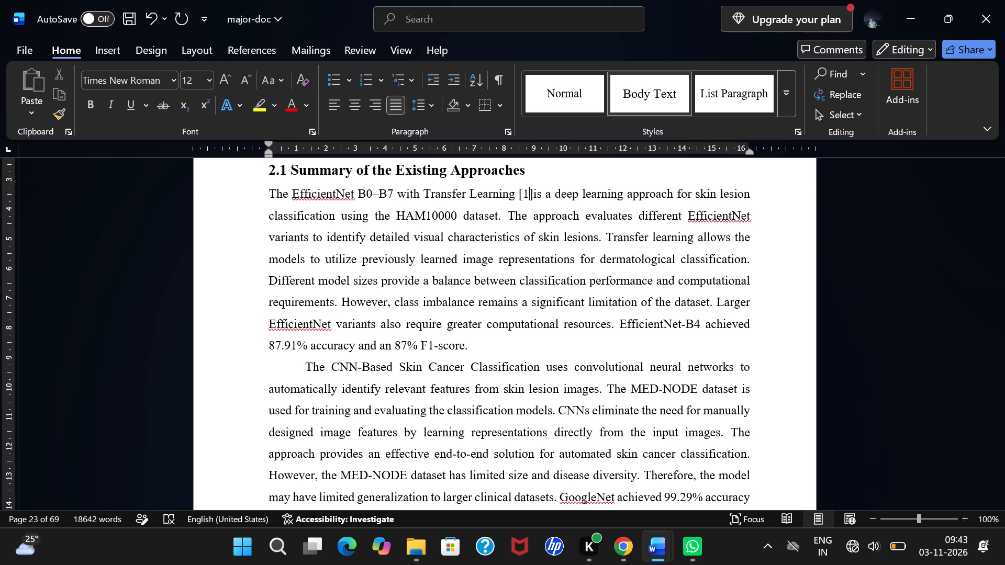
key(Right)
key(space)
key(Right)
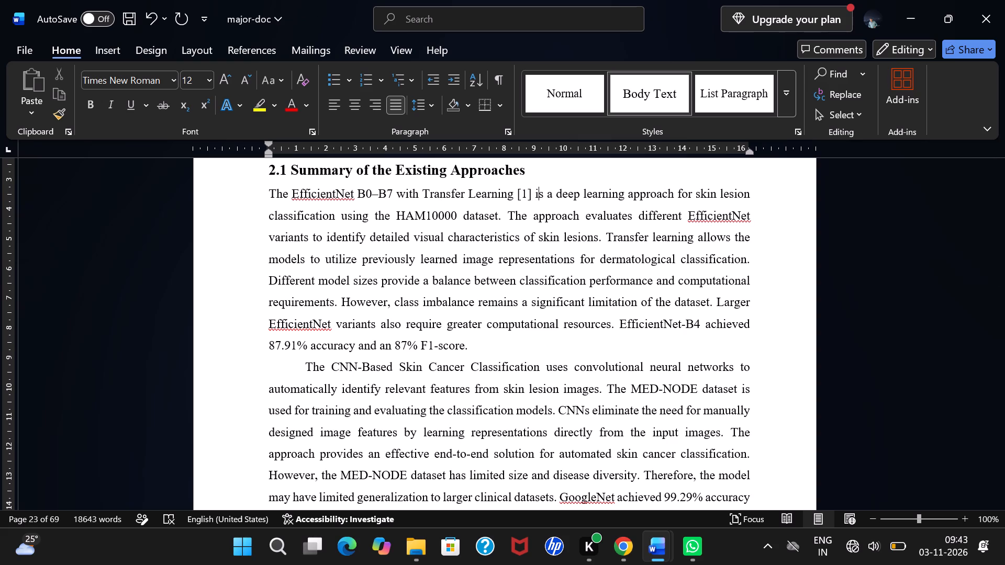
key(Left)
key(Left)
key(comma)
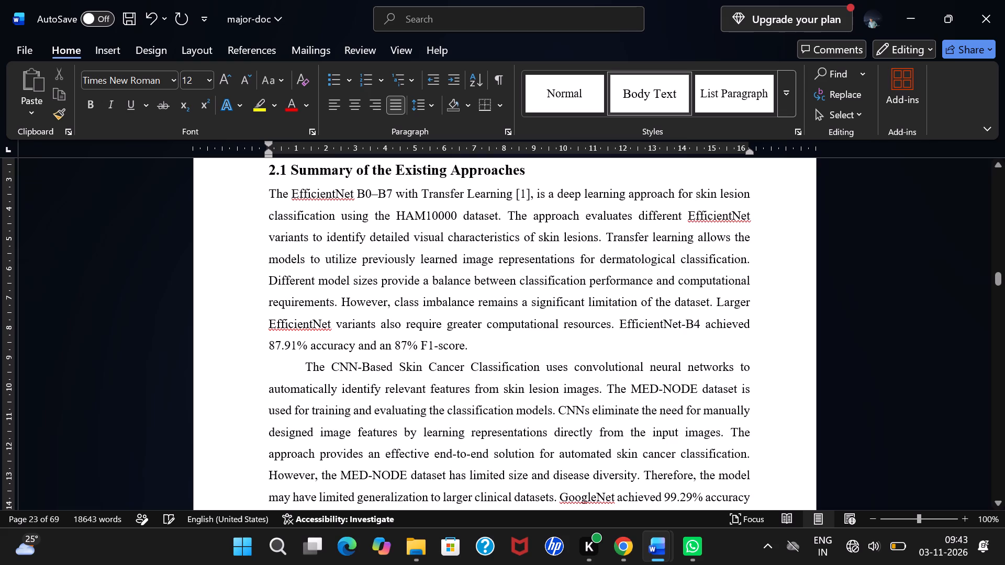
Insert the citation "[2]," after "The CNN-Based Skin Cancer Classification" at the start of the second paragraph of section 2.1.
scroll(555, 231, down, 1)
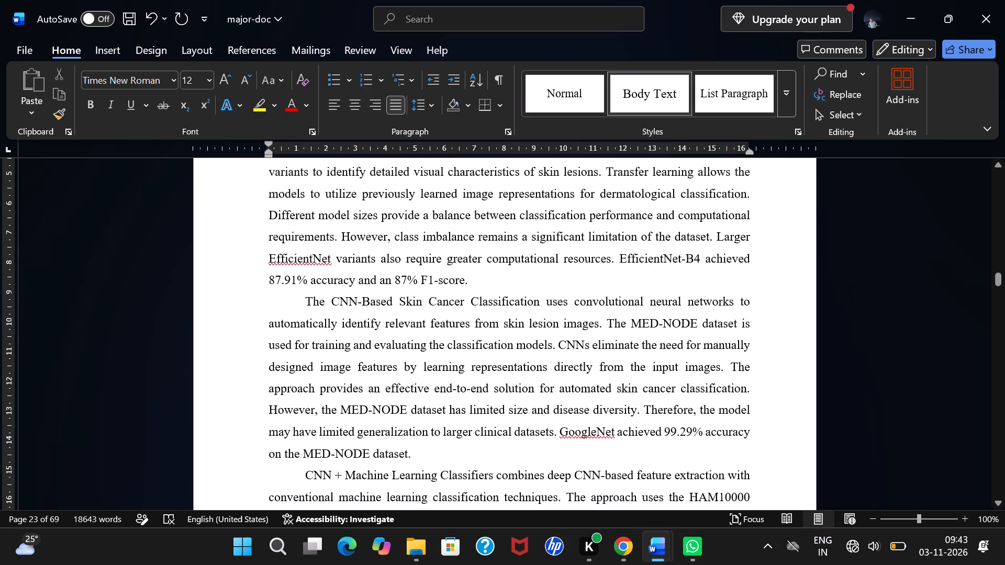
click(541, 302)
key(space)
text([])
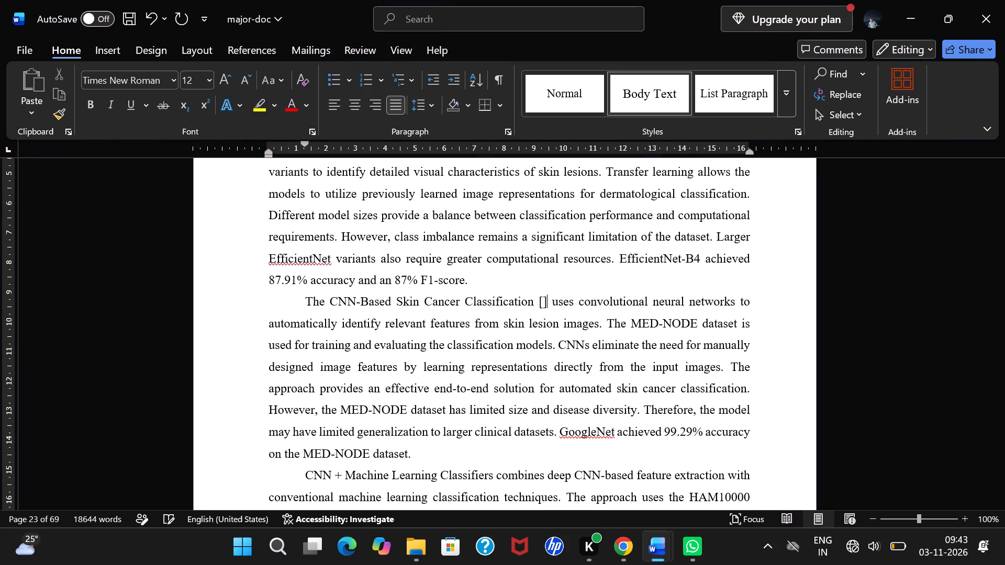
key(Left)
key(2)
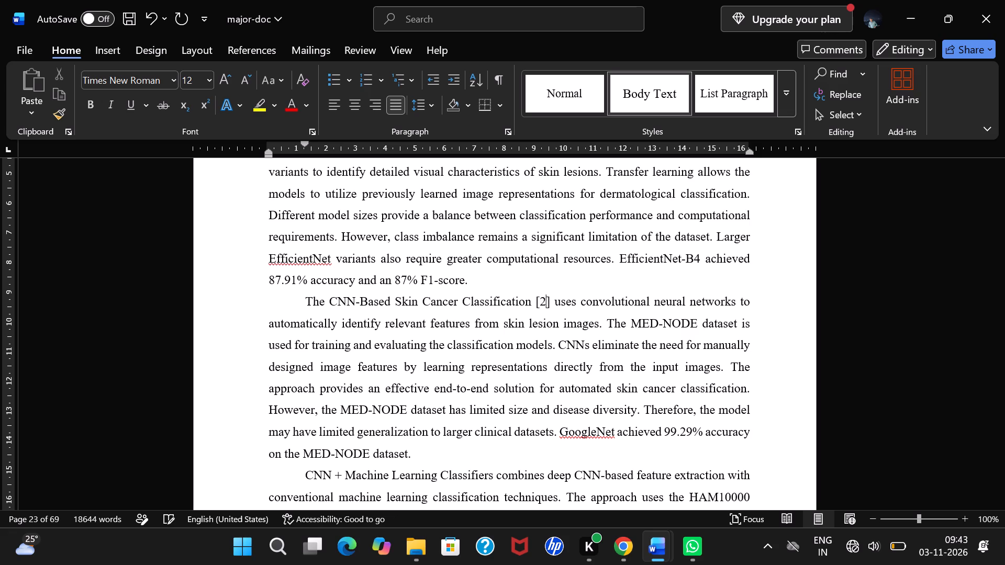
key(Right)
key(comma)
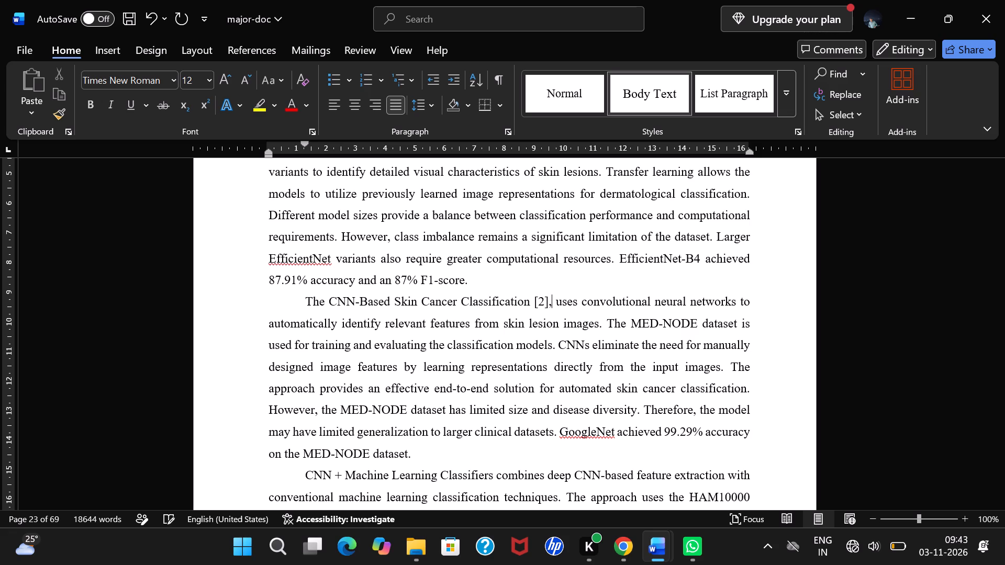
Insert the citation "[3]," after "CNN + Machine Learning Classifiers" at the start of that approach's paragraph.
scroll(582, 321, down, 1)
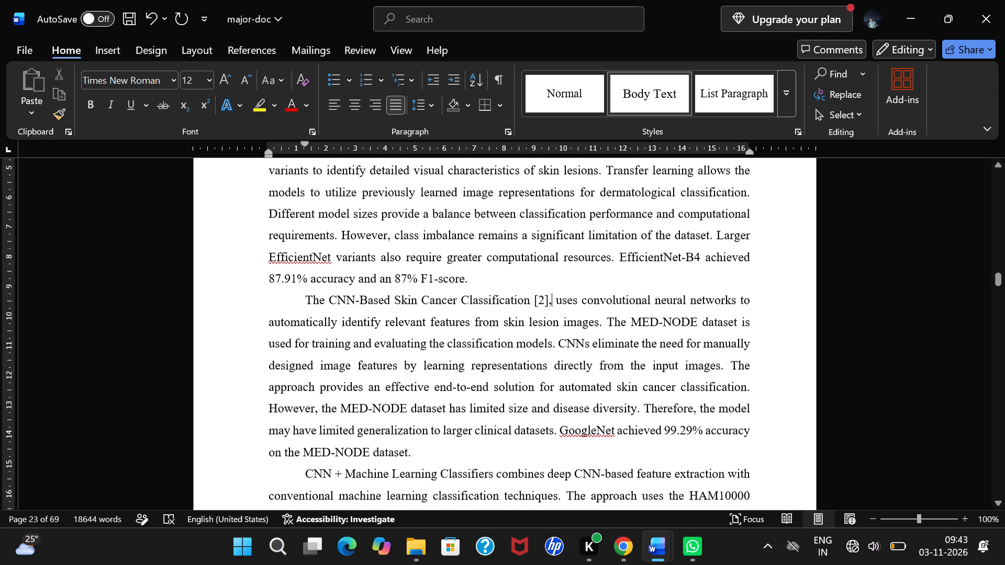
scroll(582, 321, down, 3)
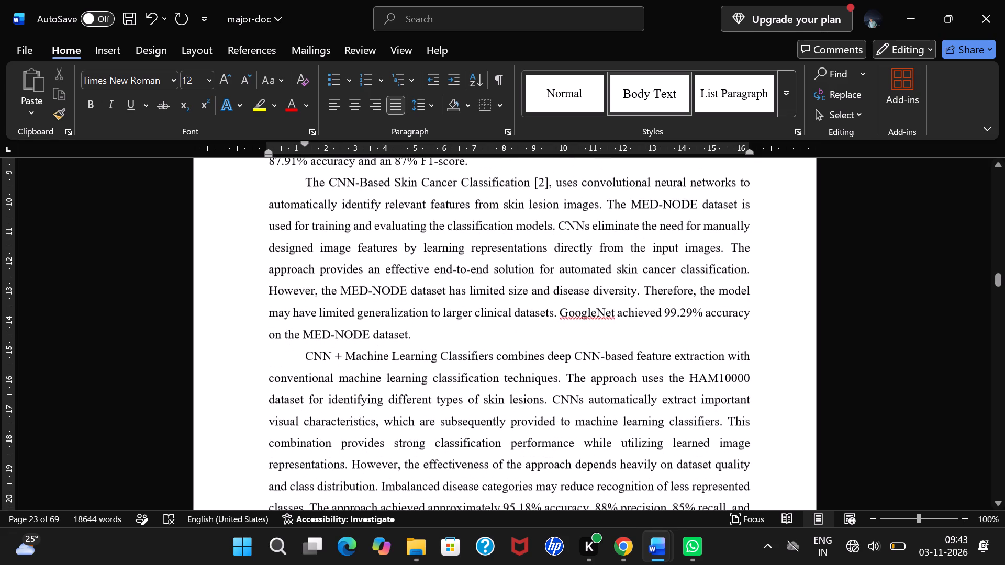
scroll(582, 321, down, 1)
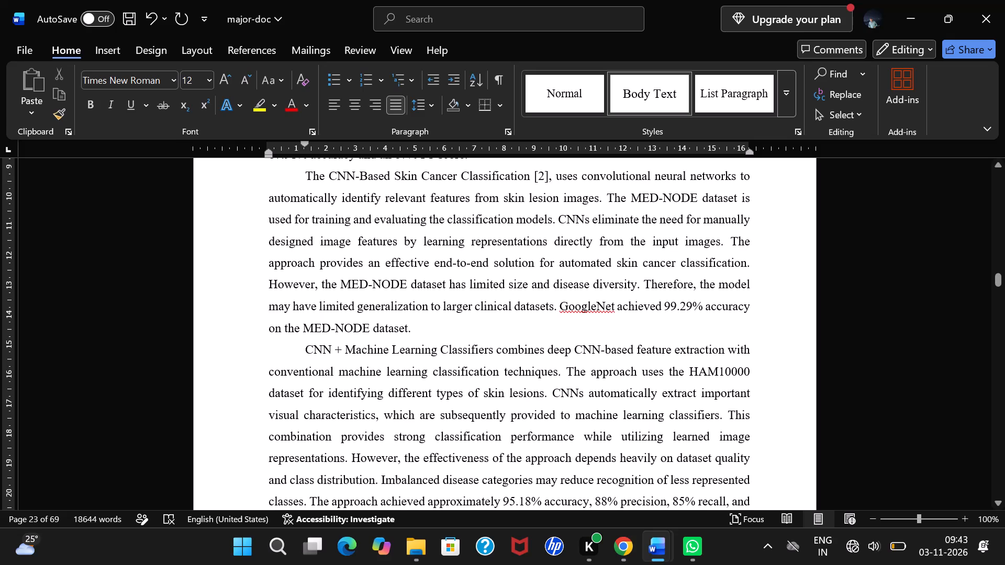
scroll(582, 321, down, 1)
click(495, 350)
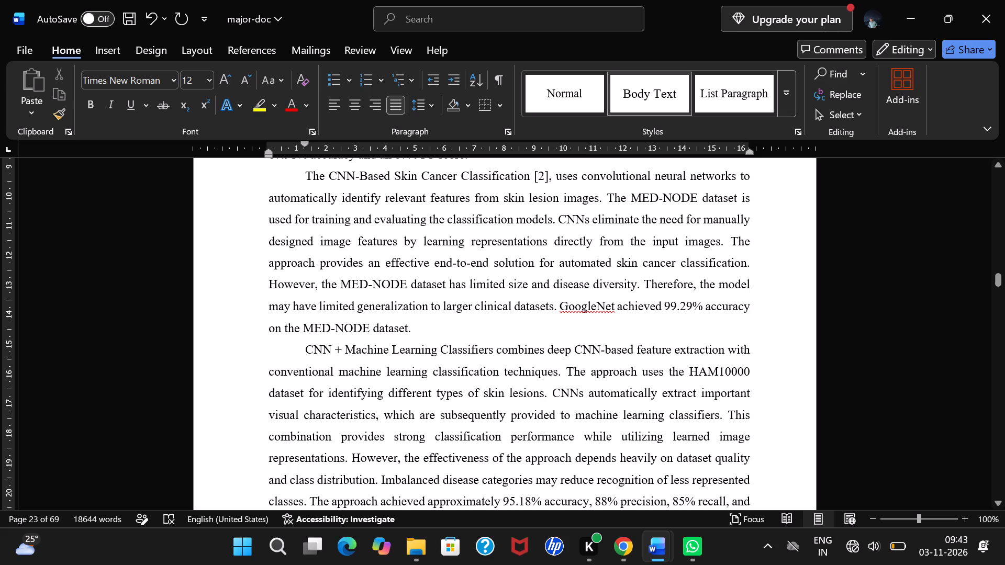
key(Left)
key(space)
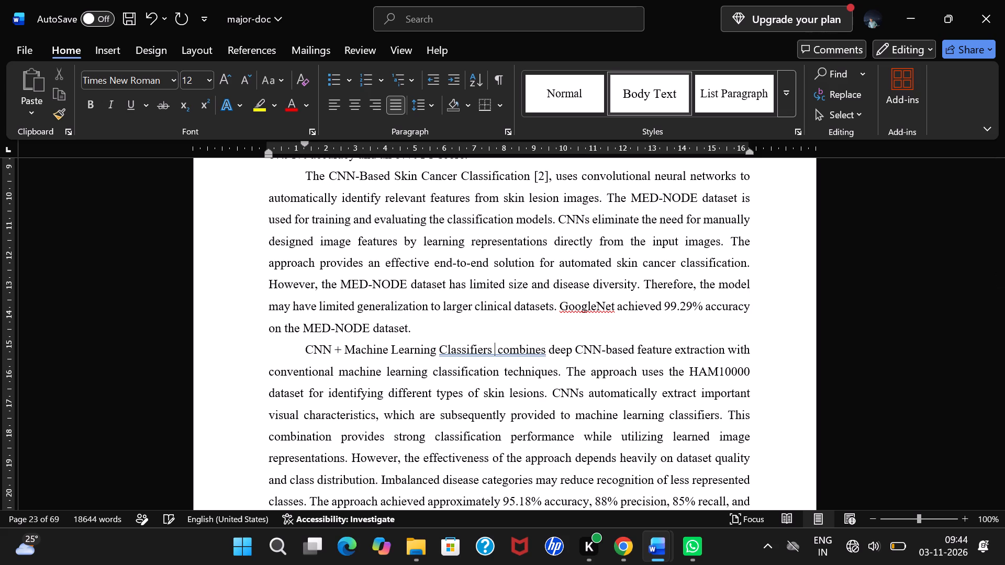
text([])
key(Left)
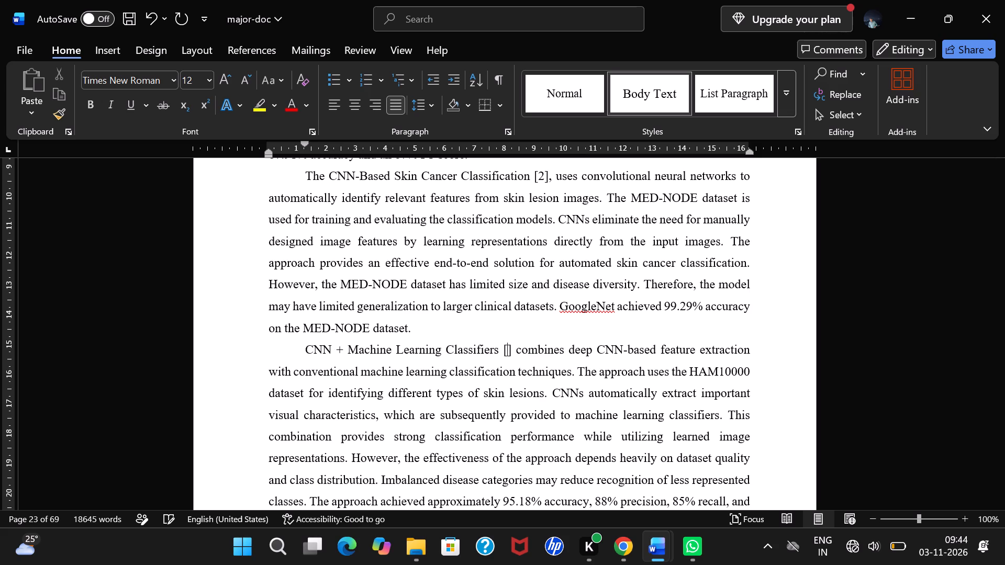
key(3)
key(Right)
key(Right)
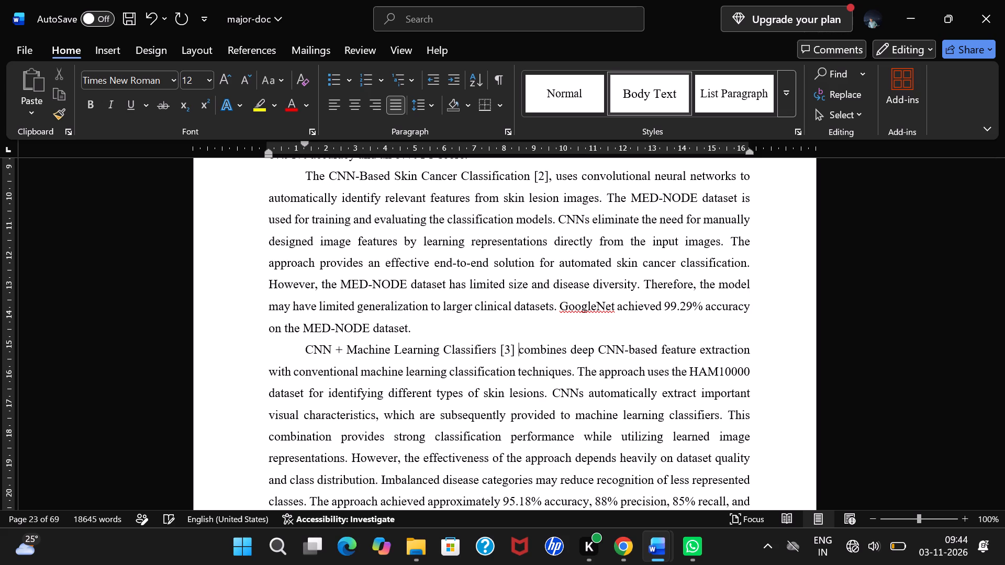
key(Left)
key(comma)
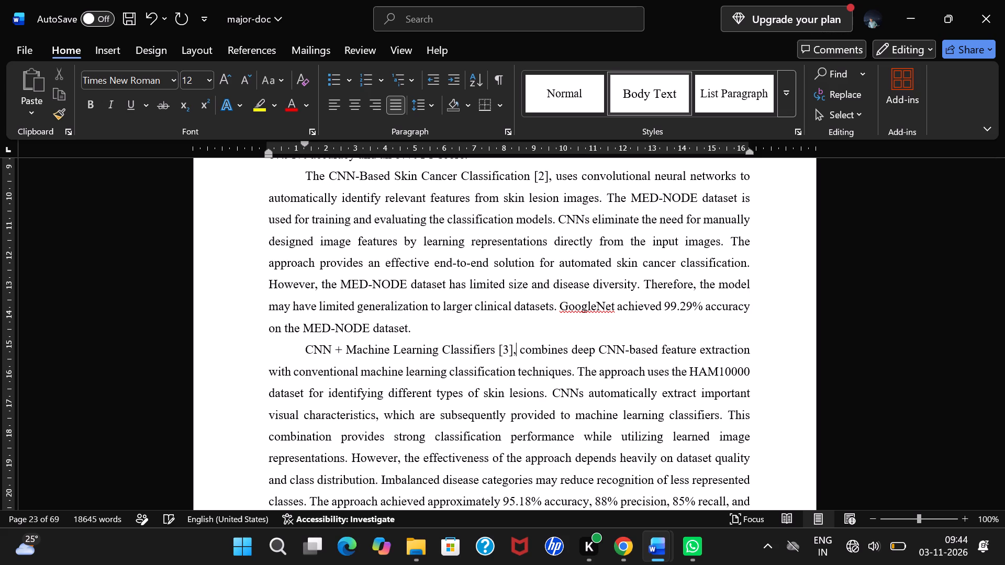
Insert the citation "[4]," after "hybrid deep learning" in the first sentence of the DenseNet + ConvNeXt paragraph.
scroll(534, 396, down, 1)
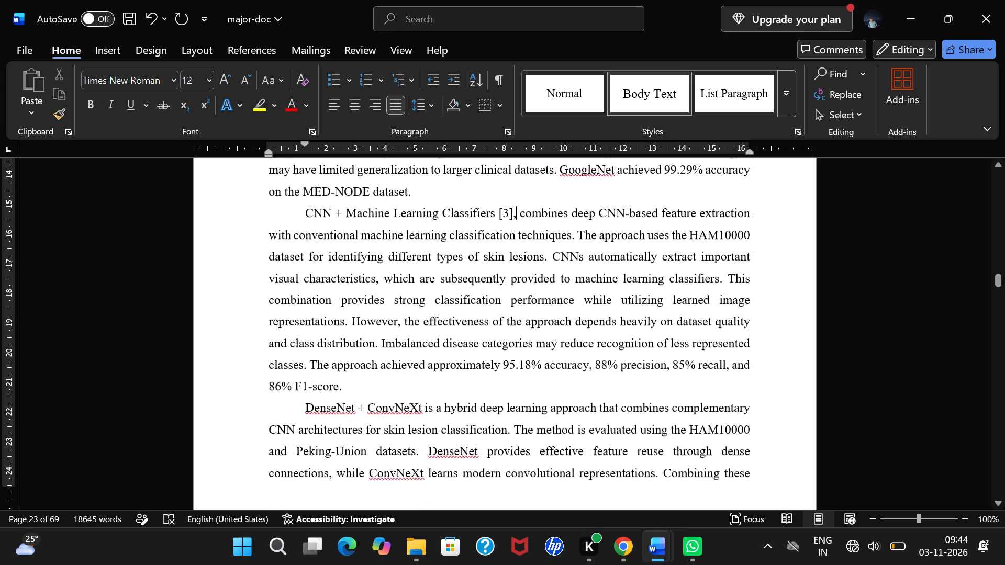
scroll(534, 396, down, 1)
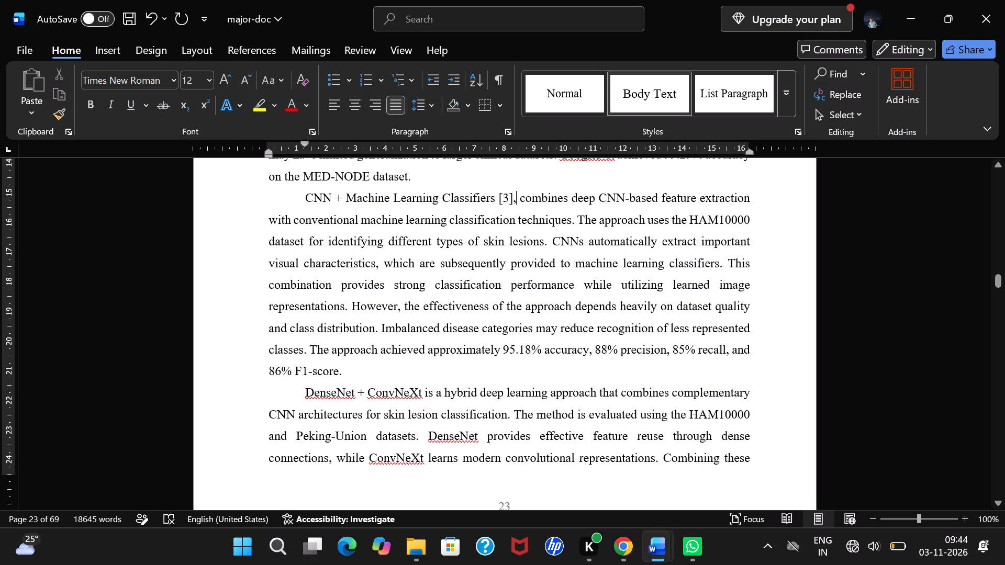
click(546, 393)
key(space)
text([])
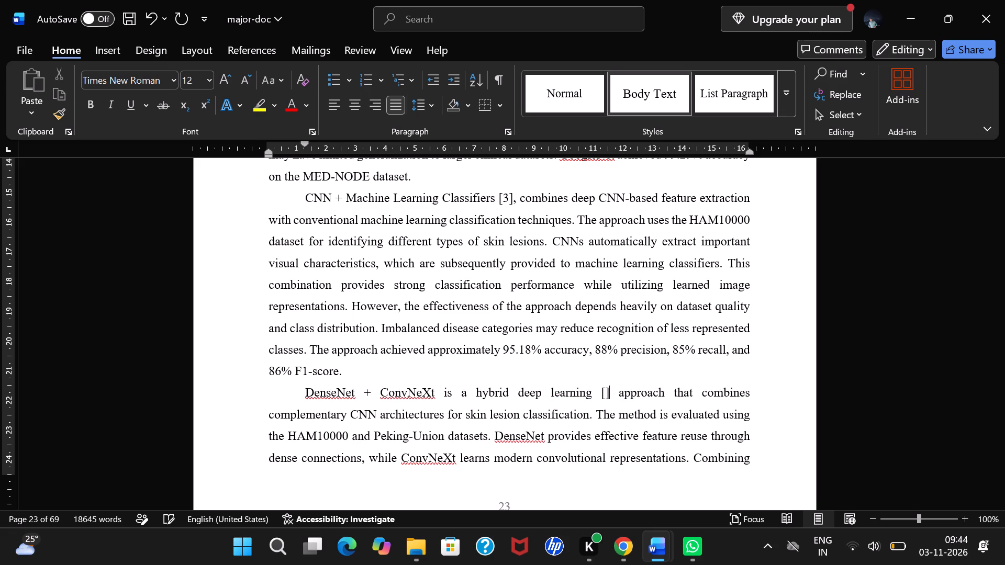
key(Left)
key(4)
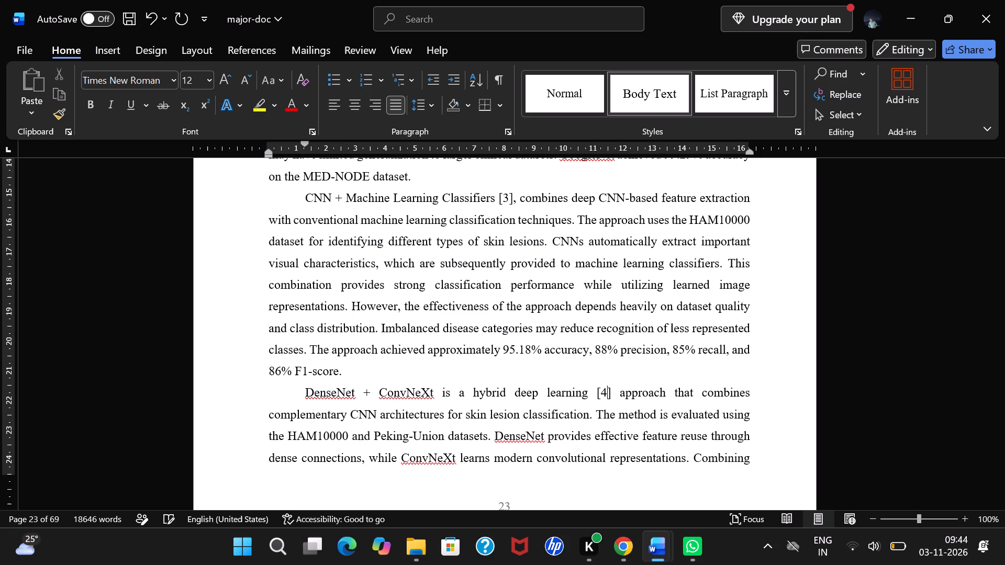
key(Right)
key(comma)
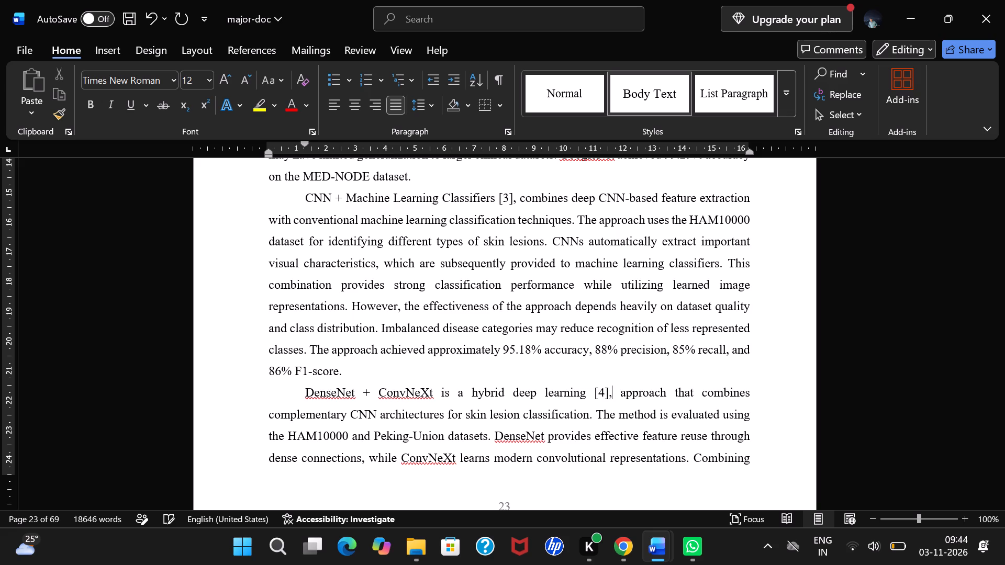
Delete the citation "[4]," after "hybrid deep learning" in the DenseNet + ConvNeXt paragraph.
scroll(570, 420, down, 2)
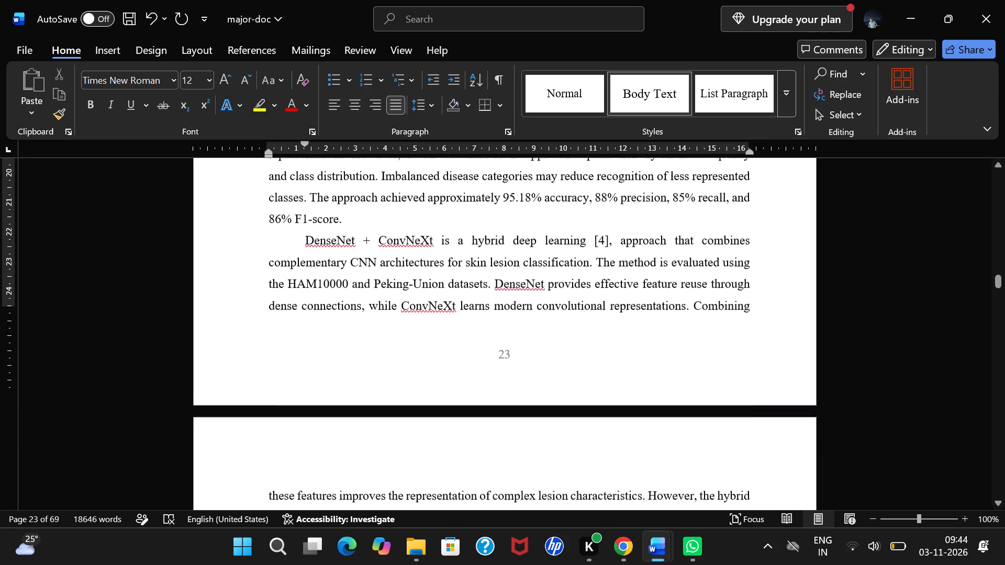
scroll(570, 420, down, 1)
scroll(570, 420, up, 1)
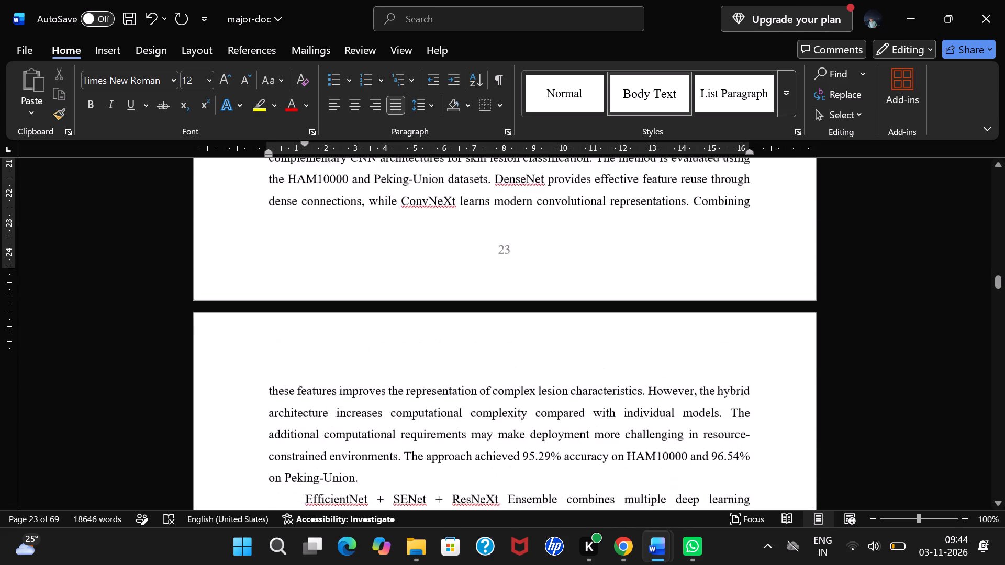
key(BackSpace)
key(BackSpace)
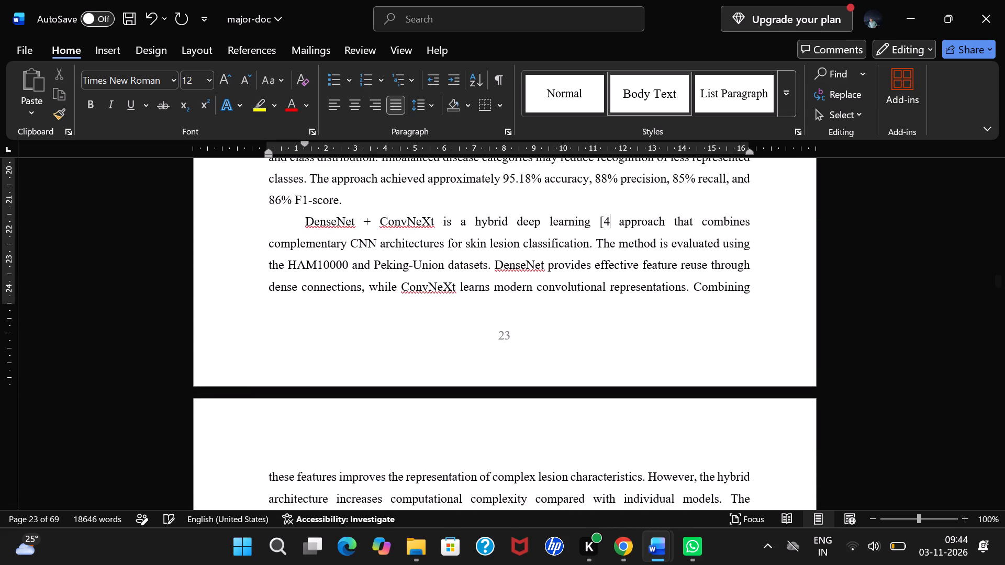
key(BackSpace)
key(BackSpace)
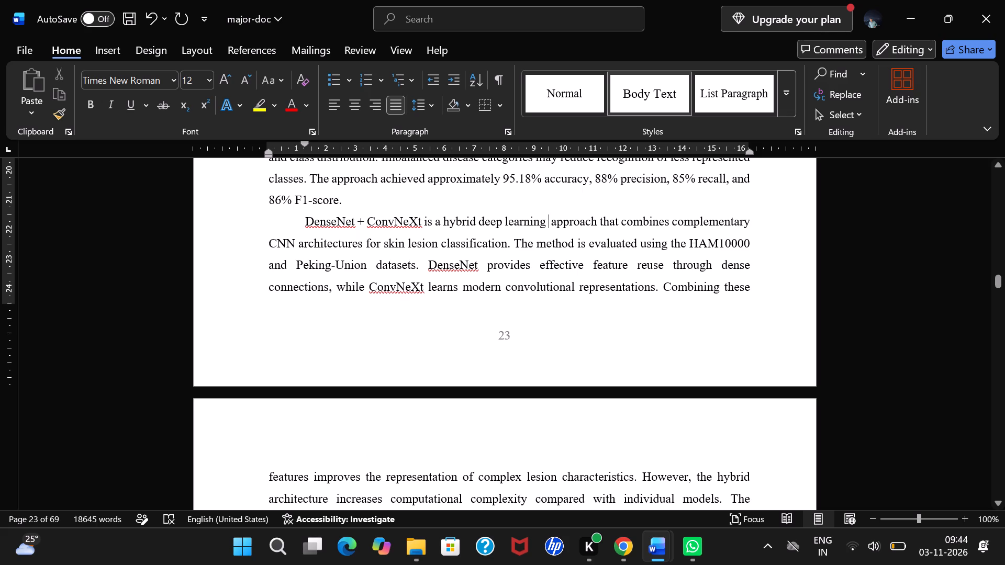
Insert the citation "[4]" after "skin lesion classification" at the end of the DenseNet + ConvNeXt paragraph's first sentence.
click(507, 241)
key(space)
text([])
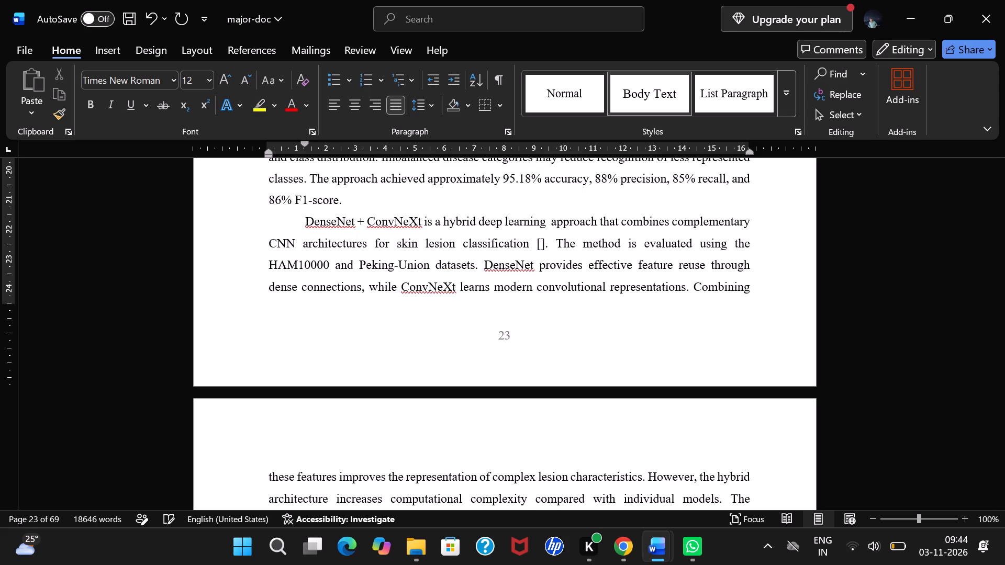
key(Left)
key(4)
Insert the citation "[5]," after "EfficientNet + SENet + ResNeXt Ensemble" at the start of that approach's paragraph.
scroll(563, 274, down, 2)
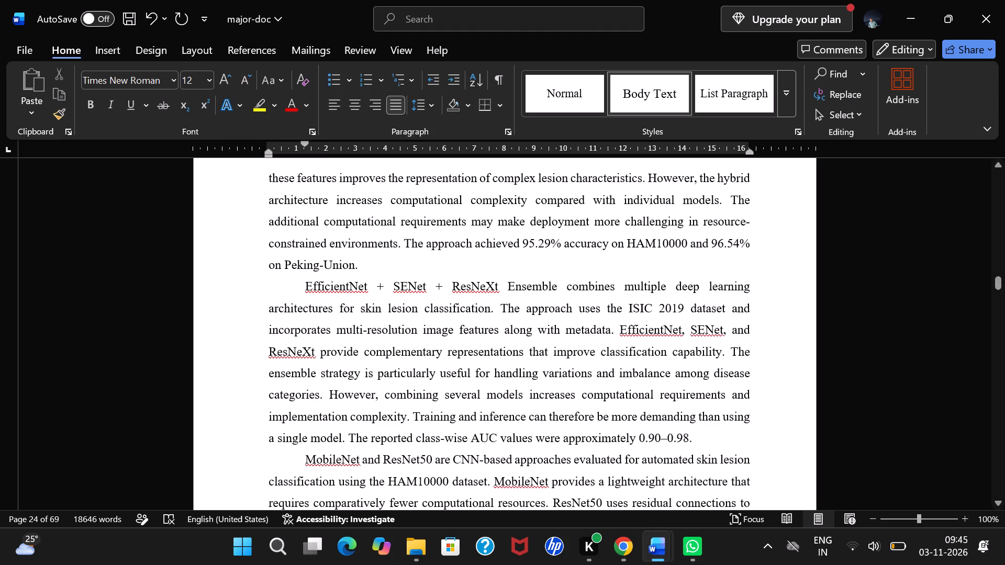
click(564, 284)
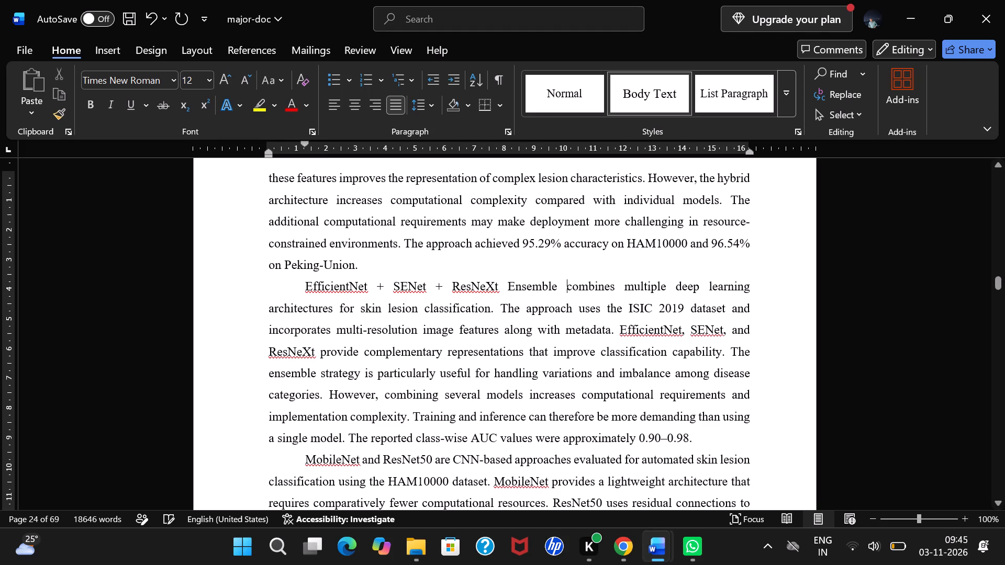
key(Left)
key(space)
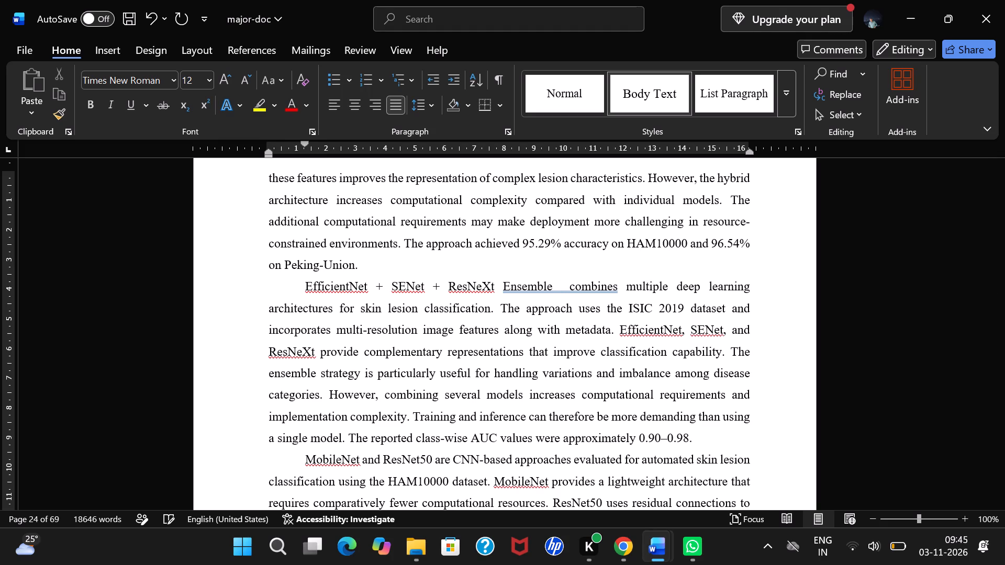
text([])
key(Left)
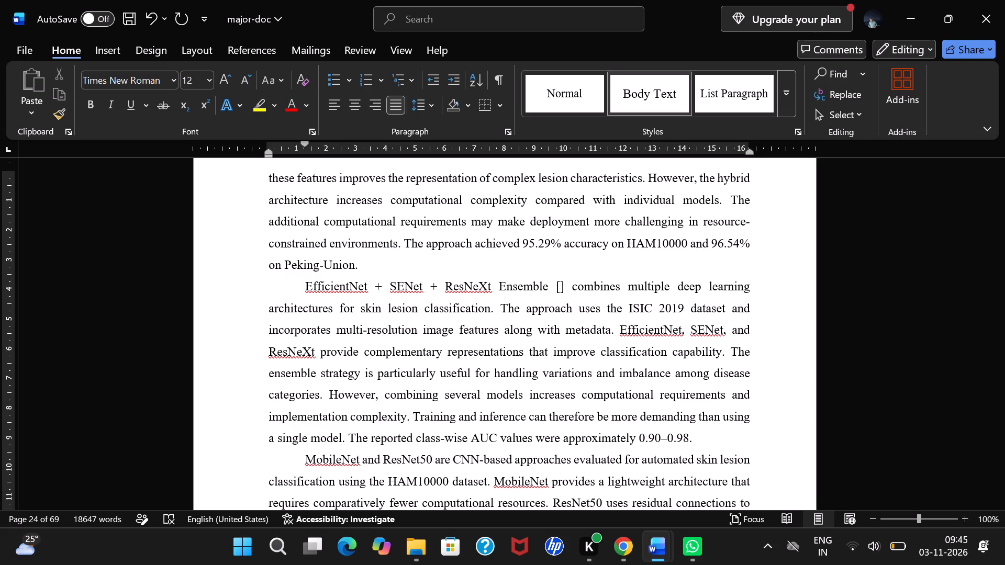
key(5)
key(Right)
key(comma)
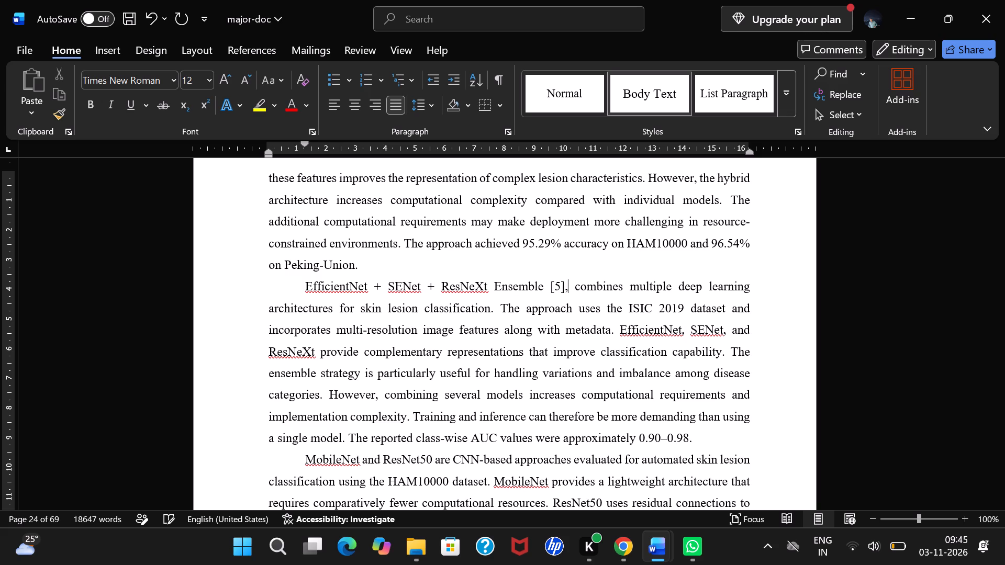
key(Right)
key(BackSpace)
key(space)
Insert the citation "[6]" before "uses residual connections" in the ResNet50 sentence of the MobileNet and ResNet50 paragraph.
scroll(619, 381, down, 1)
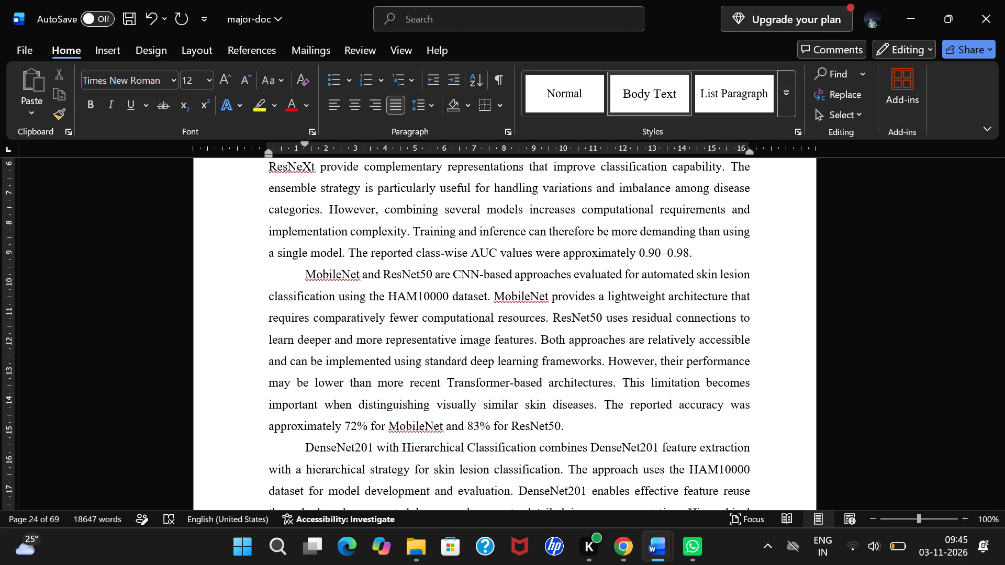
click(607, 318)
text([])
key(Left)
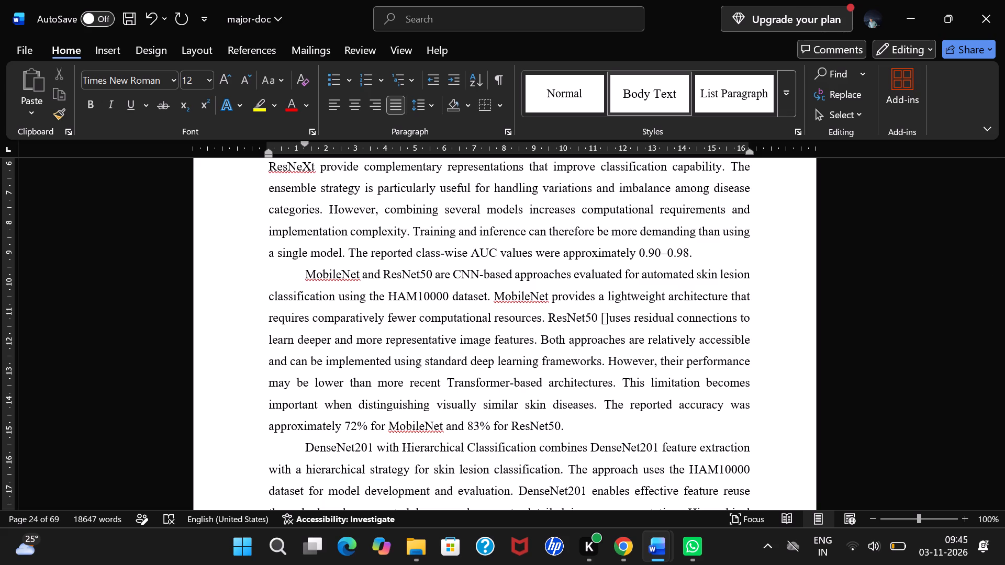
key(6)
key(Right)
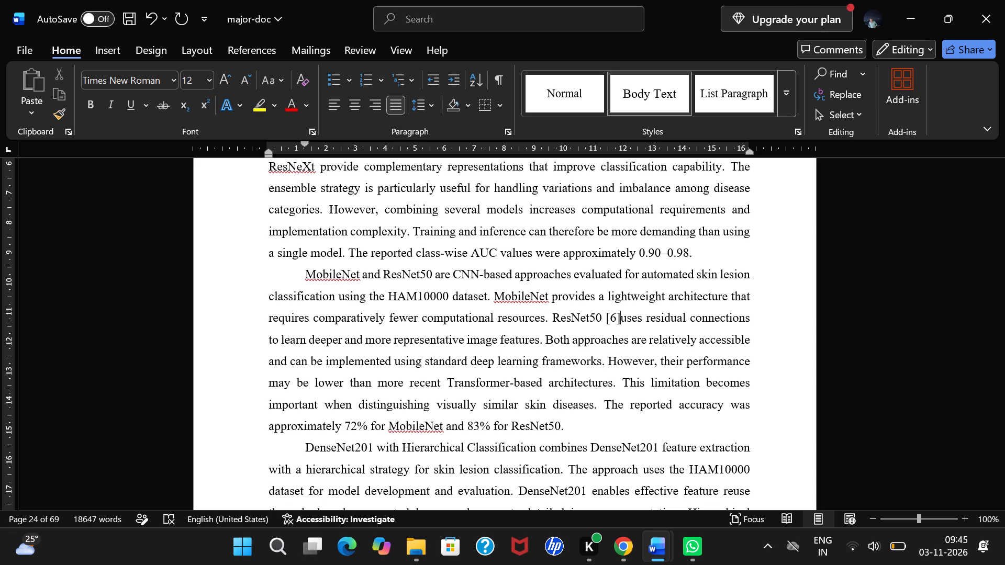
key(space)
Insert the citation "[7]," after "combines DenseNet201" in the first sentence of the DenseNet201 with Hierarchical Classification paragraph.
scroll(636, 376, down, 1)
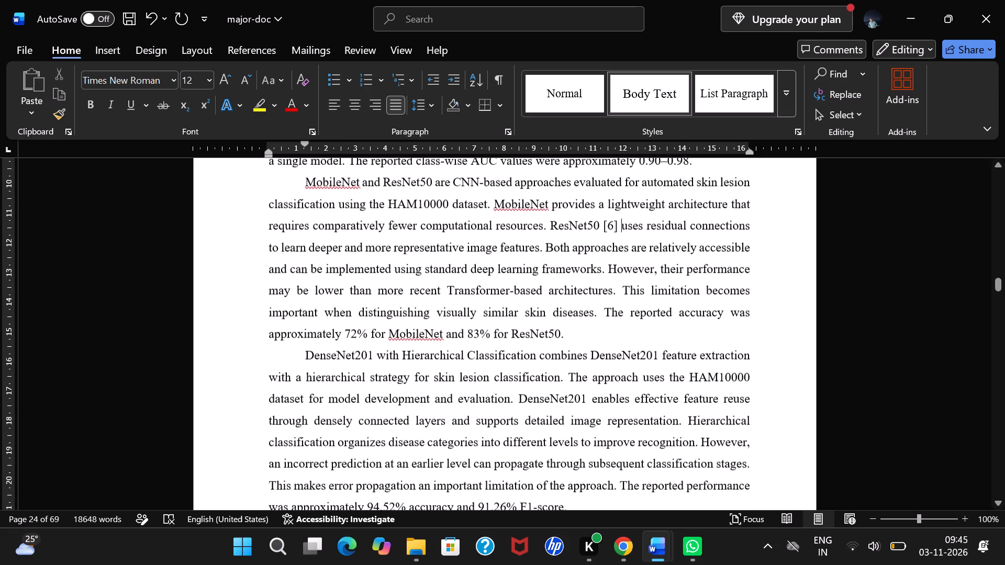
scroll(636, 376, down, 1)
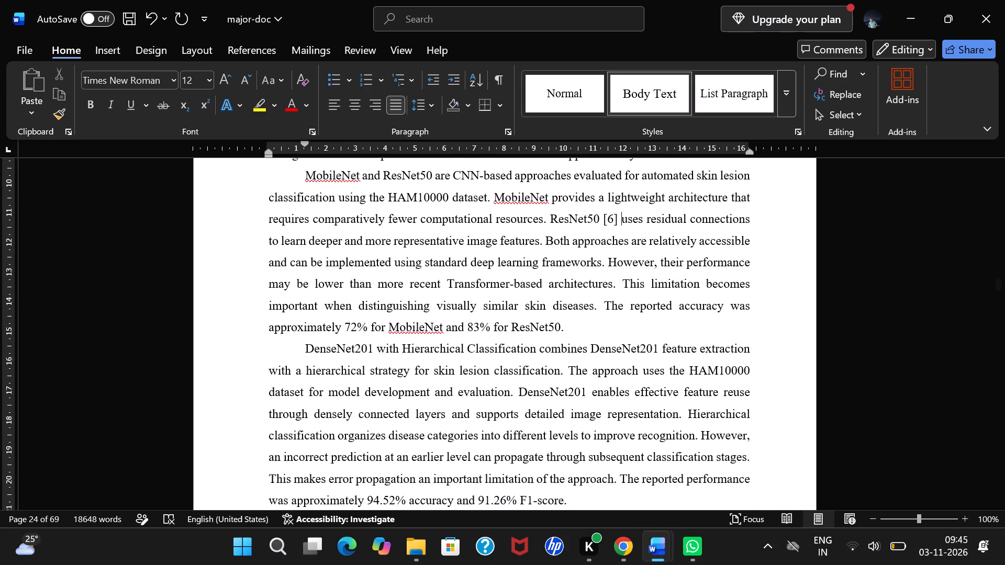
click(657, 348)
key(space)
text([])
key(Left)
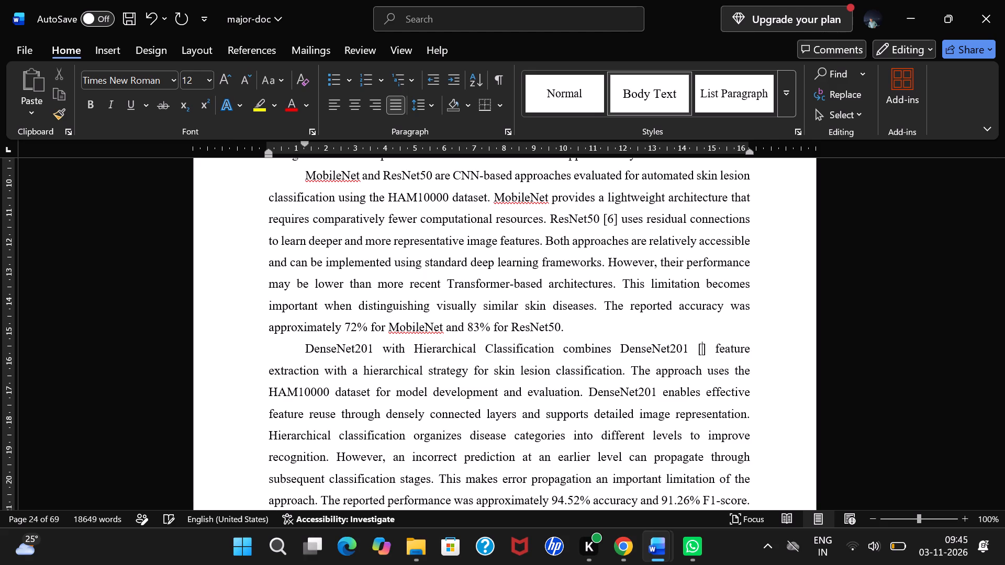
key(7)
key(Right)
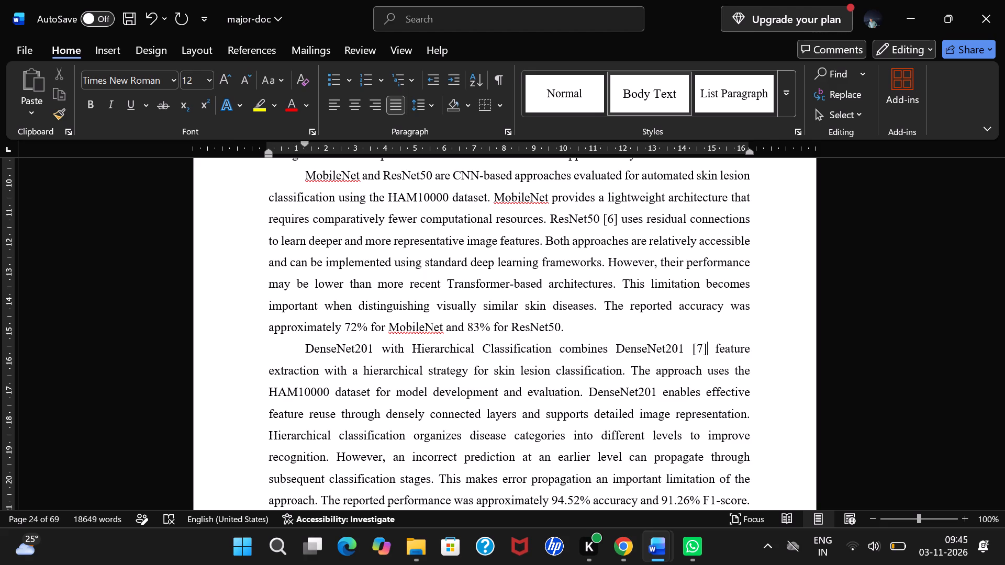
key(comma)
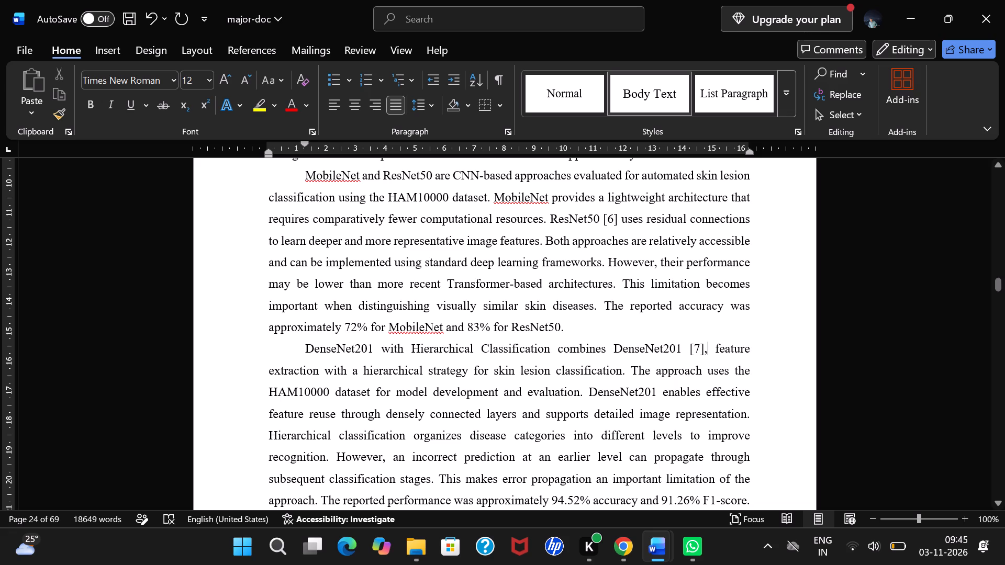
Add a comma after the citation "[6]" in the MobileNet and ResNet50 paragraph.
click(618, 214)
key(comma)
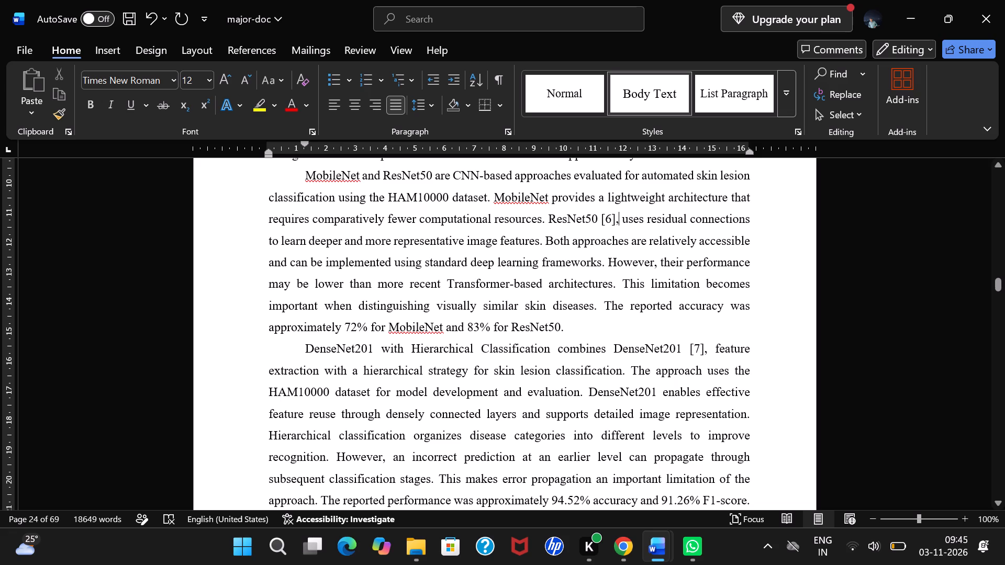
Insert the citation "[8]," after "ResNet50 + VGG16 Bilinear CNN" at the start of that approach's paragraph.
scroll(640, 341, down, 1)
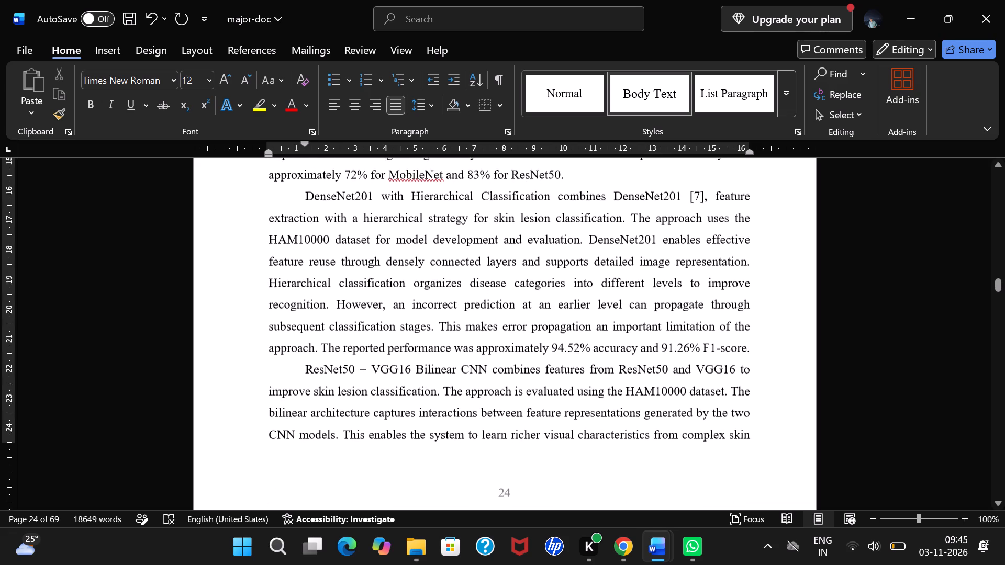
scroll(640, 341, down, 1)
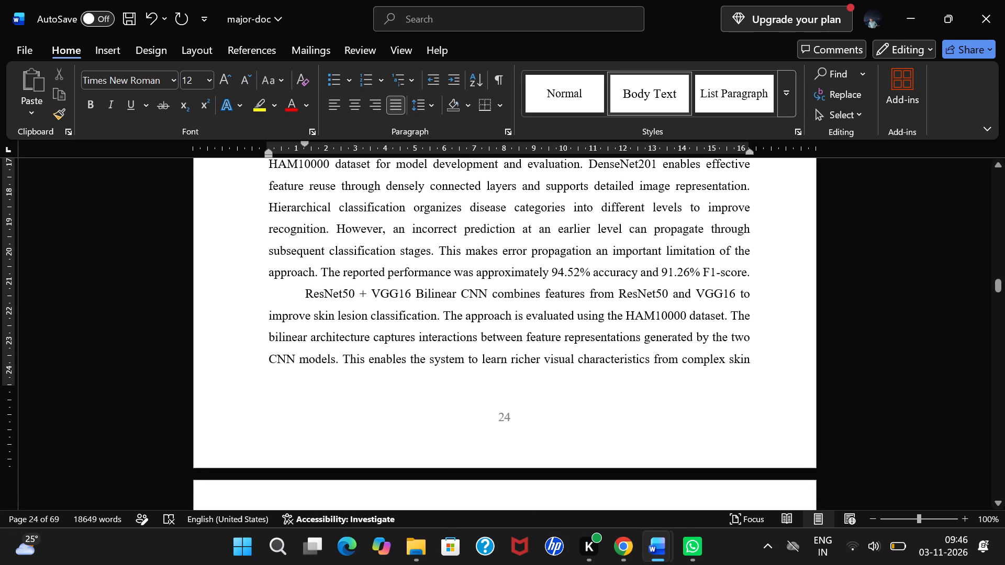
click(452, 291)
click(492, 293)
key(Left)
key(space)
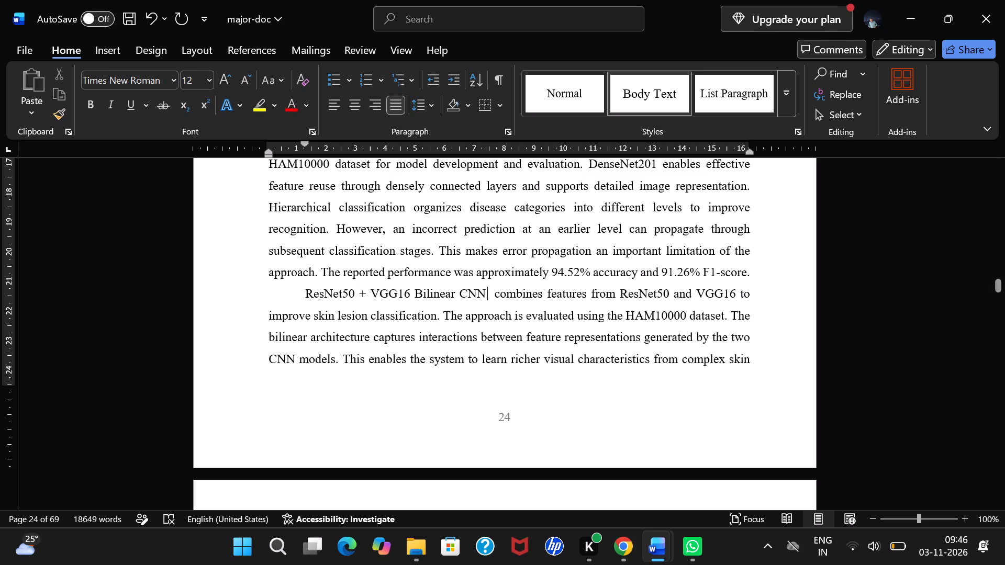
text([])
key(Left)
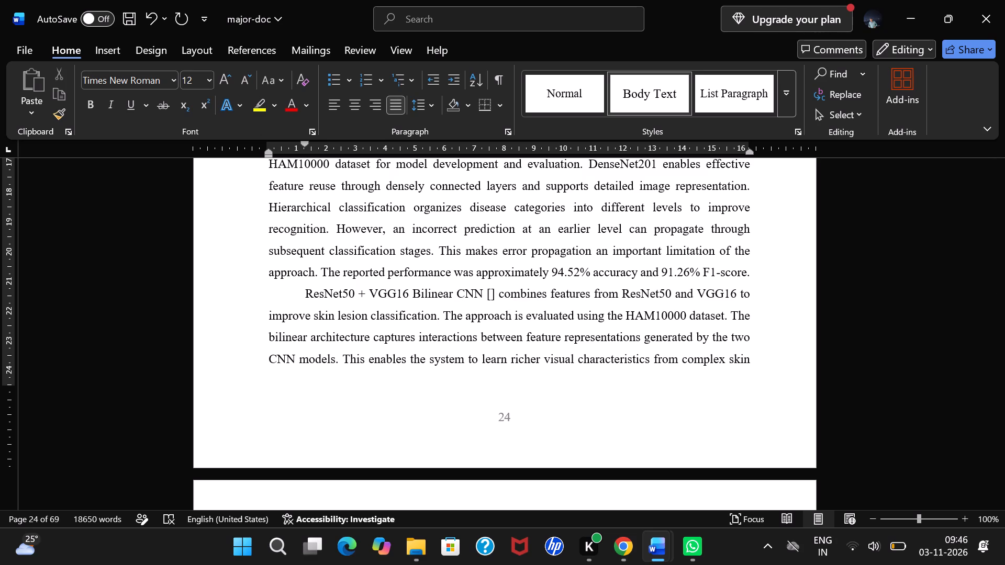
key(8)
key(Right)
key(comma)
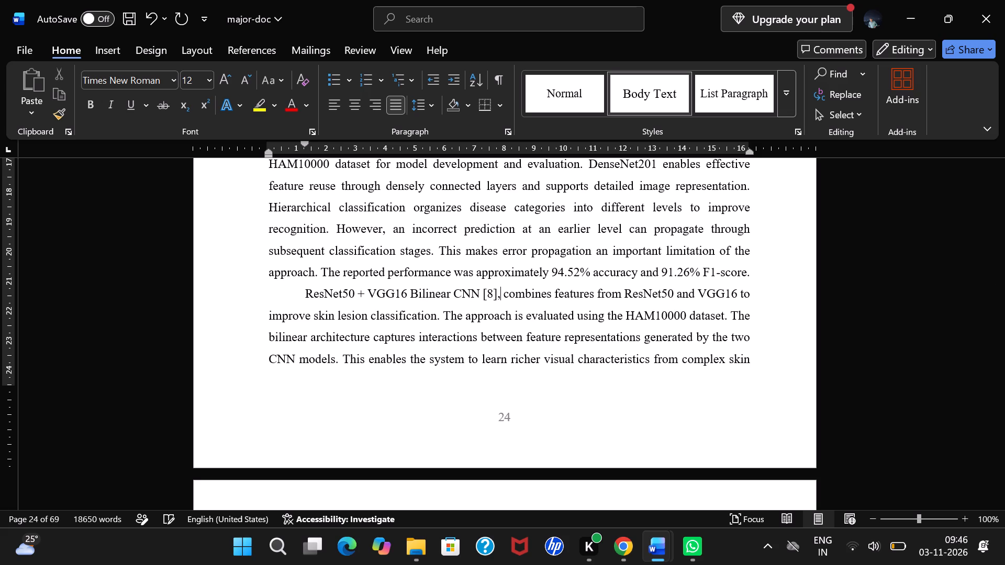
Insert the citation "[10]" after "HAM10000 dataset" at the end of the Deep CNN paragraph's first sentence.
scroll(539, 335, down, 2)
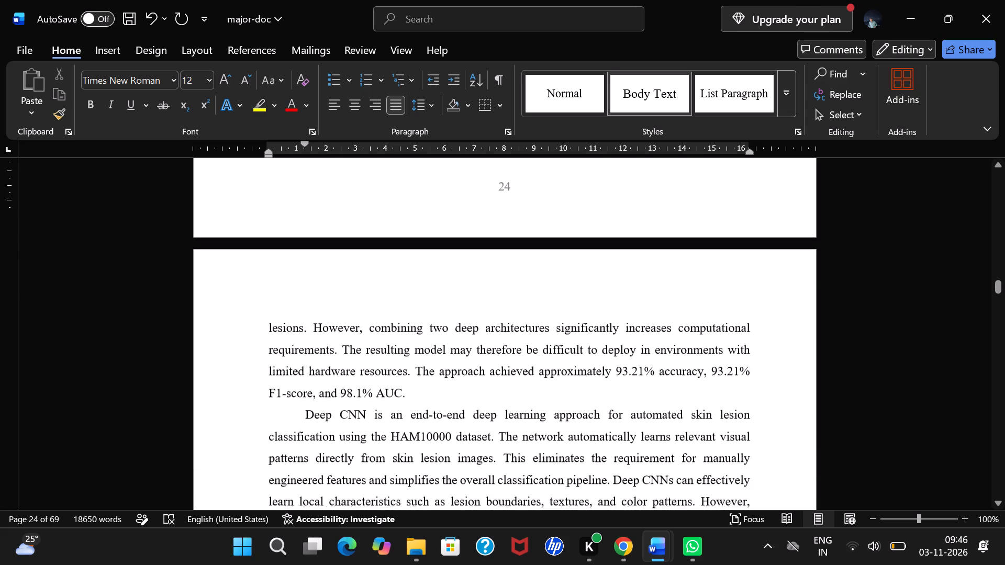
scroll(539, 335, down, 2)
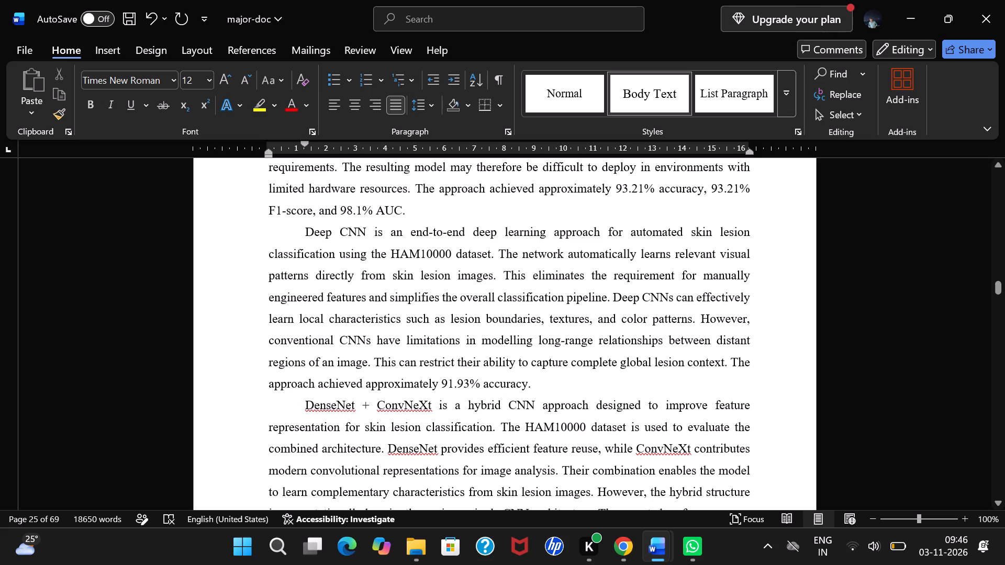
click(490, 252)
key(space)
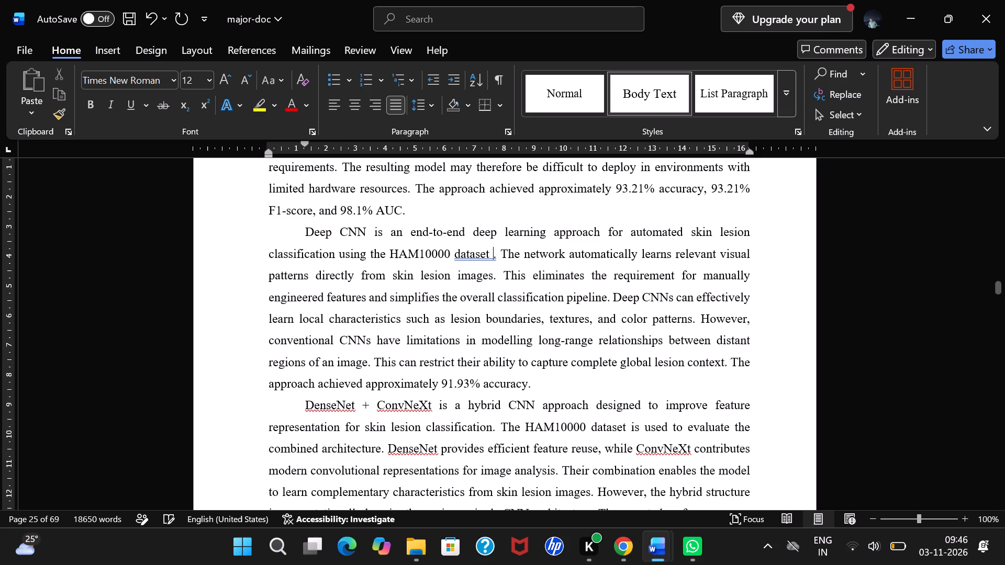
text([])
key(Left)
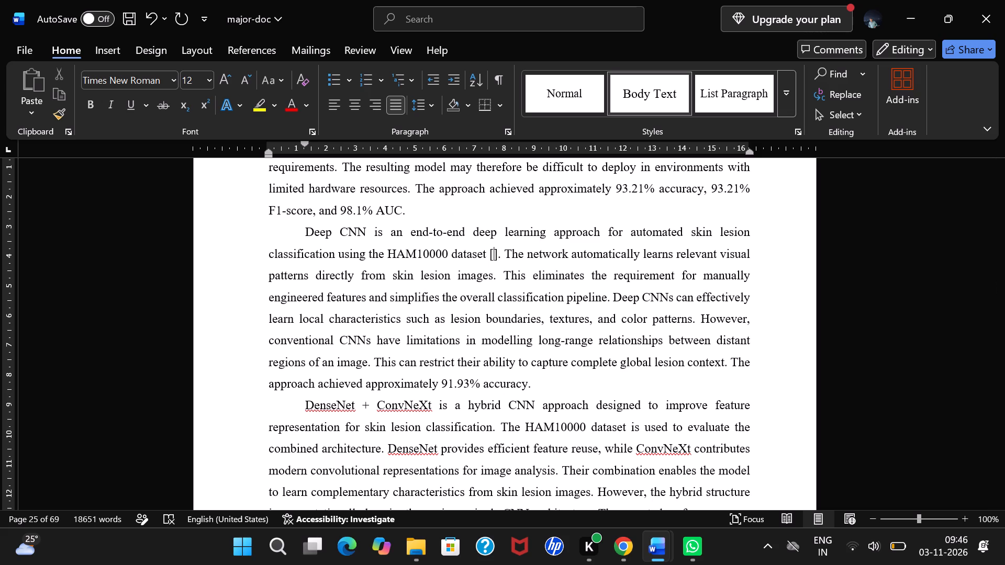
key(1)
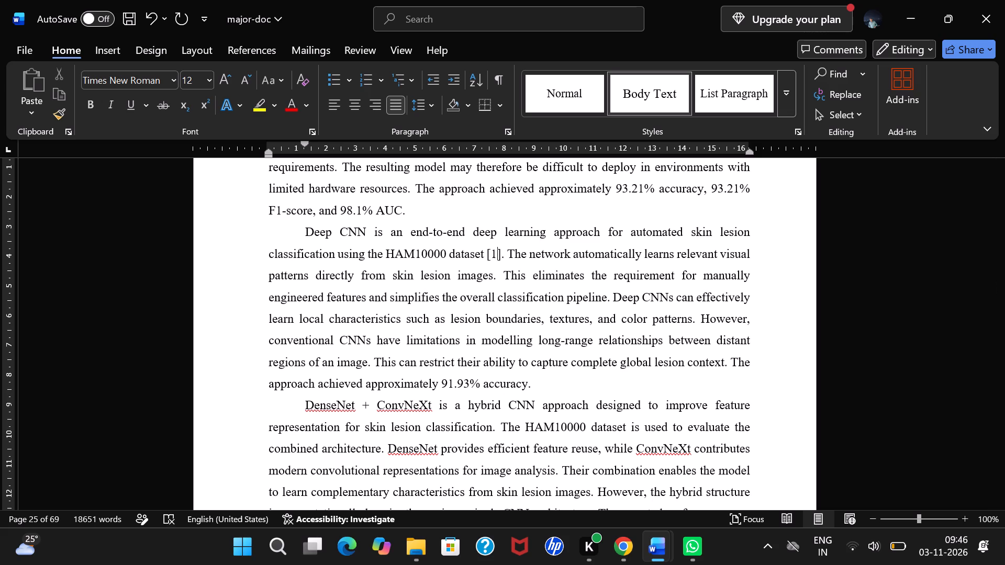
key(0)
Insert the citation "[11]," after "is a hybrid CNN" in the first sentence of the DenseNet + ConvNeXt paragraph.
scroll(543, 324, down, 1)
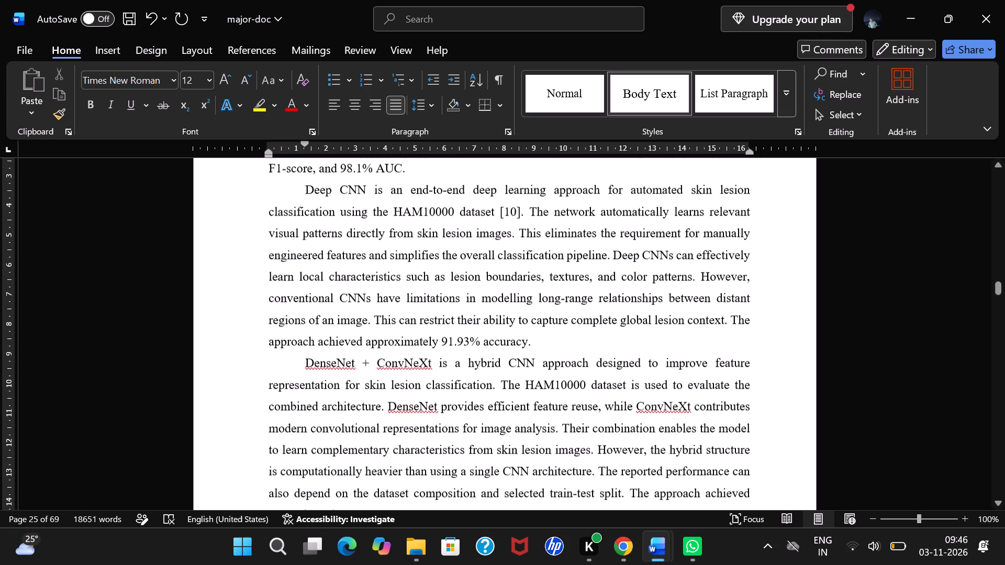
scroll(543, 324, down, 1)
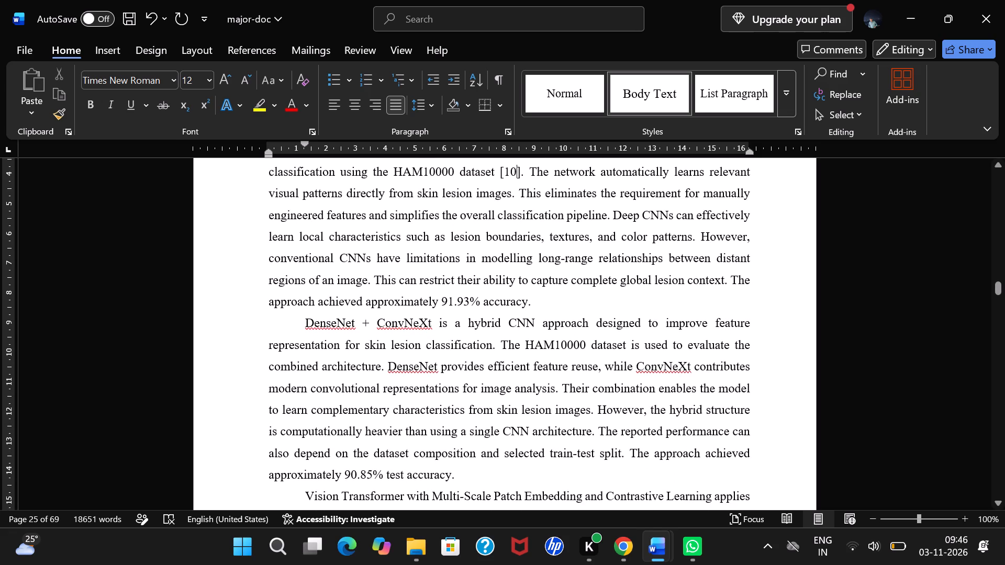
click(541, 323)
key(Left)
key(space)
text([])
key(Left)
text(11)
key(Right)
key(comma)
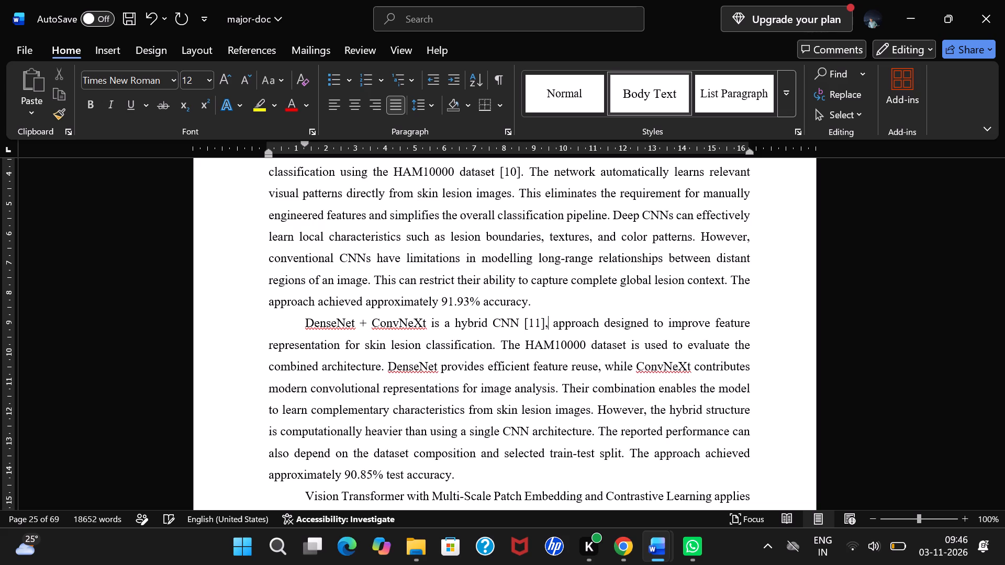
Insert the citation "[12]" after "skin lesion classification" in the first sentence of the Vision Transformer with Multi-Scale Patch Embedding paragraph.
scroll(573, 368, down, 1)
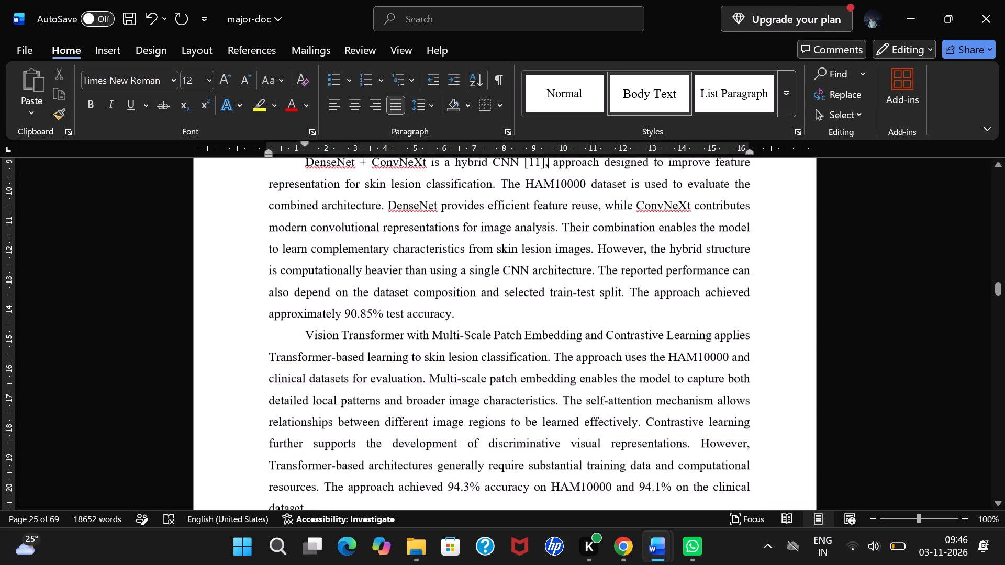
scroll(573, 368, down, 1)
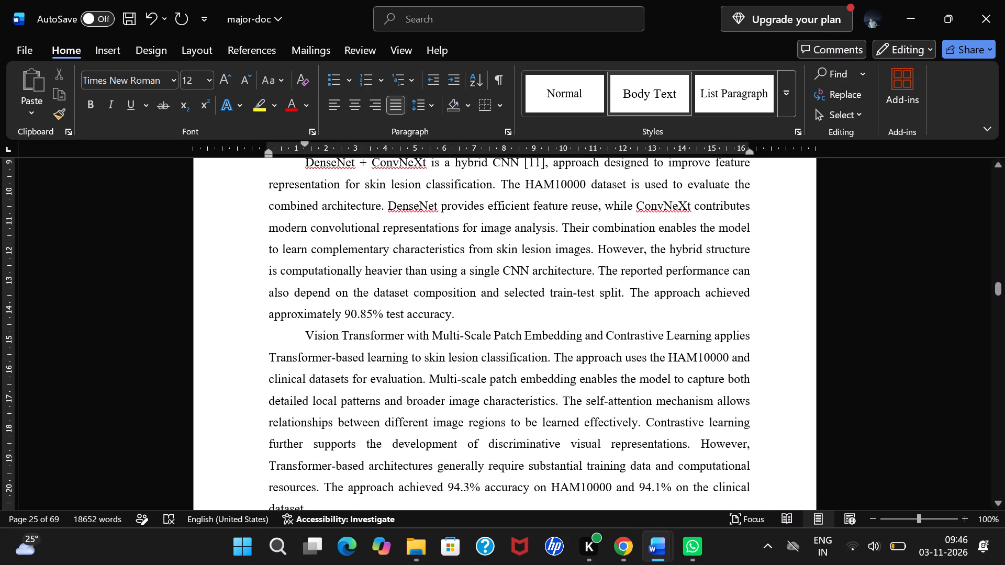
click(545, 358)
key(space)
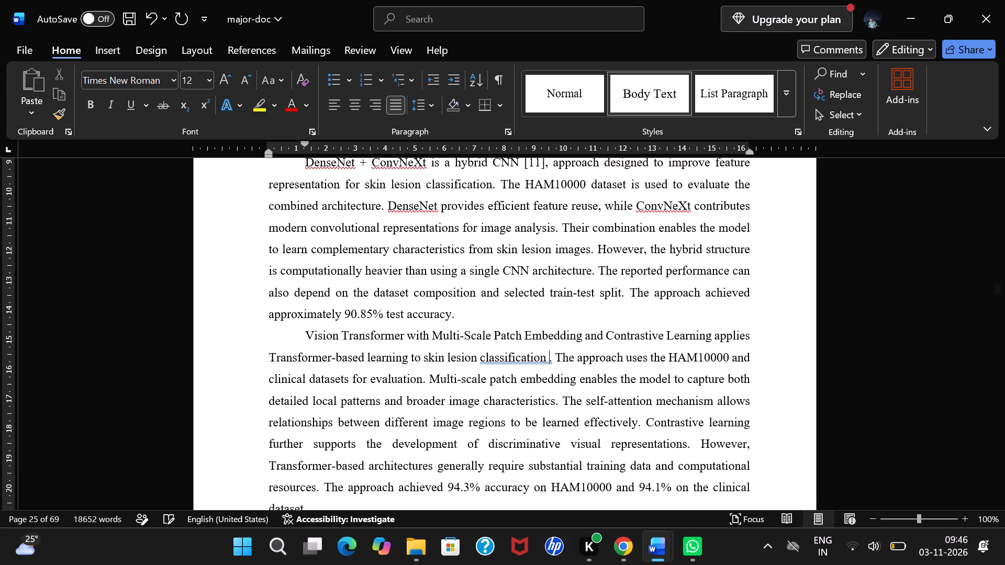
text([])
key(Left)
text(12)
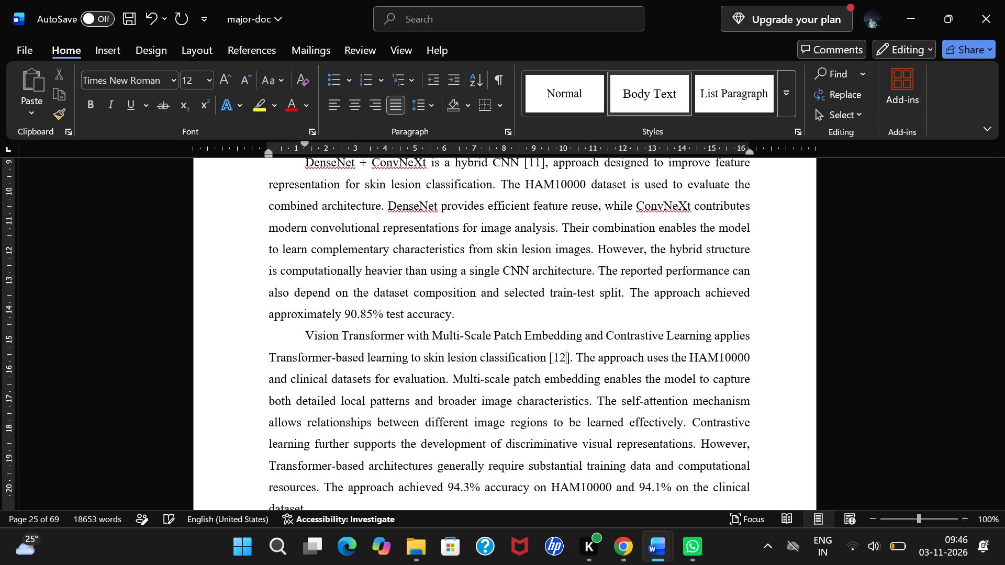
Insert the citation "[13]," after "Medical Vision Transformer" at the start of that approach's paragraph.
scroll(574, 396, down, 1)
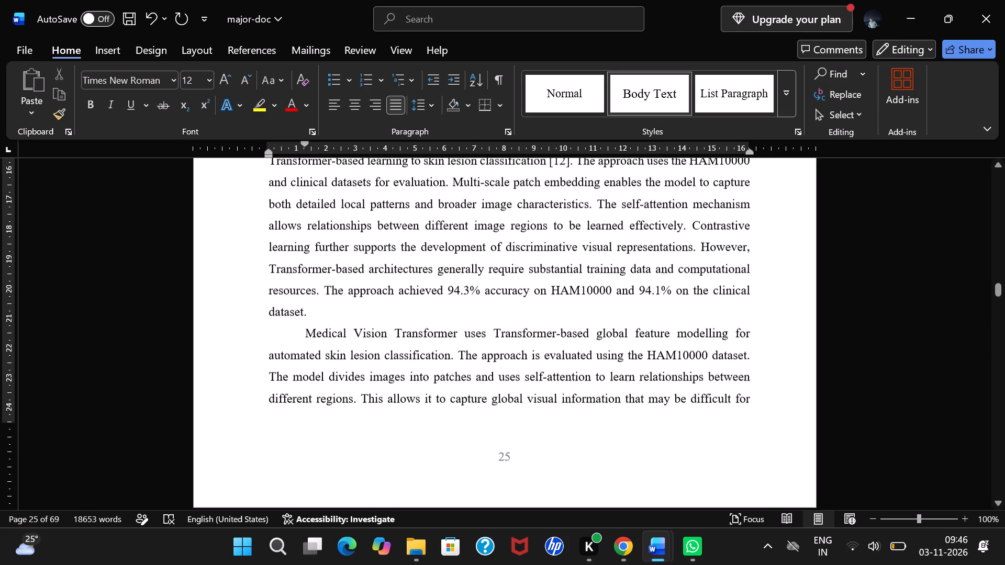
scroll(574, 396, down, 1)
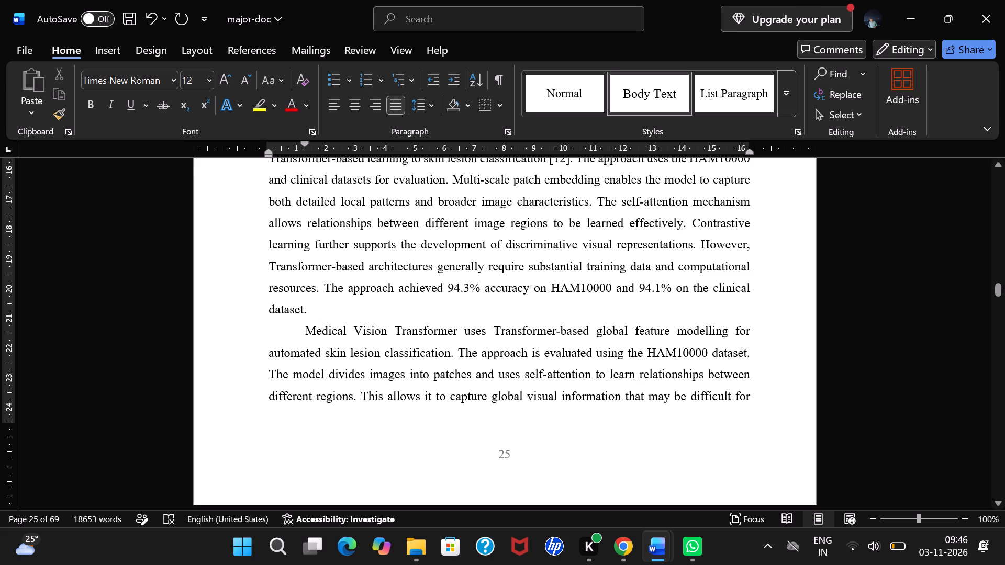
click(459, 332)
key(space)
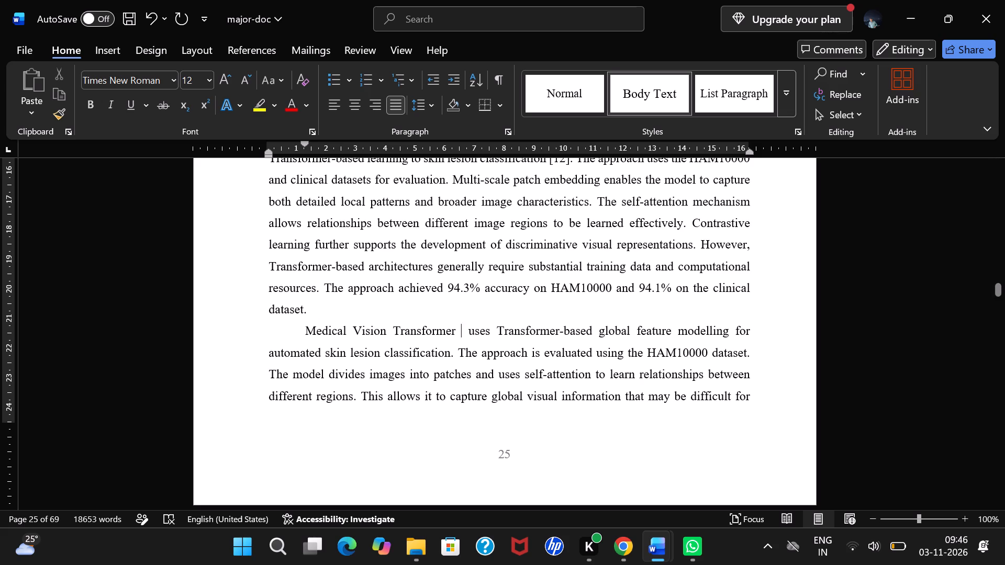
text([])
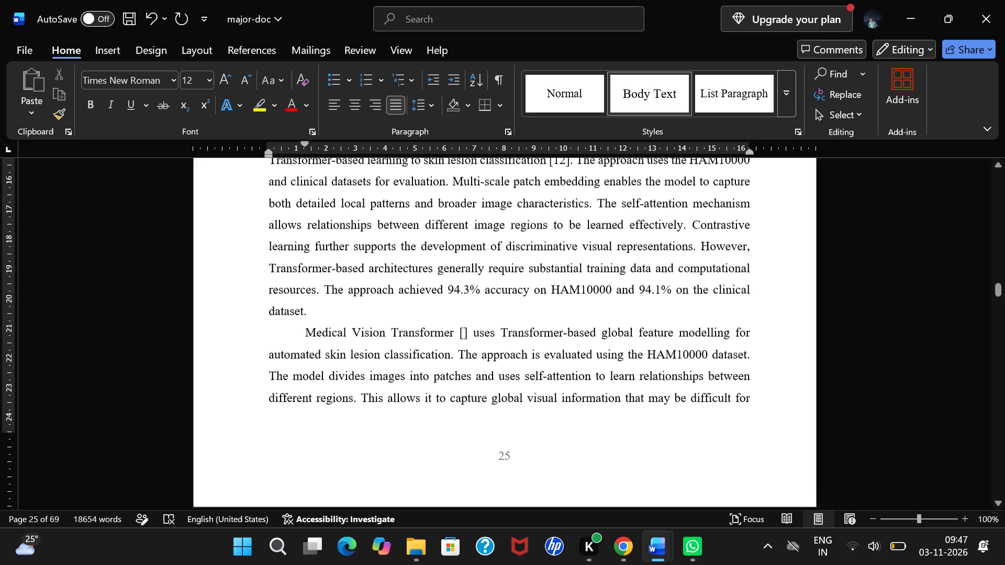
key(Left)
text(13)
key(Right)
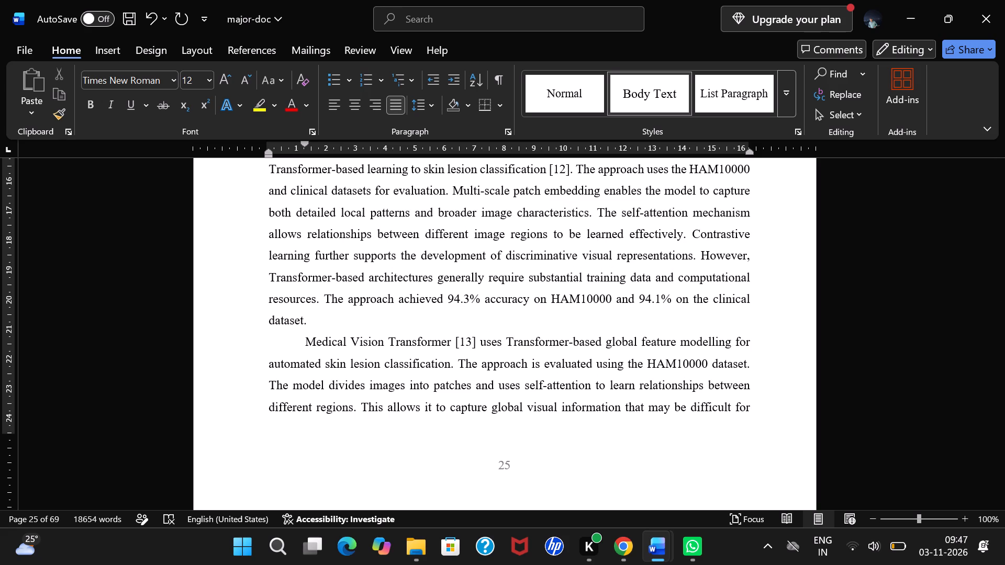
key(comma)
Insert the citation "[14]," after "Multiscale Vision Transformer" at the start of that approach's paragraph.
scroll(459, 332, down, 1)
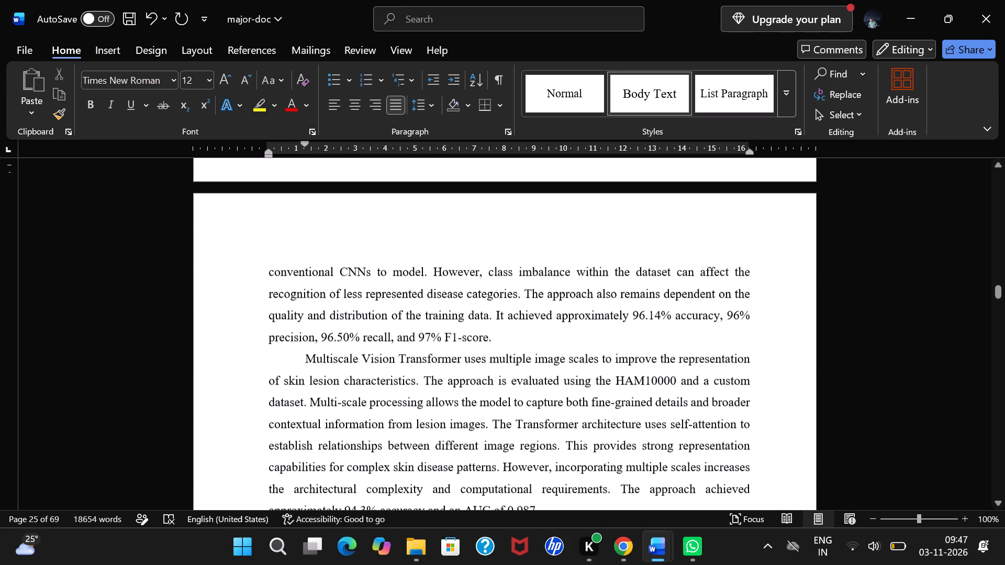
scroll(459, 332, down, 1)
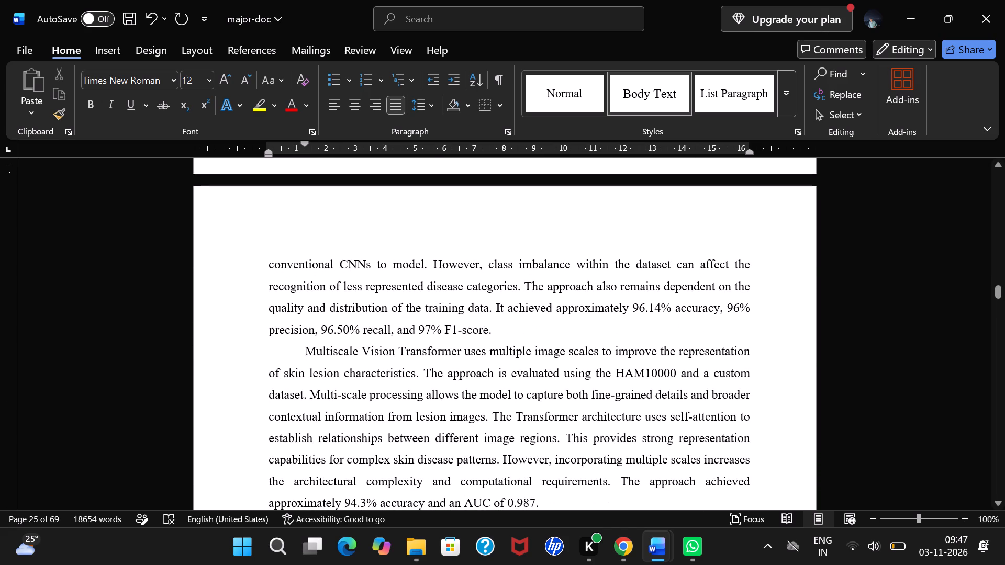
click(462, 350)
key(space)
text([])
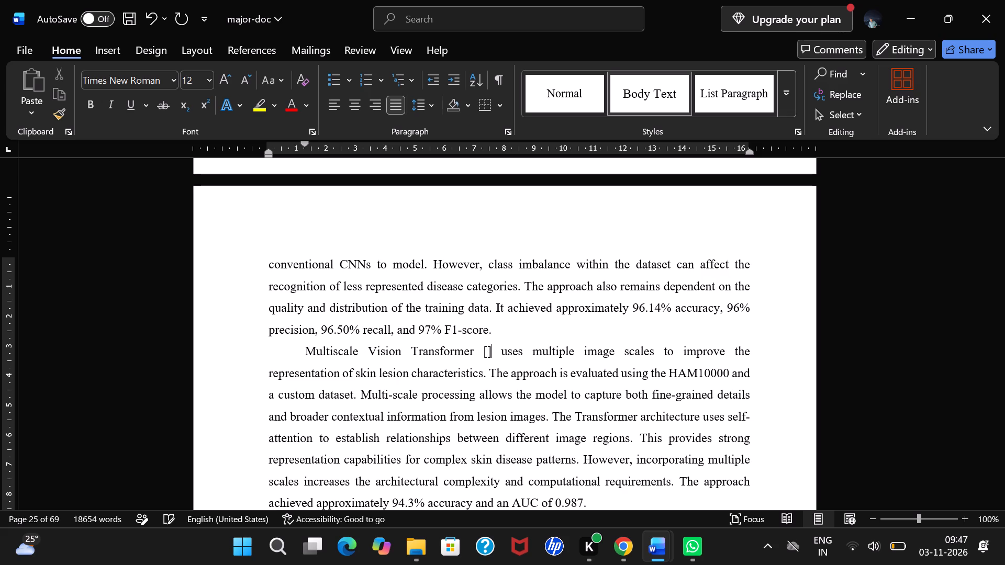
key(space)
key(BackSpace)
key(Left)
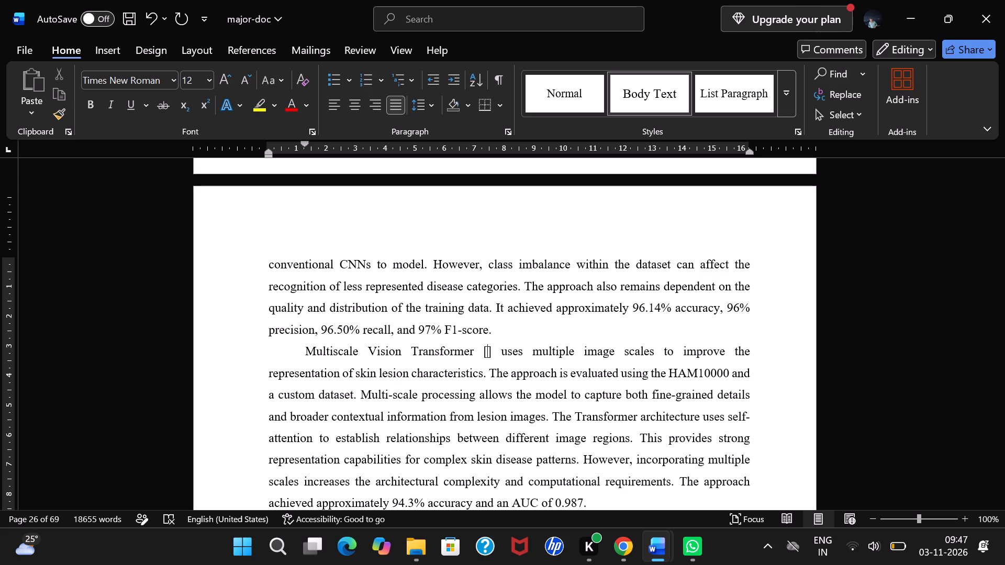
text(14)
key(Right)
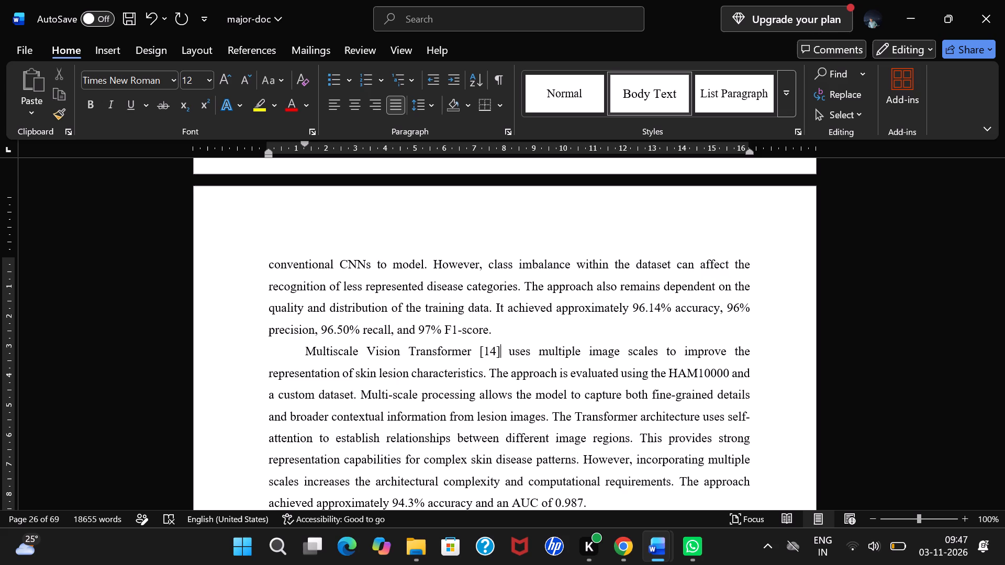
key(comma)
Insert the citation "[15]," after "Vision Transformer" in the paragraph that begins "Vision Transformer applies the Transformer architecture".
scroll(462, 350, down, 2)
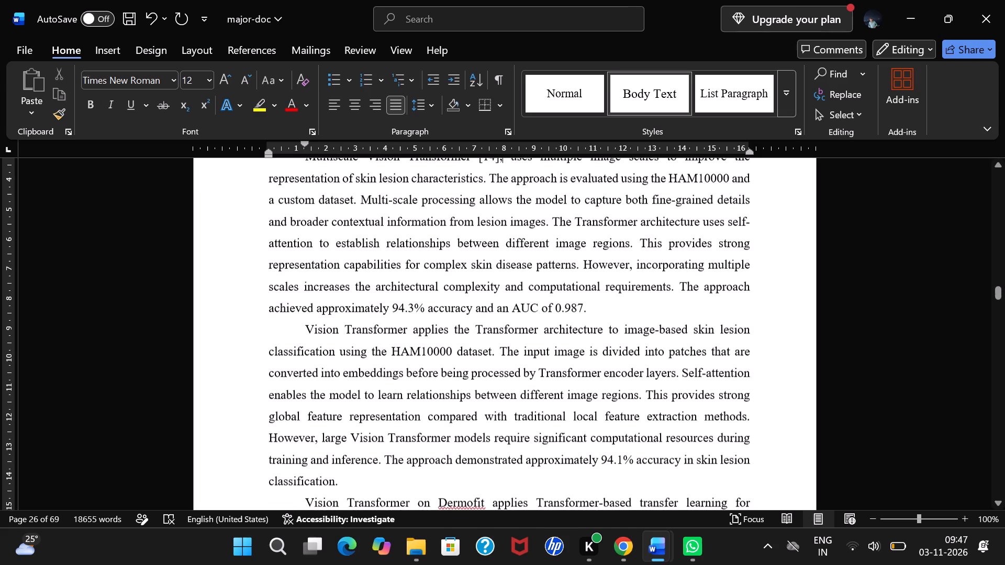
scroll(462, 350, down, 1)
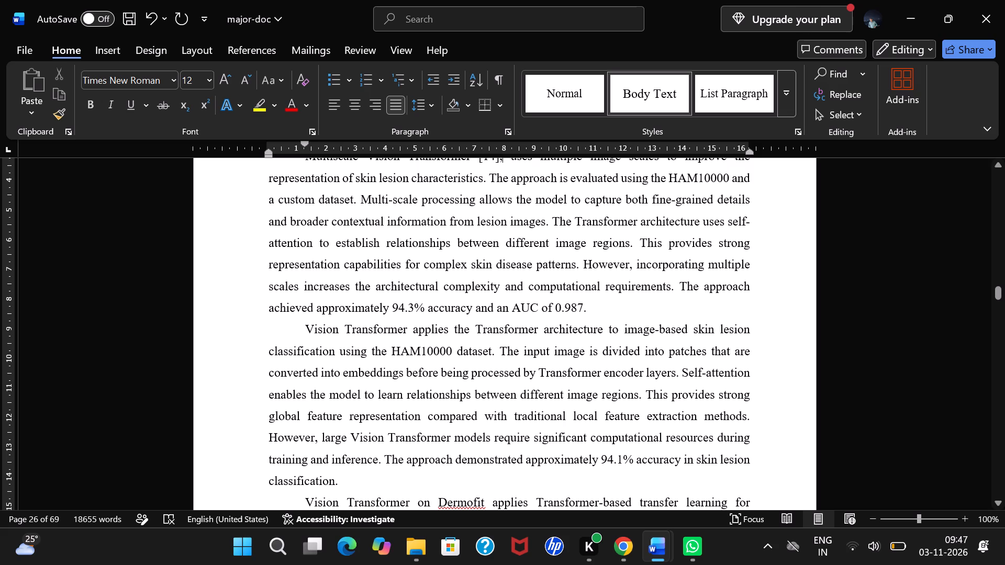
click(408, 326)
key(space)
text([])
key(Left)
text(15)
key(comma)
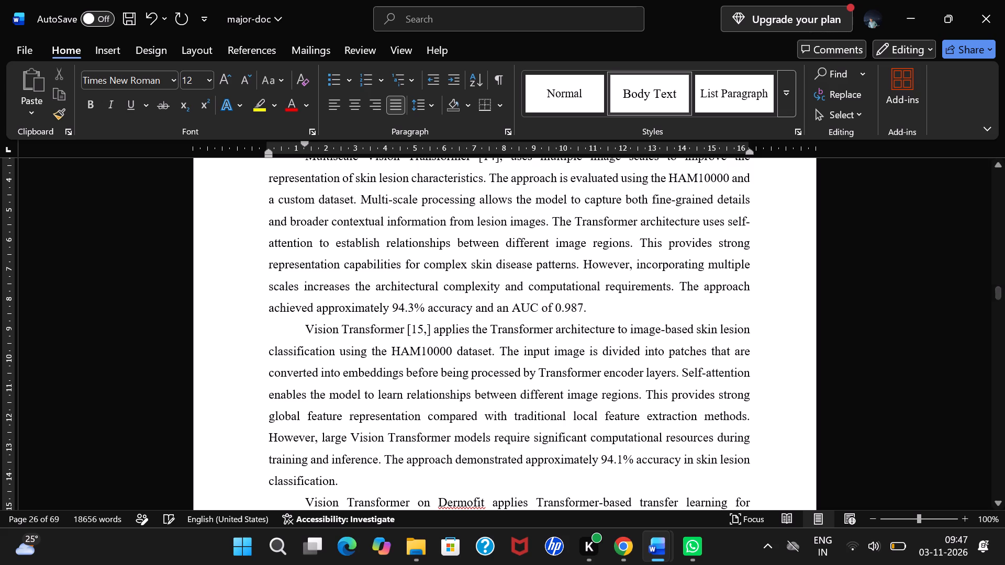
key(BackSpace)
key(Right)
key(comma)
Insert the citation "[16]," after "Vision Transformer on Dermofit" at the start of that approach's paragraph.
scroll(470, 347, down, 1)
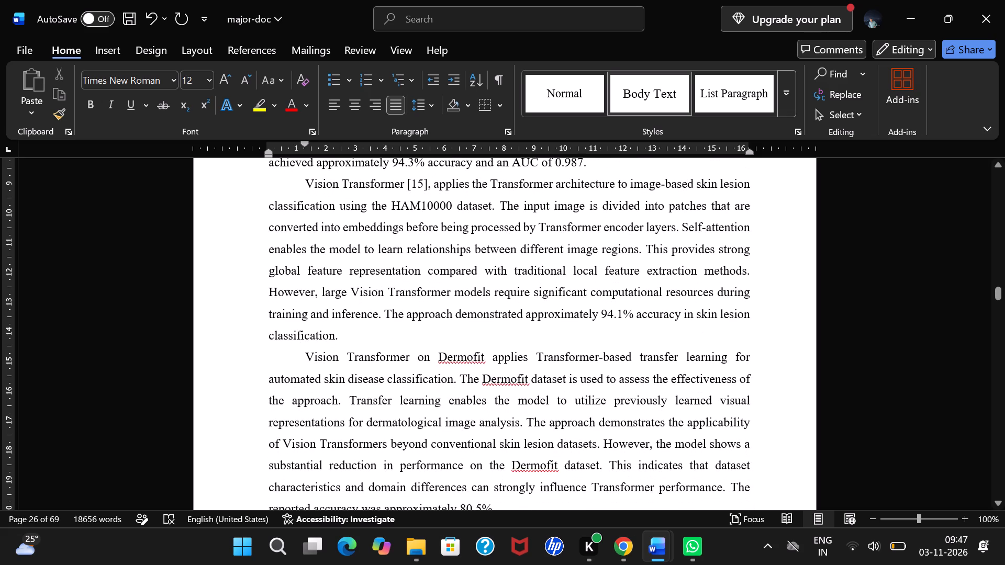
click(484, 359)
key(space)
text([])
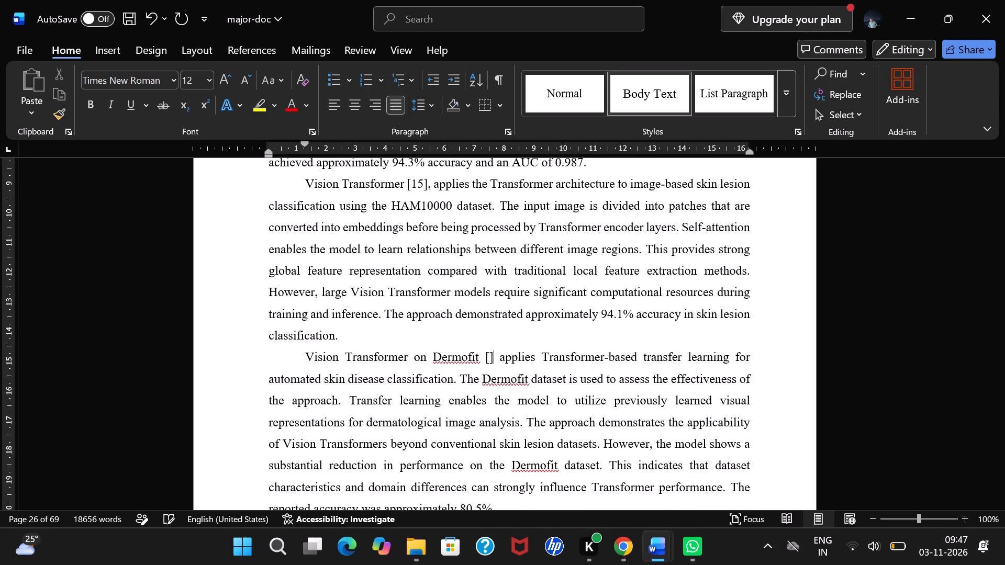
key(space)
key(BackSpace)
key(Left)
text(16)
key(Right)
key(comma)
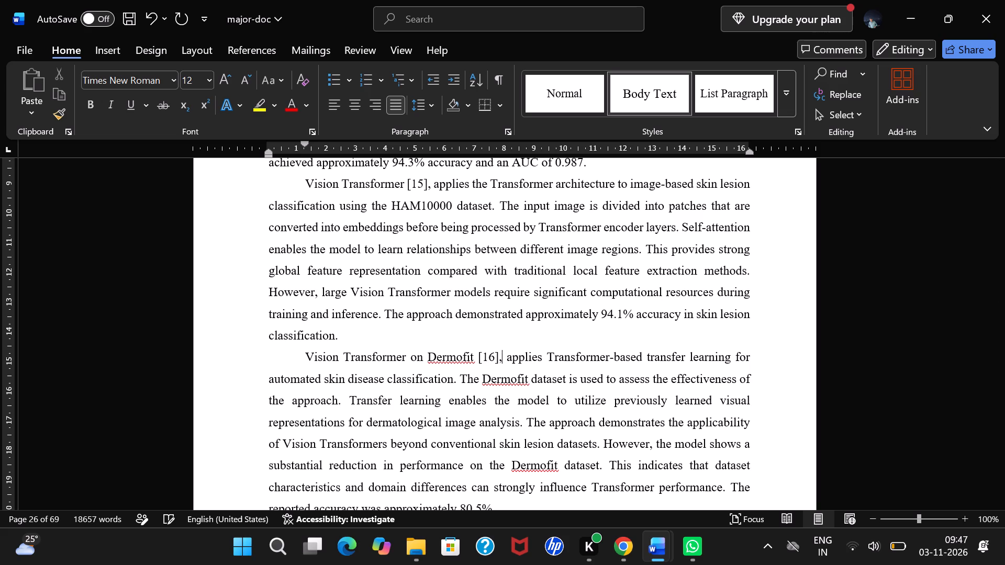
Insert the citation "[17]," after "BatchFormer + Vision Transformer" at the start of that approach's paragraph.
scroll(484, 359, down, 3)
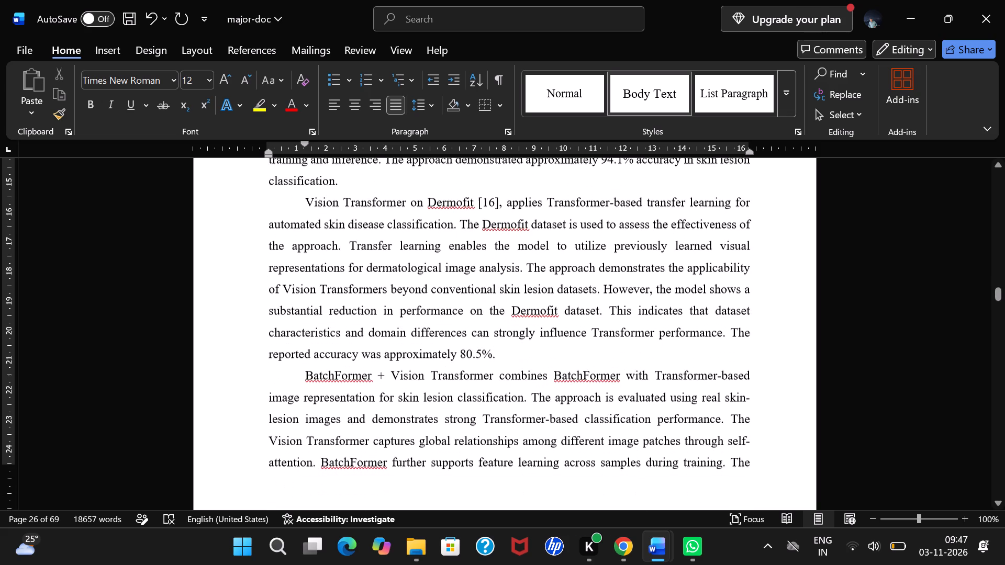
scroll(484, 359, down, 1)
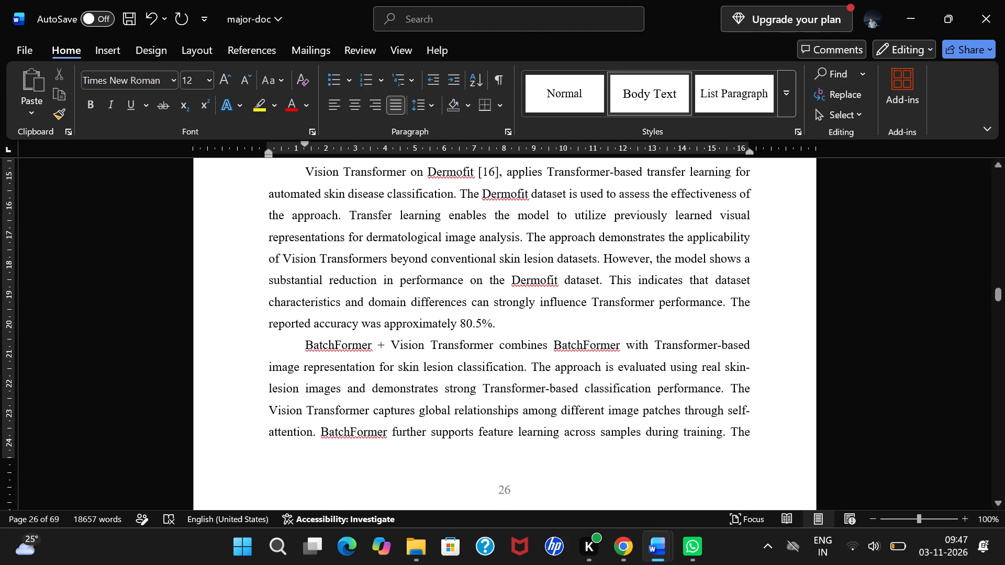
click(495, 342)
key(space)
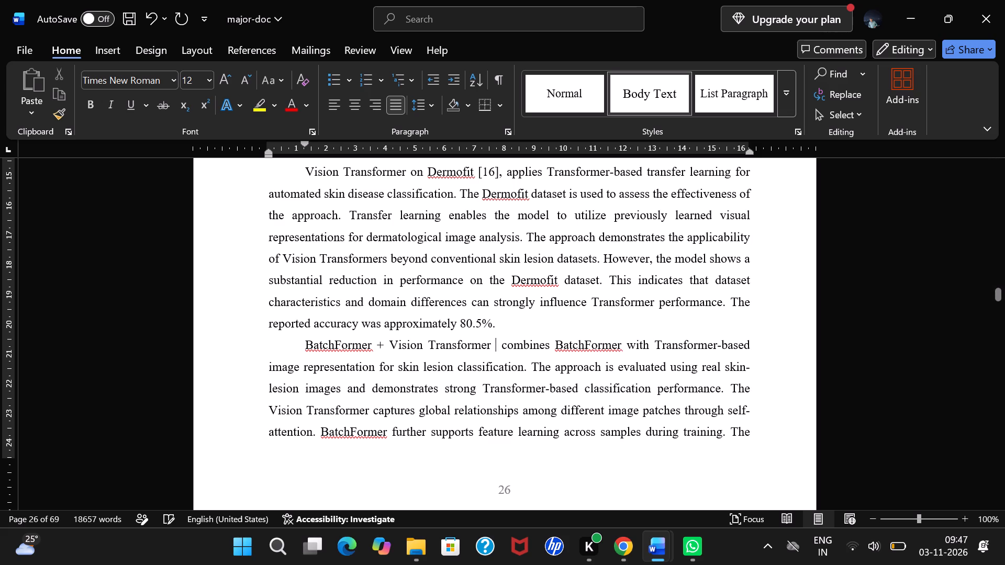
text([])
key(Left)
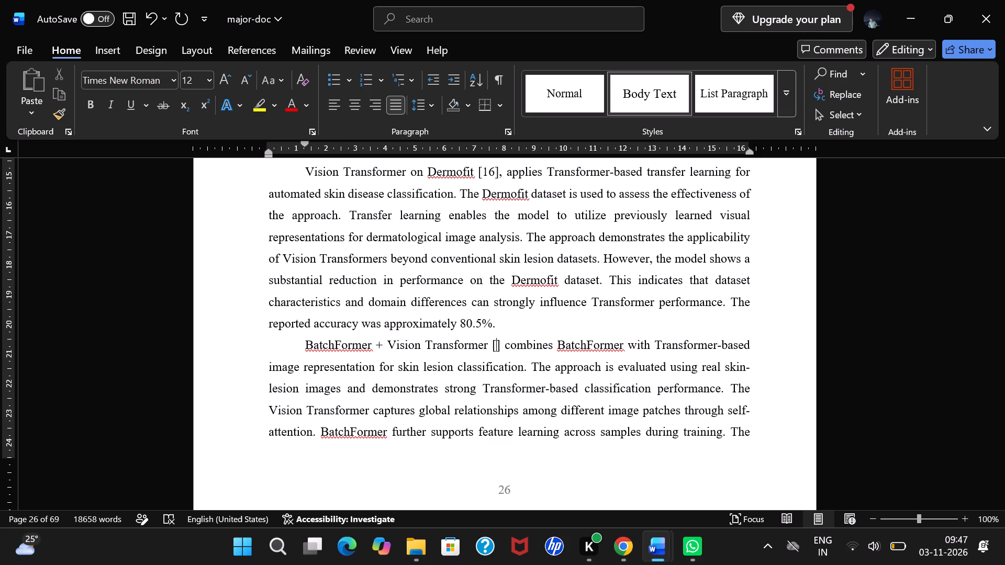
text(17)
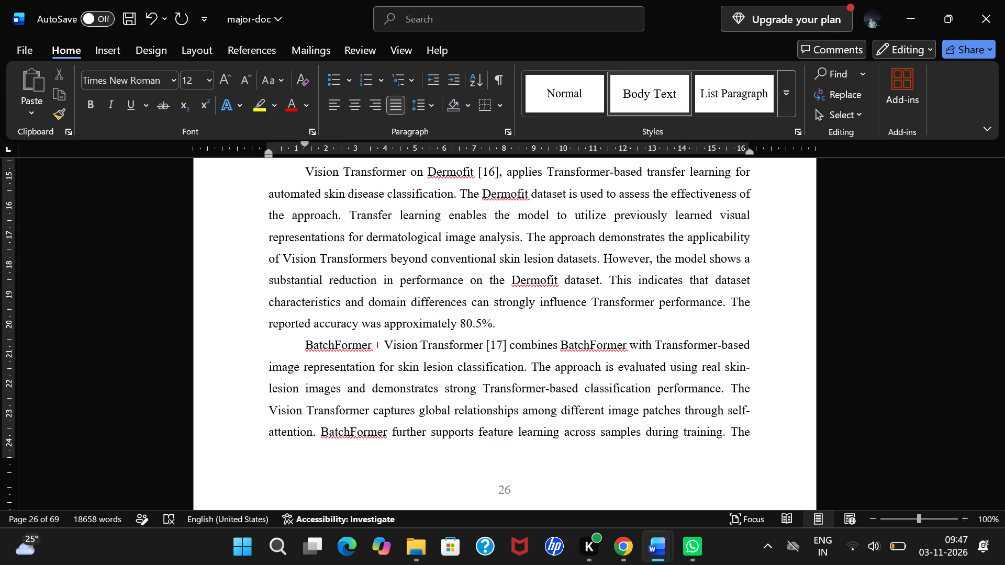
key(Right)
key(comma)
Insert the citation "[18]," after "DermViT – Diagnosis-Guided Vision Transformer" at the start of that approach's paragraph.
scroll(495, 342, down, 1)
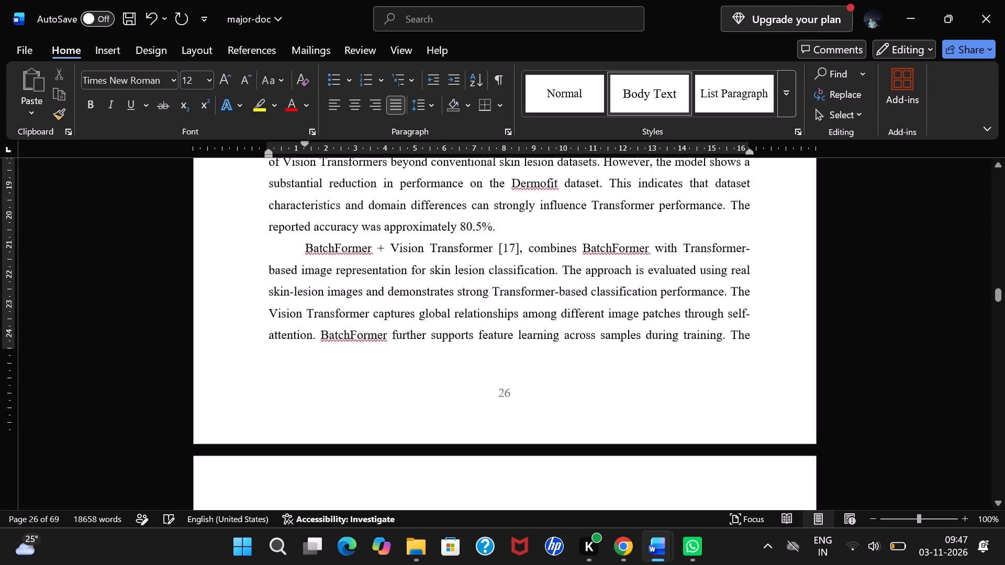
scroll(495, 342, down, 1)
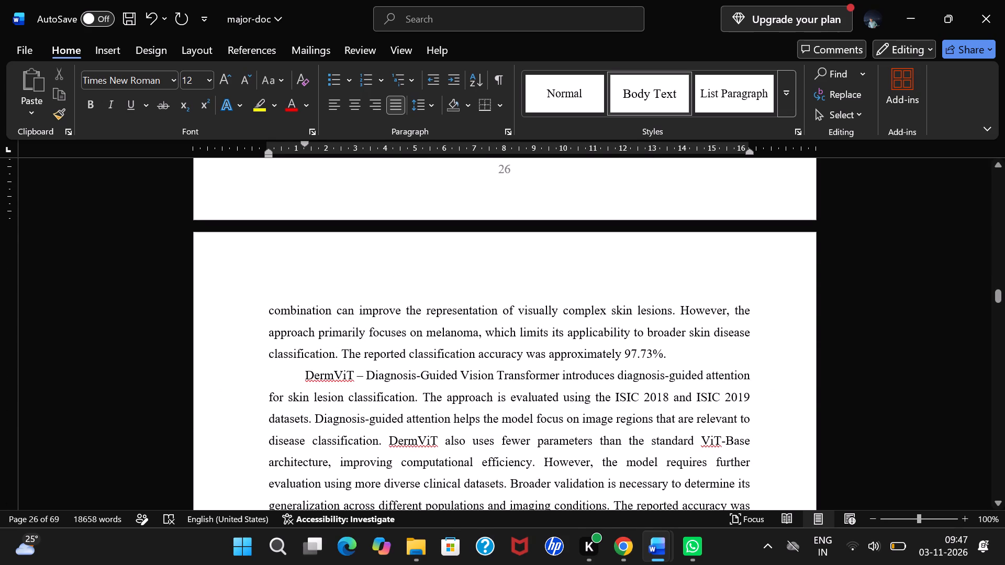
click(560, 376)
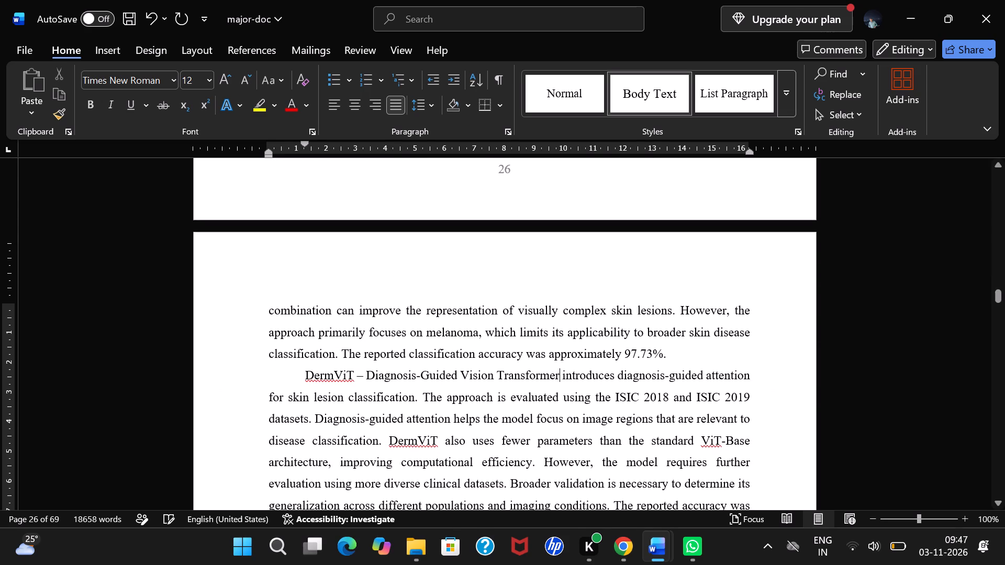
key(space)
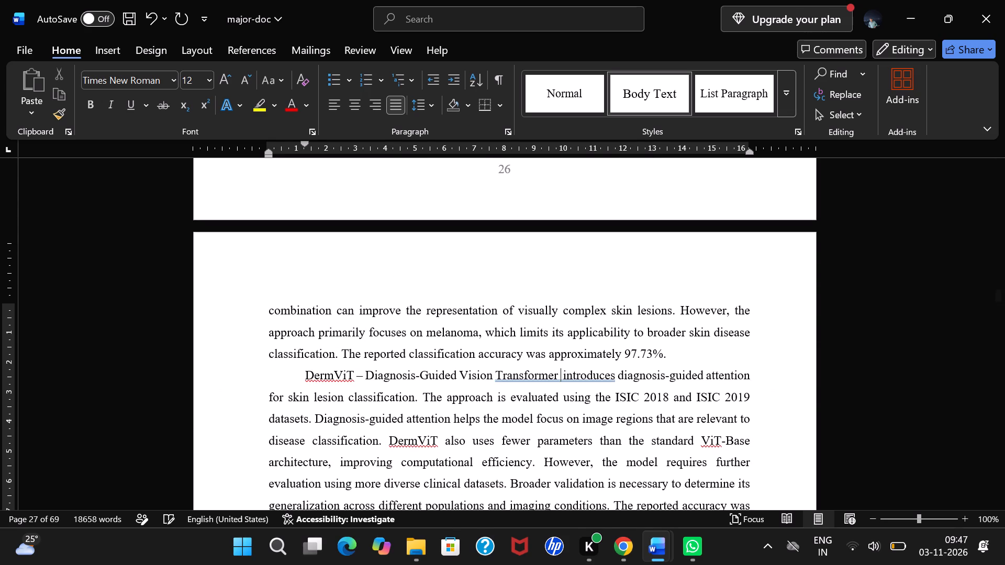
text([])
key(Left)
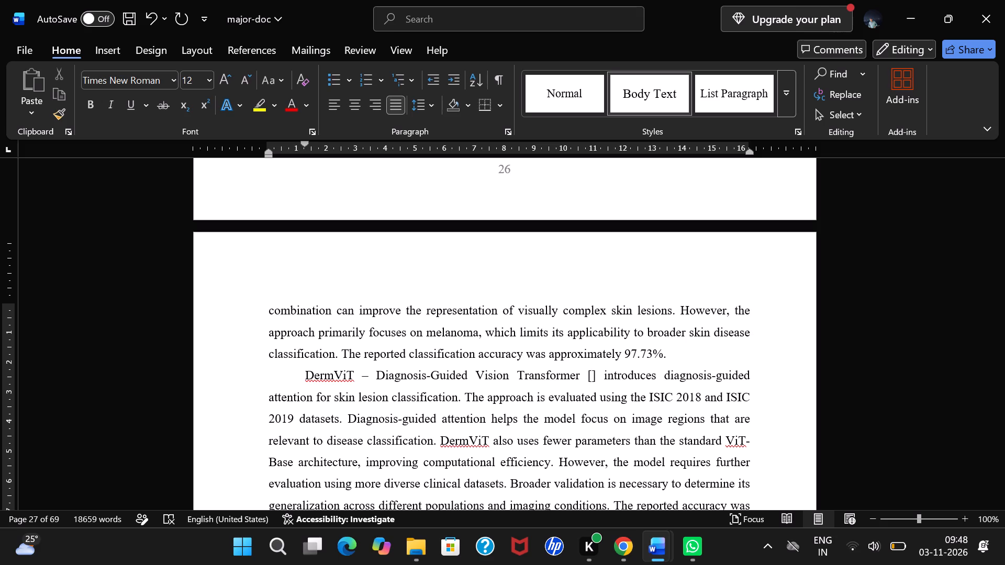
text(18)
key(Right)
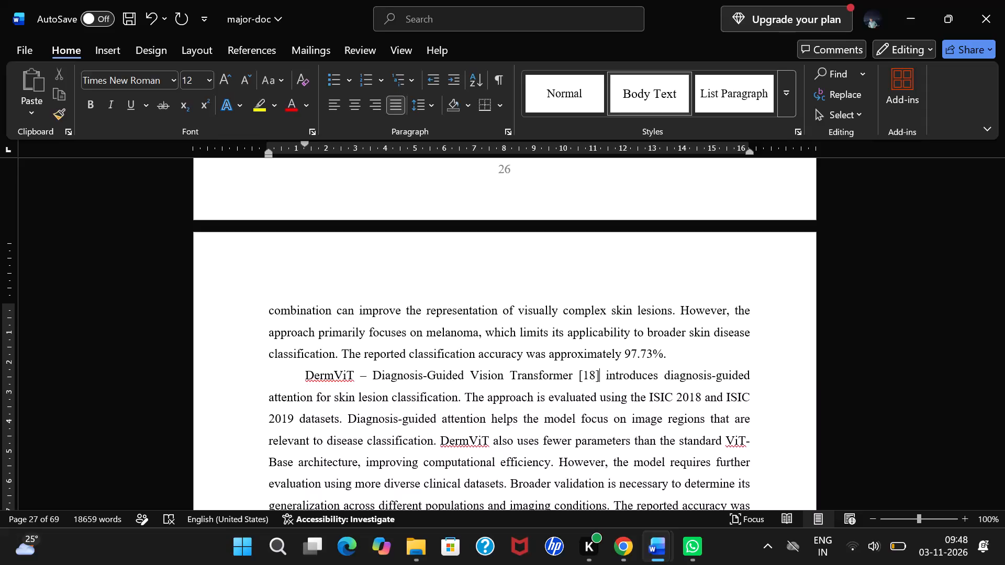
key(comma)
Insert the citation "[19]," after "DINOv2 + ViT + Swin Transformer + XAI" at the start of that approach's paragraph.
scroll(560, 376, down, 1)
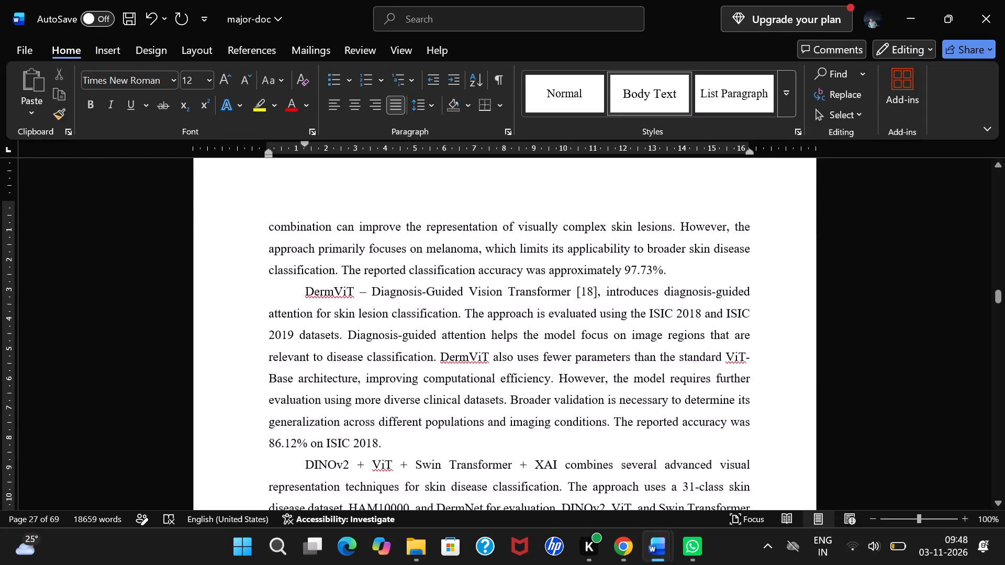
scroll(560, 376, down, 1)
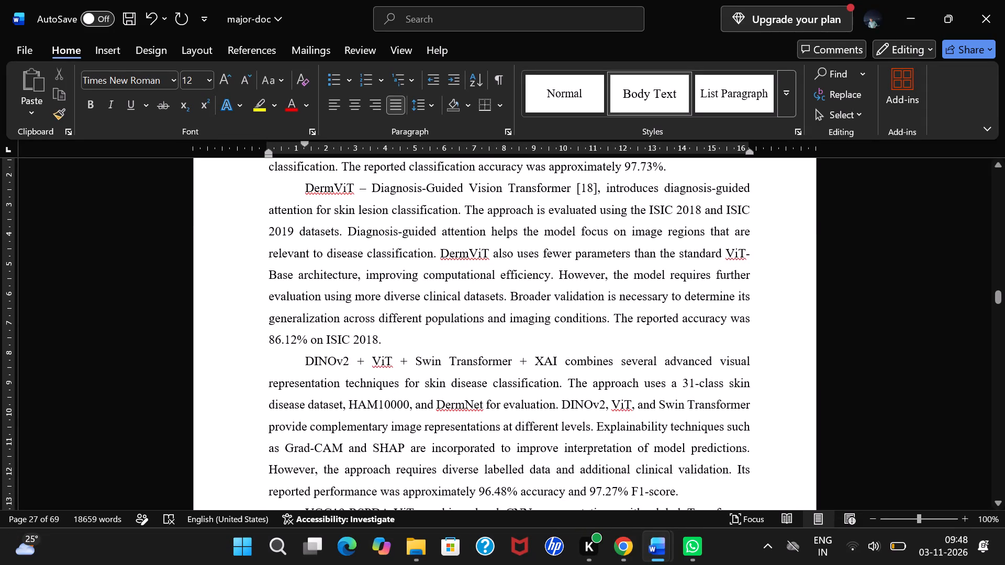
click(562, 359)
text([])
key(Left)
key(1)
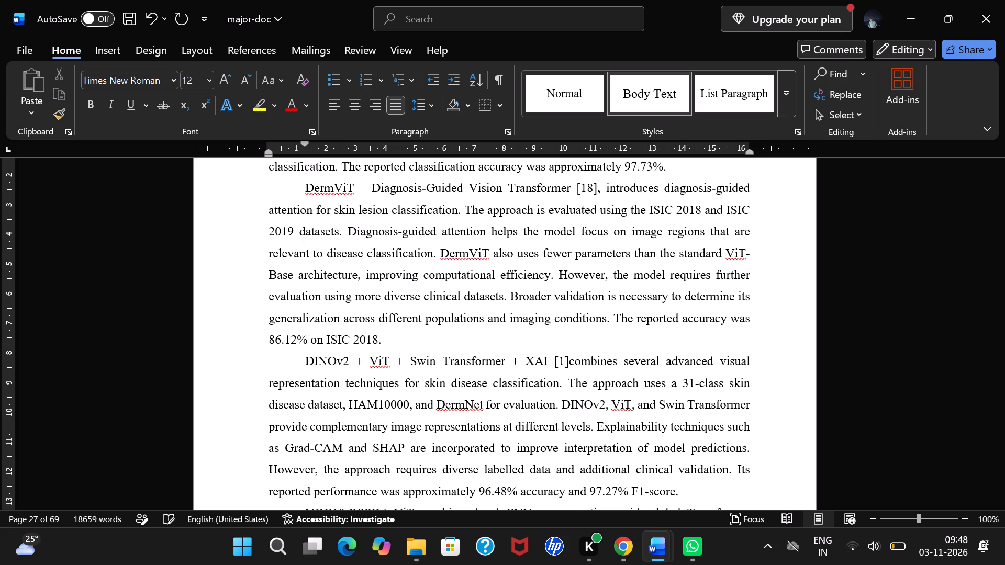
key(9)
key(Right)
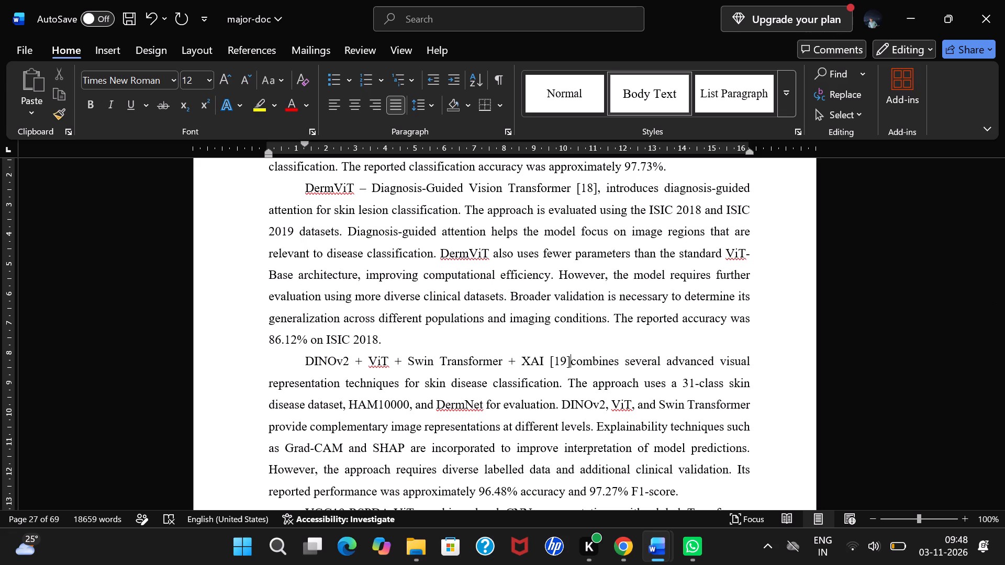
text(,)
key(space)
Insert the citation "[20]," after "VGG19-RSPDA-ViT" at the start of that approach's paragraph.
scroll(562, 359, down, 1)
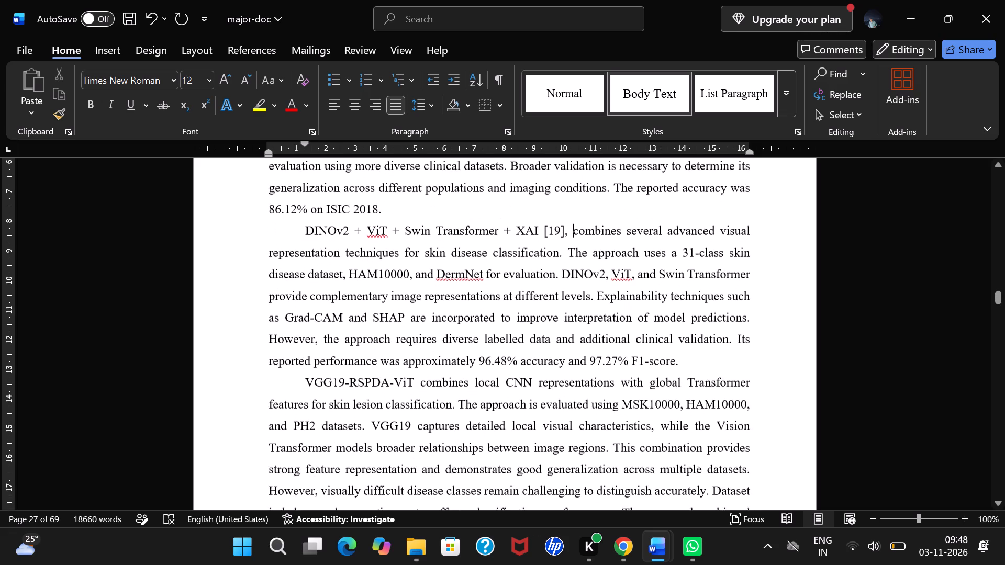
scroll(562, 359, down, 1)
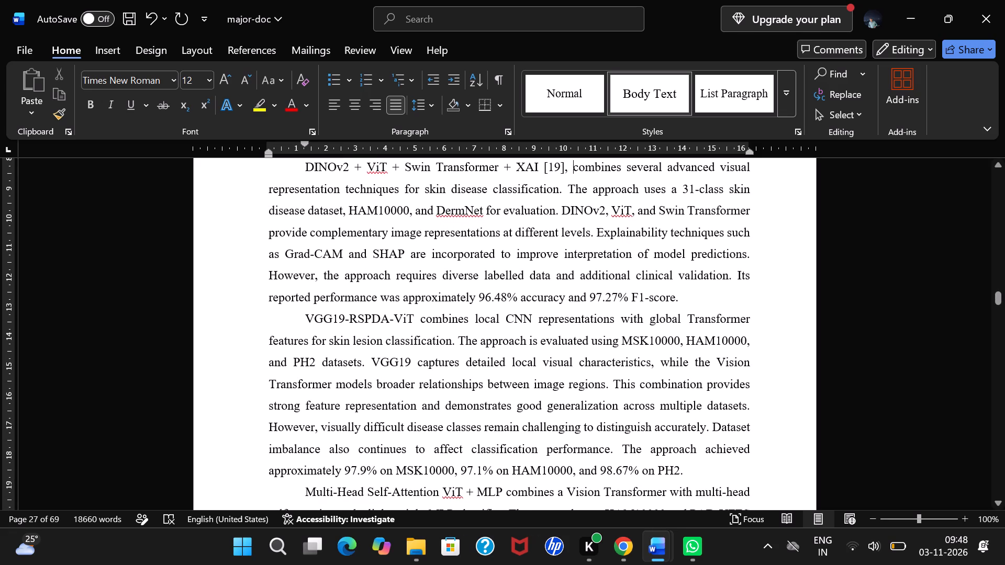
click(416, 317)
scroll(416, 317, down, 1)
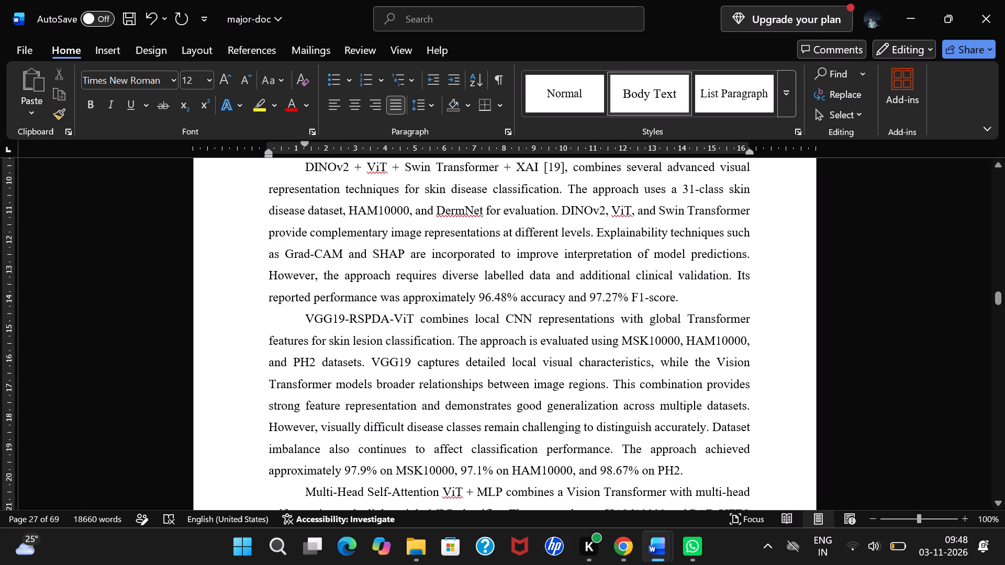
scroll(416, 317, down, 1)
scroll(416, 317, right, 1)
scroll(416, 317, up, 1)
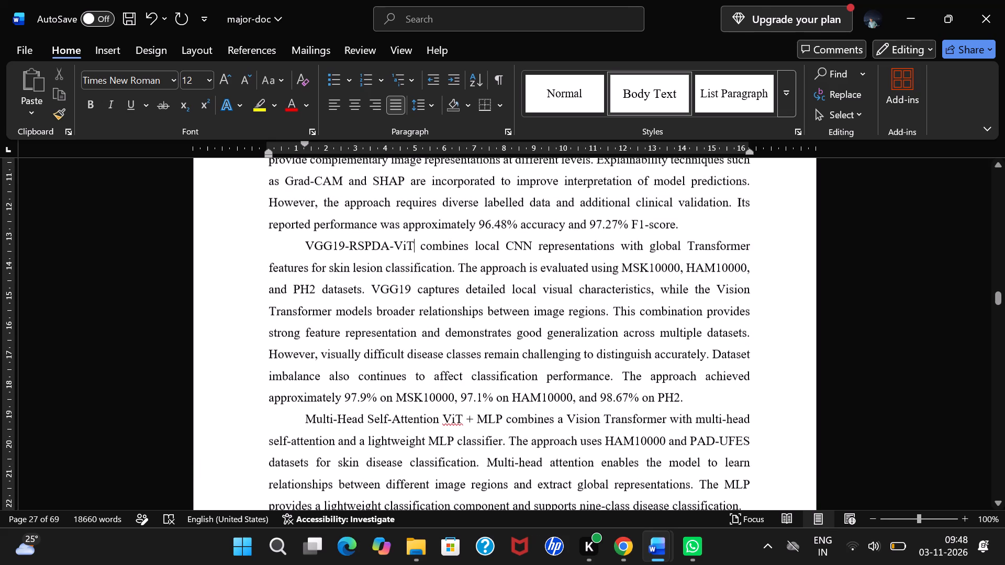
scroll(416, 317, up, 1)
key(space)
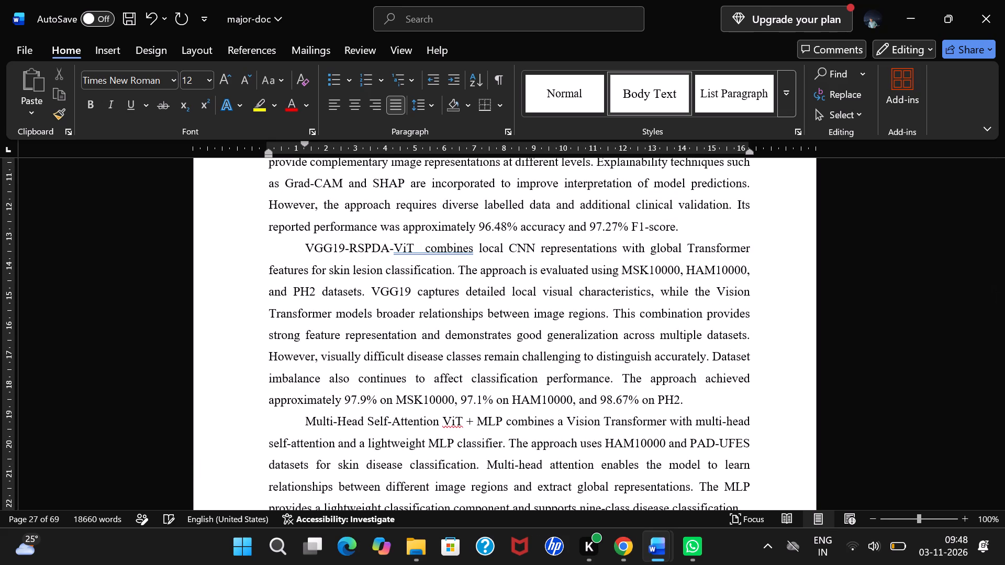
text([[)
key(BackSpace)
key(bracketright)
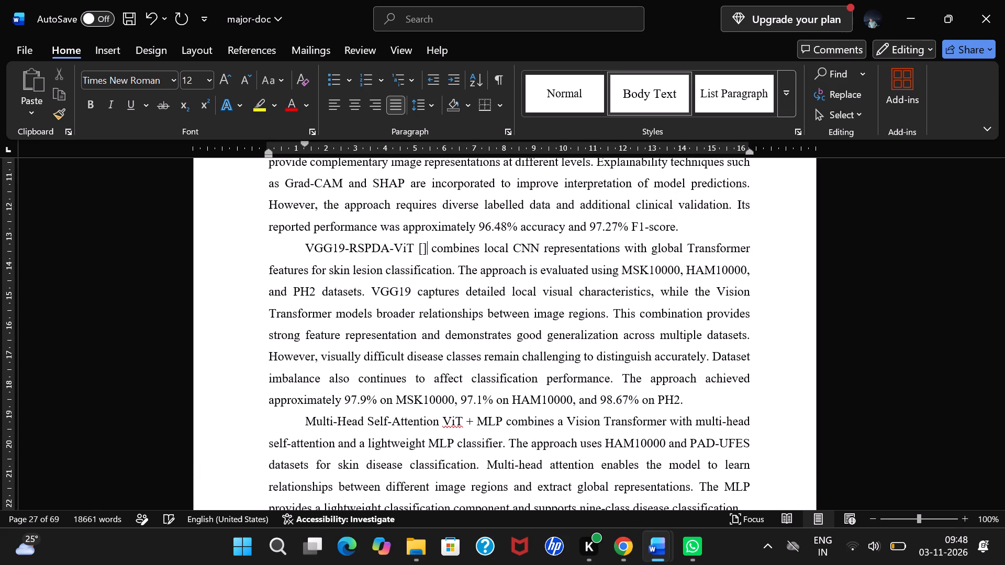
key(Left)
key(2)
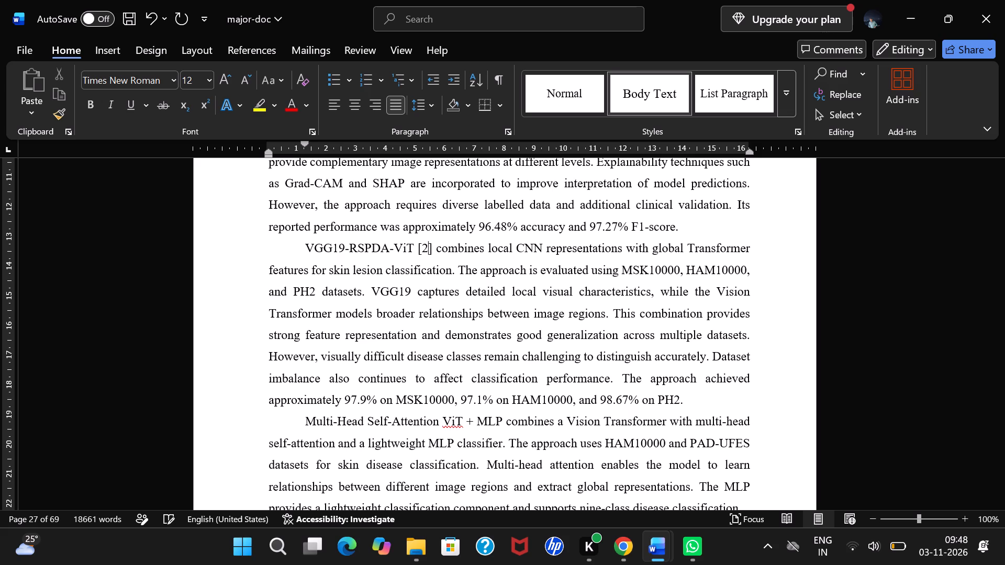
key(0)
key(Right)
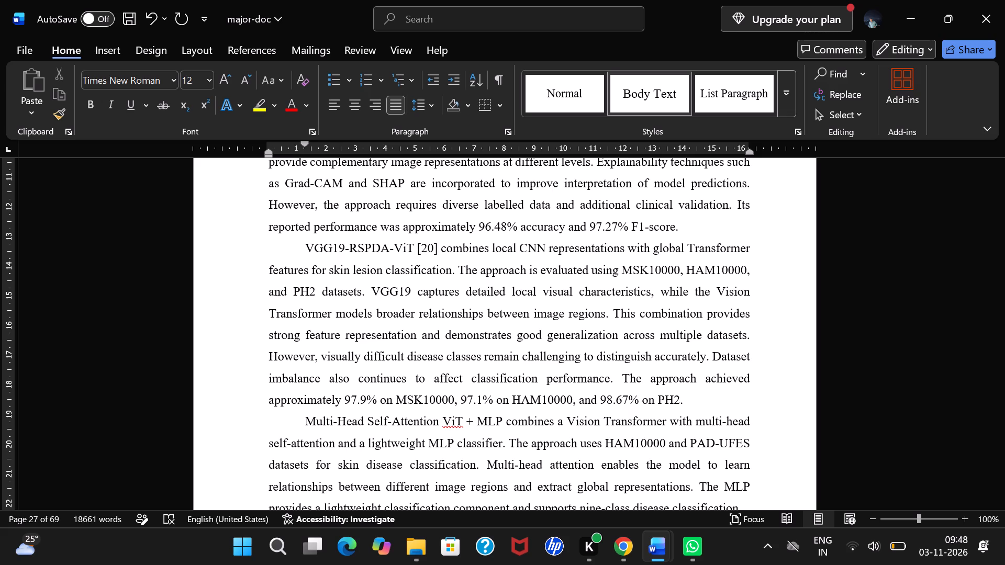
key(comma)
Review the citation numbering backwards through the literature survey, up to the DenseNet201 with Hierarchical Classification paragraph.
scroll(416, 317, down, 4)
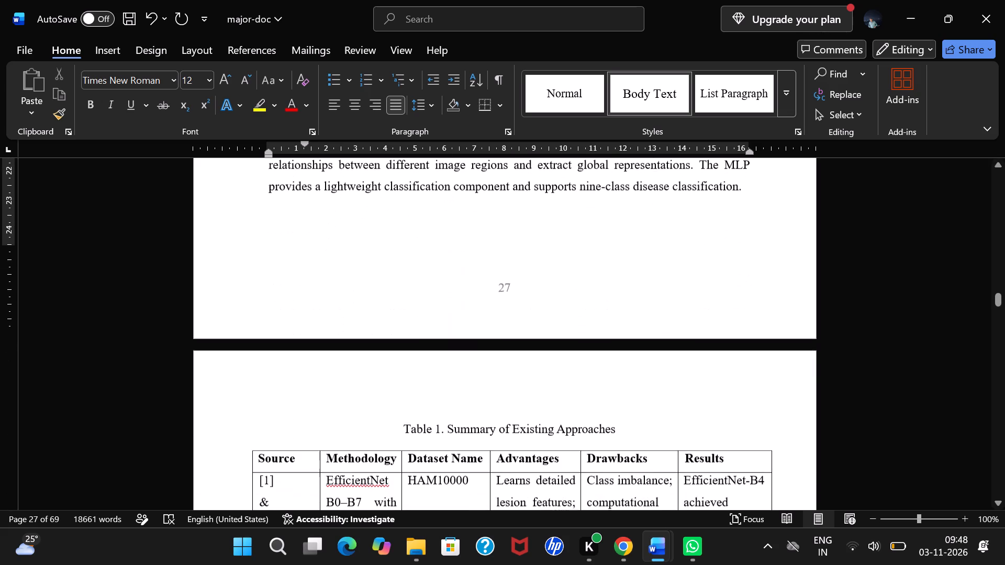
scroll(416, 317, up, 5)
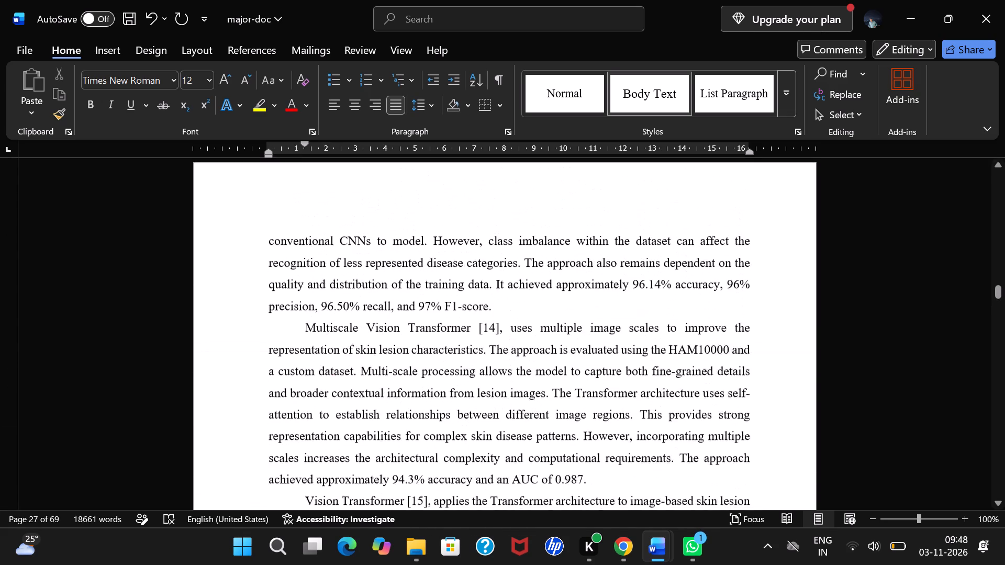
scroll(416, 317, up, 4)
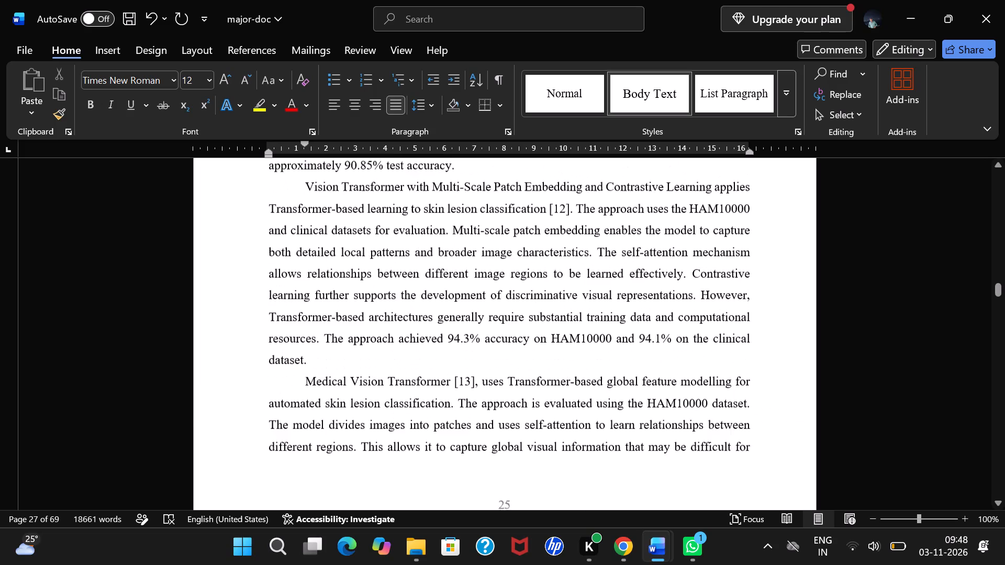
scroll(416, 317, up, 3)
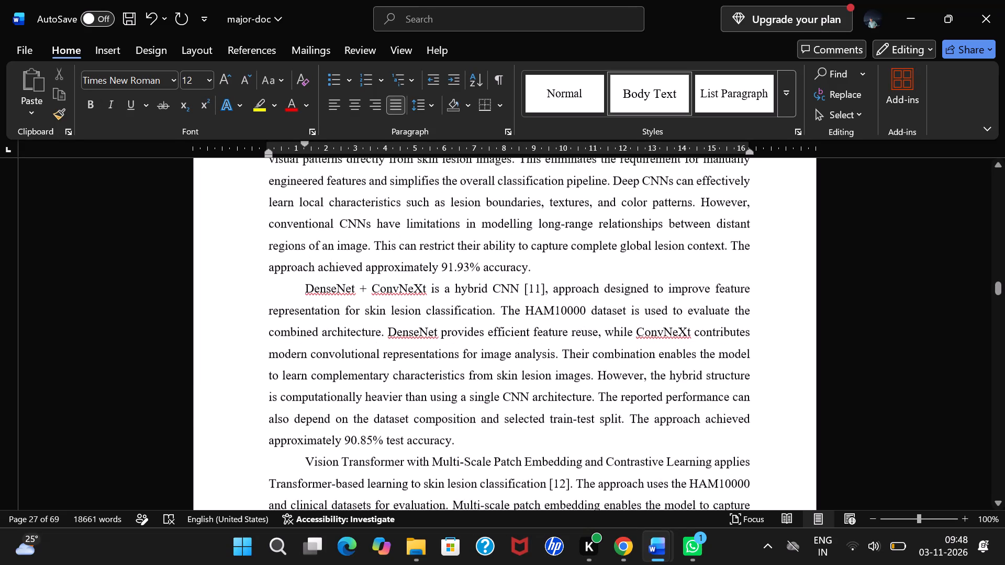
scroll(416, 317, up, 4)
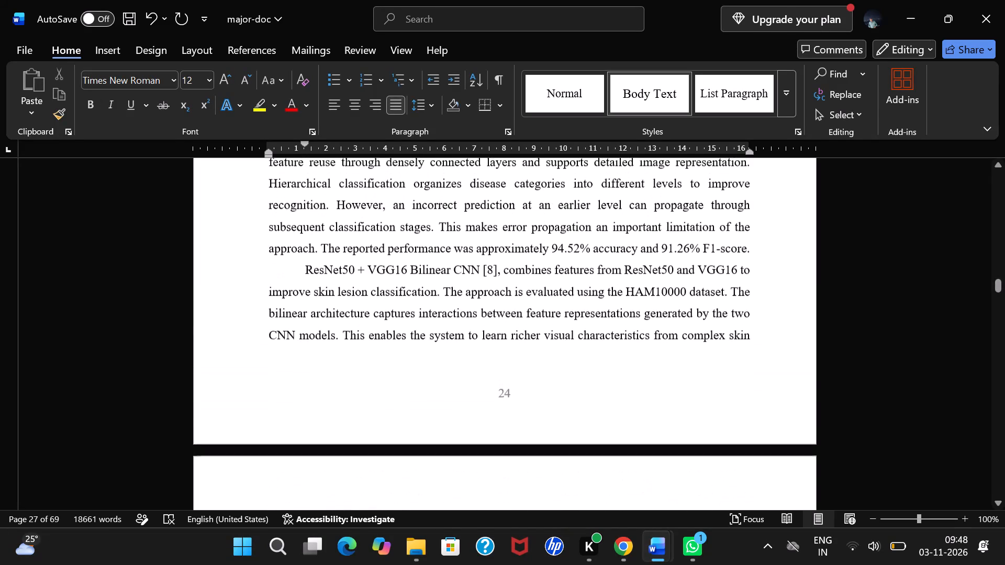
scroll(416, 317, up, 2)
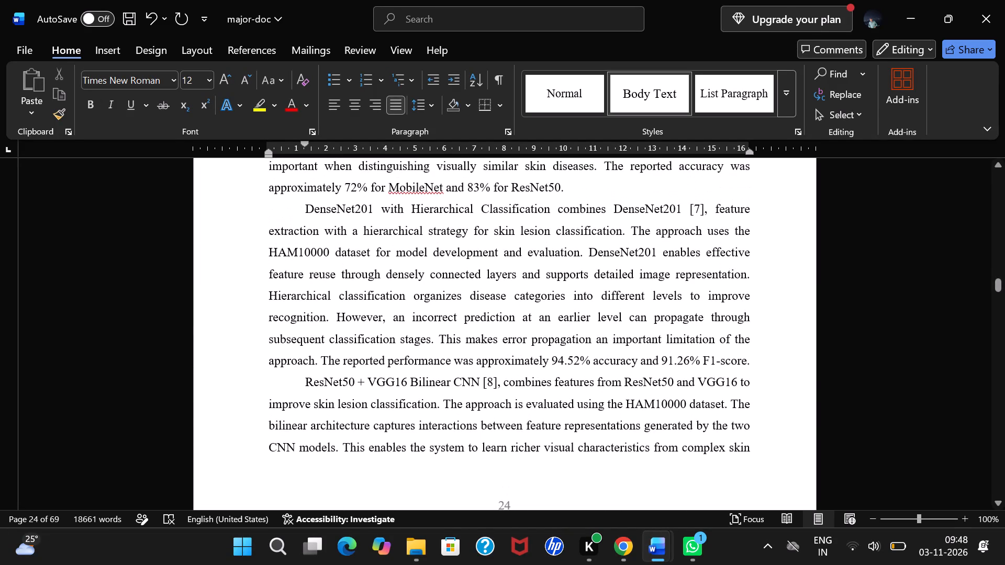
Change the citation number in the Deep CNN paragraph, after "HAM10000 dataset", to [9].
scroll(416, 317, down, 3)
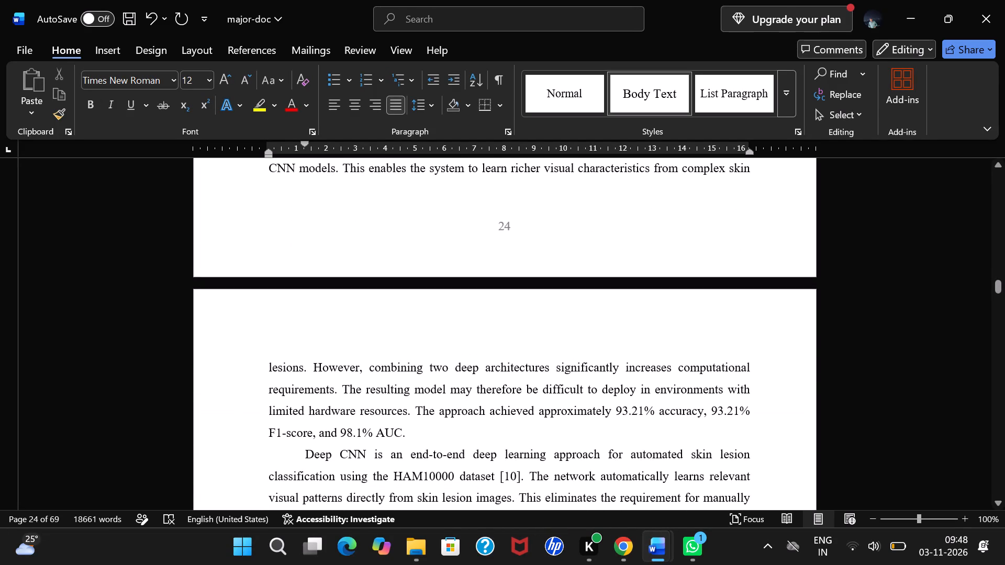
scroll(390, 388, down, 1)
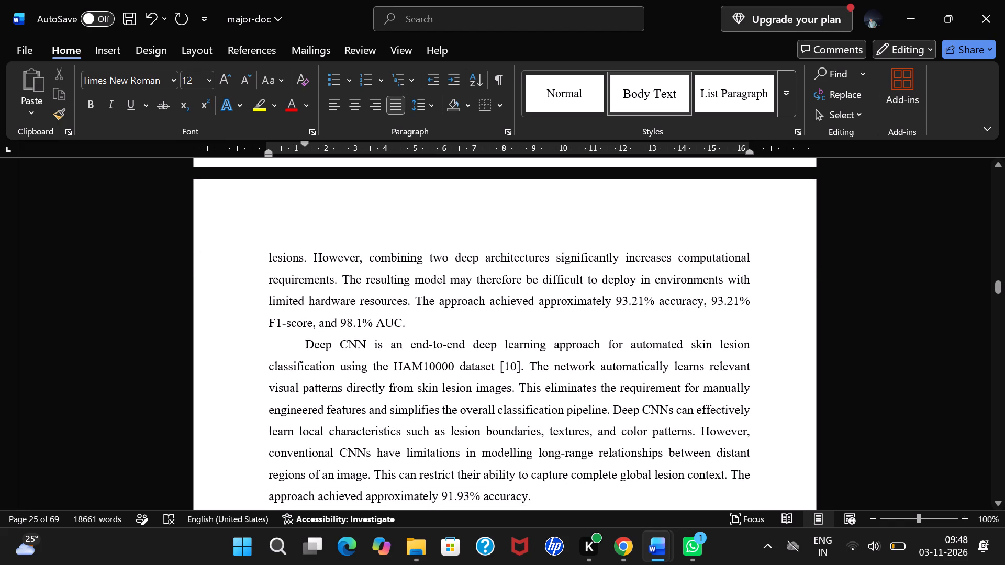
click(514, 363)
key(BackSpace)
key(BackSpace)
key(9)
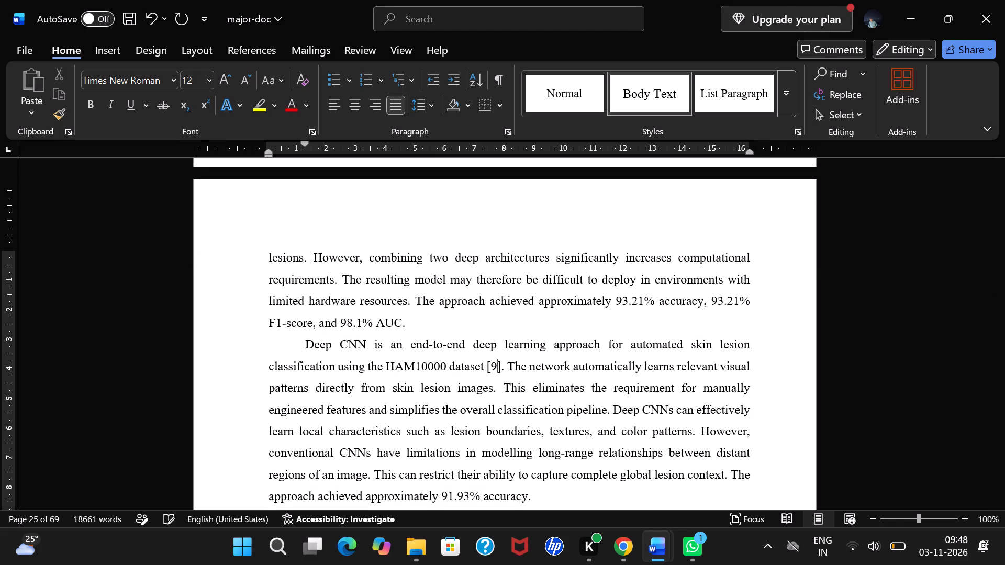
Change the citation number after "is a hybrid CNN" in the DenseNet + ConvNeXt paragraph to [10].
scroll(514, 363, down, 2)
scroll(537, 362, up, 1)
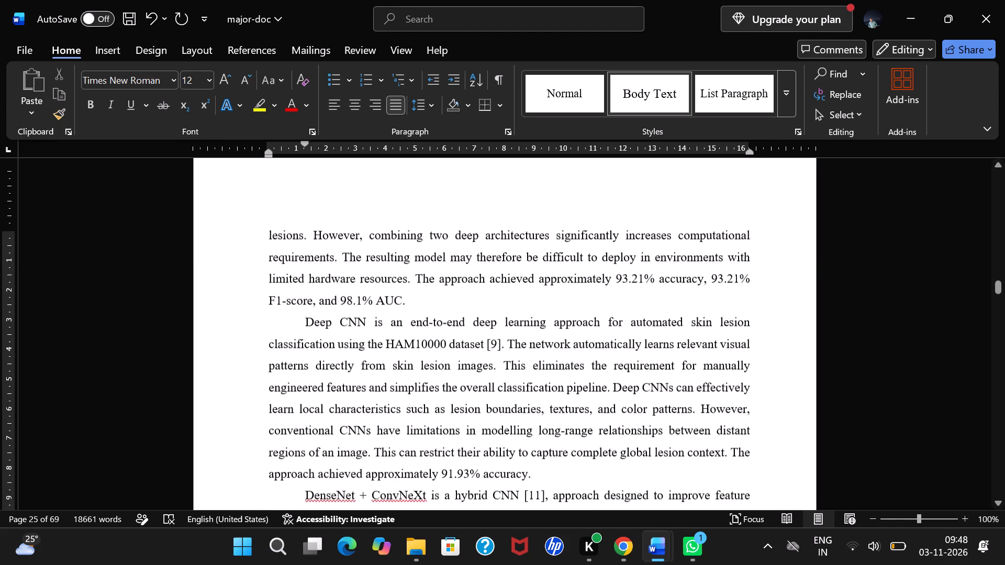
scroll(537, 362, up, 1)
click(537, 432)
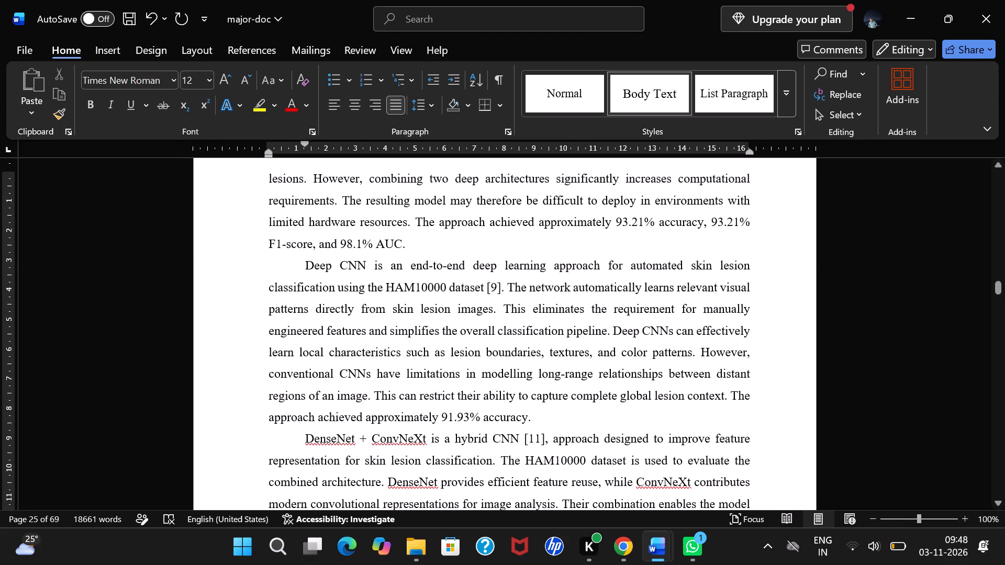
key(Right)
key(BackSpace)
key(0)
Change the citation number in the Vision Transformer with Multi-Scale Patch Embedding and Contrastive Learning paragraph to [11].
scroll(537, 432, down, 3)
click(565, 429)
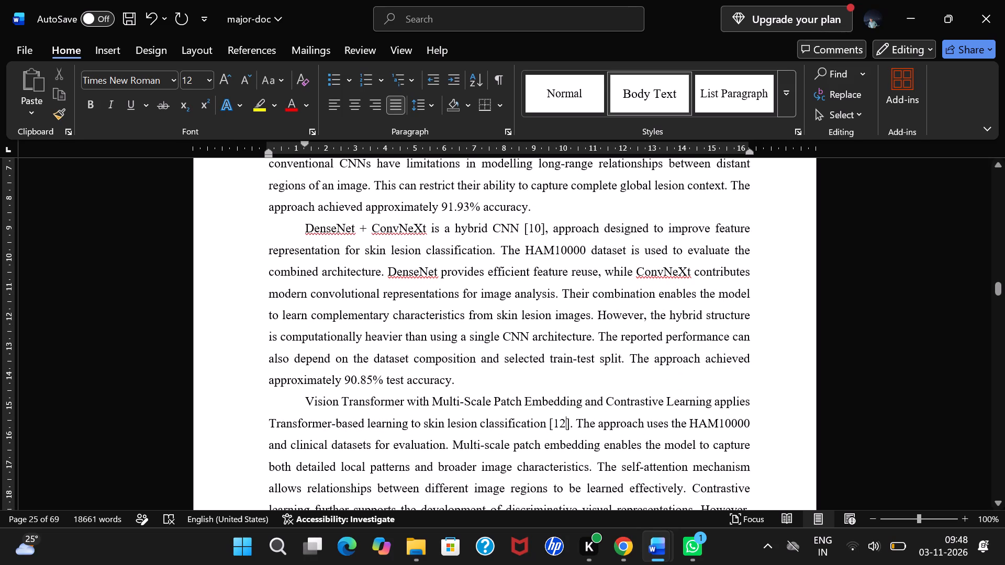
key(BackSpace)
key(1)
Change the citation number after "Medical Vision Transformer" to [12].
scroll(565, 429, down, 2)
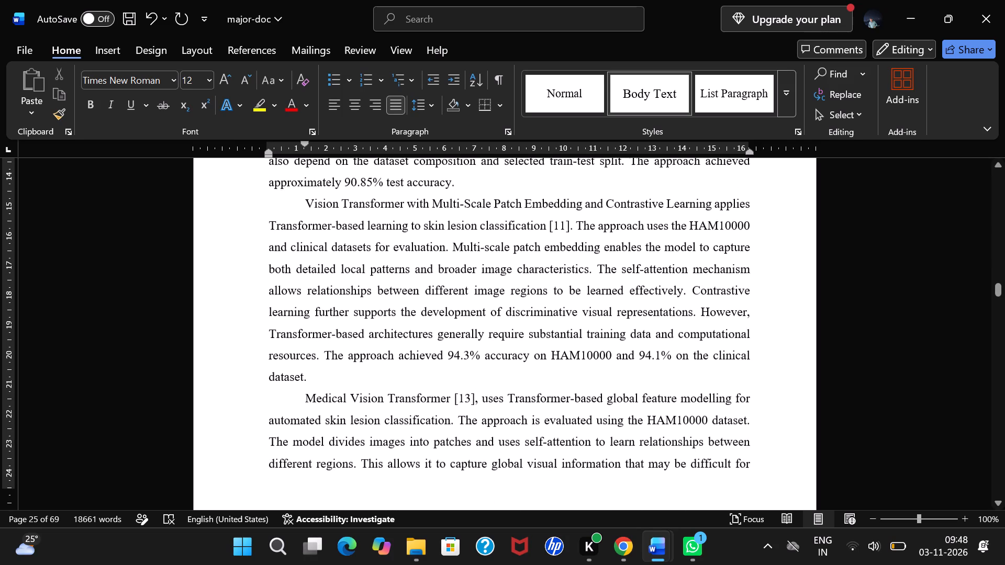
click(470, 396)
key(BackSpace)
key(2)
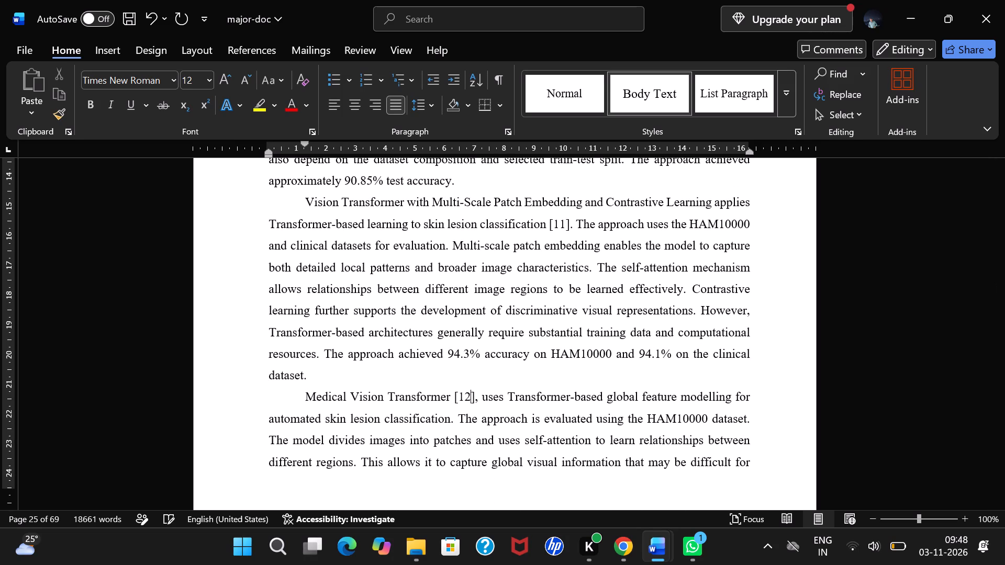
Change the citation number after "Multiscale Vision Transformer" to [13].
scroll(470, 396, down, 2)
scroll(560, 433, down, 2)
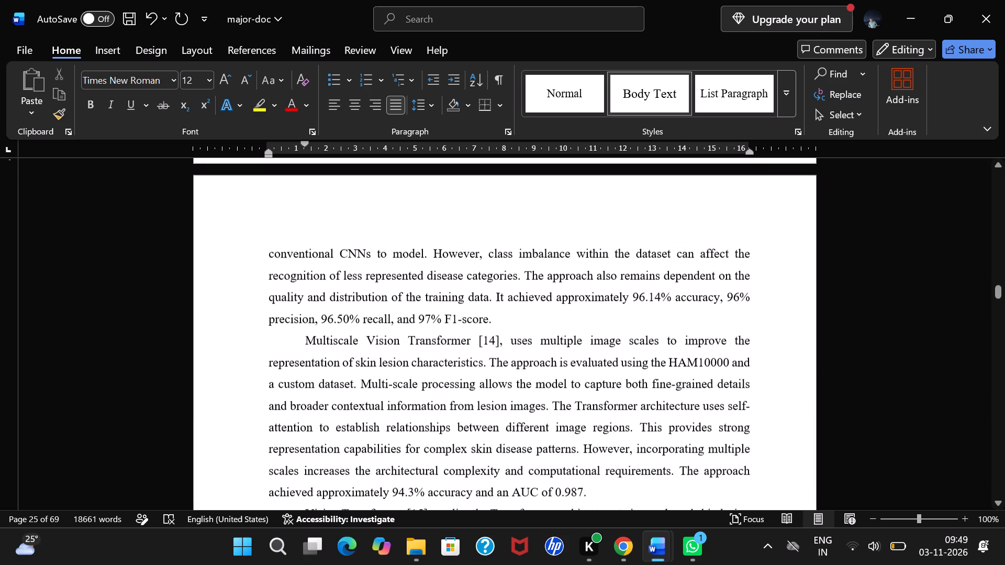
click(495, 341)
key(BackSpace)
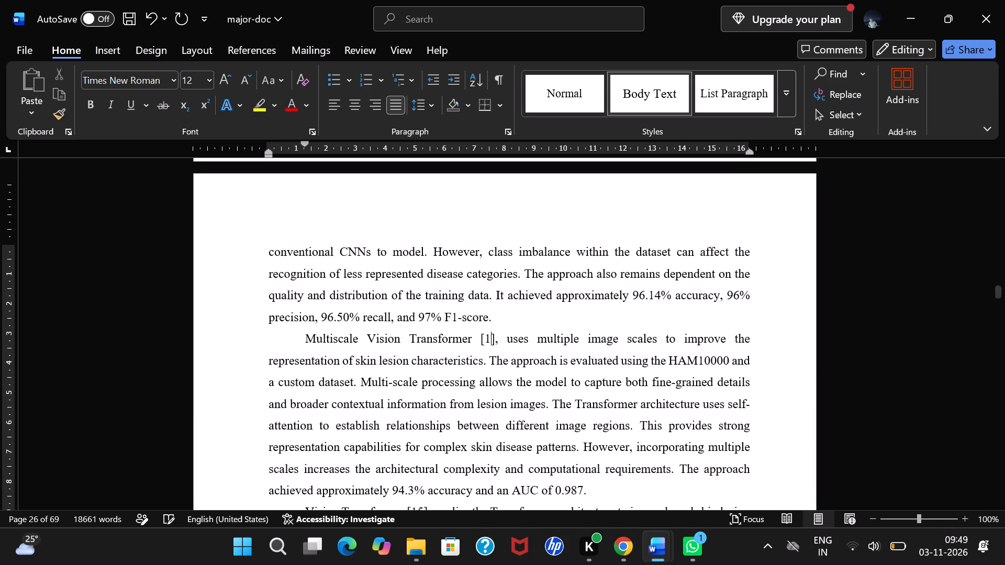
key(3)
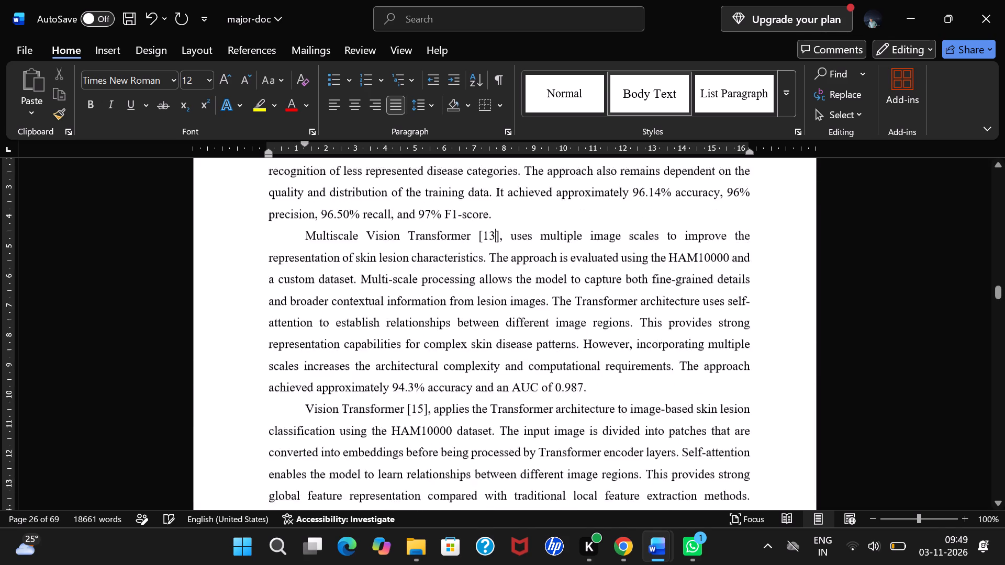
Change the citation number in the Vision Transformer paragraph, before "applies the Transformer architecture", to [14].
click(423, 315)
key(BackSpace)
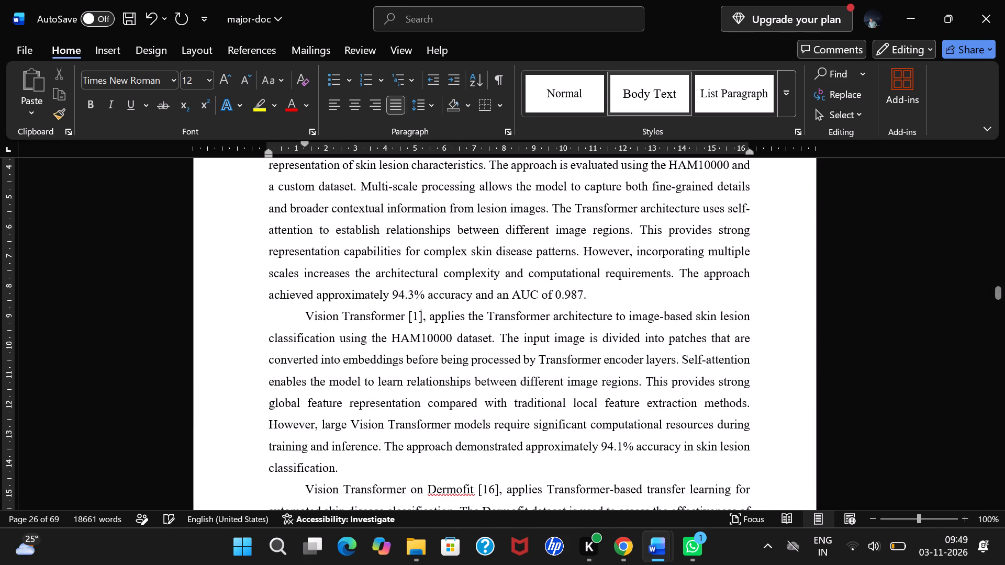
key(4)
Change the citation number after "Vision Transformer on Dermofit" to [15].
scroll(423, 315, down, 2)
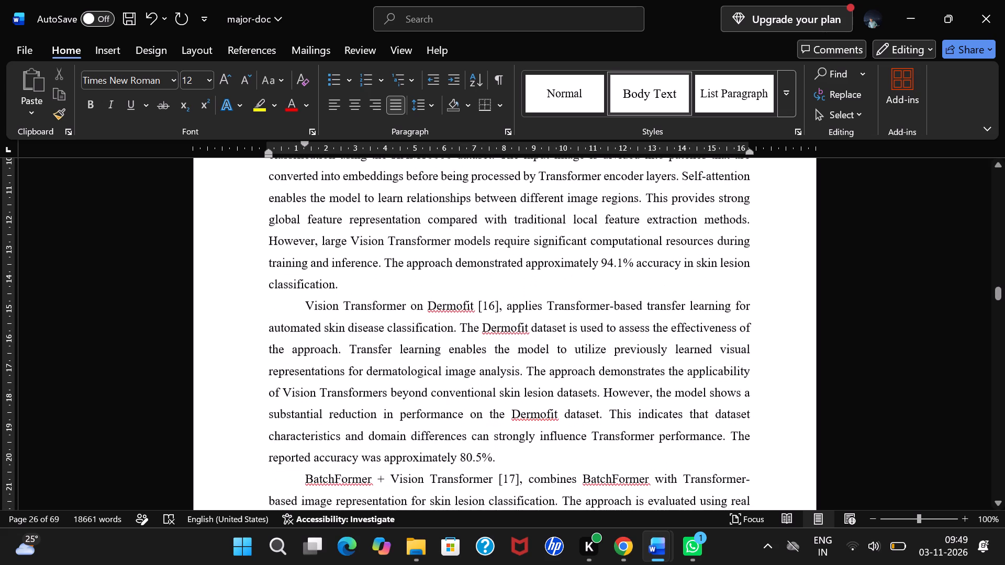
click(491, 307)
key(Right)
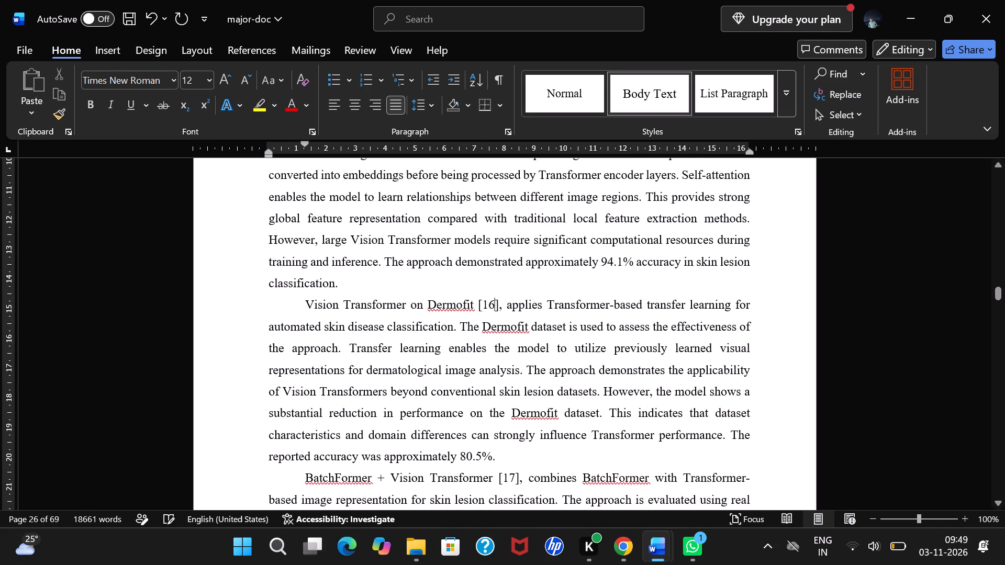
key(BackSpace)
key(5)
Change the citation number after "BatchFormer + Vision Transformer" to [16].
scroll(491, 307, down, 2)
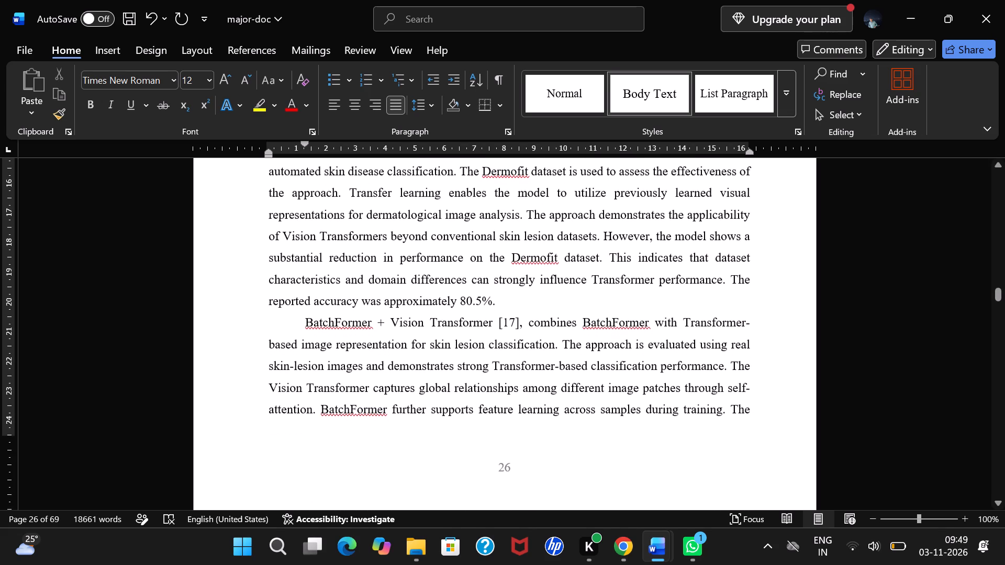
click(516, 324)
key(BackSpace)
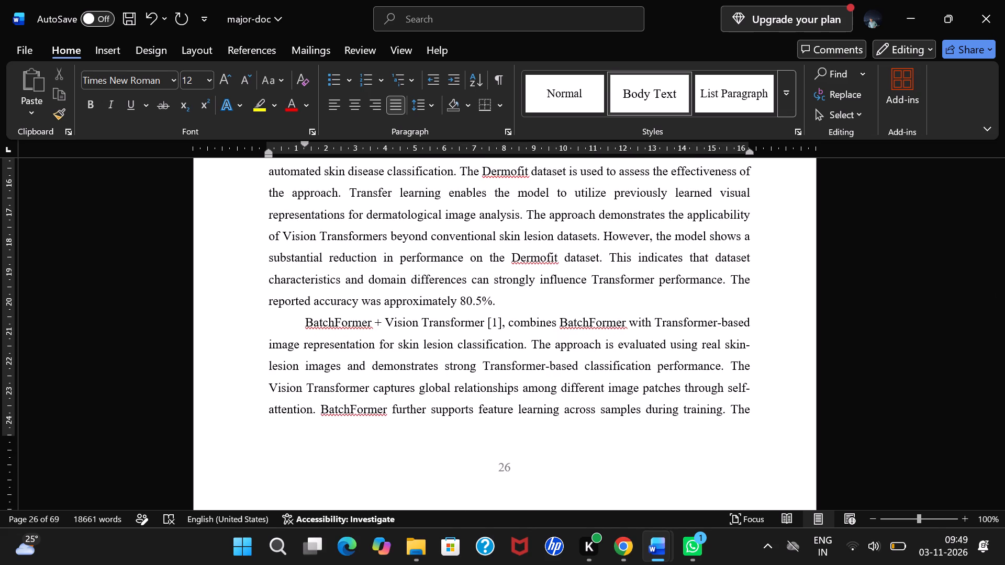
key(6)
Change the citation number after "DermViT – Diagnosis-Guided Vision Transformer" to [17].
scroll(516, 324, down, 3)
scroll(543, 359, down, 1)
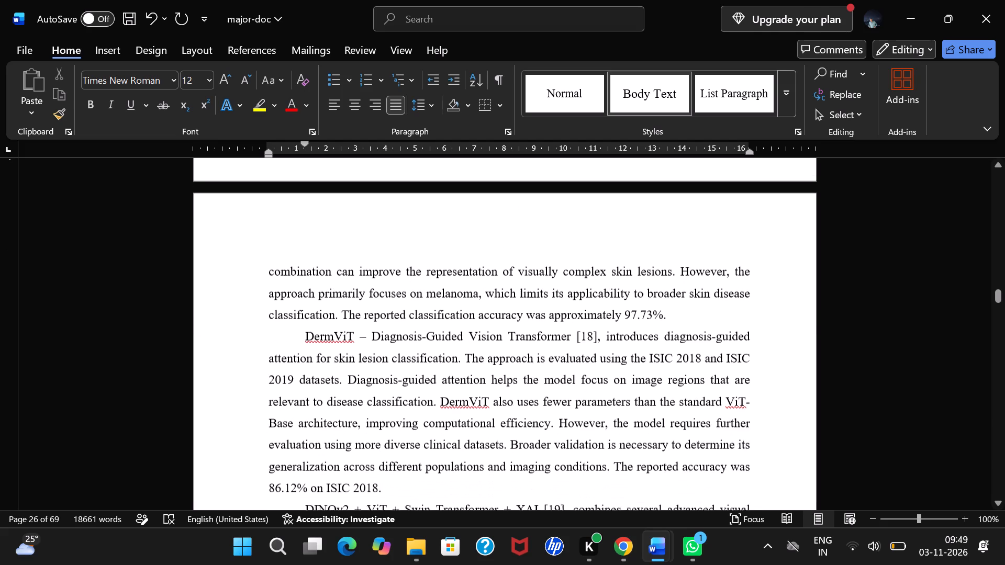
click(595, 315)
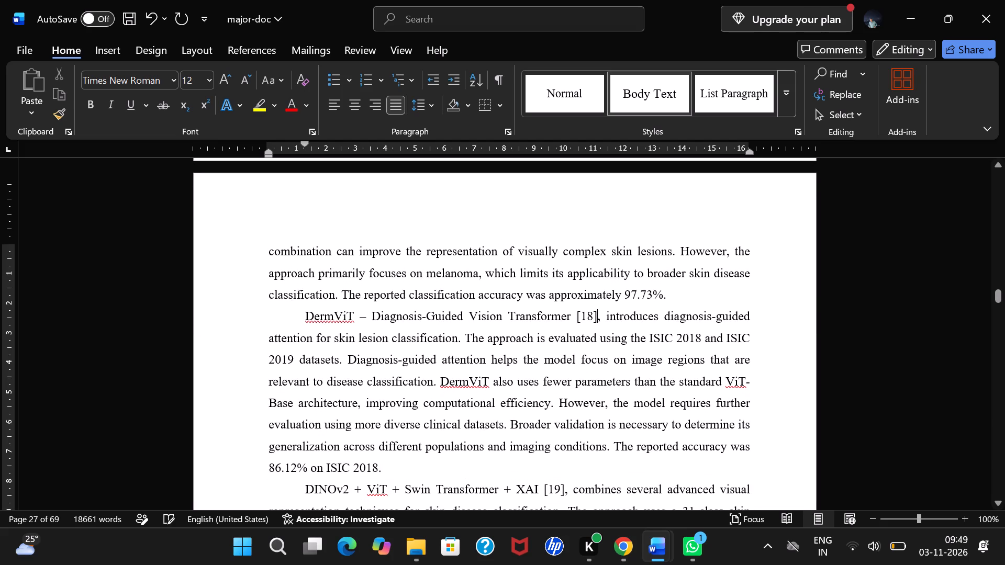
key(Left)
key(BackSpace)
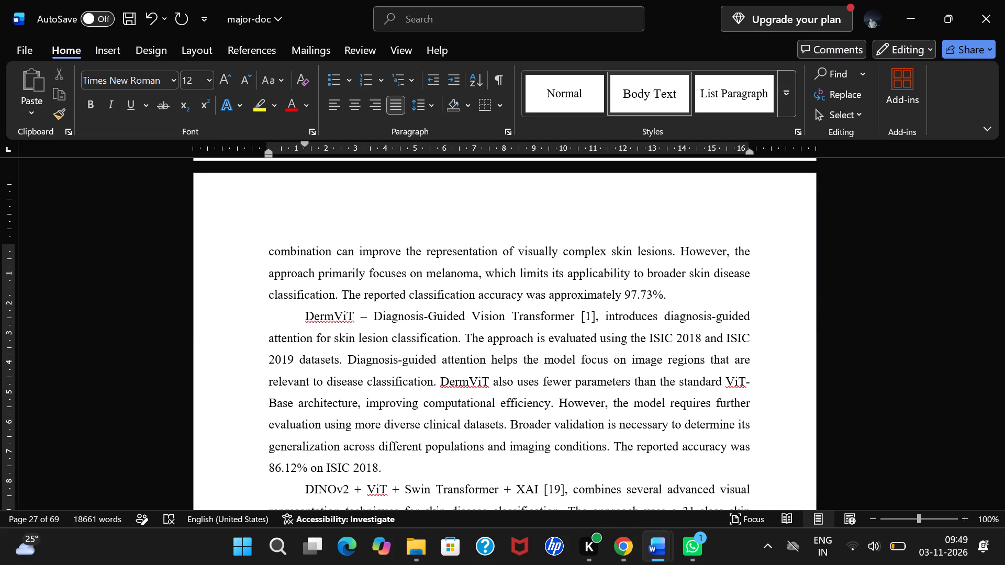
key(7)
Change the citation number after "DINOv2 + ViT + Swin Transformer + XAI" to [18].
scroll(595, 315, down, 1)
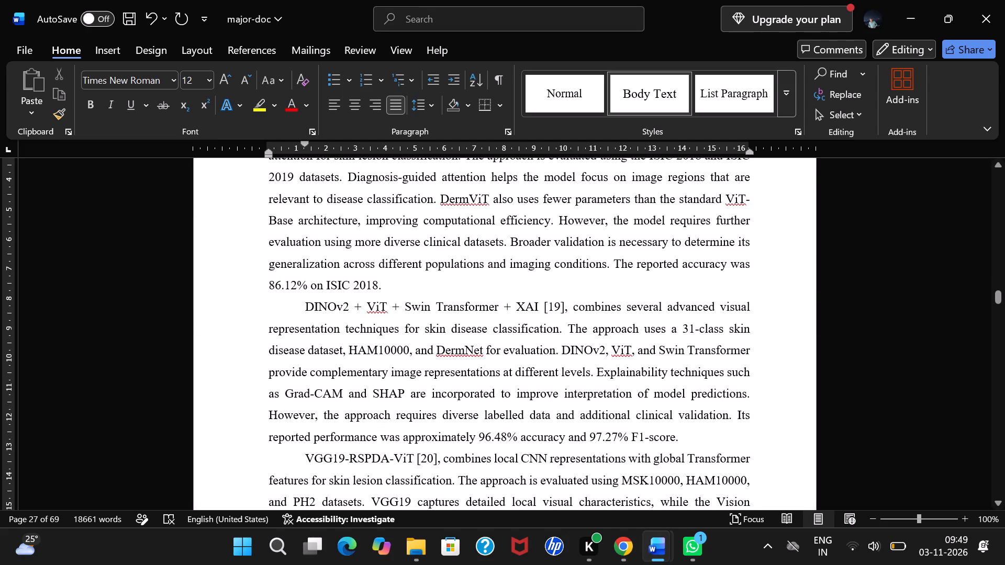
click(560, 306)
key(BackSpace)
key(8)
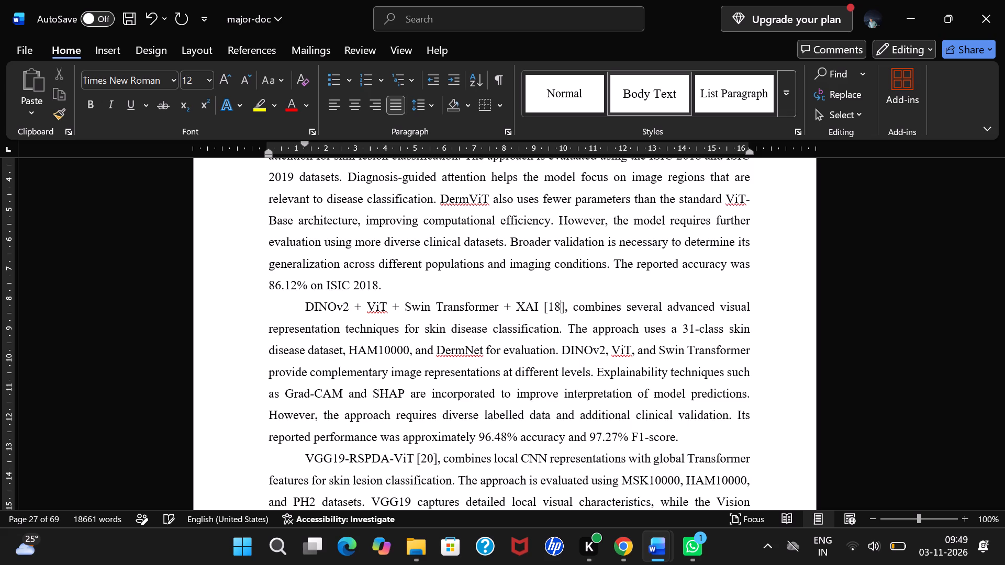
Change the citation number after "VGG19-RSPDA-ViT" to [19].
scroll(560, 306, down, 3)
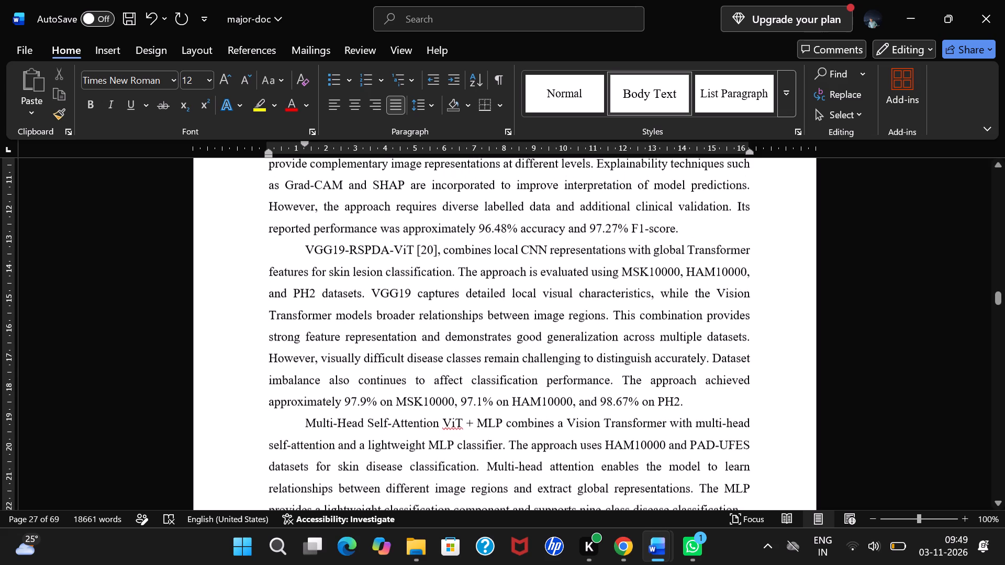
click(435, 248)
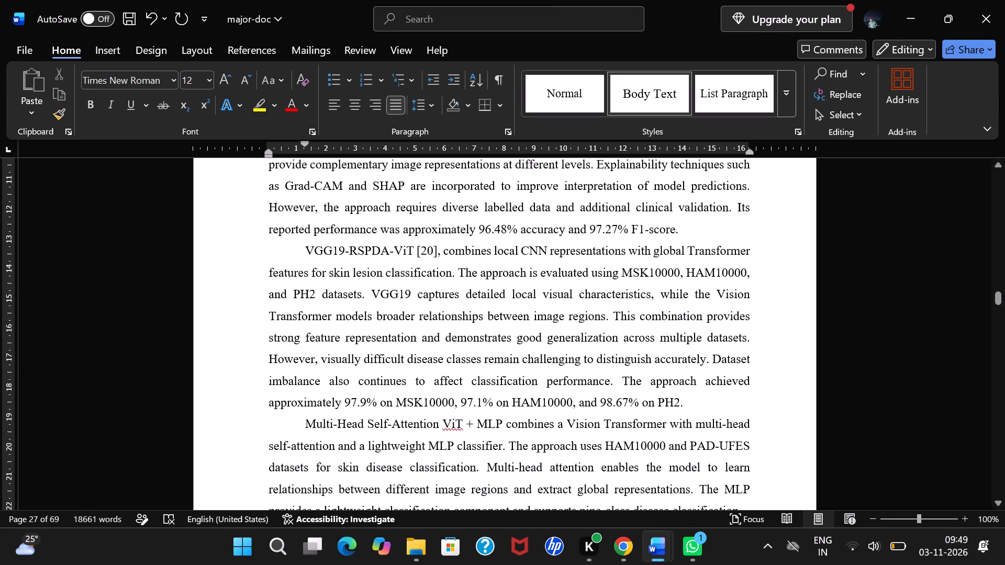
key(BackSpace)
key(BackSpace)
text(19)
Insert the citation "[20]," after "Multi-Head Self-Attention ViT + MLP" at the start of its paragraph.
scroll(489, 276, down, 1)
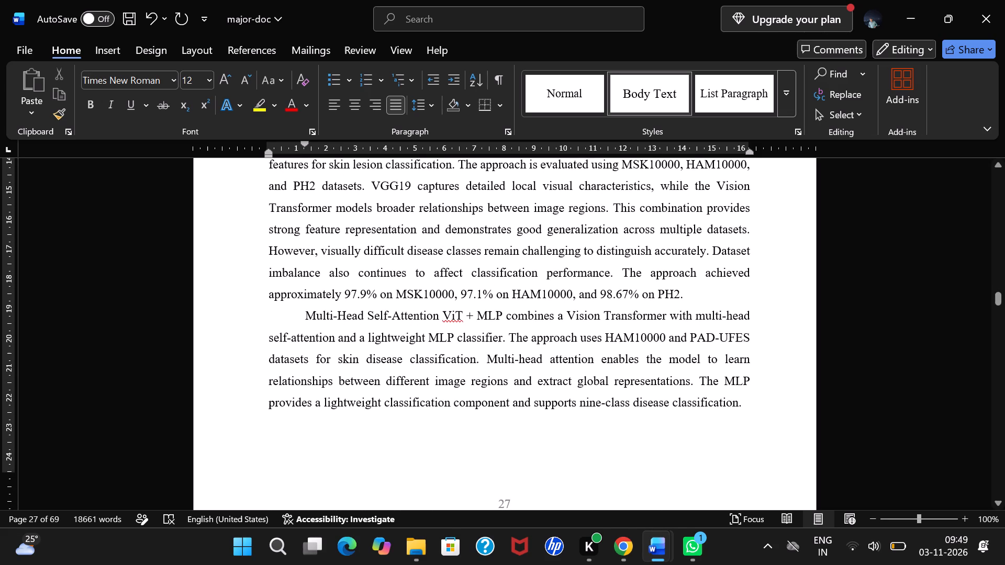
click(503, 309)
key(space)
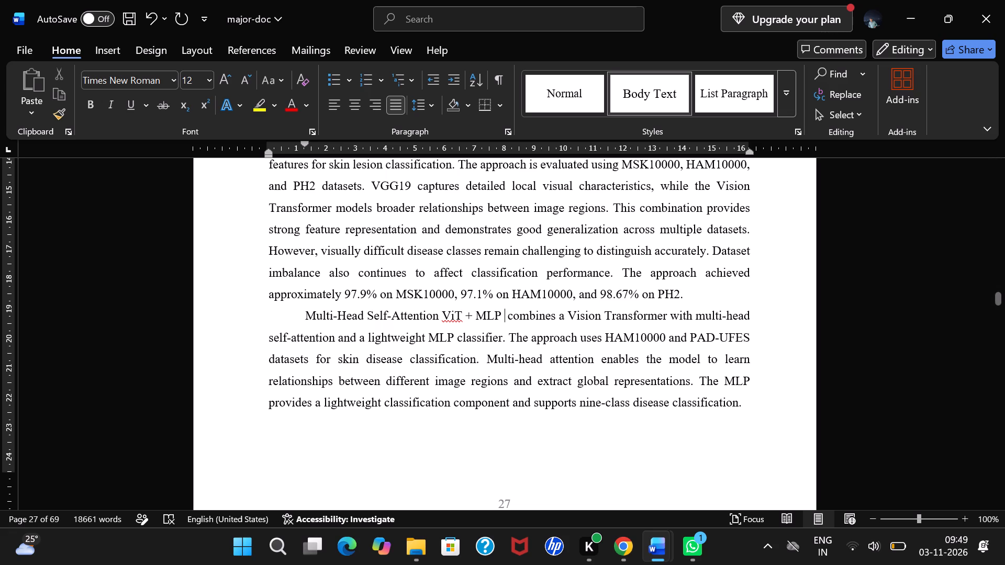
text([)
text(20)
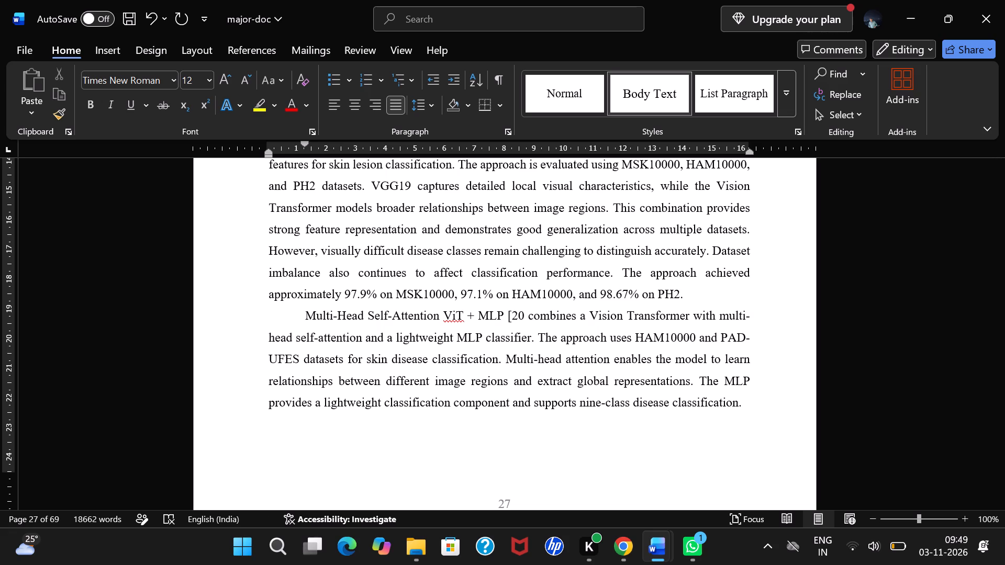
text(],)
Review the literature comparison table's reference numbers and the following sections on existing-method limitations and the proposed multi-agent framework.
scroll(586, 366, down, 4)
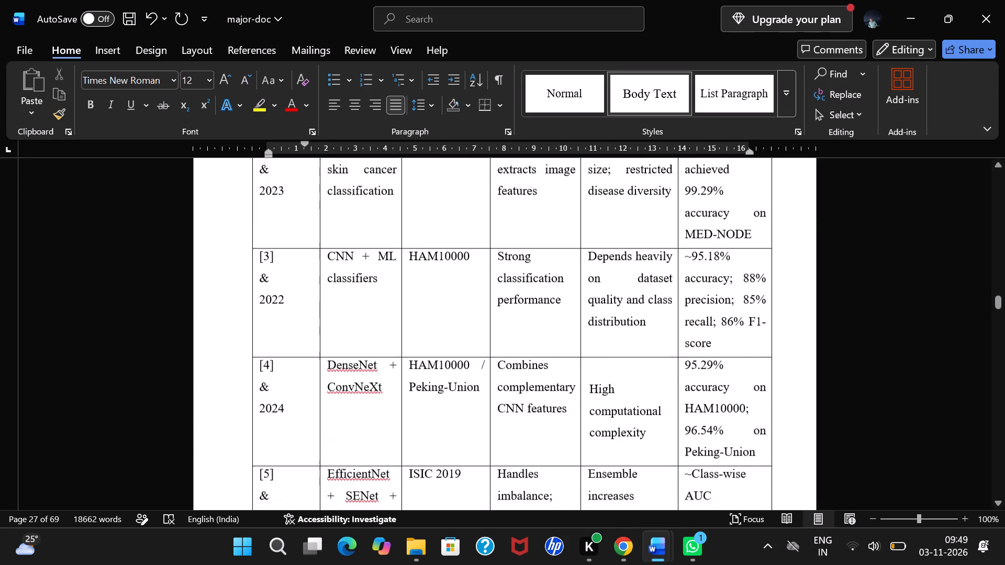
scroll(586, 366, down, 5)
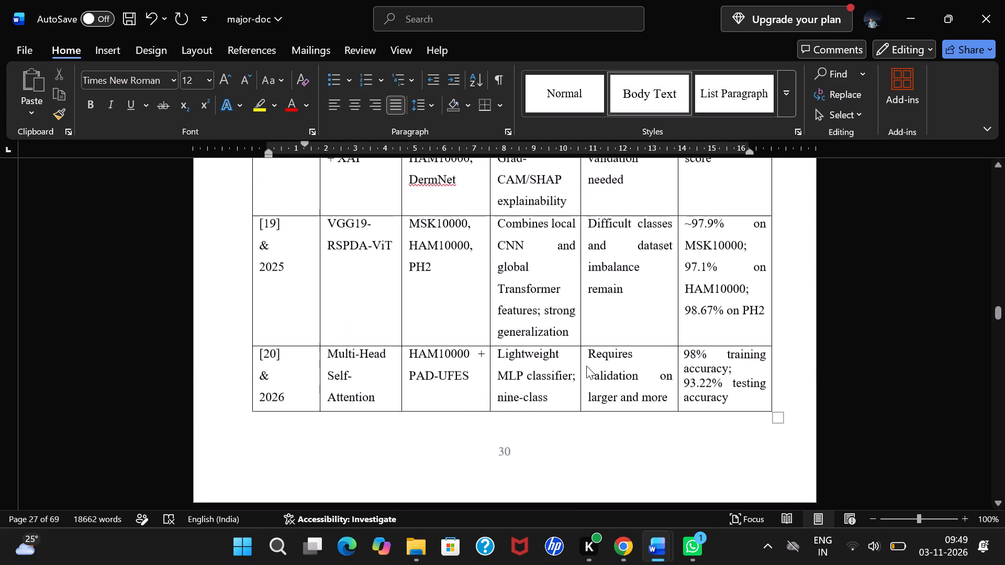
scroll(586, 366, down, 4)
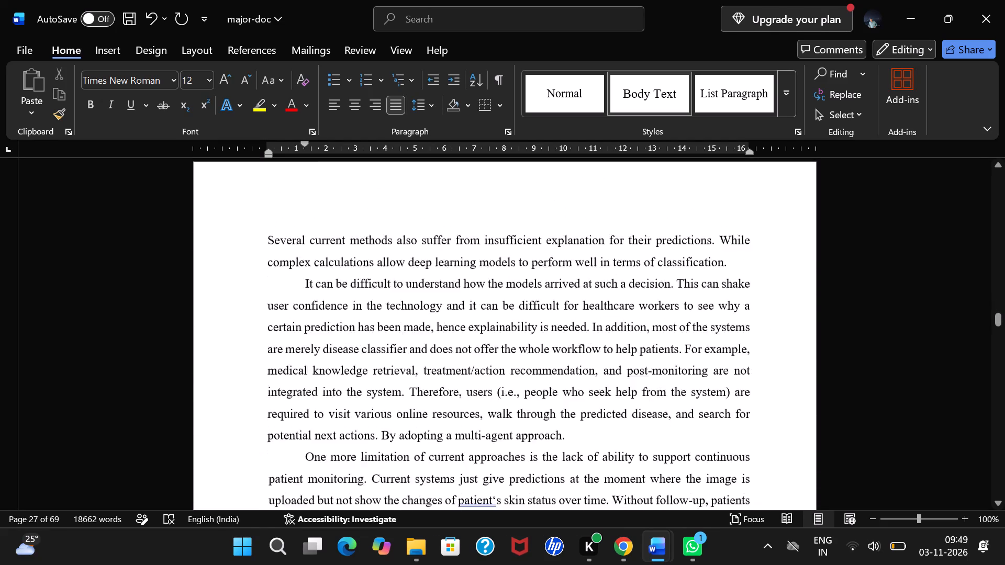
scroll(586, 366, down, 4)
scroll(586, 366, up, 1)
scroll(586, 366, down, 1)
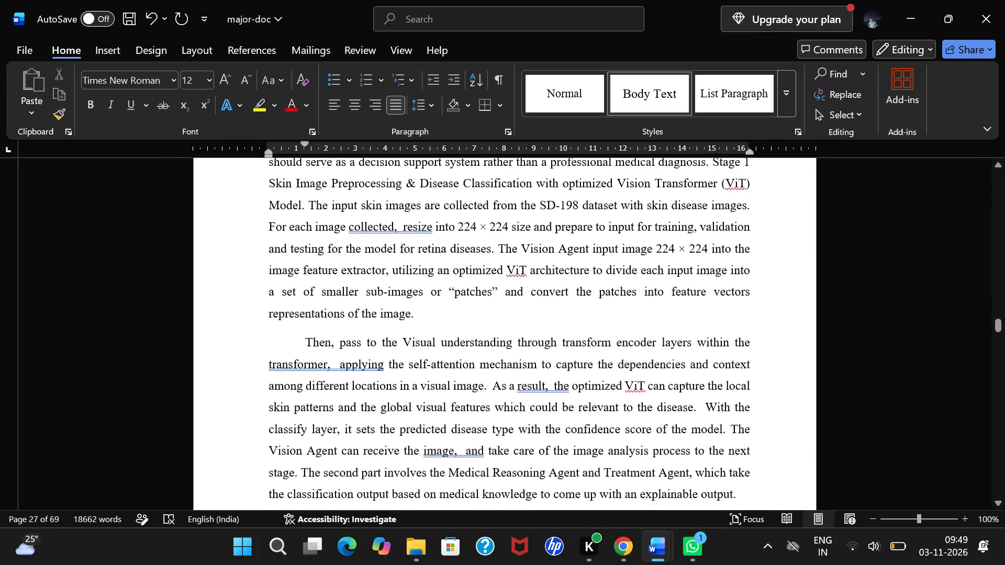
scroll(586, 366, down, 3)
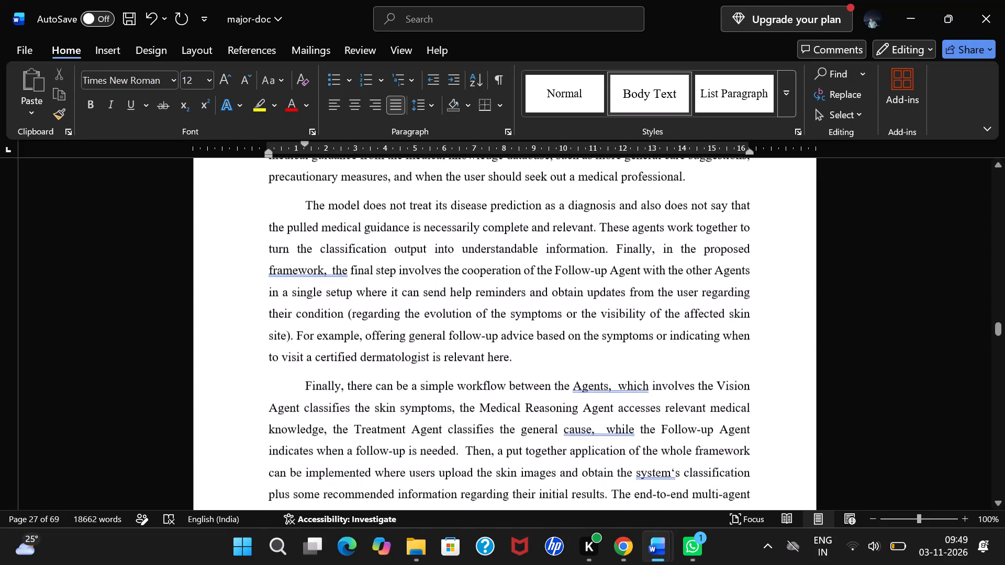
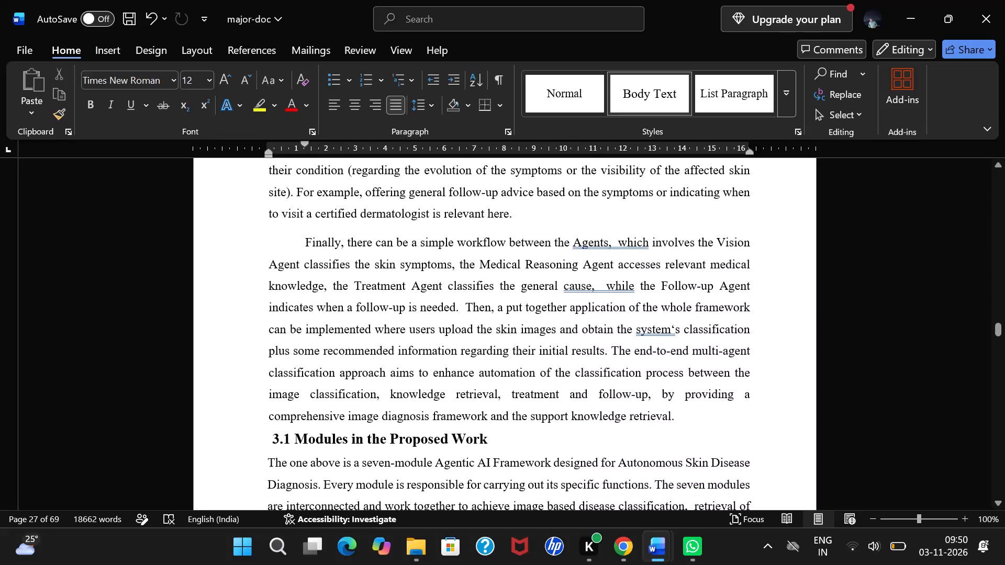
Review chapter 3's proposed-work modules, the modules connectivity diagram, and the UML section with its class and use case diagrams.
scroll(603, 337, down, 8)
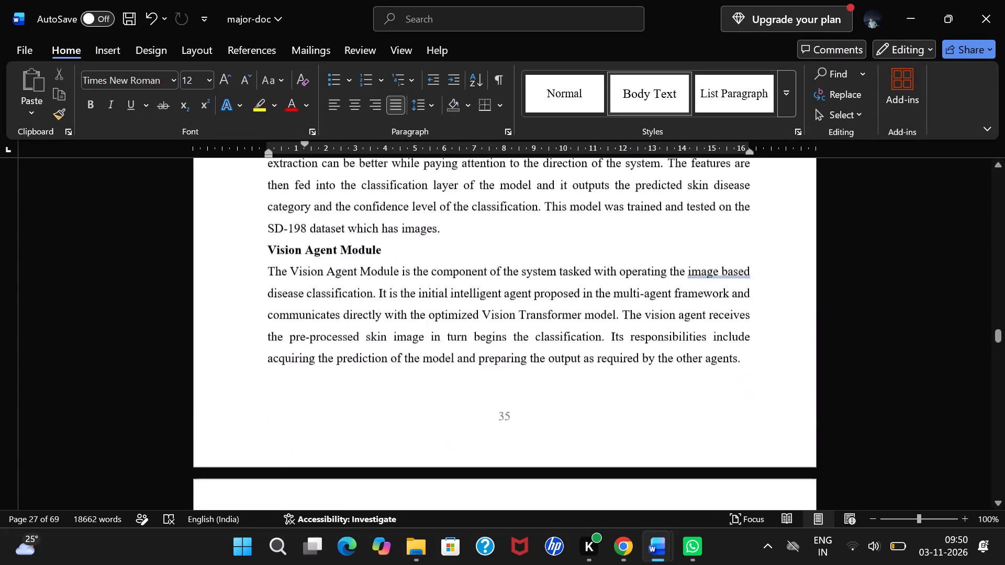
scroll(603, 337, down, 5)
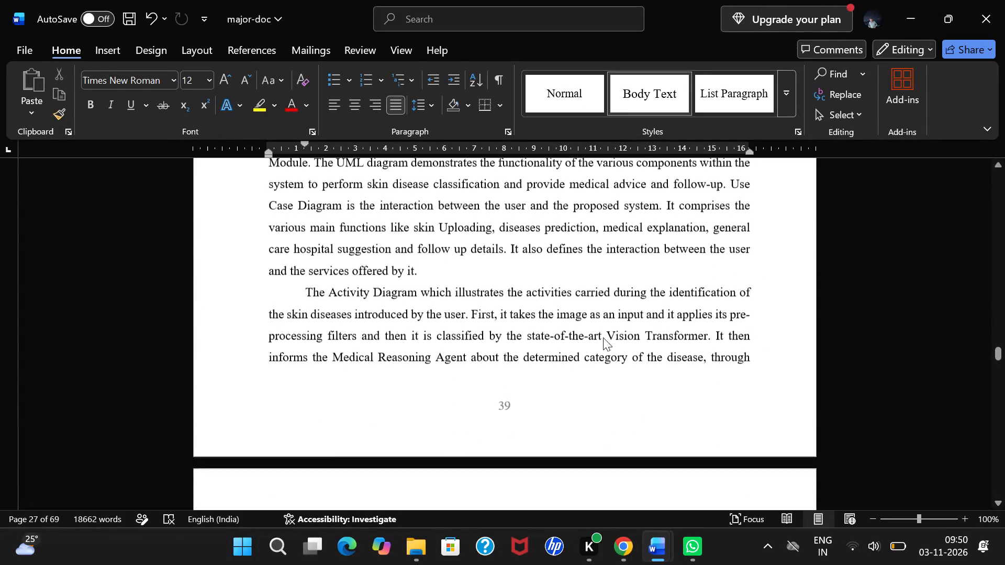
scroll(603, 337, up, 1)
scroll(603, 337, down, 2)
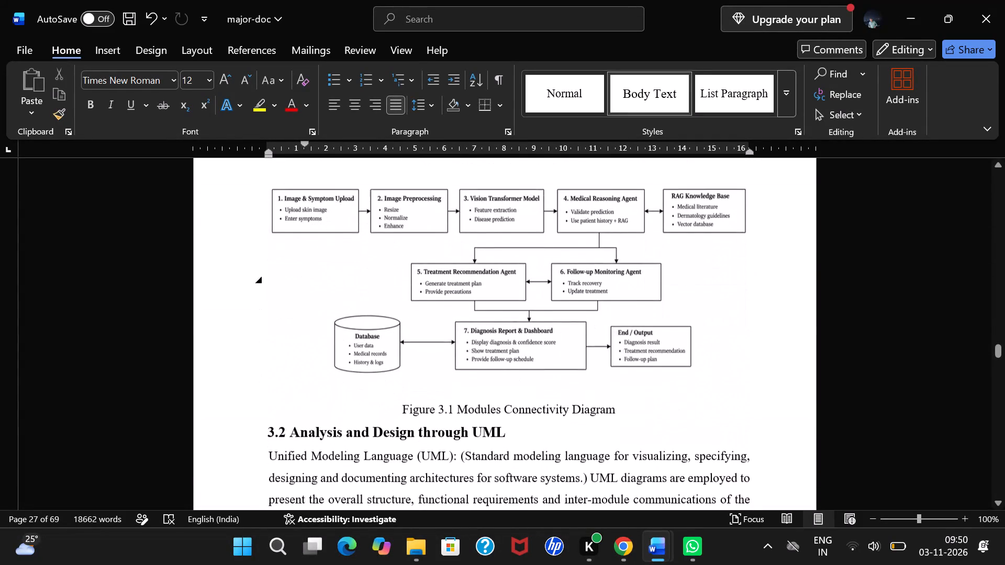
scroll(603, 337, down, 7)
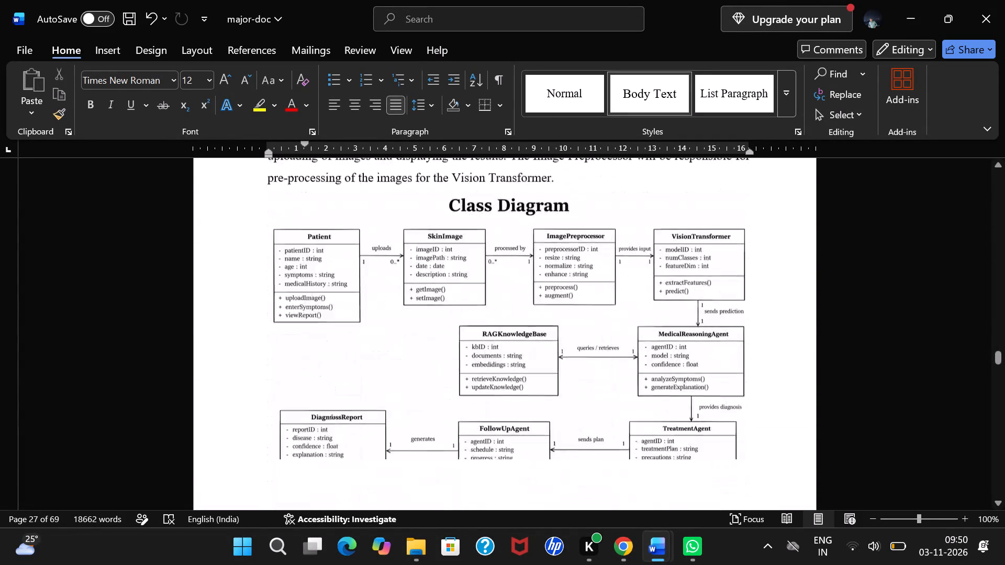
scroll(603, 337, down, 2)
scroll(603, 337, up, 2)
scroll(603, 337, down, 2)
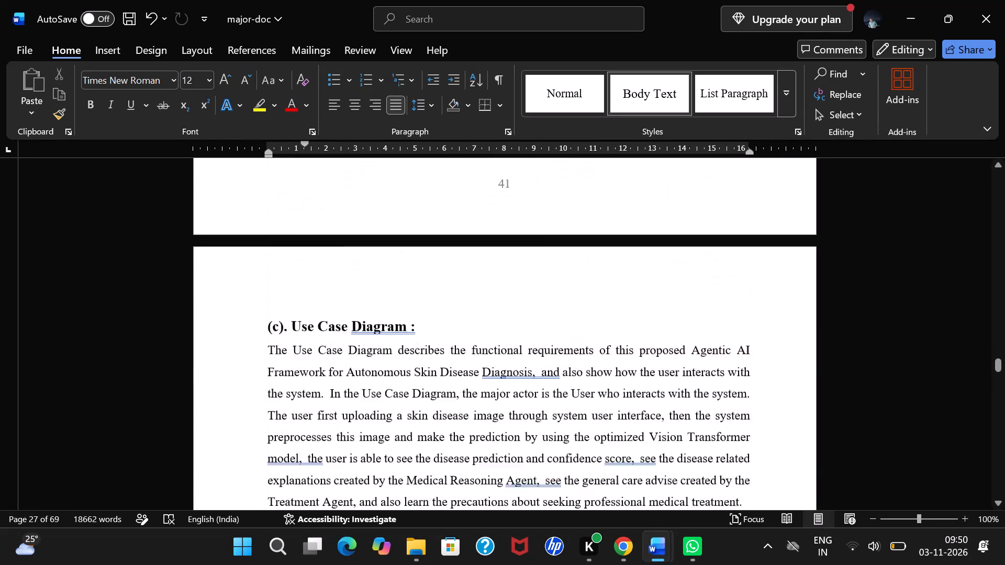
scroll(603, 337, down, 3)
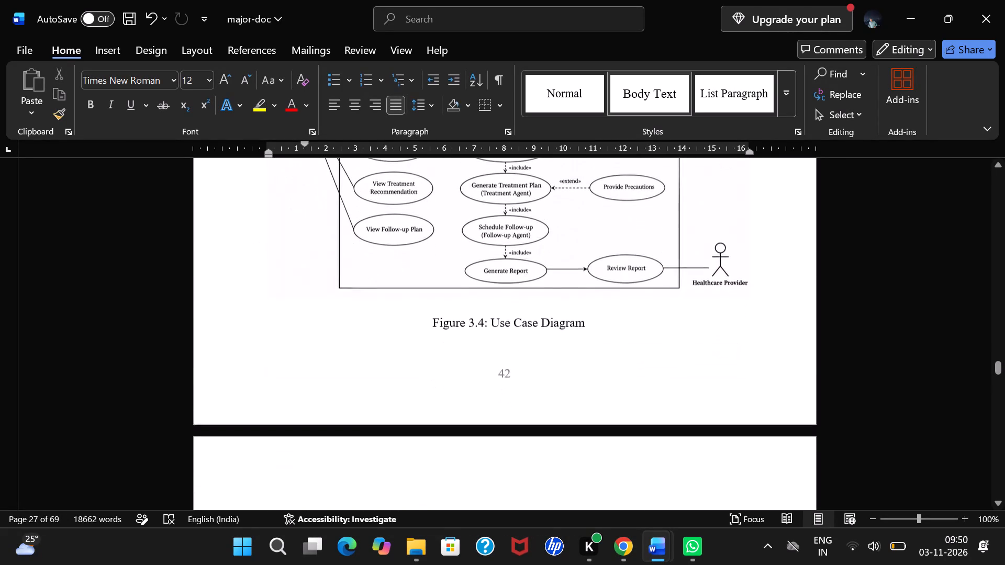
Review the requirements engineering text, the classification experiment table, the Follow-up Agent figure and section 4.3, up to the start of Chapter 5.
scroll(603, 337, down, 5)
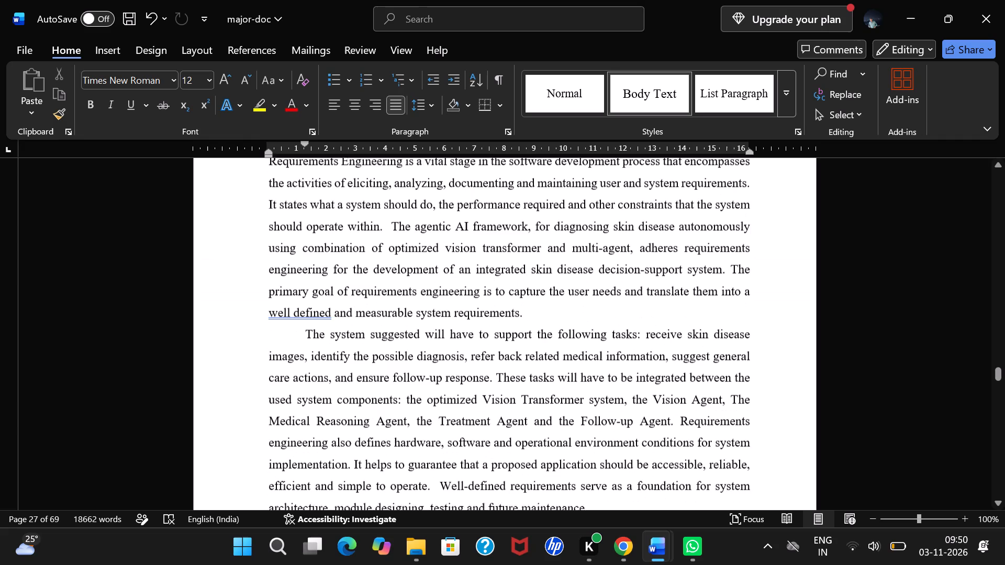
scroll(603, 337, down, 8)
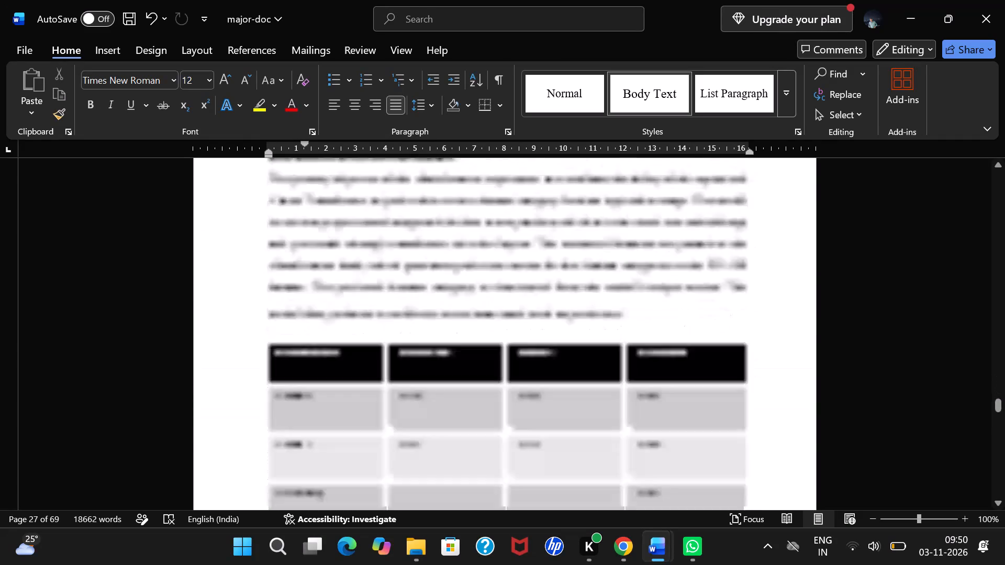
scroll(603, 337, down, 4)
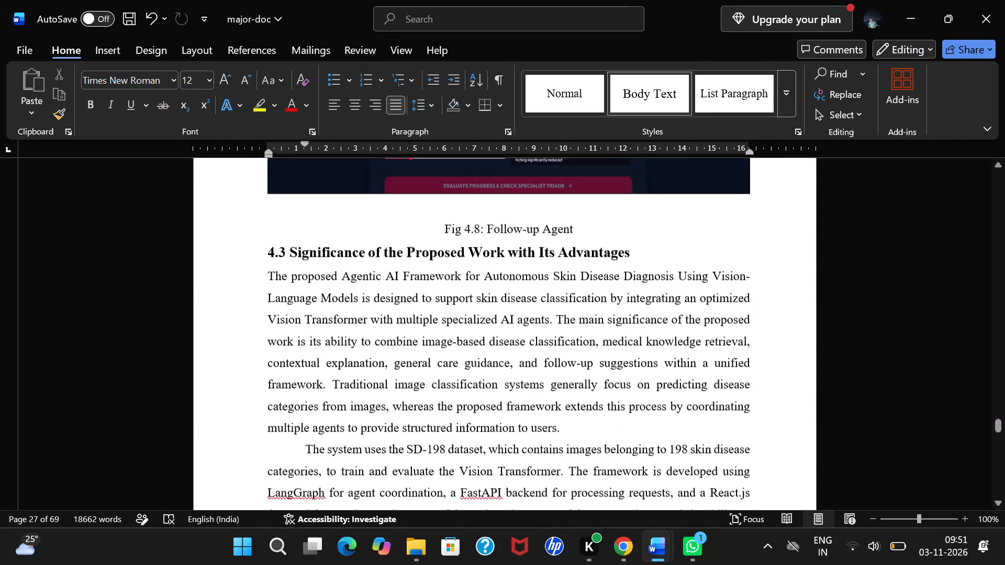
scroll(603, 337, down, 4)
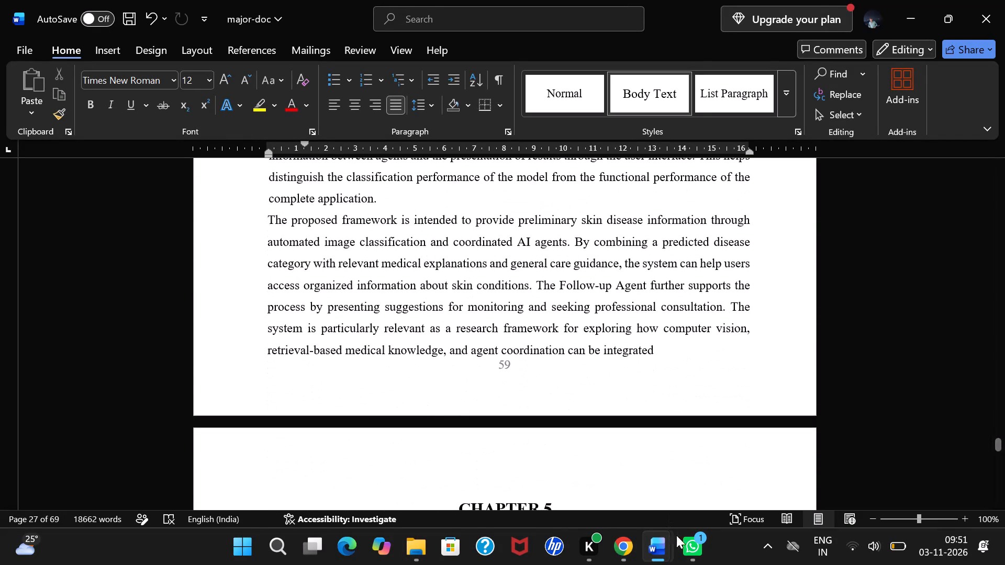
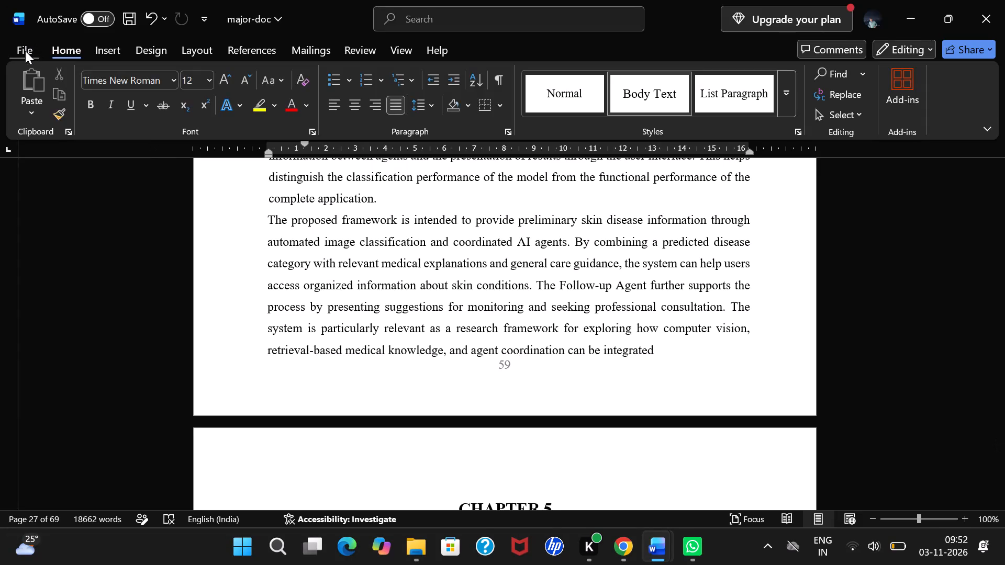
Save the major-doc report under its existing name.
click(25, 51)
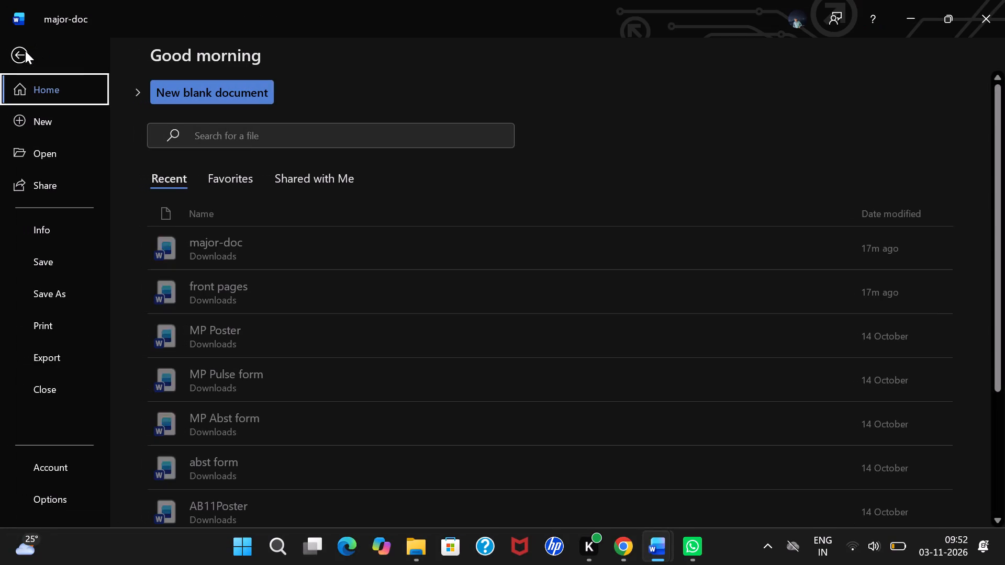
click(48, 268)
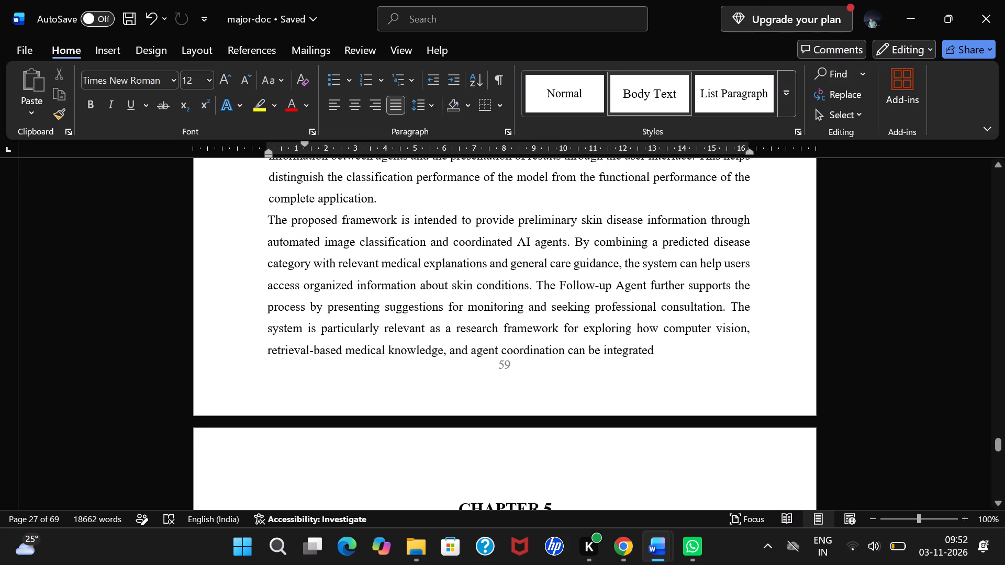
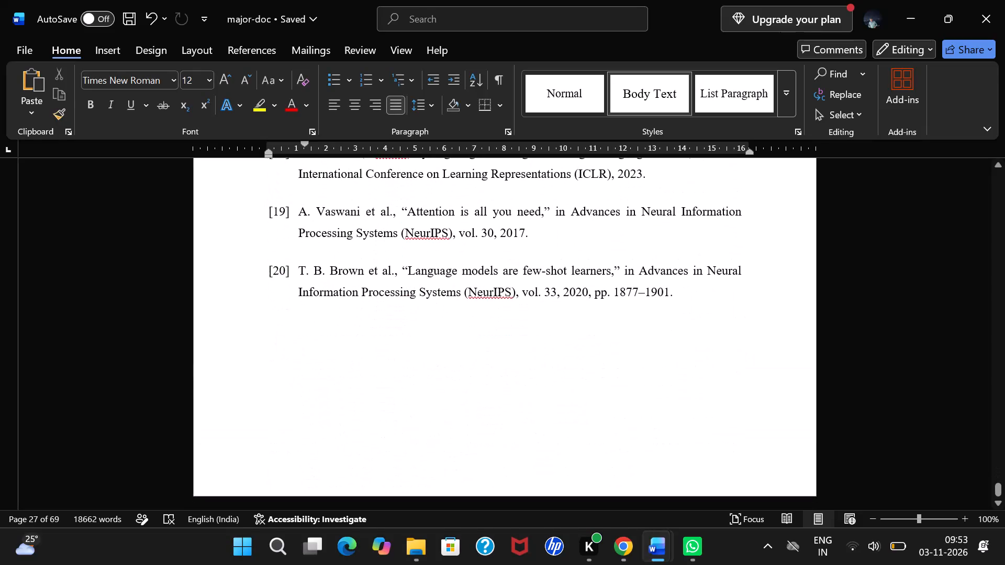
Replace all the entries under the REFERENCES heading with the copied reference list that includes DOIs.
scroll(577, 355, up, 1)
drag(682, 490, 226, 159)
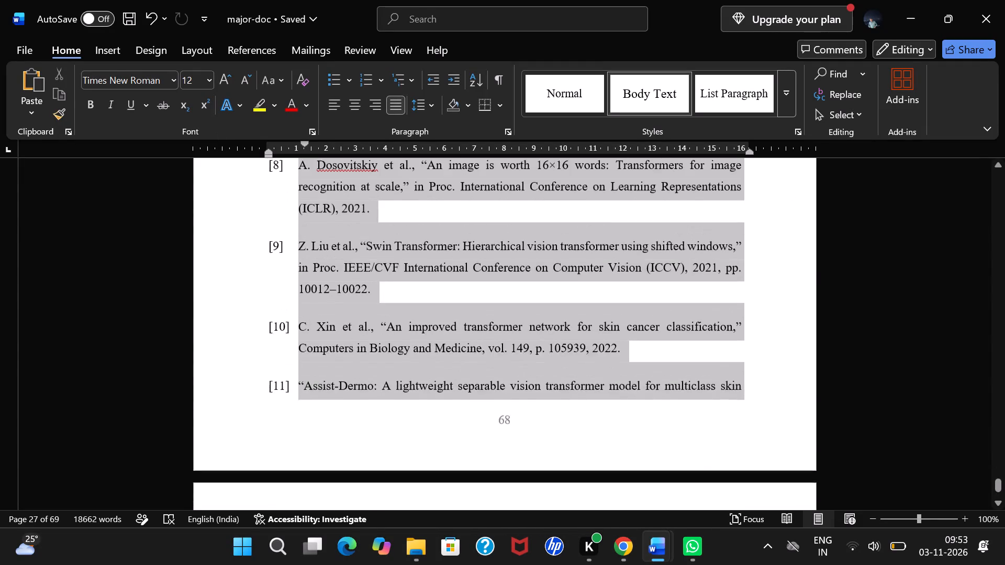
drag(226, 159, 288, 400)
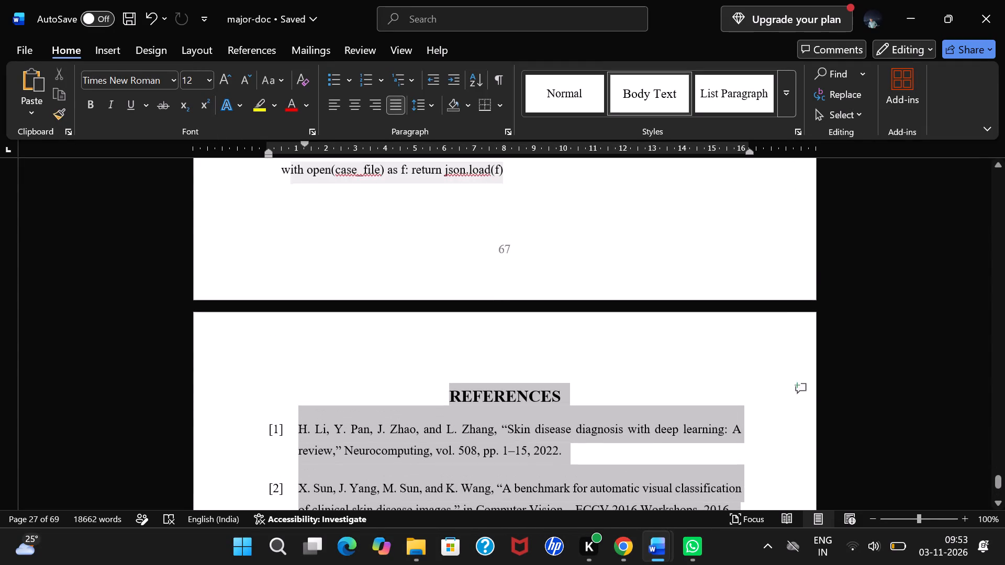
drag(288, 400, 297, 435)
key(ctrl+v)
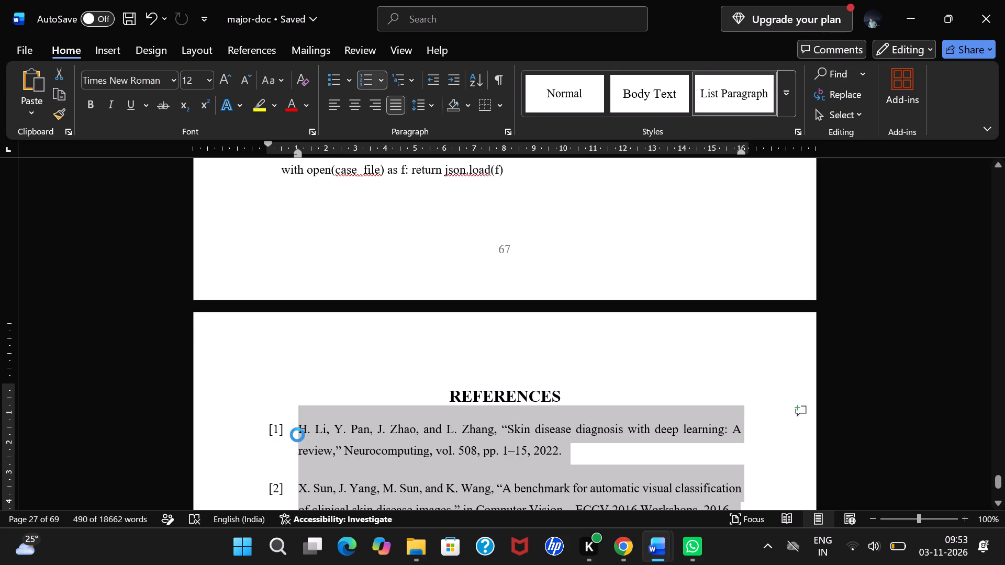
scroll(297, 435, up, 2)
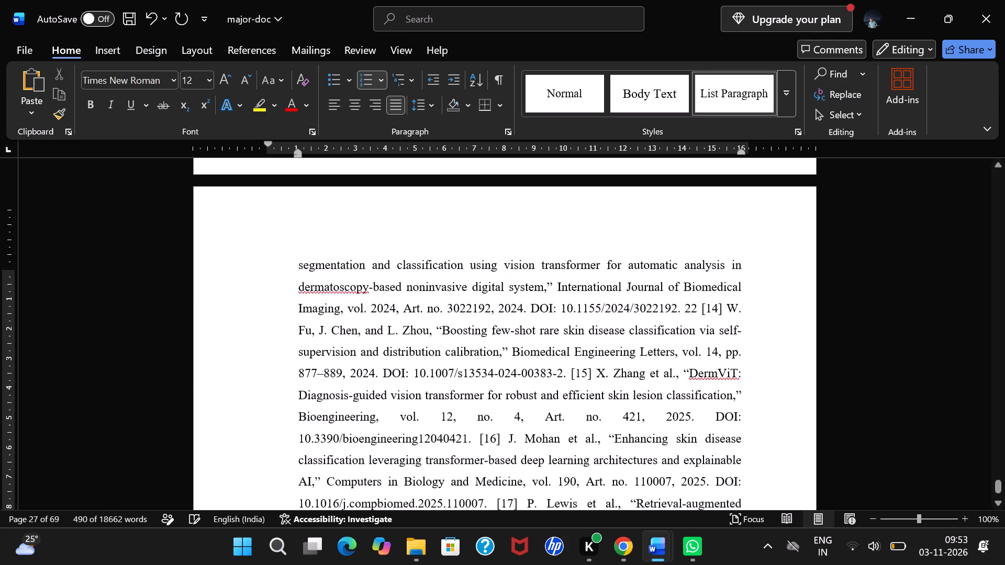
scroll(297, 435, up, 4)
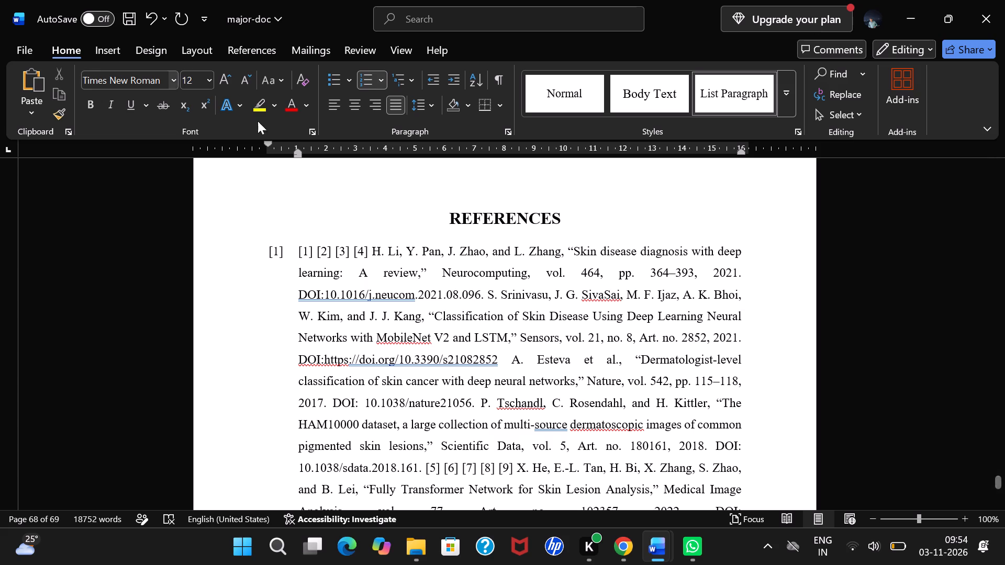
Delete the pasted labels "[1] [2] [3] [4]" in front of the first reference, "Skin disease diagnosis with deep learning: A review".
click(371, 249)
key(BackSpace)
key(BackSpace)
key(BackSpace)
key(BackSpace)
key(BackSpace)
key(BackSpace)
key(BackSpace)
key(BackSpace)
key(BackSpace)
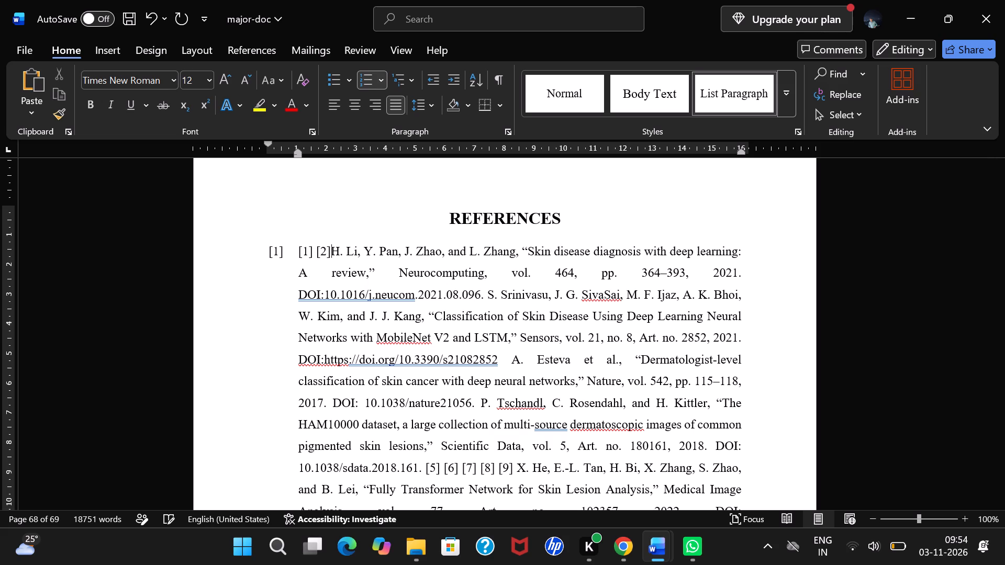
key(BackSpace)
key(BackSpace)
key(BackSpace)
key(BackSpace)
key(BackSpace)
key(BackSpace)
key(BackSpace)
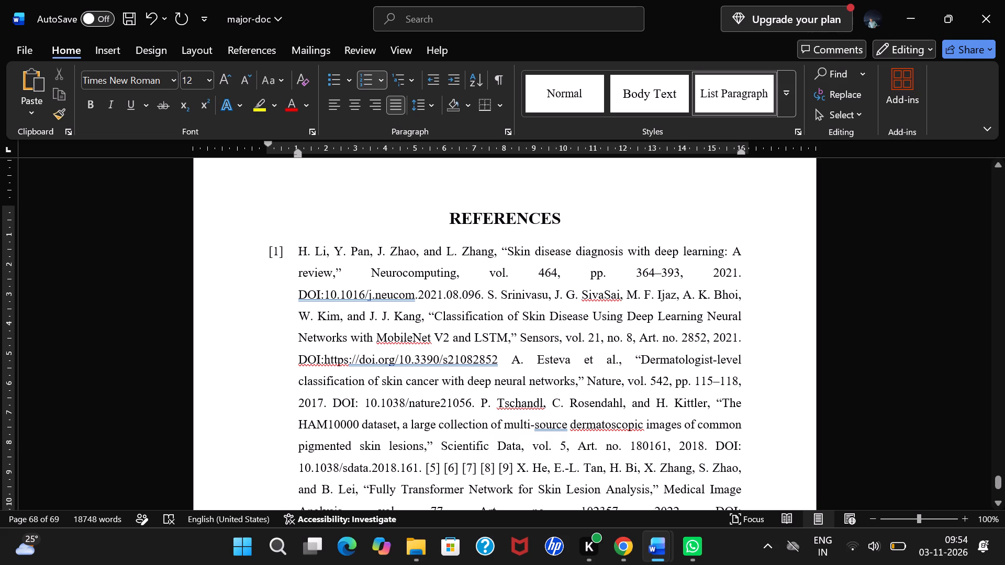
Split the MobileNet V2 and LSTM paper and the "Dermatologist-level classification of skin cancer" paper into separate numbered entries.
click(489, 295)
key(Return)
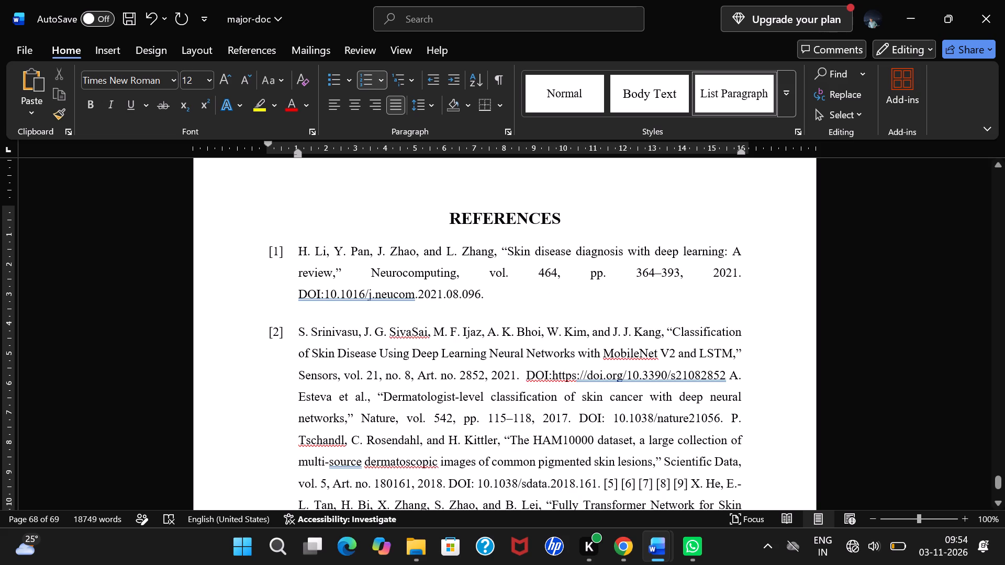
scroll(540, 319, down, 1)
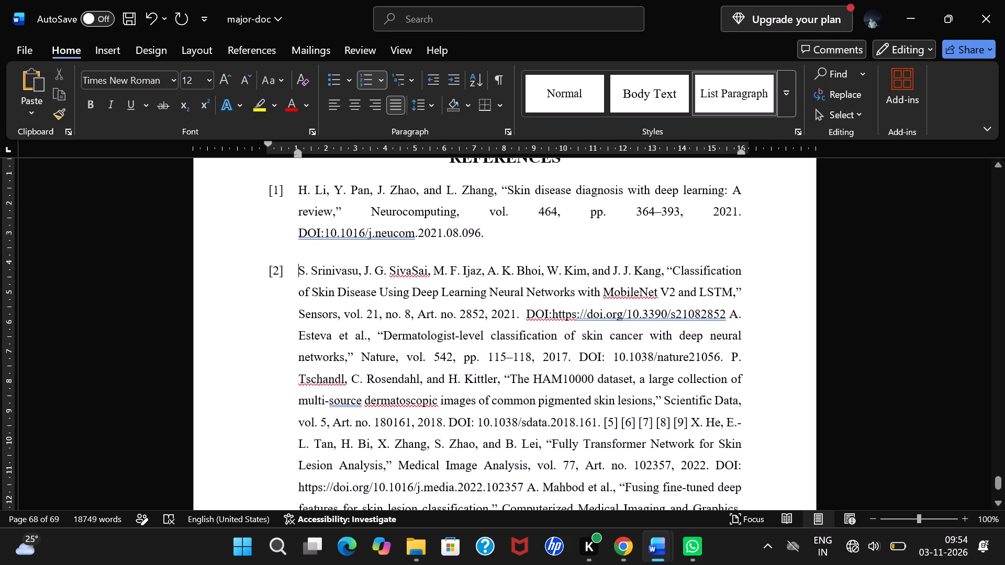
click(730, 314)
key(Return)
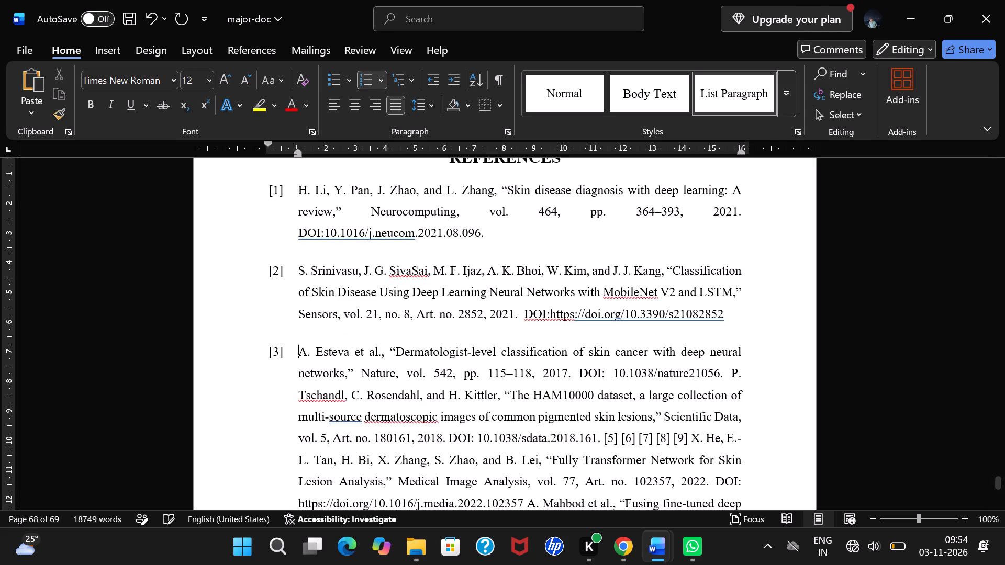
Start a new entry for "Fully Transformer Network for Skin Lesion Analysis" and delete its pasted labels "[5] [6] [7] [8] [9]".
scroll(730, 314, down, 1)
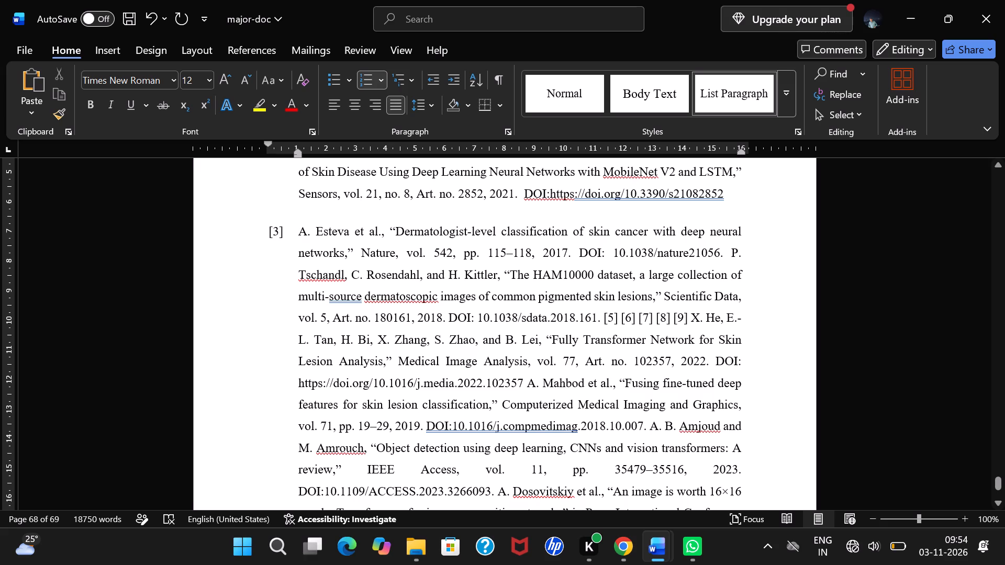
click(603, 317)
key(Return)
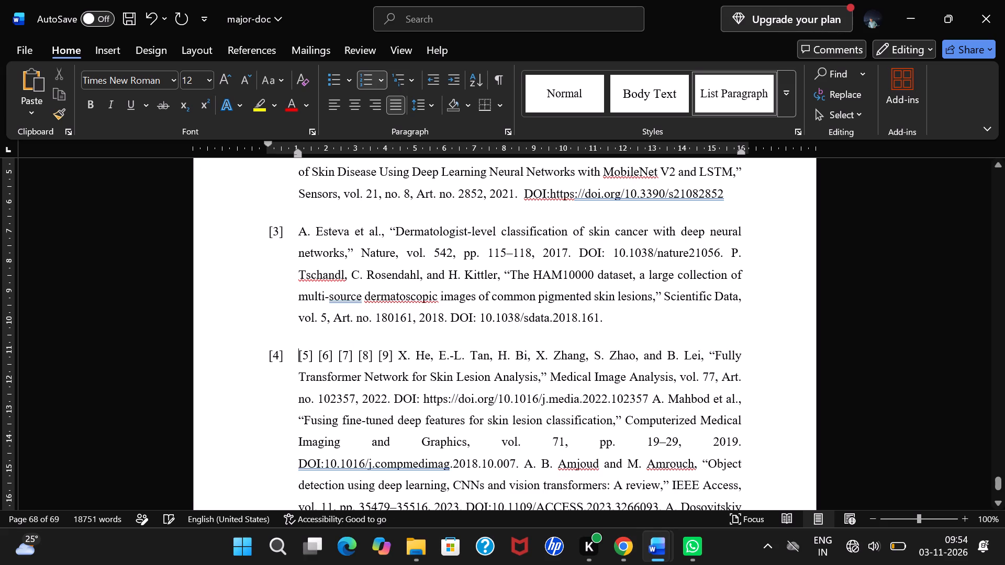
click(396, 355)
key(BackSpace)
key(BackSpace)
key(BackSpace)
key(BackSpace)
key(BackSpace)
key(BackSpace)
key(BackSpace)
key(BackSpace)
key(BackSpace)
key(BackSpace)
key(BackSpace)
key(BackSpace)
key(BackSpace)
key(BackSpace)
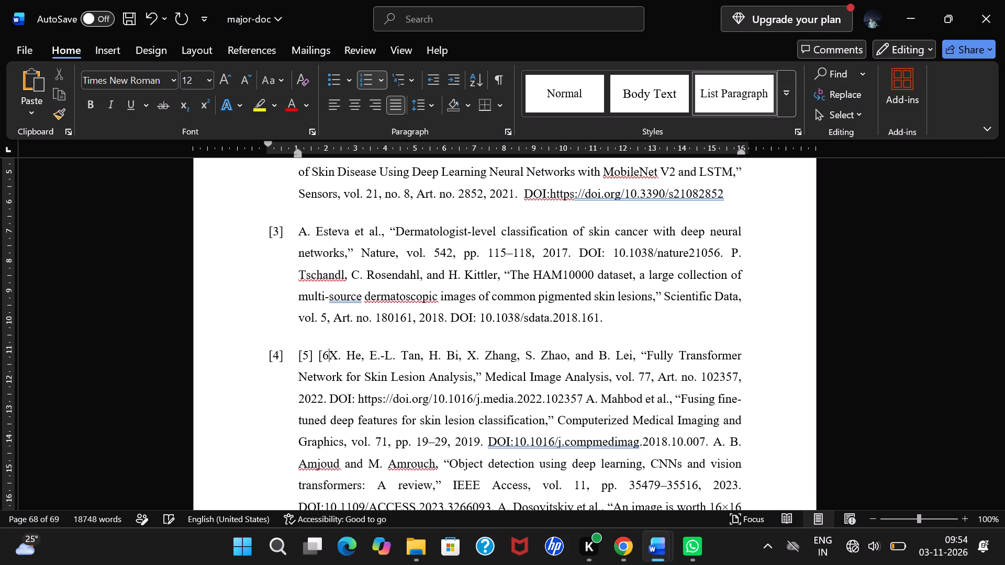
key(BackSpace)
key(BackSpace)
key(BackSpace)
key(BackSpace)
key(BackSpace)
key(BackSpace)
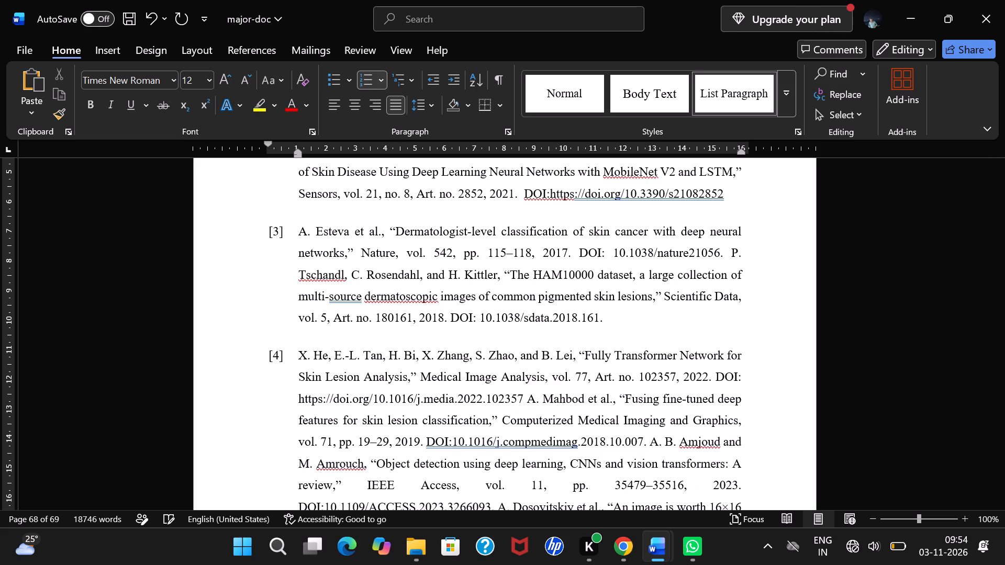
Split "Fusing fine-tuned deep features for skin lesion classification" and "Object detection using deep learning, CNNs and vision transformers" into separate numbered entries.
scroll(575, 366, down, 1)
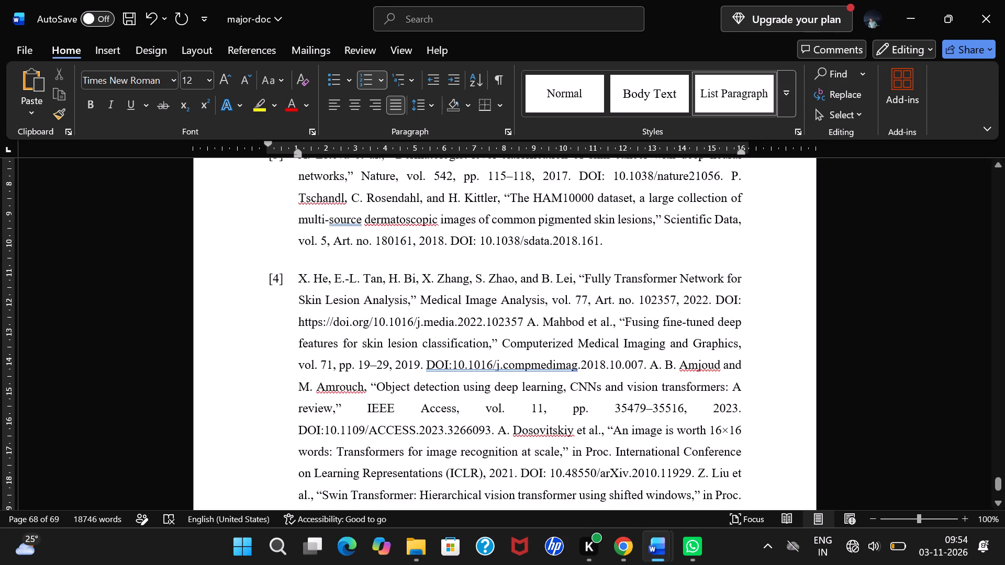
click(530, 323)
key(Return)
scroll(530, 323, down, 1)
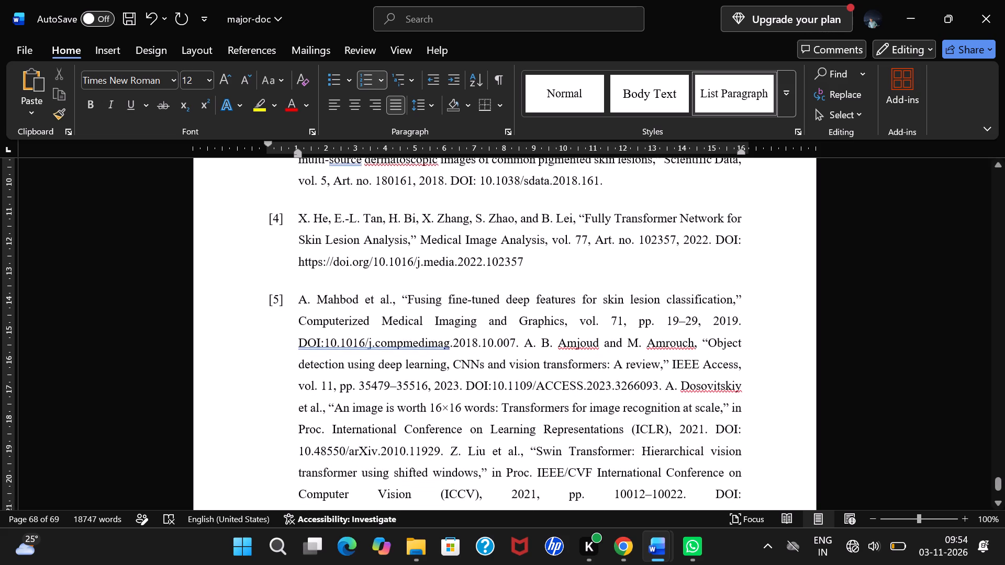
scroll(530, 323, down, 1)
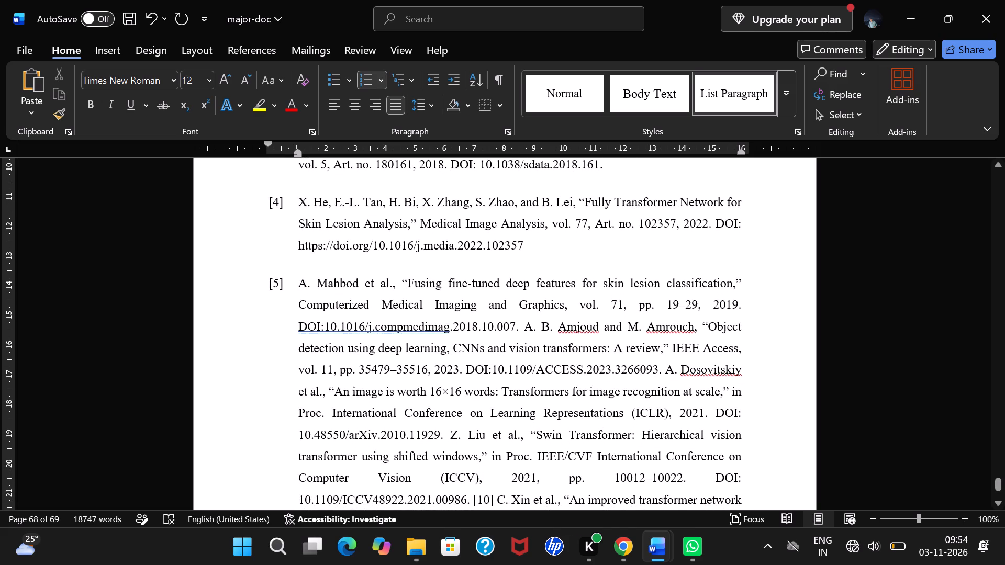
click(525, 328)
key(Return)
Split "An image is worth 16×16 words" and "Swin Transformer: Hierarchical vision transformer using shifted windows" into separate numbered entries.
scroll(525, 328, down, 1)
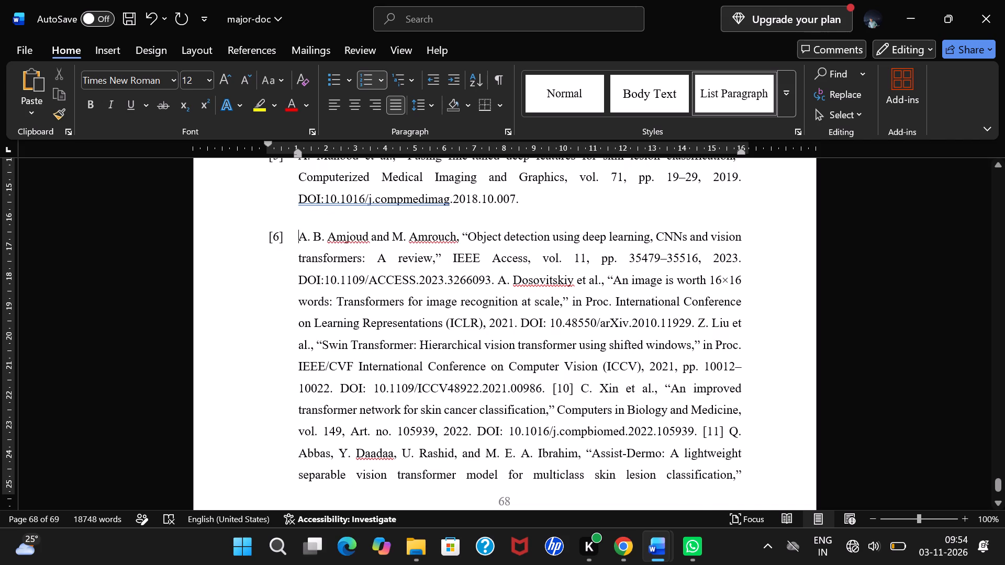
click(497, 281)
key(Return)
scroll(497, 281, down, 1)
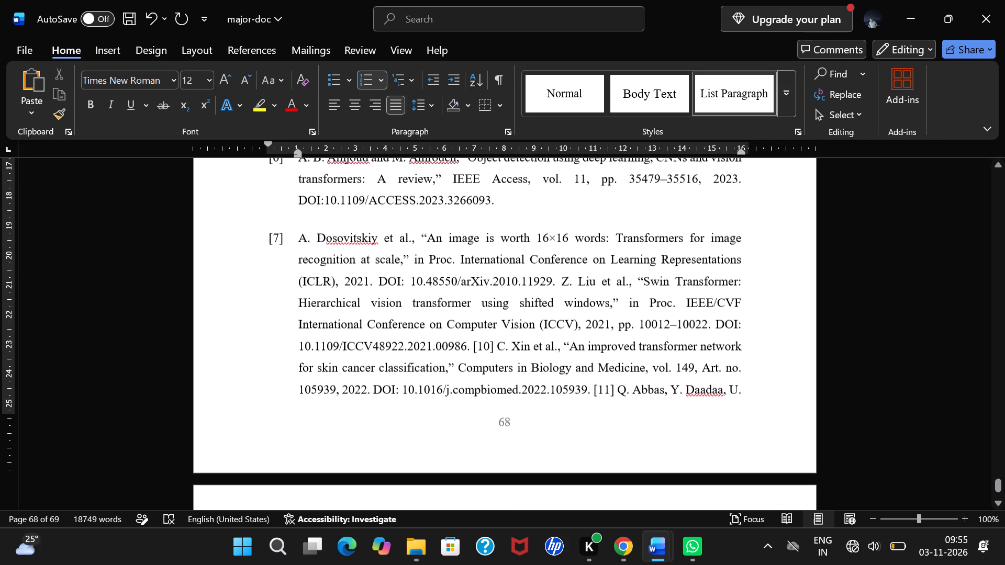
click(562, 279)
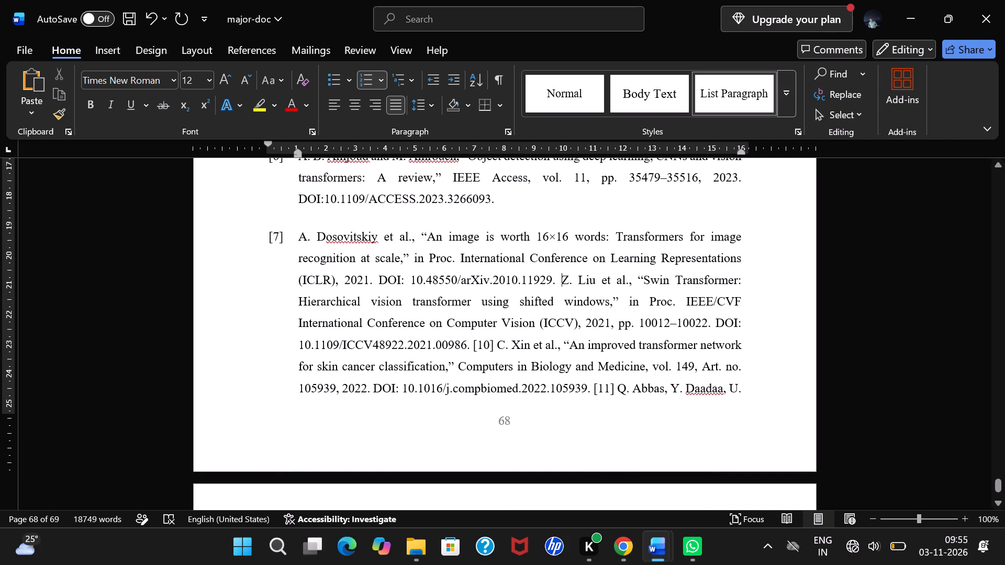
key(Return)
Start a new entry for "An improved transformer network for skin cancer classification" and delete its pasted label "[10]".
scroll(562, 279, down, 1)
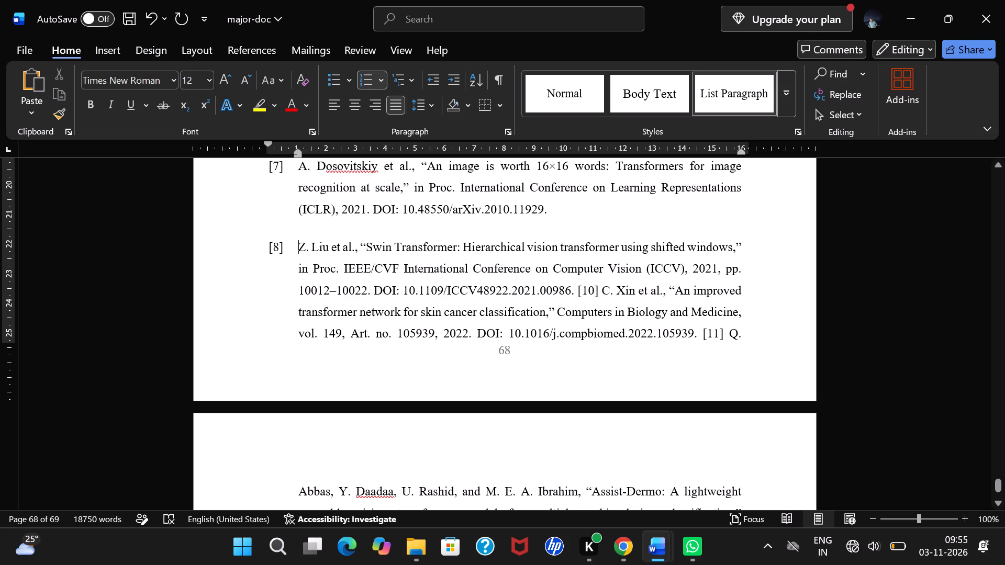
click(576, 286)
key(Return)
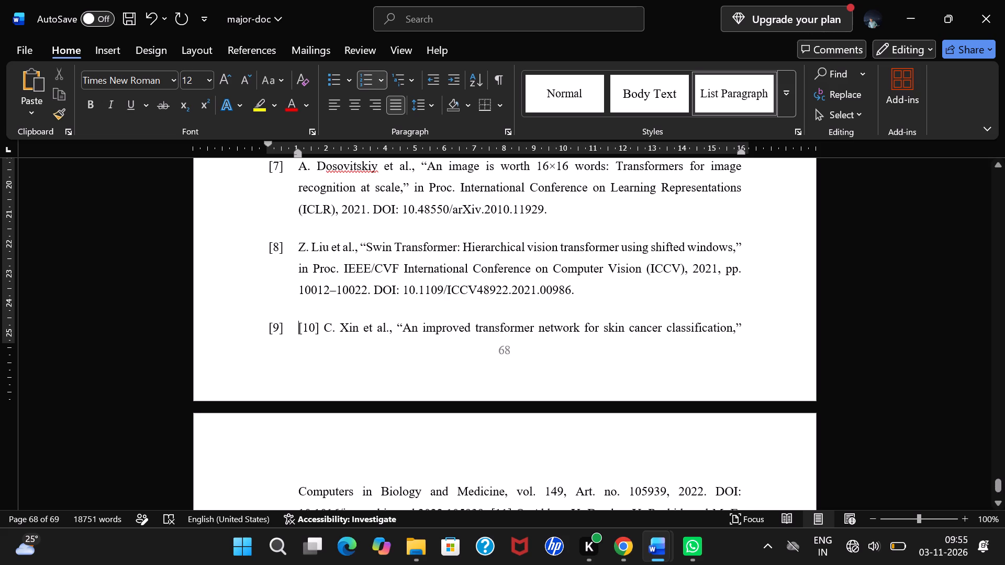
click(323, 323)
key(BackSpace)
key(BackSpace)
key(BackSpace)
key(BackSpace)
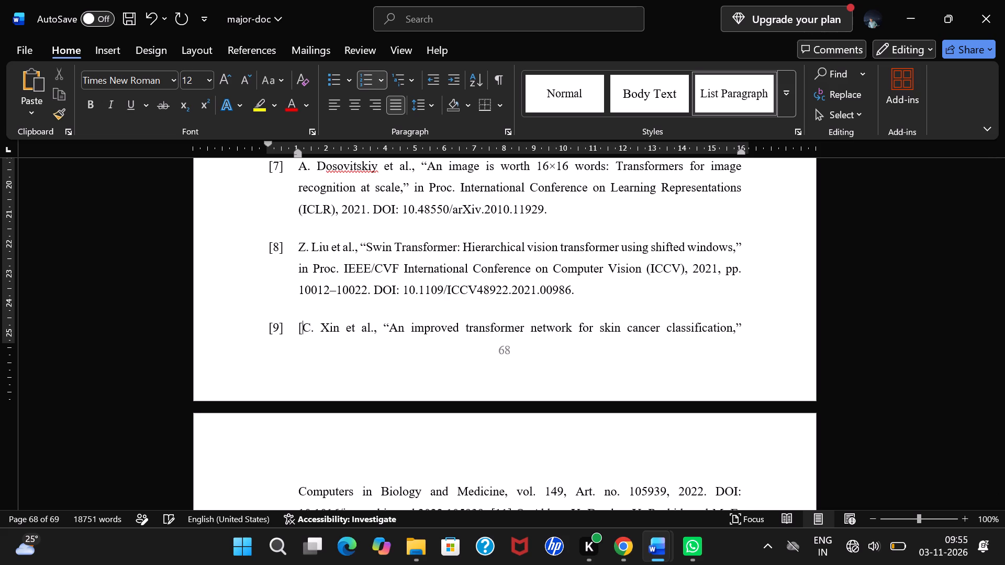
key(BackSpace)
Start a new entry for the "Assist-Dermo" lightweight vision transformer paper and delete its pasted label "[11]".
scroll(323, 323, down, 2)
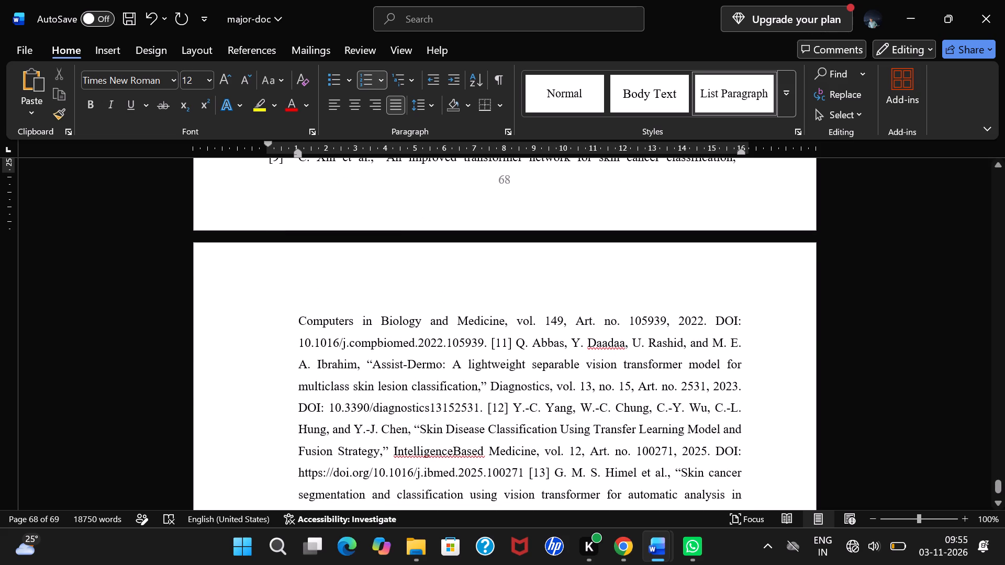
click(489, 340)
key(Return)
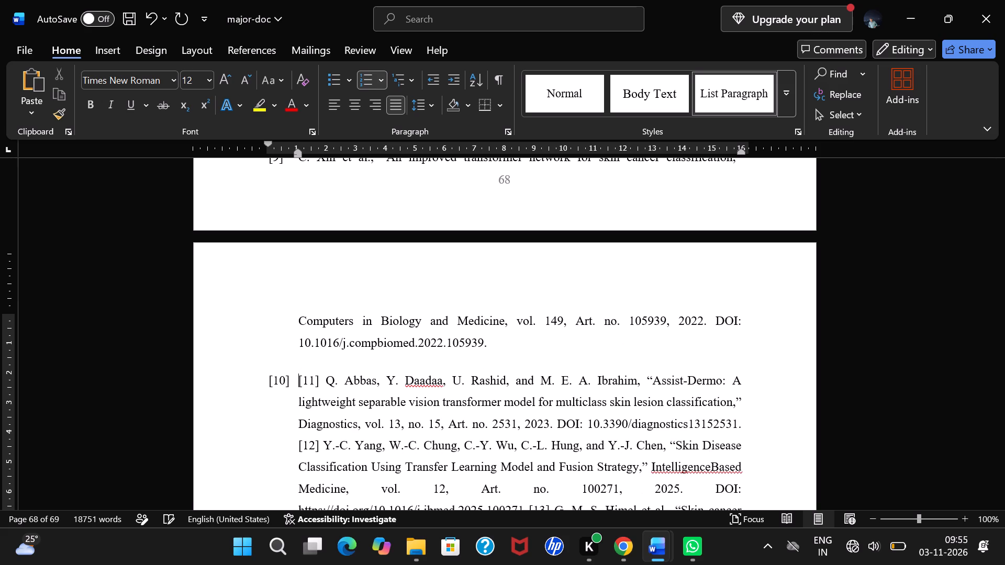
click(322, 379)
key(BackSpace)
key(BackSpace)
key(BackSpace)
key(BackSpace)
key(BackSpace)
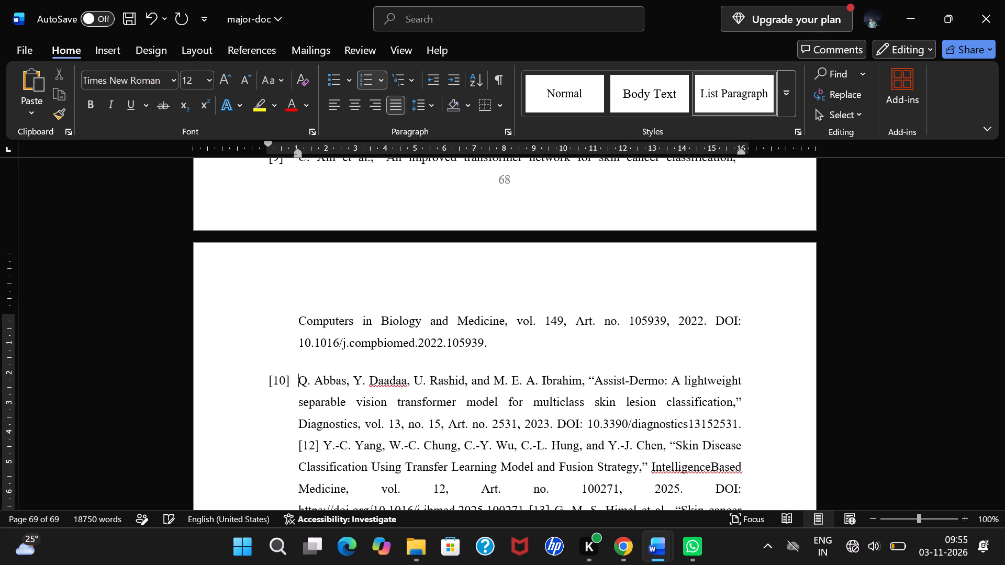
Start a new entry for "Skin Disease Classification Using Transfer Learning Model and Fusion Strategy" and delete its pasted label "[12]".
scroll(322, 379, down, 1)
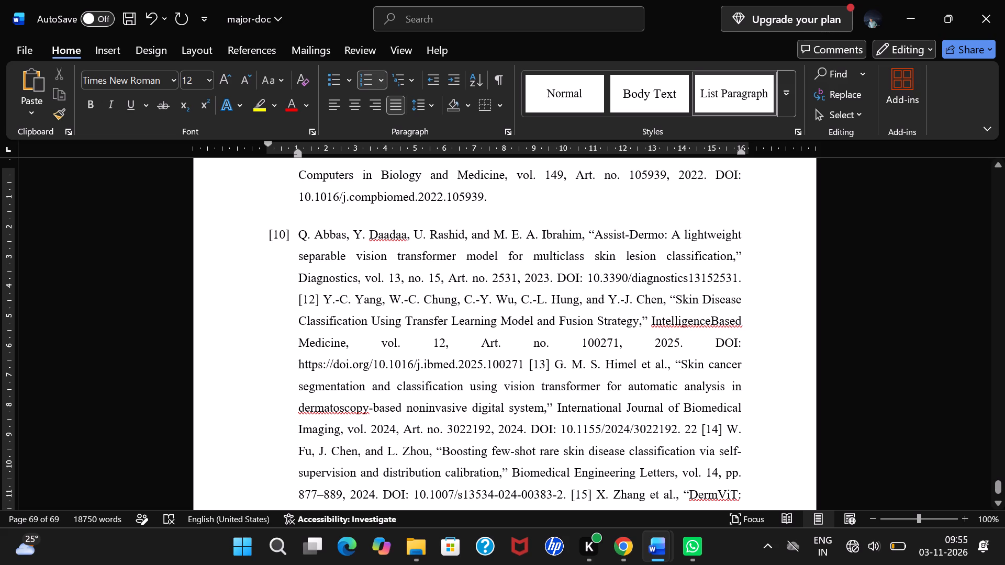
click(300, 300)
key(Return)
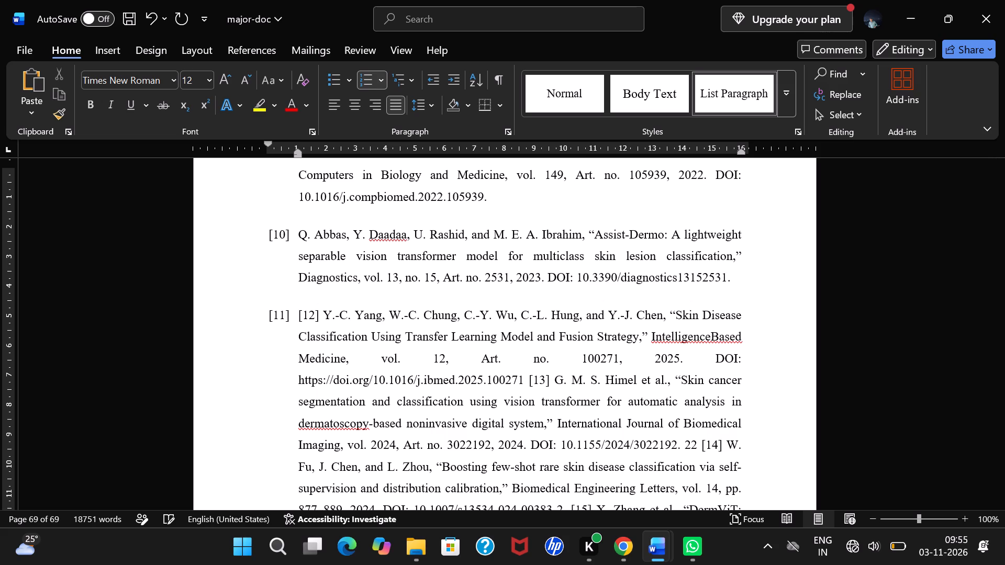
click(322, 316)
key(BackSpace)
key(BackSpace)
key(BackSpace)
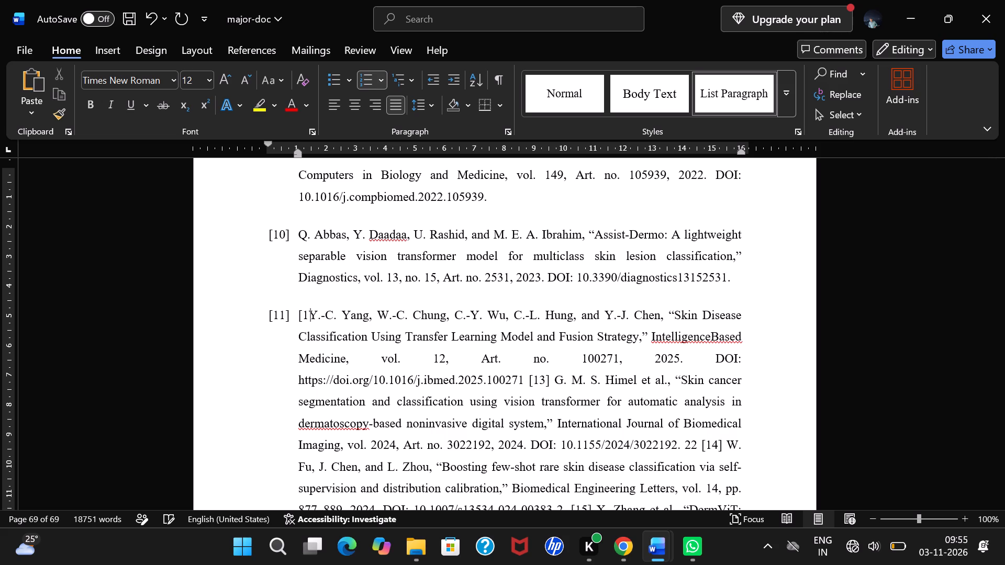
key(BackSpace)
key(BackSpace)
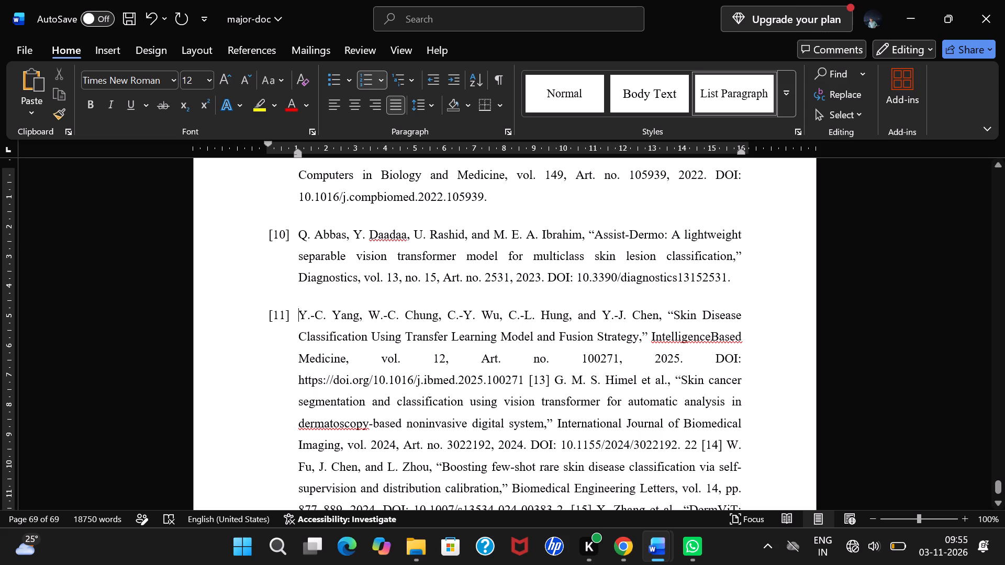
Start a new entry for the "Skin cancer segmentation and classification using vision transformer" paper and delete "13]" from its pasted label.
click(528, 378)
key(Return)
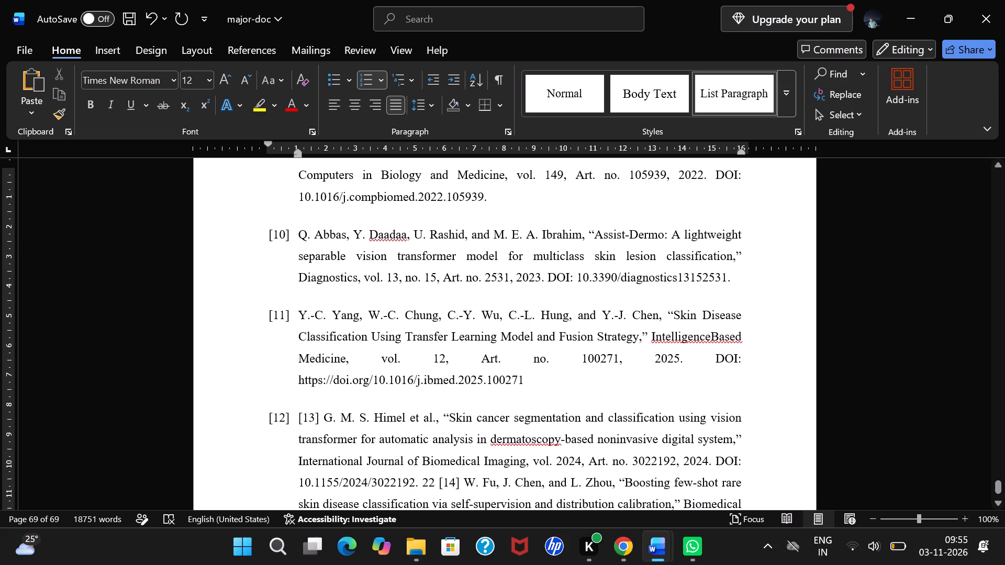
click(322, 416)
key(BackSpace)
key(BackSpace)
key(BackSpace)
key(BackSpace)
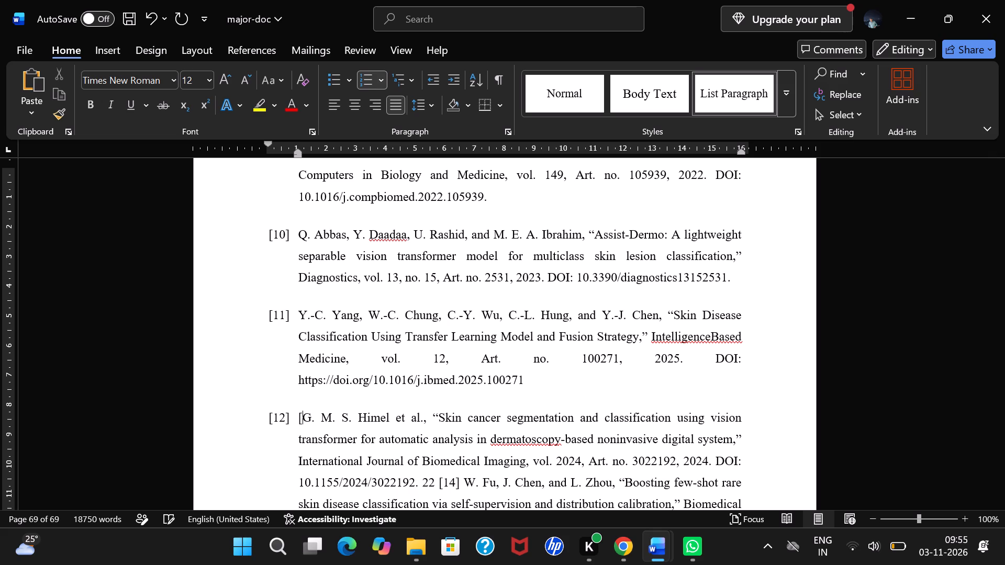
Delete the journal name "IntelligenceBased Medicine" from reference [11].
scroll(411, 416, down, 1)
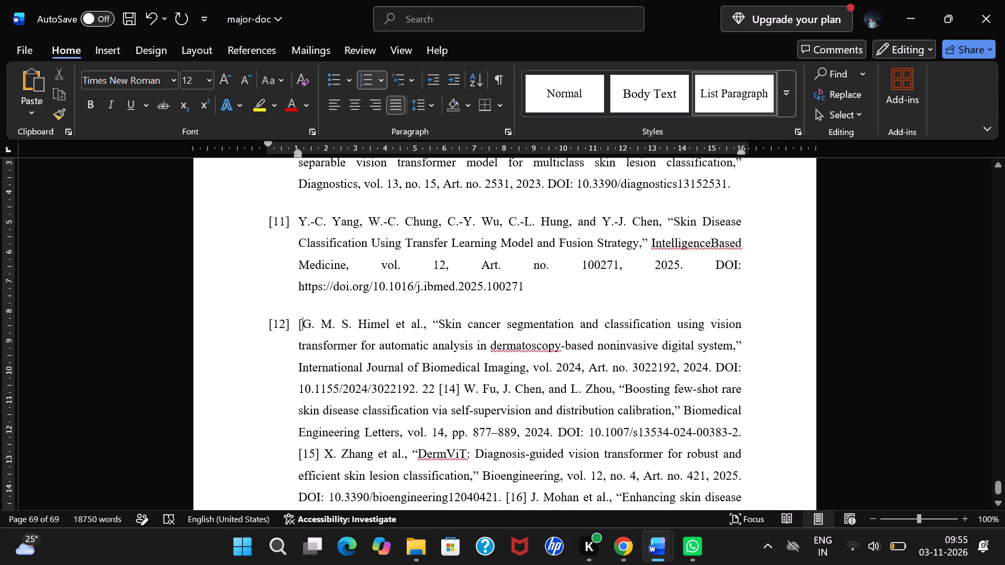
drag(653, 249, 333, 263)
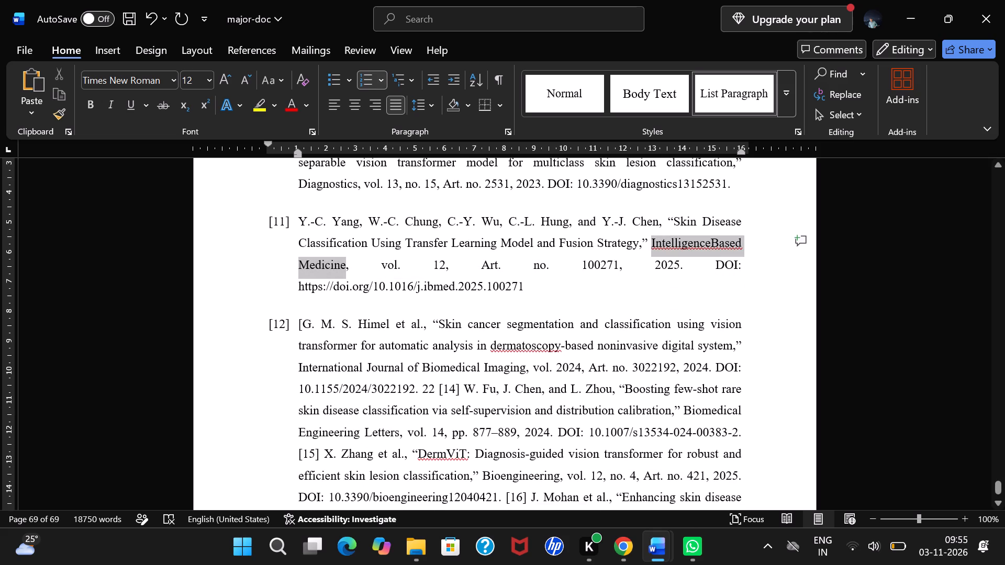
drag(333, 263, 334, 263)
key(BackSpace)
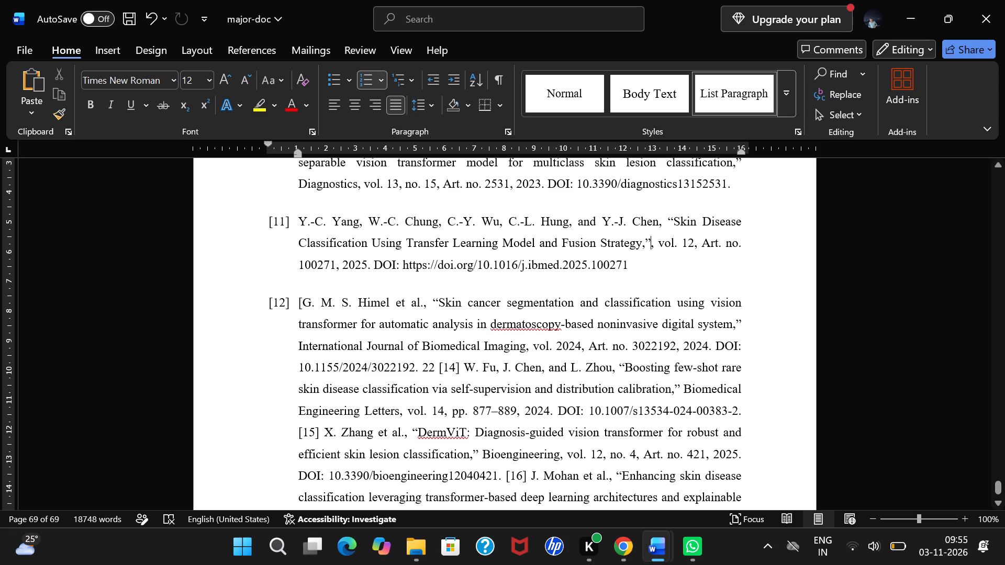
Start a new entry for "Boosting few-shot rare skin disease classification" and delete its pasted label "[14]".
scroll(510, 329, down, 1)
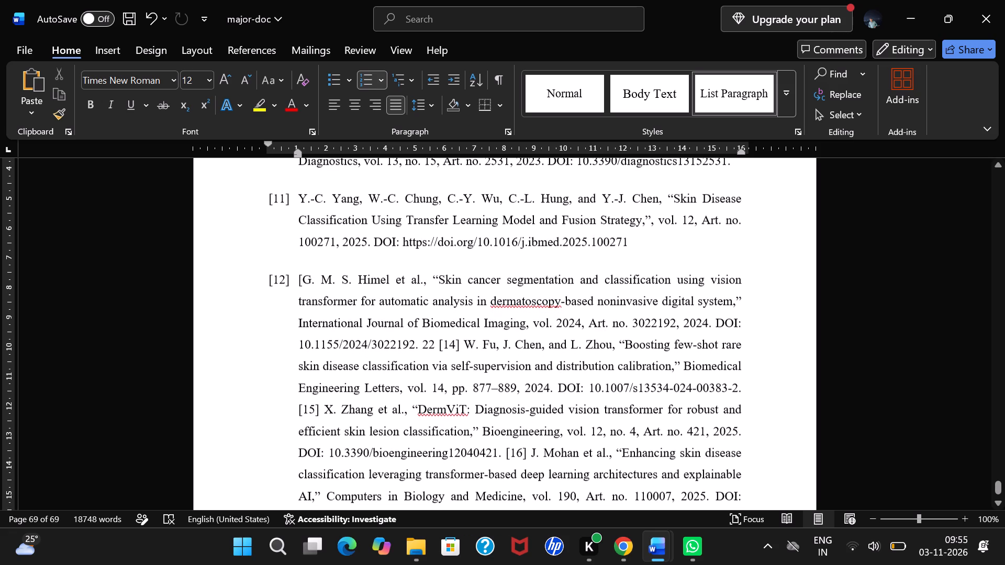
scroll(510, 329, down, 1)
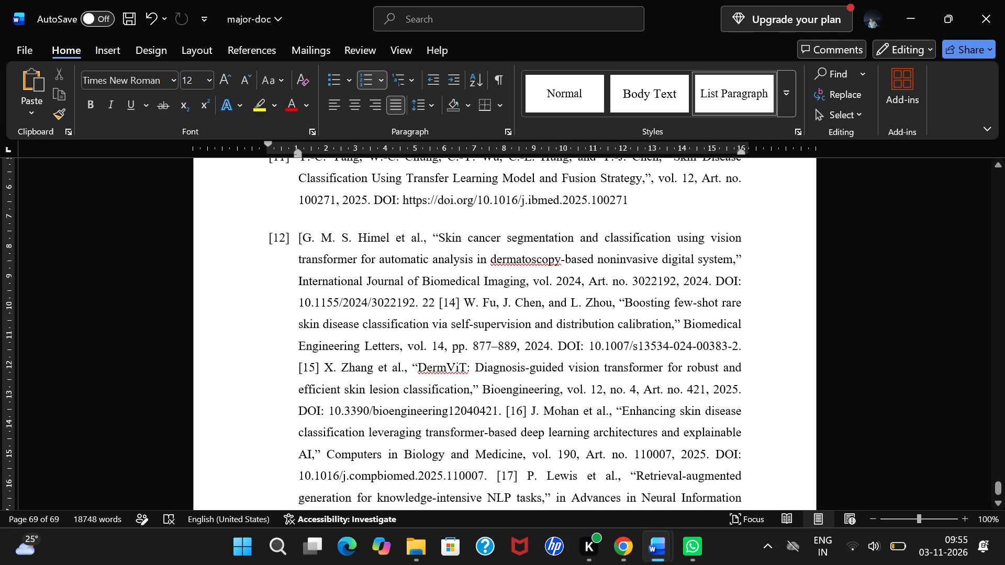
click(438, 299)
key(Return)
click(322, 339)
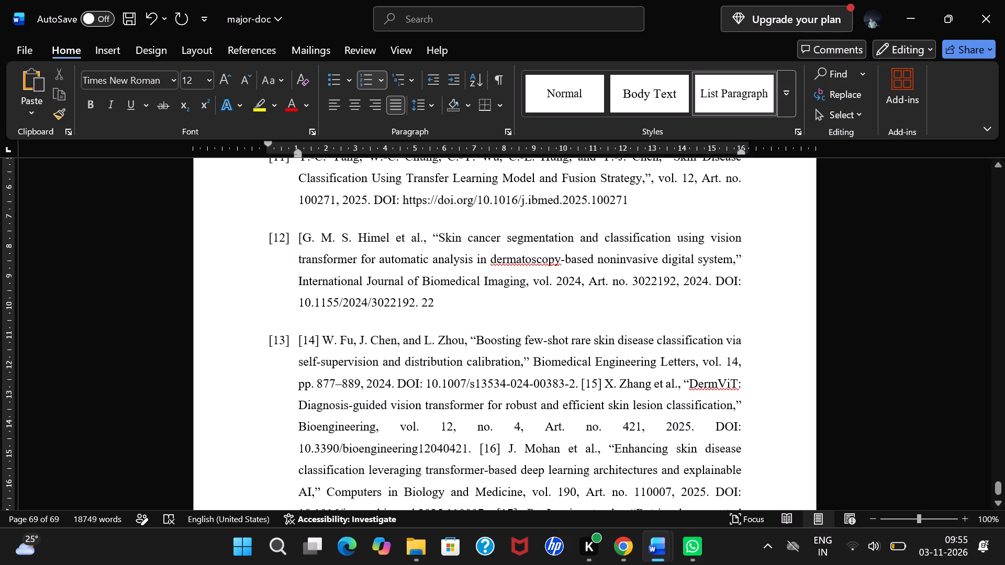
key(BackSpace)
key(BackSpace)
key(BackSpace)
key(BackSpace)
key(BackSpace)
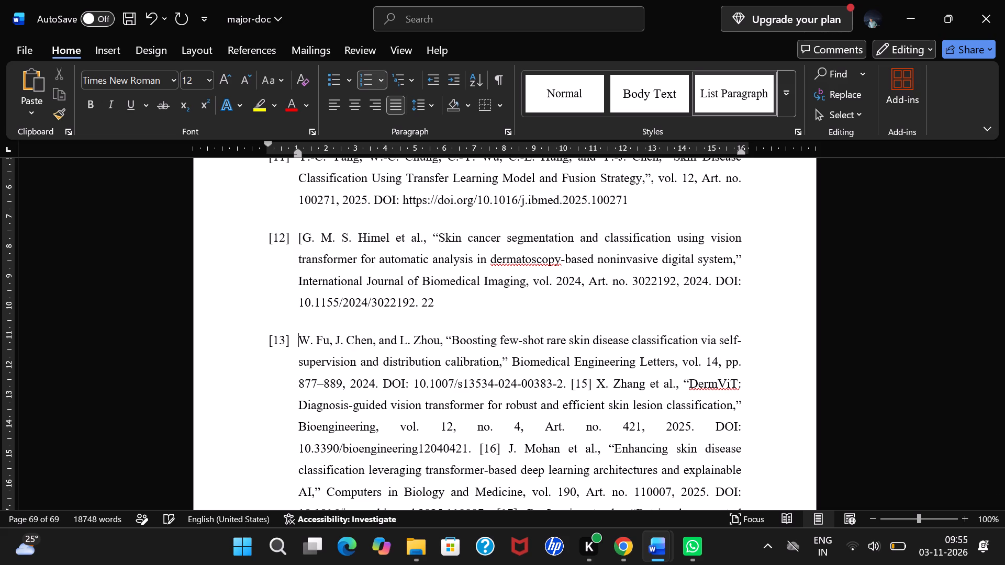
Start a new entry for the "DermViT" diagnosis-guided vision transformer paper and delete its pasted label "[15]".
scroll(444, 355, down, 1)
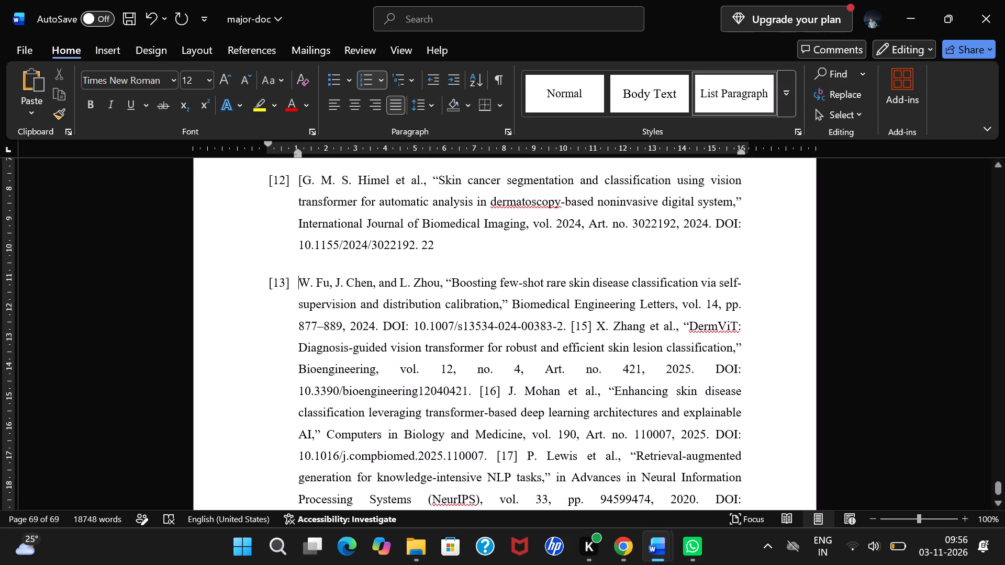
click(570, 328)
key(Return)
click(326, 364)
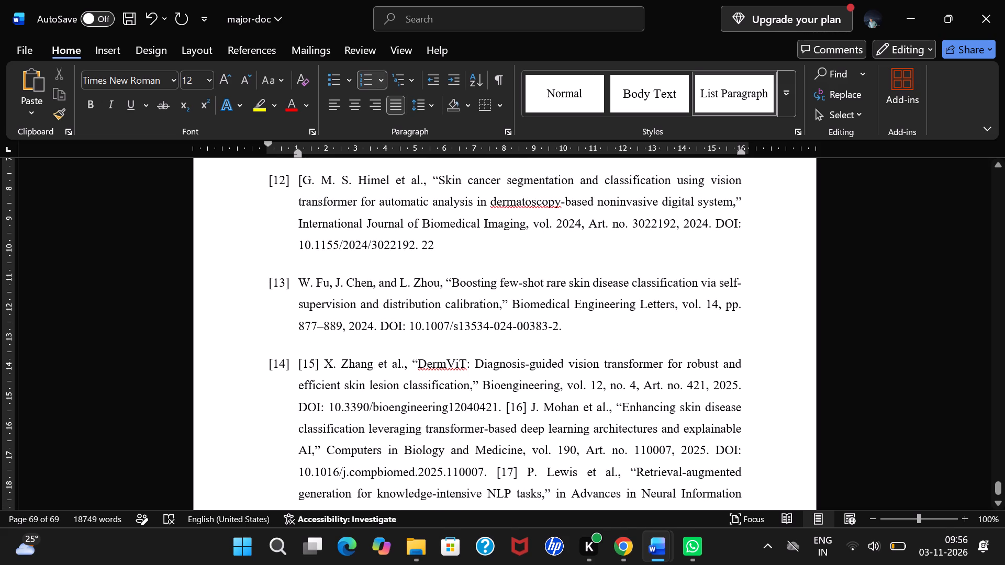
key(BackSpace)
key(BackSpace)
key(BackSpace)
key(BackSpace)
key(BackSpace)
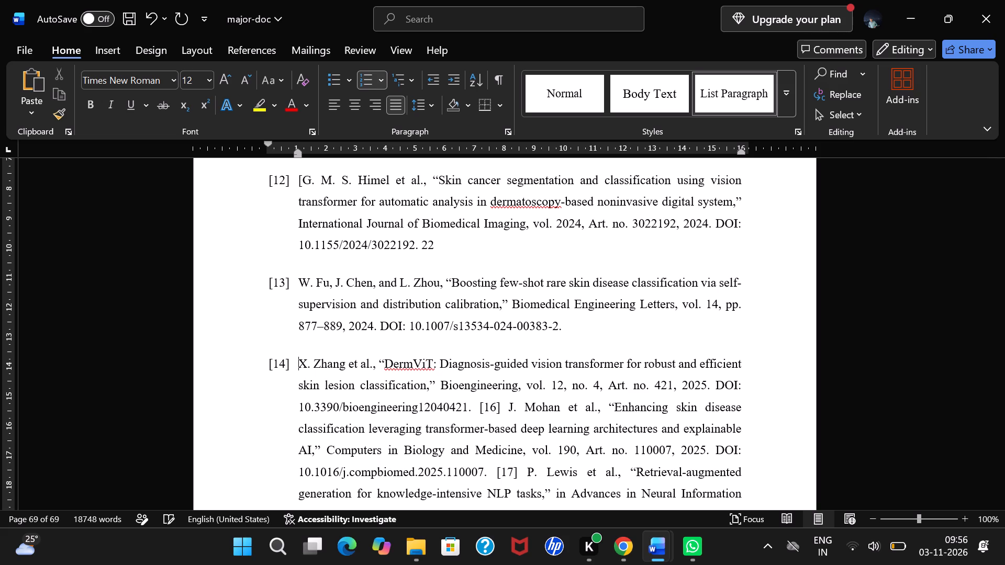
Delete "et al." after the author's name in the "DermViT" reference, keeping the comma before the title.
click(370, 364)
key(Right)
key(BackSpace)
key(BackSpace)
key(BackSpace)
key(BackSpace)
key(BackSpace)
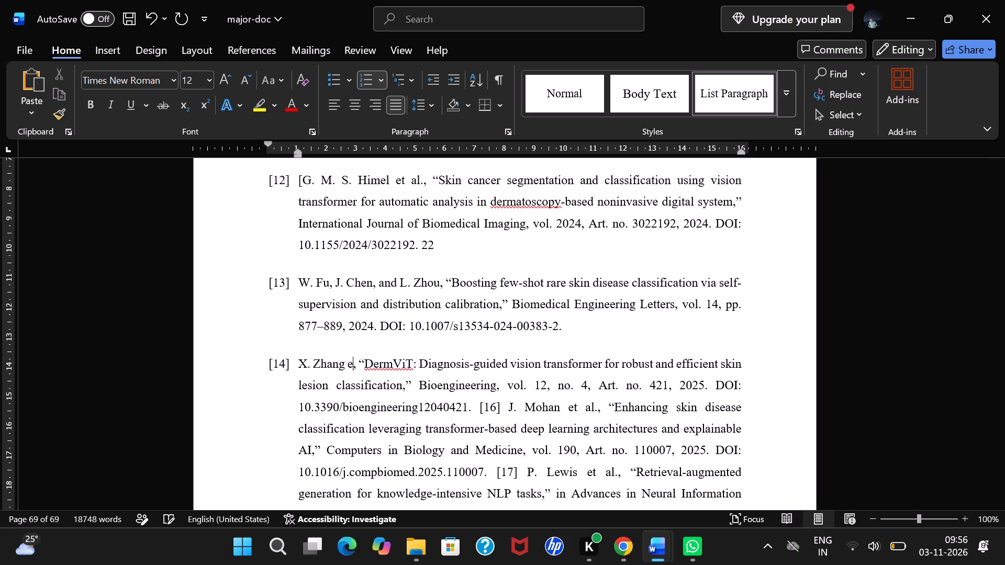
key(BackSpace)
key(BackSpace)
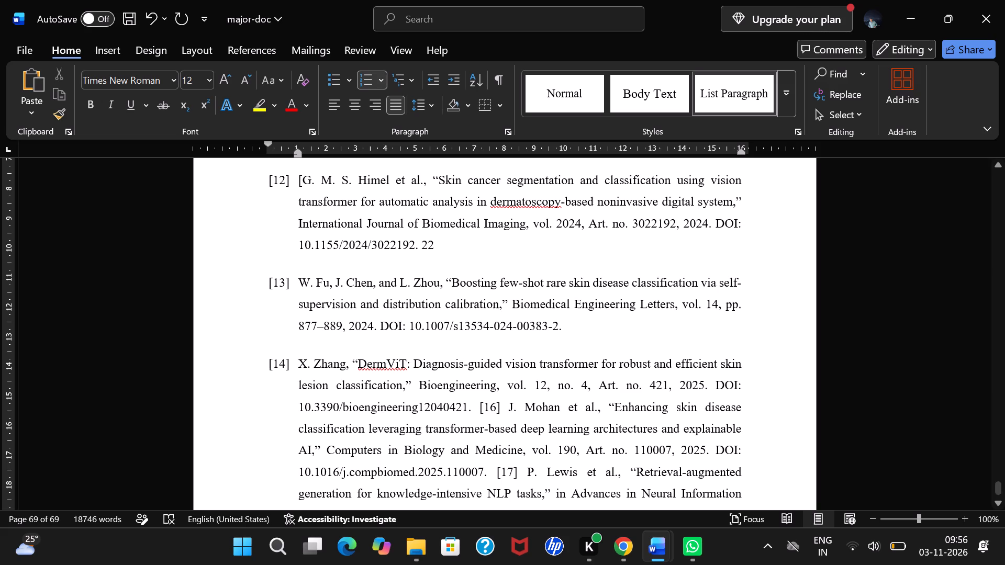
Start a new entry for "Enhancing skin disease classification leveraging transformer-based deep learning architectures and explainable AI" and delete its pasted label "[16]".
scroll(394, 385, down, 1)
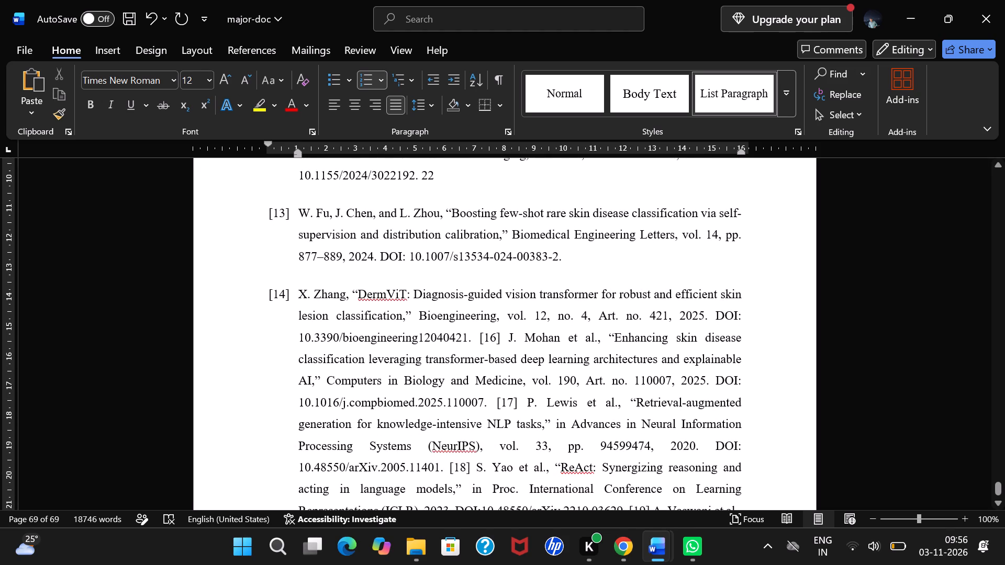
click(476, 339)
key(Return)
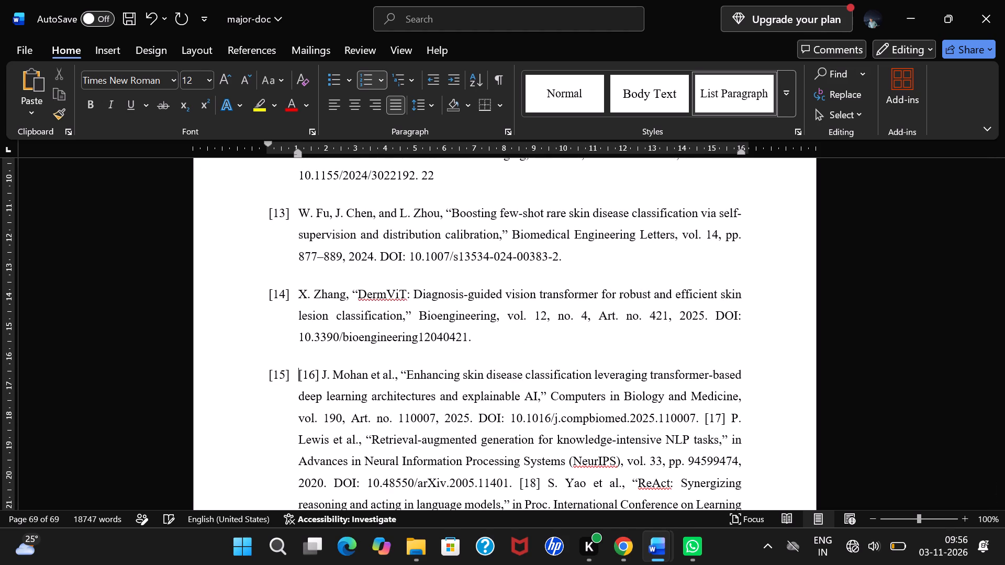
click(321, 375)
key(BackSpace)
key(BackSpace)
key(BackSpace)
key(BackSpace)
key(BackSpace)
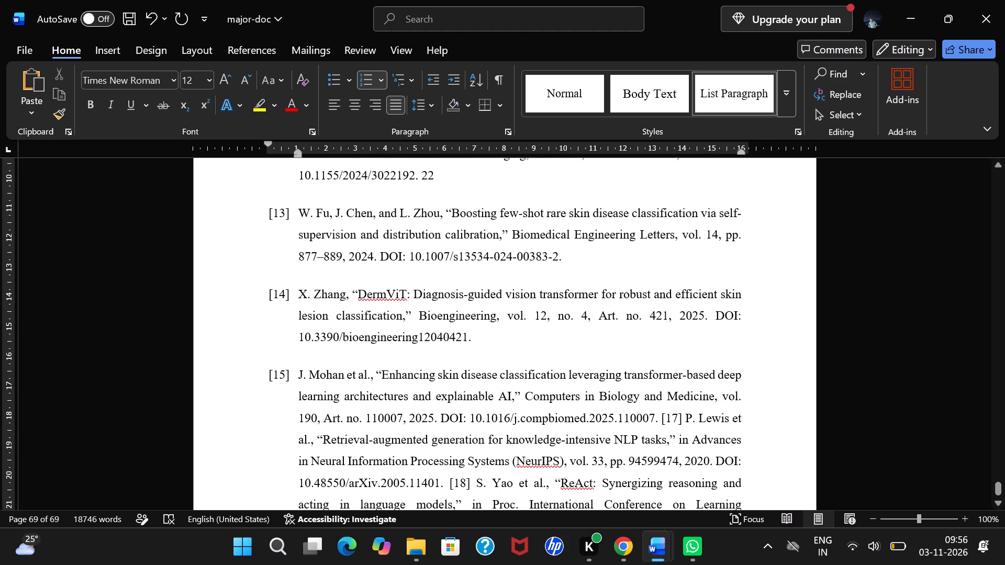
Delete "et al." after the author's name in reference [15], keeping the comma before the title.
click(370, 377)
key(BackSpace)
key(BackSpace)
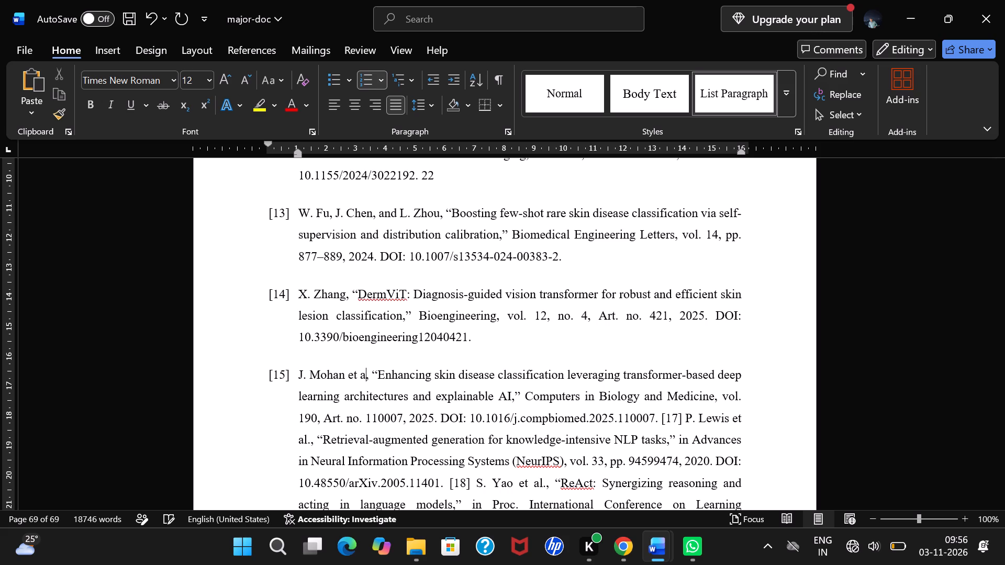
key(BackSpace)
key(BackSpace)
key(BackSpace)
key(BackSpace)
key(BackSpace)
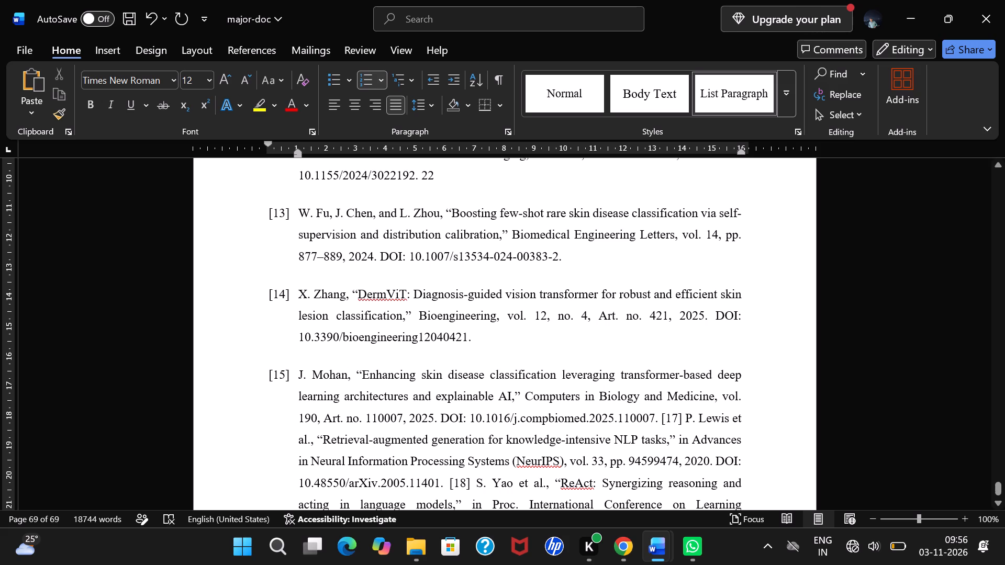
Start a new entry at the pasted label "[17]" for "Retrieval-augmented generation for knowledge-intensive NLP tasks".
scroll(459, 396, down, 1)
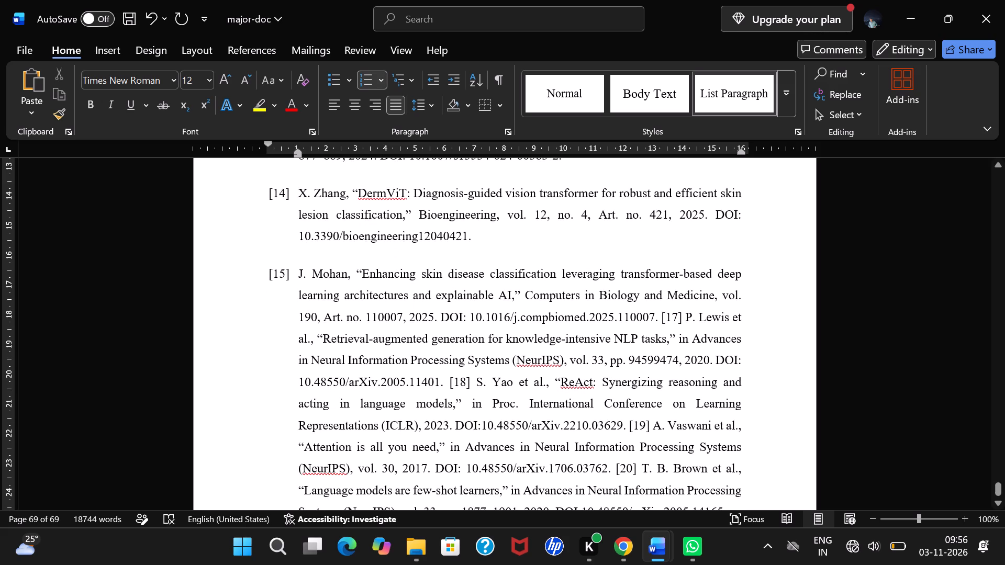
click(660, 317)
key(Return)
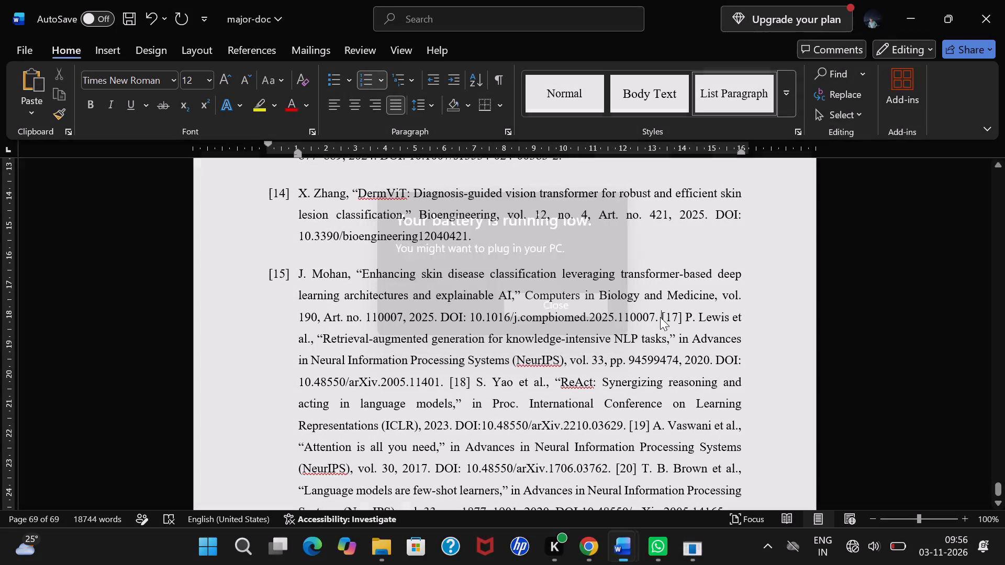
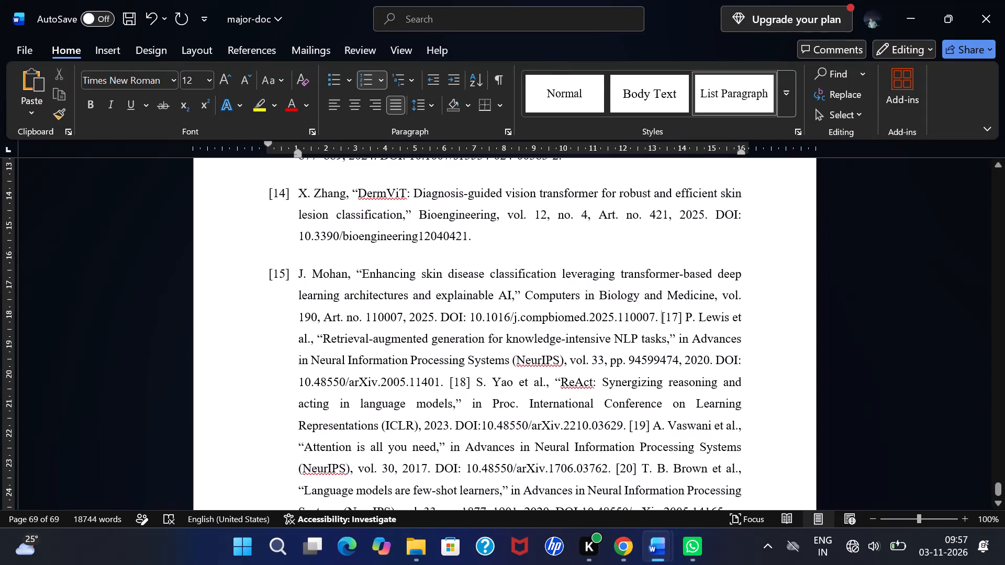
Split off "Retrieval-augmented generation for knowledge-intensive NLP tasks" as its own entry and delete its pasted label "[17]".
key(Return)
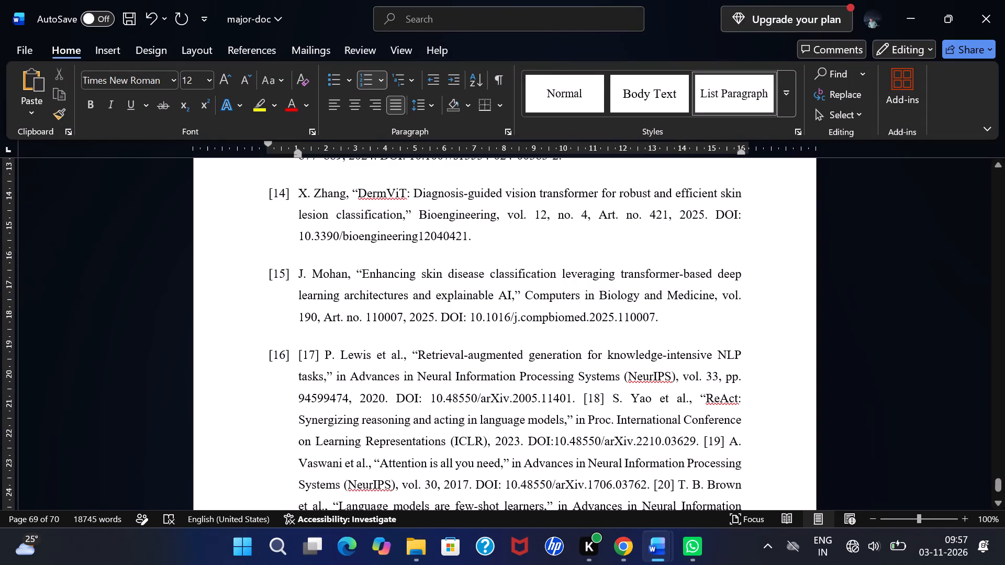
click(325, 356)
key(BackSpace)
key(BackSpace)
key(BackSpace)
key(BackSpace)
key(BackSpace)
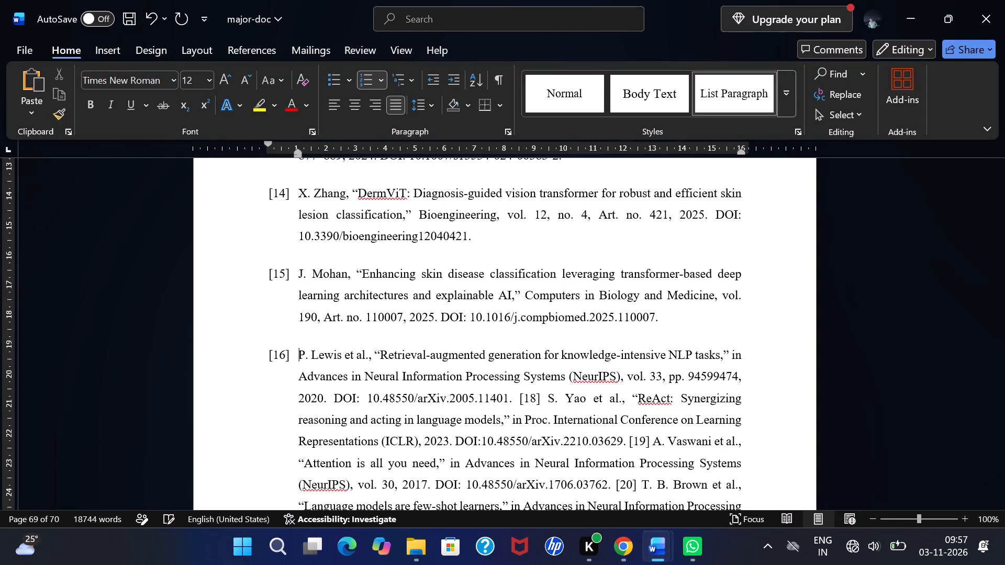
Delete "et al." after the author's name in the "Retrieval-augmented generation" reference, keeping the comma before the title.
key(Right)
key(Right)
key(Right)
key(Right)
key(Right)
key(Right)
key(Right)
key(Right)
key(Right)
key(Right)
key(Right)
key(Right)
key(Right)
key(Right)
key(Right)
key(BackSpace)
key(BackSpace)
key(BackSpace)
key(BackSpace)
key(BackSpace)
key(BackSpace)
key(BackSpace)
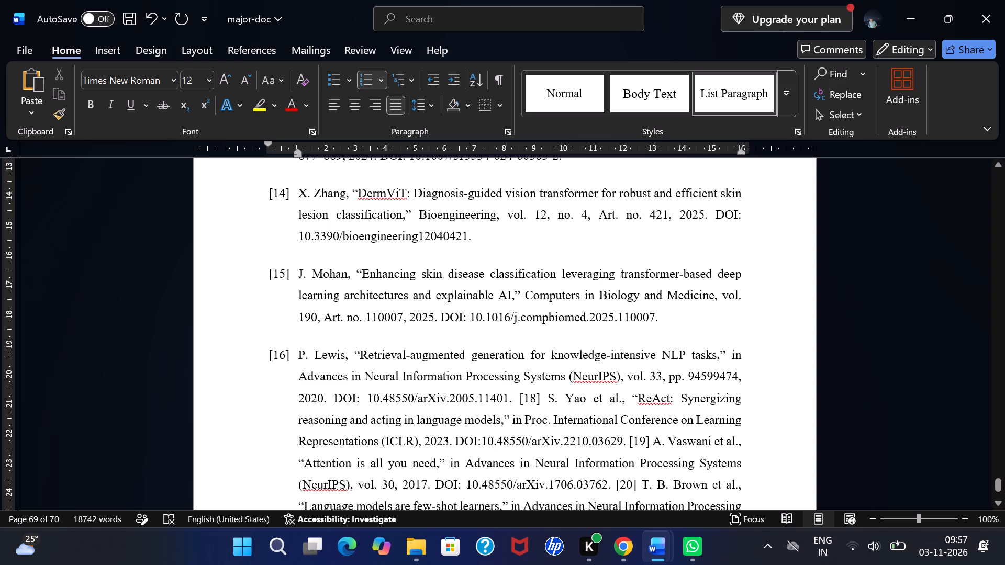
Start a new entry for "ReAct: Synergizing reasoning and acting in language models" and delete its pasted label "[18]".
scroll(411, 374, down, 1)
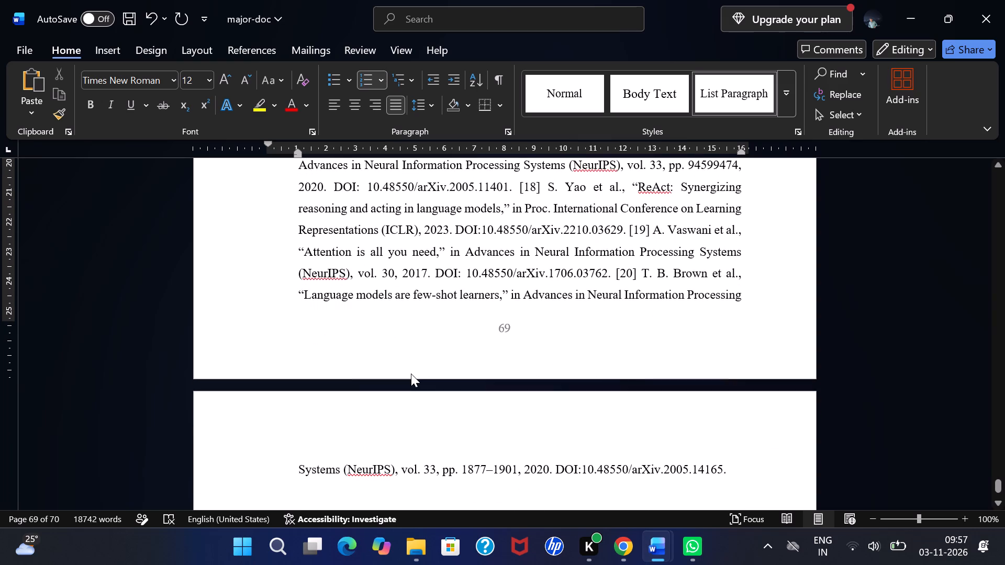
scroll(411, 374, up, 1)
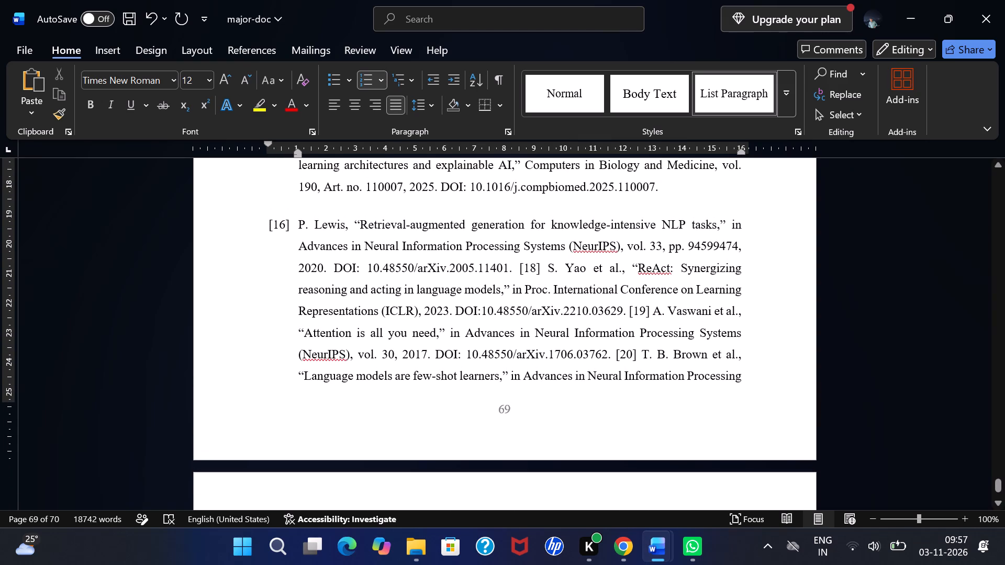
click(521, 267)
key(Return)
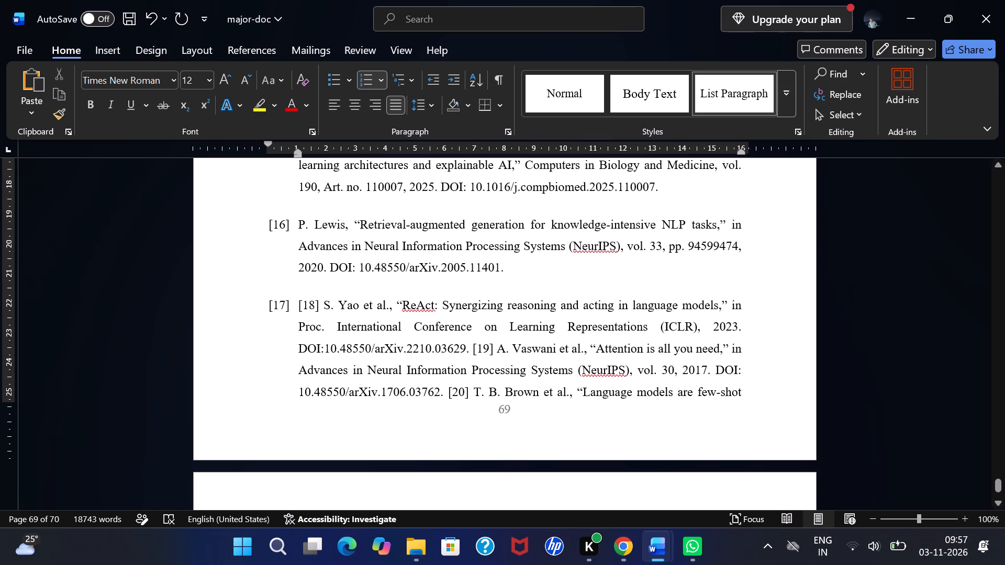
click(322, 302)
key(BackSpace)
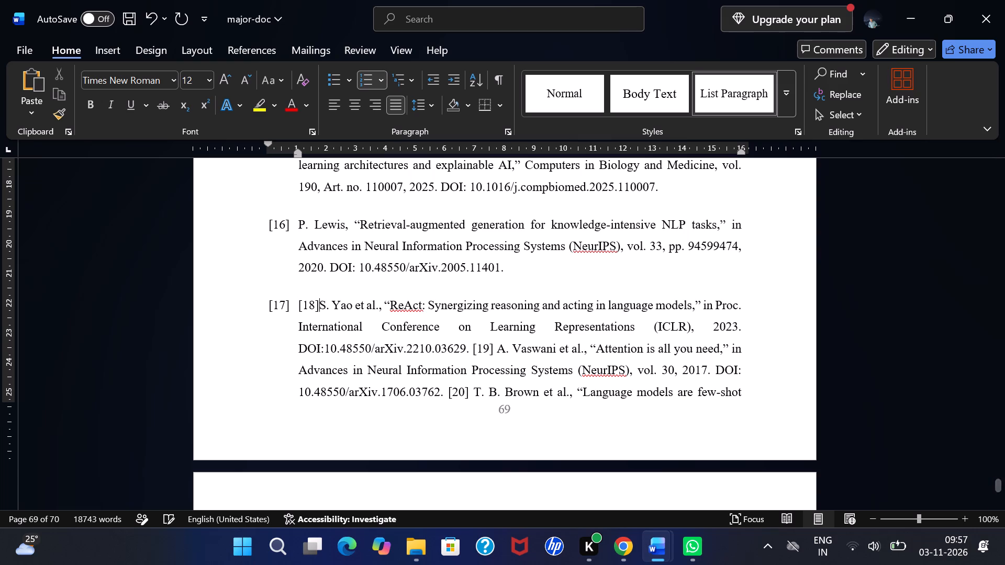
key(BackSpace)
key(BackSpace)
key(BackSpace)
key(BackSpace)
Delete "et al." after the author's name in the "ReAct" reference, keeping the comma before the title.
key(Right)
key(Right)
key(Right)
key(Right)
key(Right)
key(Right)
key(Right)
key(Right)
key(Right)
key(Right)
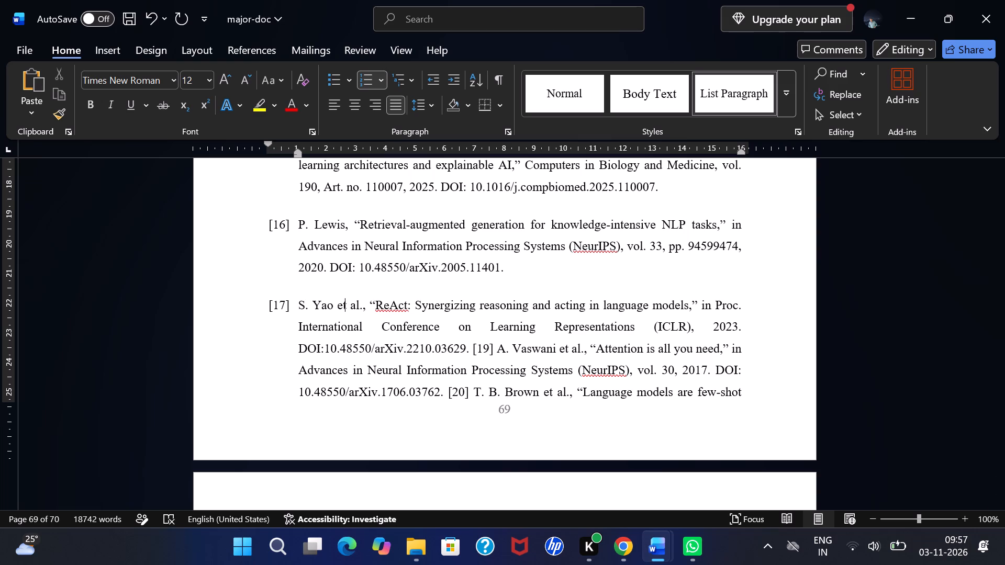
key(Right)
key(Right)
key(Right)
key(BackSpace)
key(BackSpace)
key(BackSpace)
key(BackSpace)
key(BackSpace)
key(BackSpace)
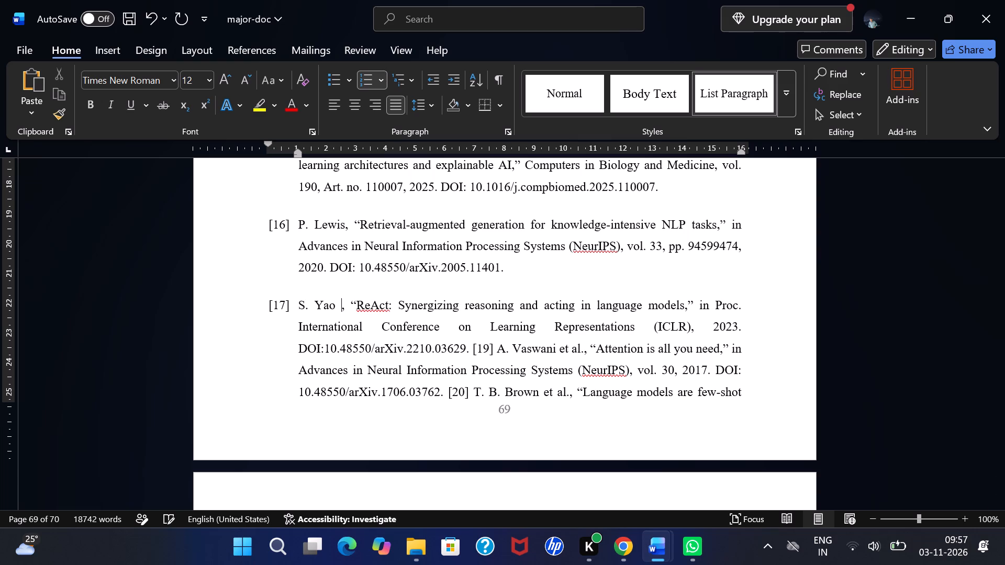
key(BackSpace)
Start a new entry for "Attention is all you need" and delete its pasted label "[19]".
scroll(412, 322, down, 1)
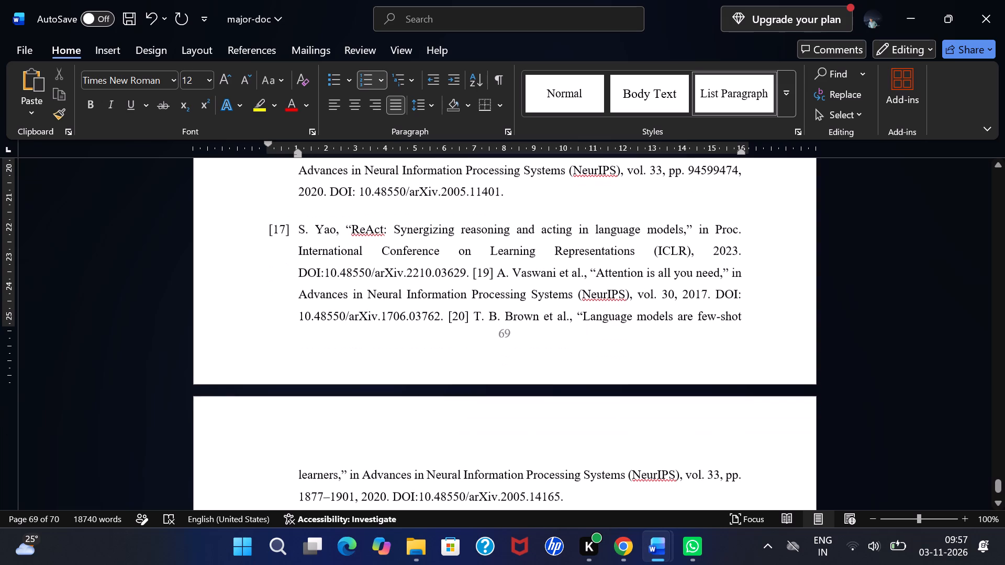
click(473, 267)
click(473, 268)
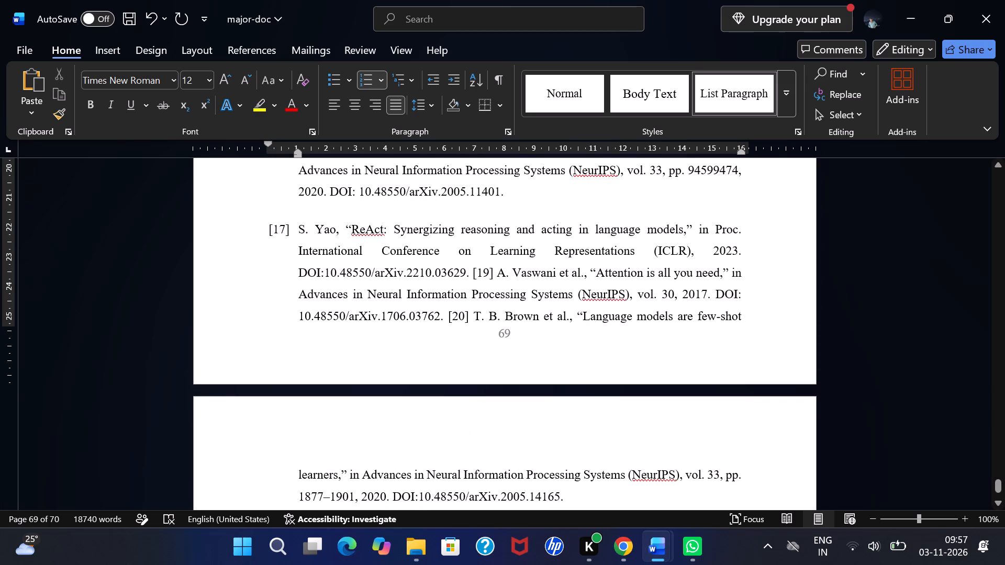
key(Return)
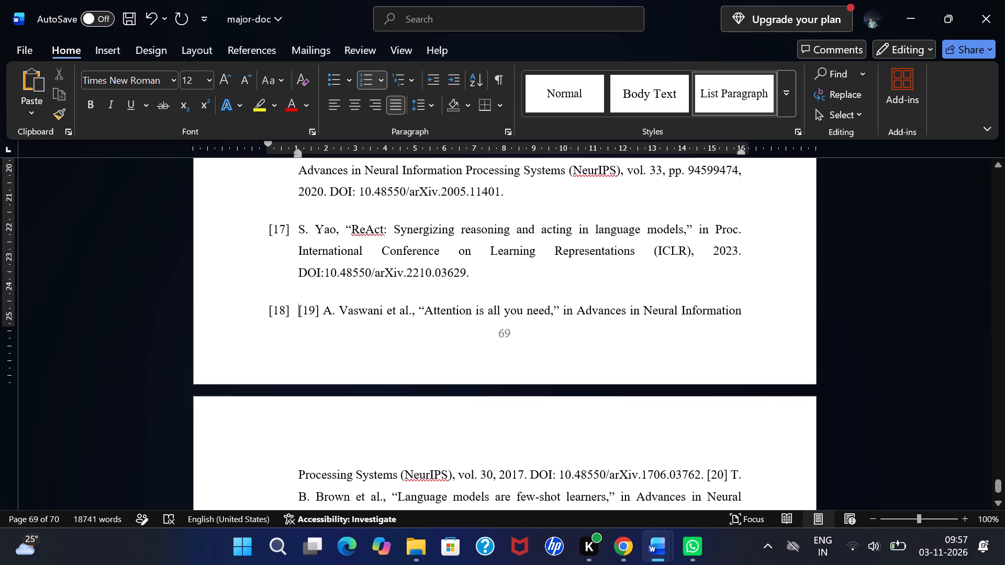
click(323, 306)
key(BackSpace)
key(BackSpace)
key(BackSpace)
key(BackSpace)
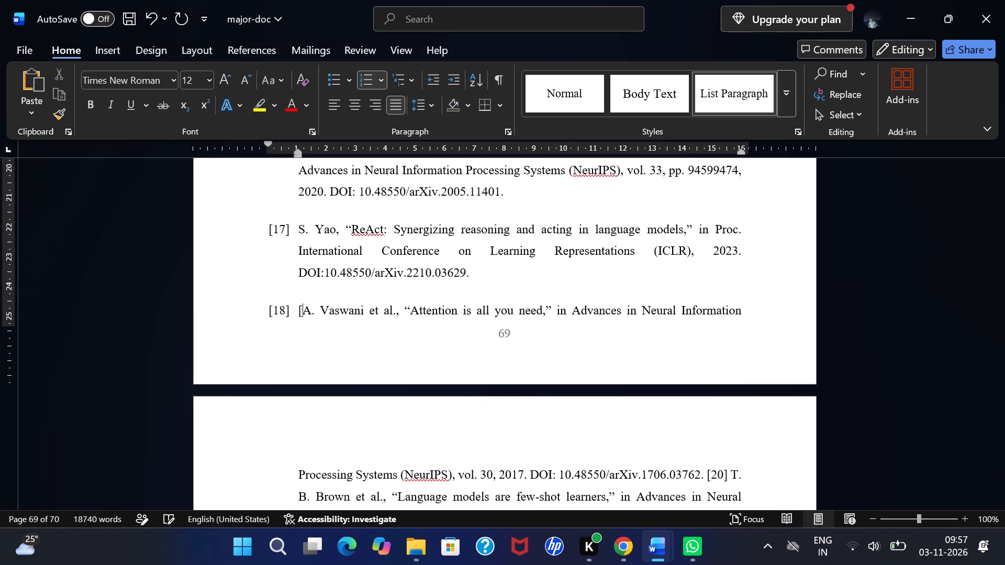
key(BackSpace)
Delete "et al." after the author's name in the "Attention is all you need" reference, keeping the comma before the title.
click(395, 312)
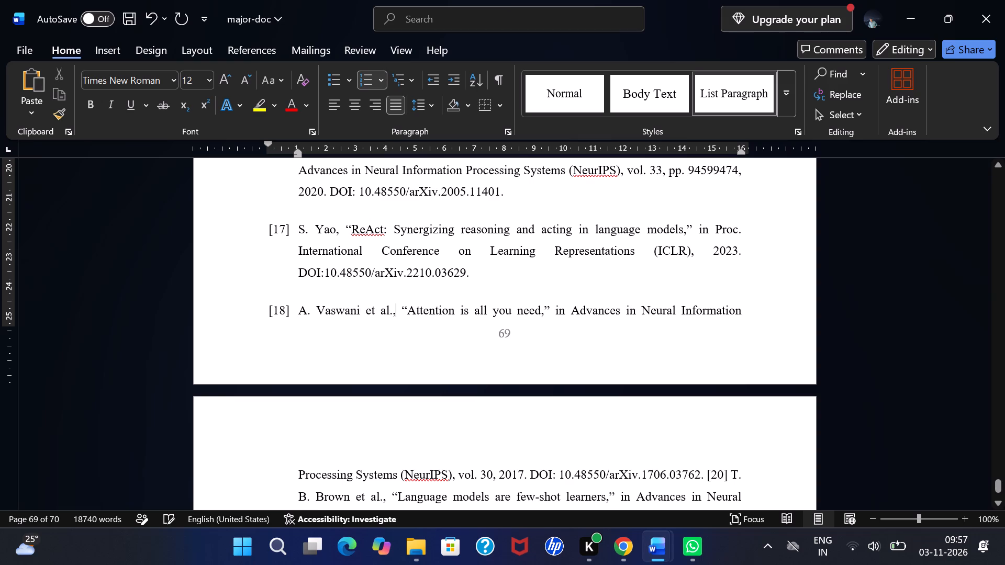
key(Left)
key(BackSpace)
key(BackSpace)
key(BackSpace)
key(BackSpace)
key(BackSpace)
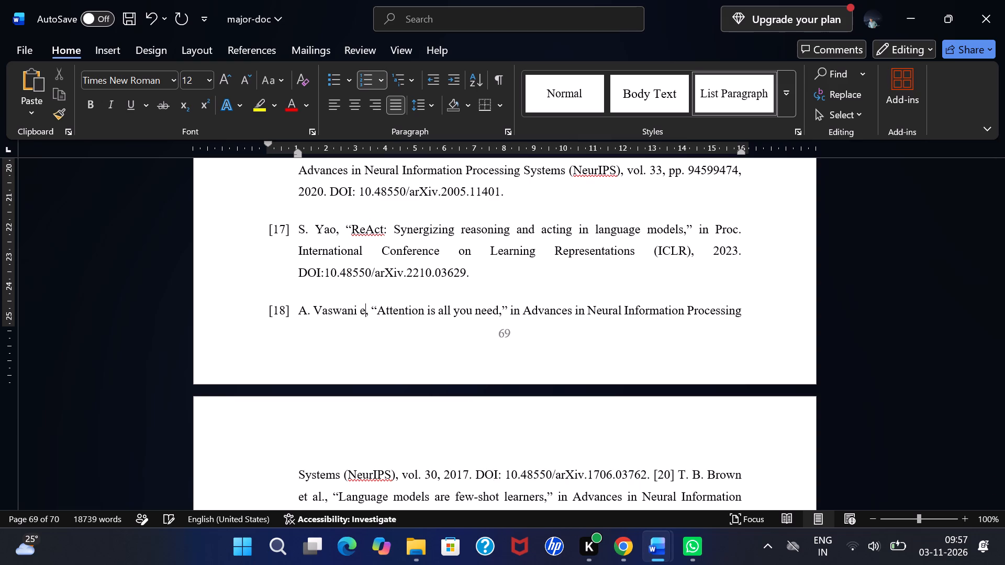
key(BackSpace)
key(BackSpace)
Start a new entry for "Language models are few-shot learners" and delete its pasted label "[20]".
scroll(438, 402, down, 1)
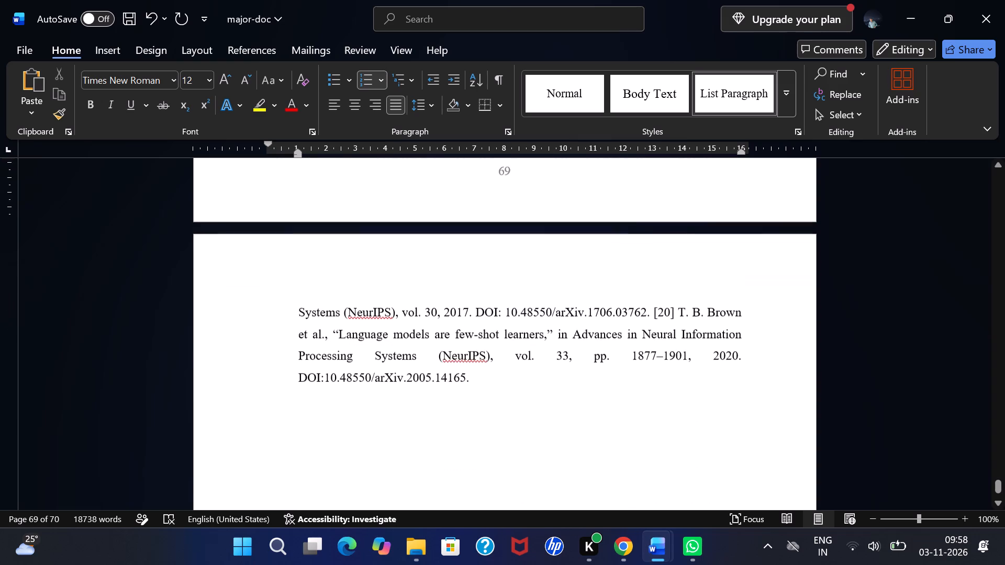
scroll(438, 402, down, 1)
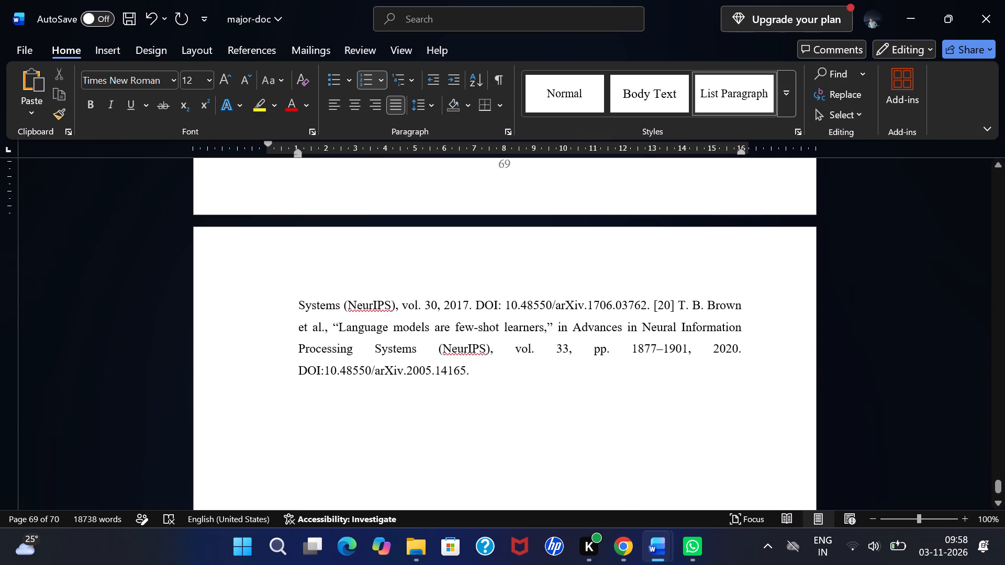
click(656, 304)
key(Left)
key(Return)
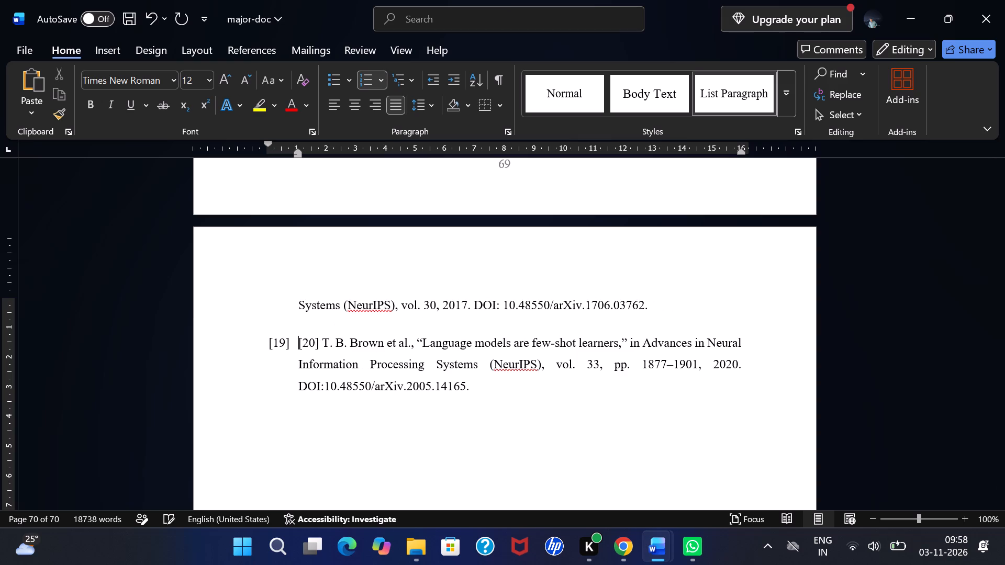
click(325, 342)
key(BackSpace)
key(BackSpace)
key(BackSpace)
key(BackSpace)
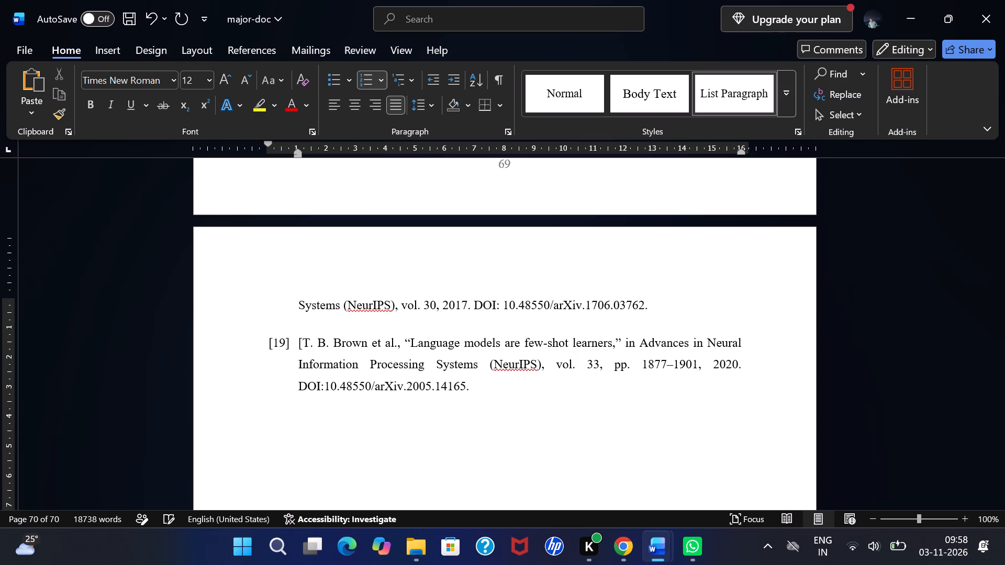
key(BackSpace)
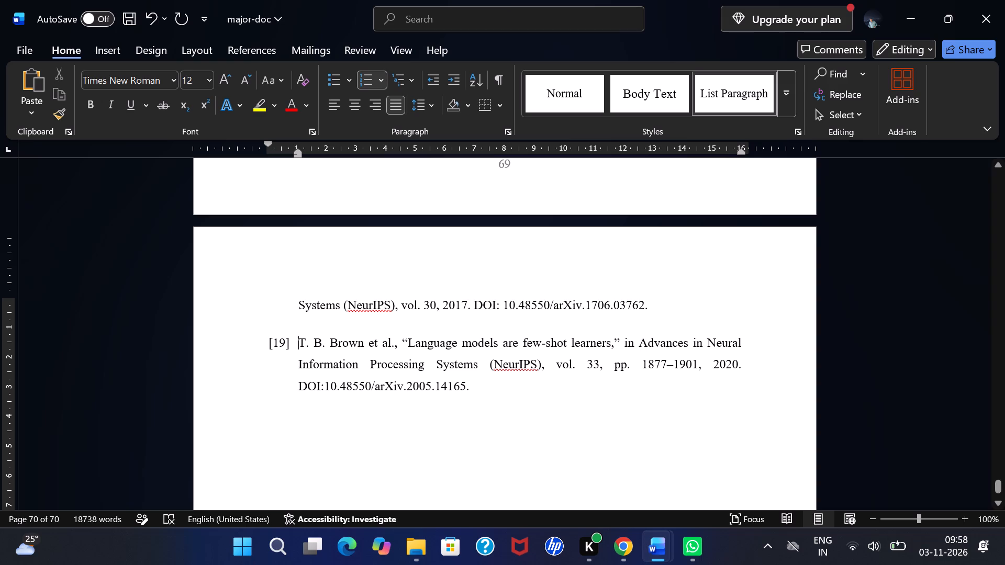
Split "The HAM10000 dataset" reference out of entry [3] so that it starts its own numbered entry.
scroll(538, 385, down, 1)
scroll(538, 385, up, 2)
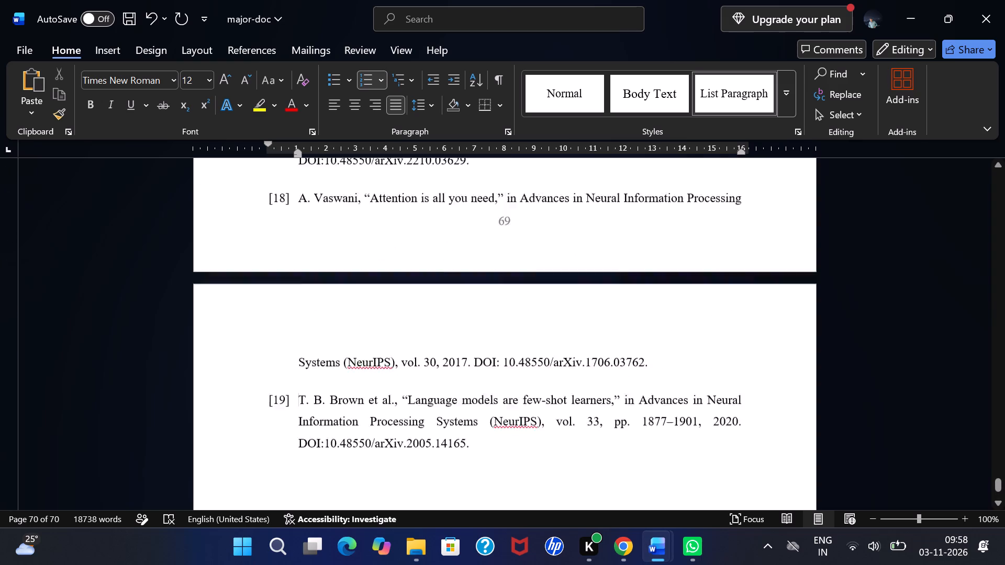
scroll(538, 385, up, 3)
scroll(538, 385, down, 1)
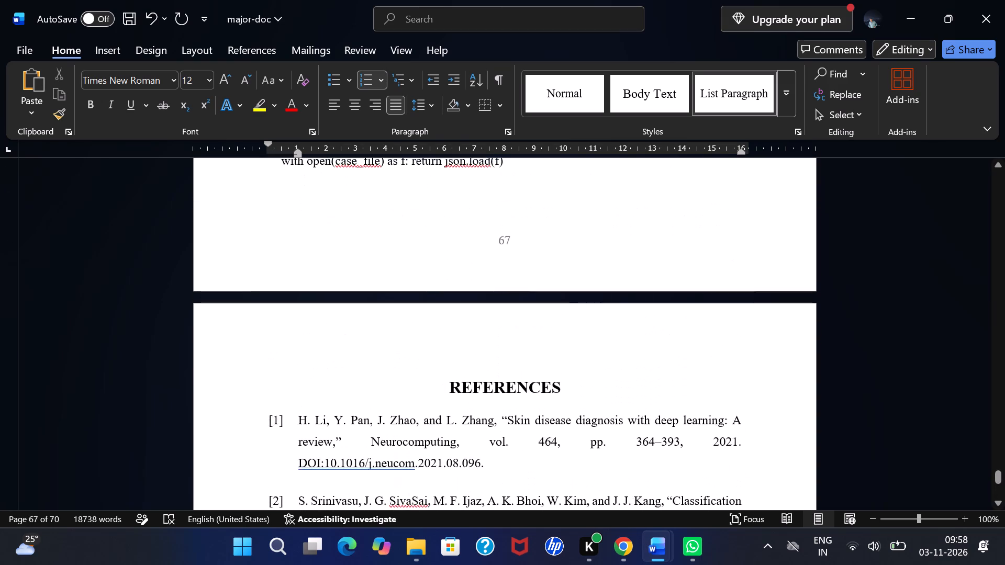
scroll(538, 385, down, 2)
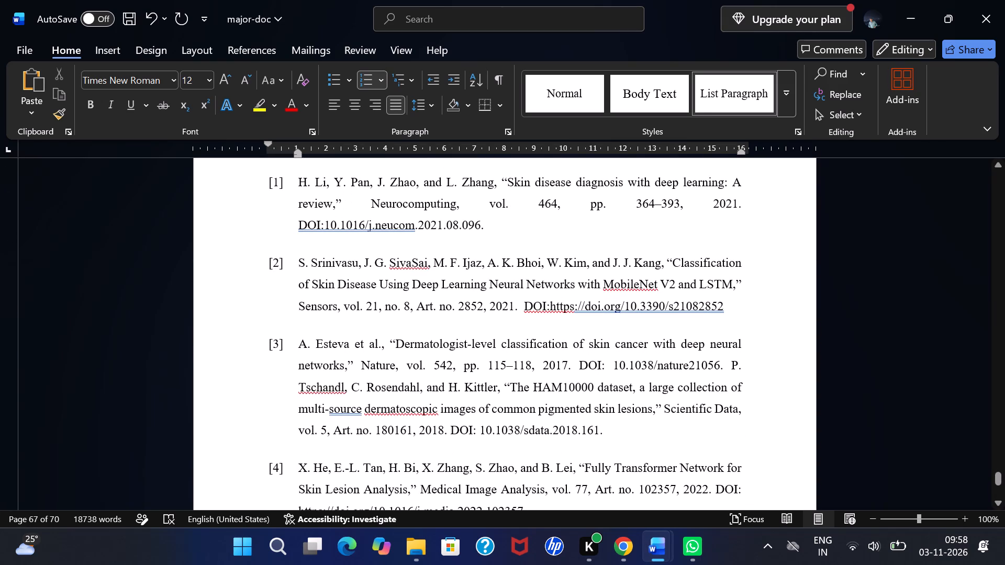
scroll(538, 385, down, 2)
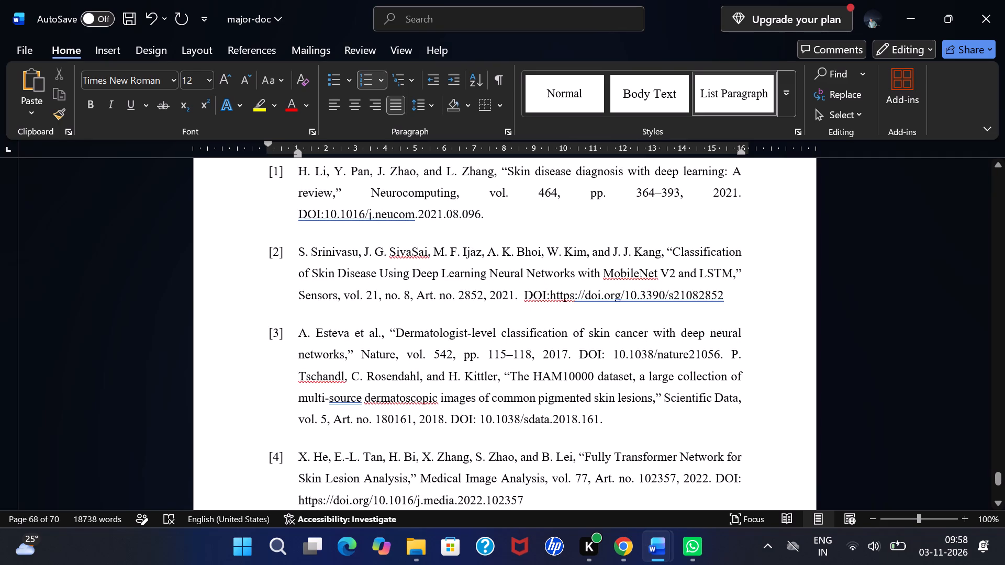
click(729, 356)
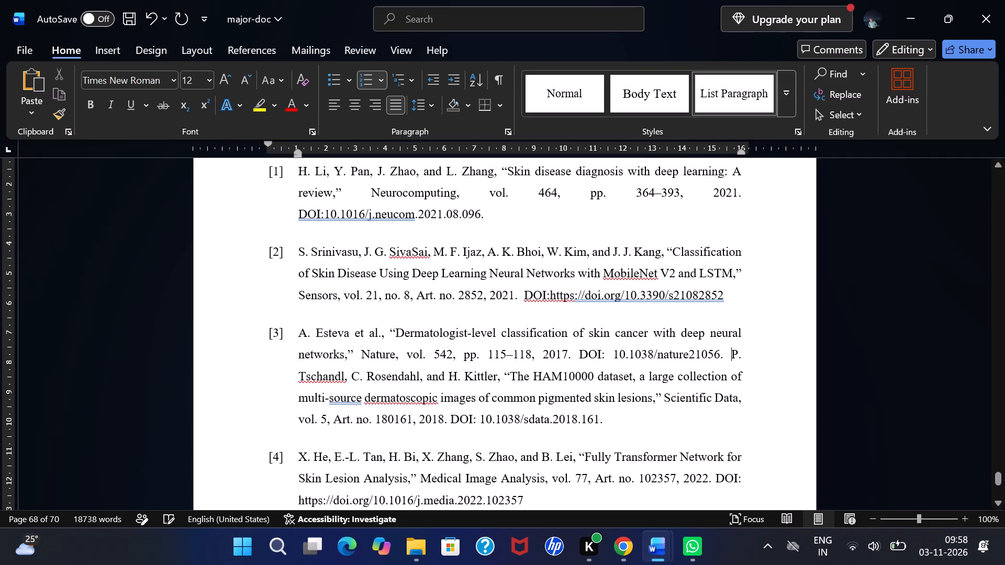
key(Return)
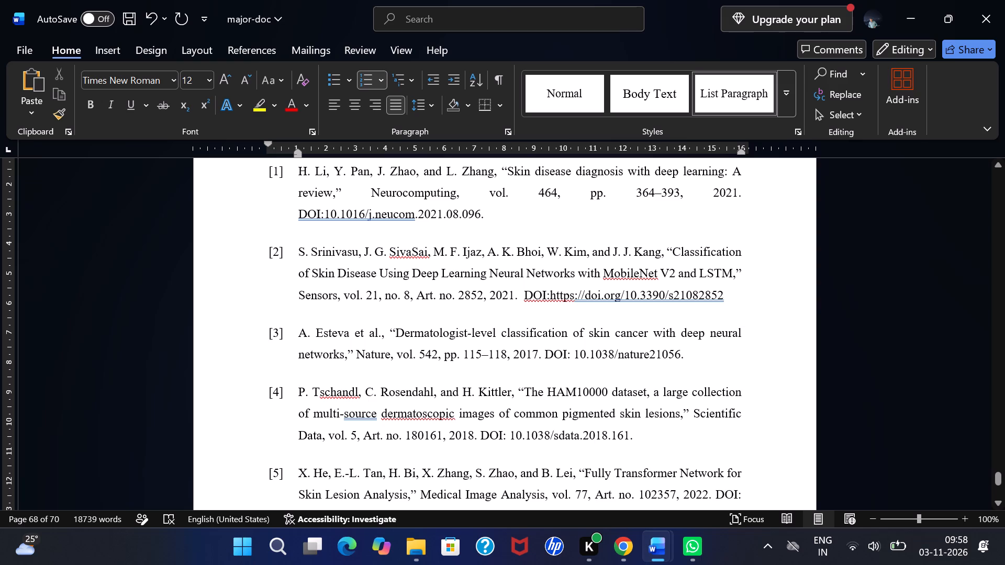
Review the separated reference entries and their numbering through to the end of the list.
scroll(471, 439, down, 5)
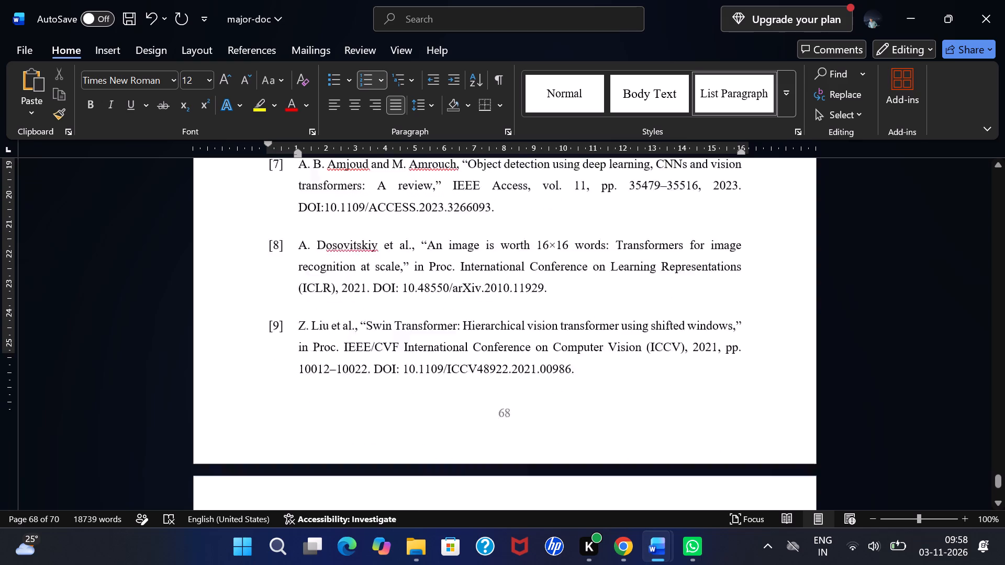
scroll(471, 439, down, 4)
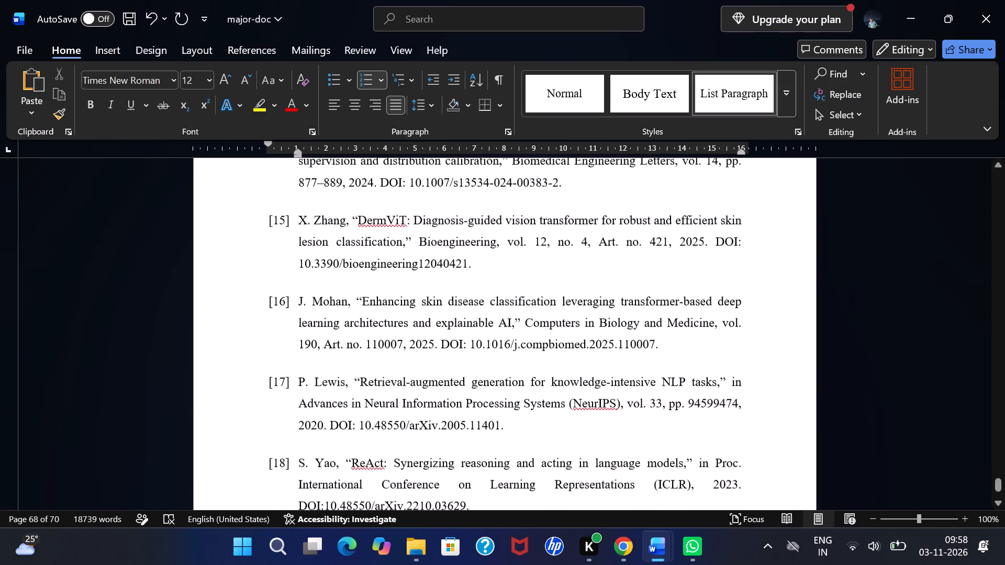
scroll(471, 439, down, 3)
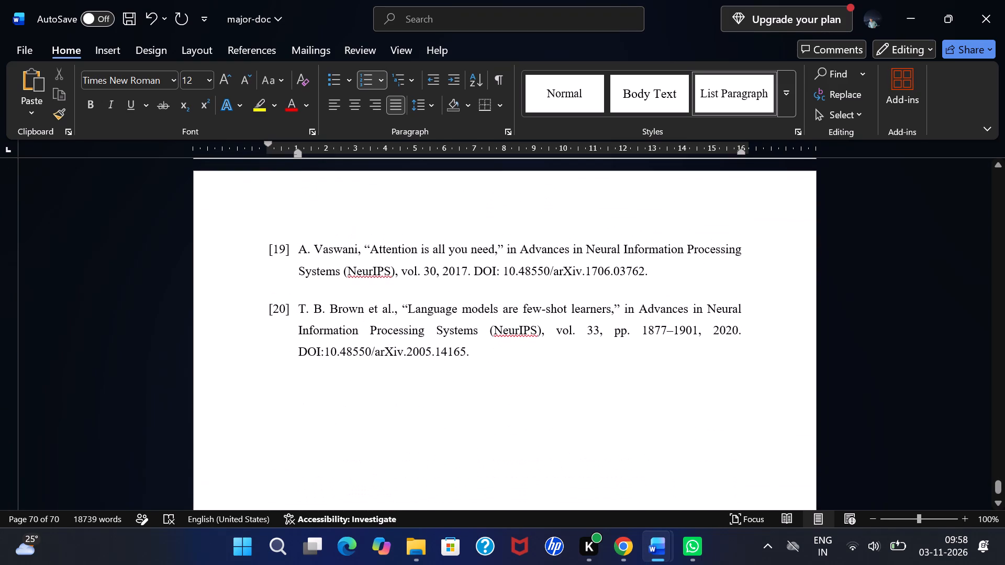
Select all the reference entries from [1] through [20] and apply 1.5 line spacing.
scroll(471, 439, up, 5)
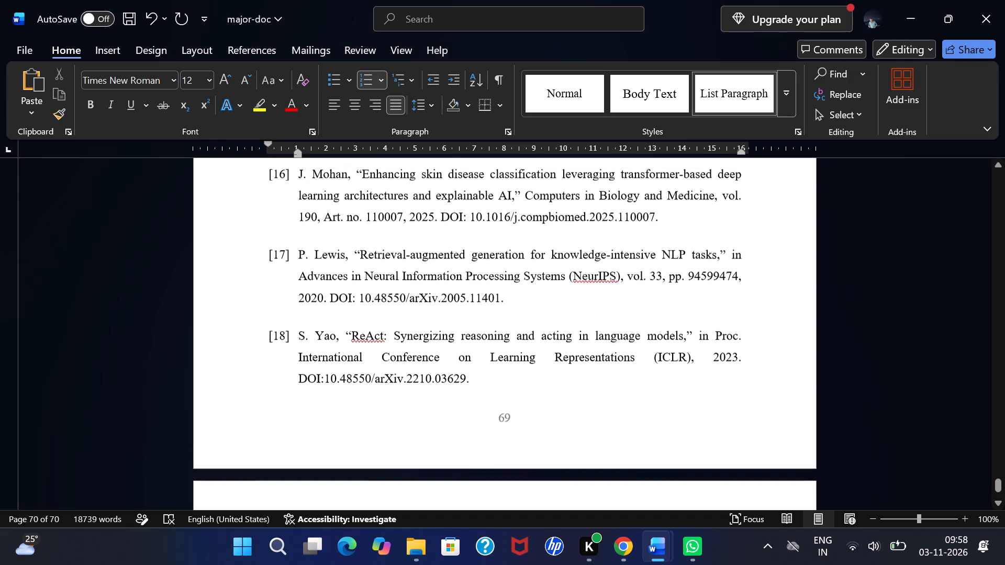
scroll(471, 439, up, 5)
scroll(471, 439, down, 1)
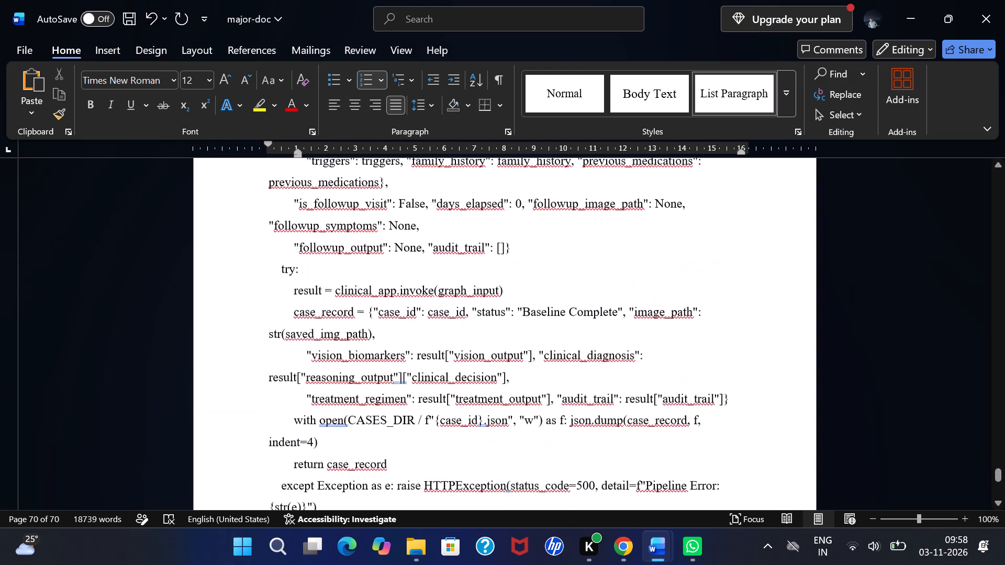
scroll(471, 439, down, 1)
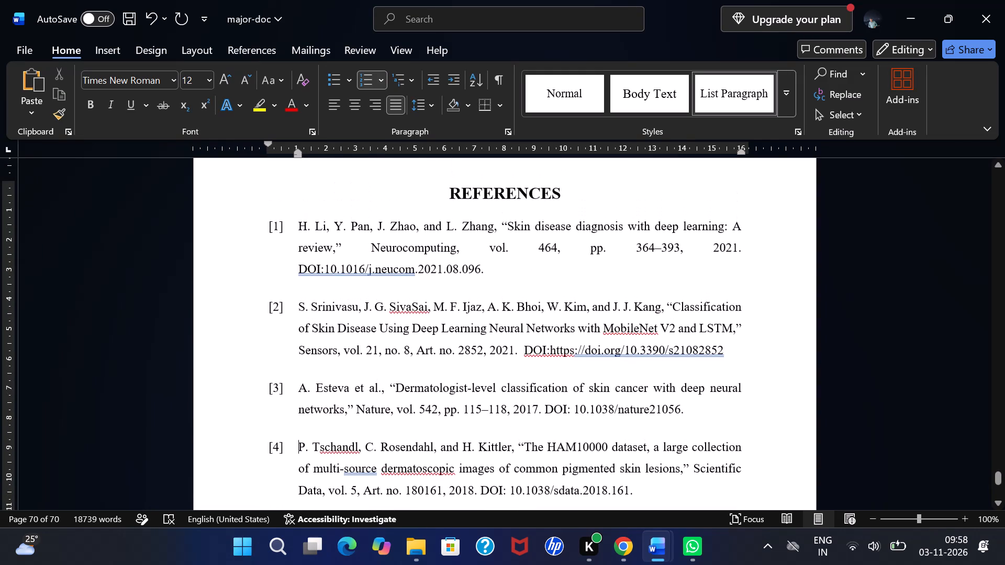
drag(297, 230, 524, 527)
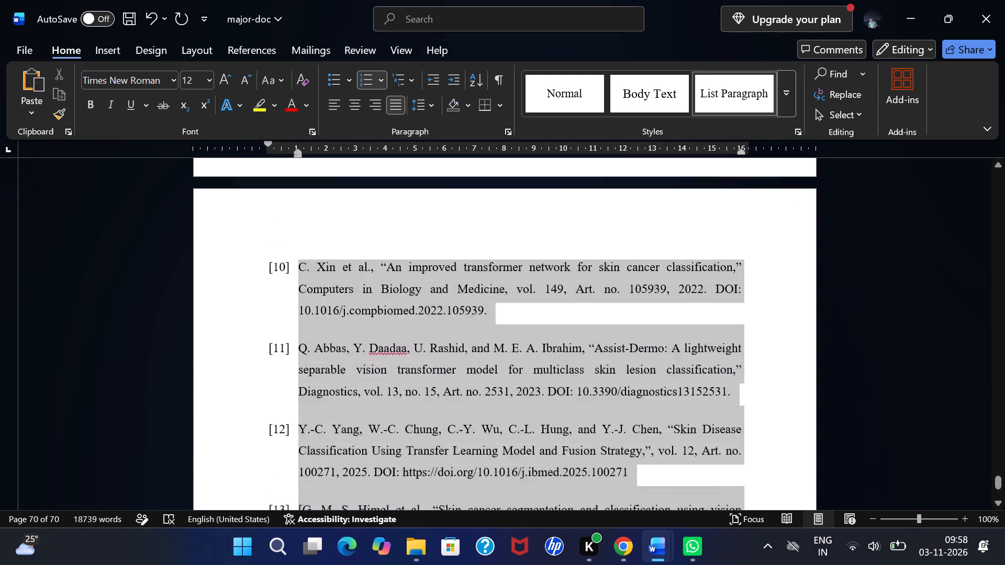
drag(524, 527, 502, 523)
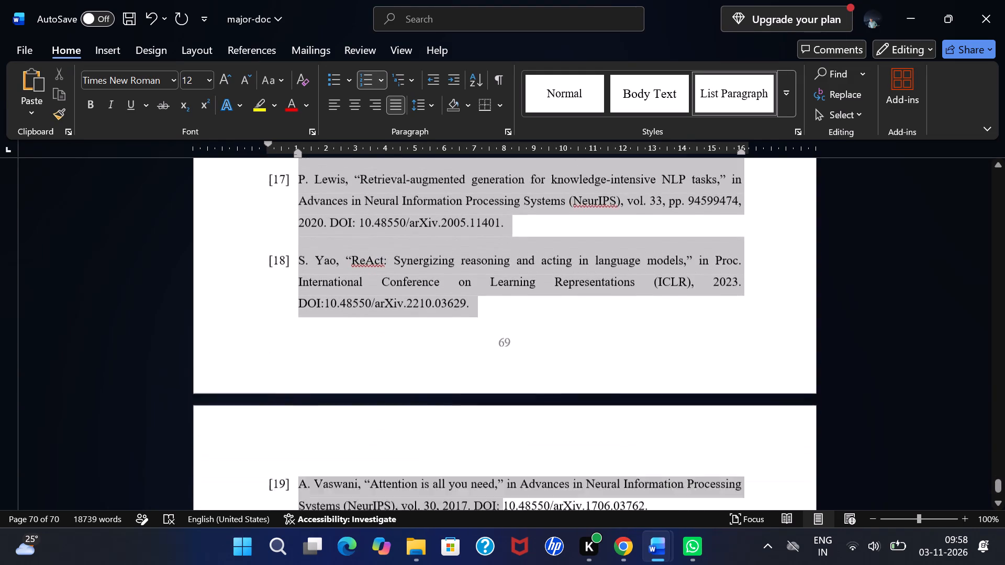
drag(502, 523, 470, 306)
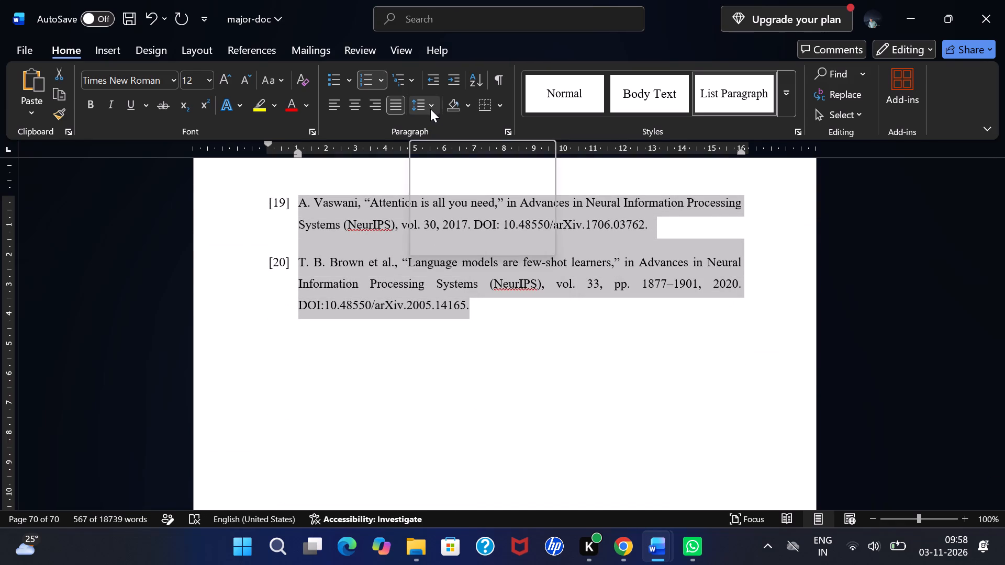
click(431, 109)
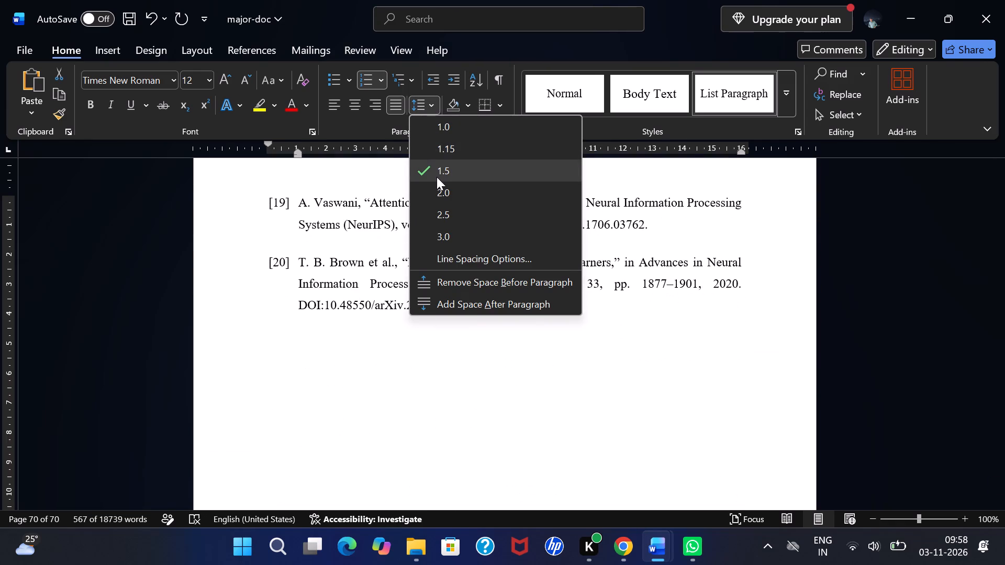
click(437, 177)
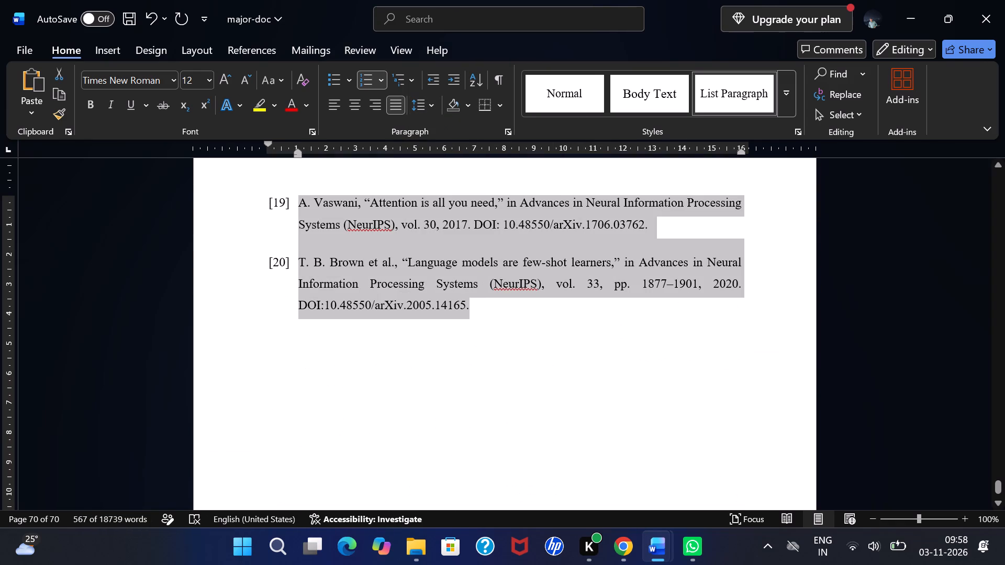
click(486, 349)
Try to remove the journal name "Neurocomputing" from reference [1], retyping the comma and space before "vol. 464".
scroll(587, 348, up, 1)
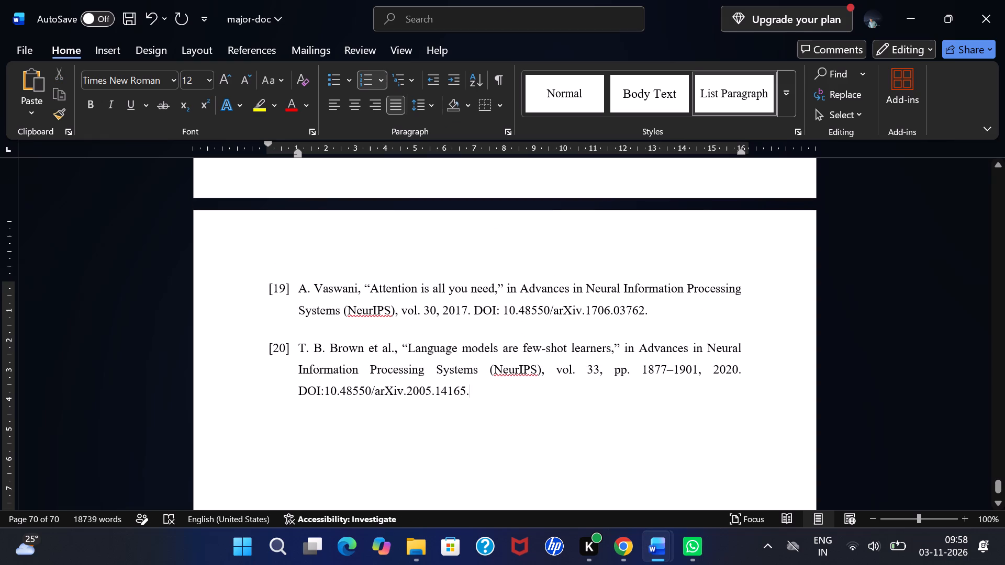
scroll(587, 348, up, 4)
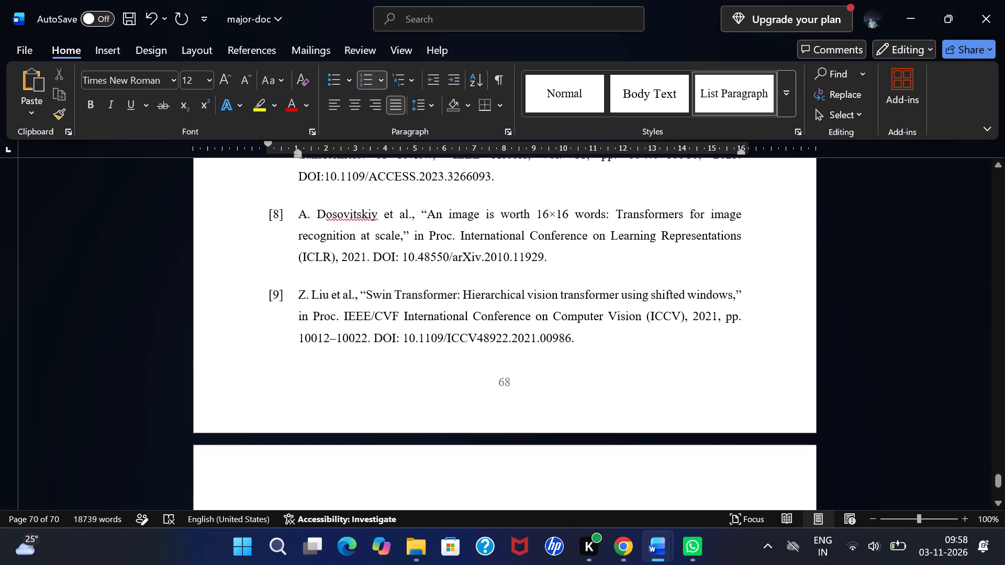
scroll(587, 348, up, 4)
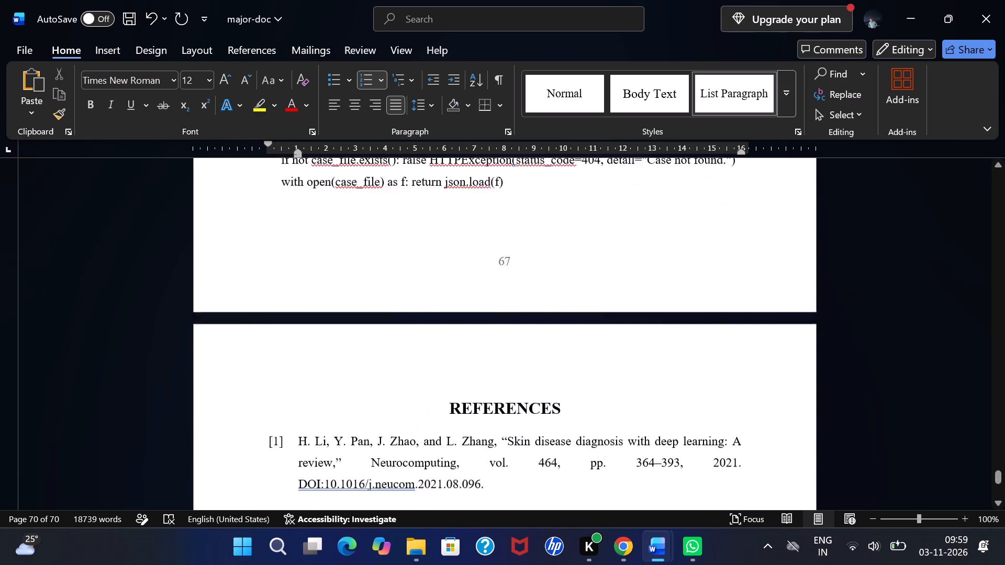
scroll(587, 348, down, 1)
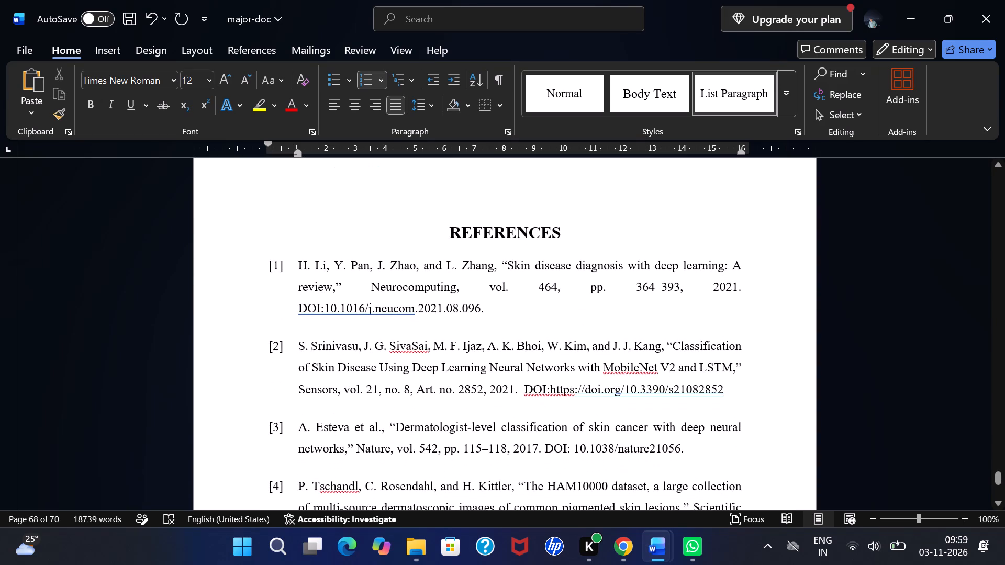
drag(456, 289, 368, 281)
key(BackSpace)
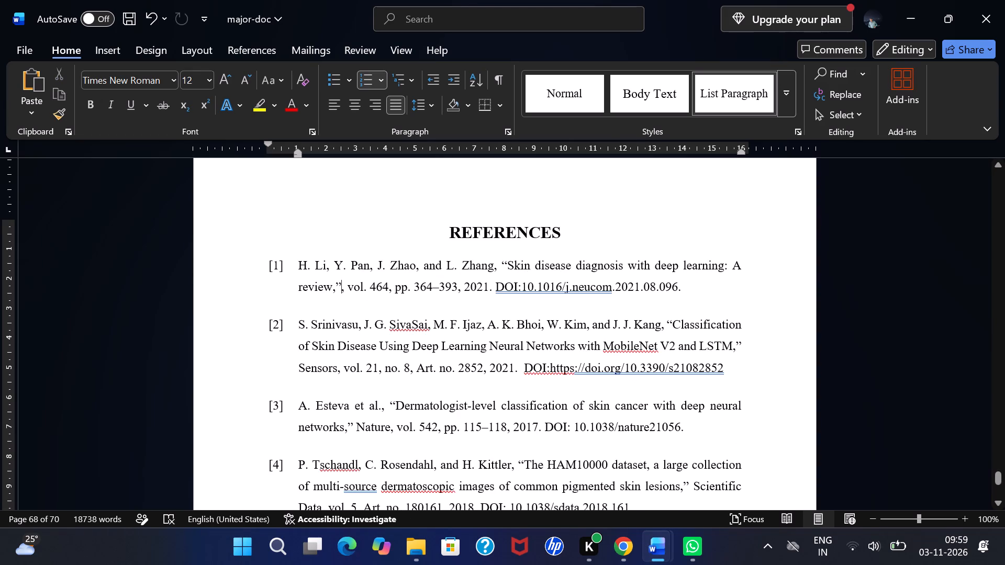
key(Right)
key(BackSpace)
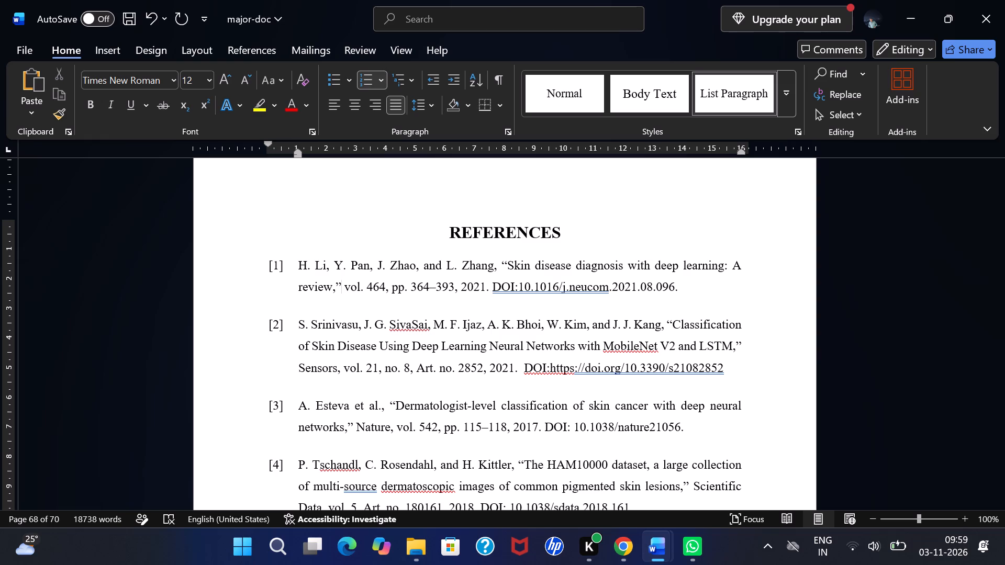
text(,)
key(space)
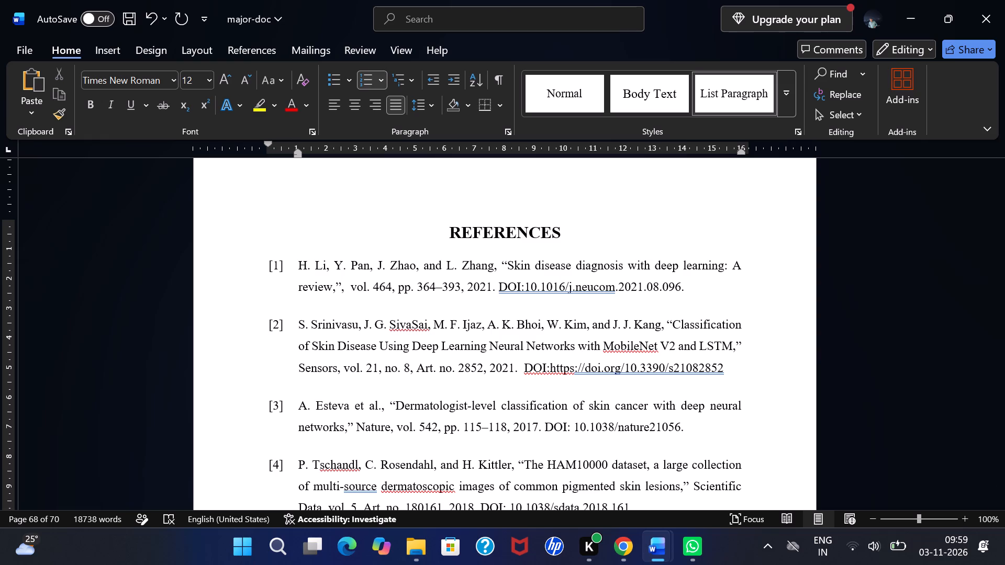
Check how the reference entries flow across the pages through to the end of the list.
scroll(478, 359, down, 1)
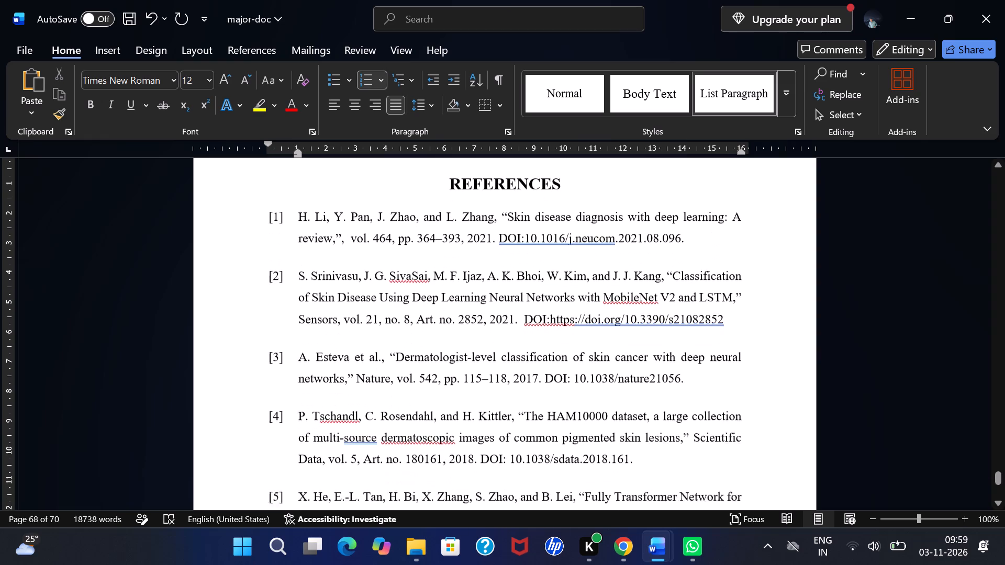
scroll(478, 359, down, 3)
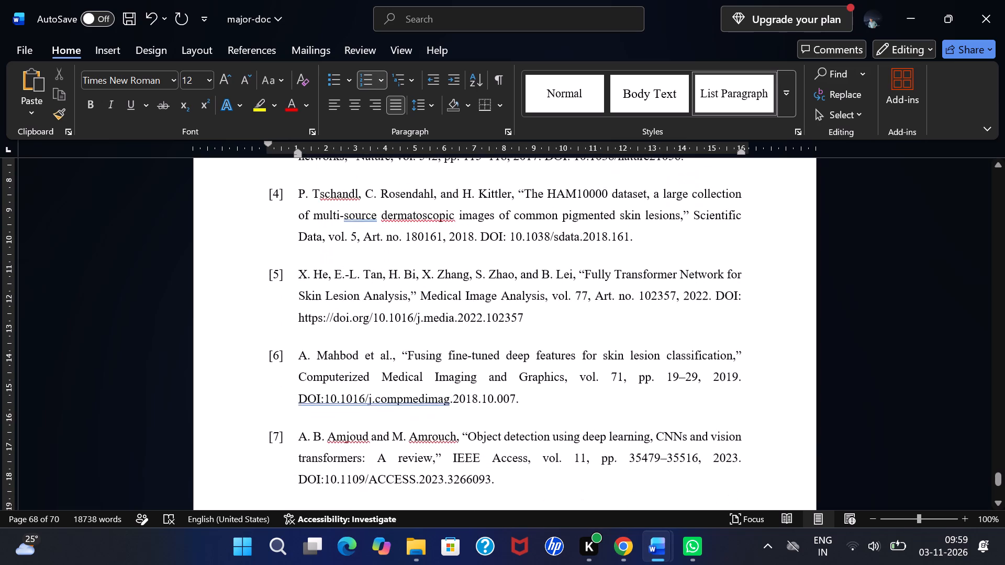
scroll(478, 359, down, 2)
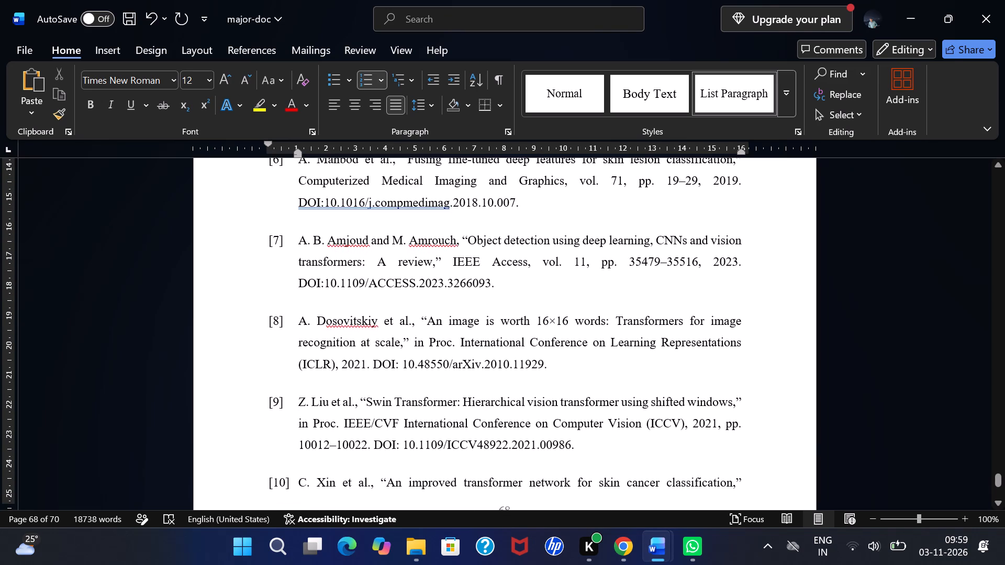
scroll(478, 359, down, 1)
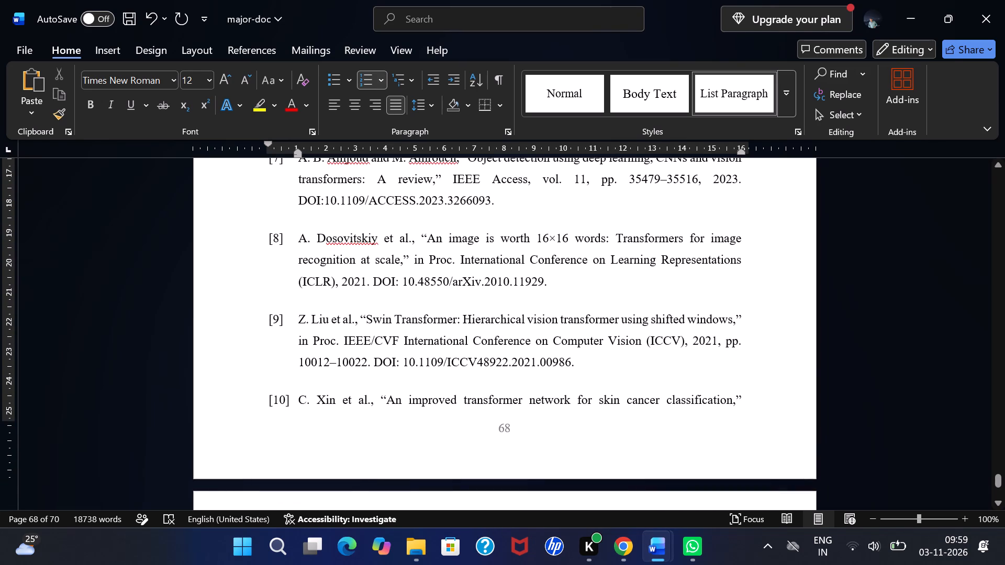
scroll(478, 359, down, 6)
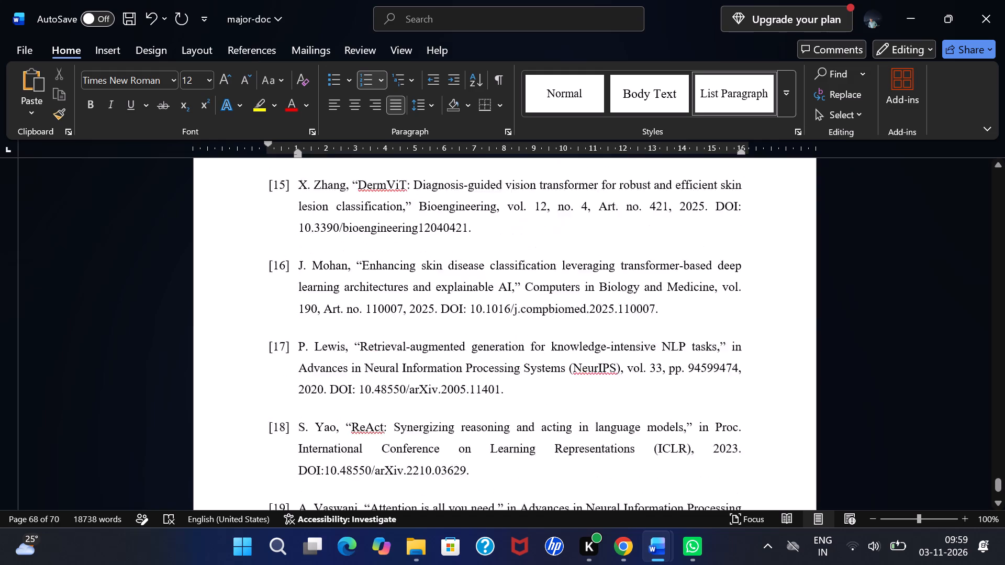
scroll(478, 359, down, 2)
scroll(478, 359, up, 4)
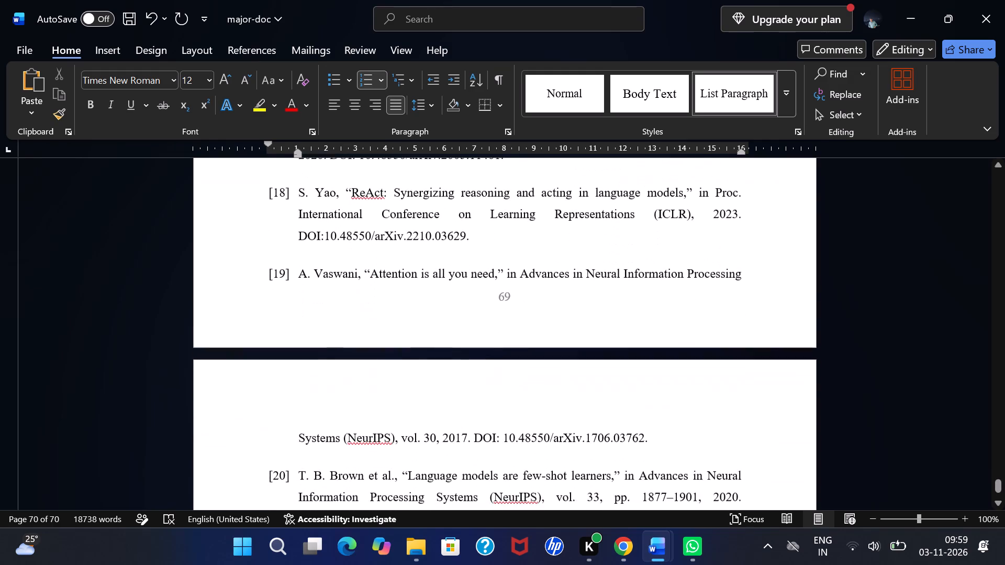
scroll(478, 359, up, 4)
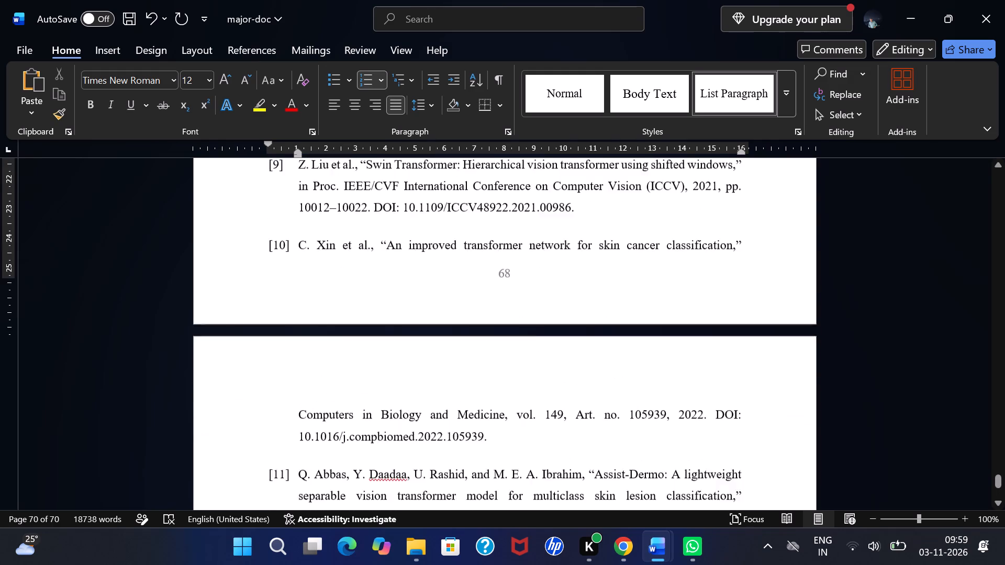
scroll(478, 359, up, 1)
scroll(478, 359, down, 2)
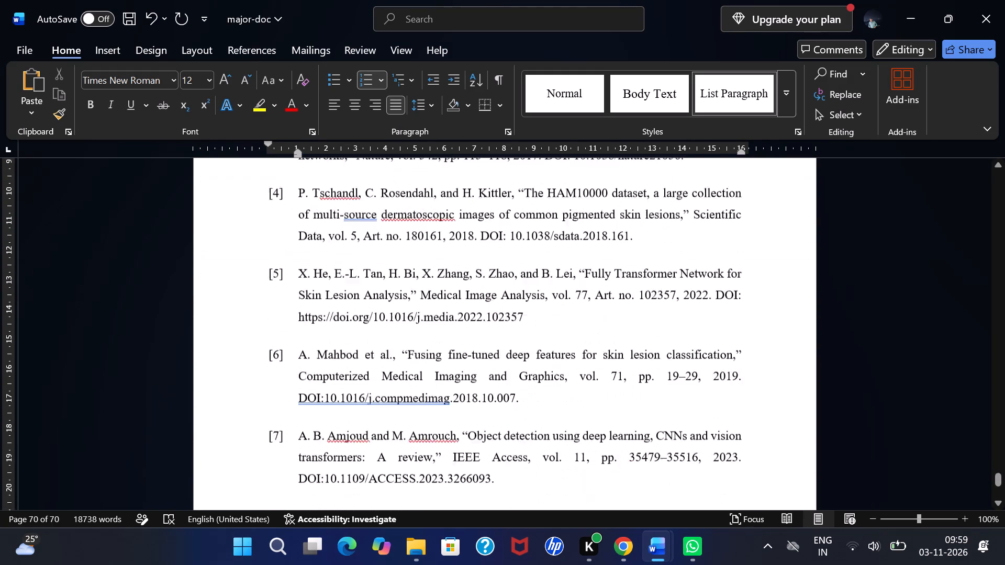
scroll(478, 359, down, 1)
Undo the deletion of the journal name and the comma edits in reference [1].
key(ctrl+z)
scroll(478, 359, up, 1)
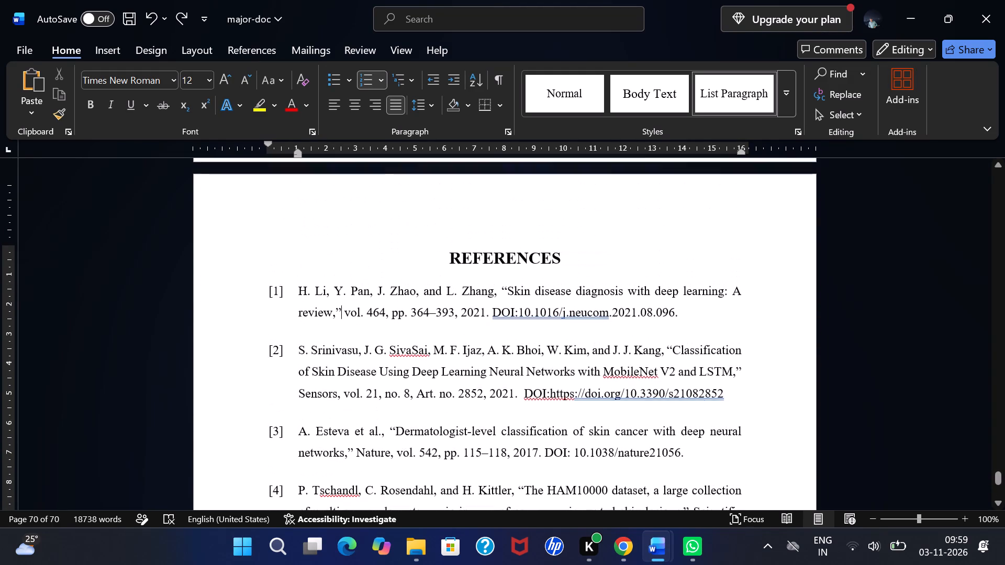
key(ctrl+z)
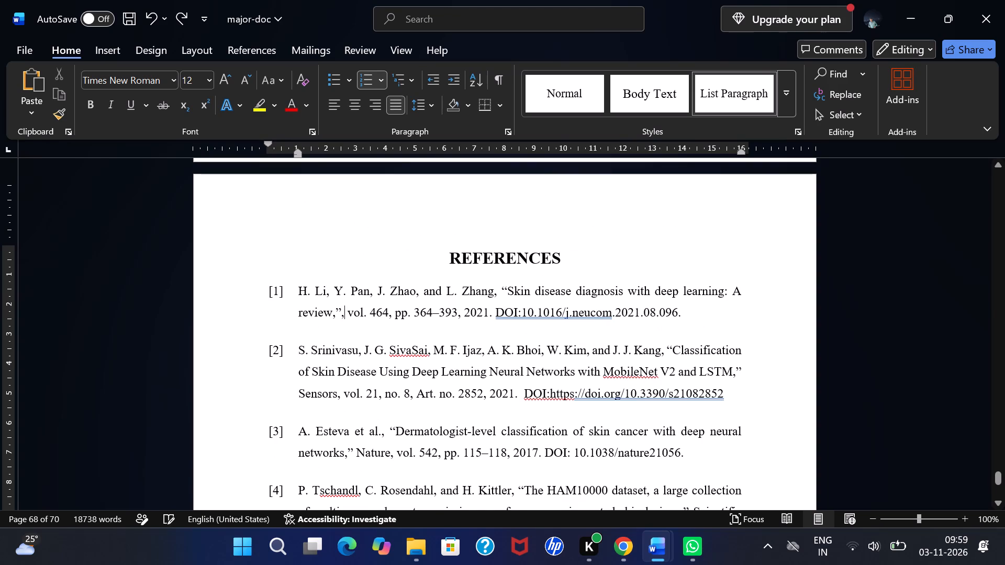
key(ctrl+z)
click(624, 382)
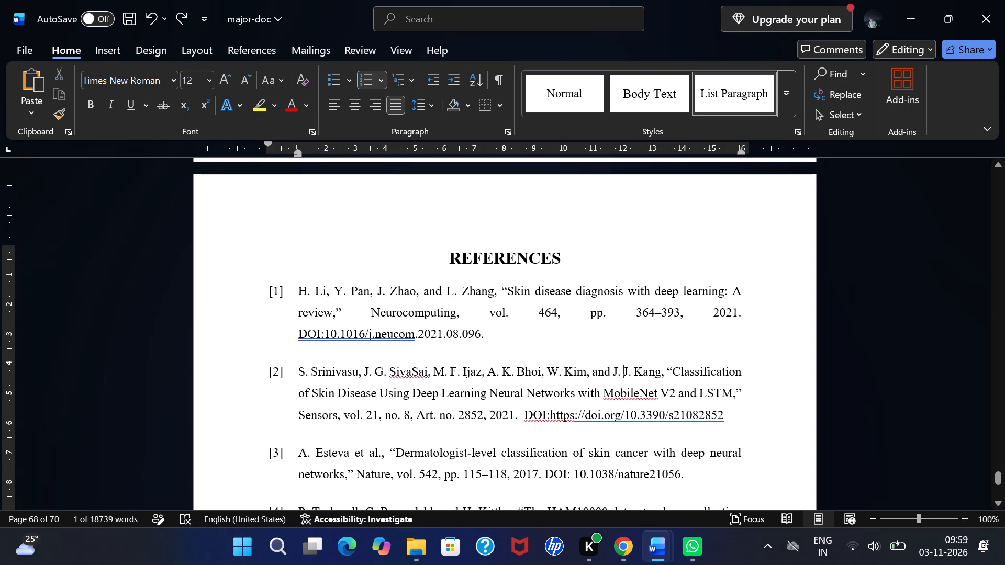
Extend the journal name in reference [1] to "Neurocomputing on deep learning", keeping the comma before "vol. 464".
scroll(624, 382, down, 7)
scroll(624, 382, up, 1)
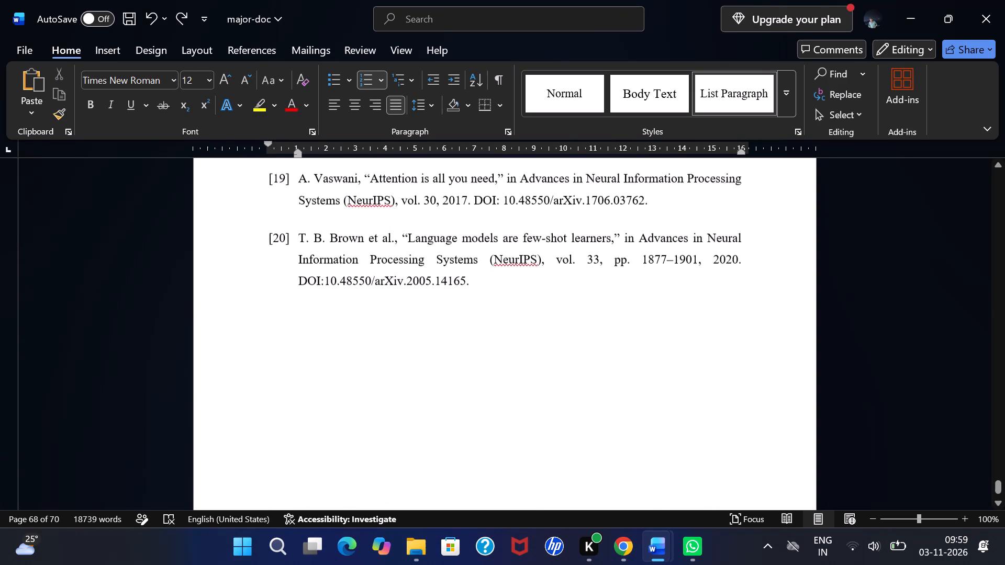
scroll(624, 382, up, 3)
scroll(624, 382, down, 4)
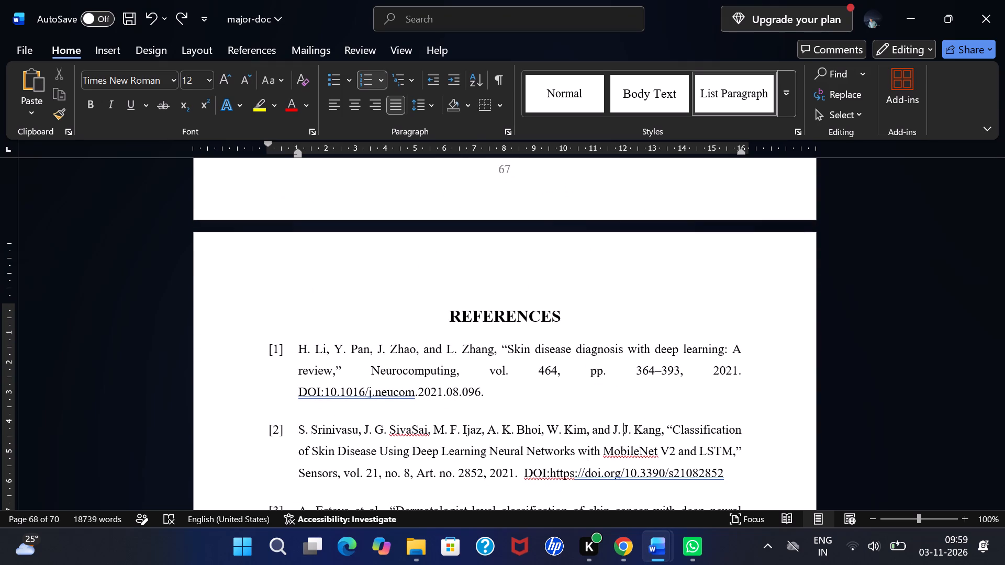
click(457, 372)
key(space)
text(on deep lear)
text(ing)
key(space)
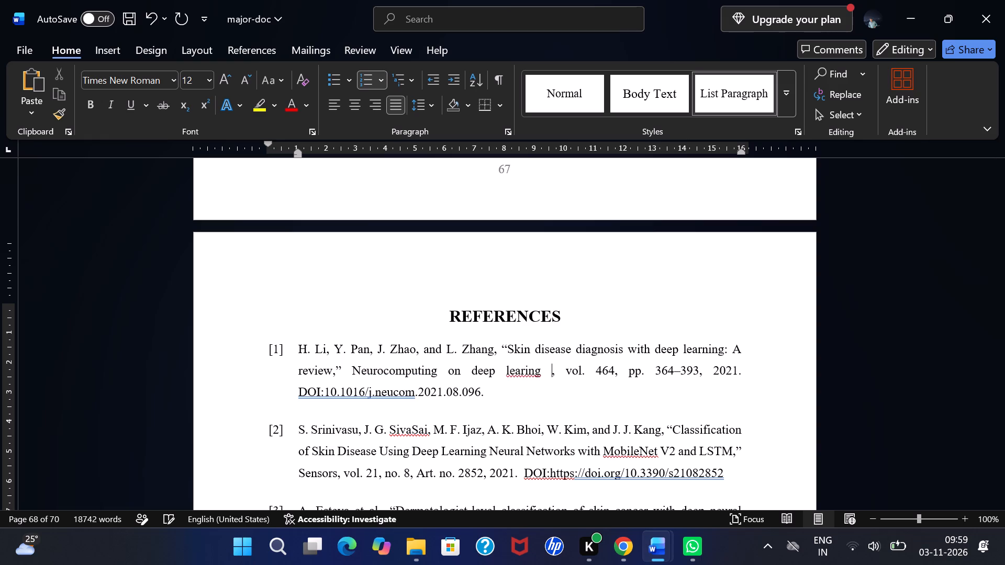
key(BackSpace)
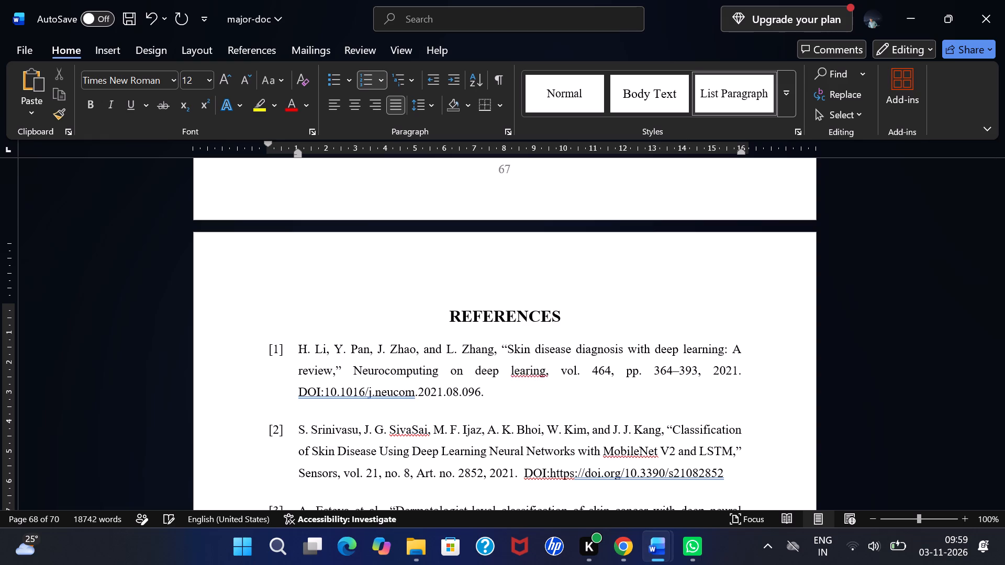
key(BackSpace)
key(BackSpace)
key(BackSpace)
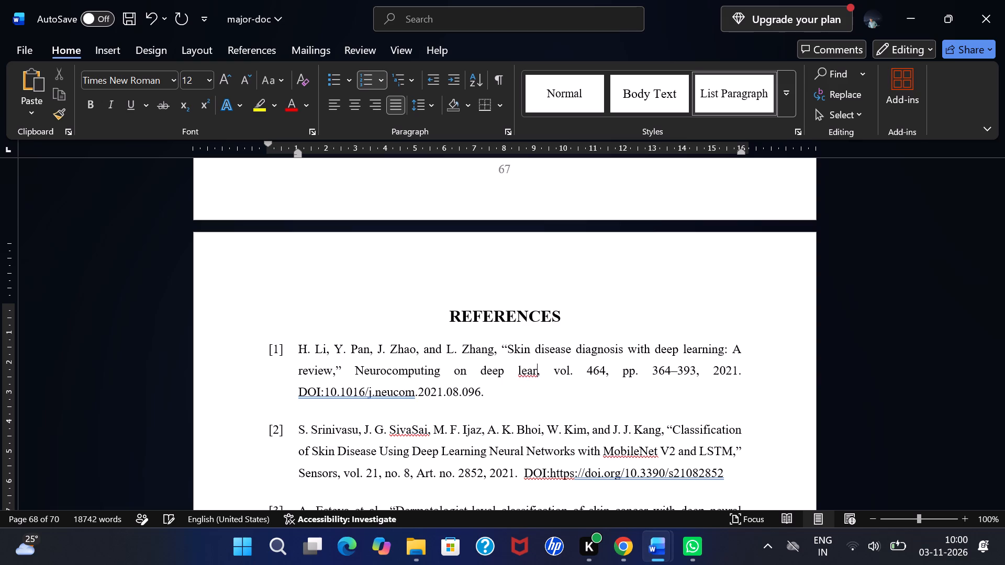
key(BackSpace)
text(rning quantu)
key(BackSpace)
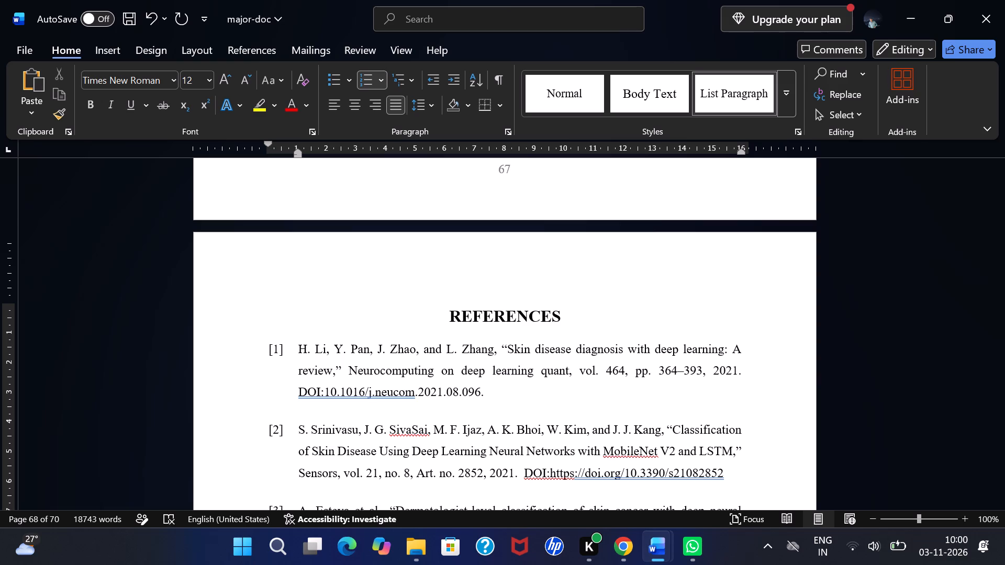
key(s)
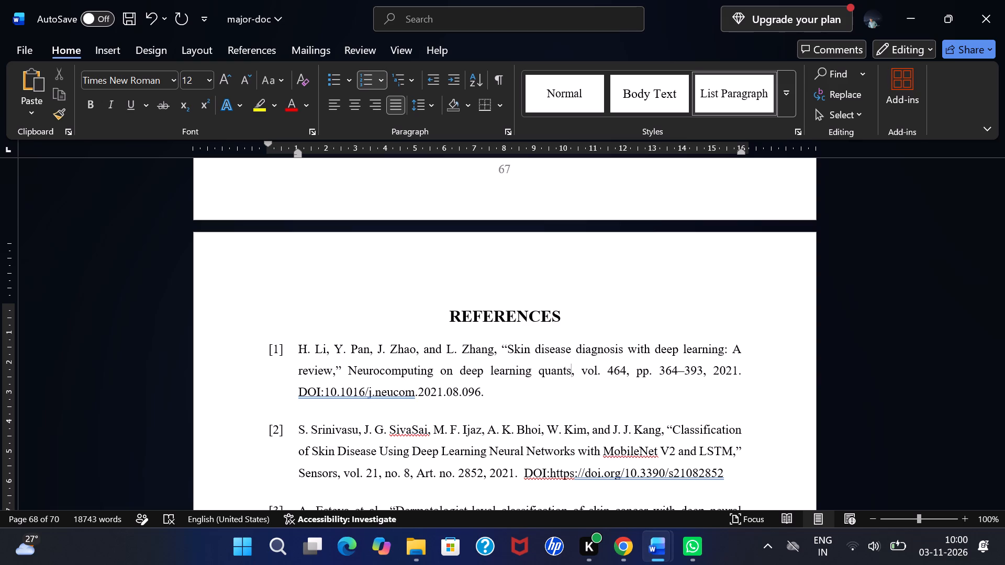
key(BackSpace)
key(BackSpace)
key(BackSpace)
key(BackSpace)
key(BackSpace)
key(BackSpace)
key(BackSpace)
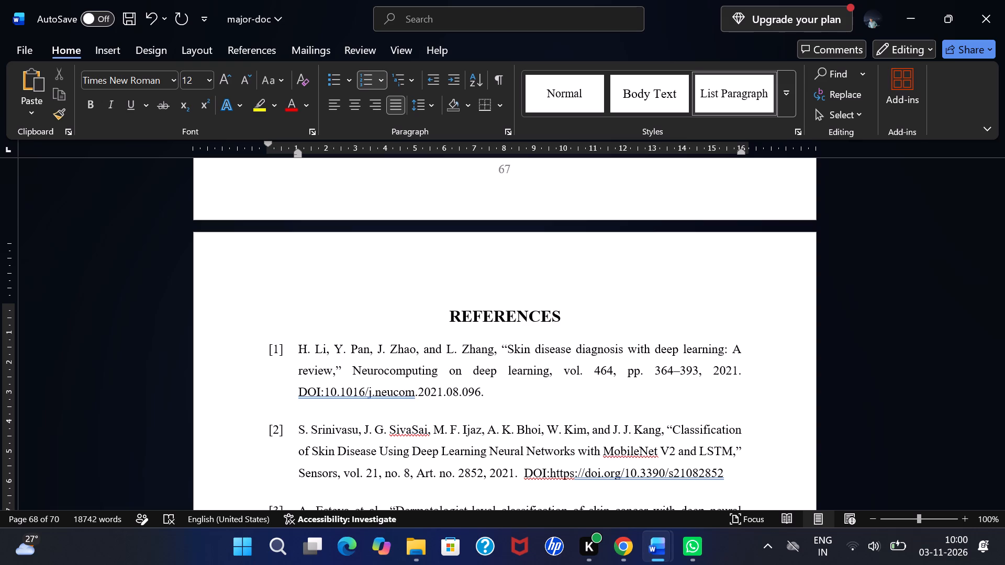
Look back from the references to the front matter, examining the title page and the acknowledgement.
click(464, 411)
scroll(464, 411, up, 1)
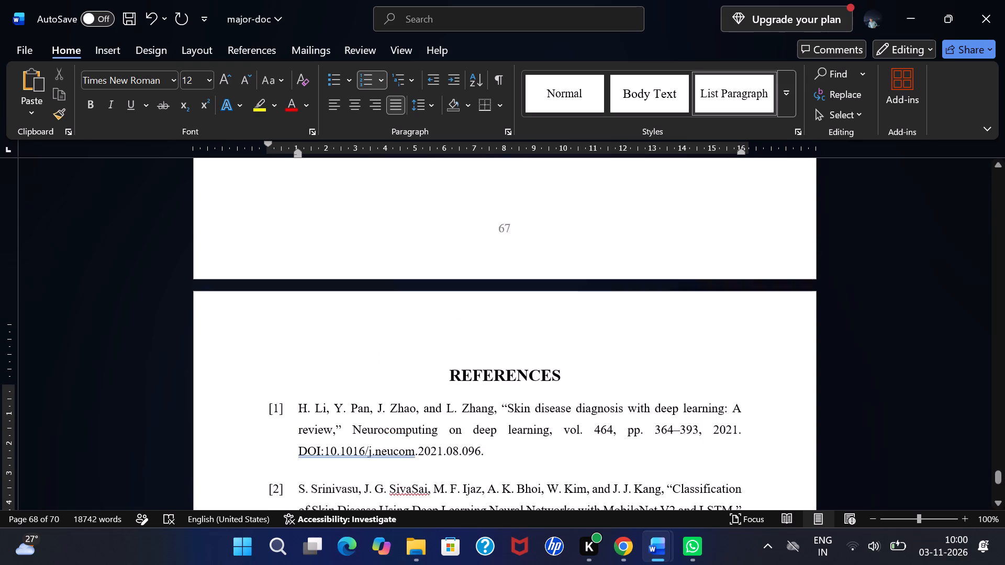
scroll(464, 411, up, 2)
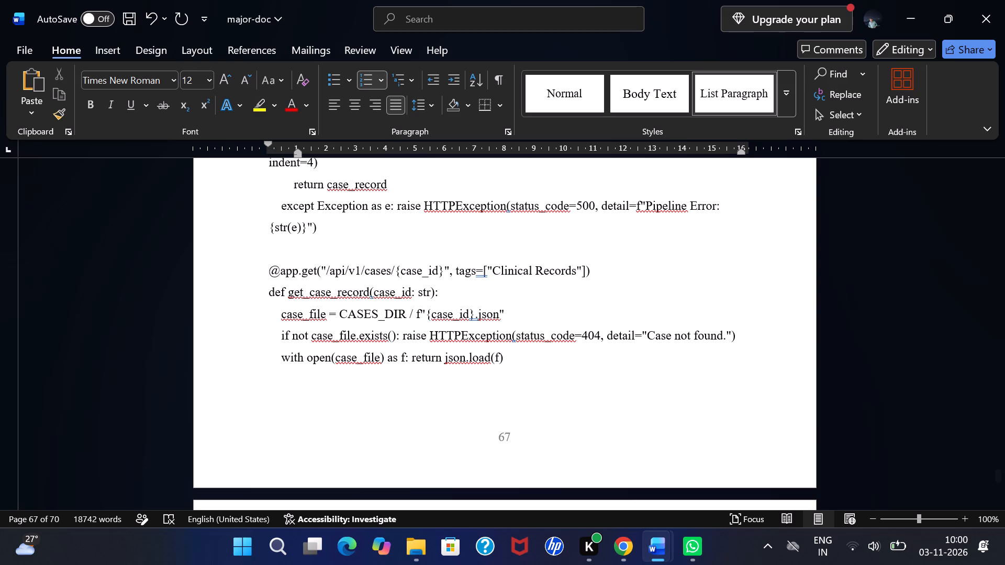
scroll(464, 411, up, 12)
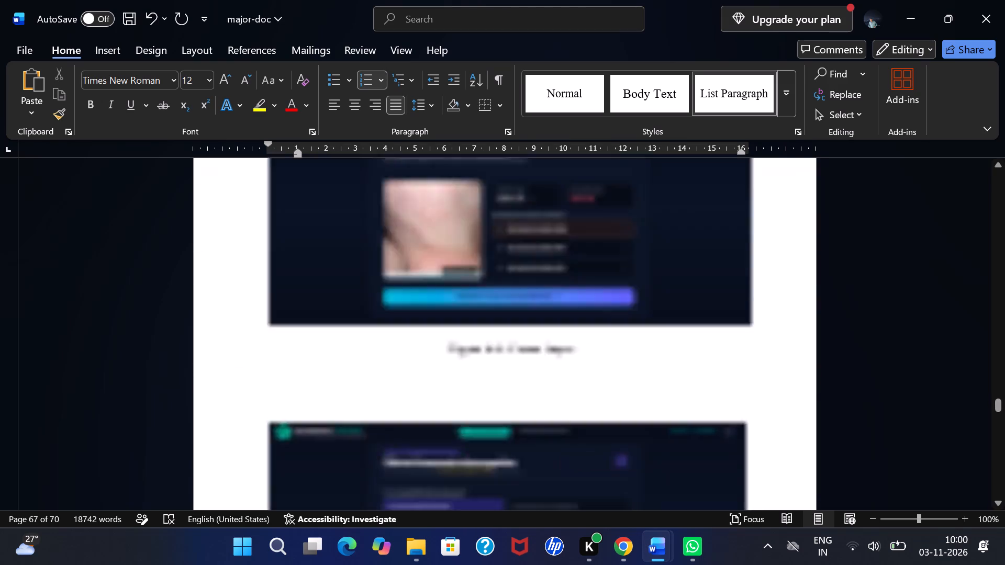
scroll(464, 411, up, 8)
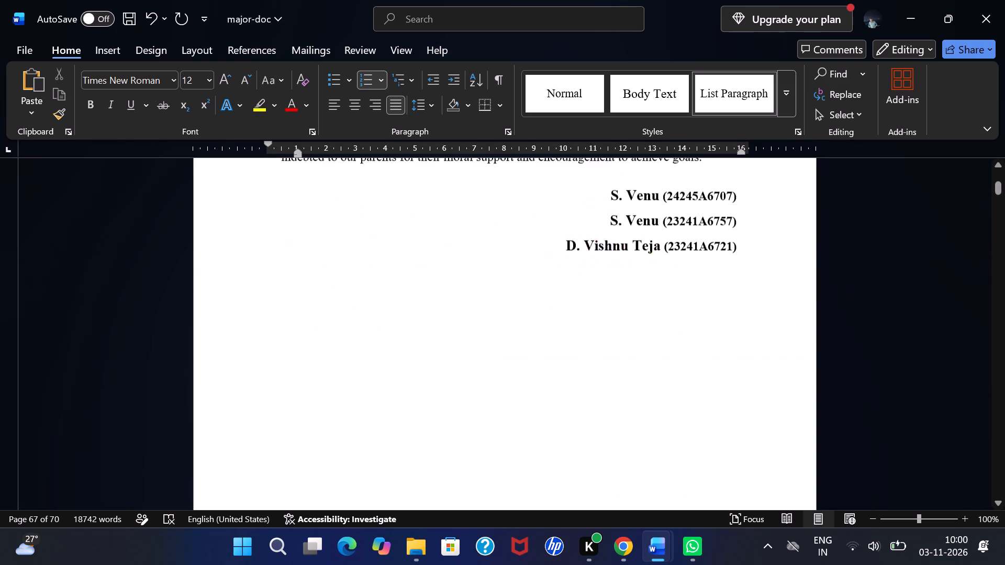
scroll(464, 411, down, 1)
scroll(464, 411, up, 5)
scroll(464, 411, down, 1)
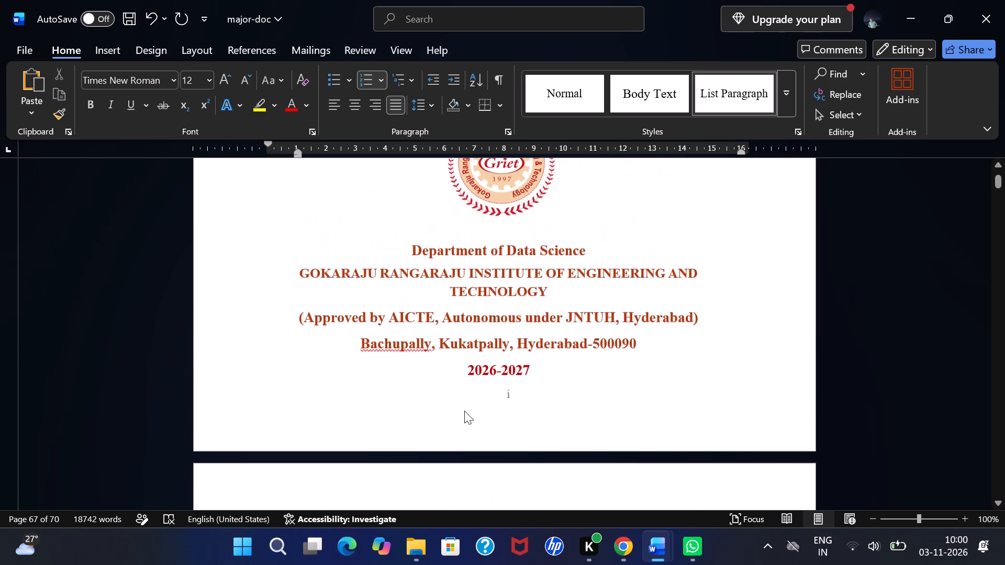
scroll(464, 411, down, 3)
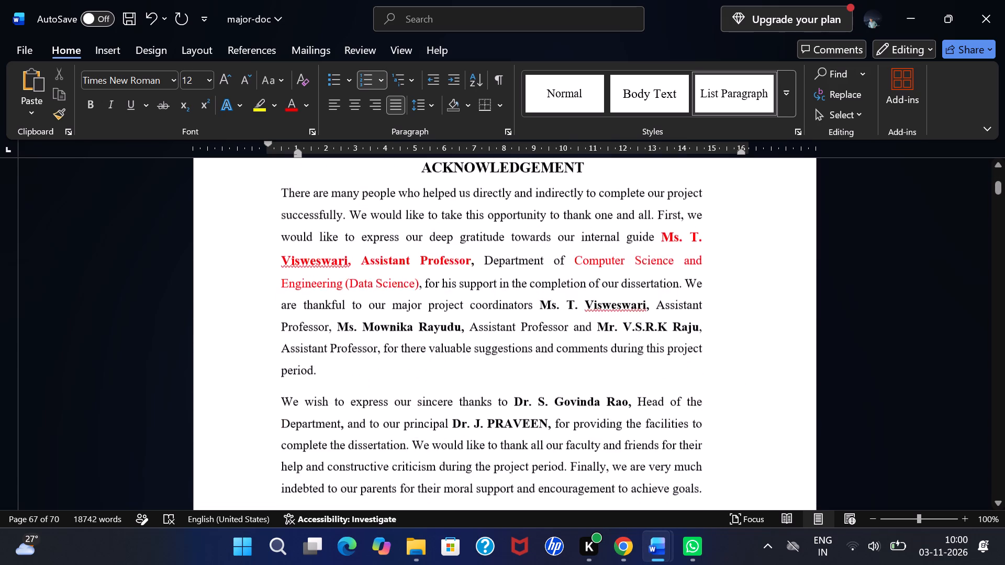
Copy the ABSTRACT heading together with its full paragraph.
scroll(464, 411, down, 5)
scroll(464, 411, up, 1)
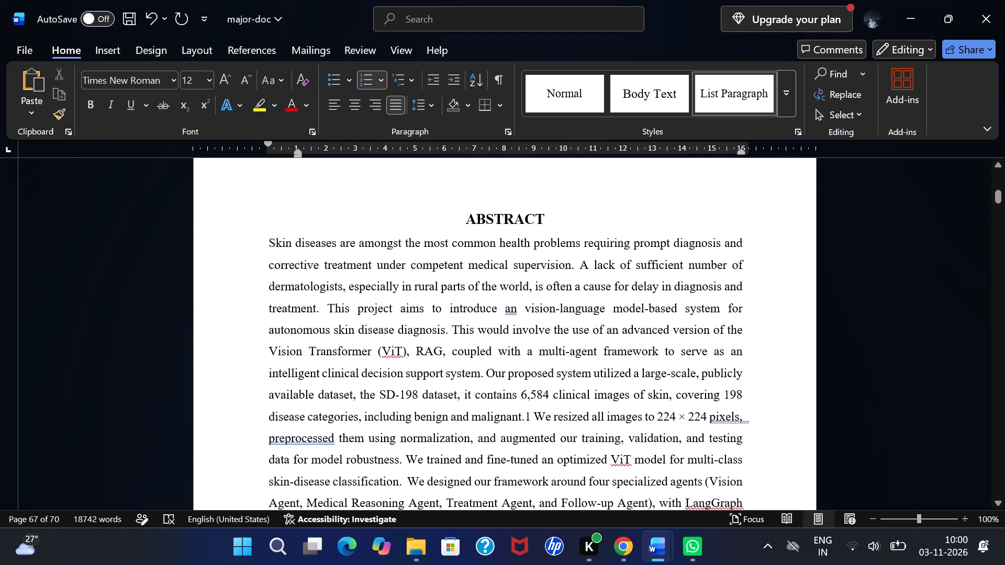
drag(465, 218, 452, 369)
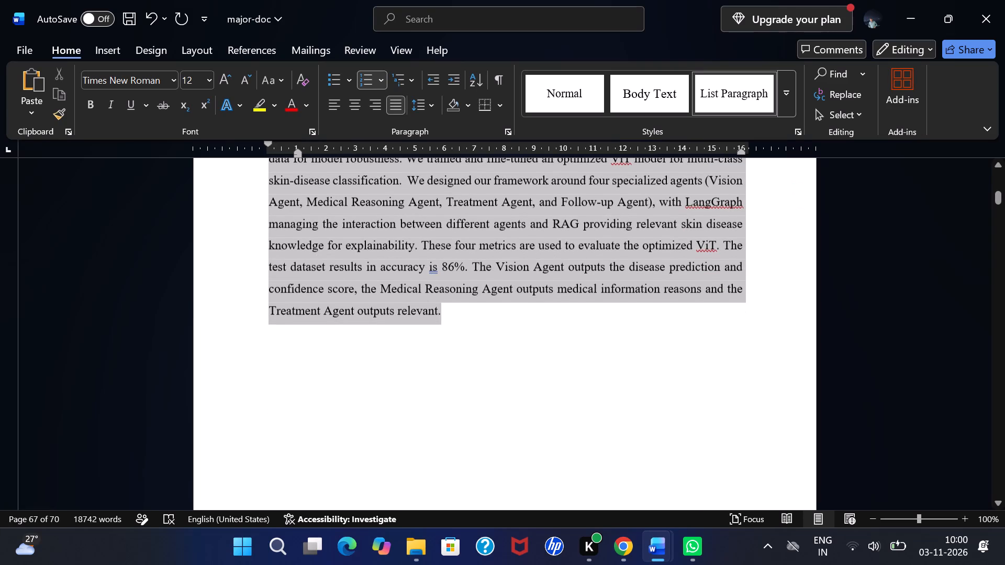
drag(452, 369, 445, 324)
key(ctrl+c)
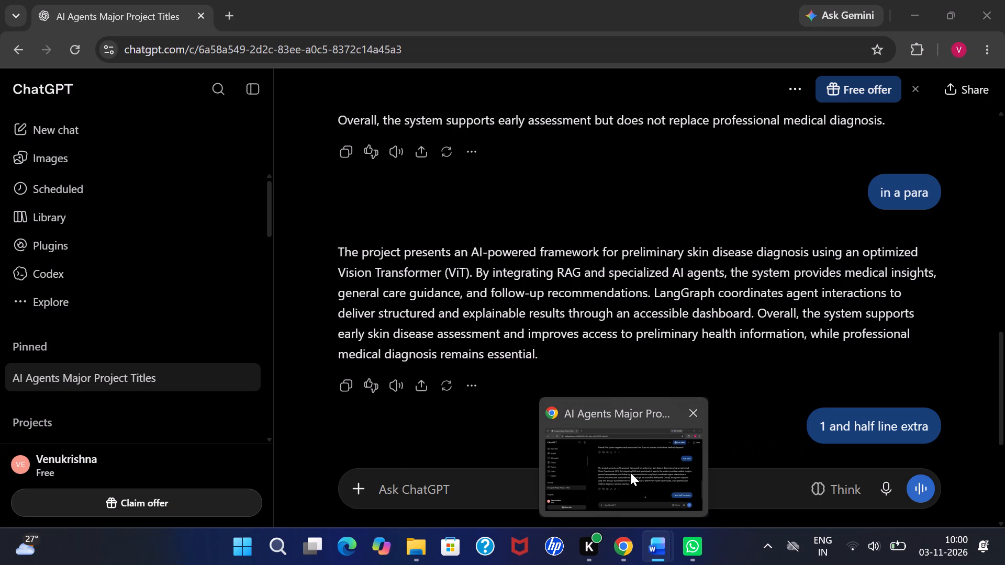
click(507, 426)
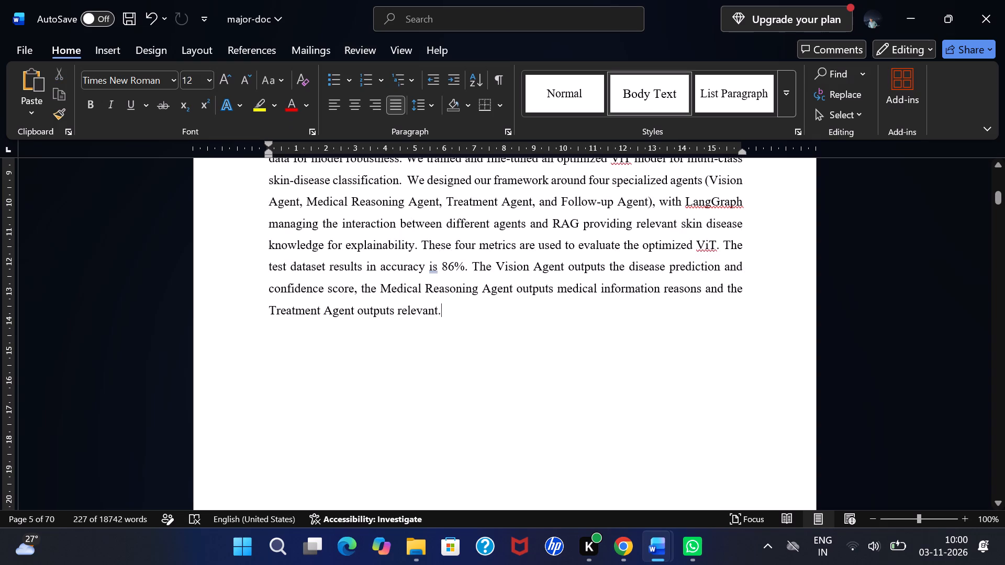
Review the lists of figures, tables and abbreviations and the table of contents through to its References entry.
scroll(507, 426, down, 5)
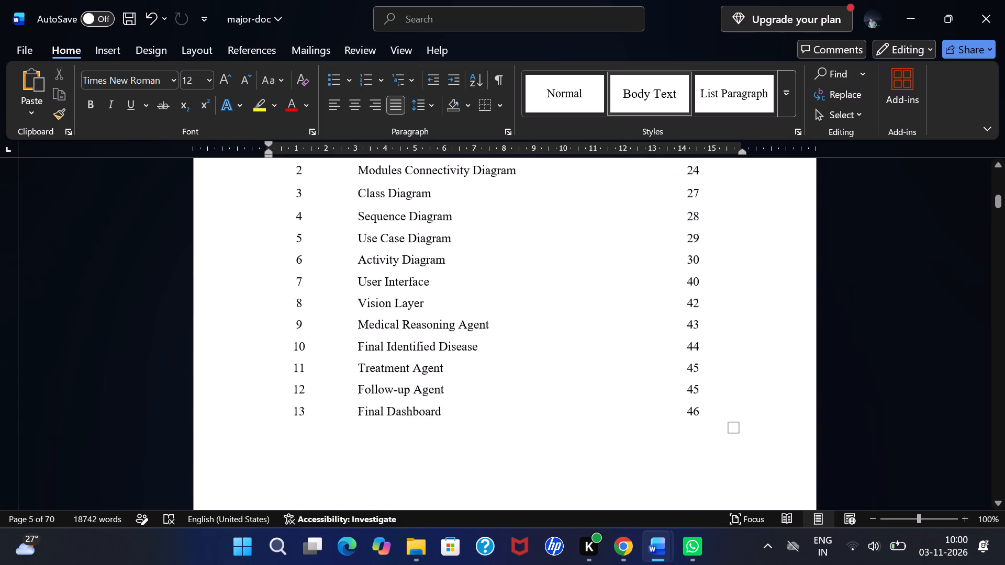
scroll(507, 426, down, 3)
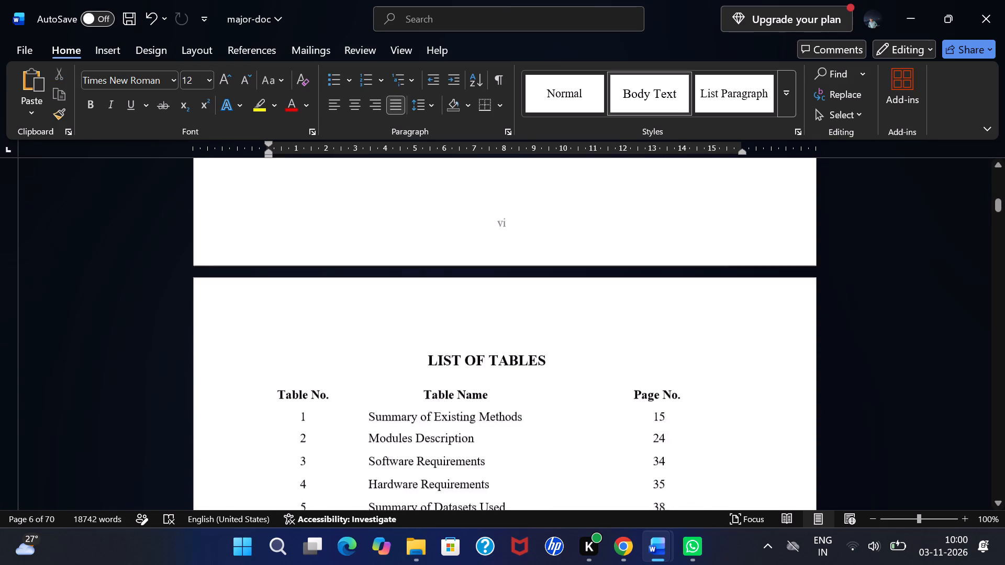
scroll(507, 426, down, 4)
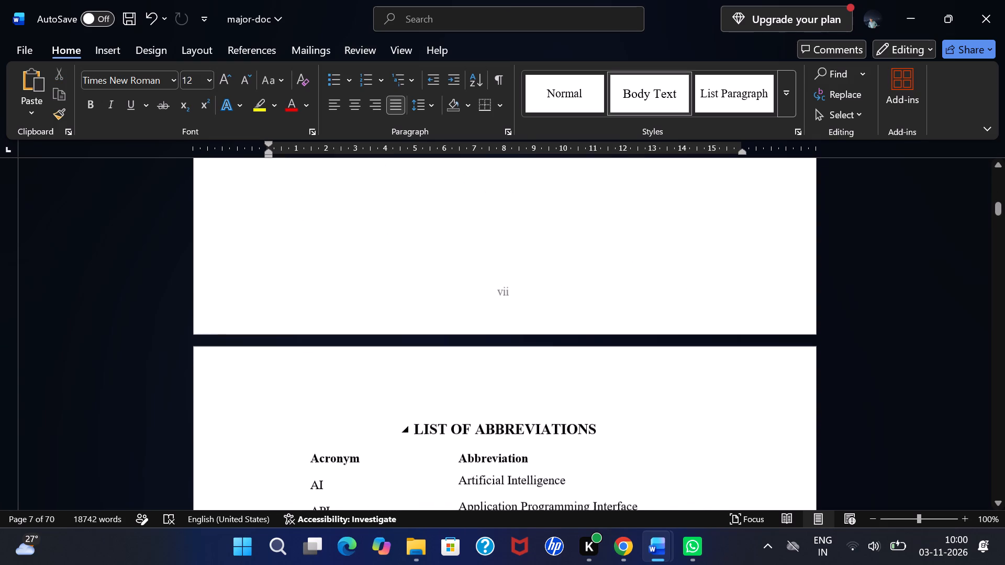
scroll(507, 426, down, 5)
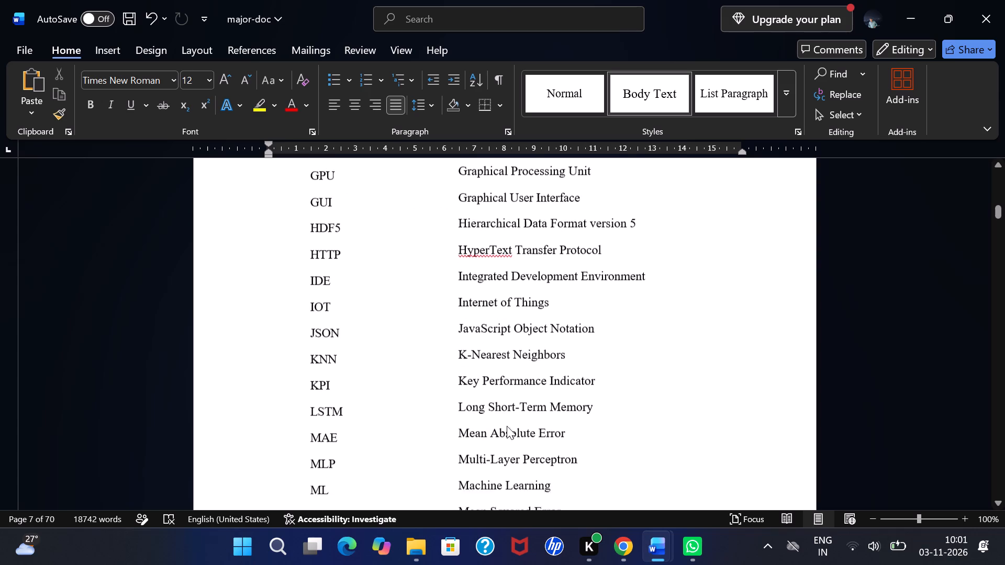
scroll(507, 426, down, 4)
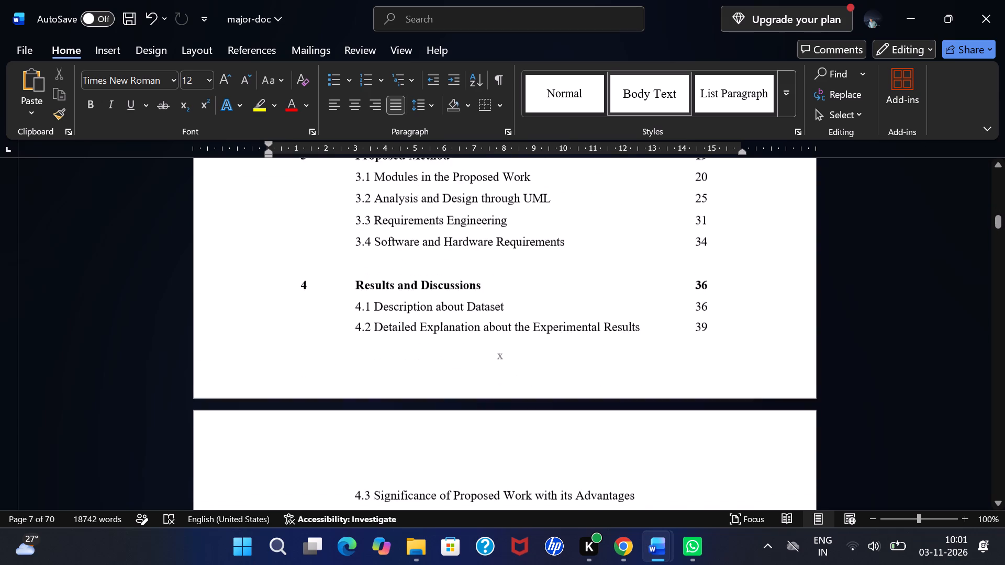
scroll(507, 426, down, 3)
Go back over the contents and abbreviations pages up to the start of the List of Figures.
scroll(507, 426, up, 1)
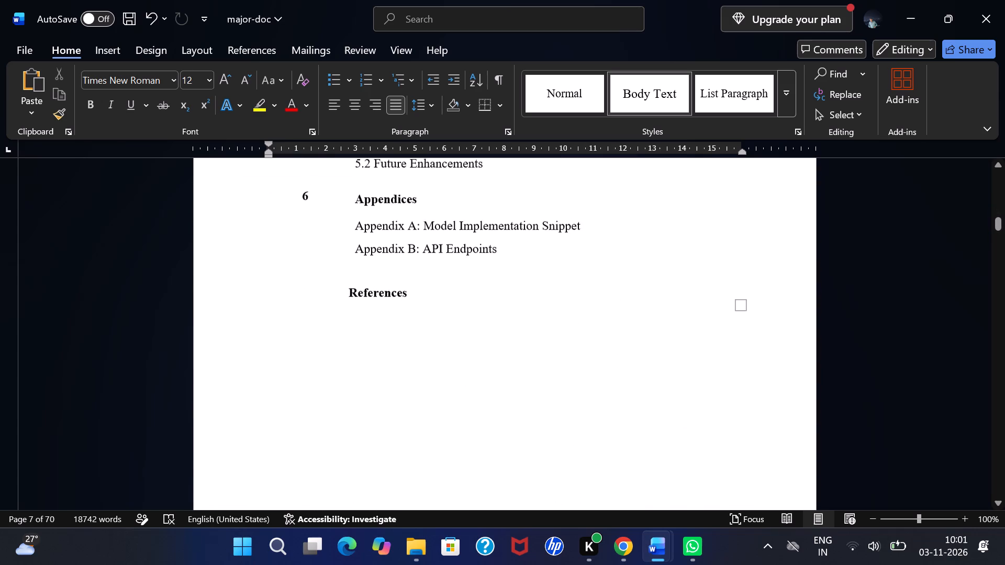
scroll(507, 426, up, 6)
scroll(507, 426, down, 1)
scroll(507, 426, up, 3)
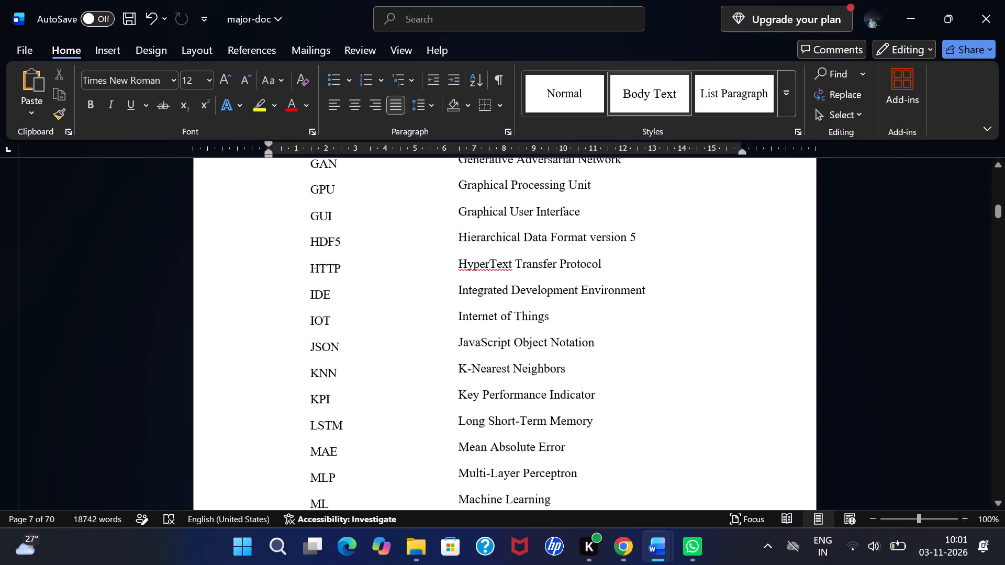
scroll(507, 426, up, 2)
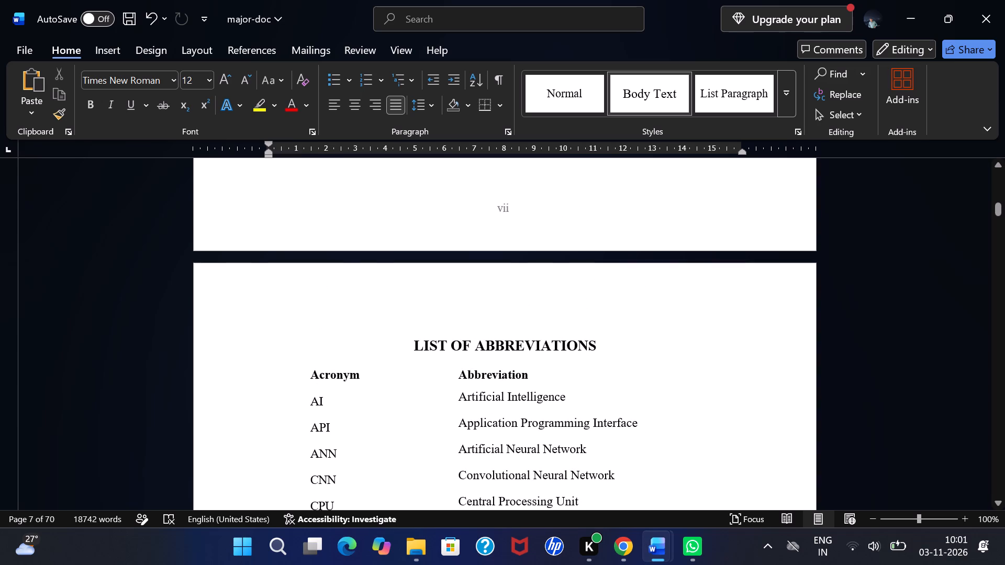
scroll(507, 426, up, 3)
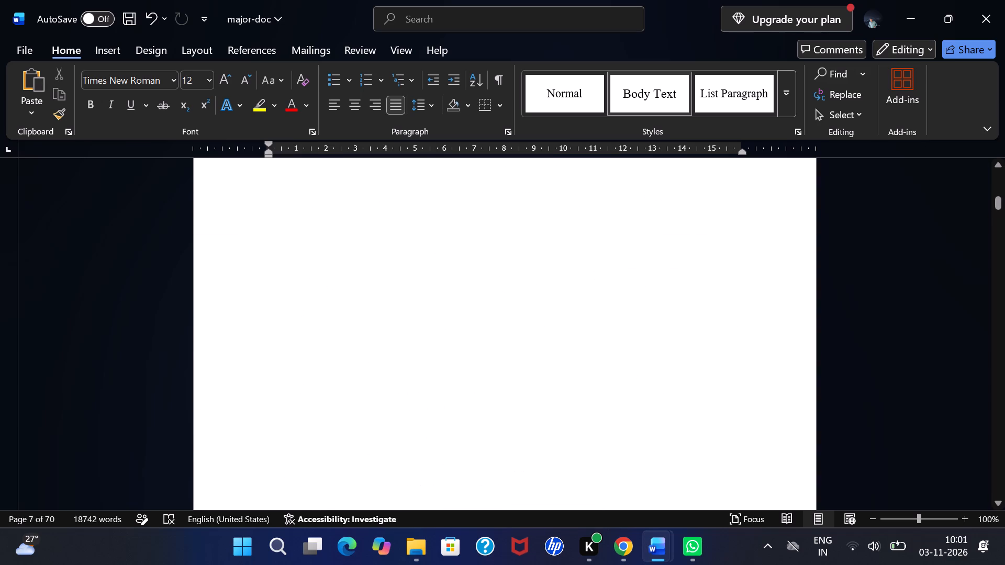
scroll(507, 426, up, 1)
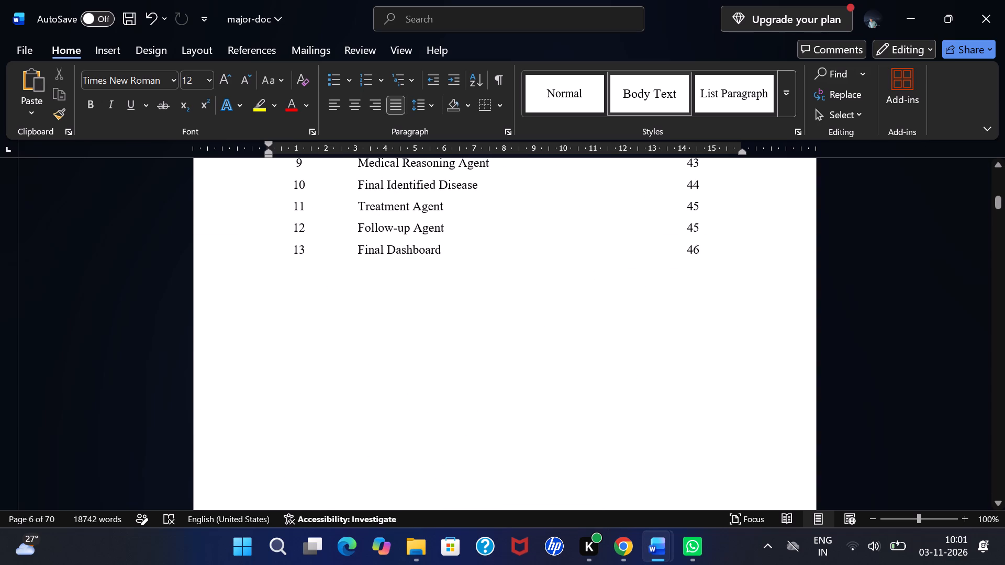
scroll(507, 426, up, 1)
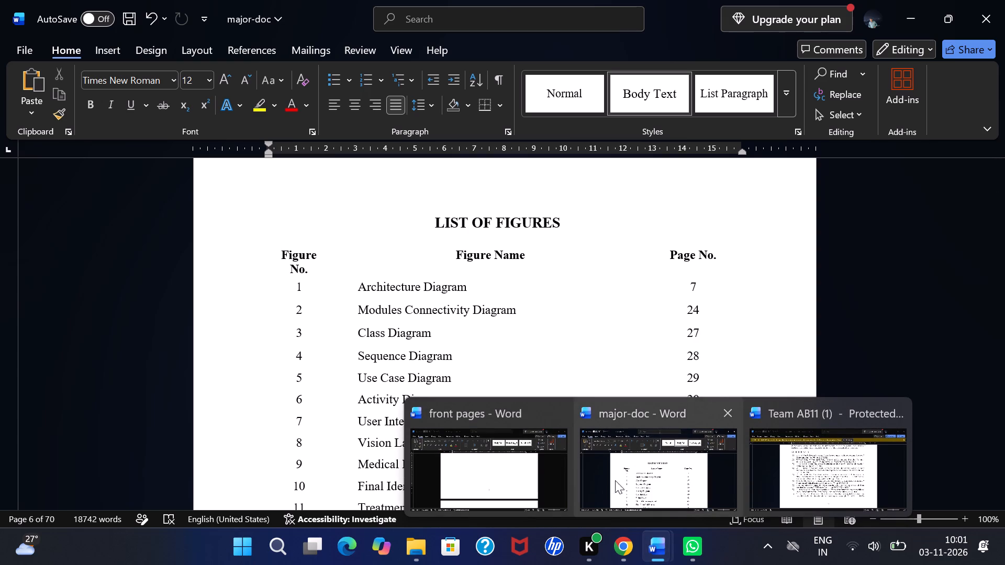
Switch to the front pages document and find the template instructions under its ABSTRACT heading.
click(520, 477)
scroll(531, 346, up, 4)
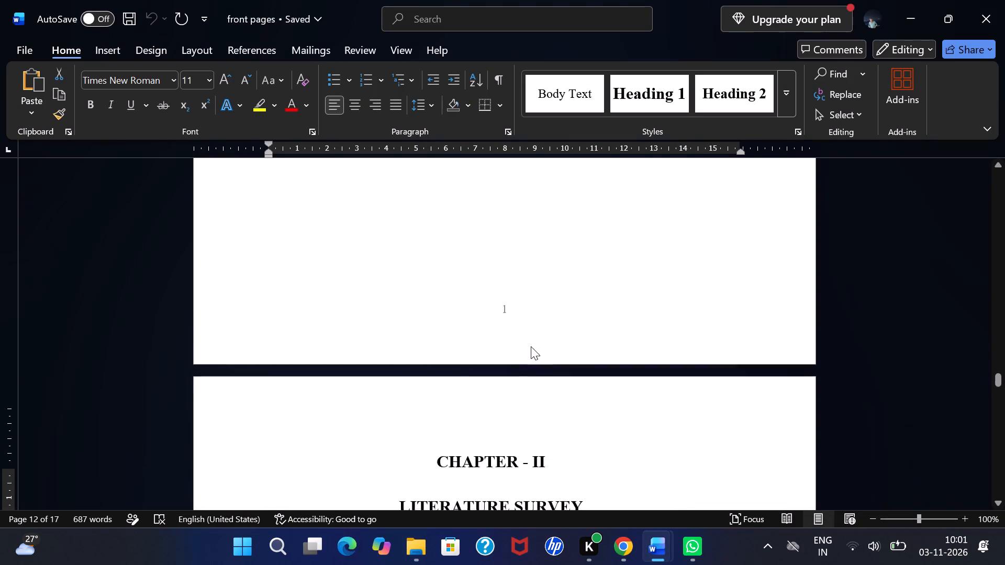
scroll(531, 346, up, 6)
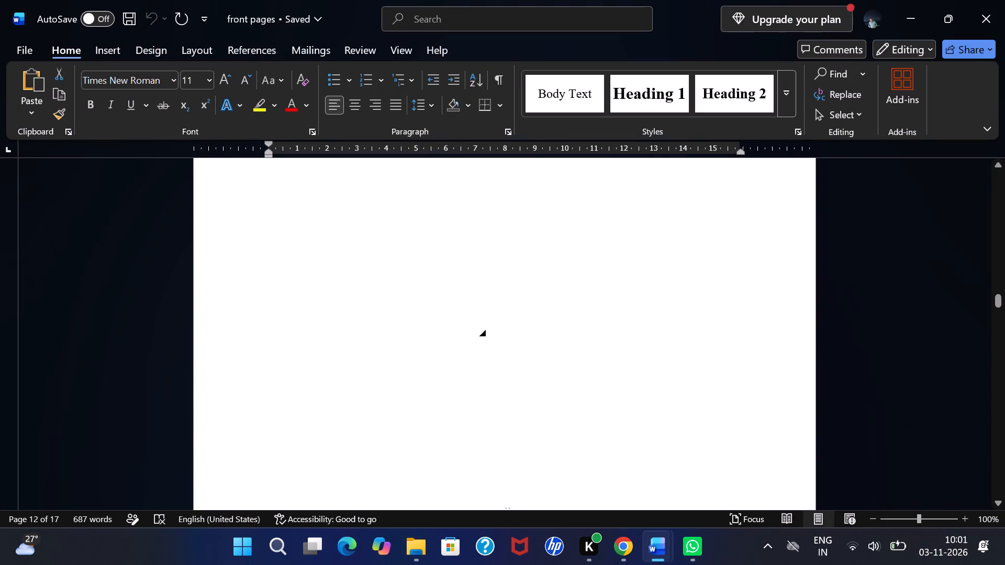
scroll(531, 346, up, 4)
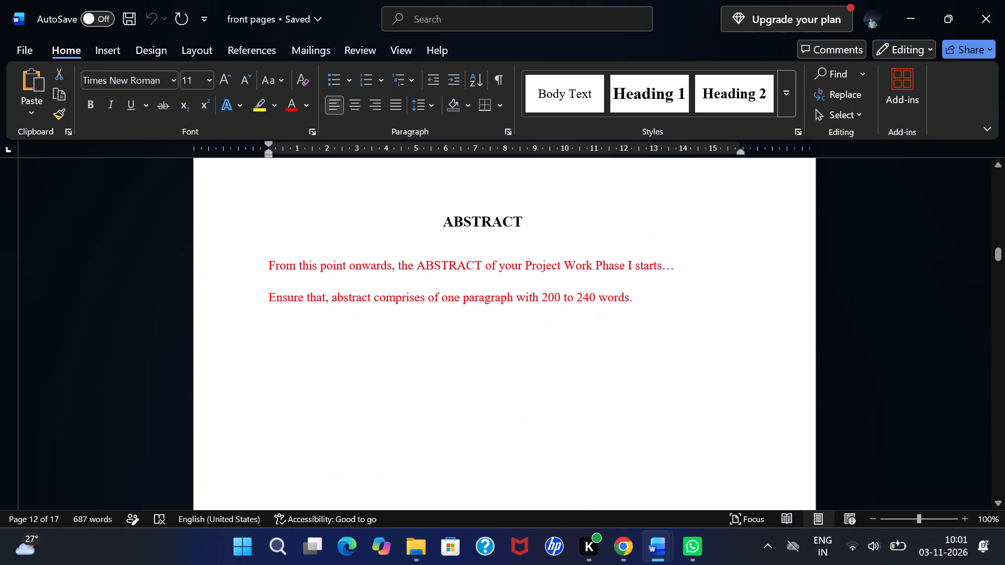
Switch back to major-doc and copy the ABSTRACT heading together with its entire paragraph.
key(alt+Tab)
scroll(457, 300, up, 2)
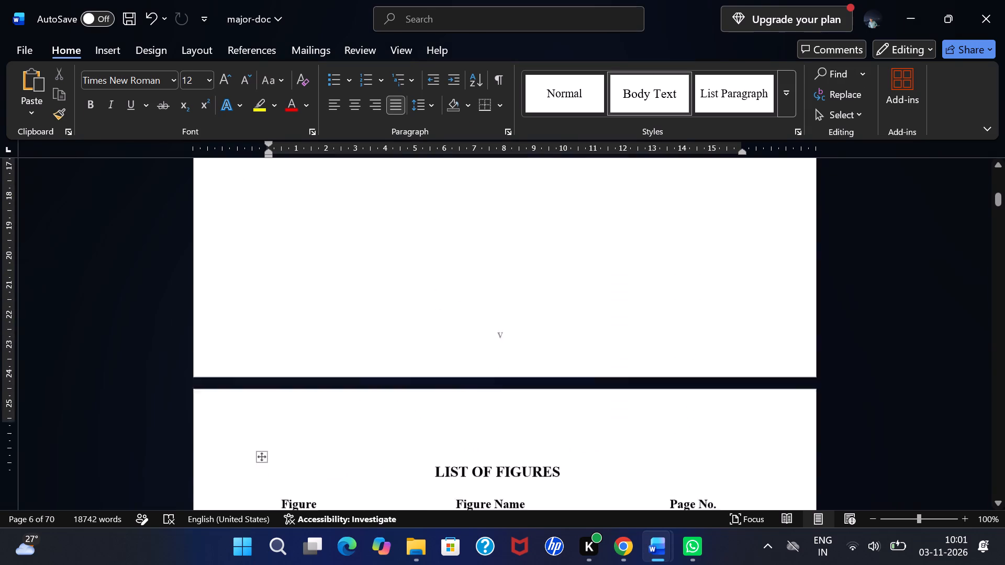
scroll(457, 300, up, 3)
scroll(457, 300, down, 3)
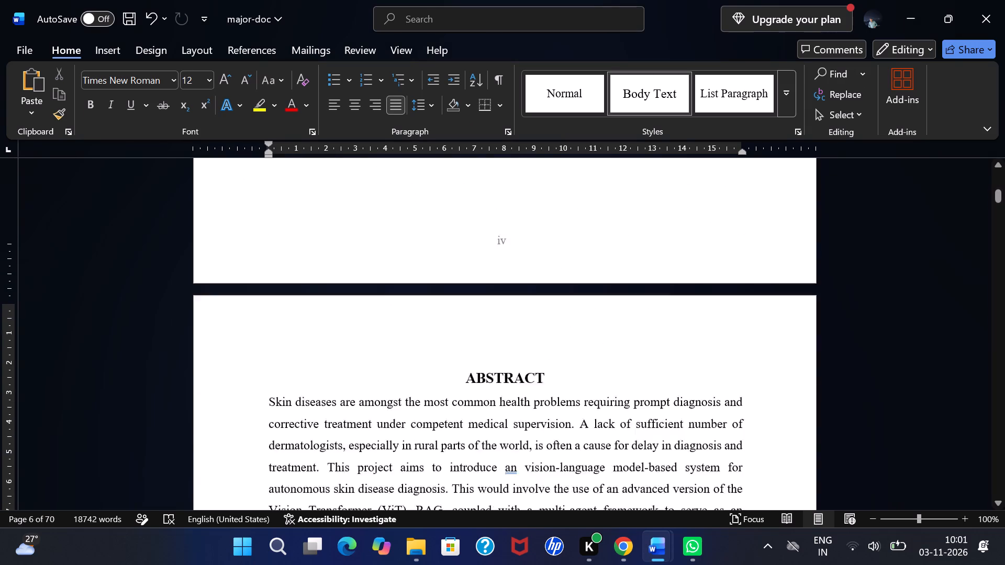
scroll(457, 300, down, 1)
scroll(460, 281, up, 1)
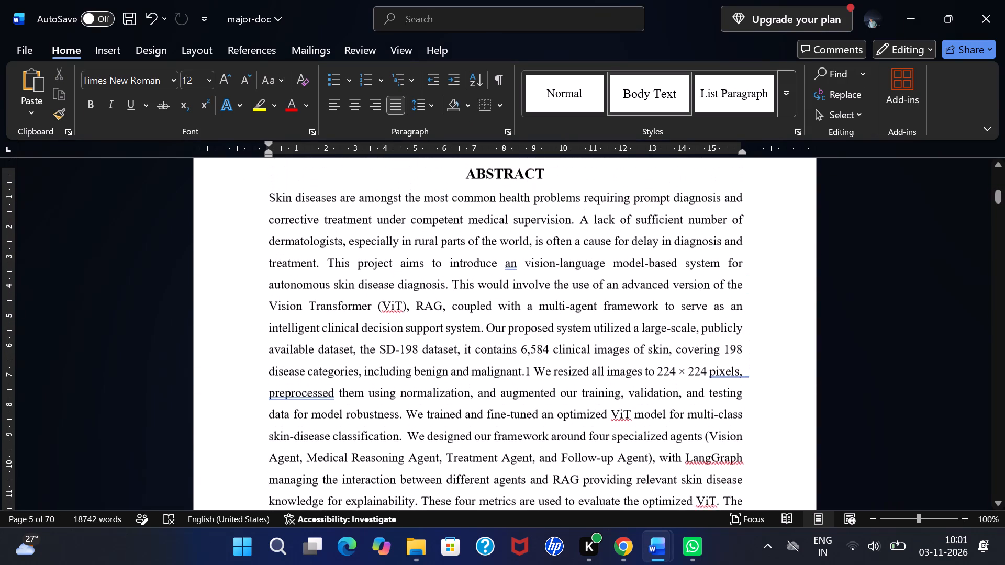
scroll(460, 281, up, 1)
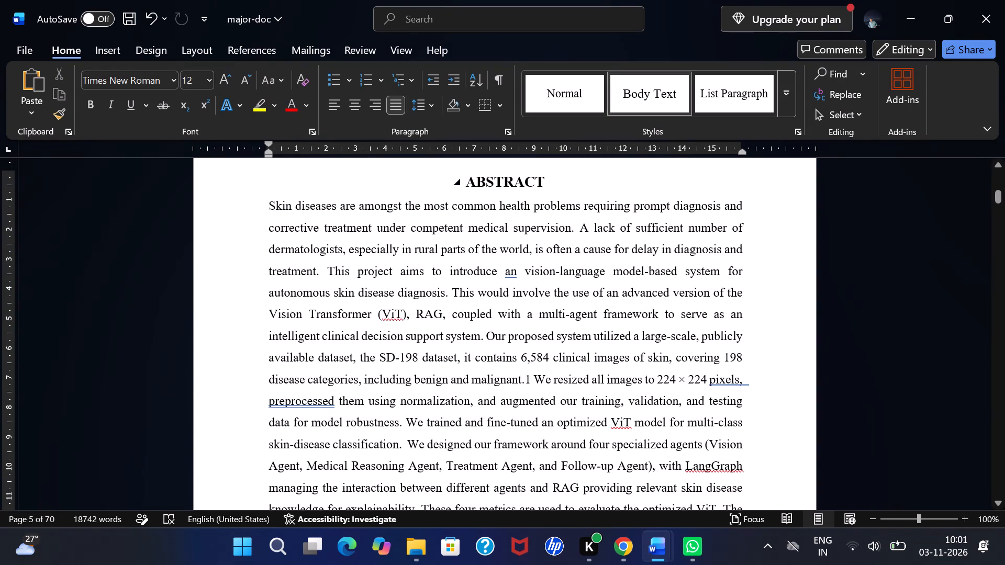
drag(465, 185, 487, 512)
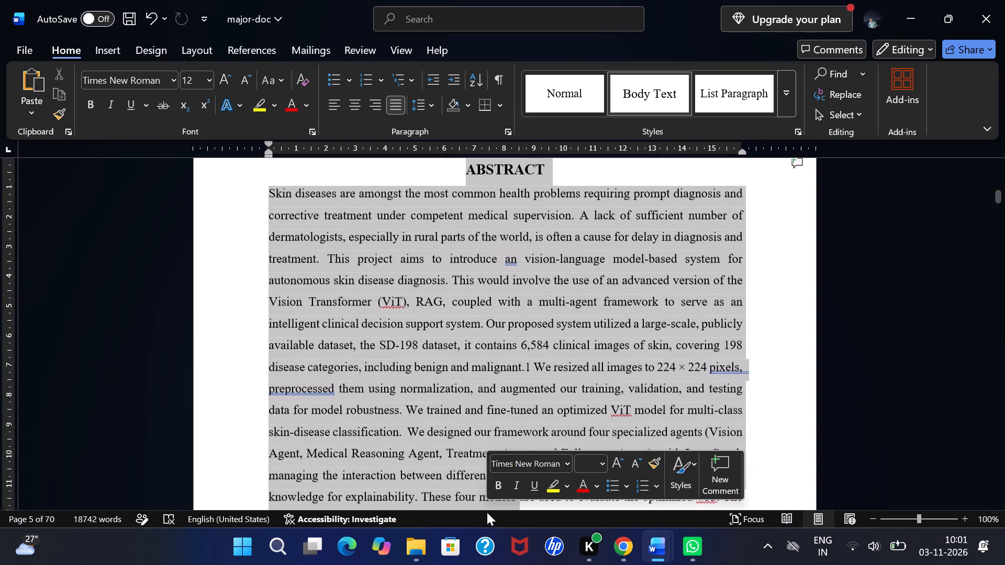
scroll(492, 403, down, 1)
click(492, 403)
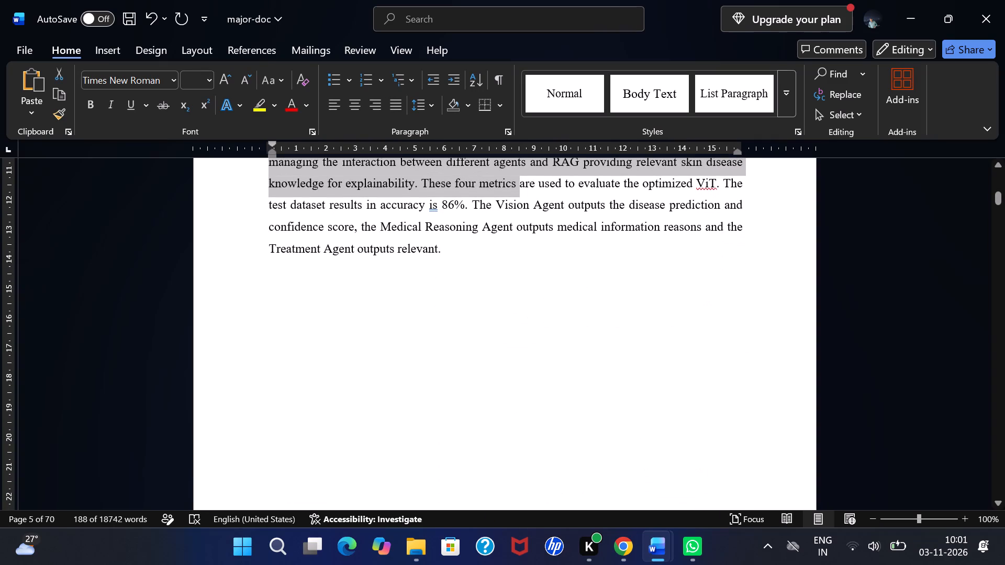
scroll(490, 324, up, 2)
scroll(490, 324, down, 1)
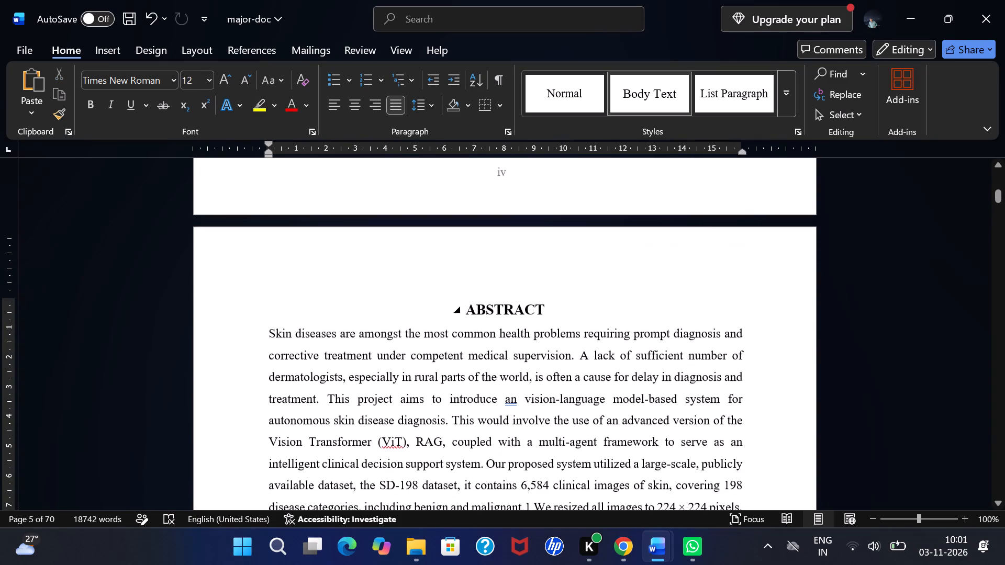
drag(469, 306, 509, 485)
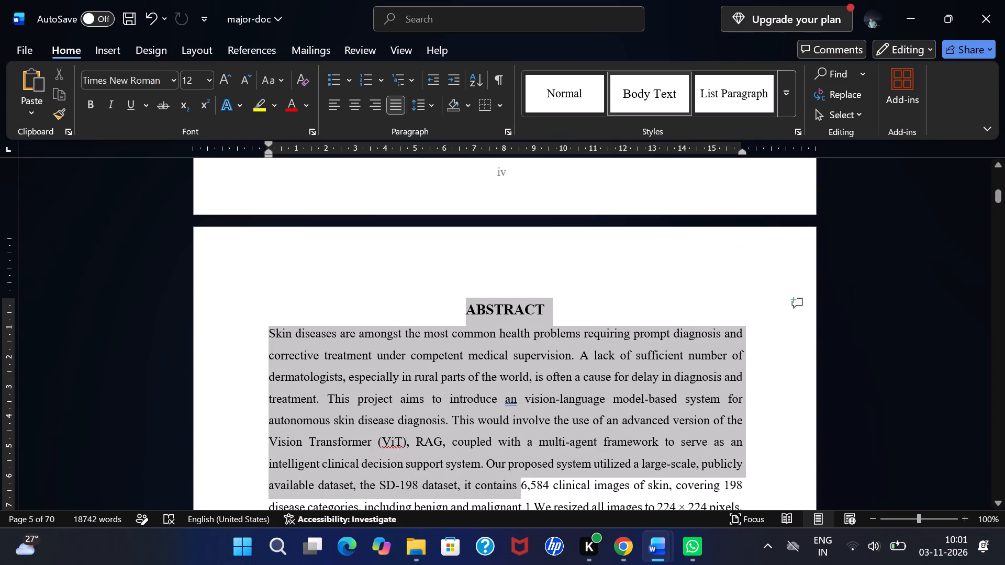
drag(509, 485, 451, 210)
key(ctrl+c)
key(ctrl+c)
Switch to the front pages document and replace its ABSTRACT heading and template instructions with the copied abstract.
key(alt+Tab)
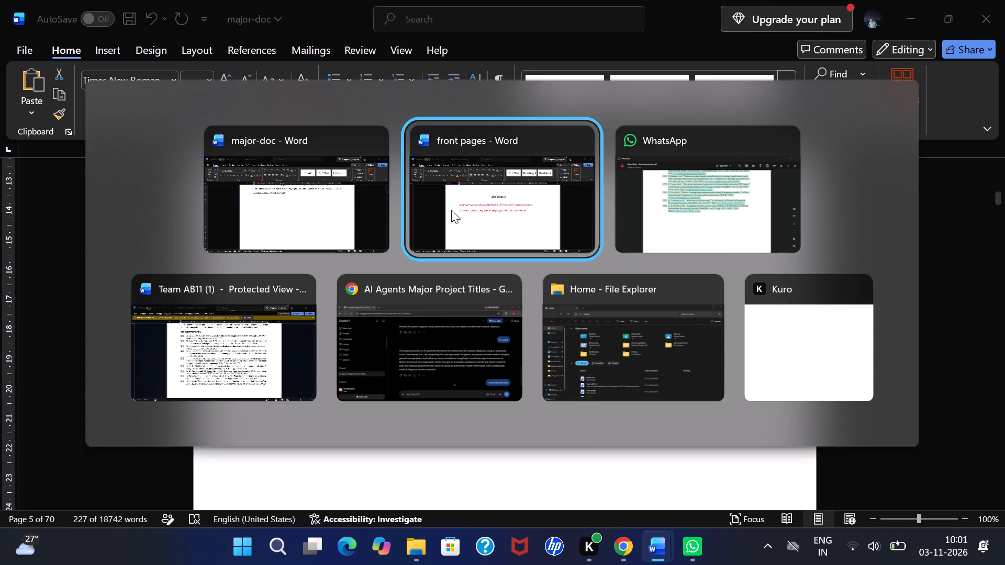
drag(641, 303, 452, 296)
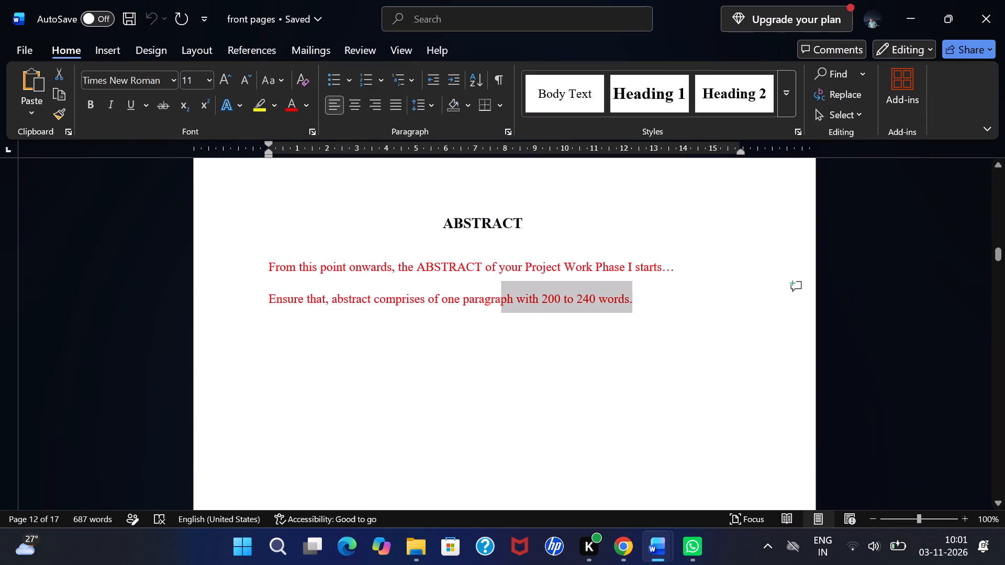
drag(452, 296, 426, 221)
key(ctrl+v)
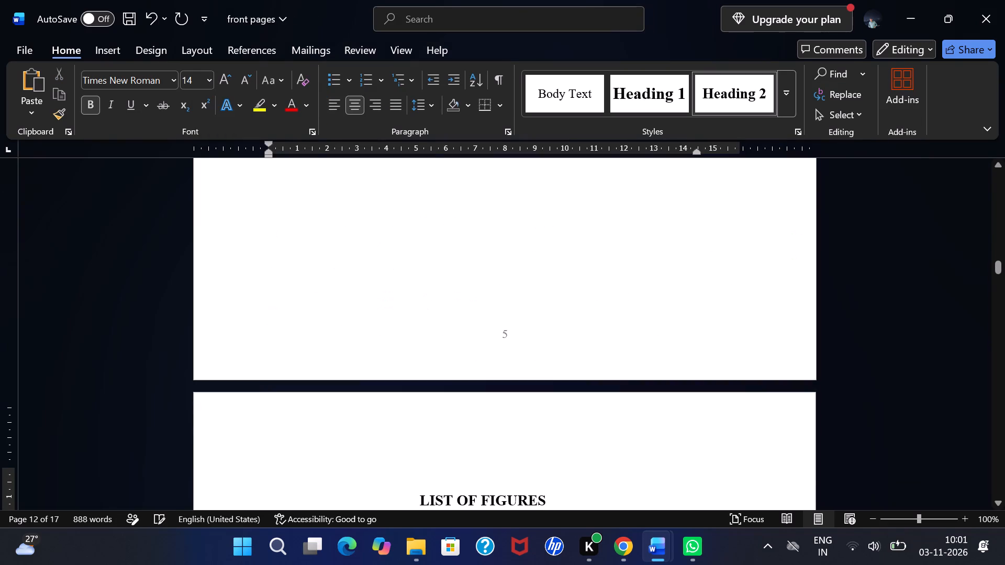
scroll(482, 232, up, 4)
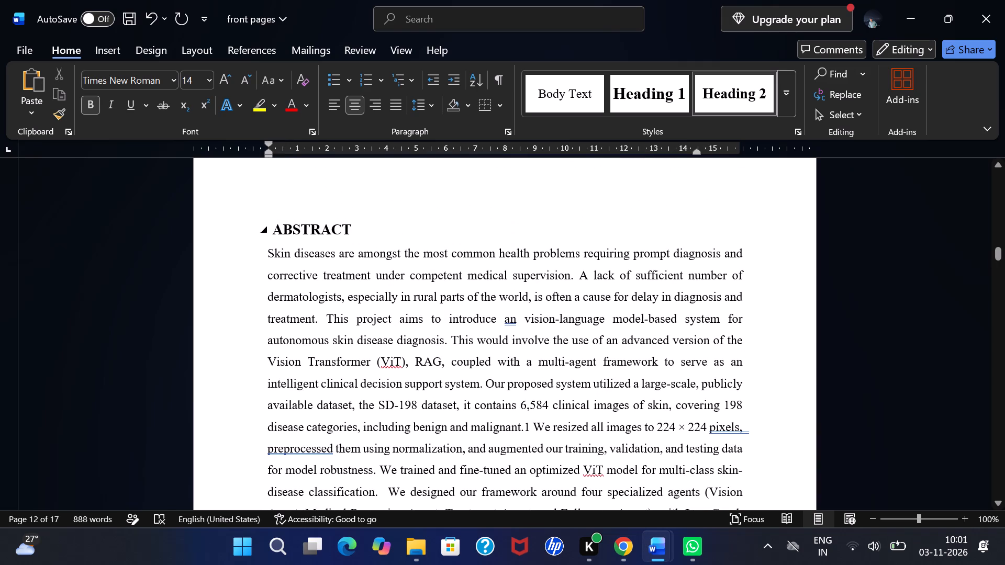
Centre the pasted ABSTRACT heading and check the paragraph beneath it.
click(273, 229)
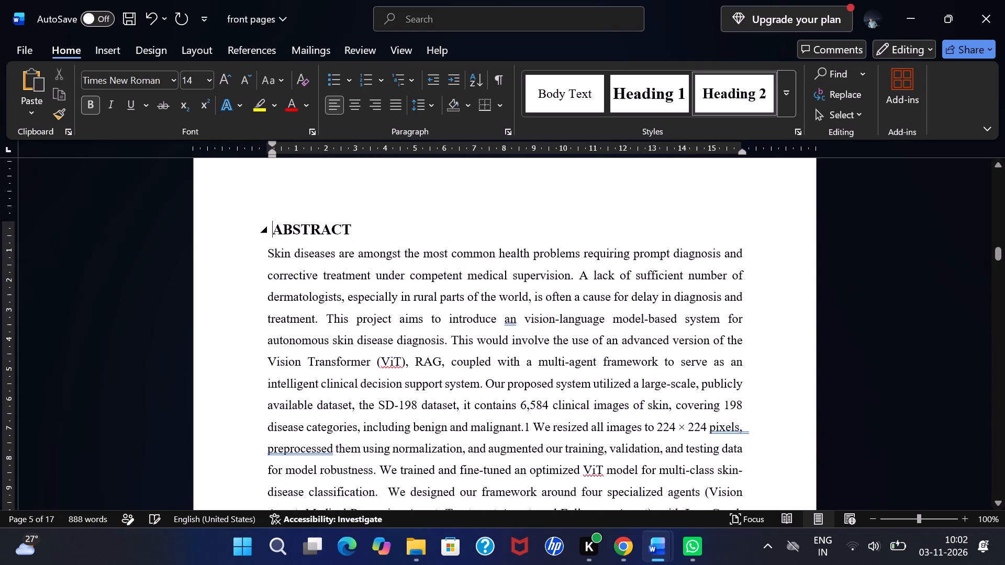
click(354, 103)
click(563, 214)
scroll(563, 214, down, 2)
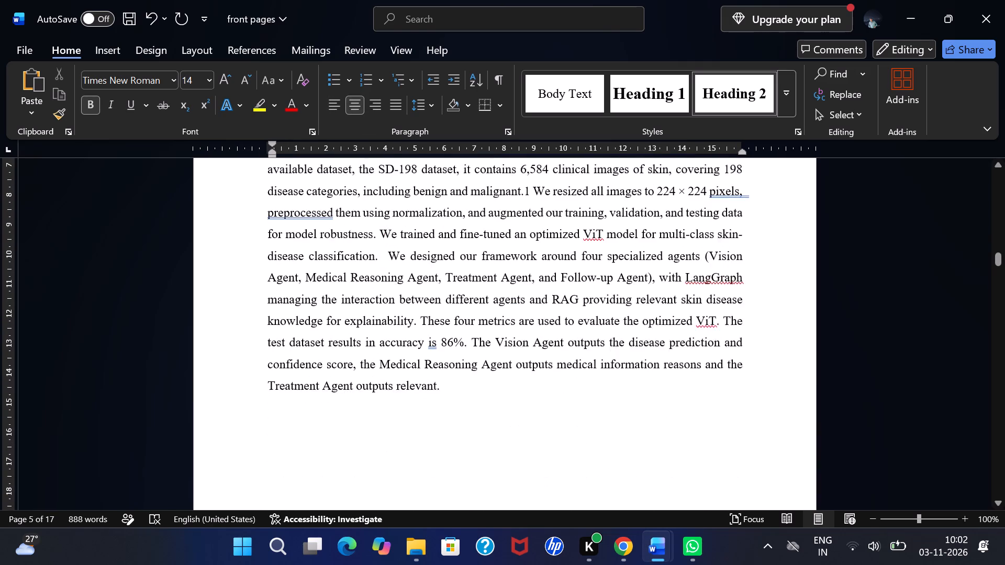
scroll(563, 214, up, 2)
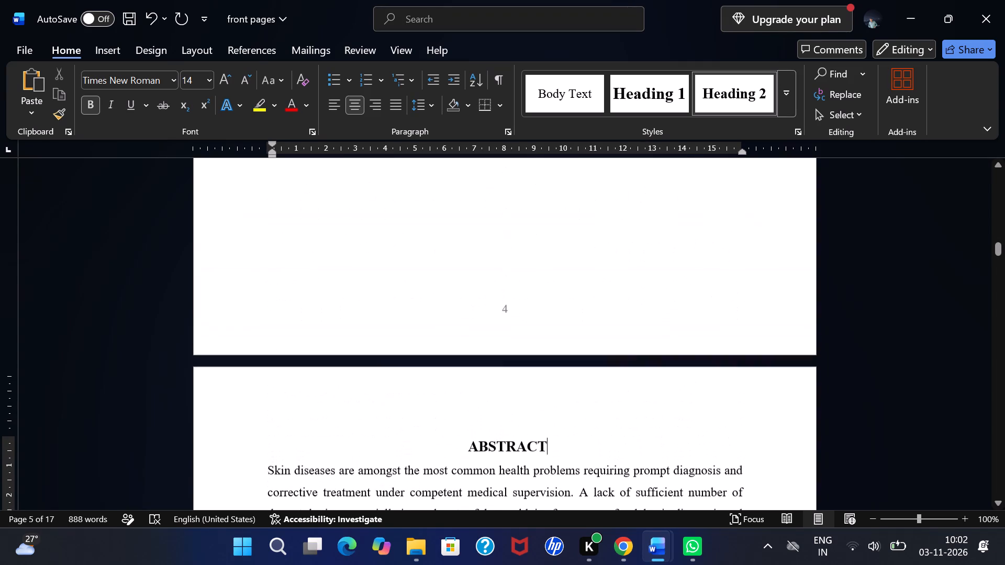
Compare the abstract page's layout between major-doc and the front pages document.
key(alt+Tab)
scroll(557, 291, up, 3)
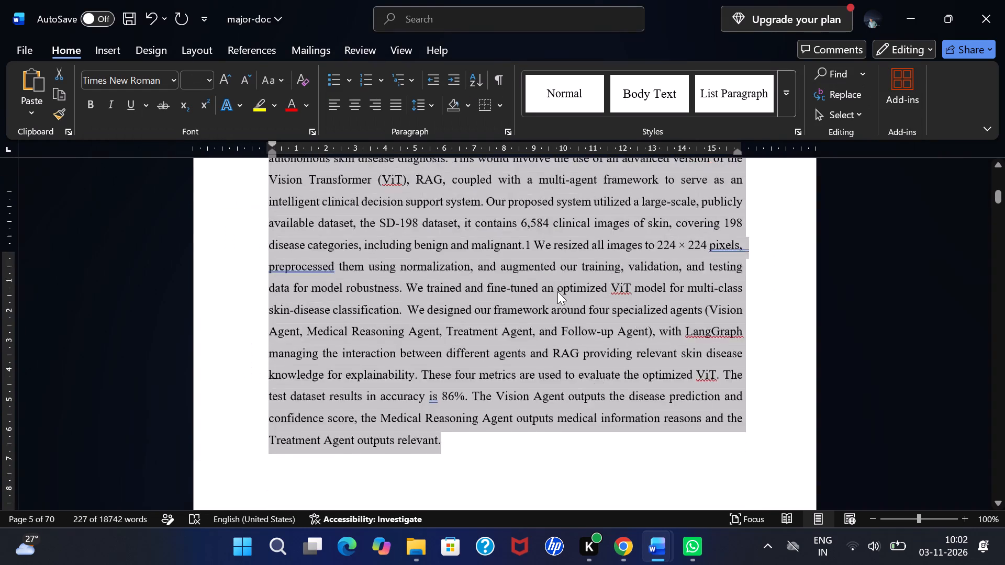
scroll(557, 291, down, 1)
click(650, 275)
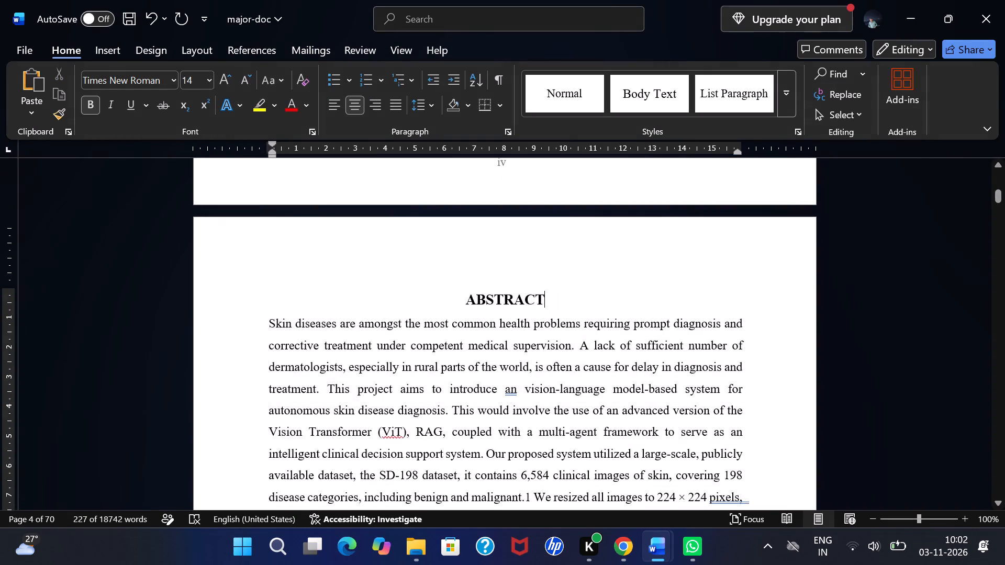
key(alt+Tab)
scroll(650, 275, down, 1)
key(alt+Tab)
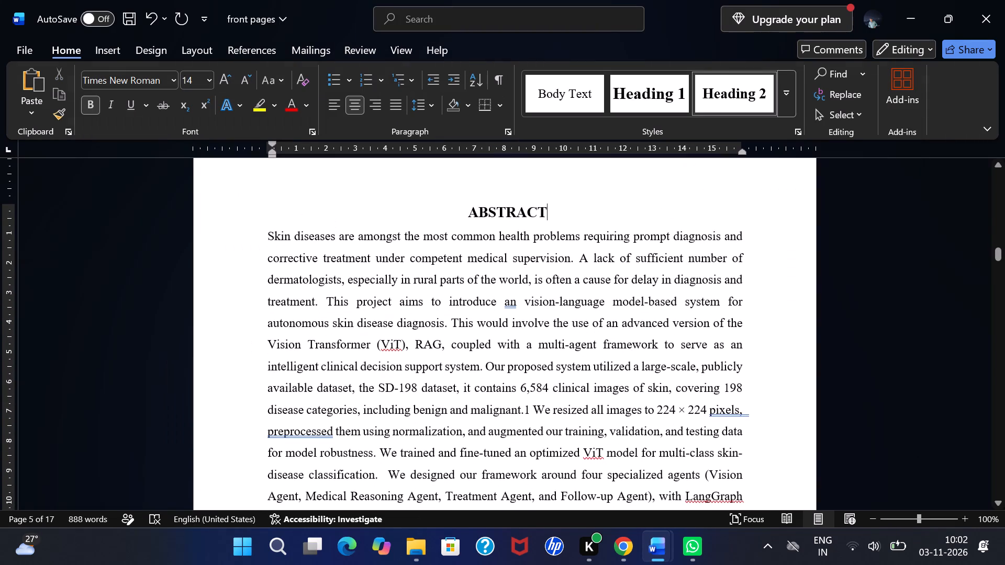
key(alt+Tab)
key(alt+Tab)
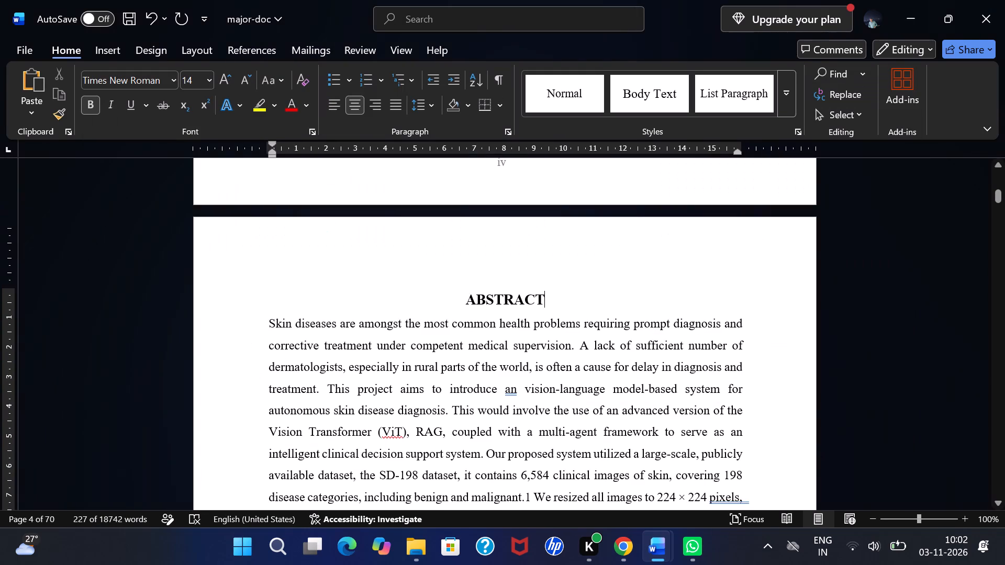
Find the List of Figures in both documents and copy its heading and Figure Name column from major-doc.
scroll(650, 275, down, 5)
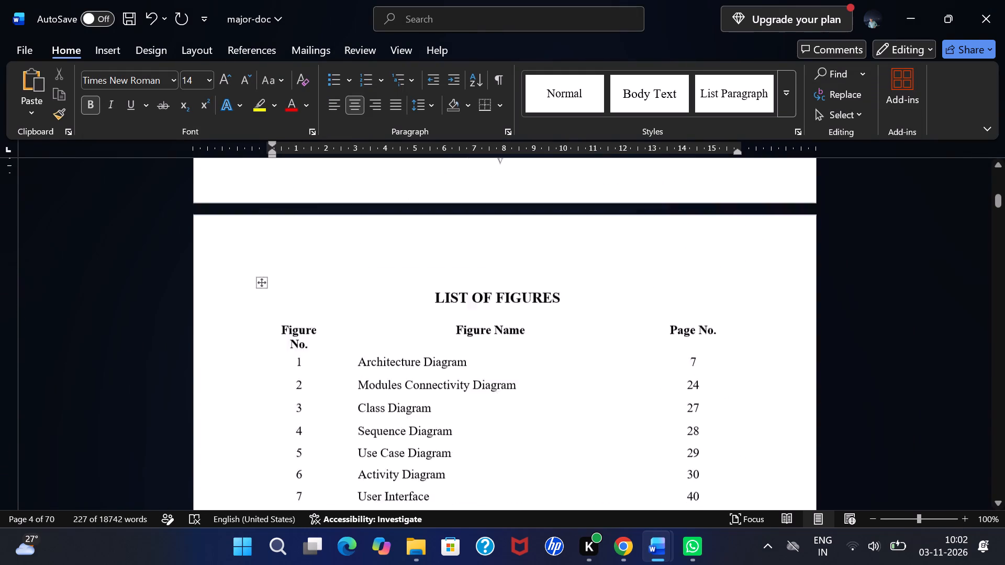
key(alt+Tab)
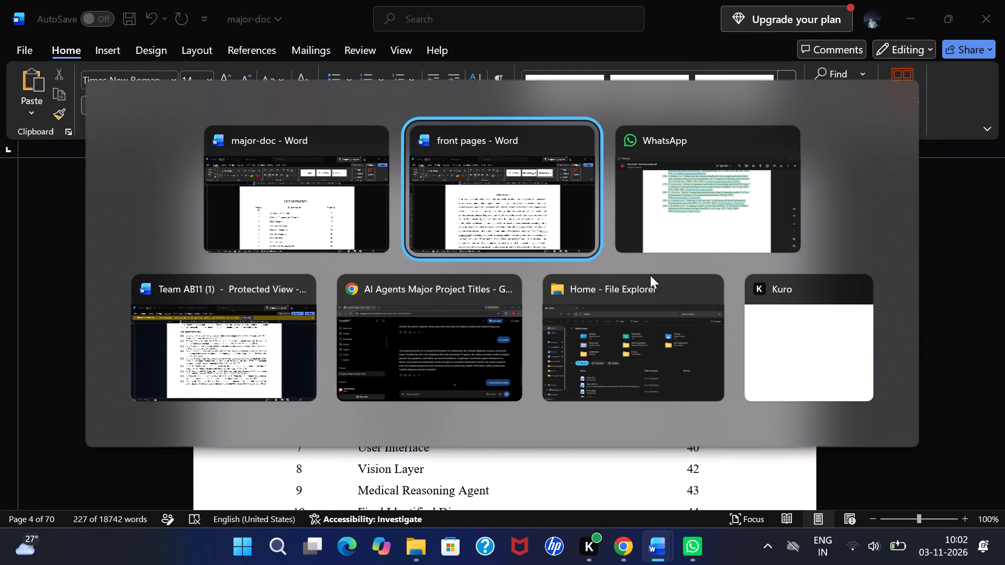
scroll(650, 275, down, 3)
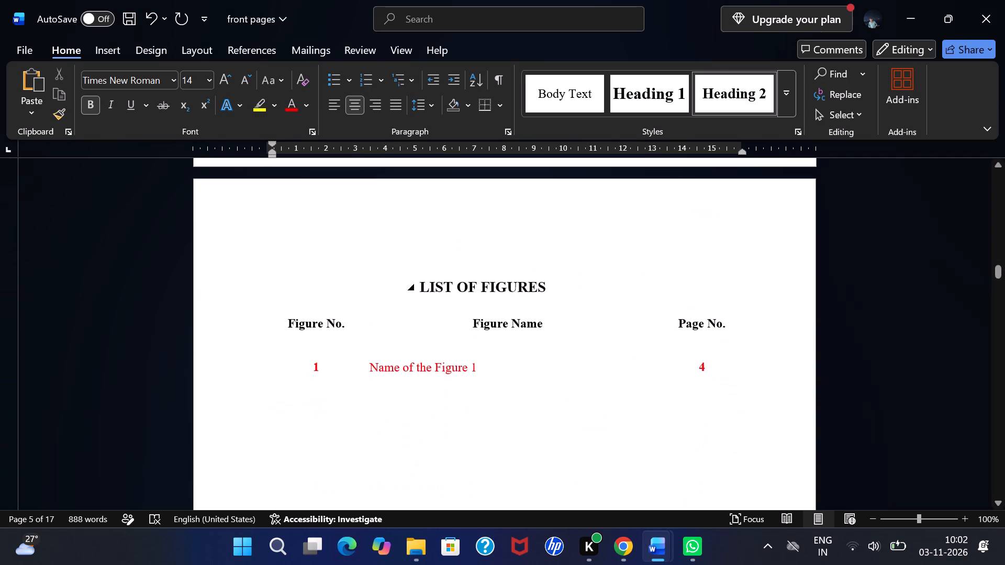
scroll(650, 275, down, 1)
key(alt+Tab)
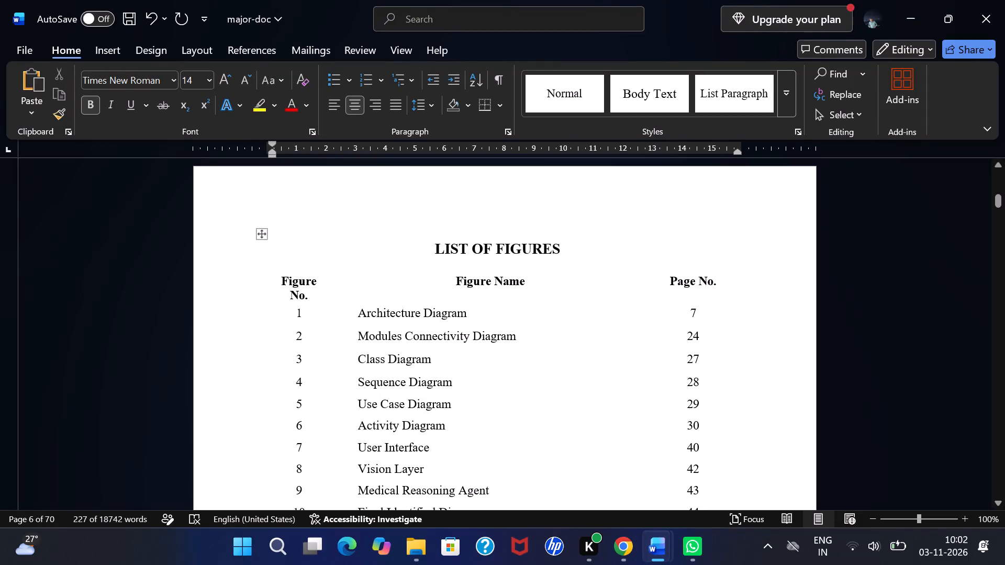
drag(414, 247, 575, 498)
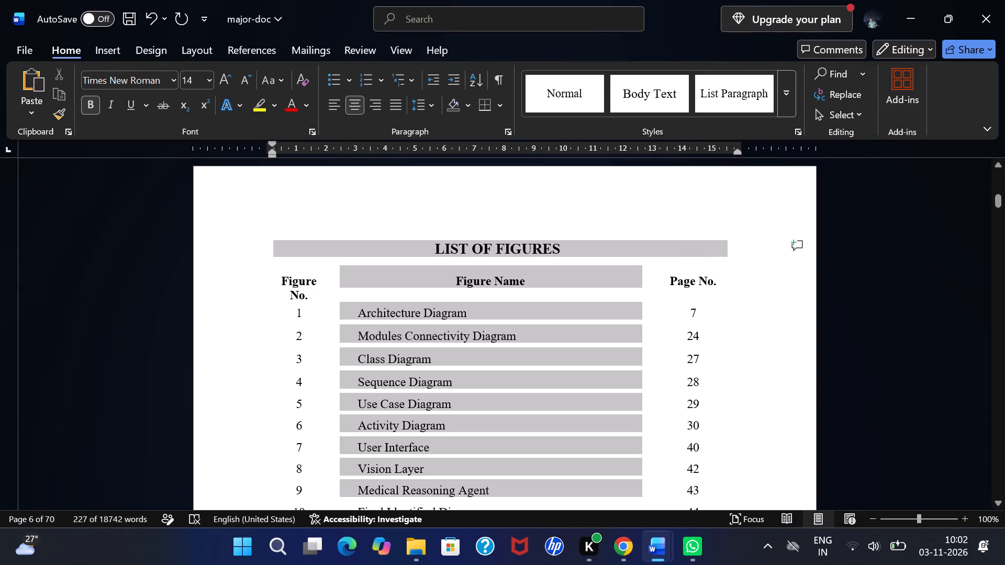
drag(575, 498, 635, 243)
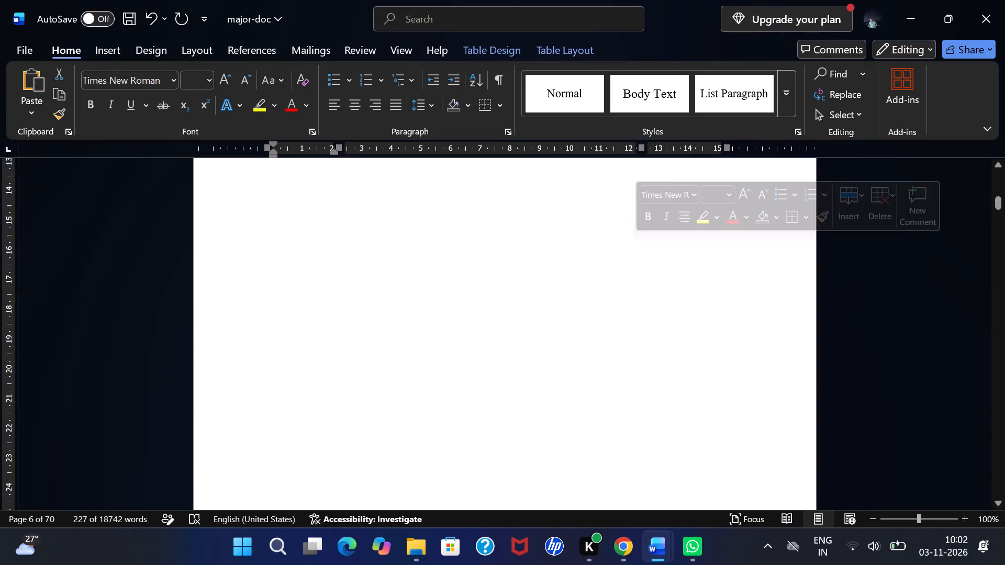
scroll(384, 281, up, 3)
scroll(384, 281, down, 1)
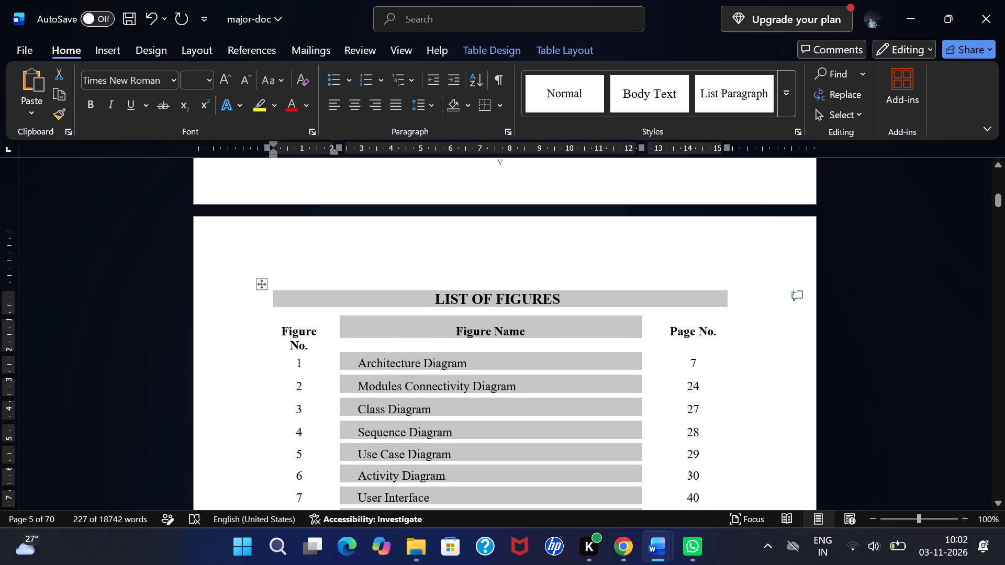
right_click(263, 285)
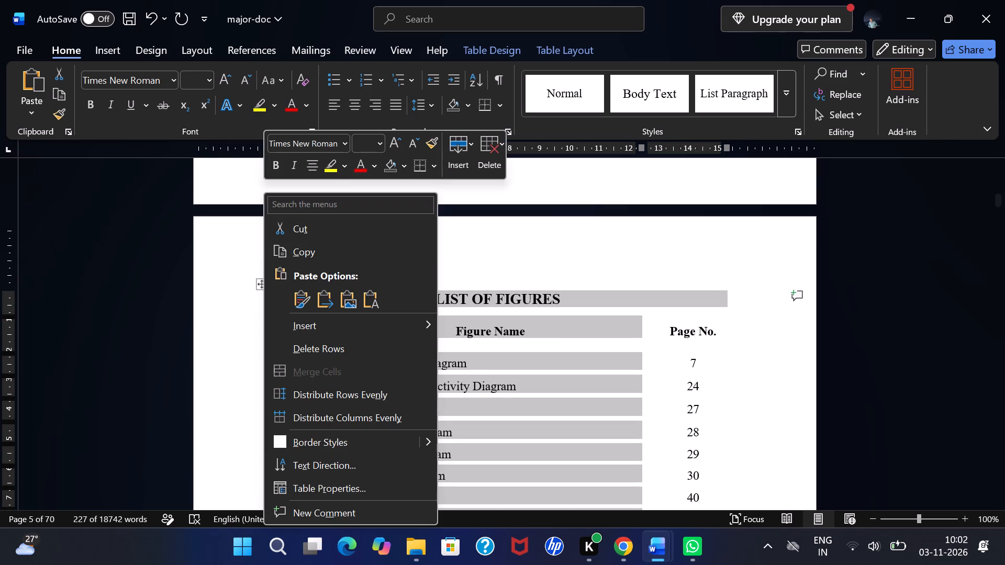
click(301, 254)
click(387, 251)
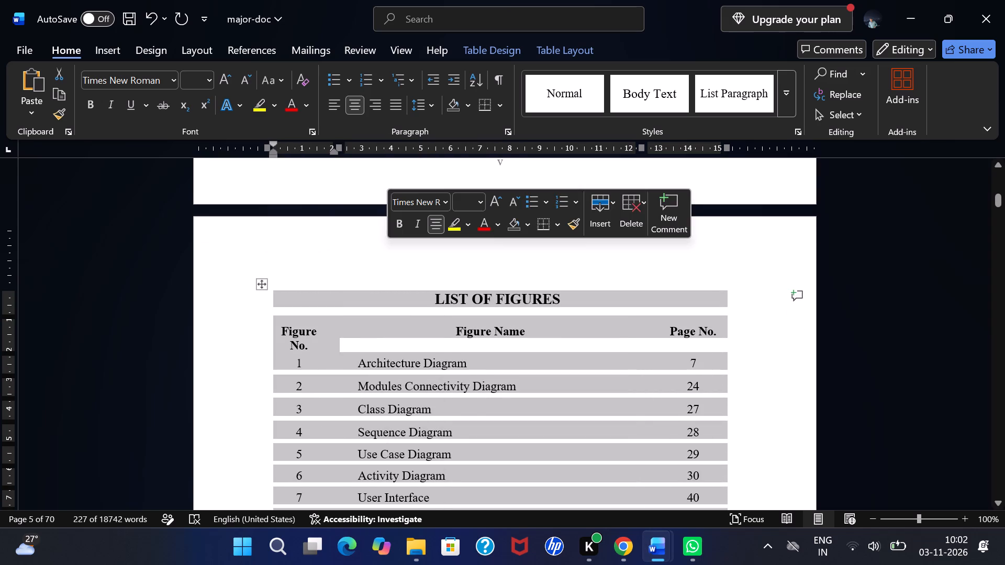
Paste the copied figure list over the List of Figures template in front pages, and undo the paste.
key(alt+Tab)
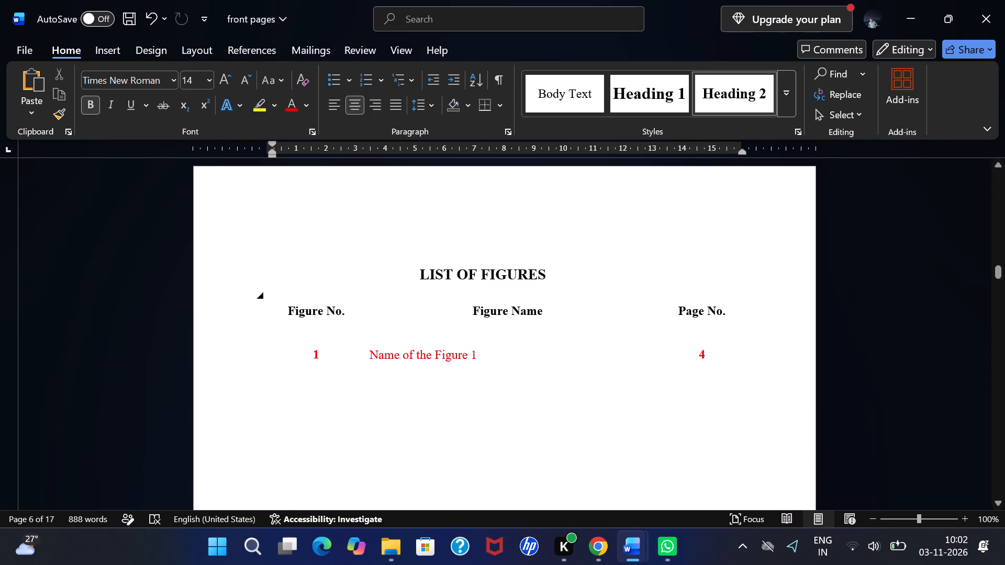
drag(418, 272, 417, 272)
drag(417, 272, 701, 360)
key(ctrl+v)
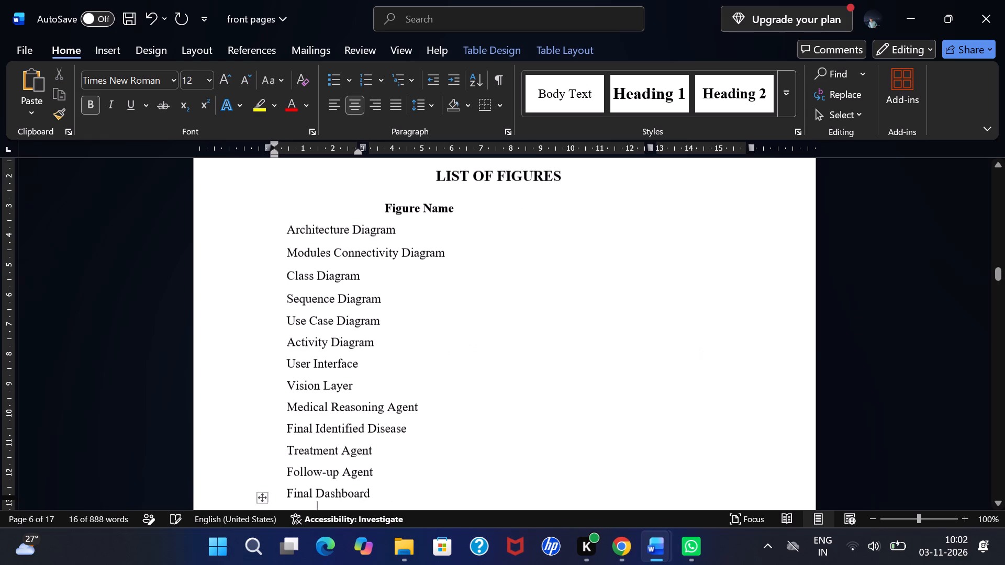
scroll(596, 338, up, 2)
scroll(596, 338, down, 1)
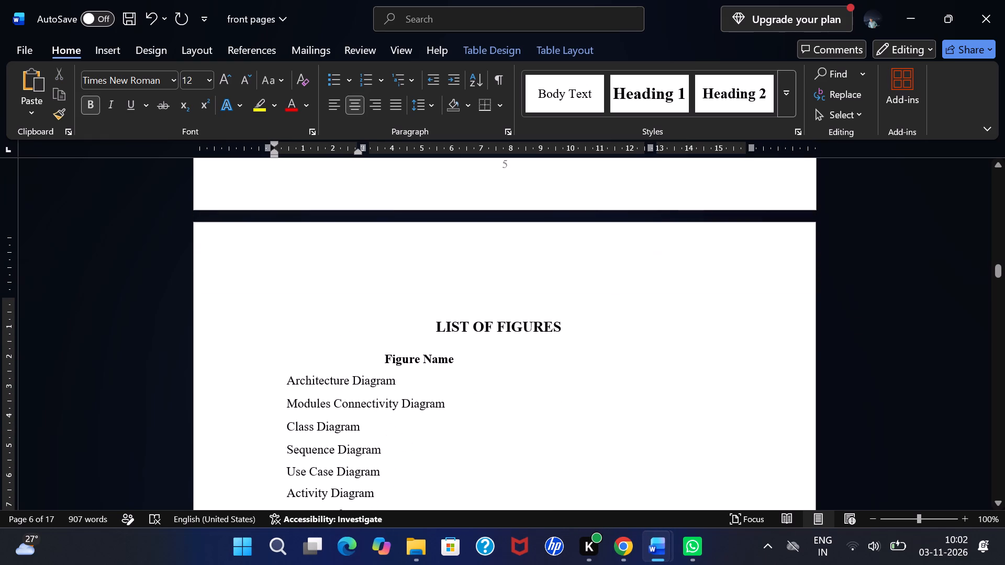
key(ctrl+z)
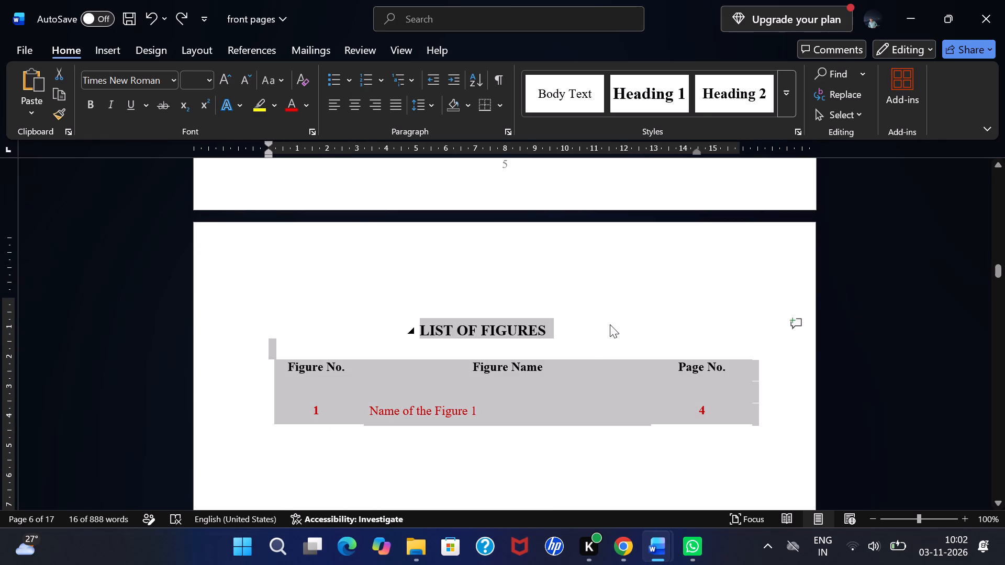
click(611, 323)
Switch back to major-doc and clear the selection left on the List of Figures and abstract pages.
key(alt+Tab)
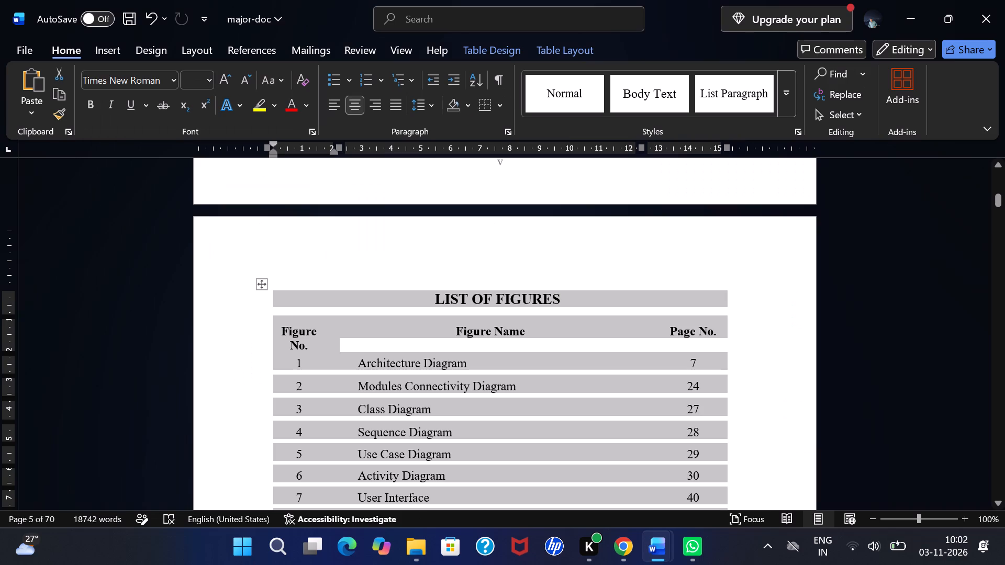
click(636, 268)
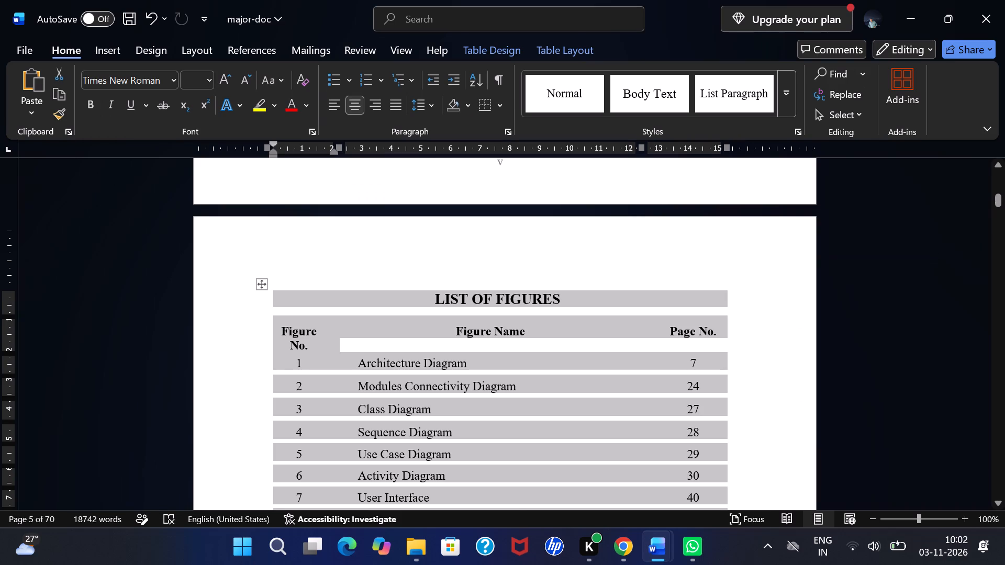
click(489, 245)
click(247, 245)
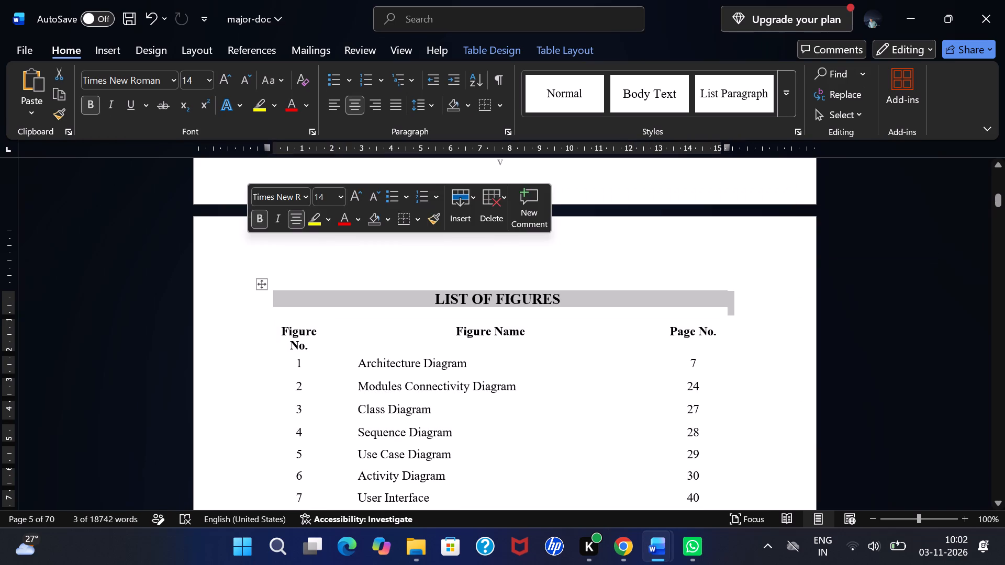
click(211, 258)
click(95, 298)
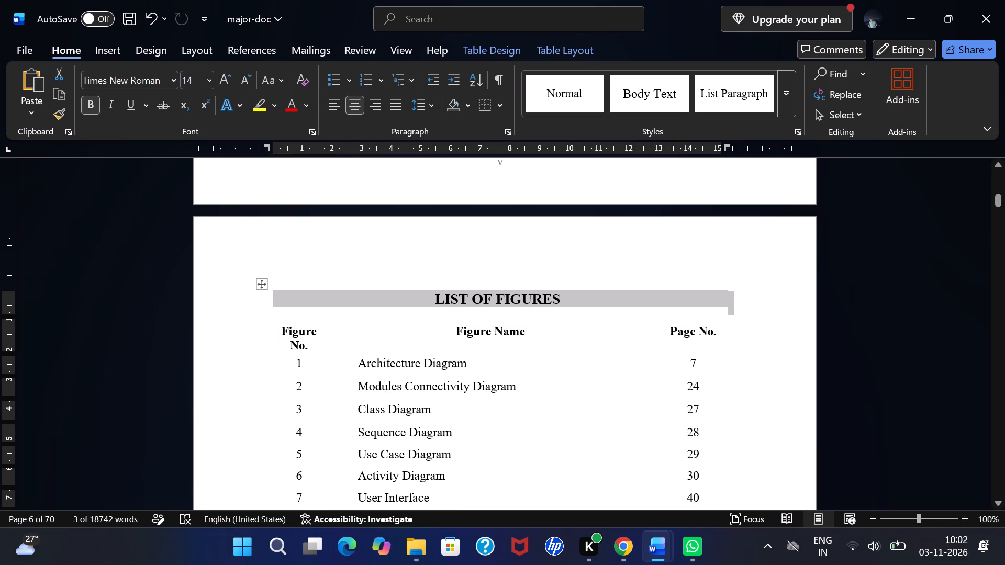
double_click(95, 298)
click(107, 290)
click(204, 193)
scroll(221, 302, up, 1)
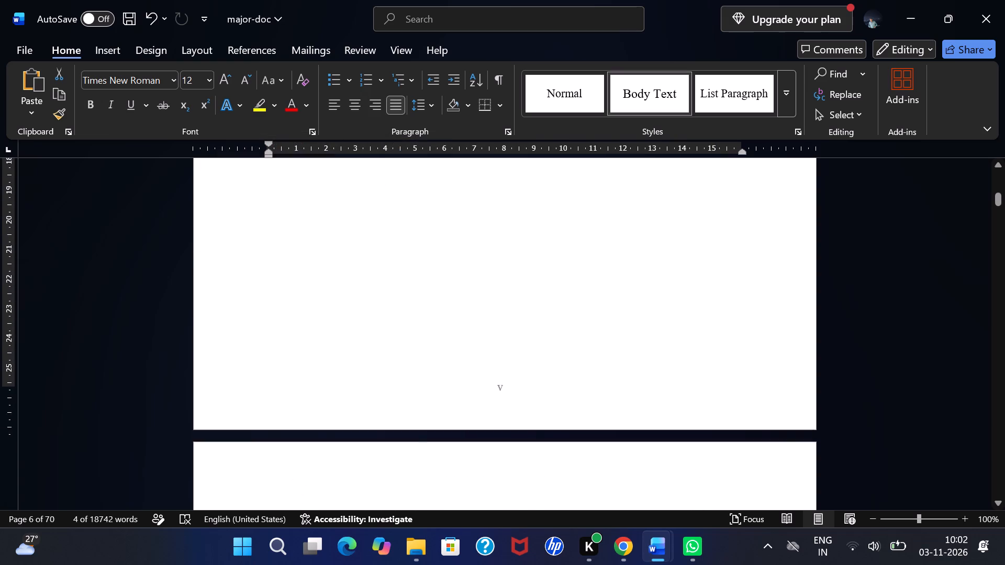
scroll(221, 302, up, 2)
scroll(234, 251, down, 2)
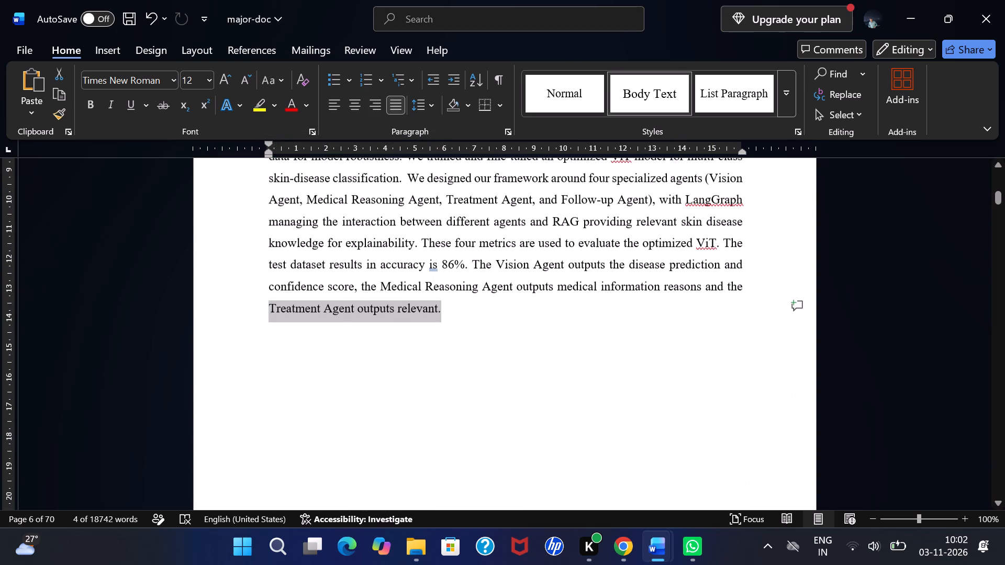
click(432, 340)
Go back through major-doc's front matter from the abstract past the declaration to the title page.
scroll(432, 340, up, 2)
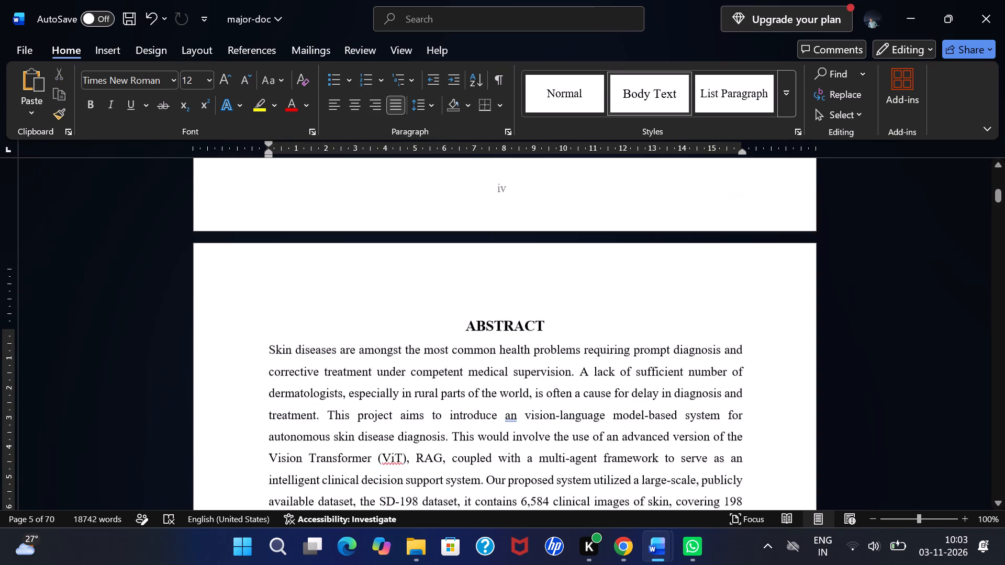
scroll(432, 340, up, 3)
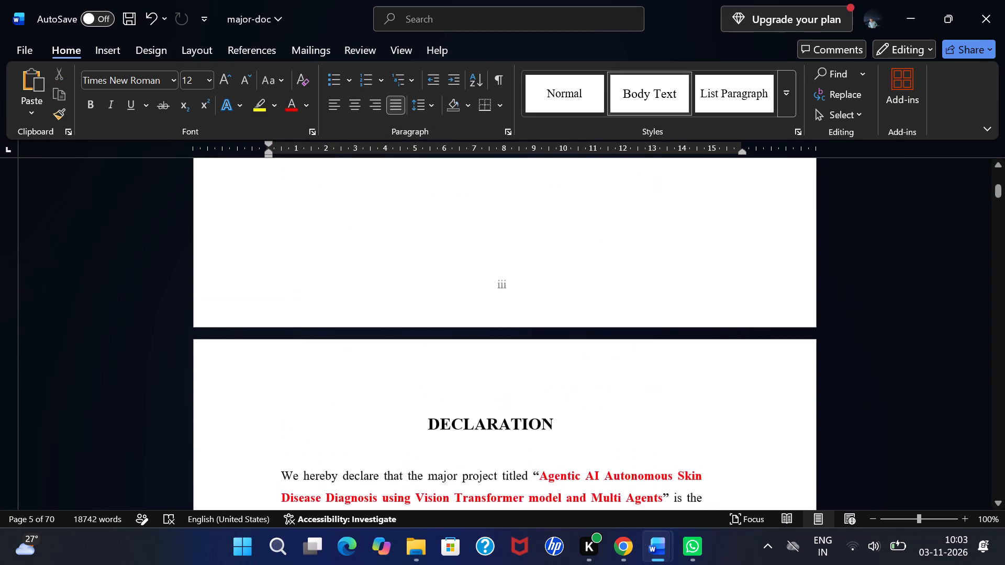
scroll(432, 340, up, 3)
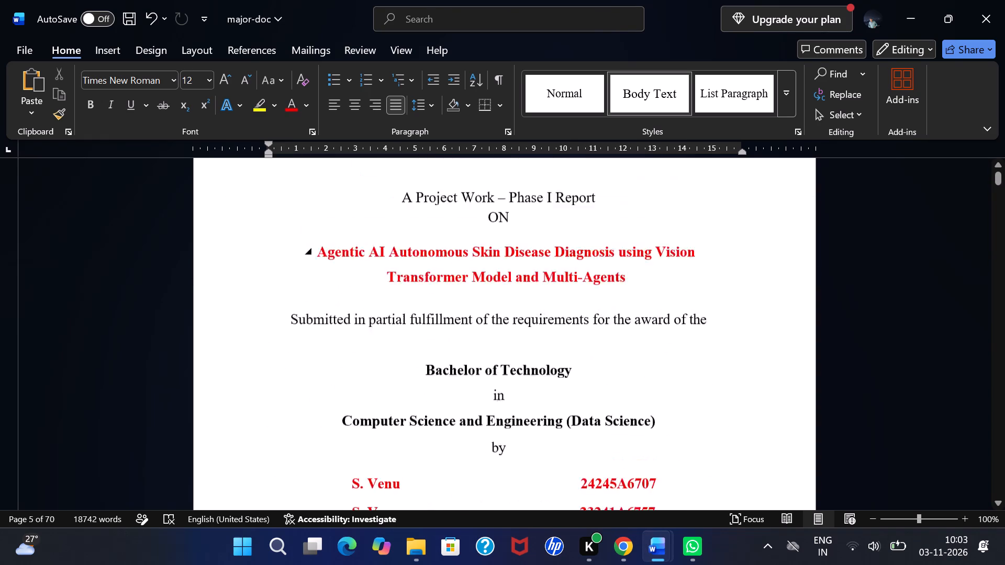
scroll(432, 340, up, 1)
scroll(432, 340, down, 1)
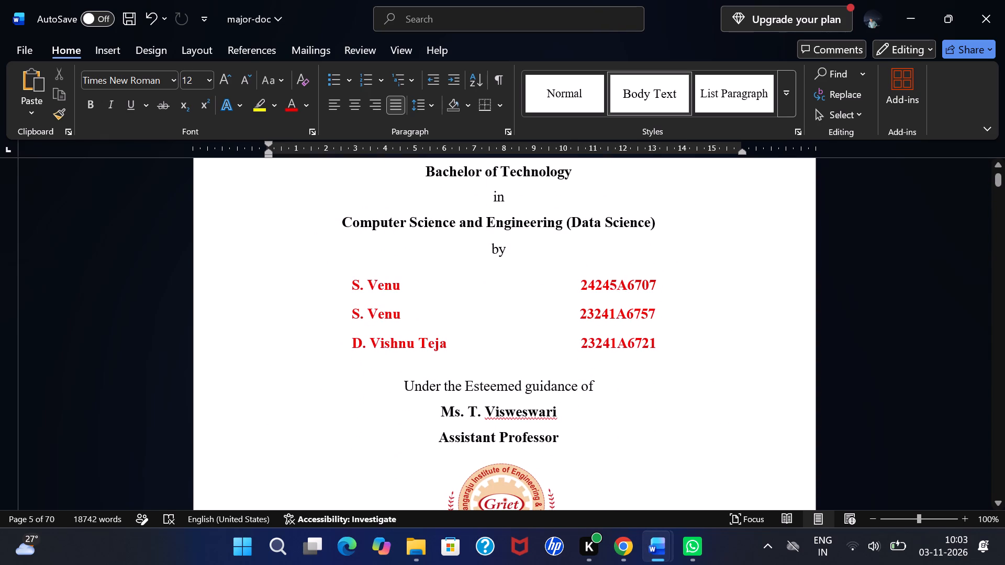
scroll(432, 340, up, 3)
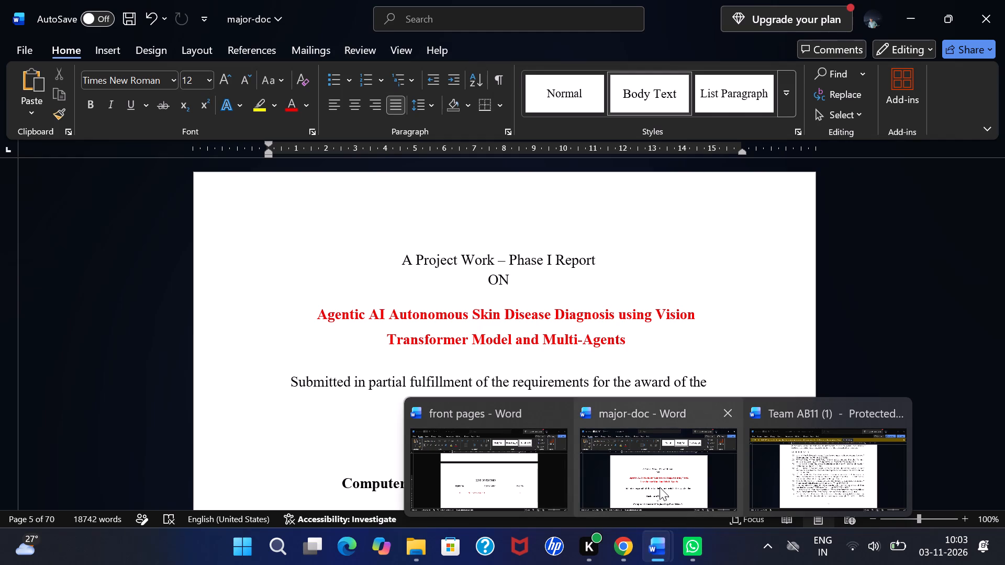
Switch to front pages and copy the full declaration paragraph, from "We hereby declare" to "degree or diploma.".
click(493, 461)
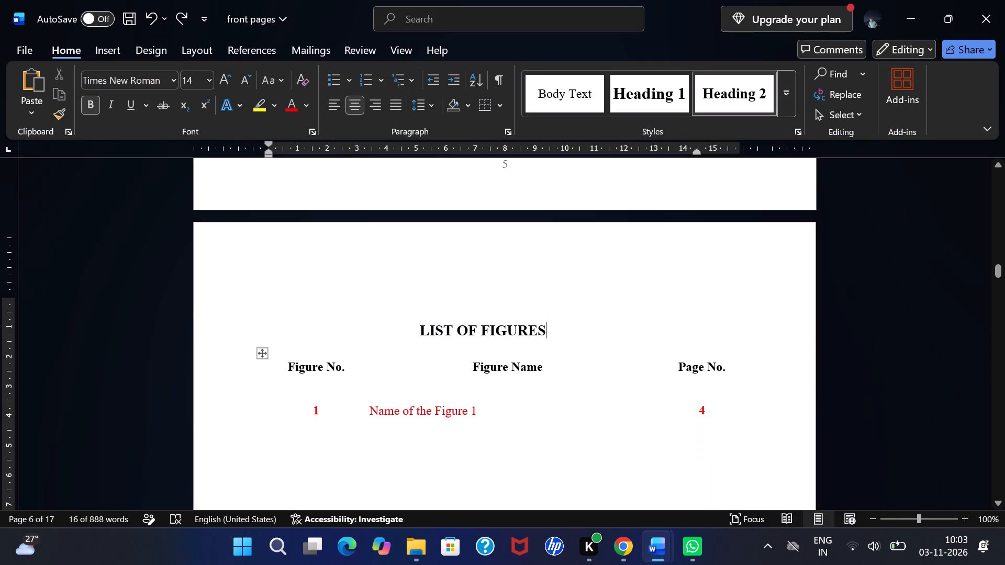
scroll(493, 340, up, 5)
scroll(493, 340, down, 1)
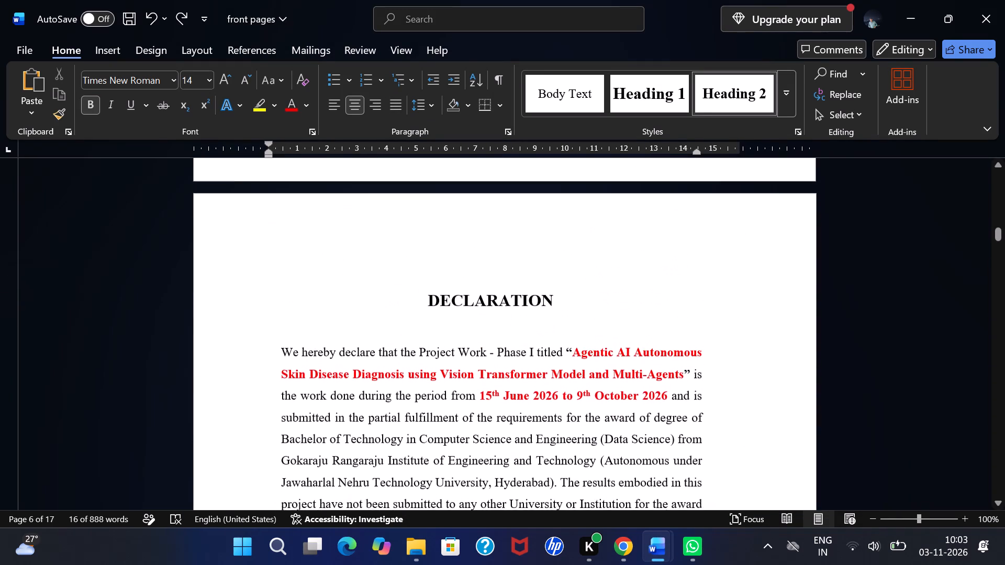
scroll(493, 340, down, 1)
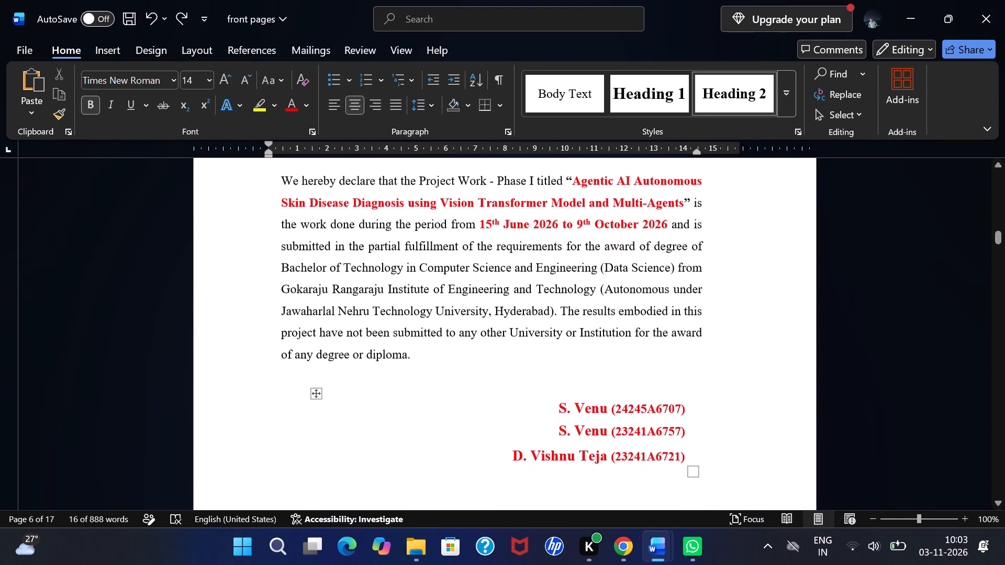
drag(280, 236, 637, 246)
click(501, 285)
scroll(501, 285, up, 3)
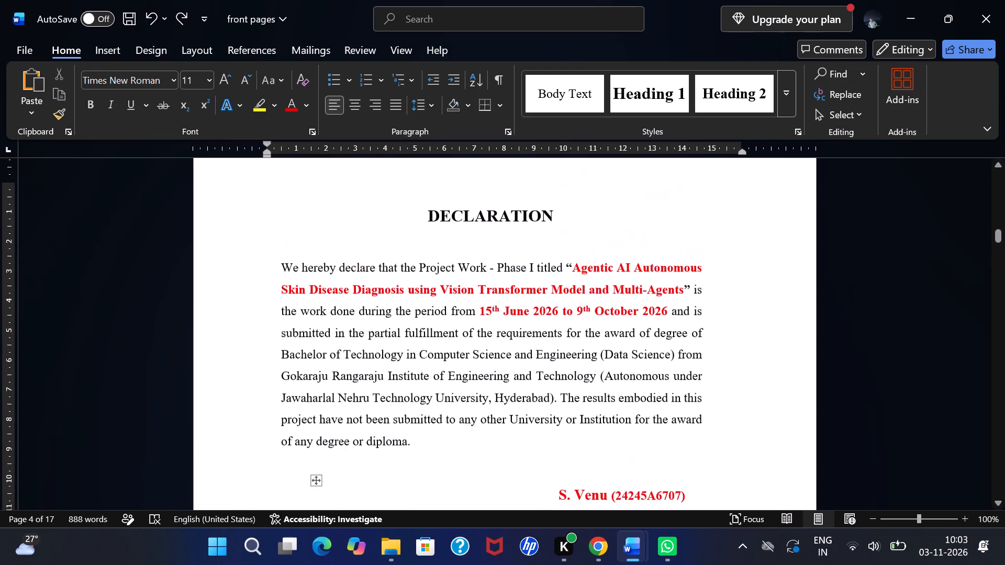
scroll(501, 285, down, 1)
drag(412, 401, 298, 328)
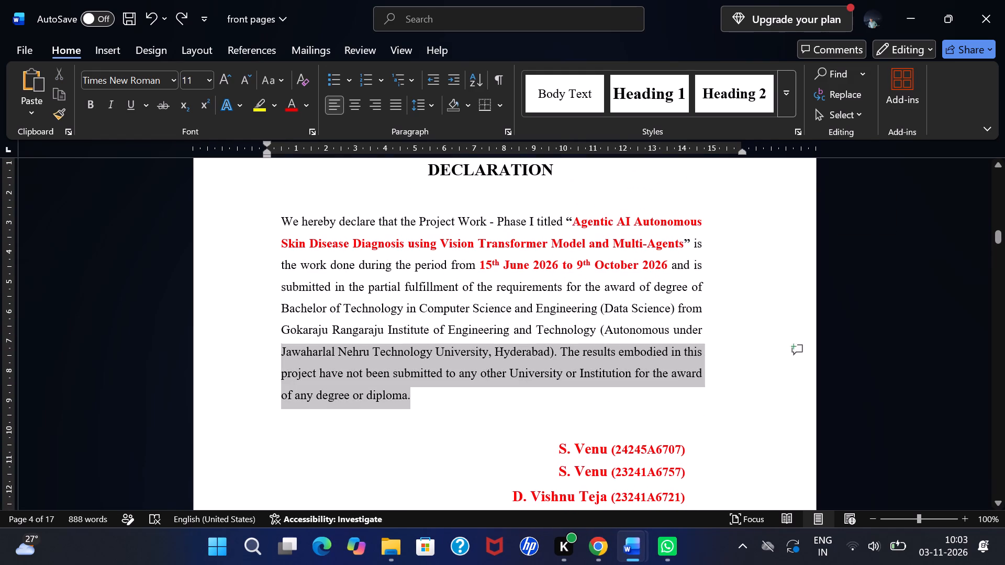
drag(298, 328, 287, 228)
key(ctrl+c)
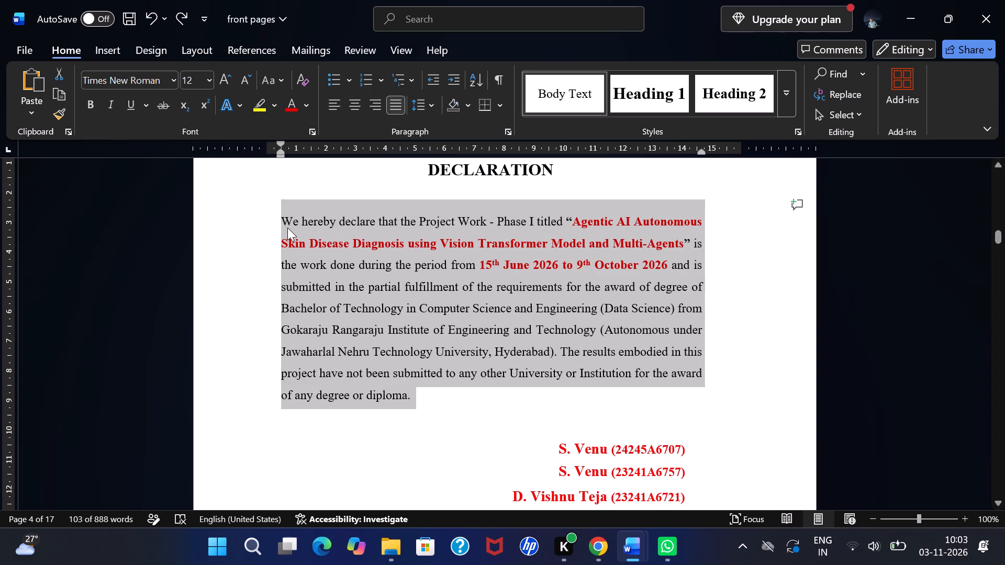
Replace the declaration paragraph in major-doc with the copied one and delete the stray period left below it.
key(alt+Tab)
scroll(398, 257, down, 5)
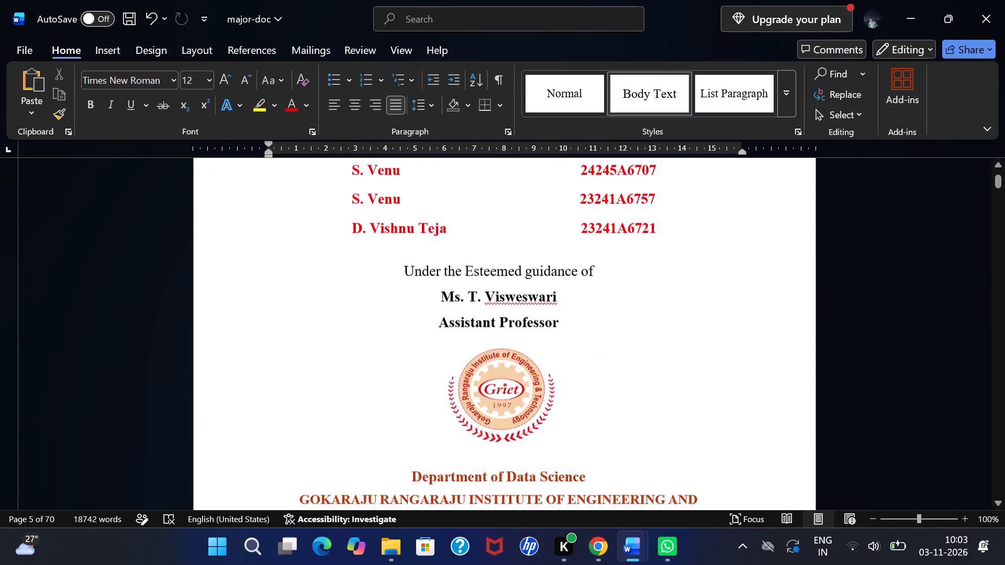
scroll(398, 257, down, 3)
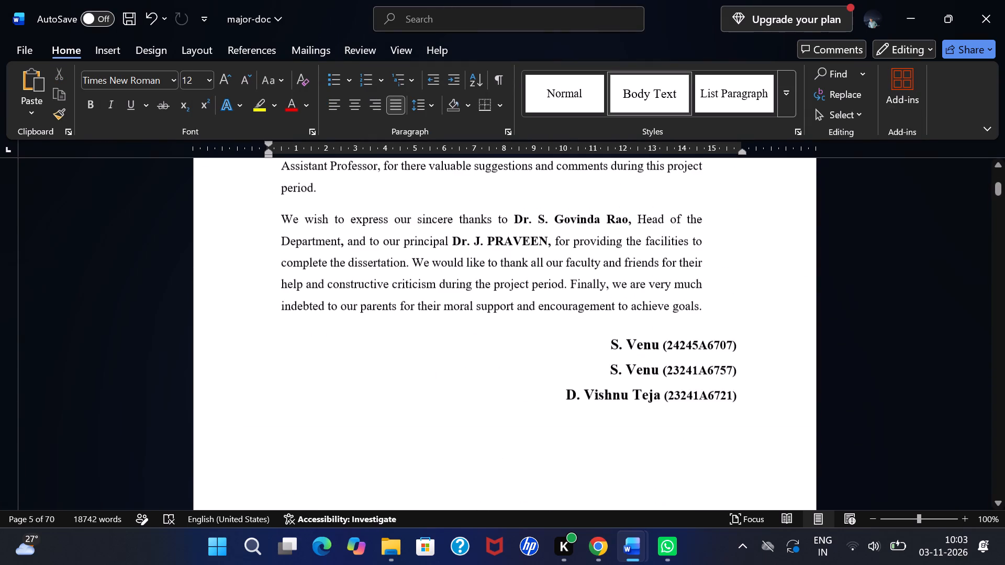
scroll(398, 257, up, 1)
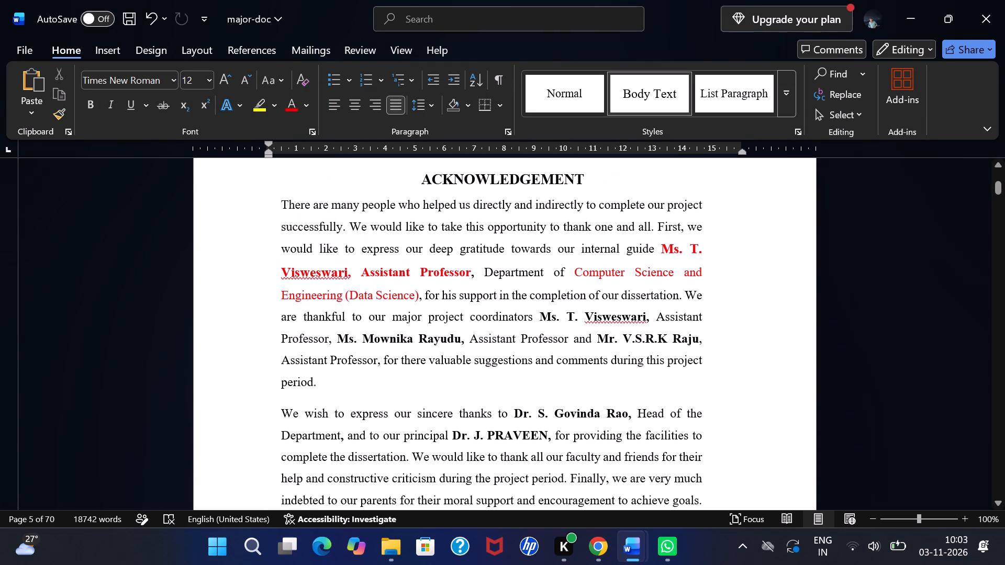
scroll(284, 208, down, 4)
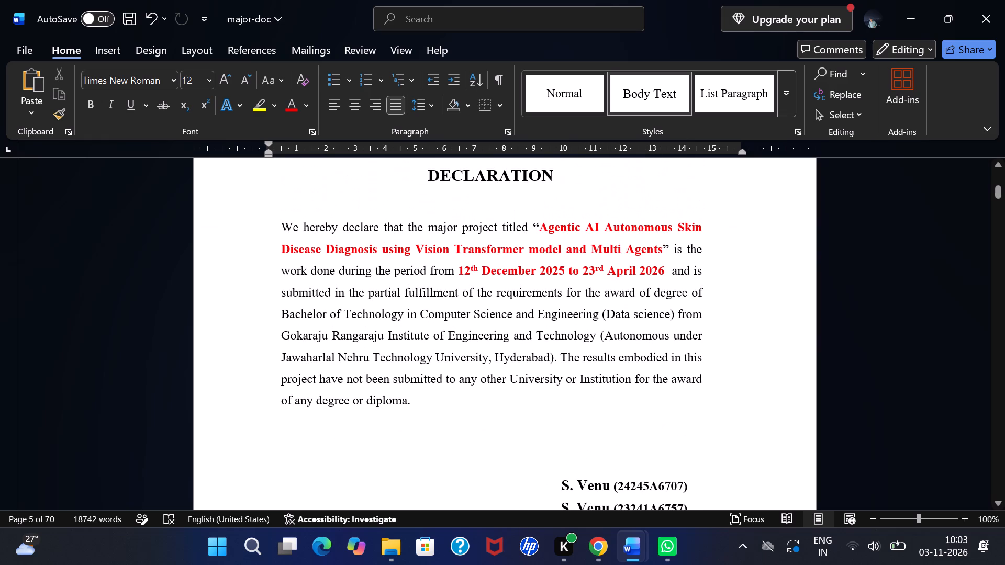
drag(281, 225, 404, 377)
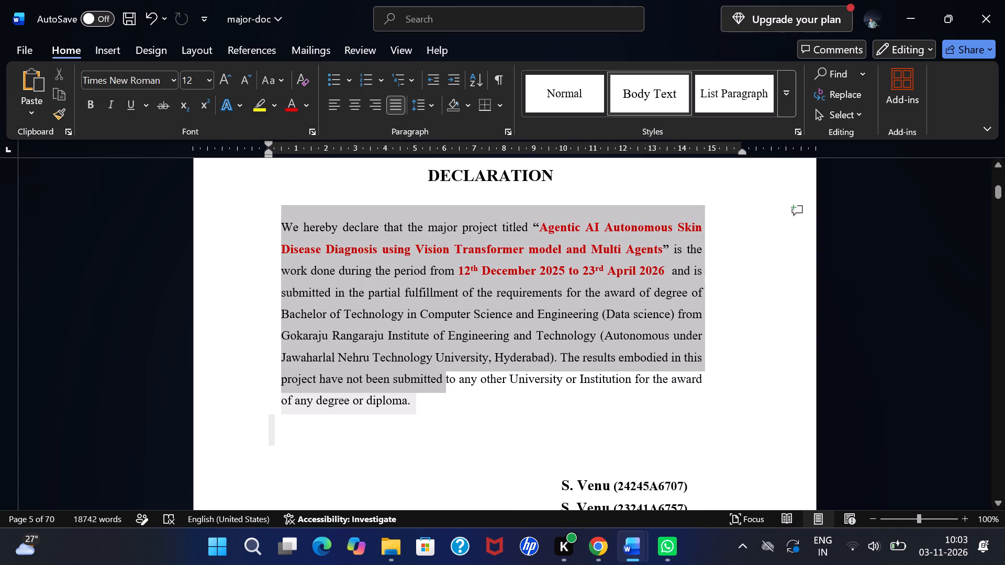
drag(404, 377, 407, 398)
key(ctrl+v)
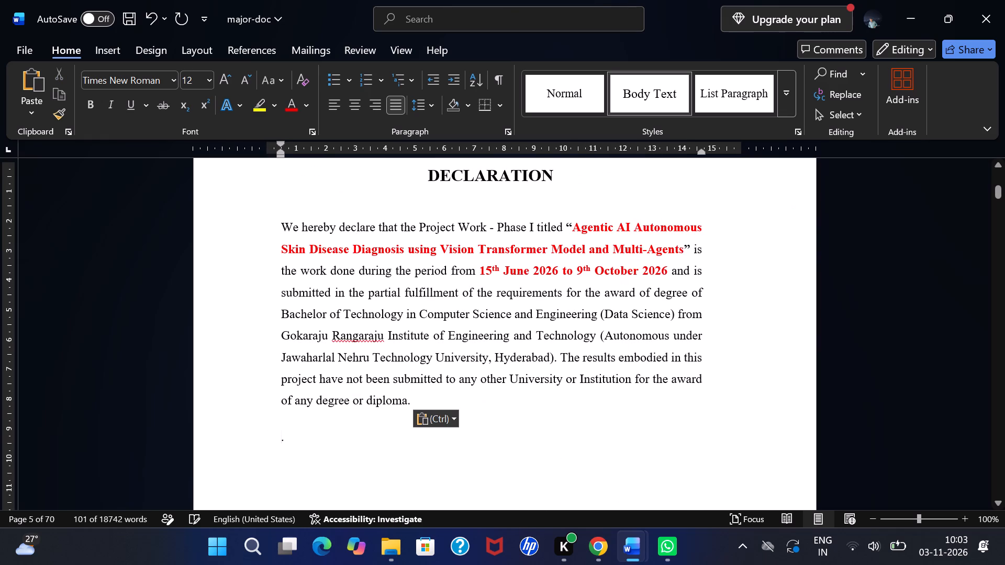
key(Right)
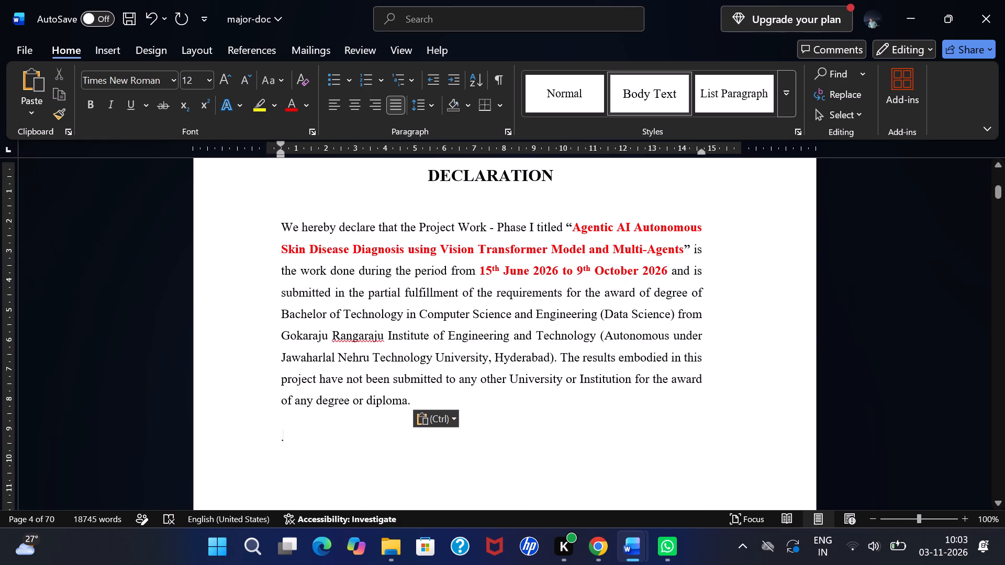
key(BackSpace)
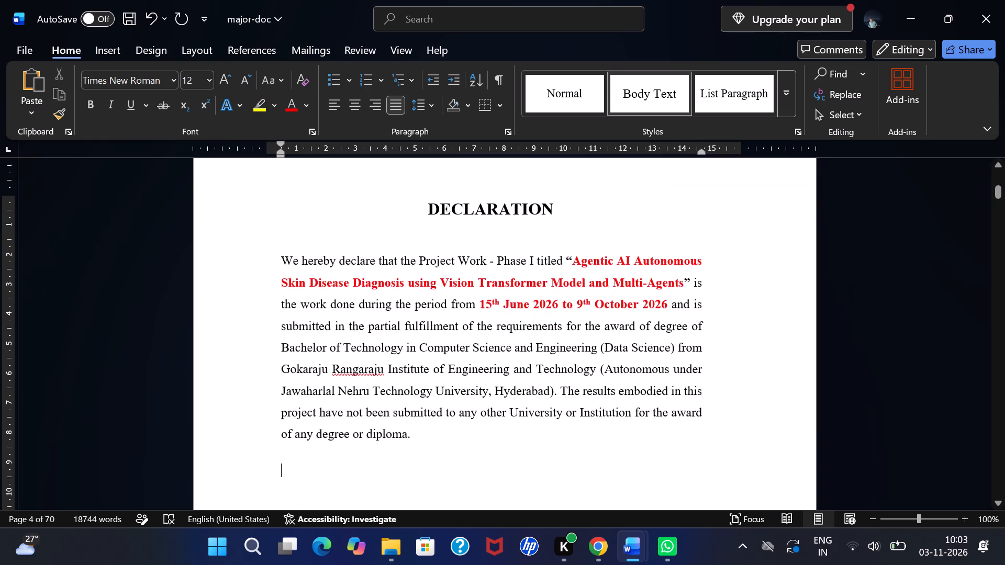
Compare the declaration text and the student signature block between front pages and major-doc.
key(alt+Tab)
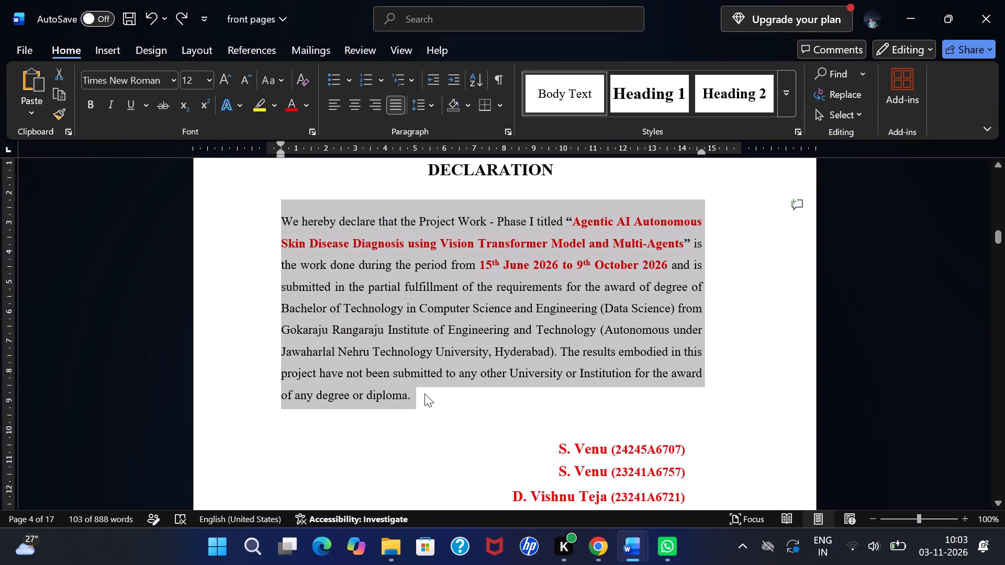
click(504, 427)
key(alt+Tab)
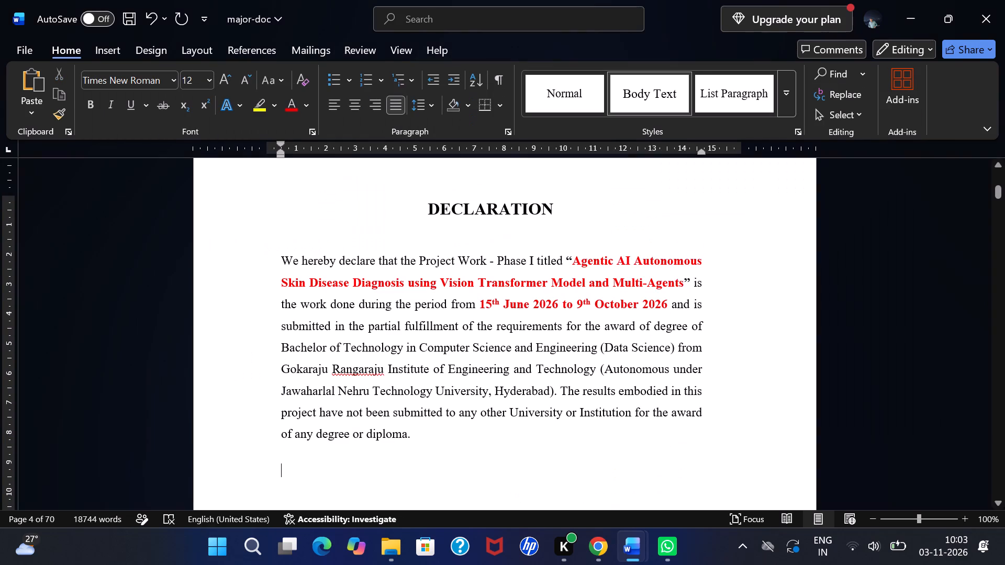
key(alt+Tab)
key(alt+Tab)
key(alt+Tab)
key(alt+Tab)
key(alt+Tab)
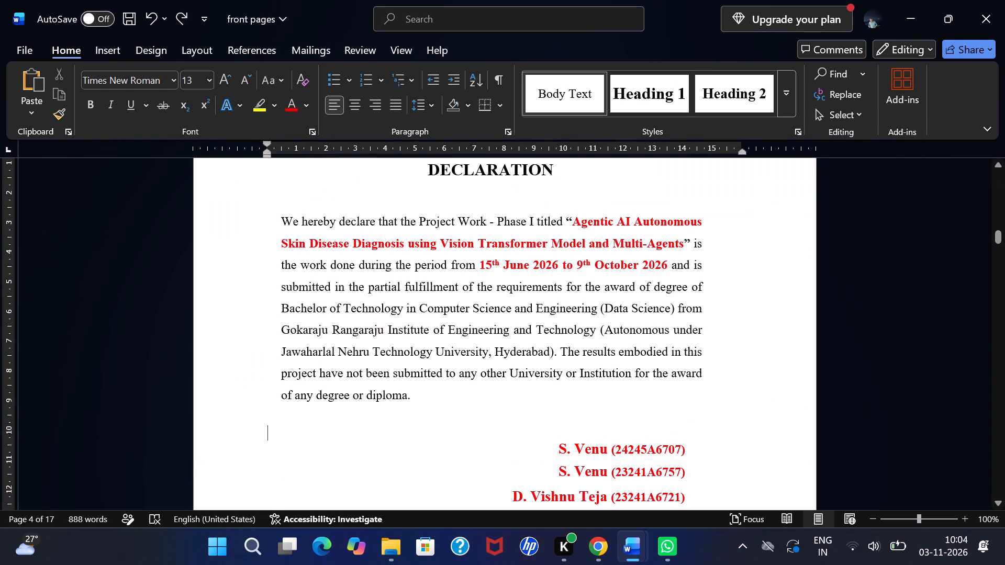
scroll(504, 427, down, 1)
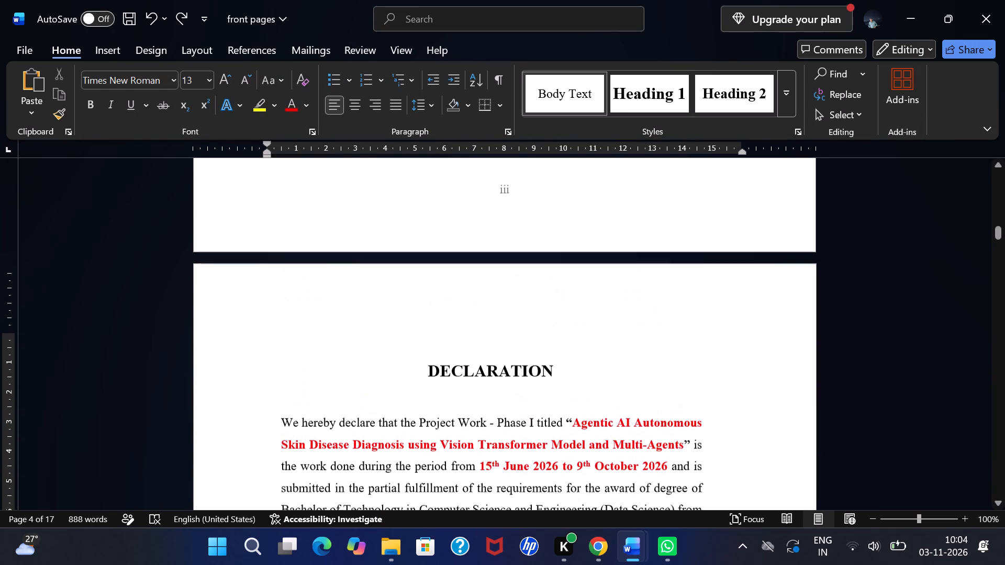
scroll(504, 427, down, 1)
key(alt+Tab)
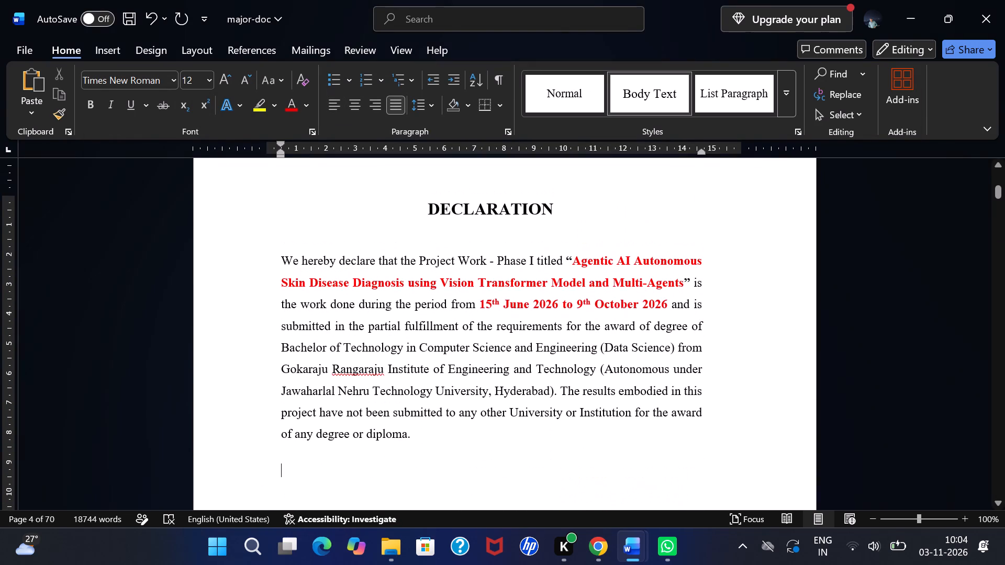
scroll(500, 375, down, 1)
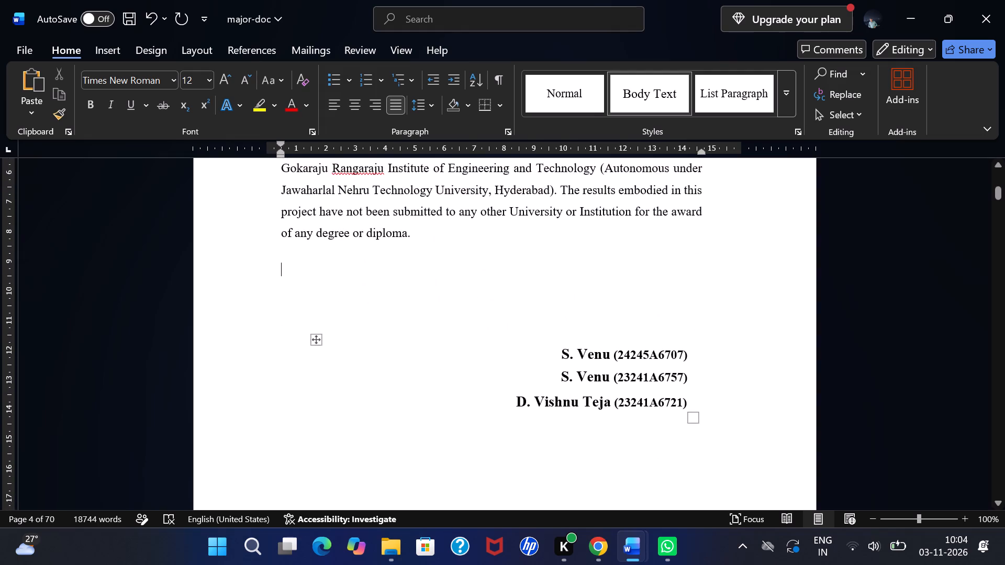
key(alt+Tab)
scroll(500, 375, down, 1)
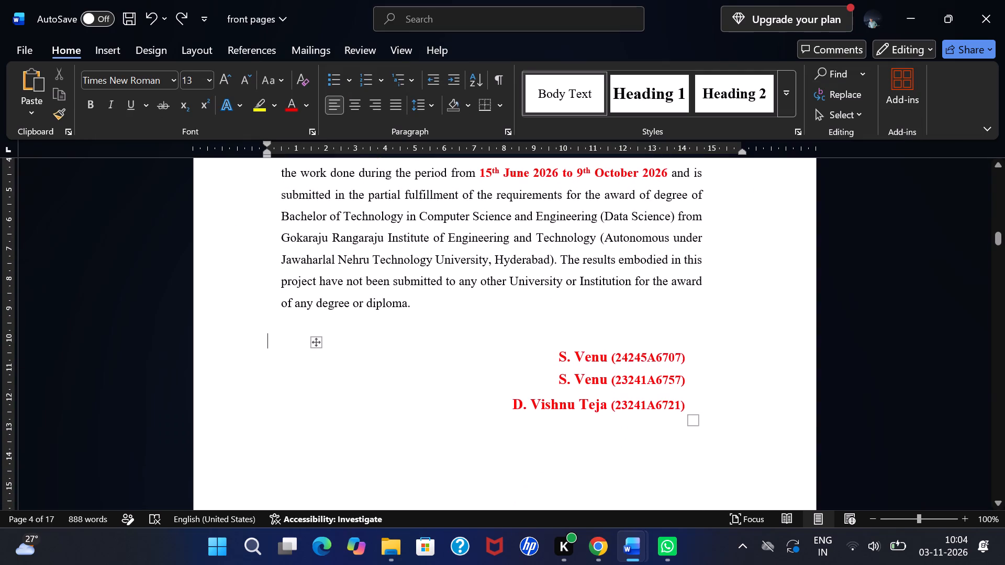
Colour the three student names and roll numbers under major-doc's declaration red.
key(alt+Tab)
drag(561, 354, 676, 386)
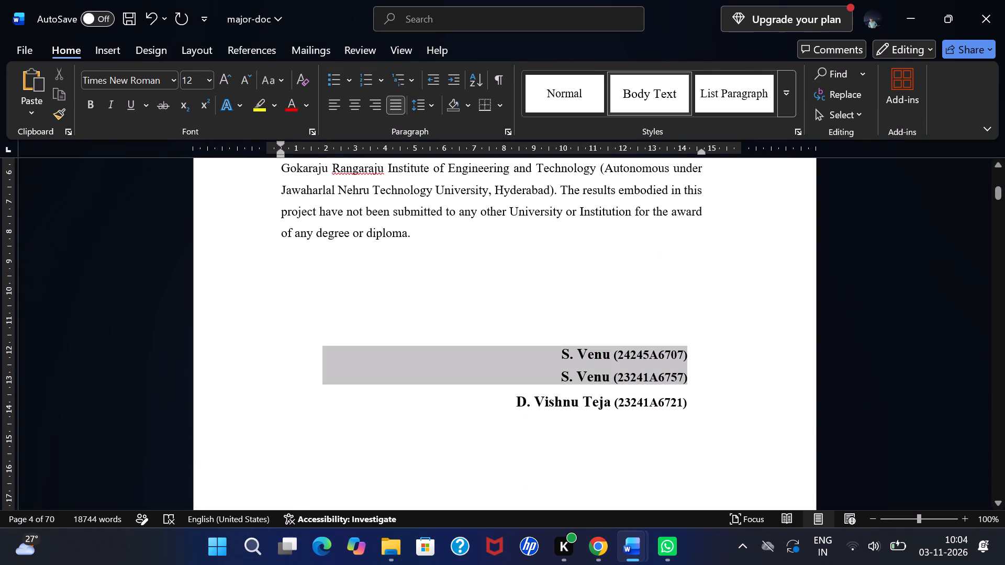
drag(676, 386, 687, 392)
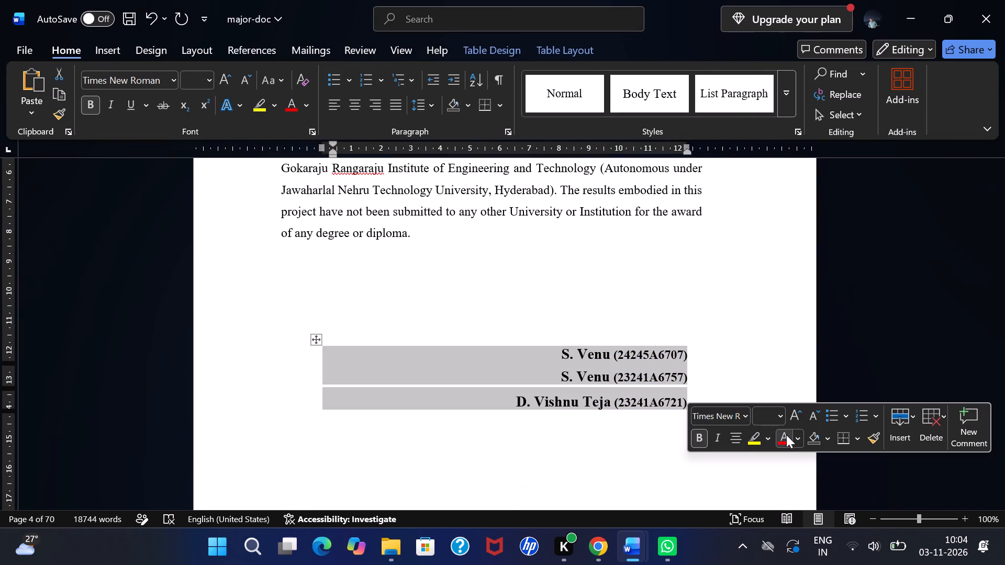
click(786, 435)
click(631, 445)
Check major-doc's declaration page and its signature block against the declaration page in front pages.
key(alt+Tab)
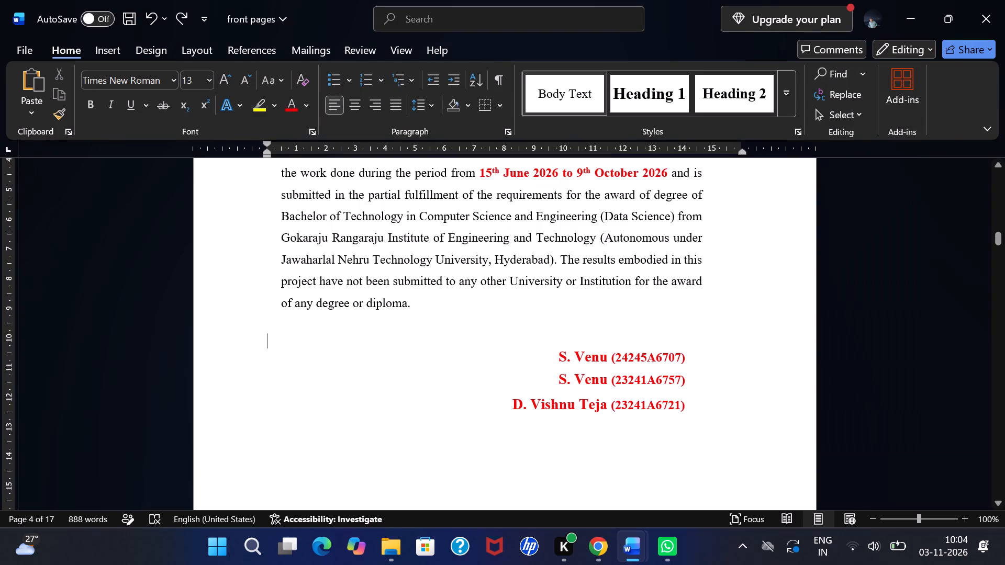
key(alt+Tab)
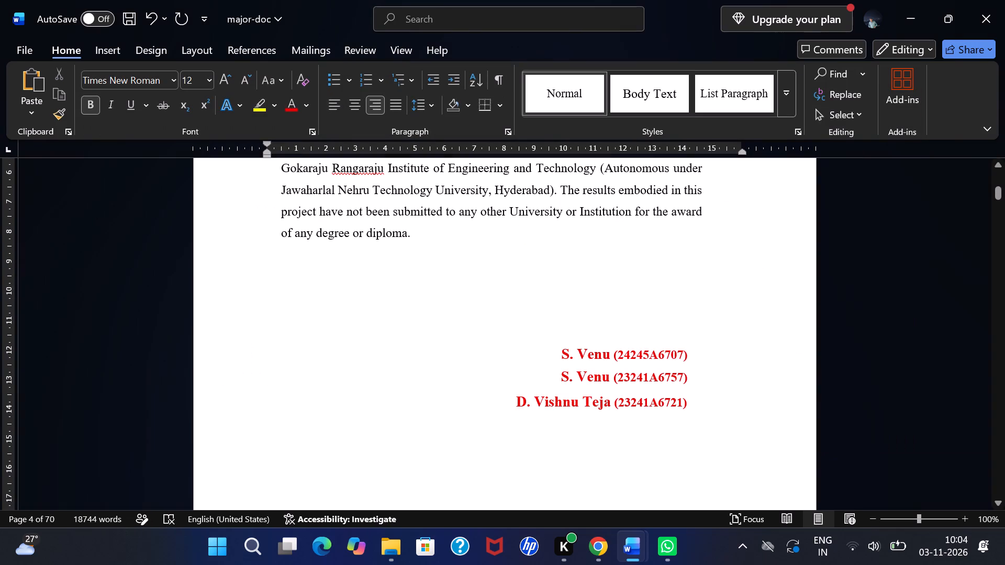
key(alt+Tab)
key(alt+Tab)
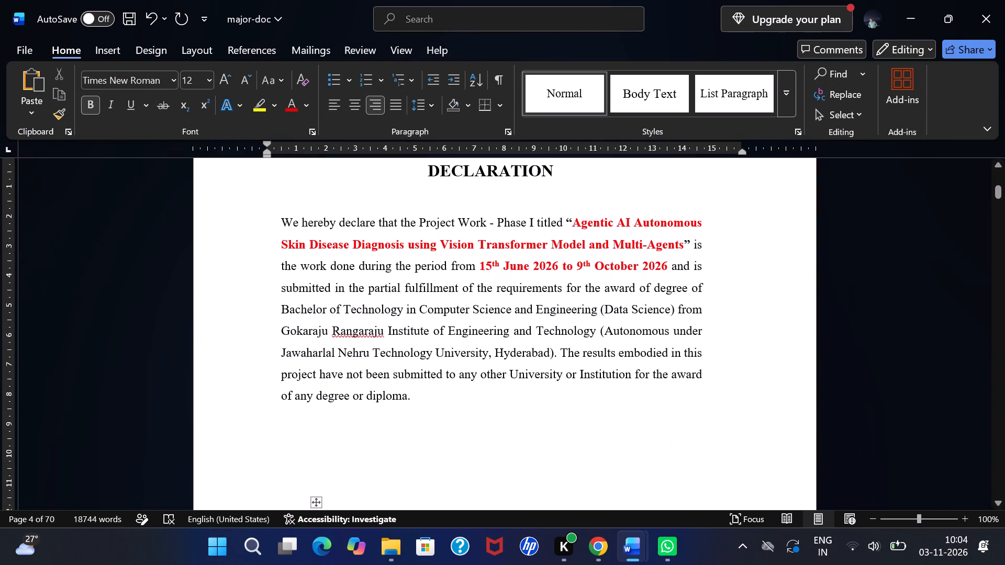
key(alt+Tab)
scroll(631, 445, up, 1)
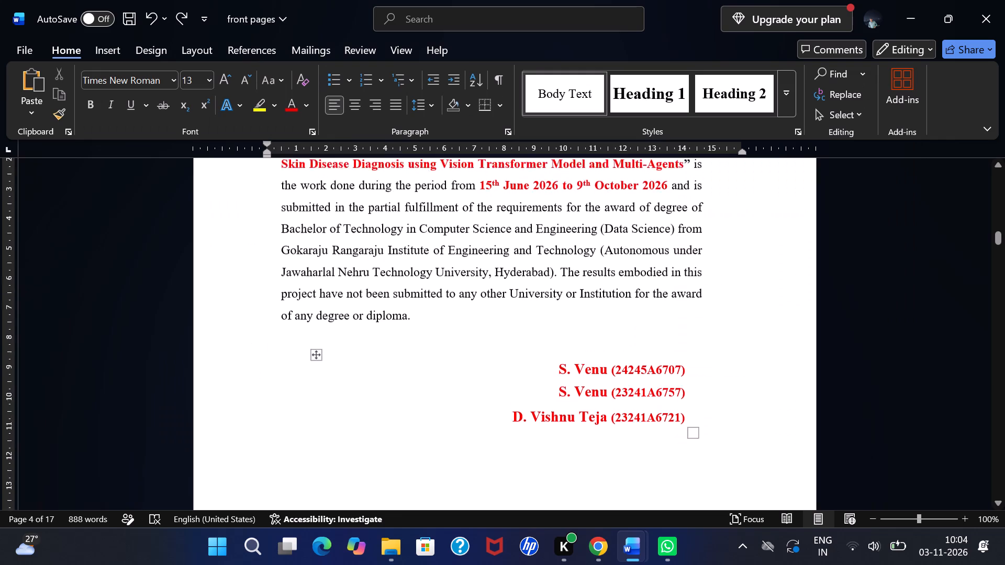
scroll(631, 445, up, 1)
key(alt+Tab)
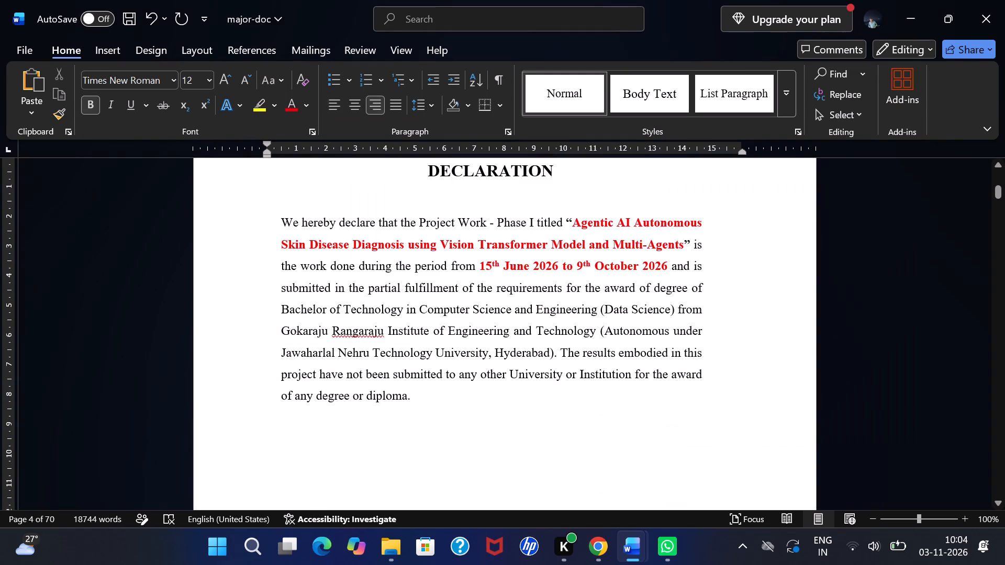
Locate the acknowledgement pages in front pages and major-doc and compare their text.
key(alt+Tab)
scroll(631, 445, up, 2)
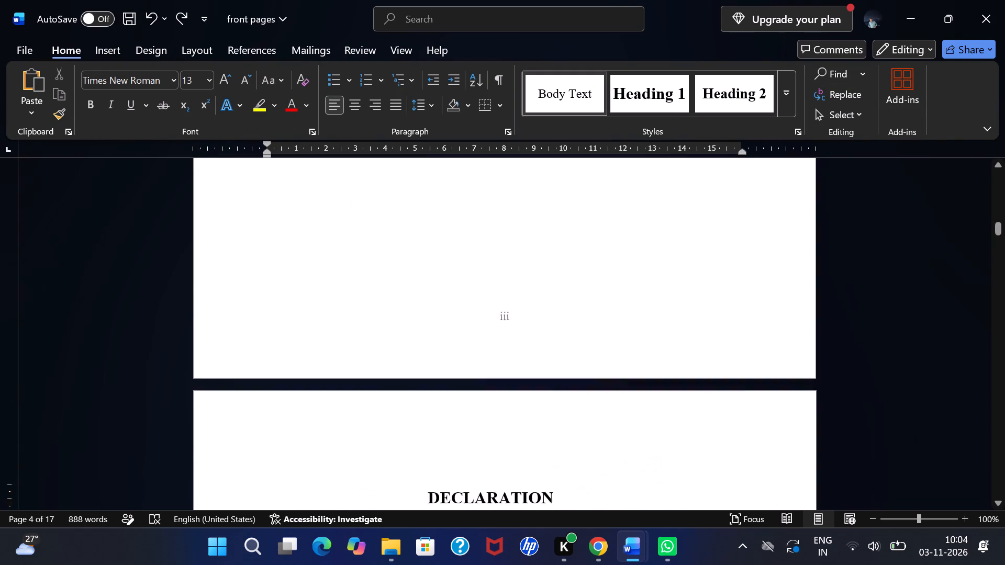
scroll(631, 445, up, 3)
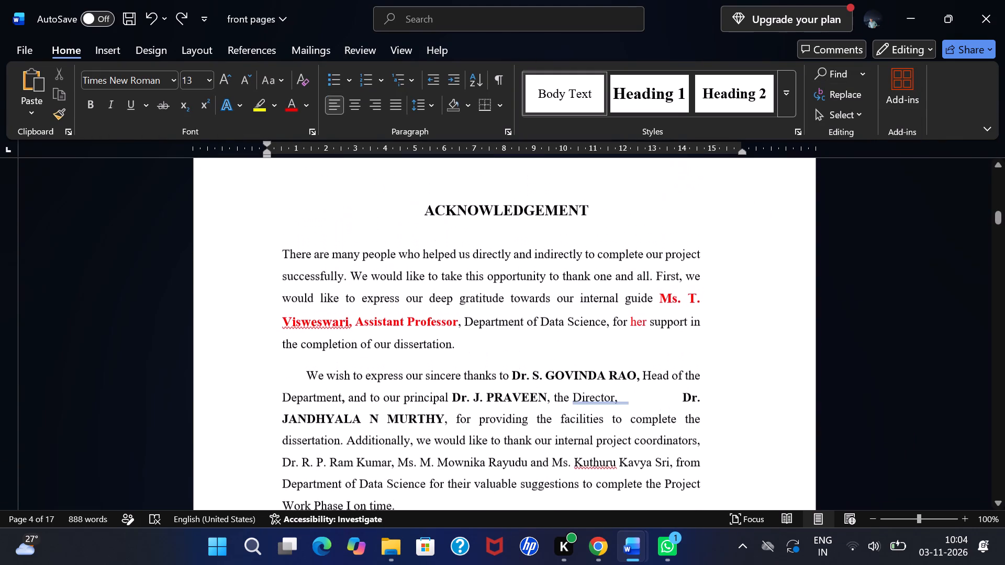
key(alt+Tab)
scroll(523, 380, up, 1)
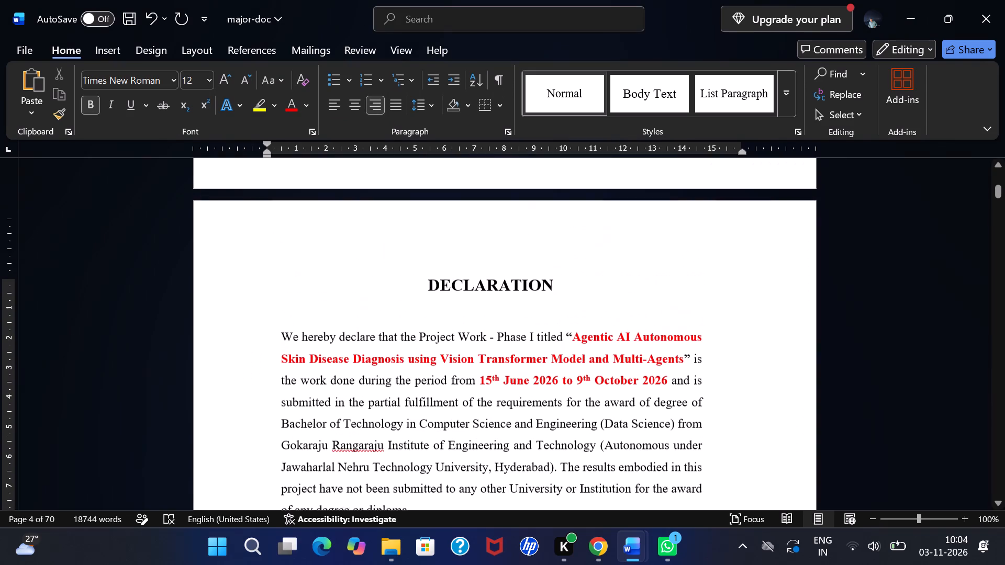
scroll(523, 380, up, 4)
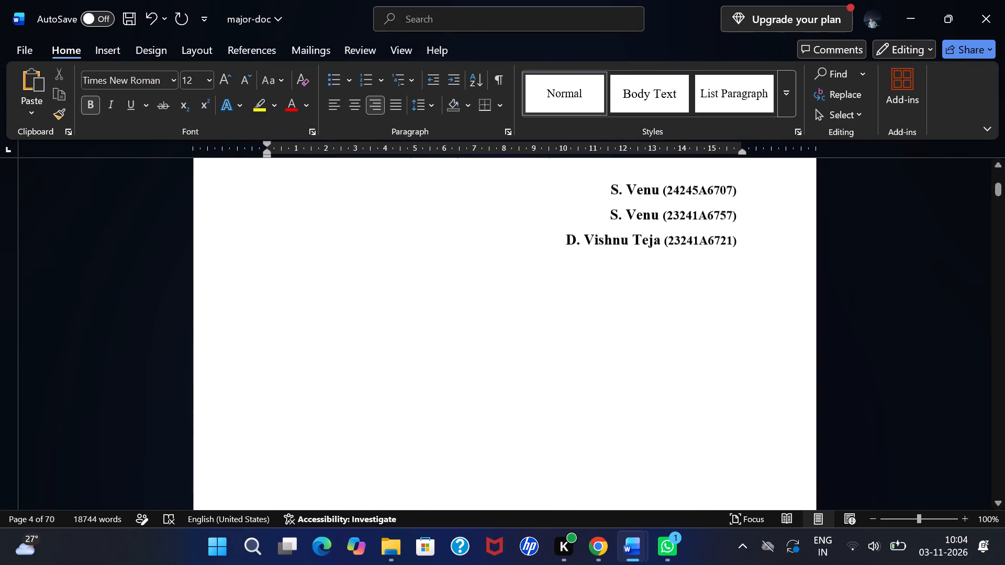
scroll(523, 380, up, 4)
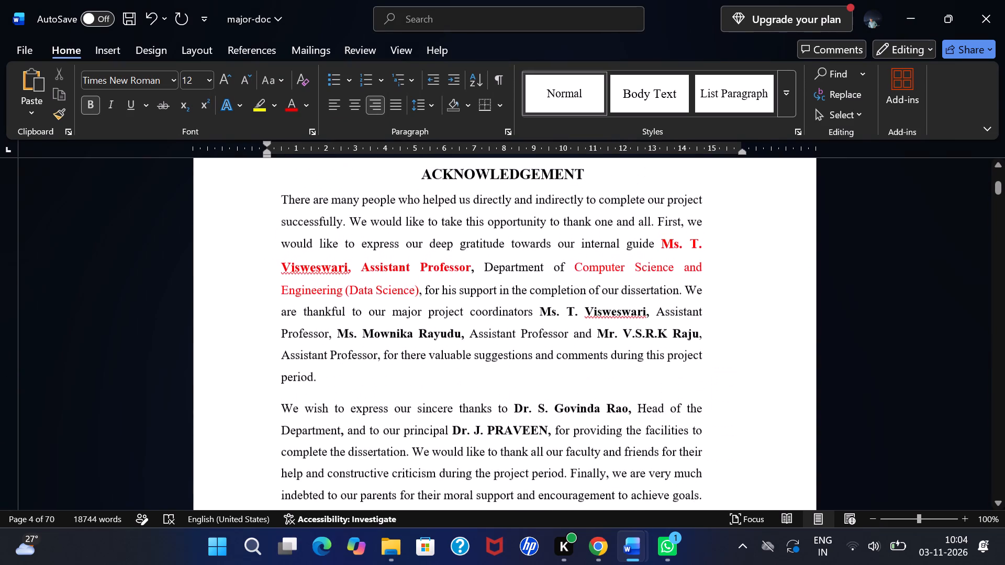
scroll(523, 380, up, 3)
Replace the first acknowledgement paragraph in major-doc, including the project coordinator thanks, with the first acknowledgement paragraph copied from front pages.
key(alt+Tab)
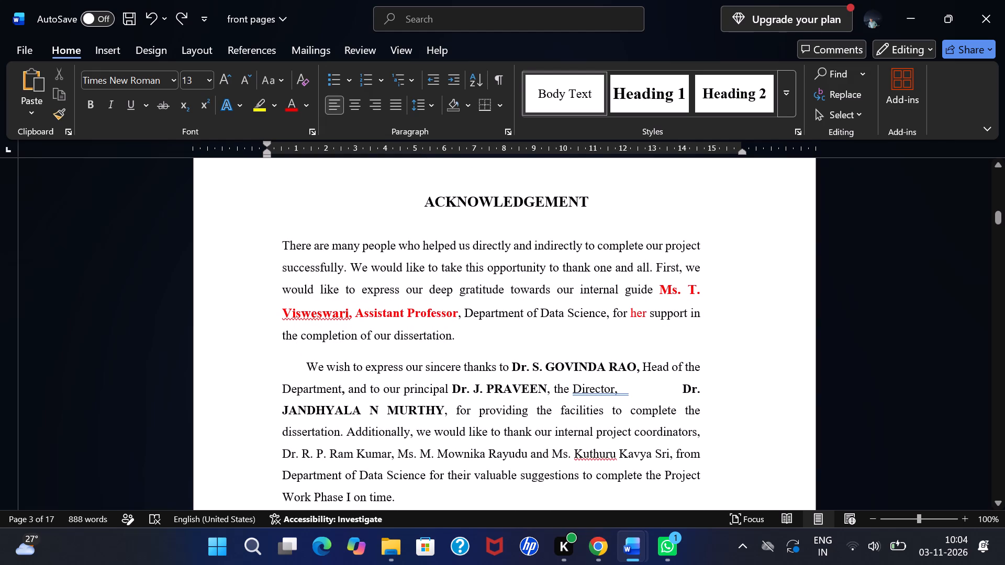
drag(284, 243, 437, 333)
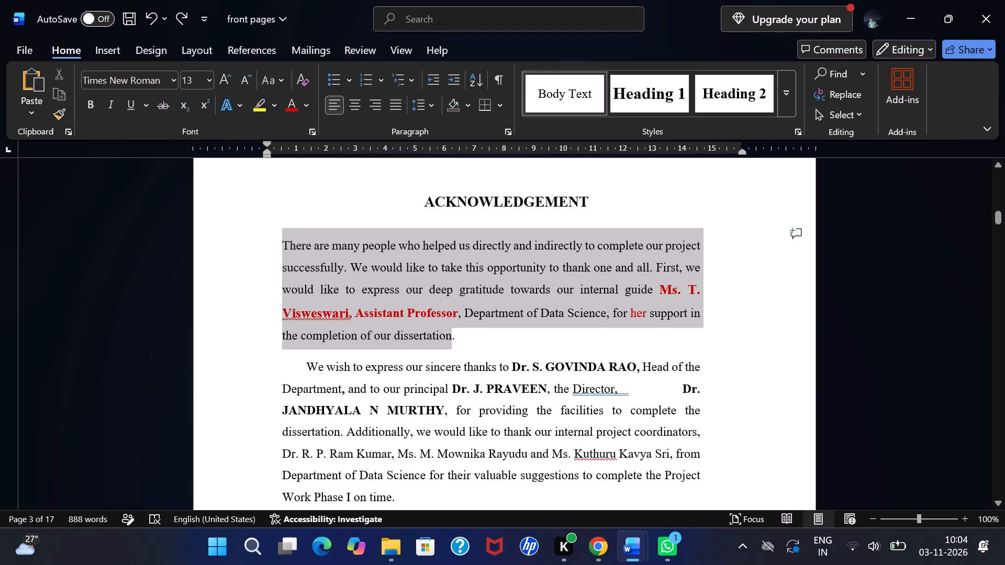
drag(437, 333, 422, 332)
drag(422, 332, 448, 333)
drag(448, 333, 451, 334)
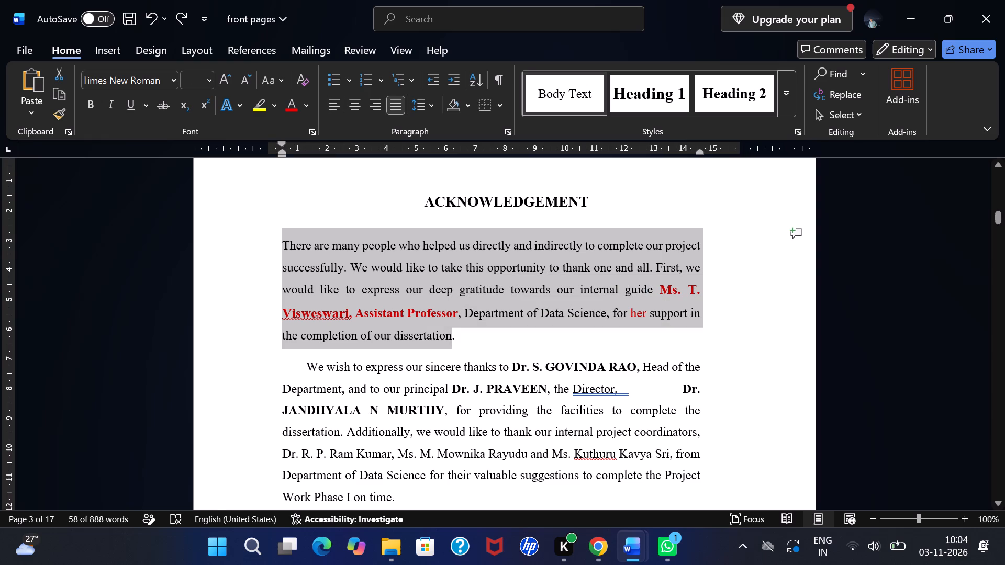
key(ctrl+c)
key(alt+Tab)
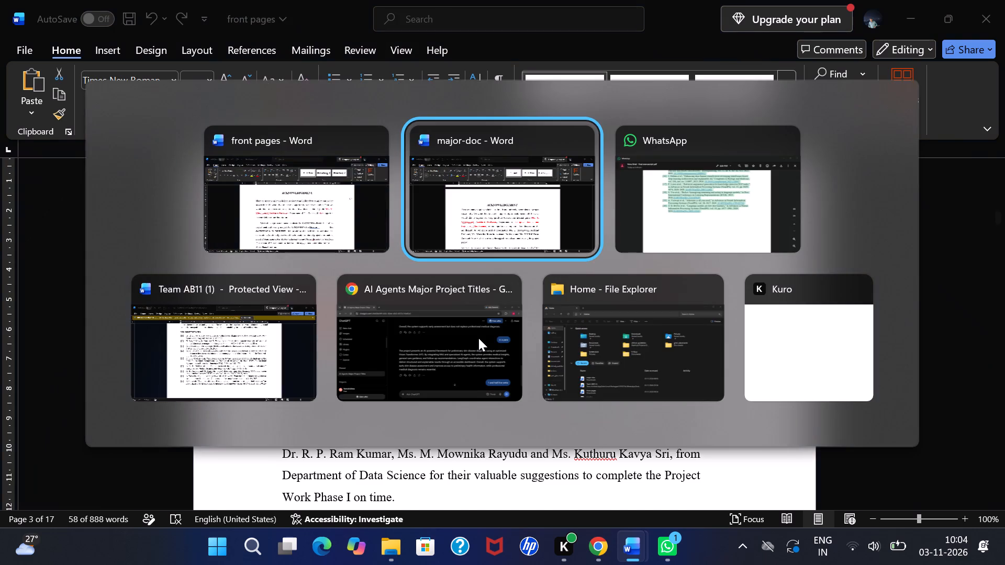
drag(281, 289, 315, 378)
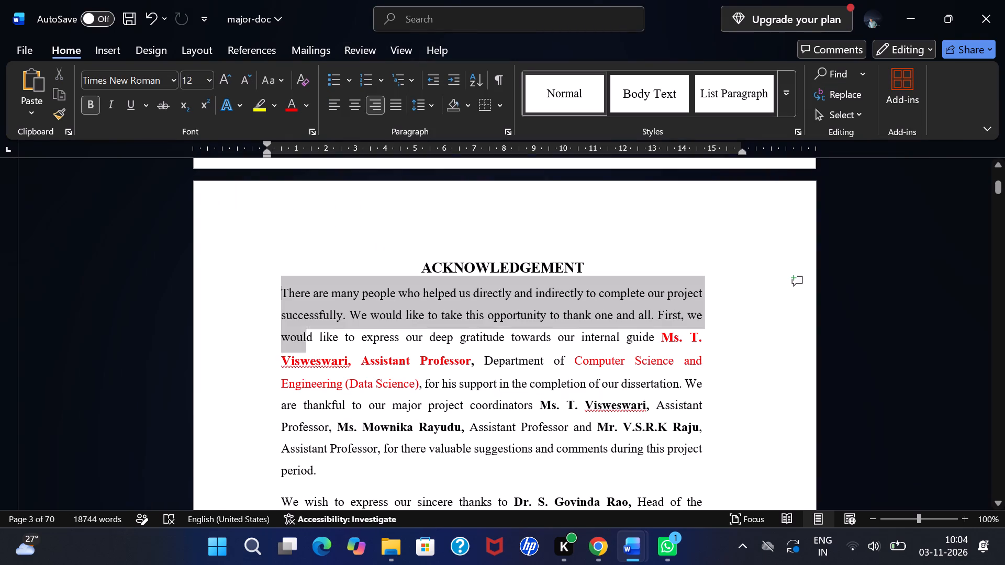
drag(315, 378, 314, 464)
key(ctrl+v)
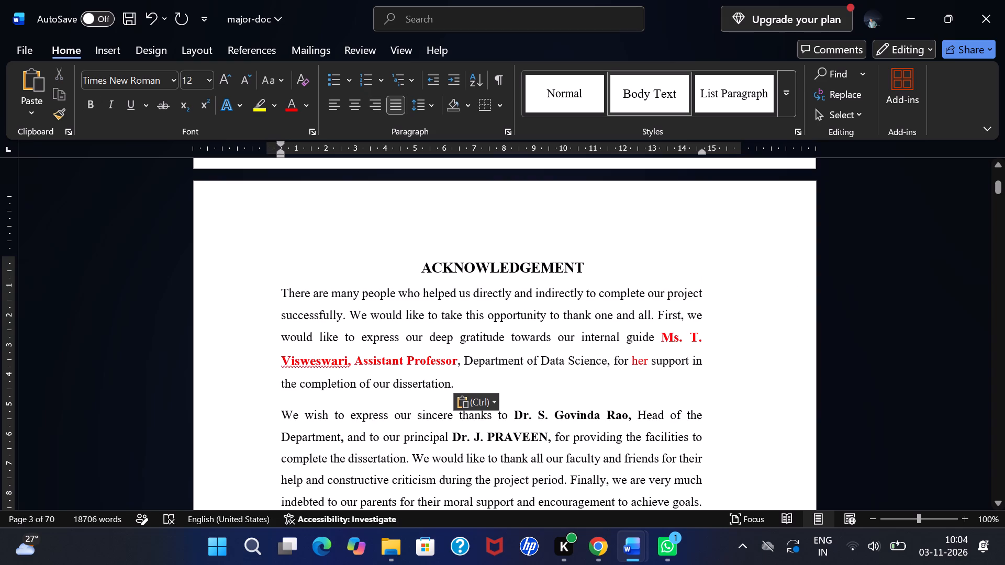
Replace major-doc's second acknowledgement paragraph, "We wish to express our sincere thanks", with the matching paragraph copied from front pages.
key(alt+Tab)
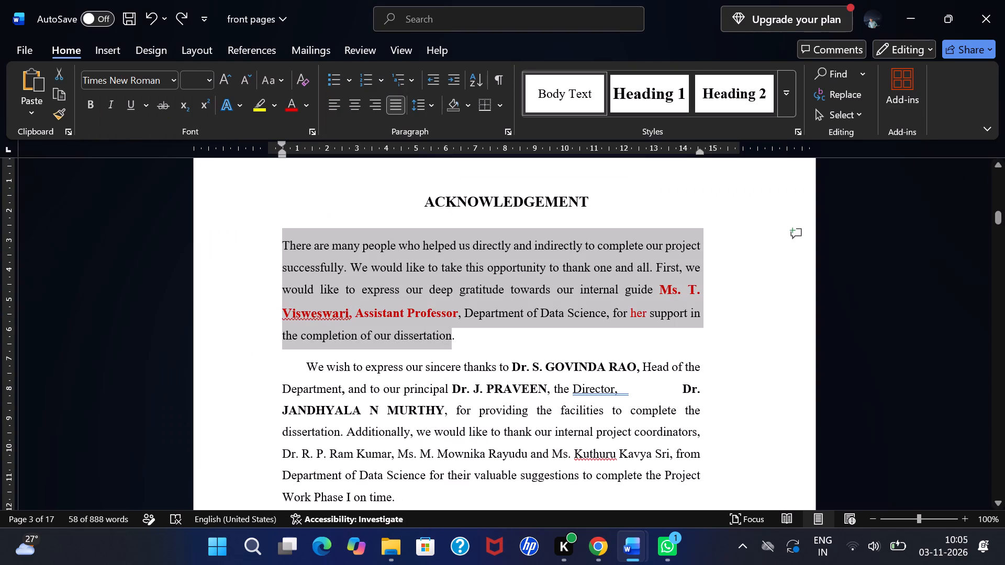
scroll(325, 435, down, 1)
drag(306, 261, 322, 270)
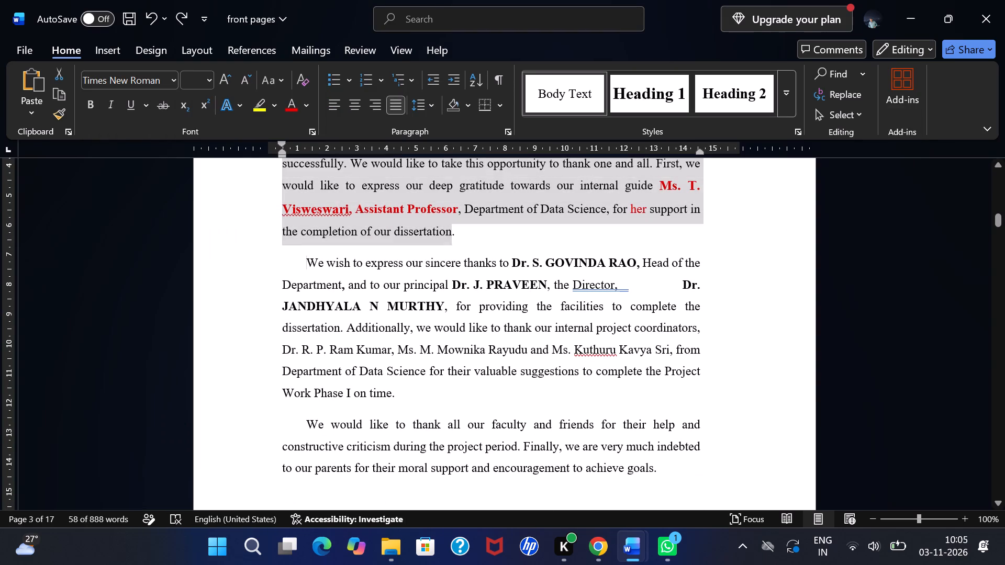
drag(322, 270, 384, 394)
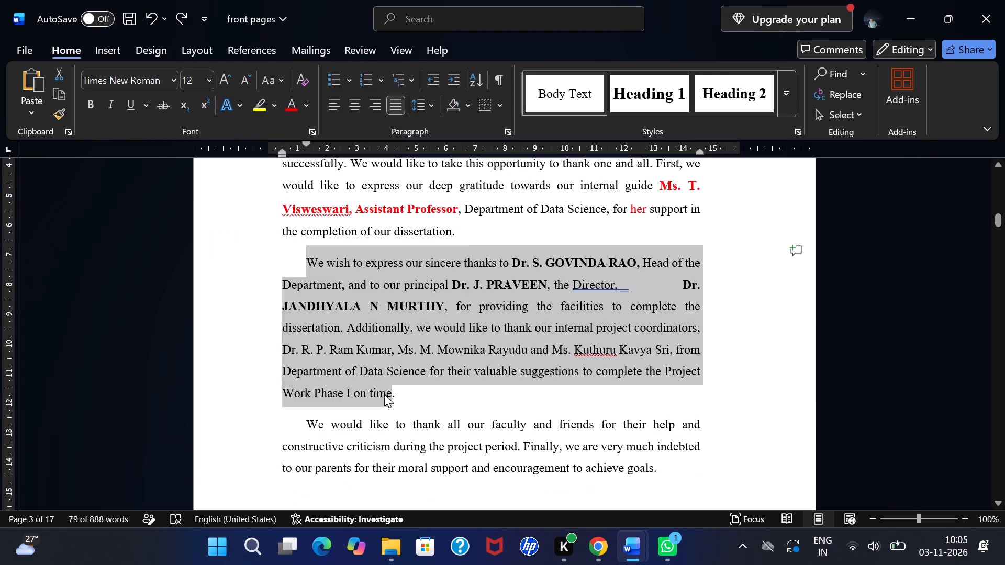
key(ctrl+c)
key(alt+Tab)
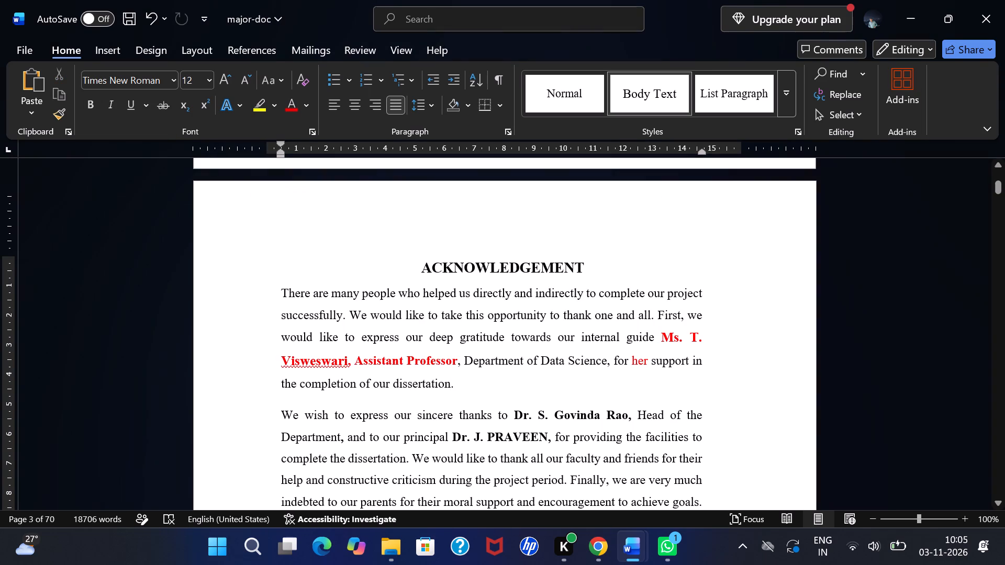
scroll(419, 379, down, 1)
drag(282, 250, 596, 338)
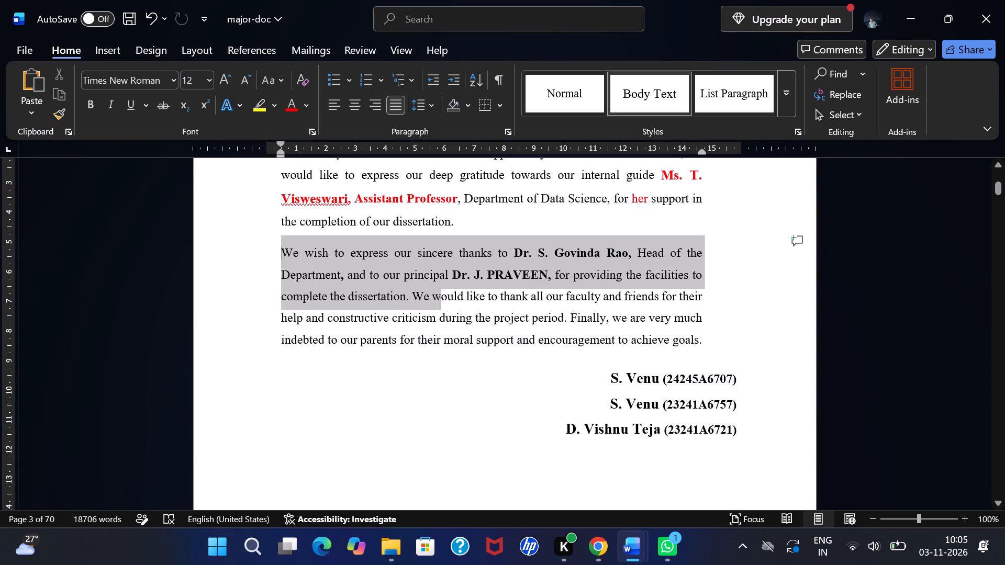
drag(596, 338, 683, 348)
key(ctrl+v)
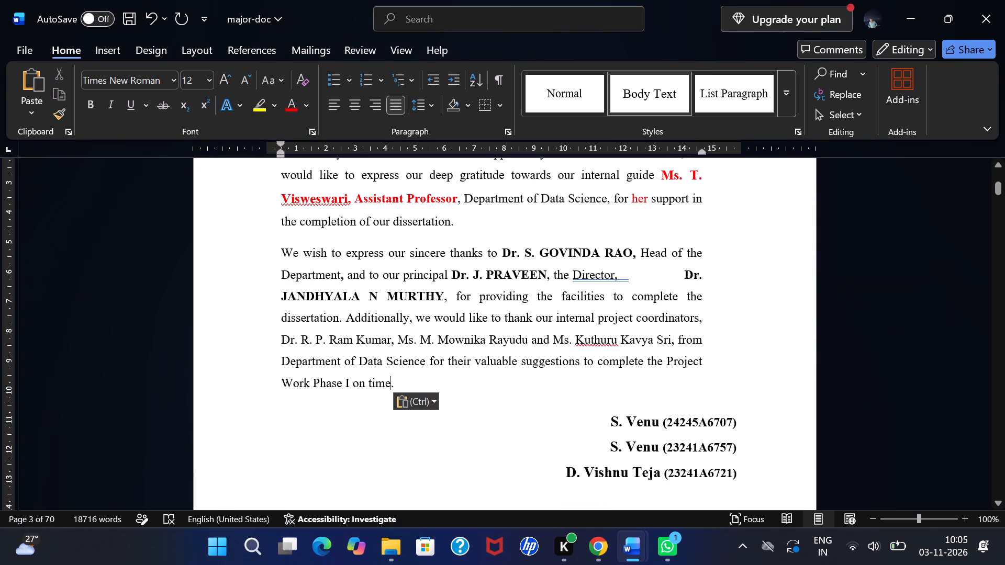
Copy the faculty, friends and parents thanks paragraph from front pages into a new paragraph at the end of major-doc's acknowledgement text.
key(alt+Tab)
scroll(596, 316, down, 1)
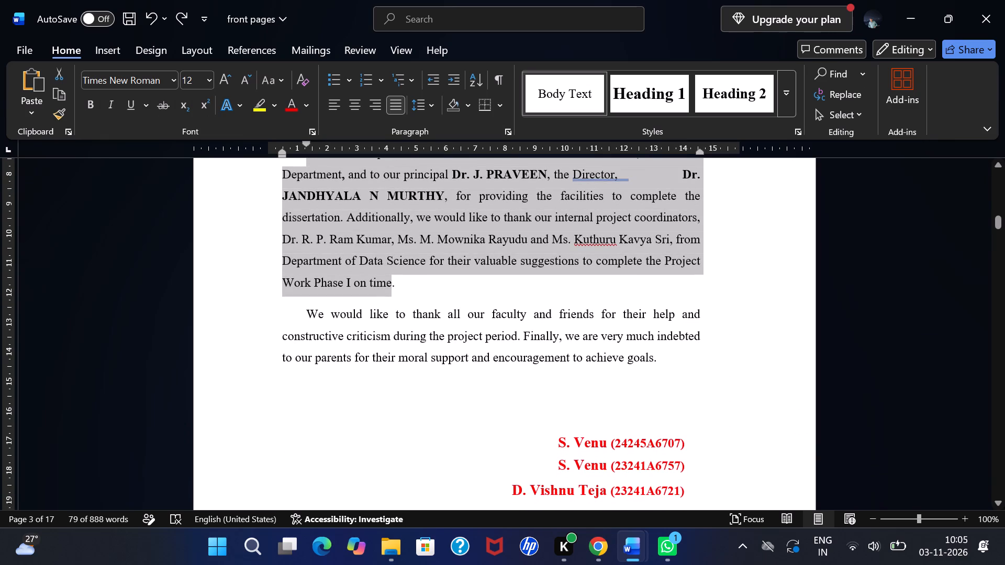
drag(310, 313, 655, 365)
key(ctrl+c)
key(alt+Tab)
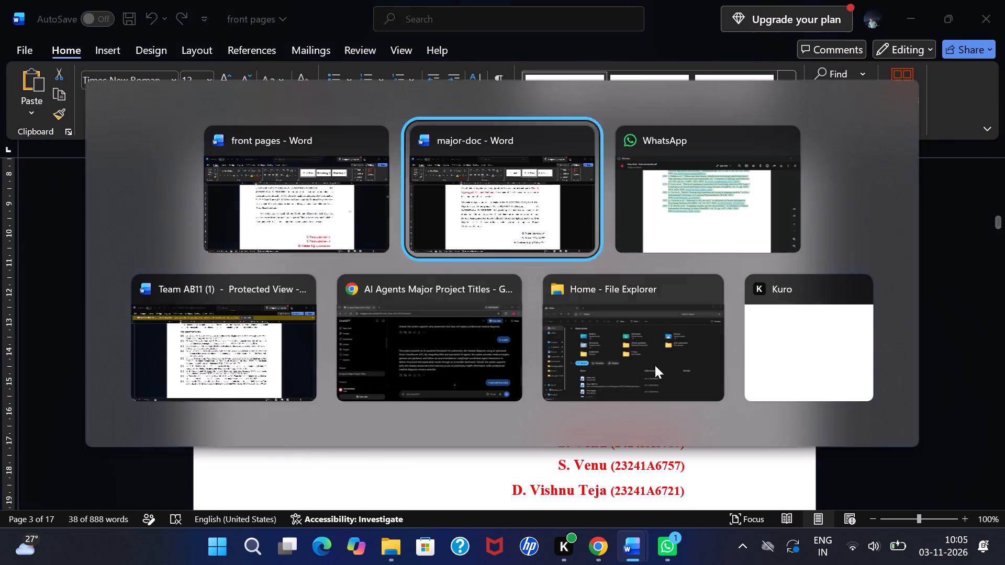
click(405, 387)
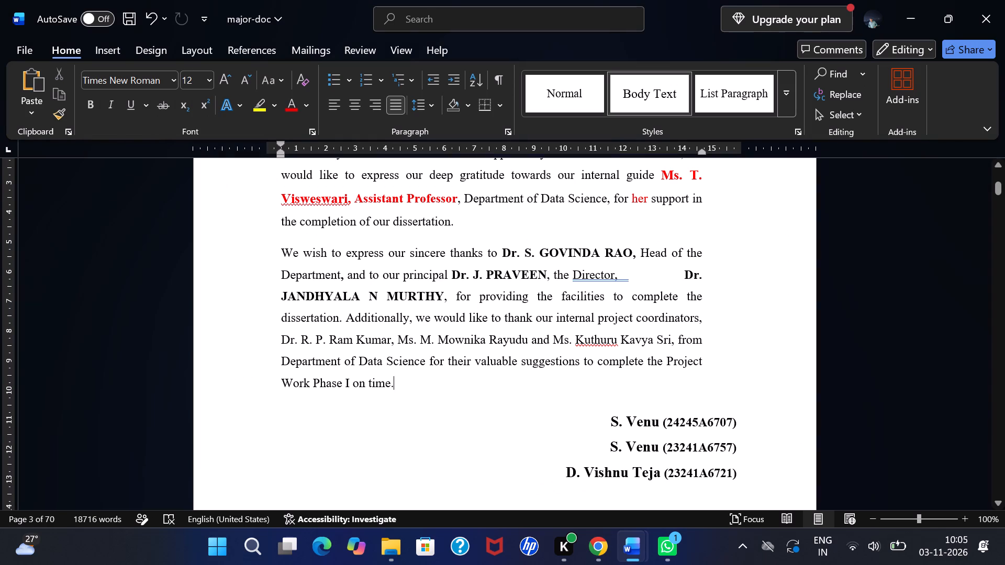
key(Return)
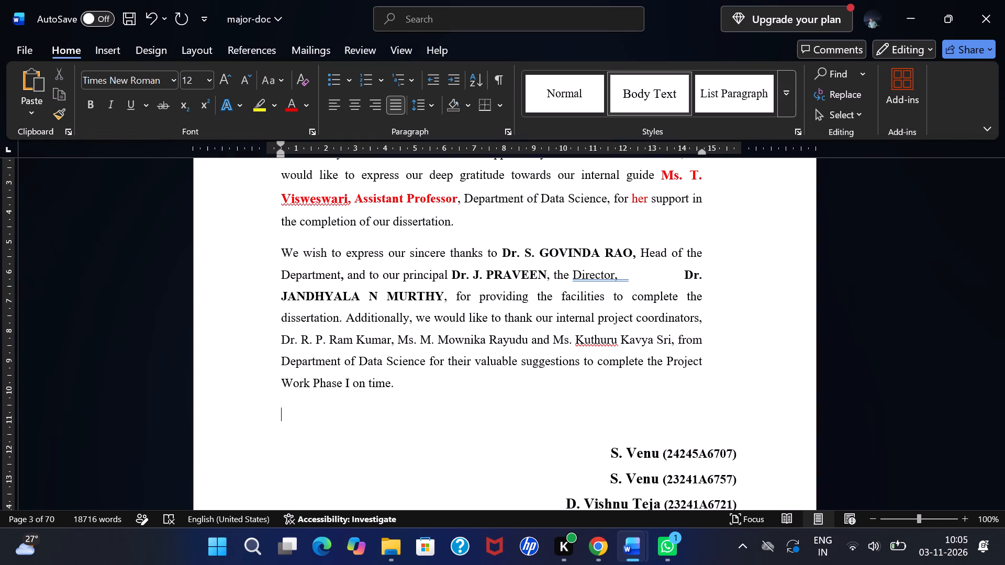
key(ctrl+v)
Match the closing acknowledgement paragraph in major-doc to front pages by indenting its first line and ending it with a period.
key(alt+Tab)
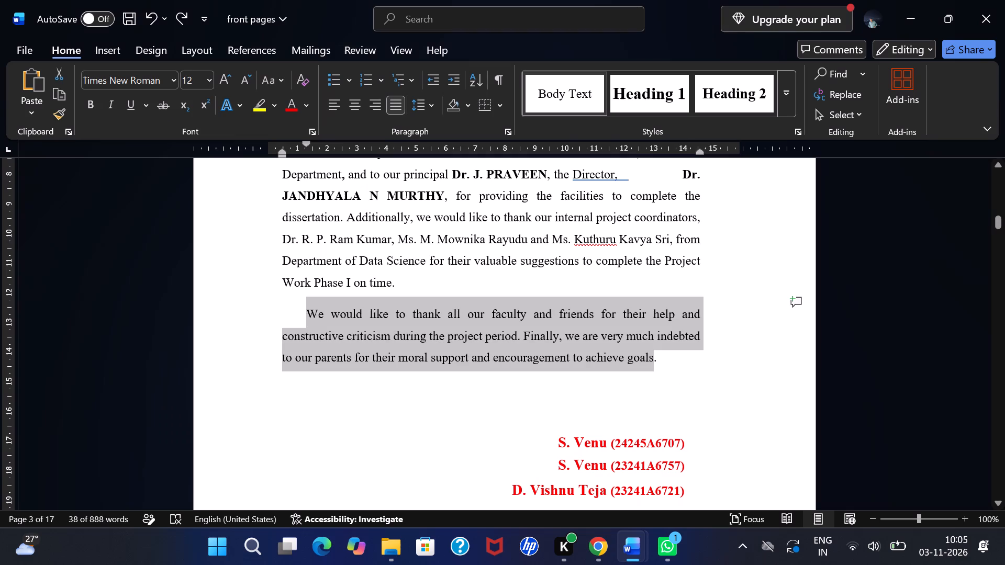
key(alt+Tab)
click(279, 411)
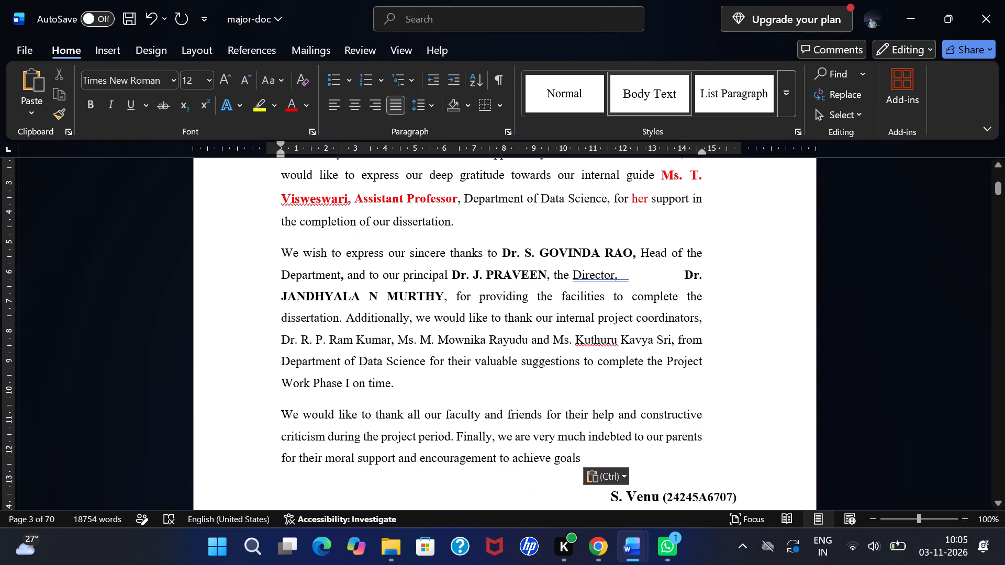
key(Tab)
key(Tab)
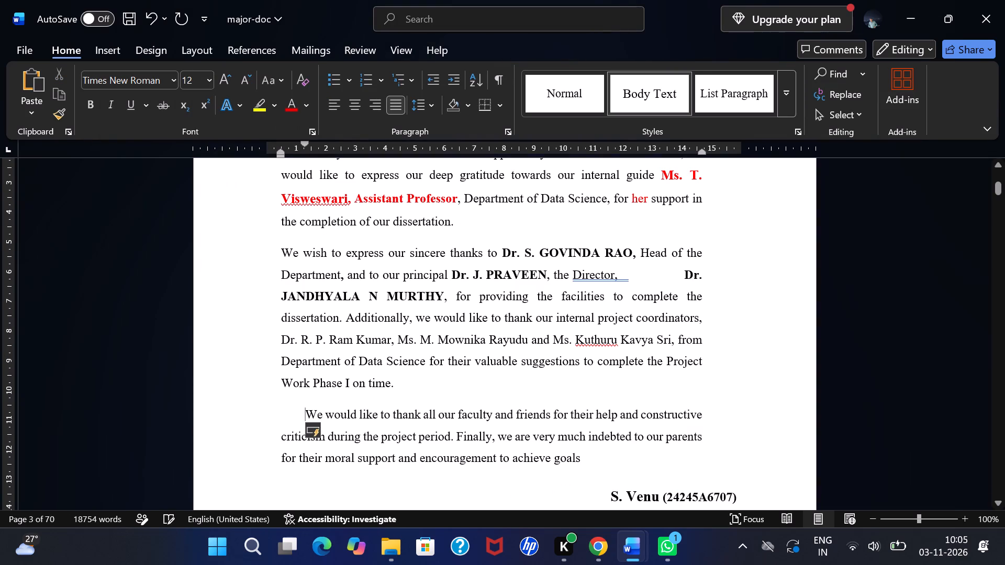
click(584, 466)
key(period)
Reduce the wide gap between "Director," and the director's name in major-doc's second acknowledgement paragraph to a single space.
scroll(633, 467, down, 1)
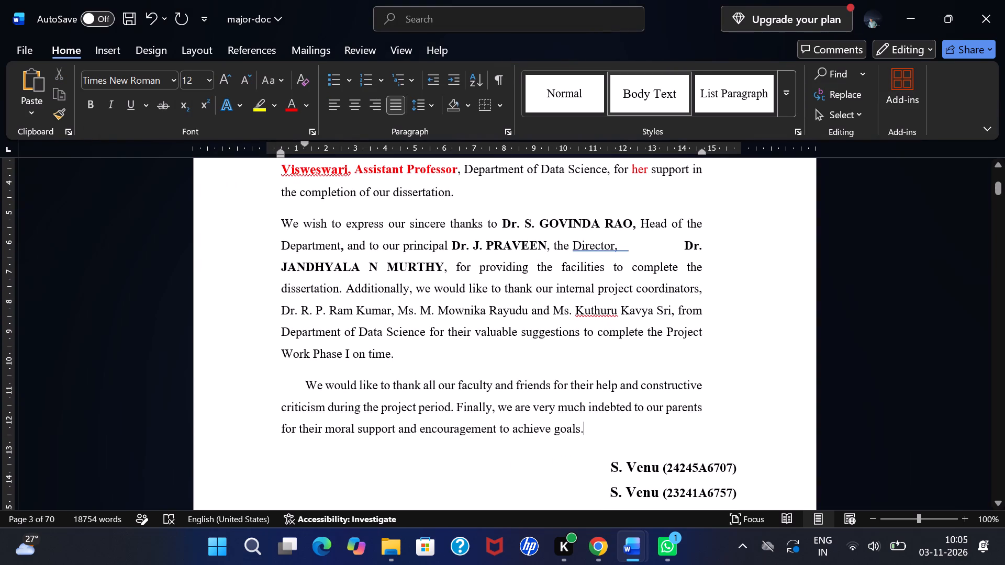
scroll(633, 467, down, 1)
key(alt+Tab)
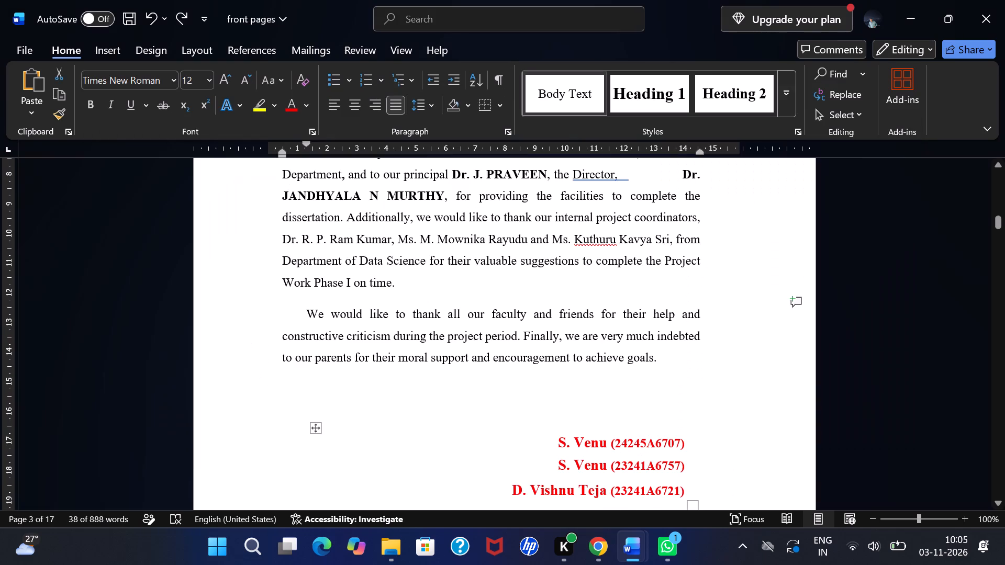
key(alt+Tab)
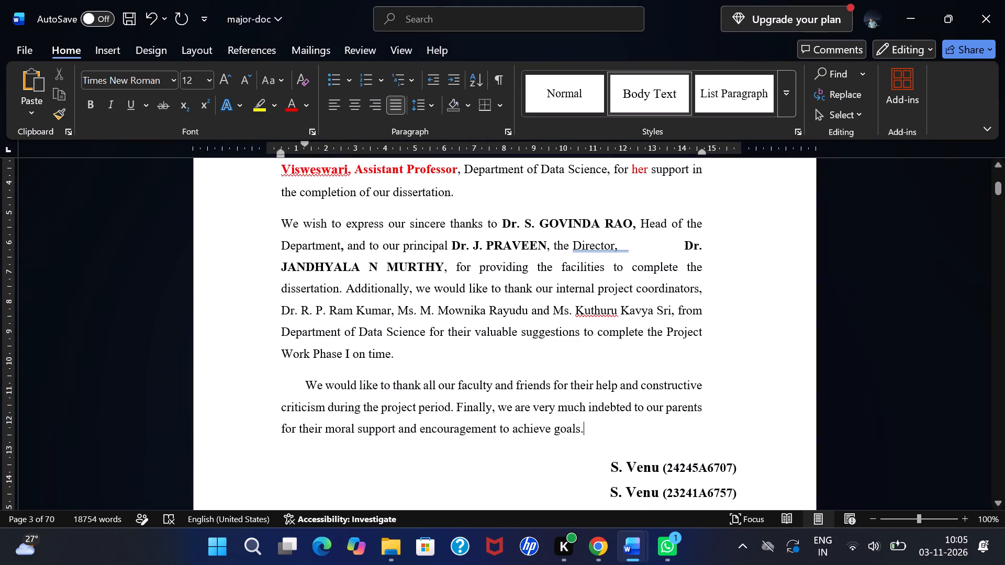
click(684, 247)
key(BackSpace)
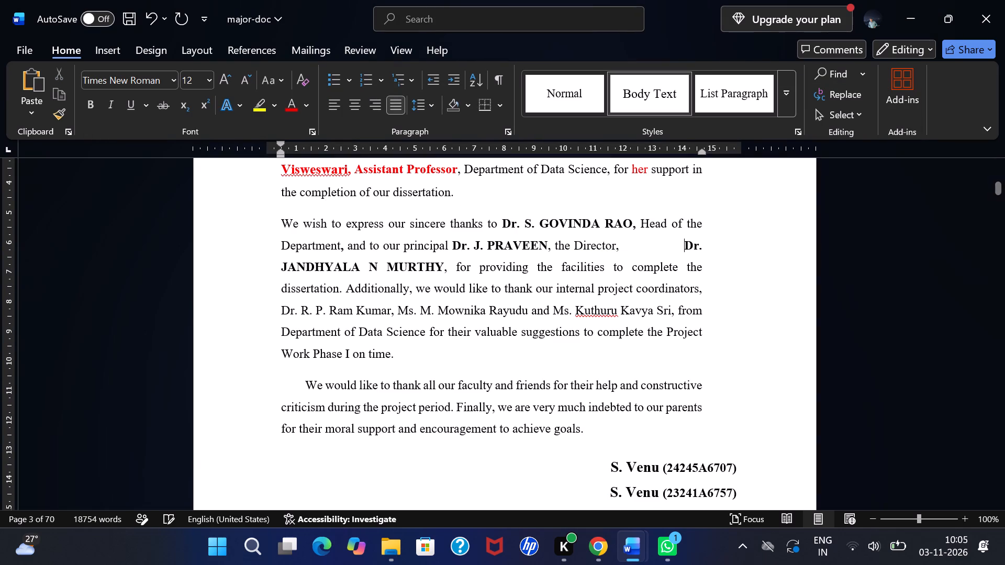
key(BackSpace)
key(BackSpace)
key(BackSpace)
key(BackSpace)
key(BackSpace)
key(BackSpace)
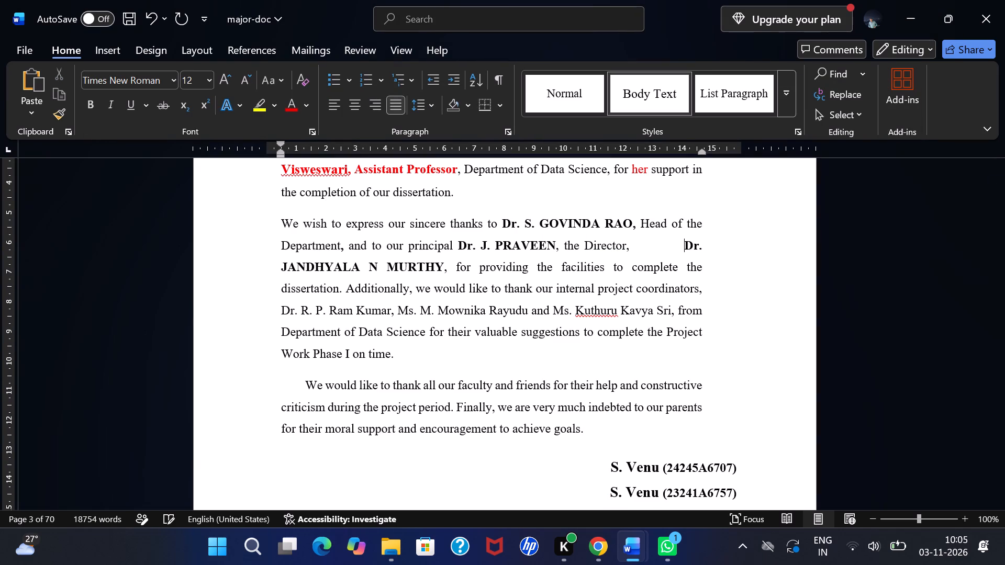
key(BackSpace)
key(BackSpace)
key(BackSpace)
key(BackSpace)
key(BackSpace)
key(BackSpace)
key(BackSpace)
key(BackSpace)
key(BackSpace)
key(BackSpace)
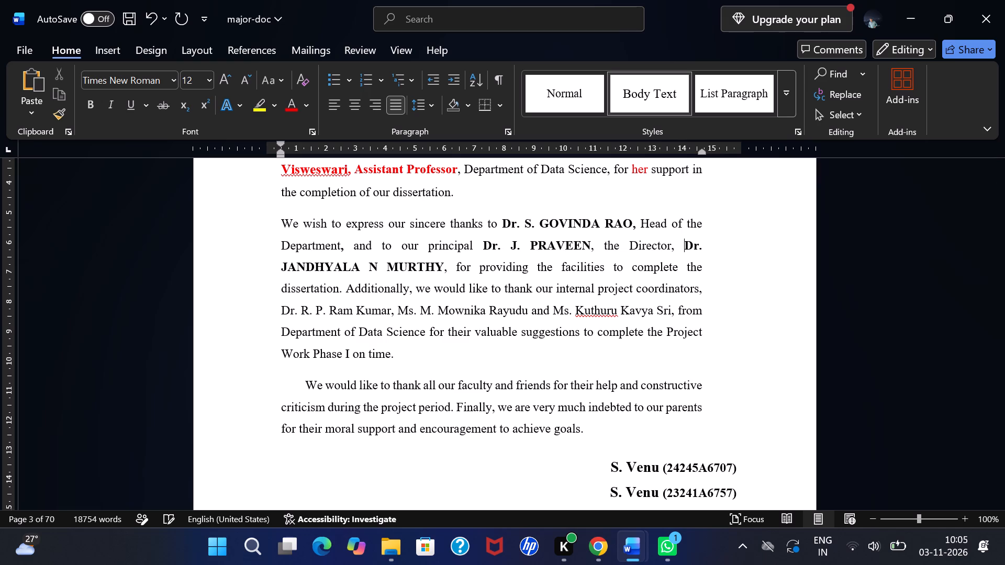
key(BackSpace)
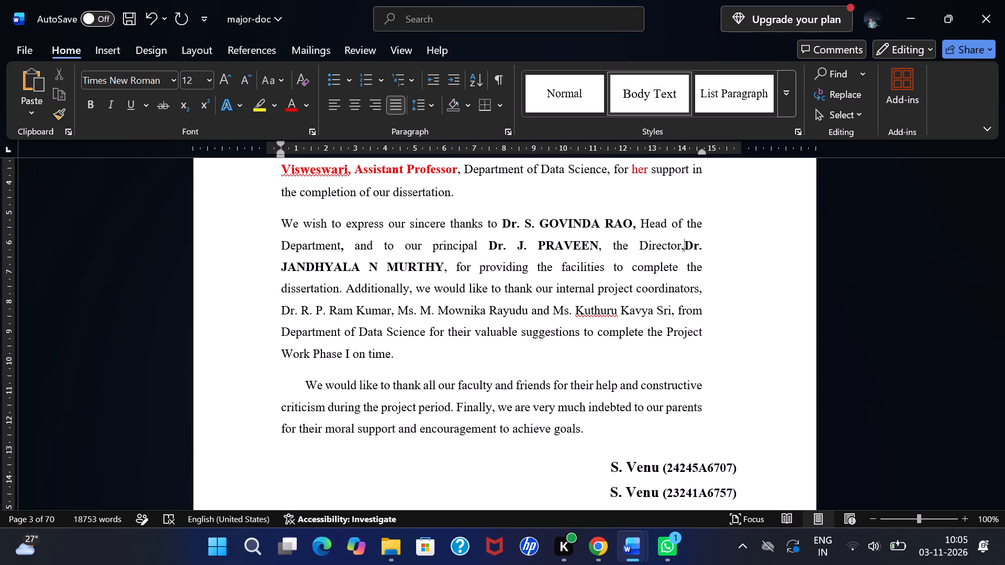
key(space)
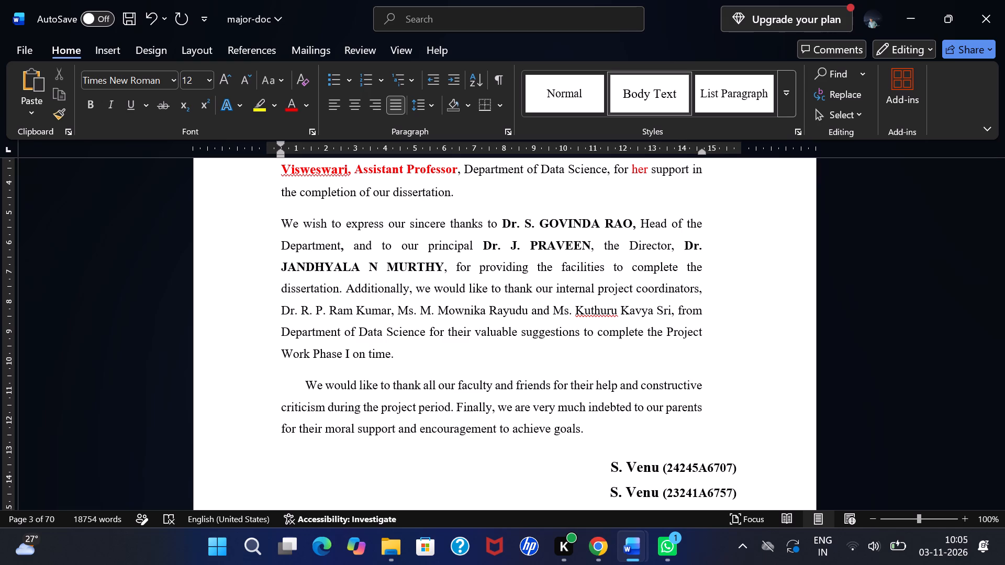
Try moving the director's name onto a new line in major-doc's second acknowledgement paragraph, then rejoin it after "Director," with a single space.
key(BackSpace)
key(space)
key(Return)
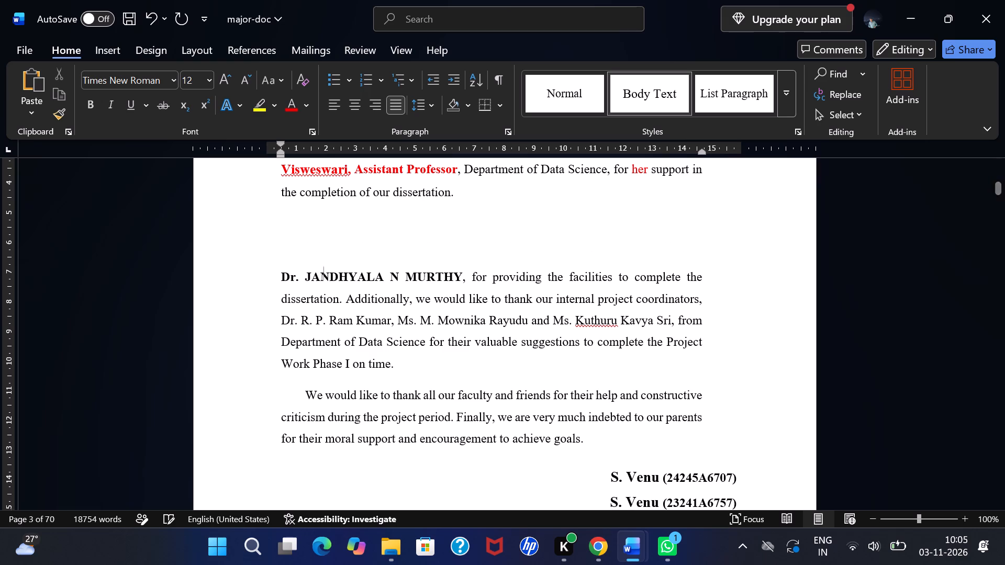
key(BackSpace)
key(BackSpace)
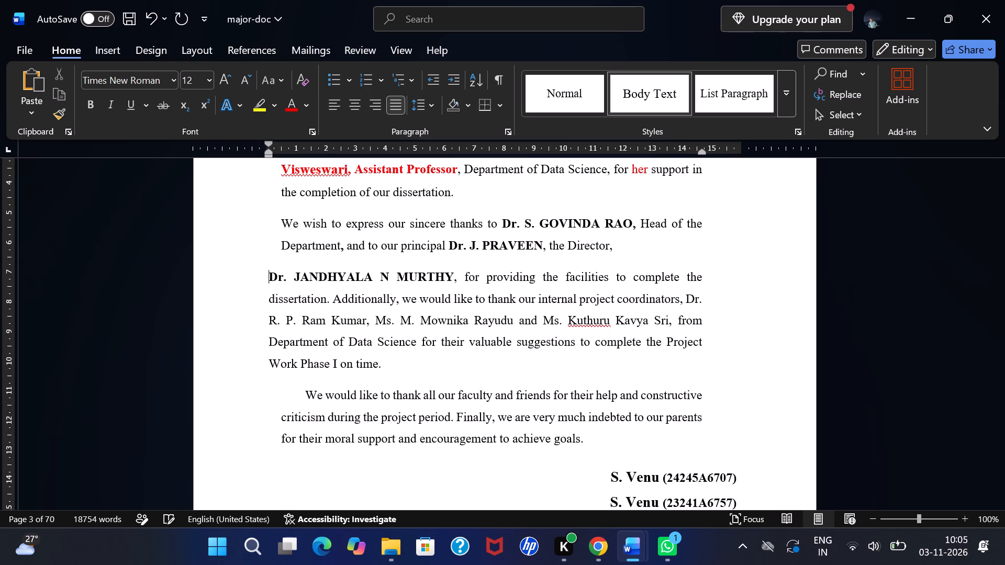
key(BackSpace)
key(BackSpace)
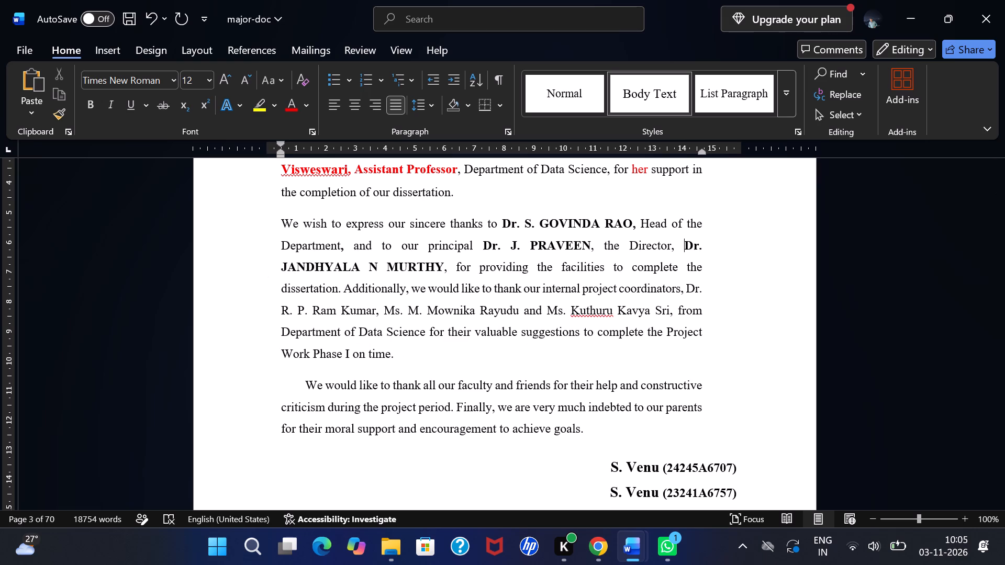
Color the three student names and roll numbers below major-doc's acknowledgement text red.
scroll(688, 396, down, 1)
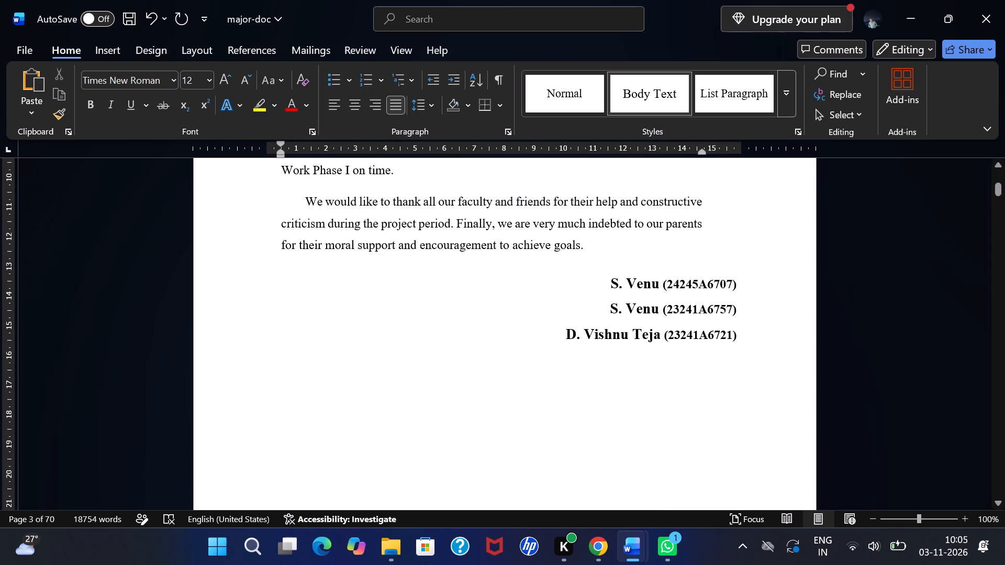
click(611, 281)
drag(611, 281, 740, 328)
click(837, 301)
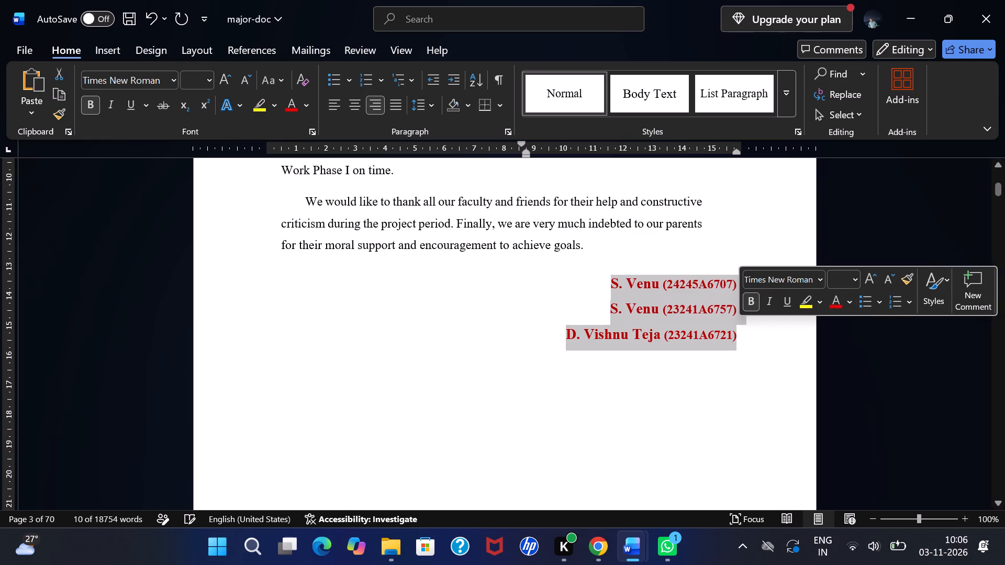
click(717, 403)
Compare the certificate page in major-doc with the certificate page in front pages.
scroll(717, 403, up, 2)
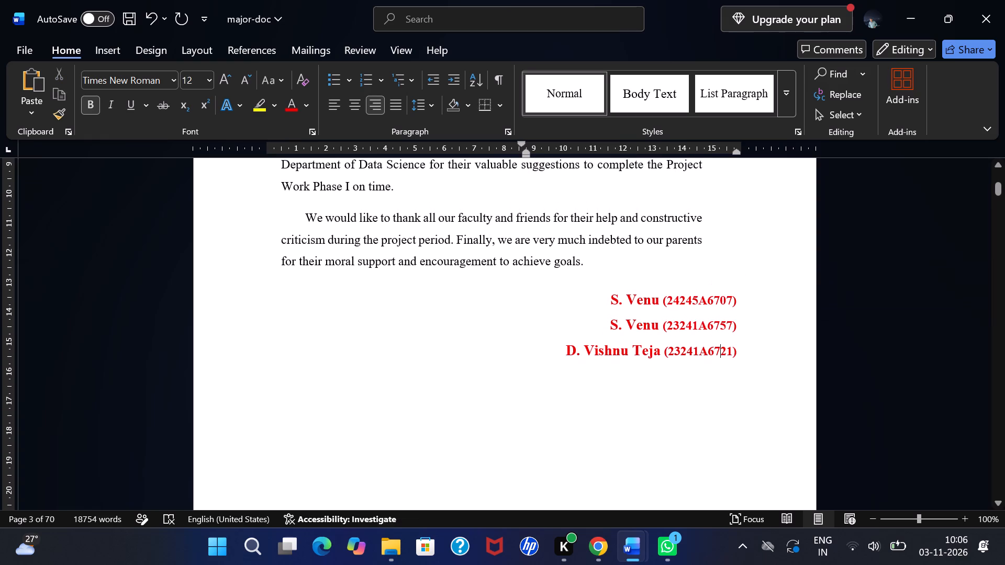
scroll(717, 403, up, 3)
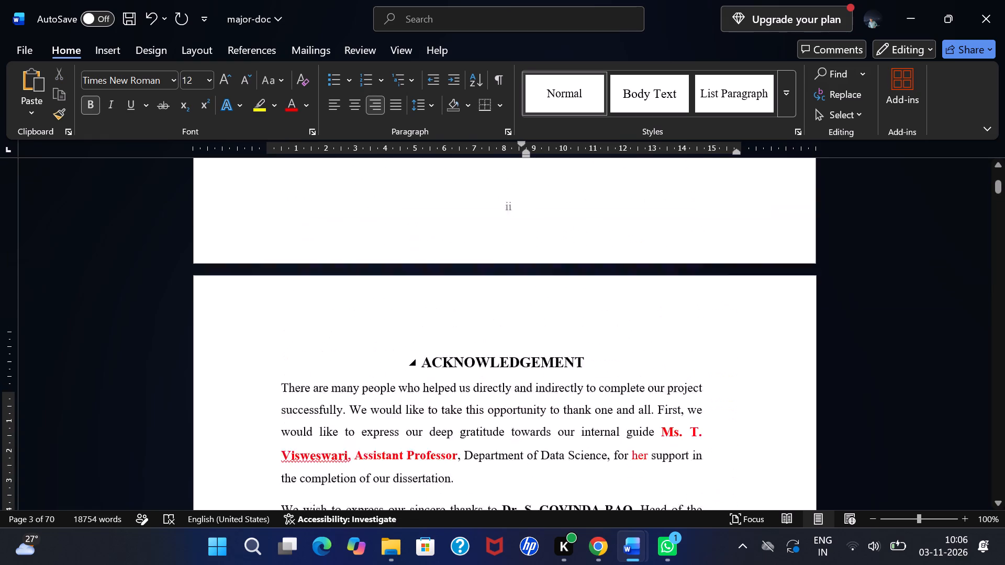
scroll(717, 403, up, 1)
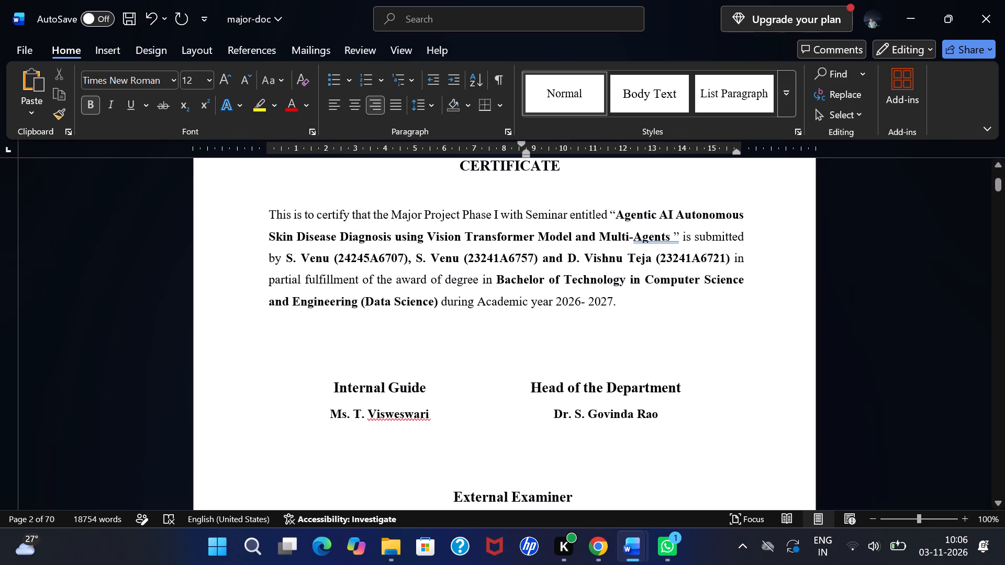
key(alt+Tab)
scroll(606, 388, up, 3)
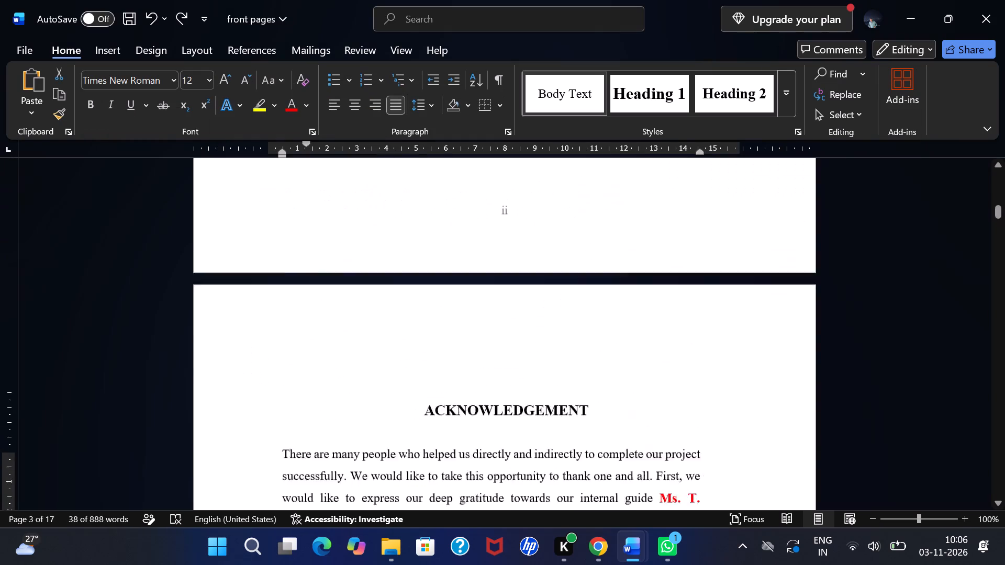
scroll(606, 388, up, 3)
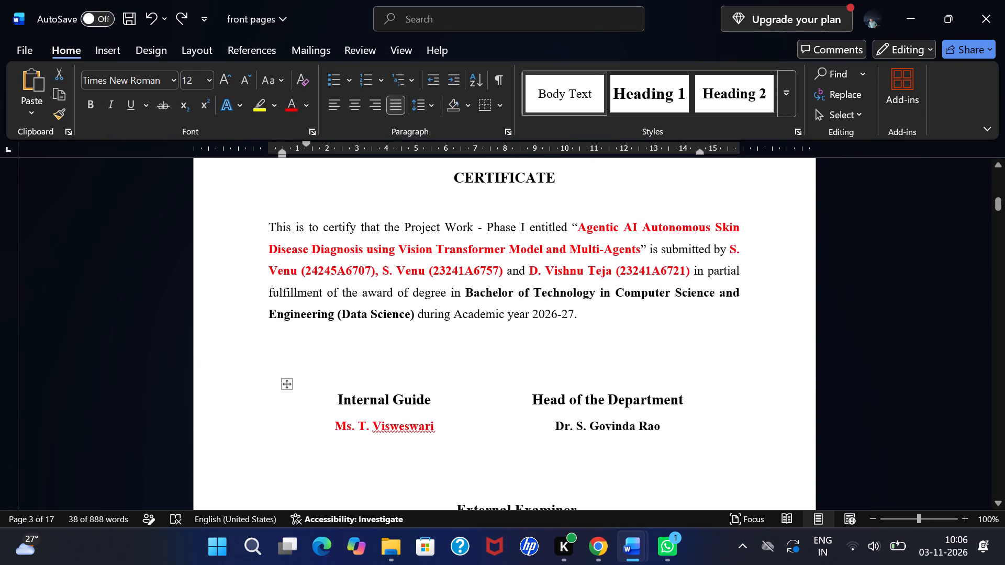
key(alt+Tab)
key(alt+Tab)
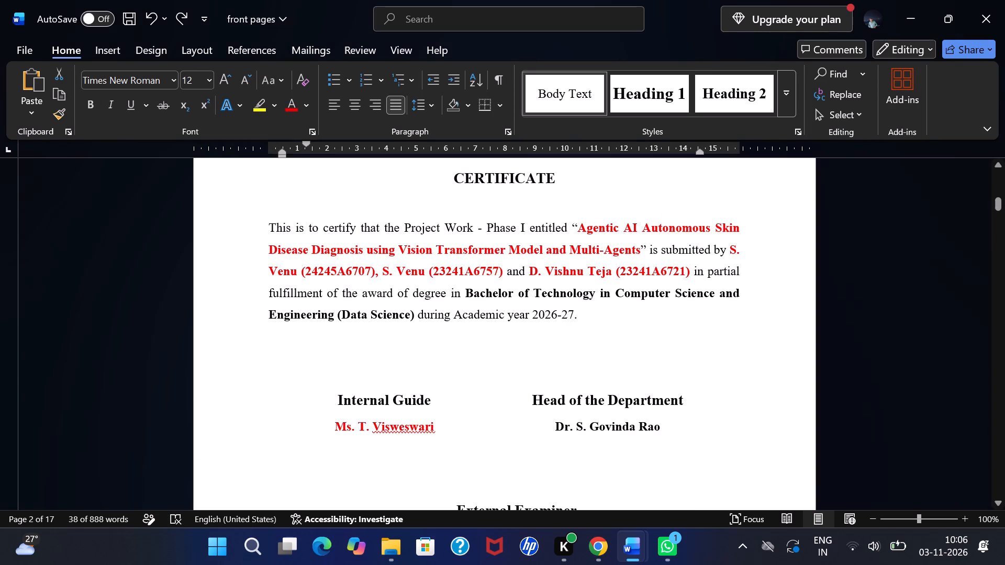
key(alt+Tab)
key(alt+Tab)
Replace major-doc's certificate paragraph, "This is to certify that", with the matching paragraph copied from front pages, leaving out its final period.
drag(269, 229, 519, 290)
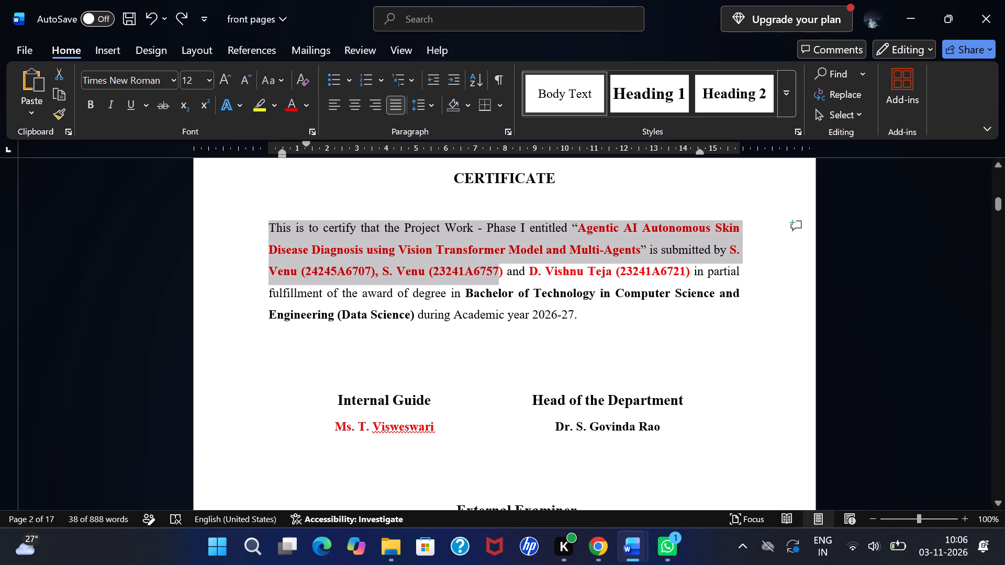
drag(519, 290, 568, 313)
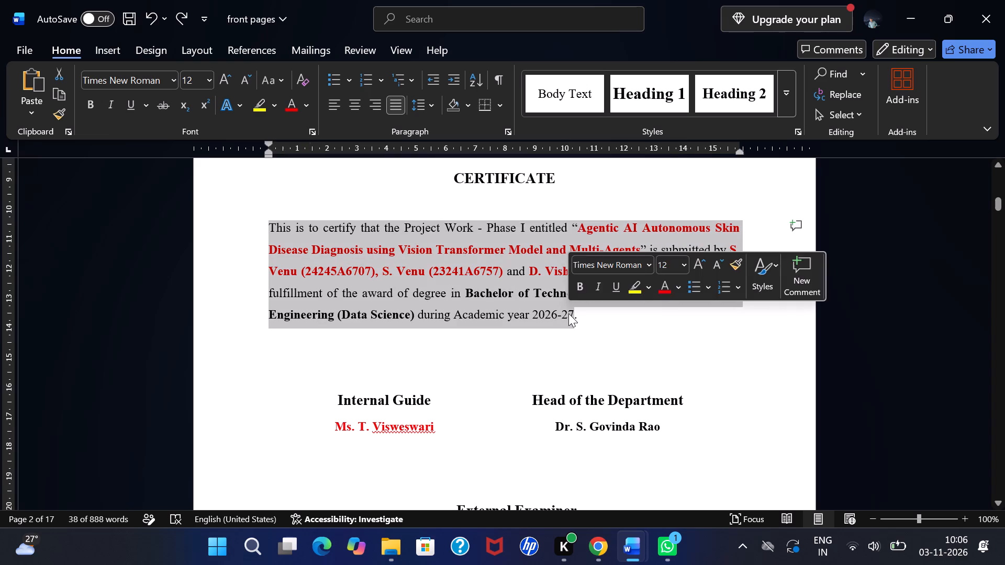
key(ctrl+c)
key(alt+Tab)
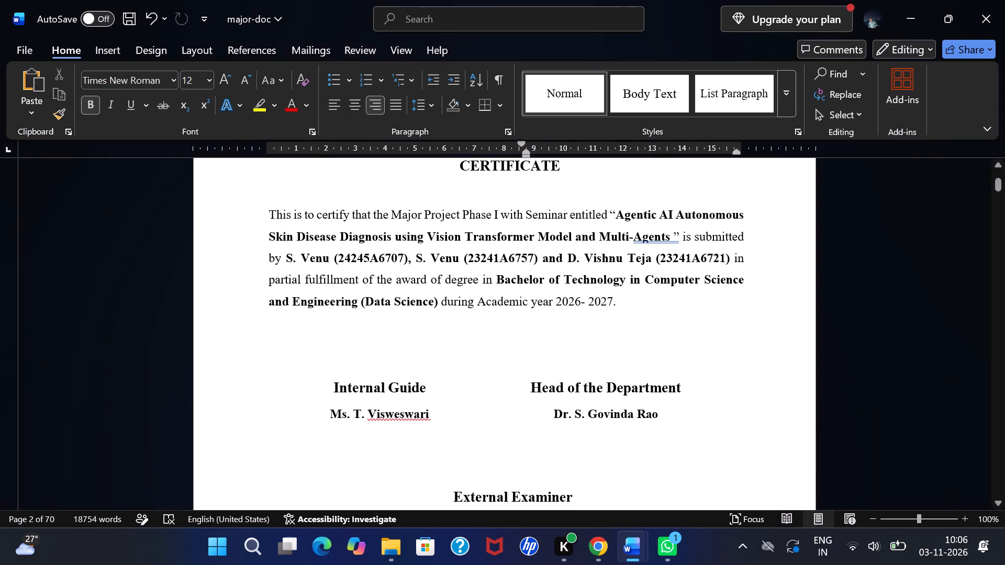
drag(271, 210, 602, 297)
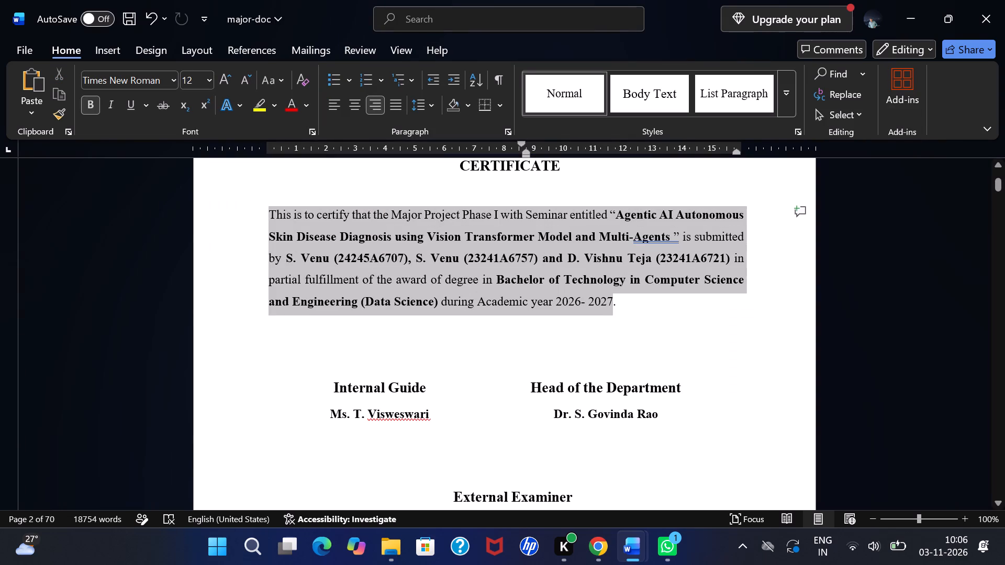
drag(602, 297, 602, 298)
key(ctrl+v)
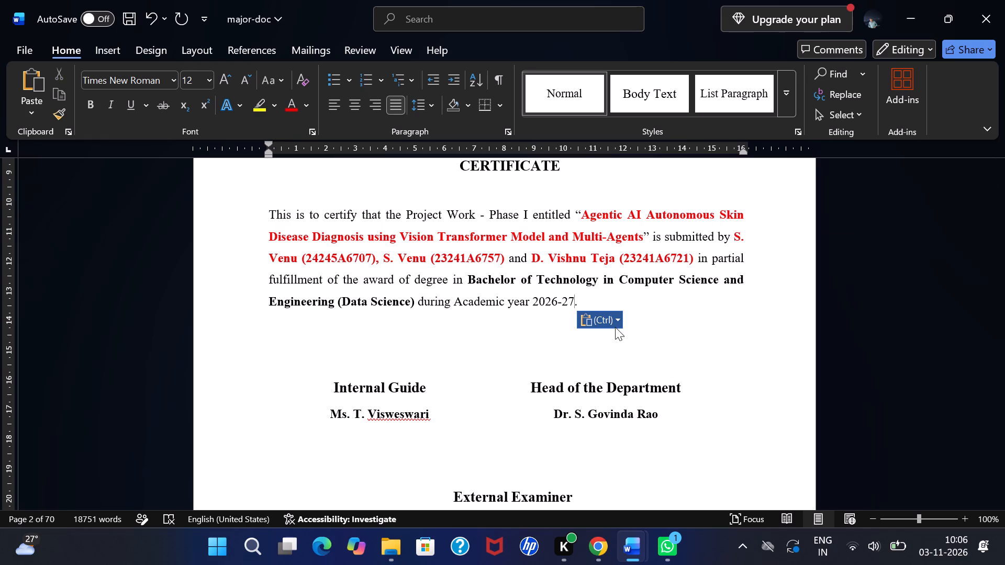
Compare the title page in major-doc with the title page in front pages, from the report heading to the institute details.
key(alt+Tab)
scroll(550, 313, up, 2)
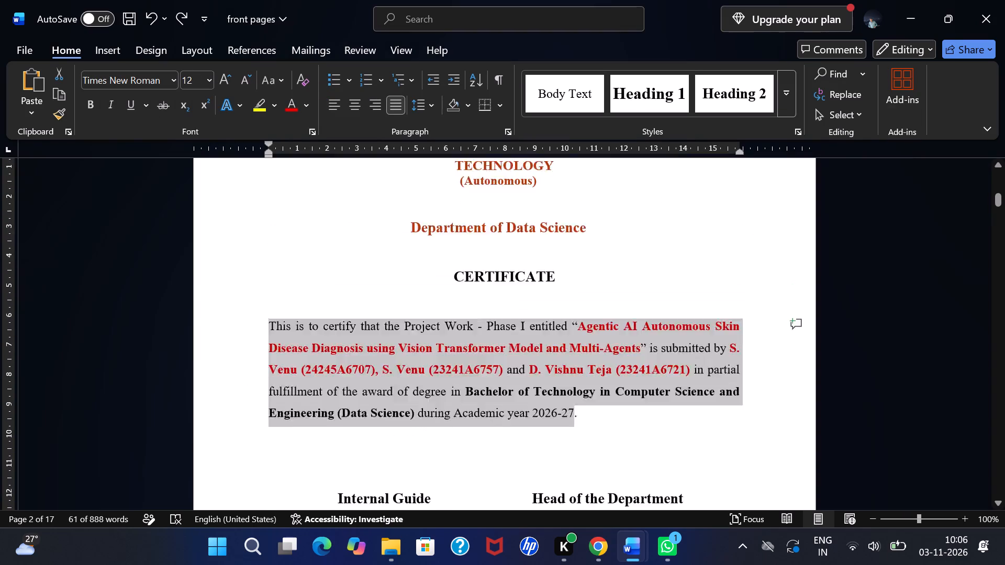
scroll(550, 313, up, 3)
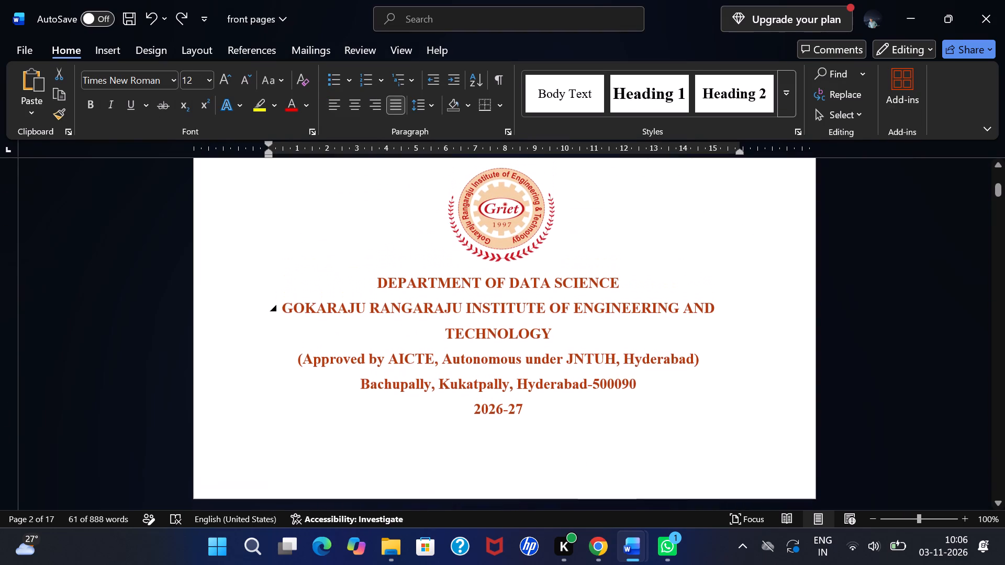
scroll(550, 313, up, 2)
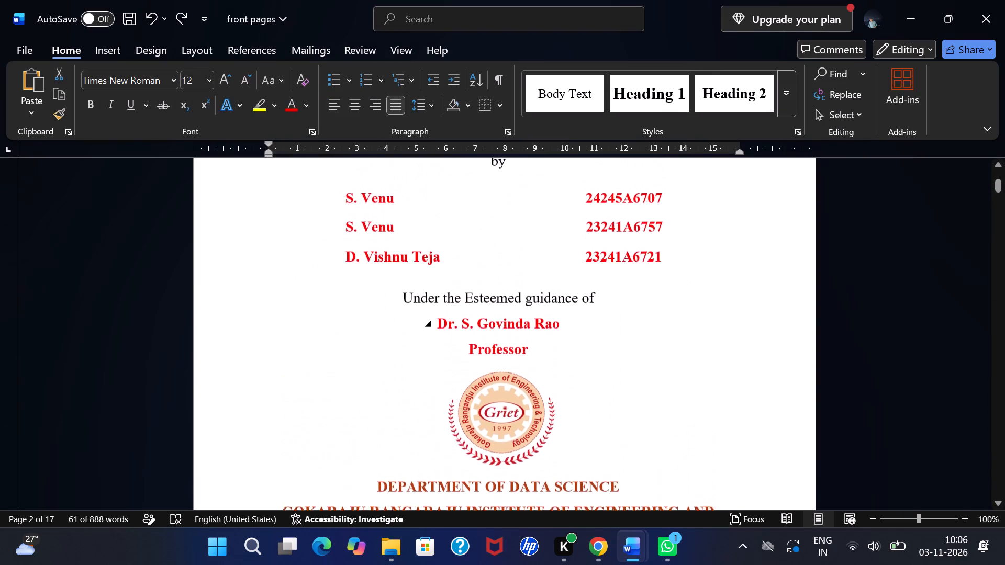
scroll(550, 313, up, 2)
key(alt+Tab)
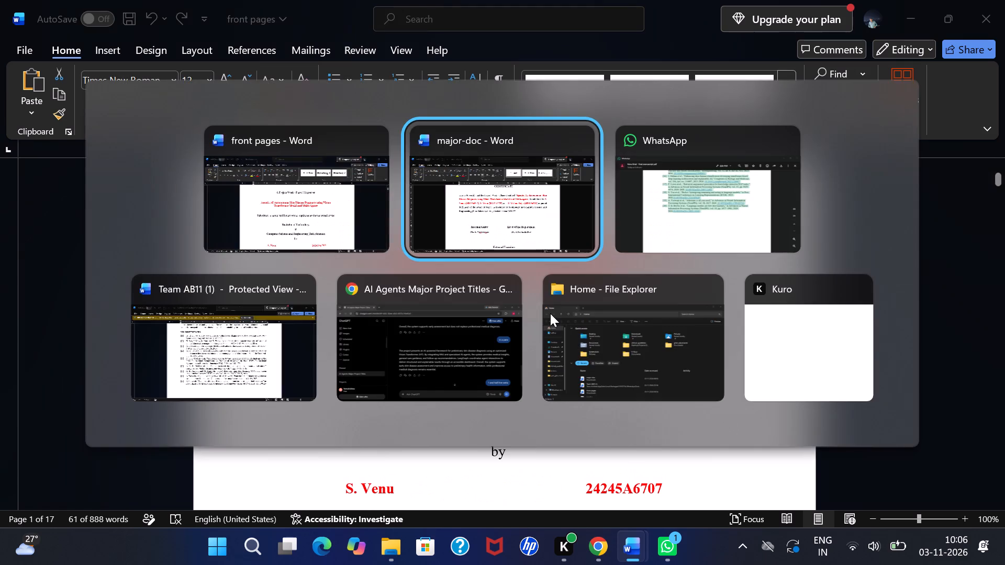
scroll(501, 221, up, 4)
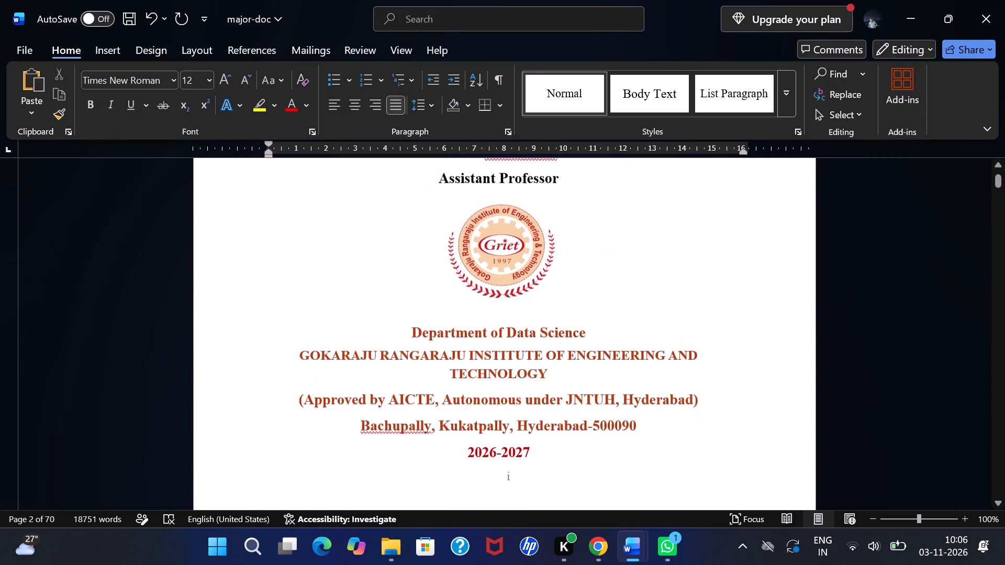
scroll(501, 221, up, 3)
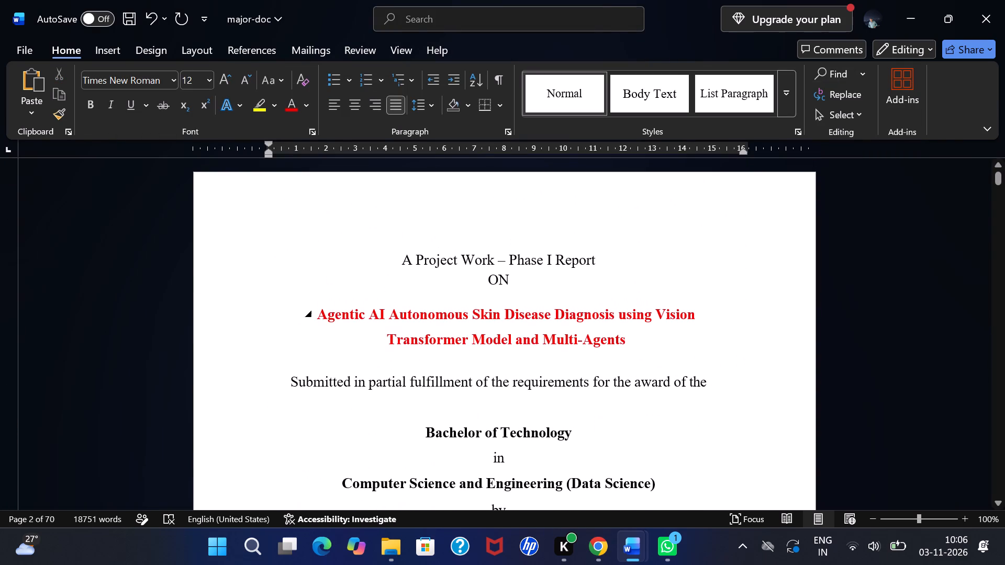
key(alt+Tab)
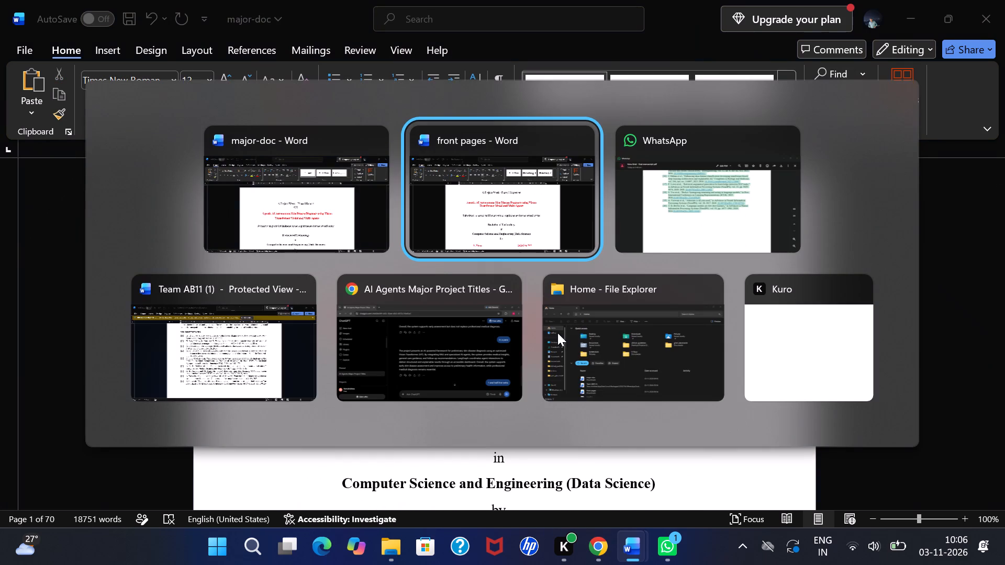
key(alt+Tab)
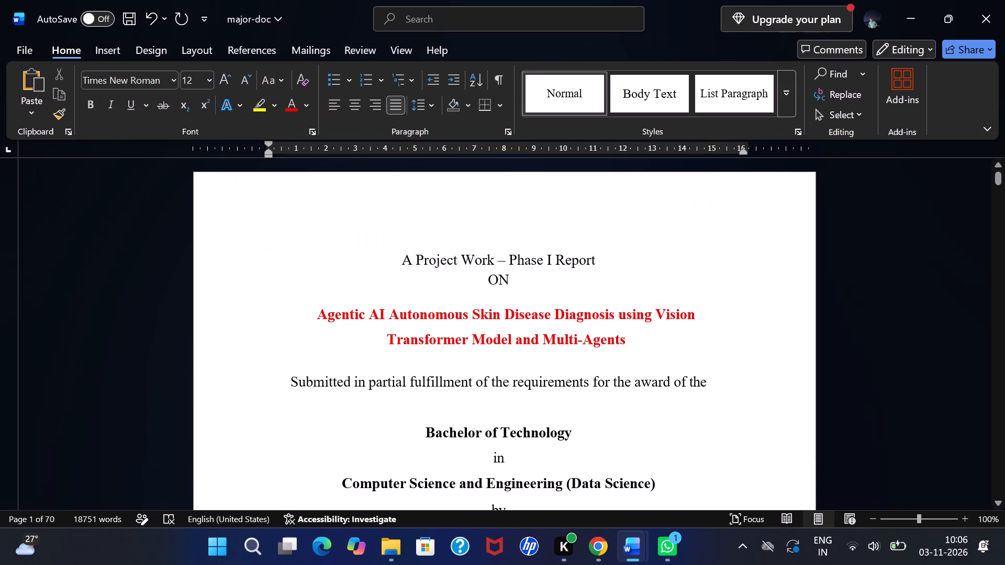
scroll(626, 409, down, 1)
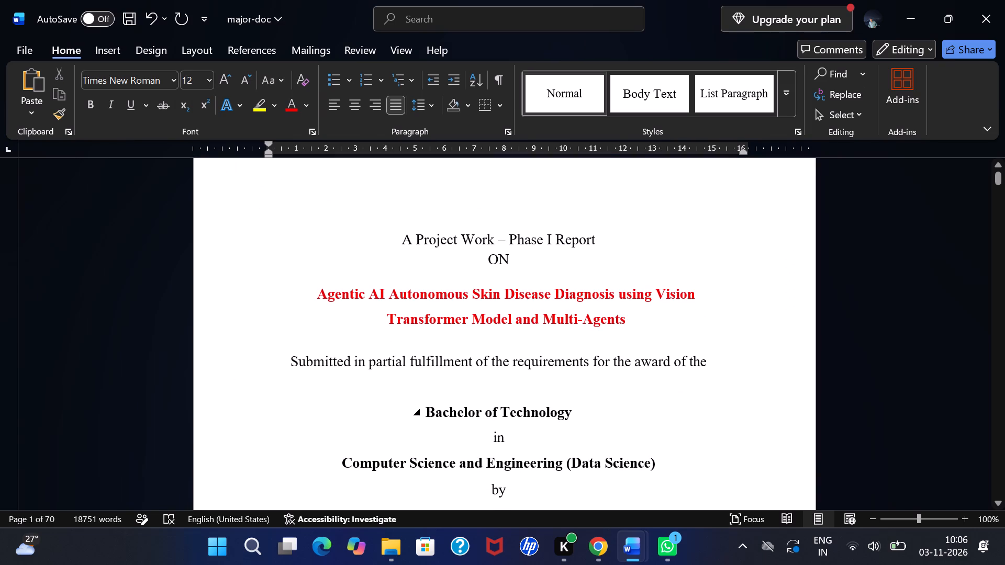
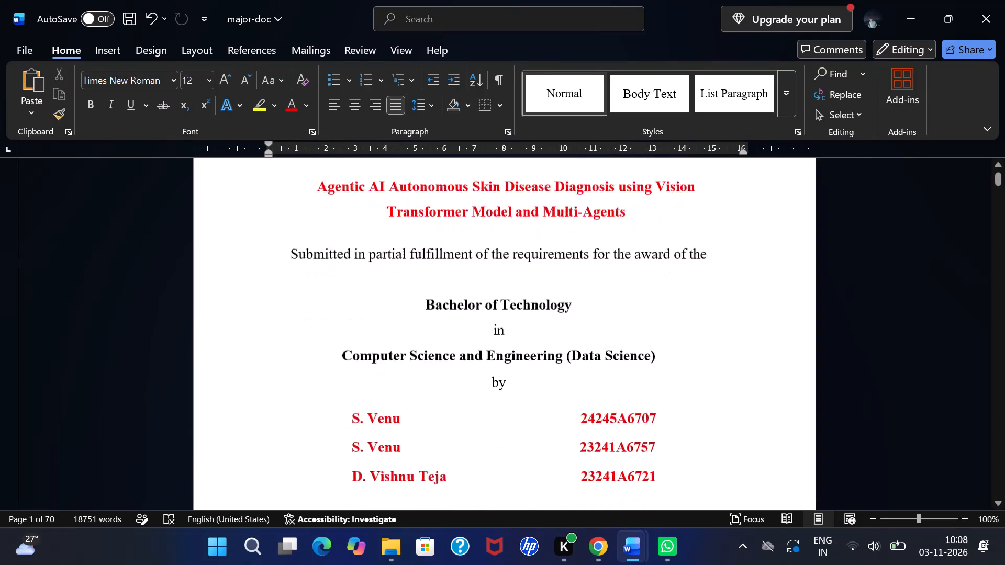
Color the guide's name and the "Assistant Professor" designation on major-doc's title page red.
scroll(646, 356, up, 1)
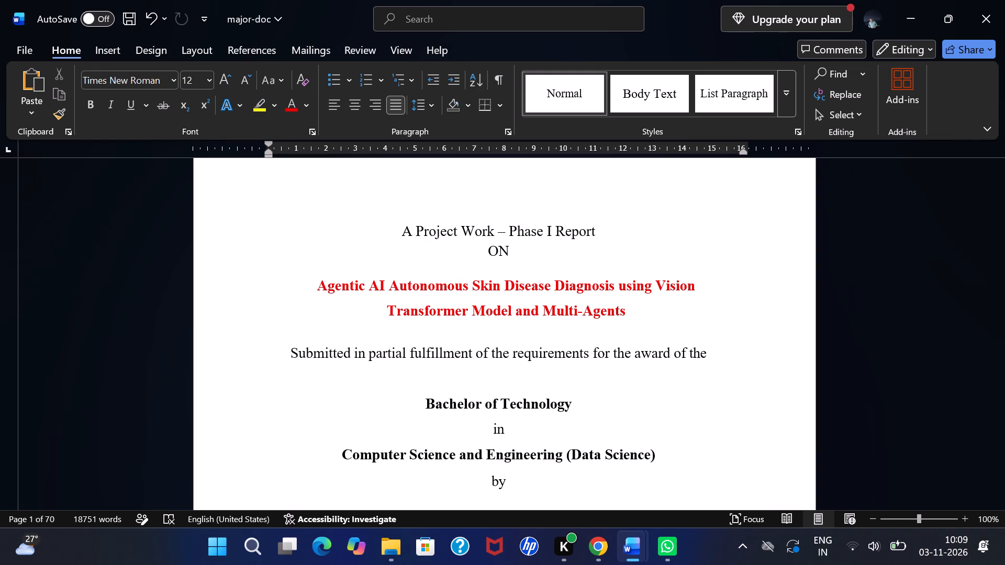
scroll(646, 356, down, 1)
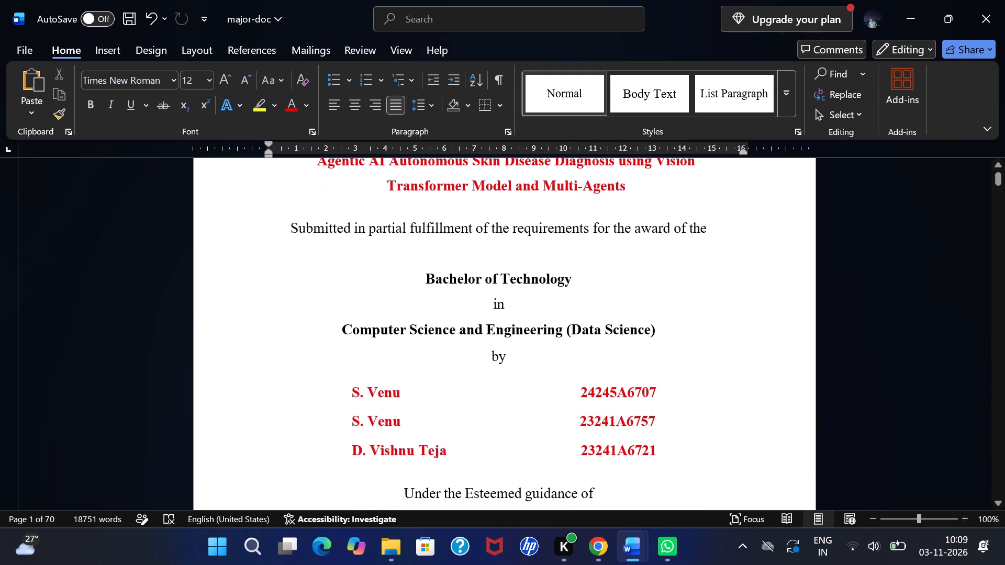
scroll(646, 356, down, 1)
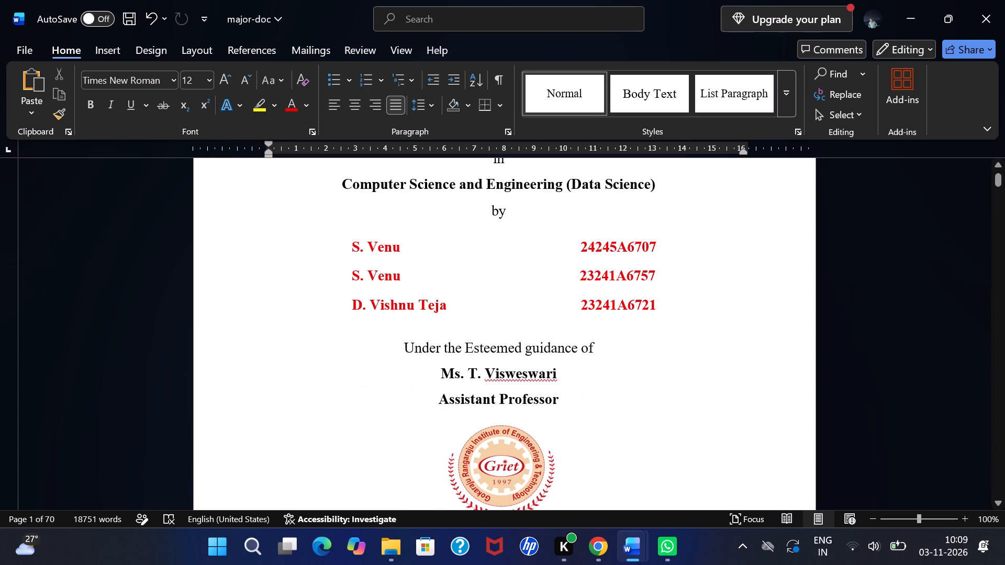
scroll(646, 356, down, 1)
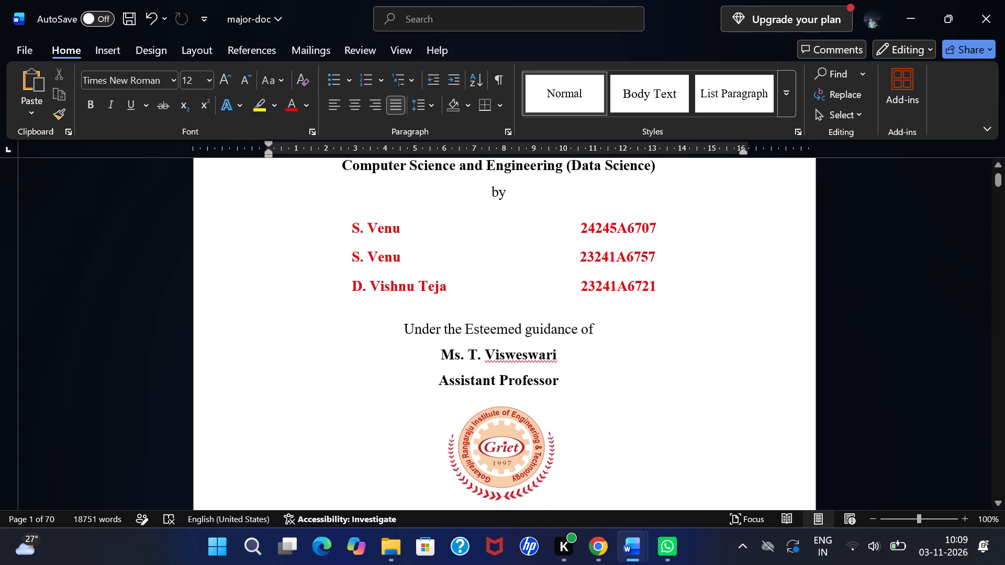
scroll(646, 356, down, 2)
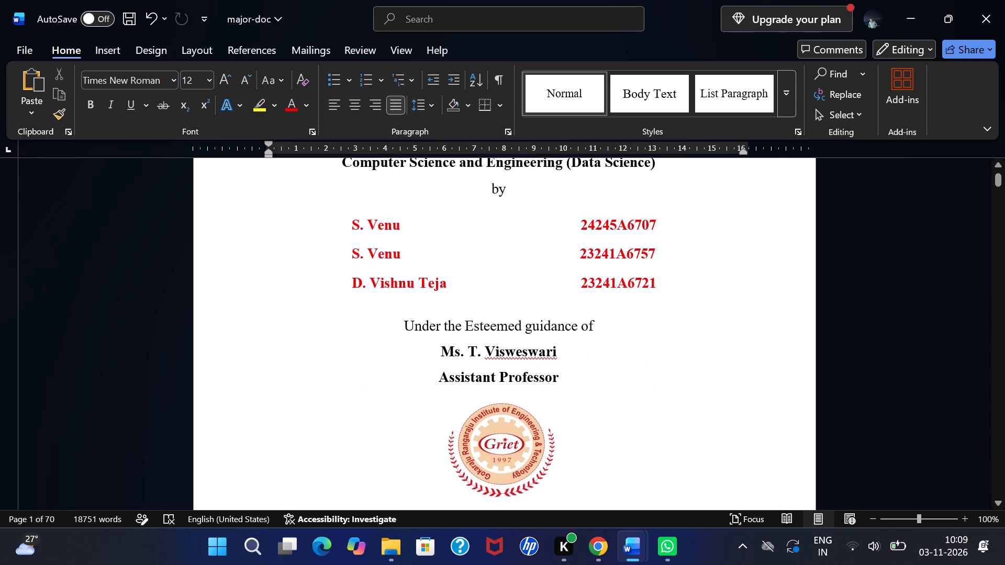
scroll(646, 356, down, 1)
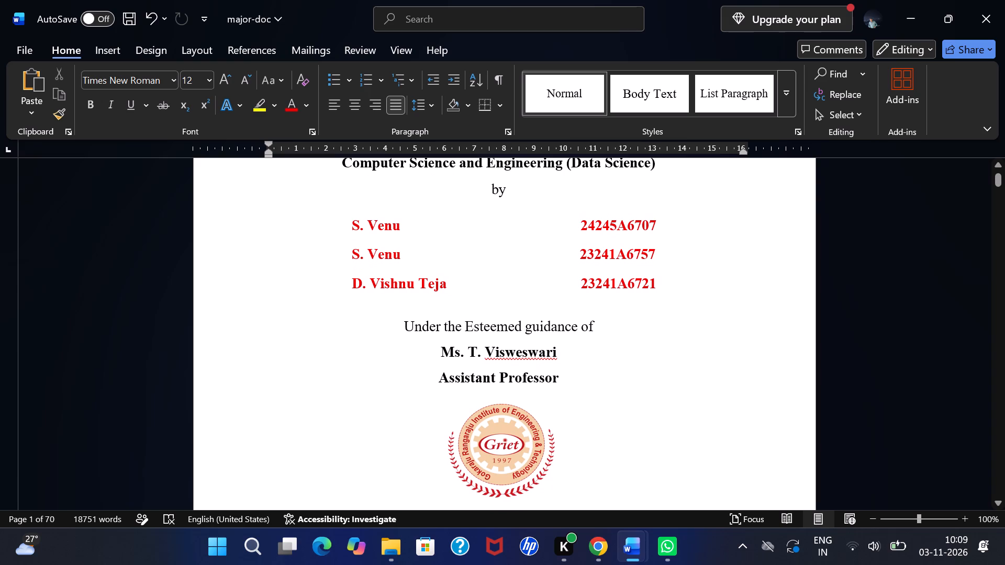
drag(443, 351, 531, 368)
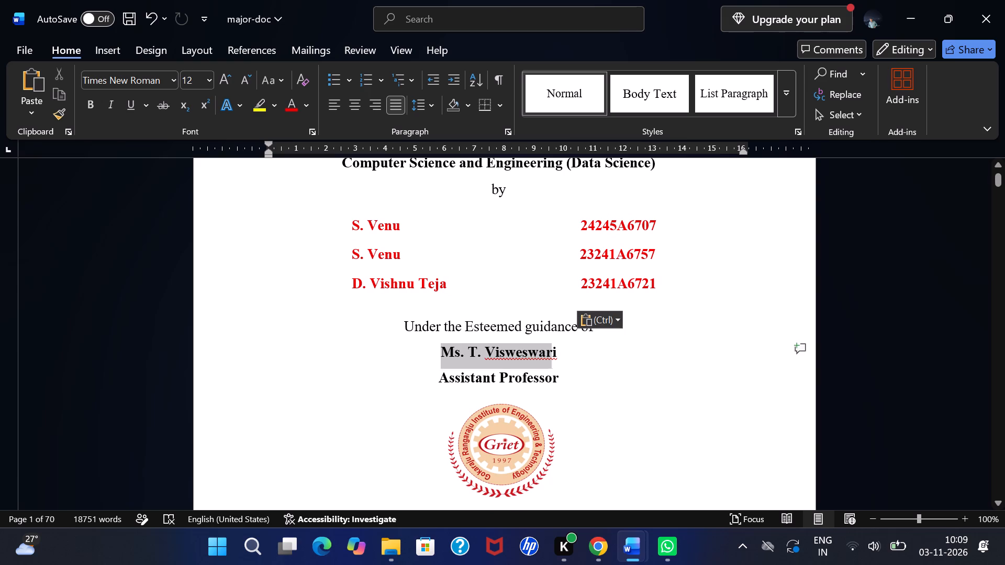
drag(531, 368, 558, 374)
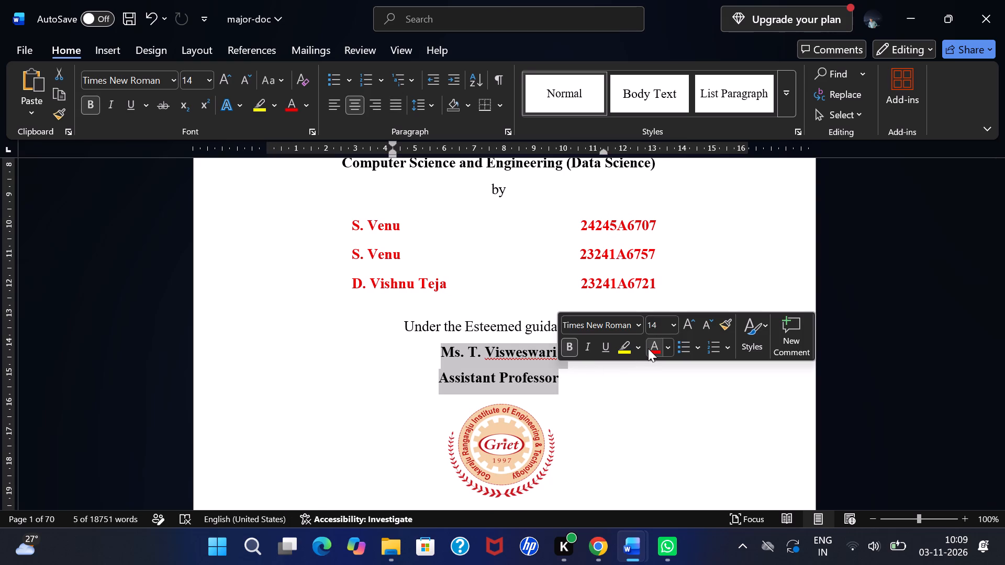
click(648, 348)
click(636, 410)
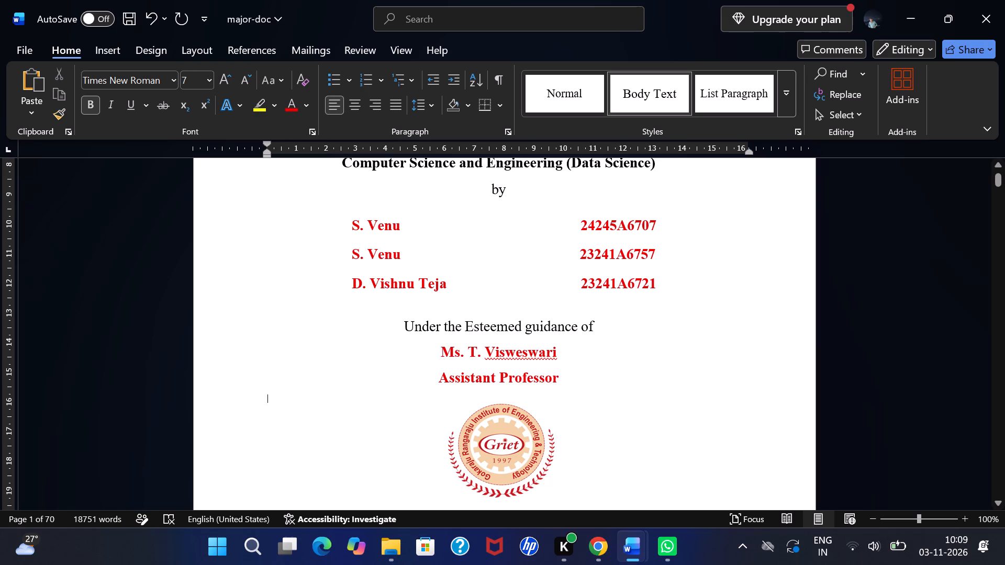
Delete the Roman page number from the Section 1 footer on the title page and return to the body text.
scroll(636, 410, down, 2)
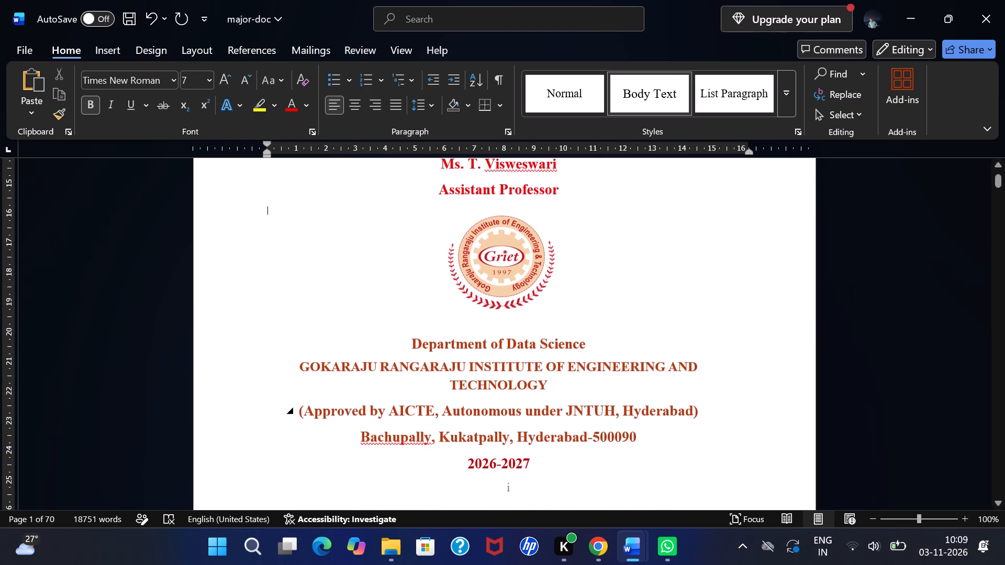
scroll(636, 410, down, 2)
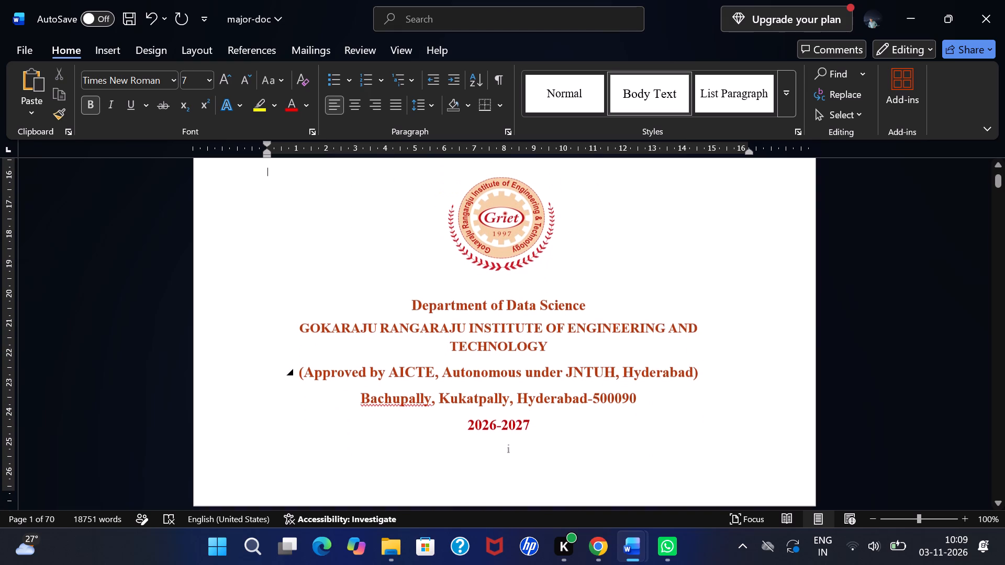
scroll(636, 410, down, 1)
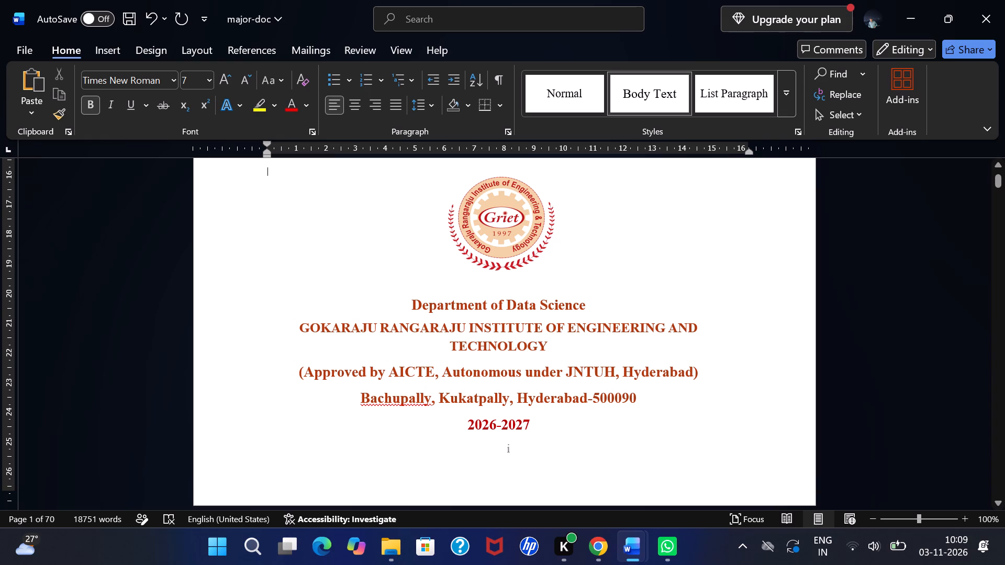
scroll(512, 431, down, 3)
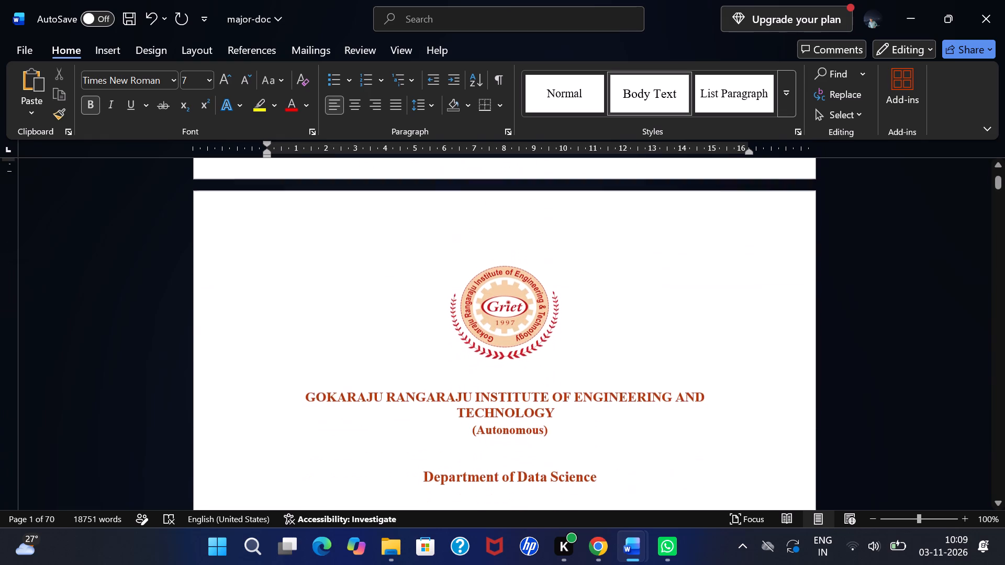
scroll(512, 431, down, 1)
scroll(512, 431, up, 2)
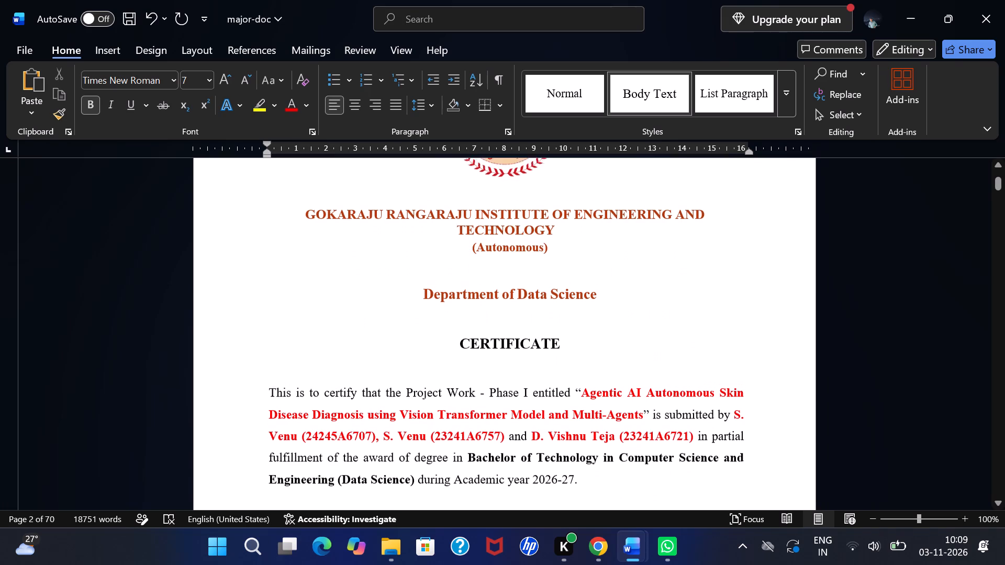
scroll(512, 431, up, 2)
scroll(512, 431, down, 1)
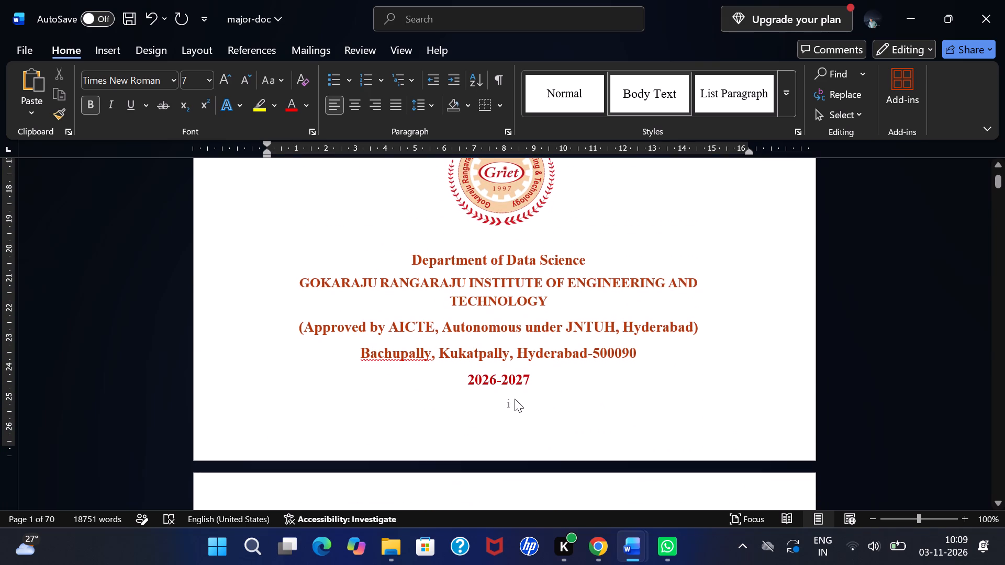
click(515, 399)
double_click(511, 402)
click(511, 402)
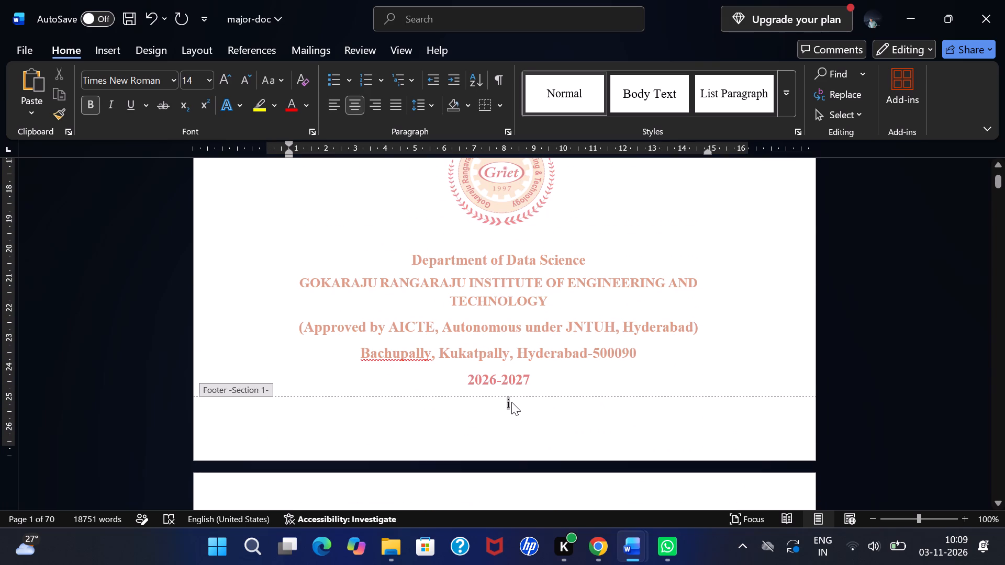
key(BackSpace)
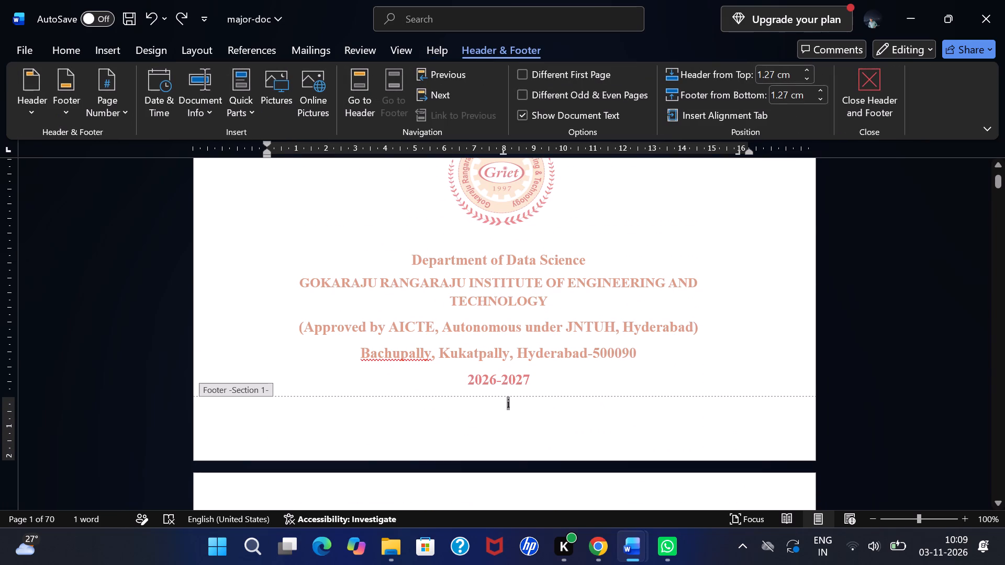
key(BackSpace)
click(636, 371)
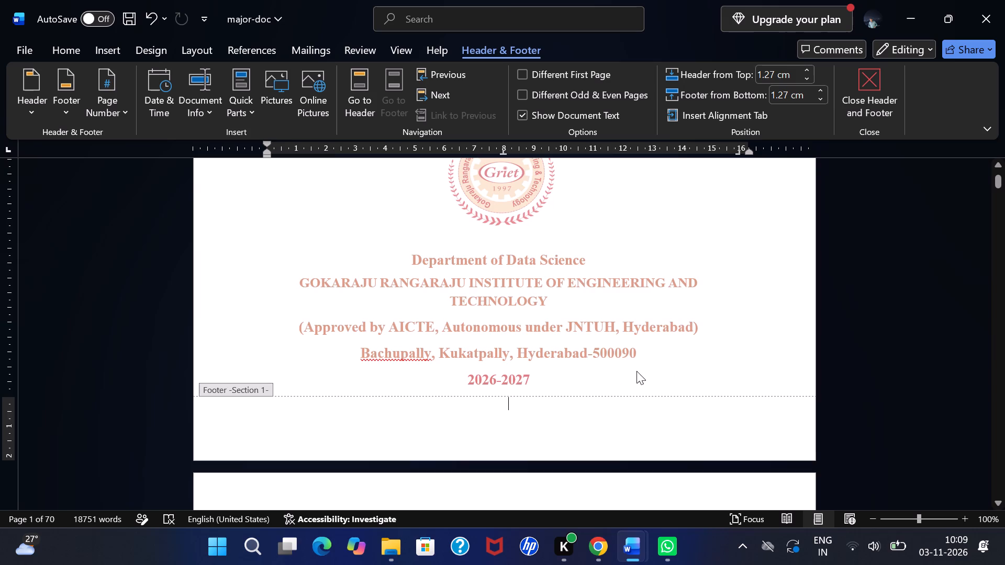
scroll(636, 371, down, 5)
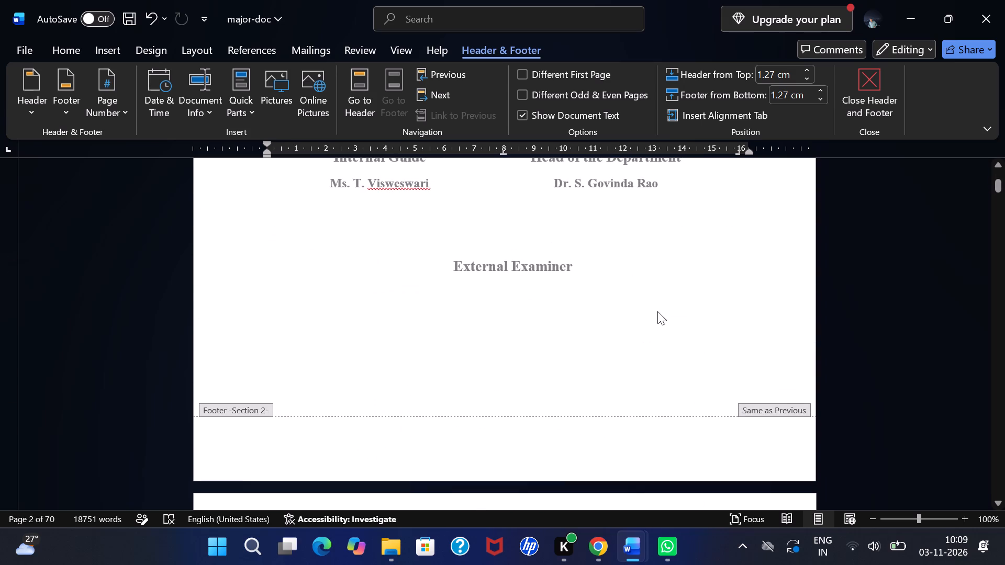
click(874, 285)
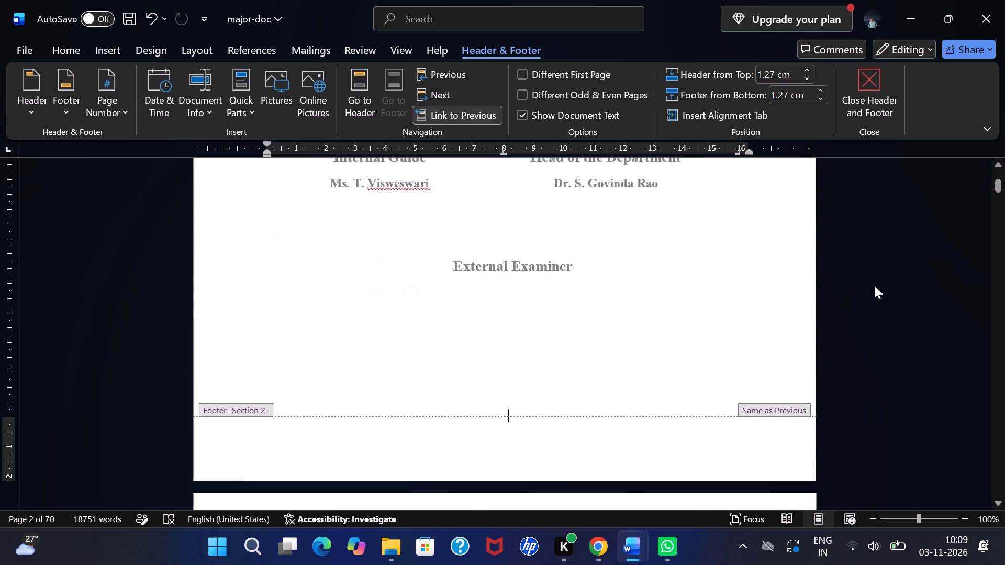
click(867, 115)
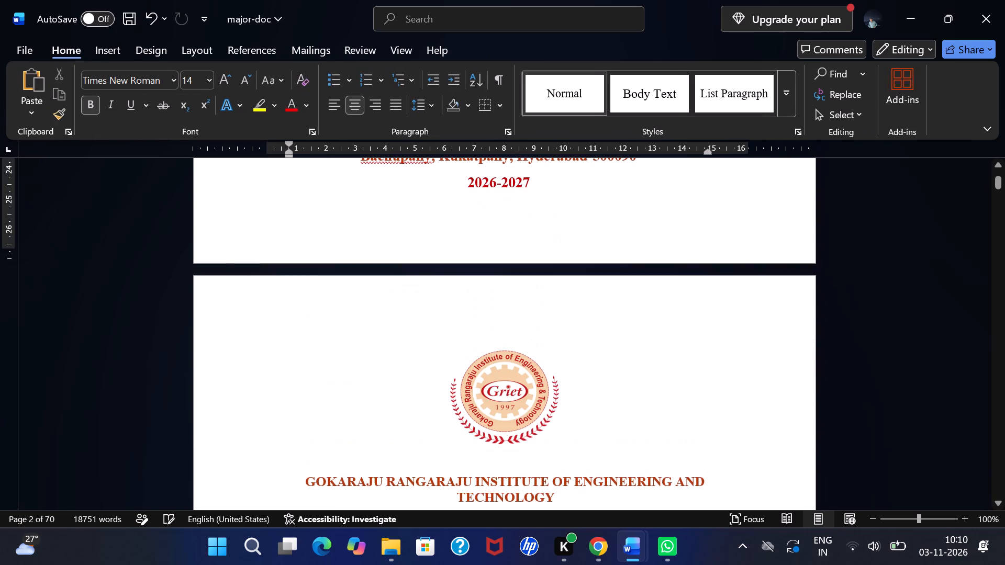
Review the pages following the title page in major-doc, reading through the Acknowledgement and Declaration text and their red-marked details.
scroll(830, 284, down, 6)
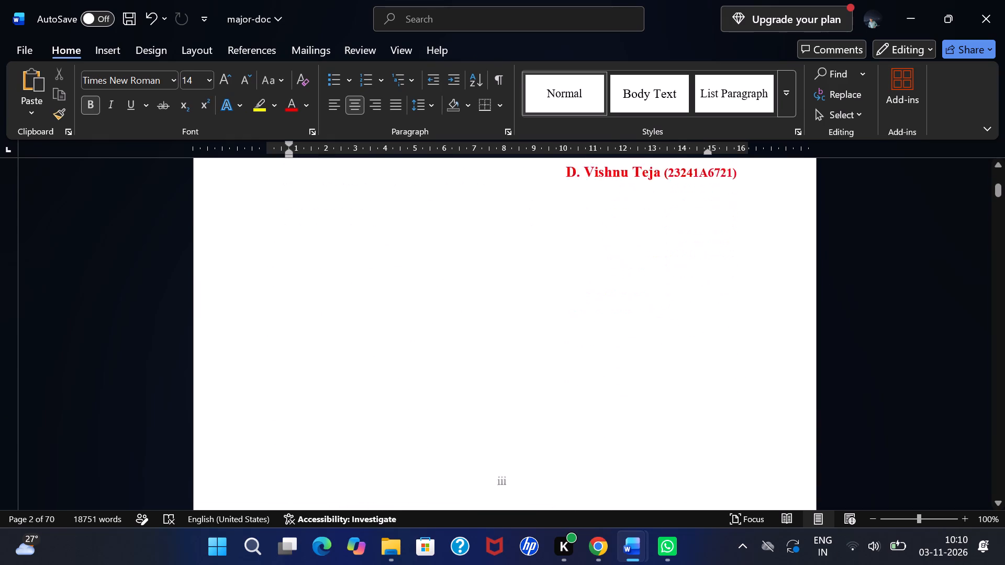
scroll(830, 284, up, 2)
scroll(830, 284, down, 1)
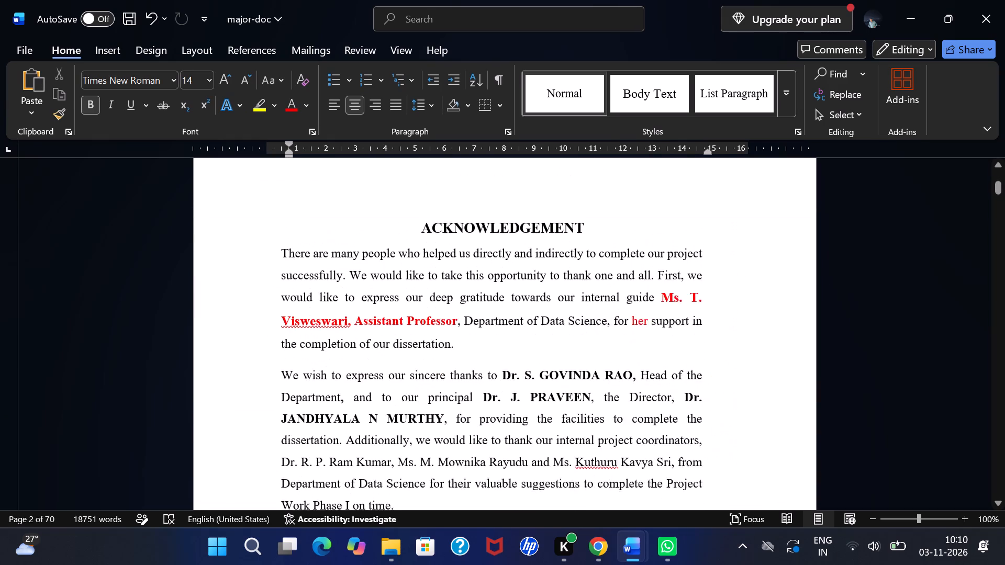
scroll(830, 284, down, 1)
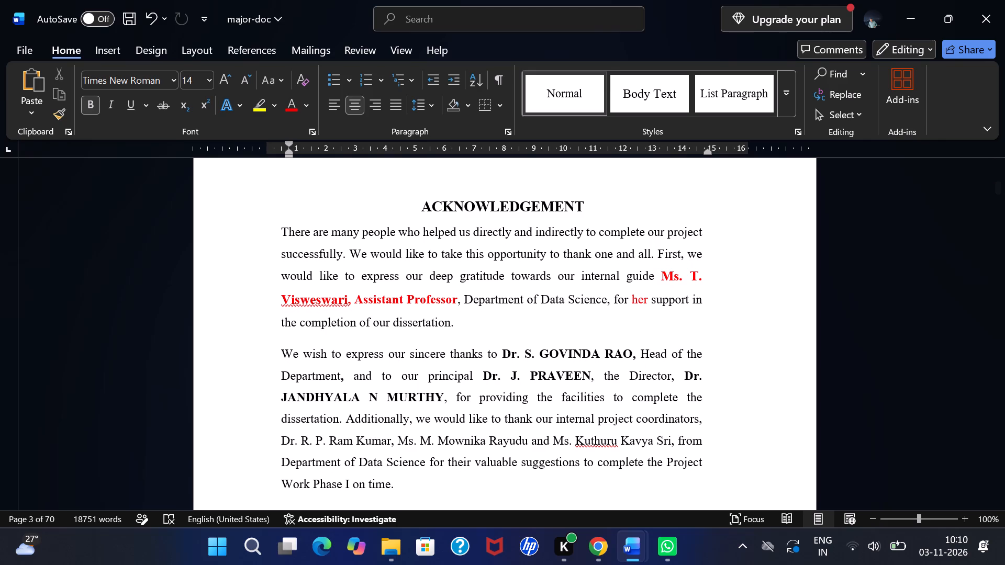
scroll(830, 284, down, 2)
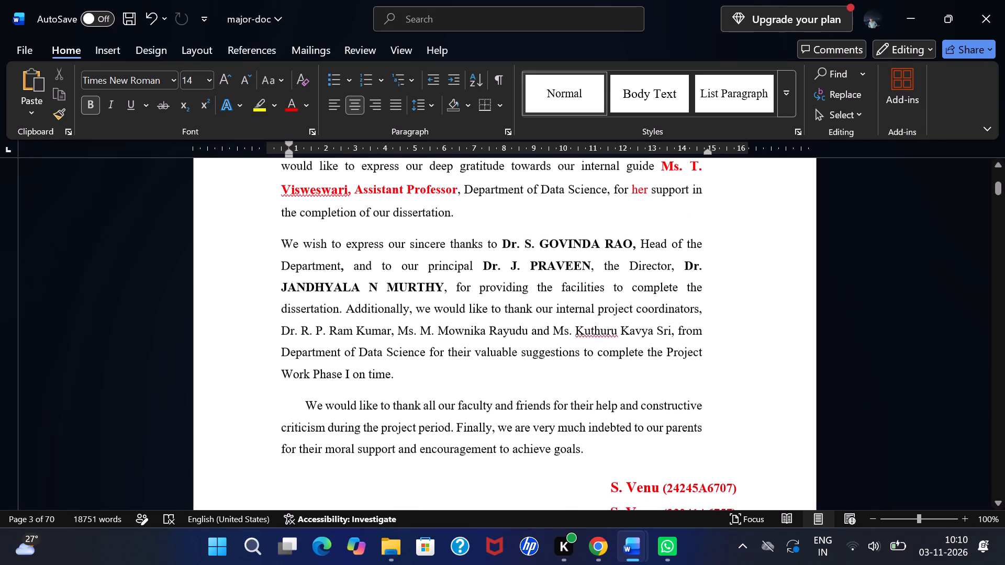
scroll(830, 284, down, 2)
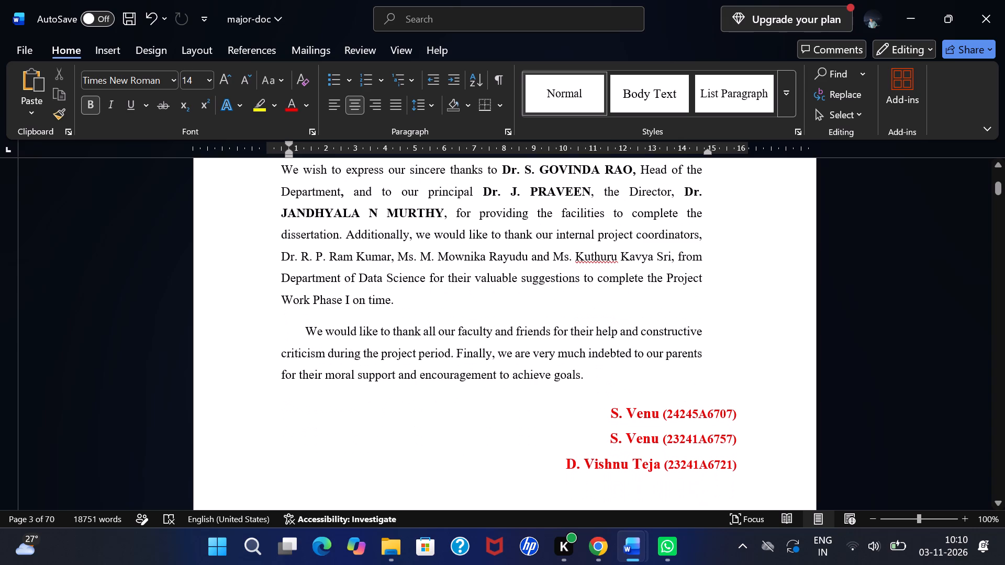
scroll(830, 284, down, 1)
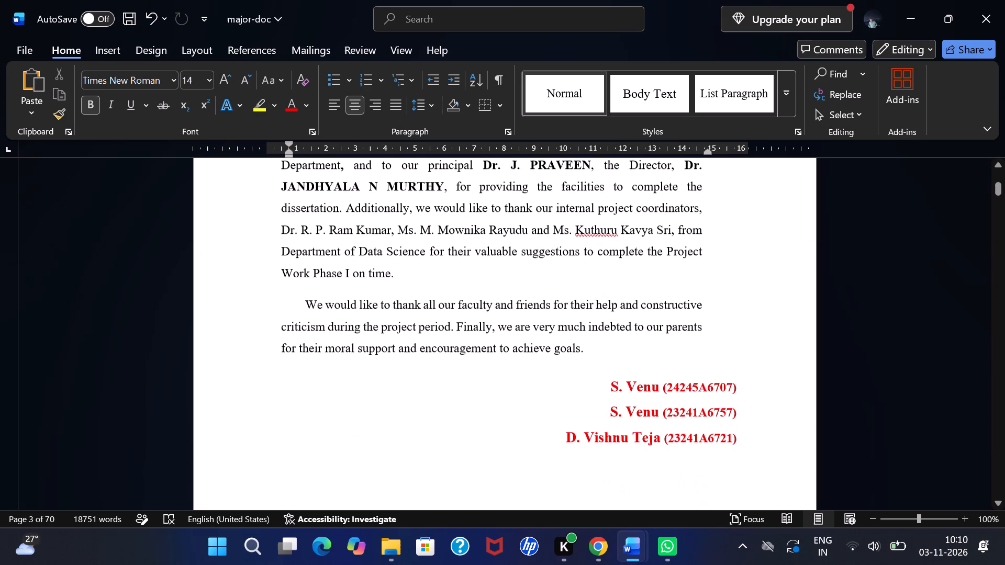
scroll(830, 284, down, 3)
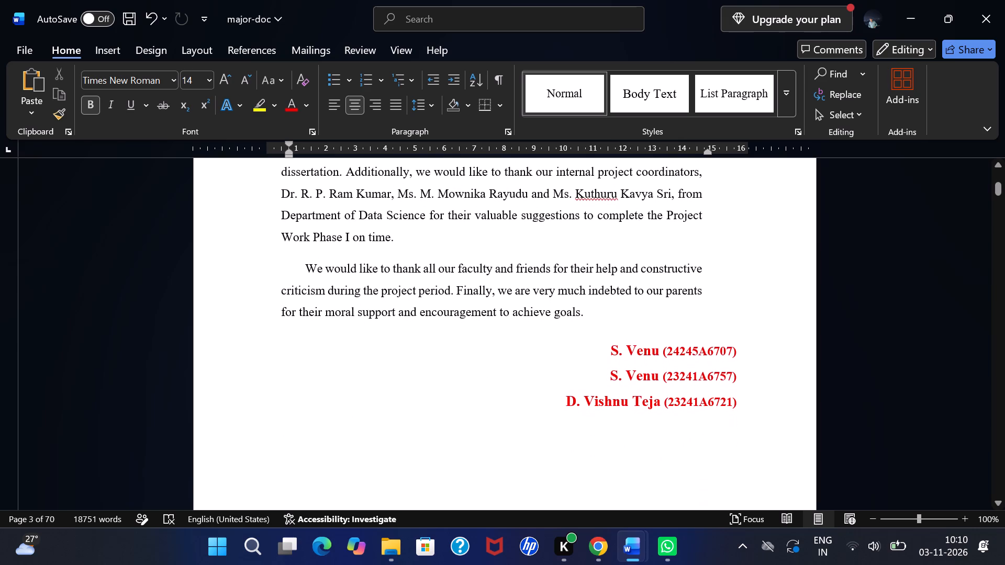
scroll(830, 284, down, 3)
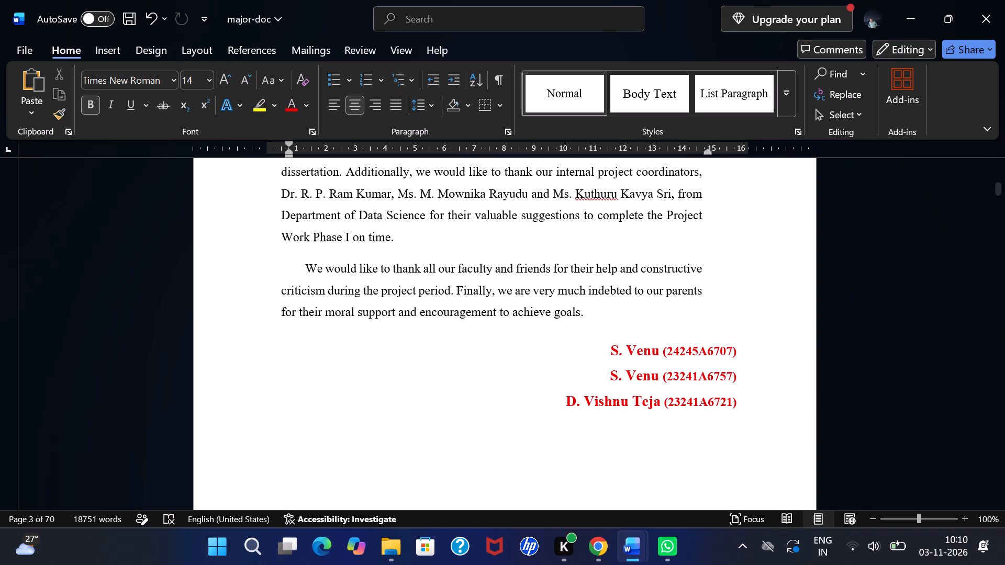
scroll(830, 284, down, 1)
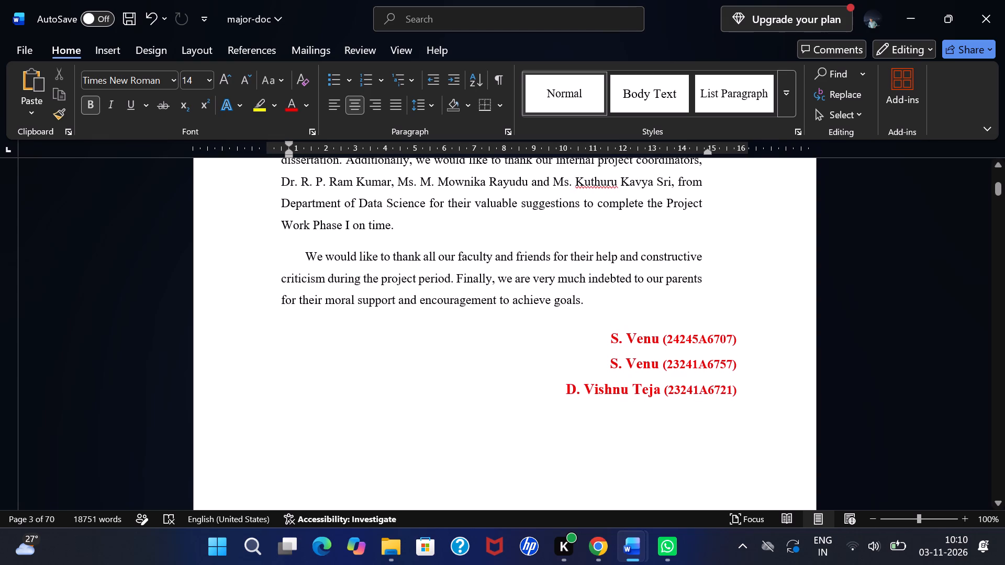
scroll(830, 284, down, 3)
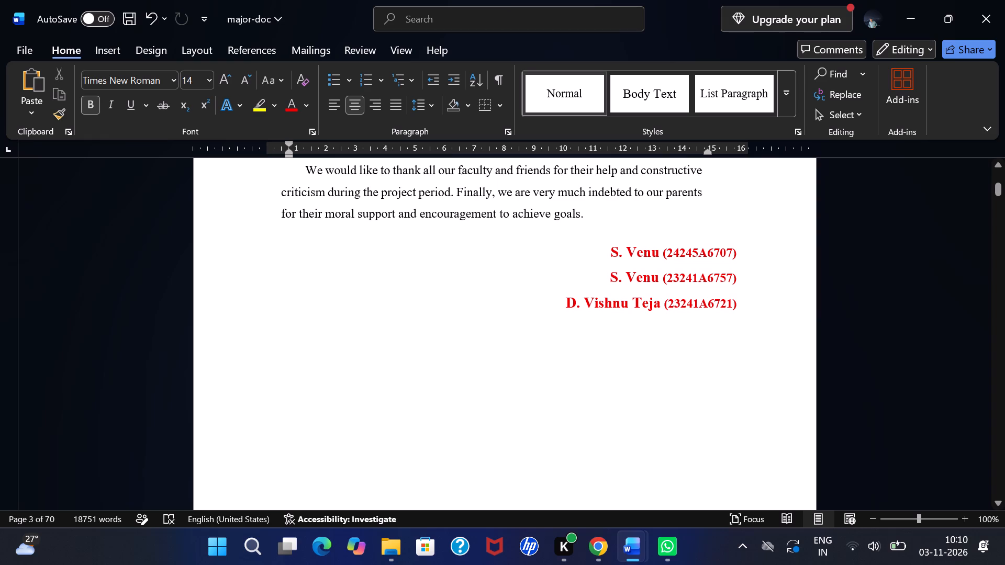
scroll(830, 284, down, 2)
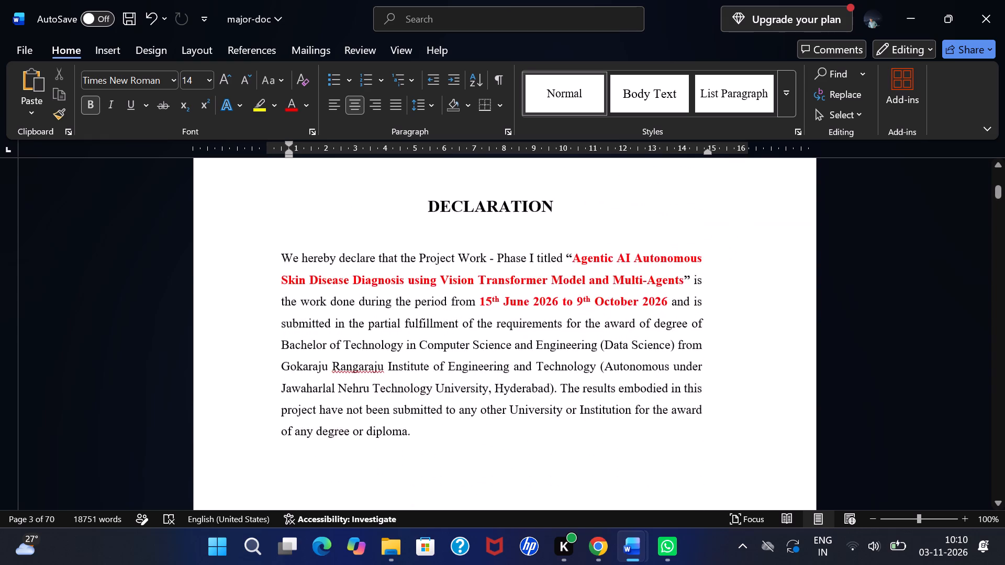
scroll(830, 284, down, 6)
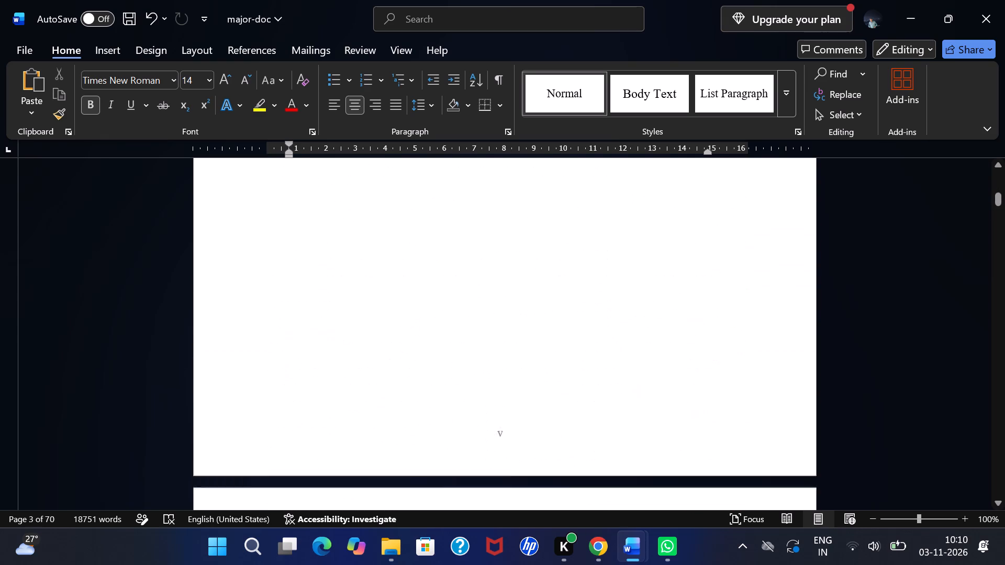
Examine Chapter 1 from the Scope of the Proposed Work to Feature Engineering, focusing on the text around the architecture diagram.
scroll(830, 284, down, 7)
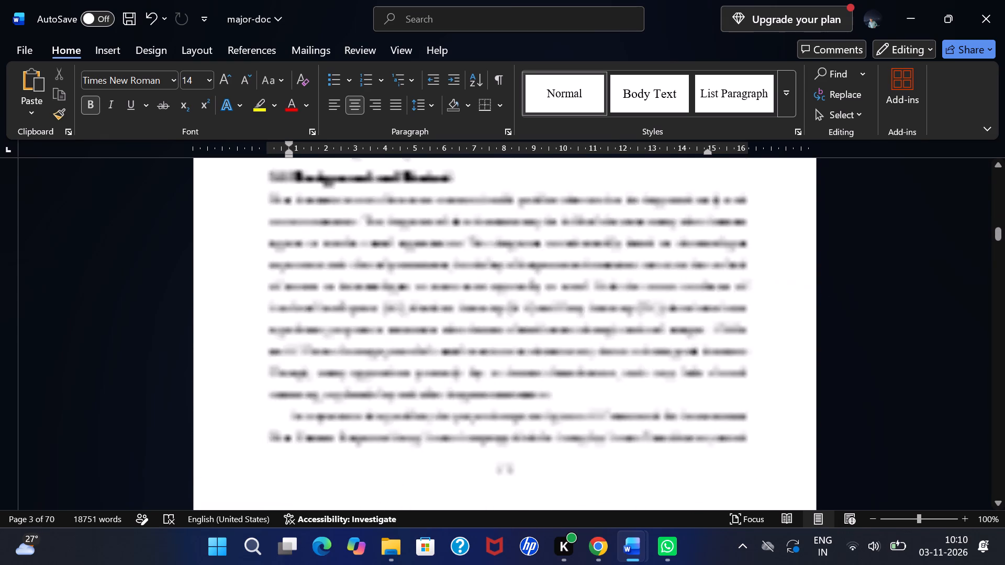
scroll(830, 284, down, 5)
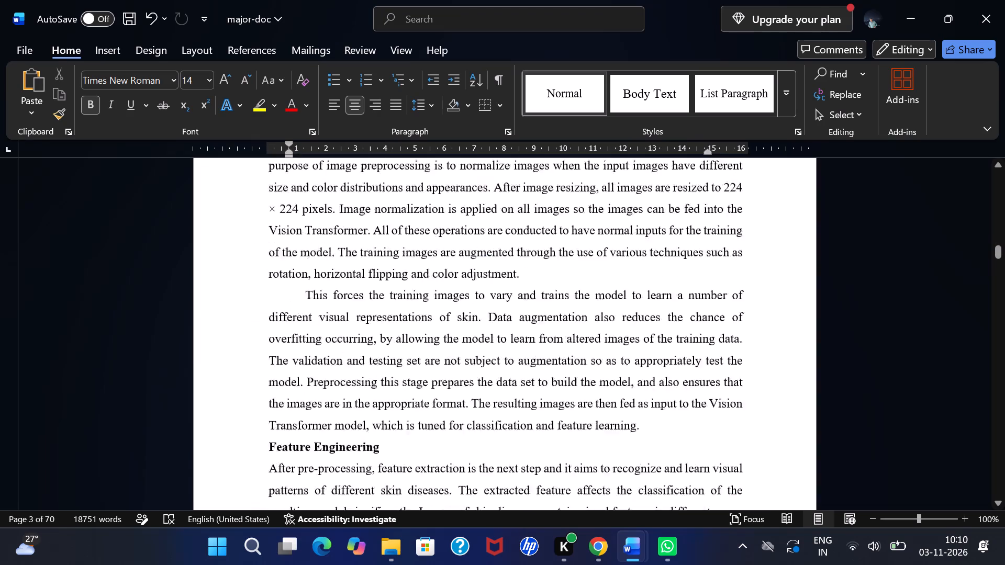
scroll(830, 284, down, 3)
scroll(830, 284, up, 1)
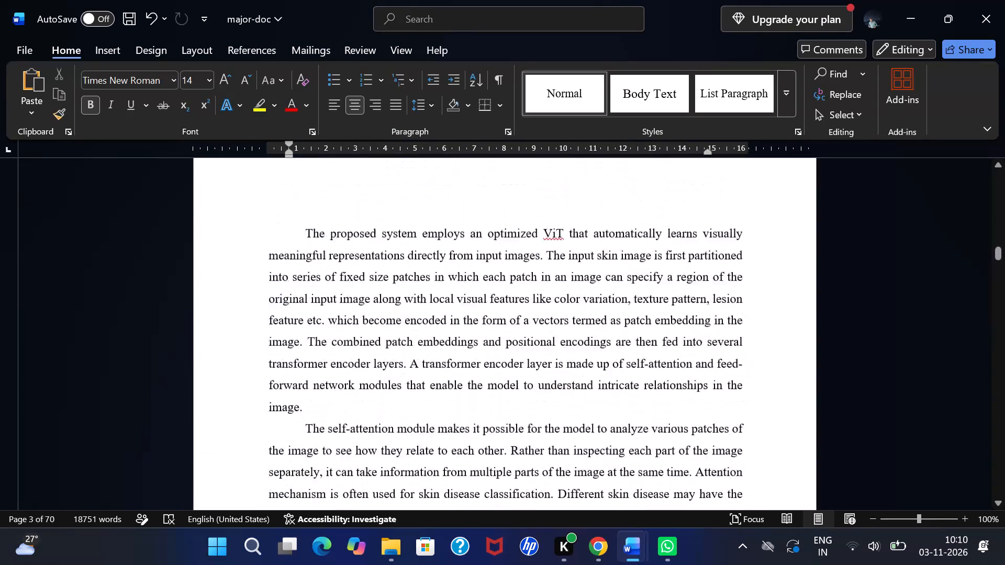
scroll(830, 284, up, 3)
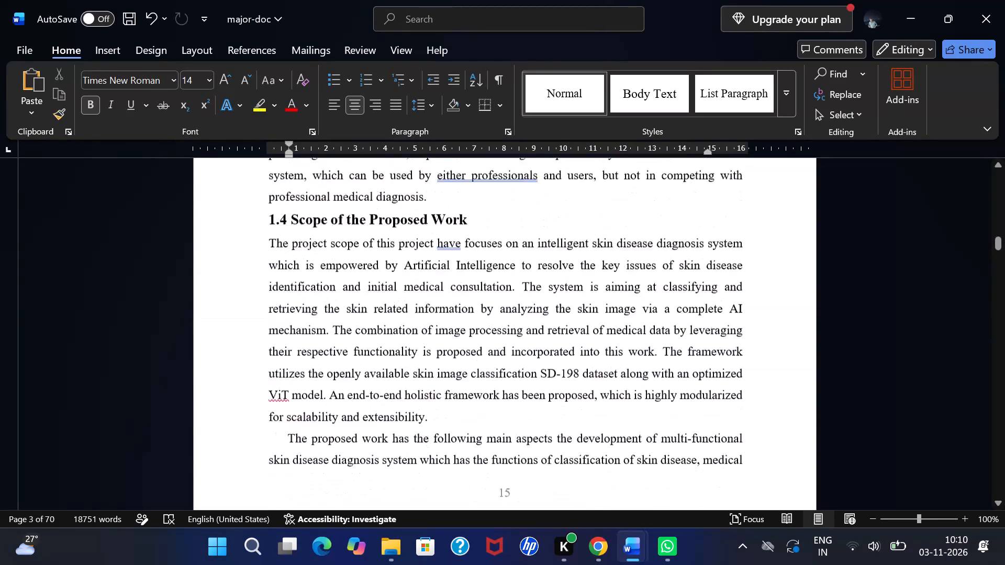
scroll(830, 284, up, 1)
scroll(830, 284, down, 3)
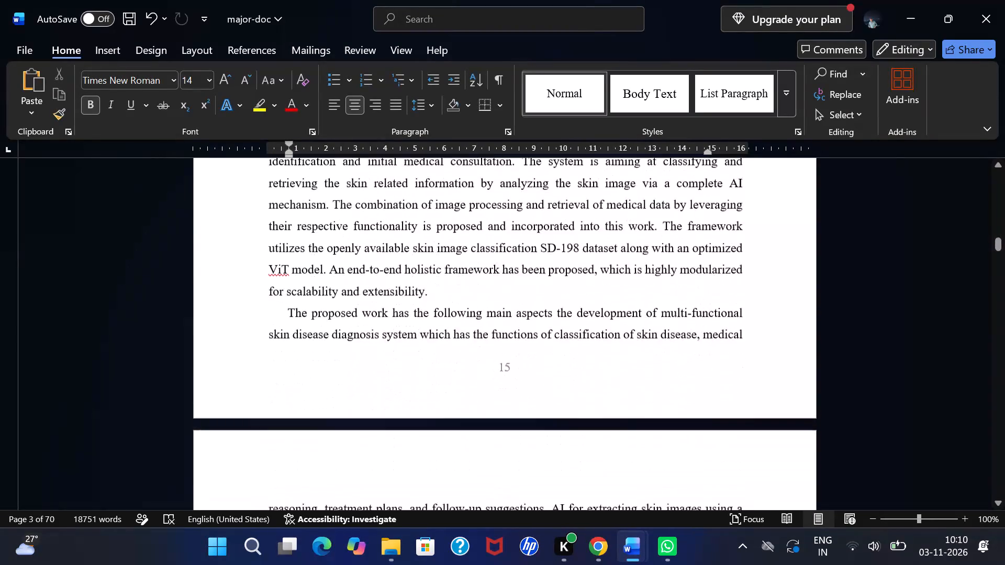
scroll(830, 284, down, 2)
scroll(830, 284, up, 1)
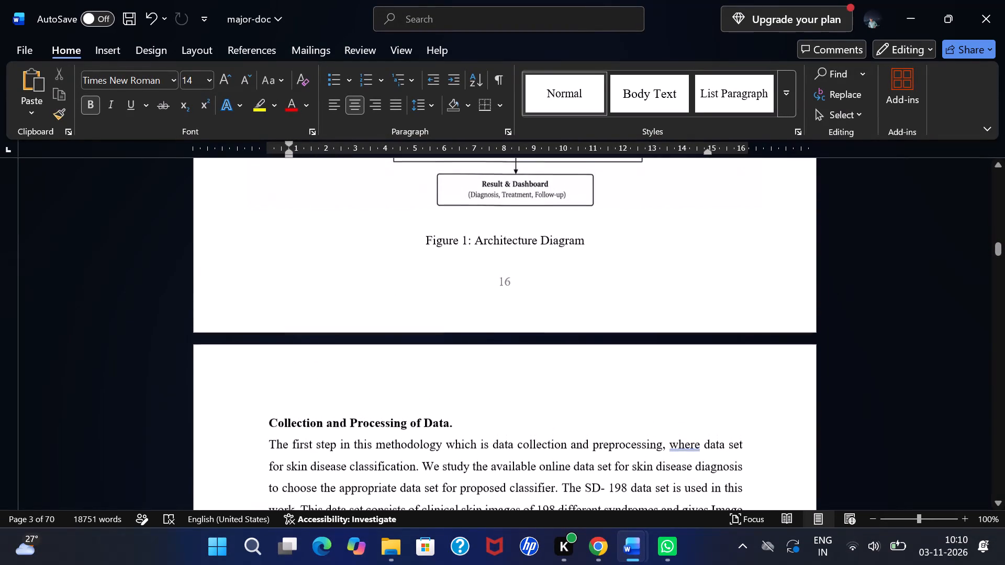
scroll(830, 284, up, 3)
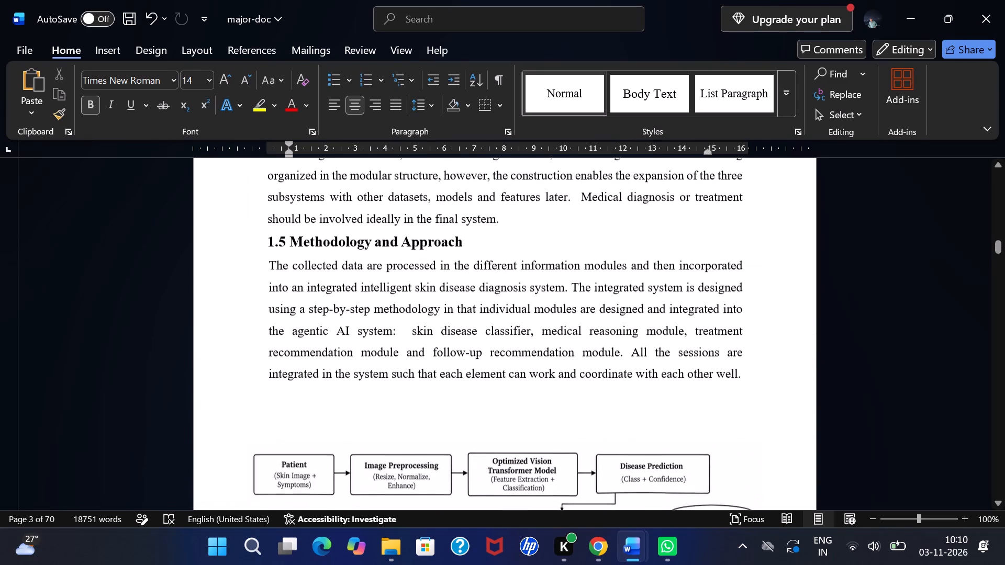
scroll(830, 284, down, 1)
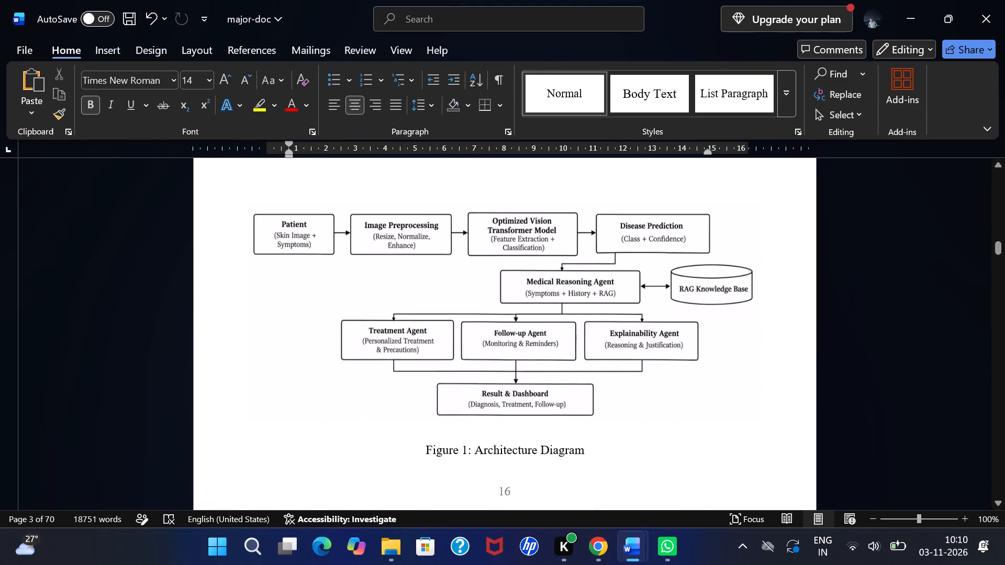
scroll(830, 284, down, 1)
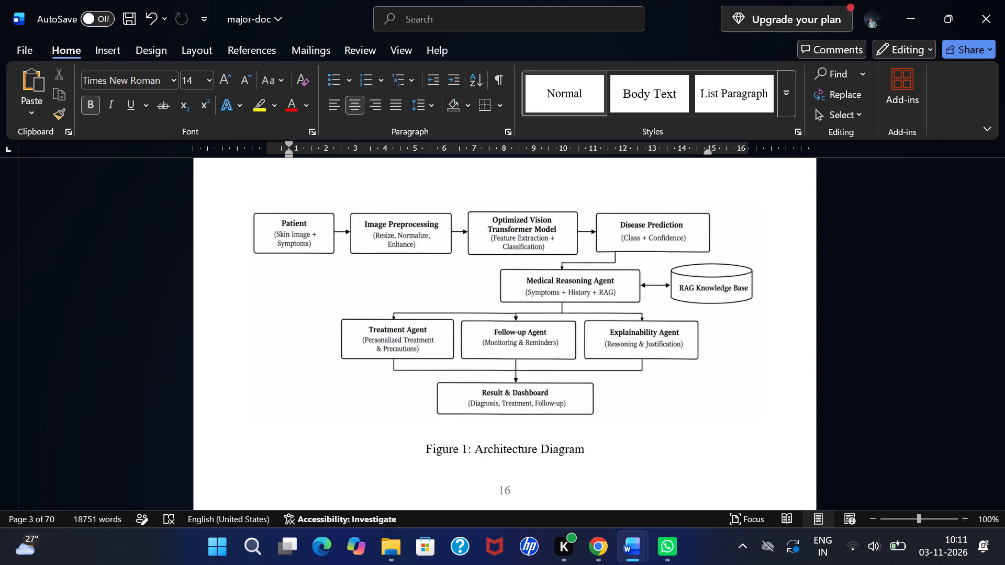
scroll(830, 284, up, 4)
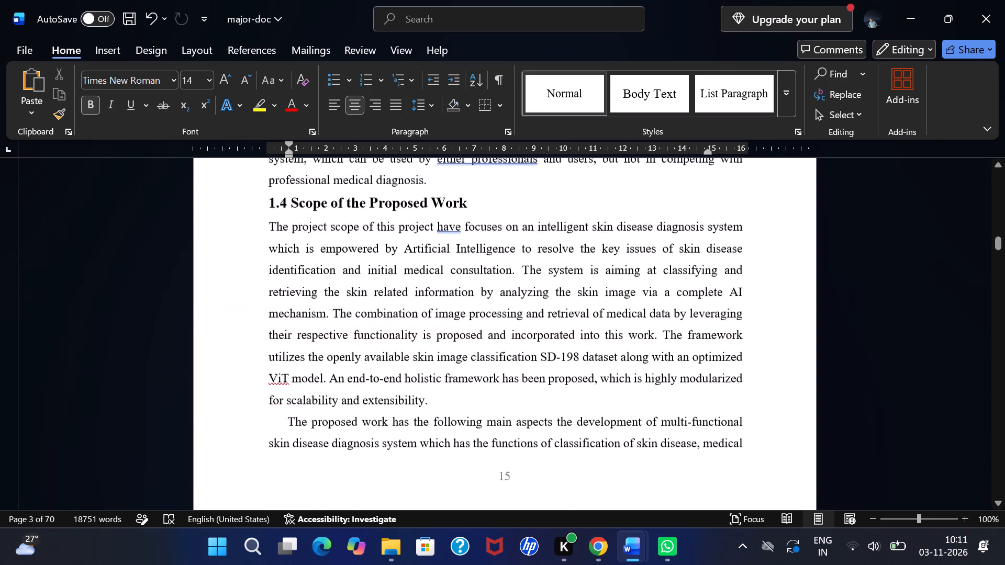
scroll(830, 284, down, 4)
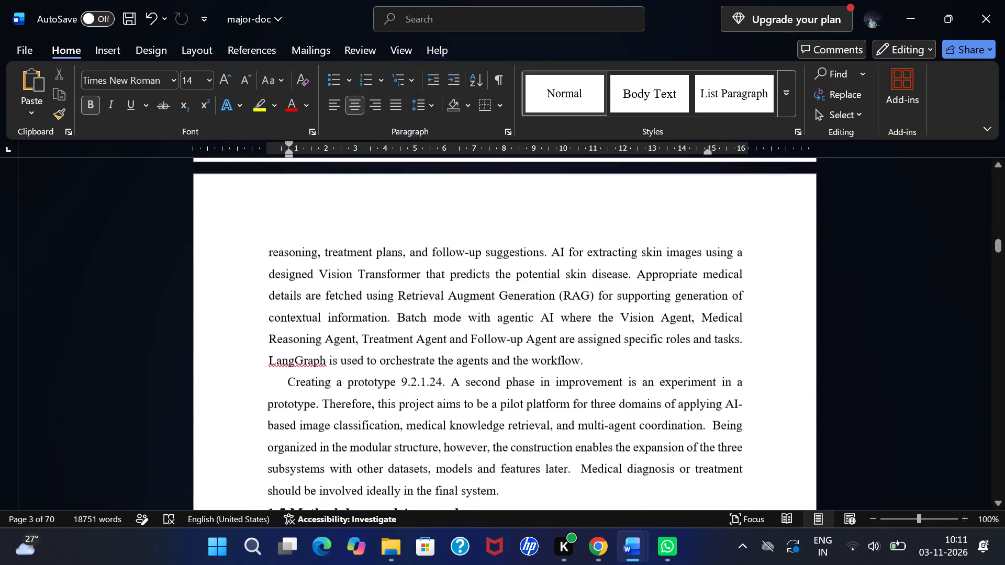
scroll(830, 284, down, 3)
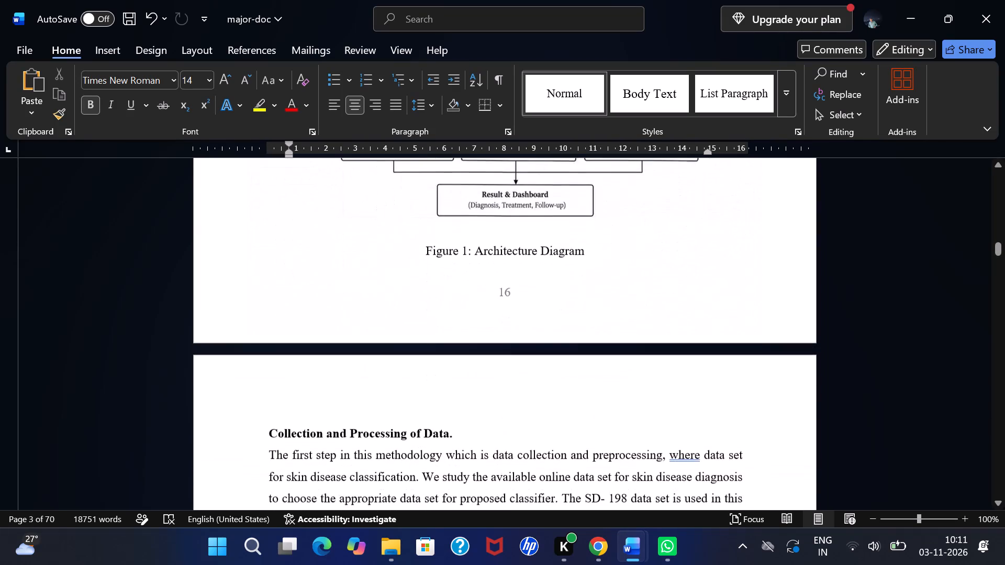
scroll(830, 284, down, 1)
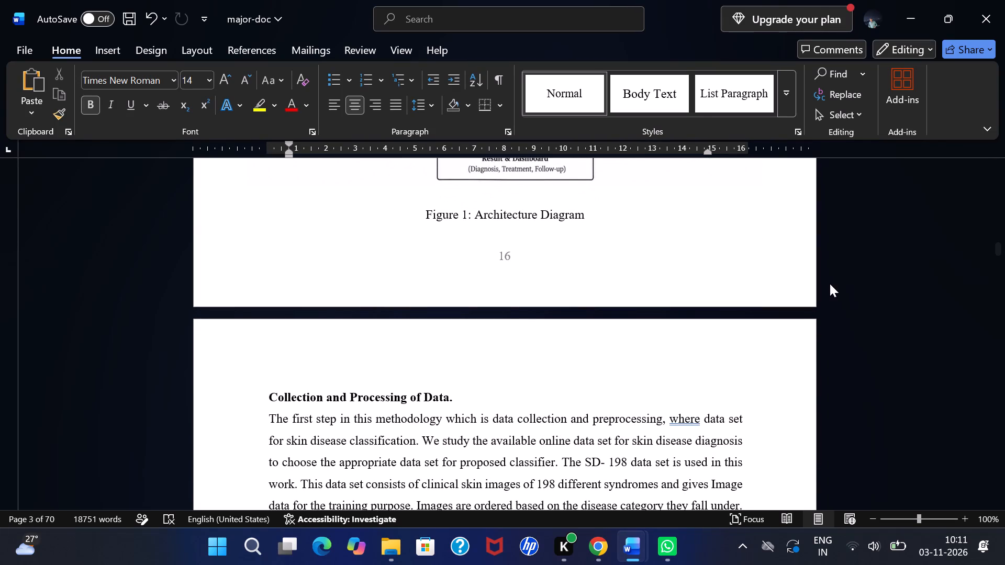
scroll(830, 284, down, 4)
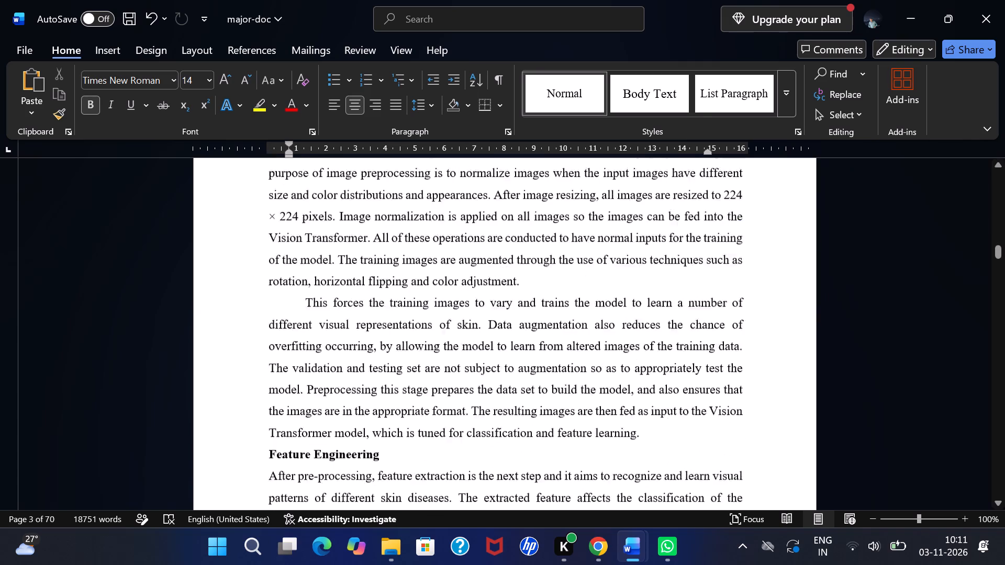
scroll(830, 284, down, 3)
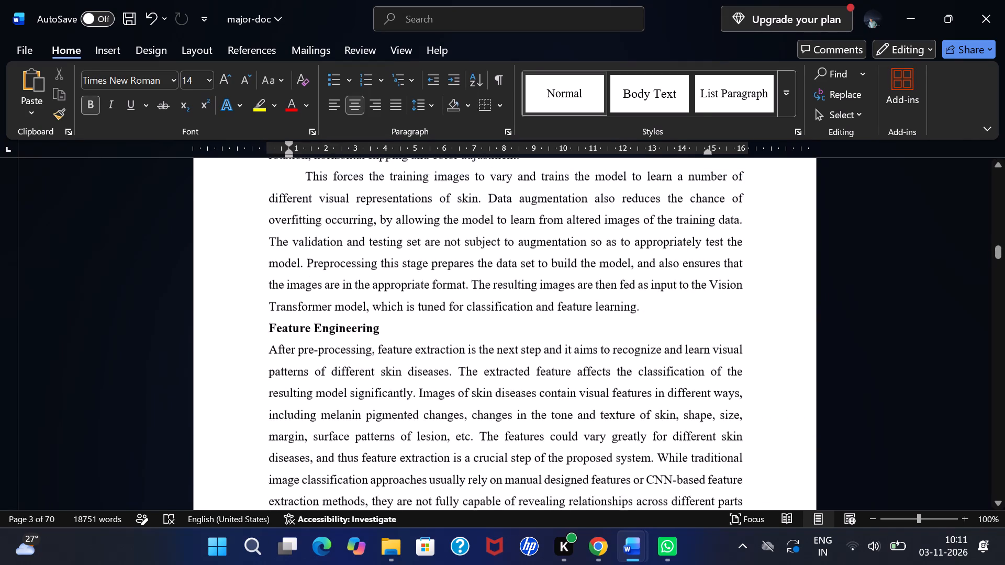
scroll(830, 284, down, 1)
scroll(830, 284, up, 1)
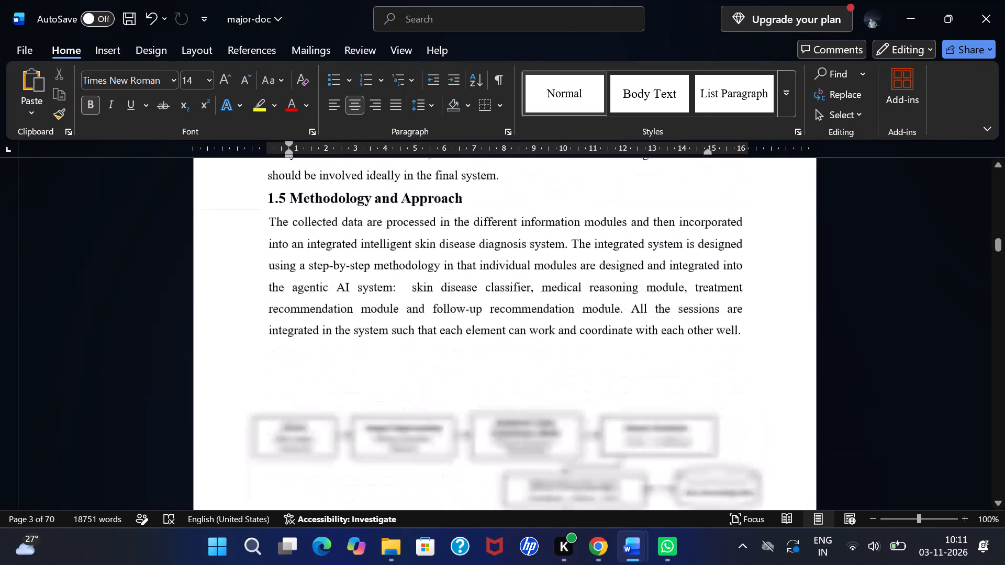
scroll(830, 284, up, 1)
scroll(830, 284, down, 2)
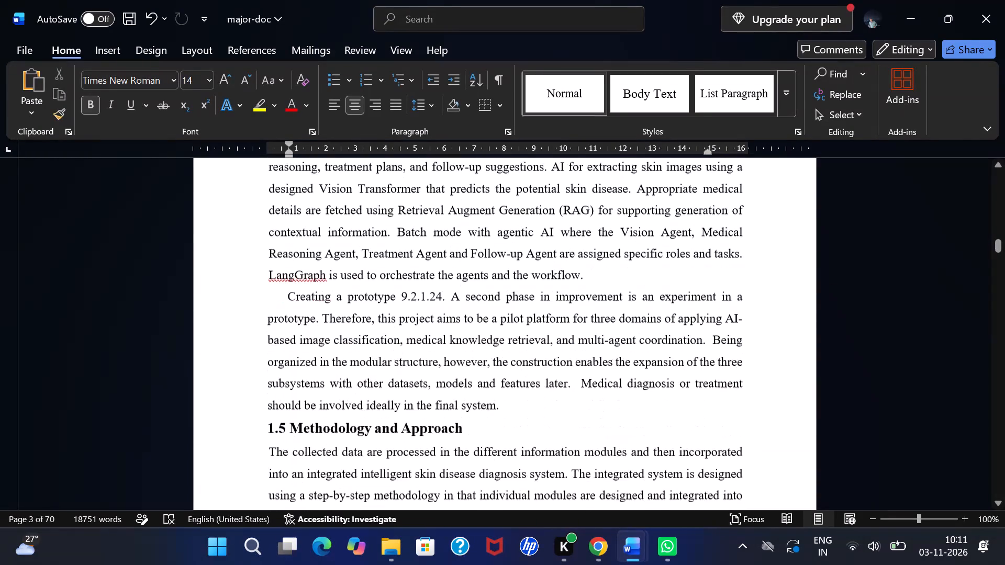
Insert "Figure 1 shows, " after "The" in the first sentence under Collection and Processing of Data.
scroll(830, 284, down, 6)
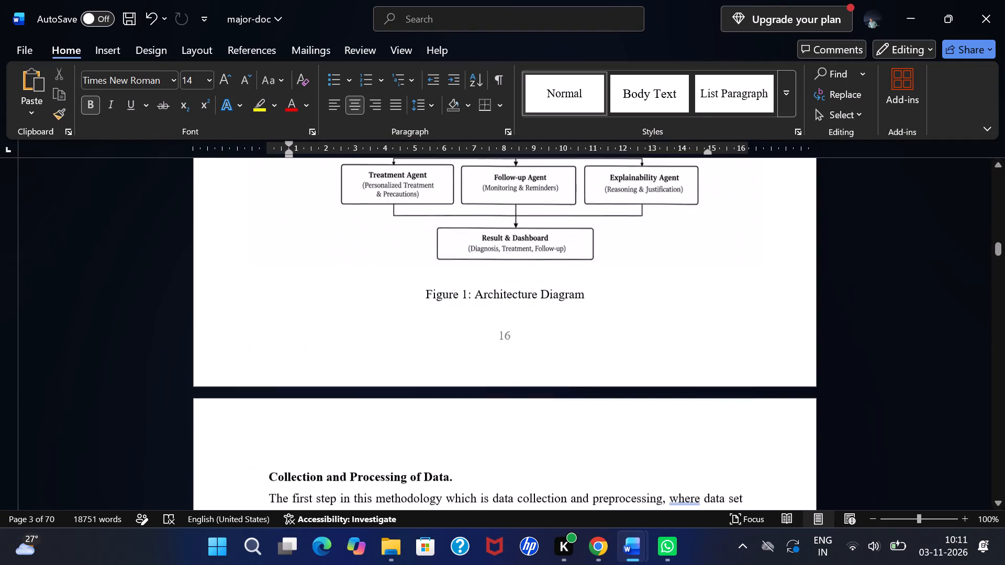
scroll(830, 284, down, 1)
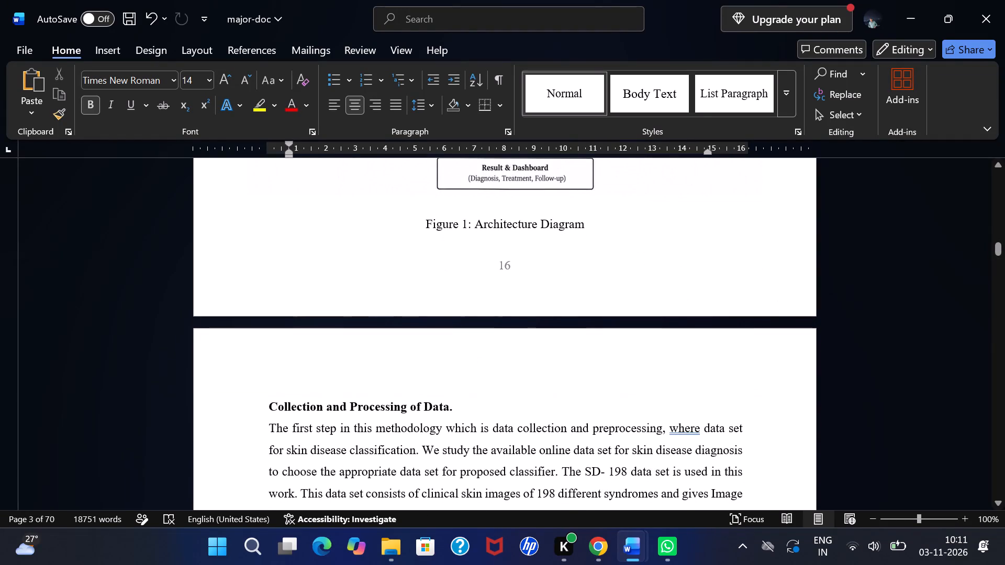
click(291, 431)
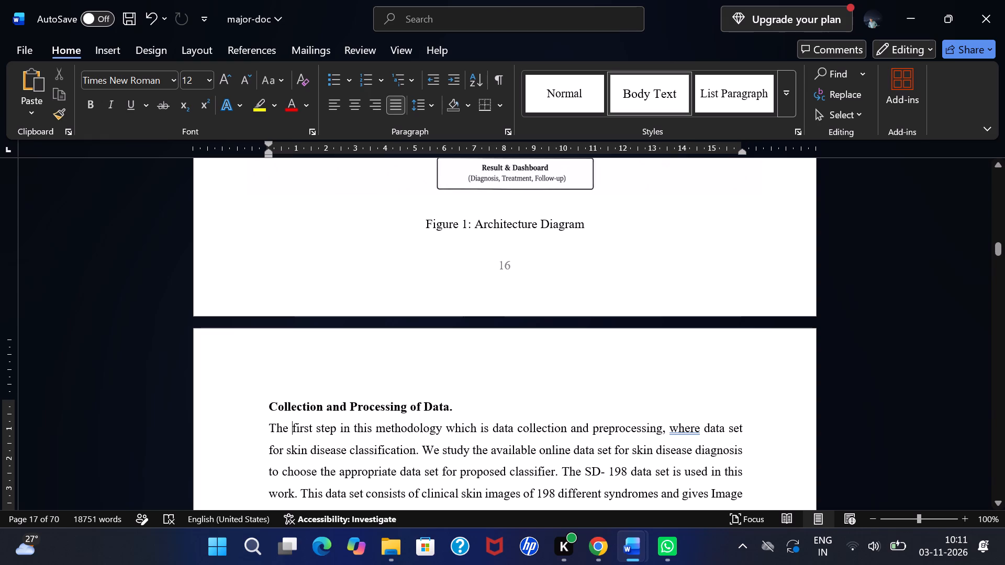
text(Fi)
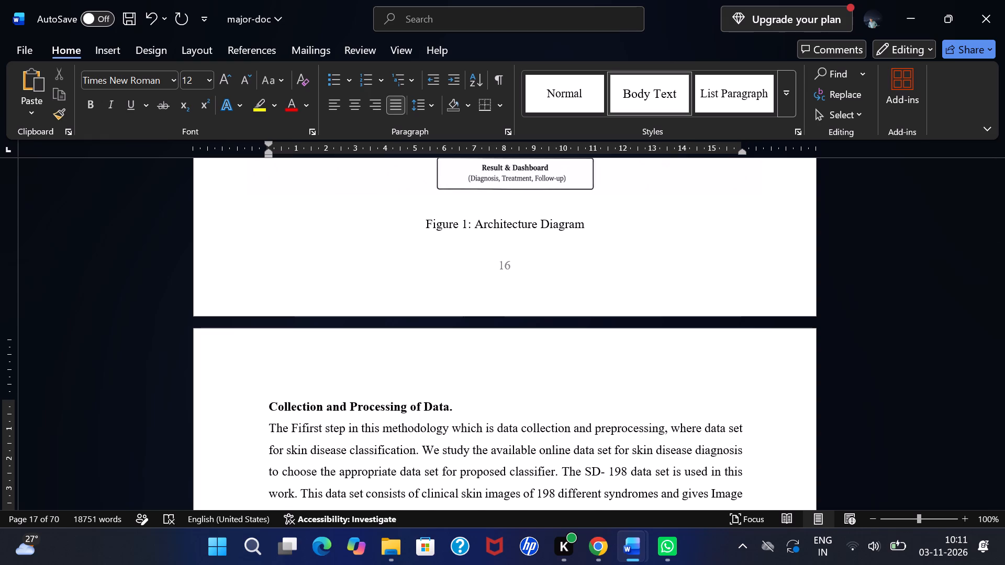
key(u)
key(BackSpace)
text(gure 1)
key(space)
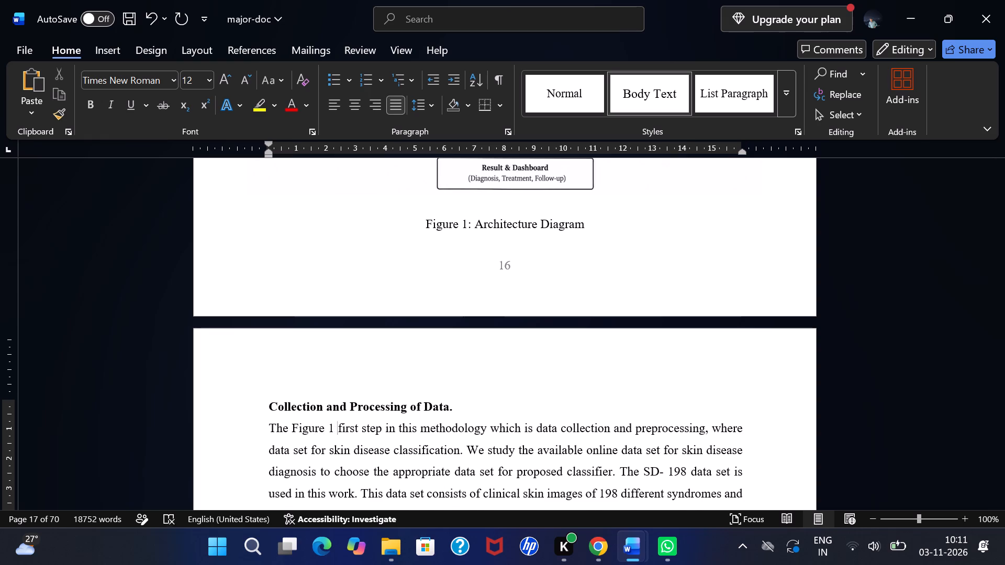
text(shoes)
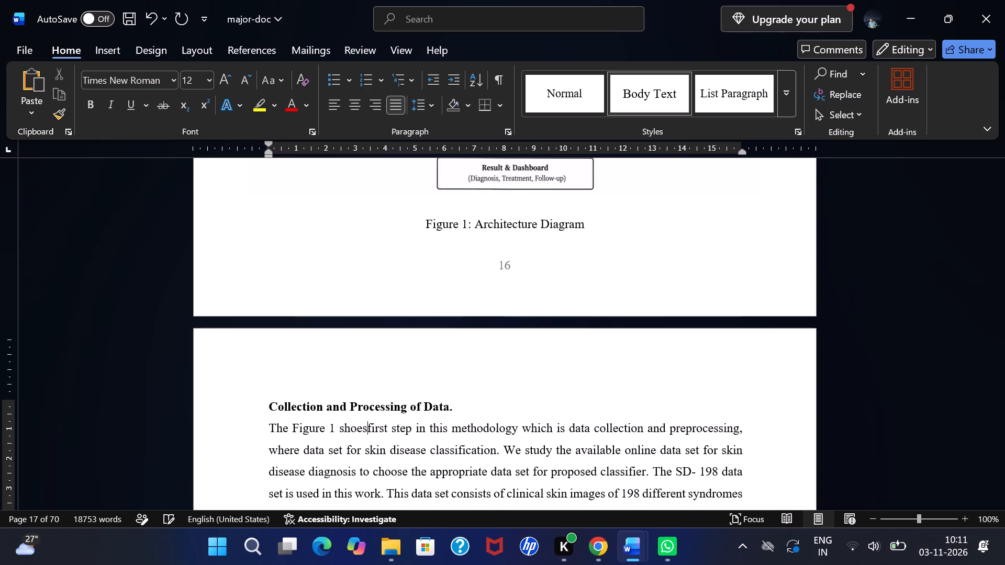
key(BackSpace)
key(BackSpace)
text(ws)
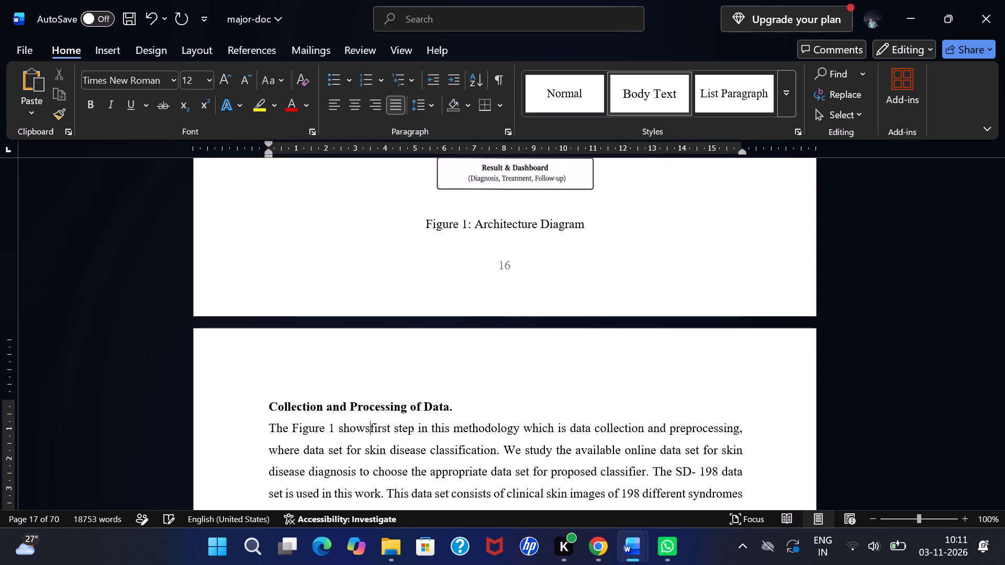
text(,)
key(space)
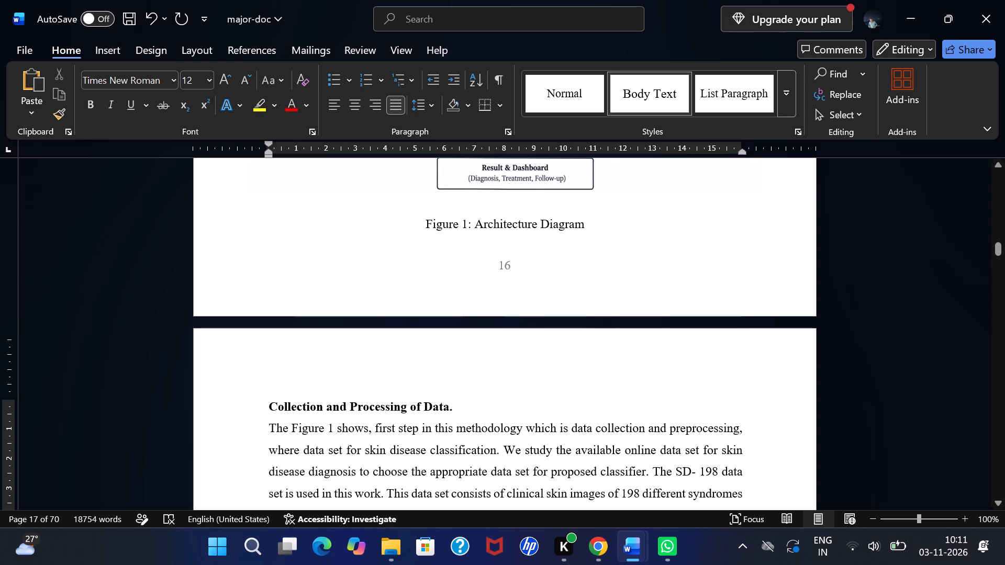
Change the new in-text figure reference under Collection and Processing of Data to read "Figure (1)".
click(328, 432)
key(9)
key(Right)
key(BackSpace)
key(BackSpace)
text(())
key(Left)
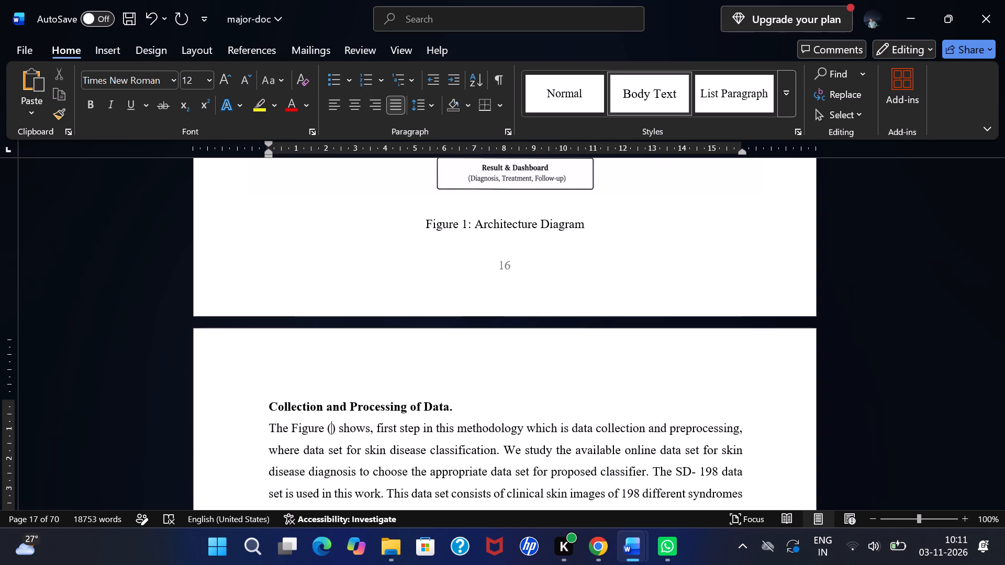
key(1)
key(Right)
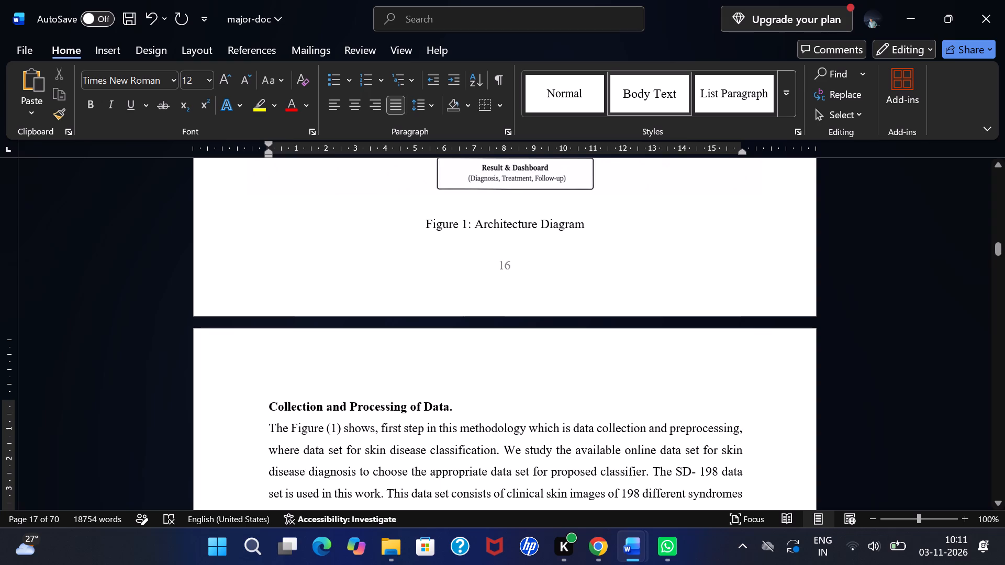
Look through the rest of Chapter 1, from Collection and Processing of Data to Organization of the Project Report, for further figures.
scroll(409, 452, down, 1)
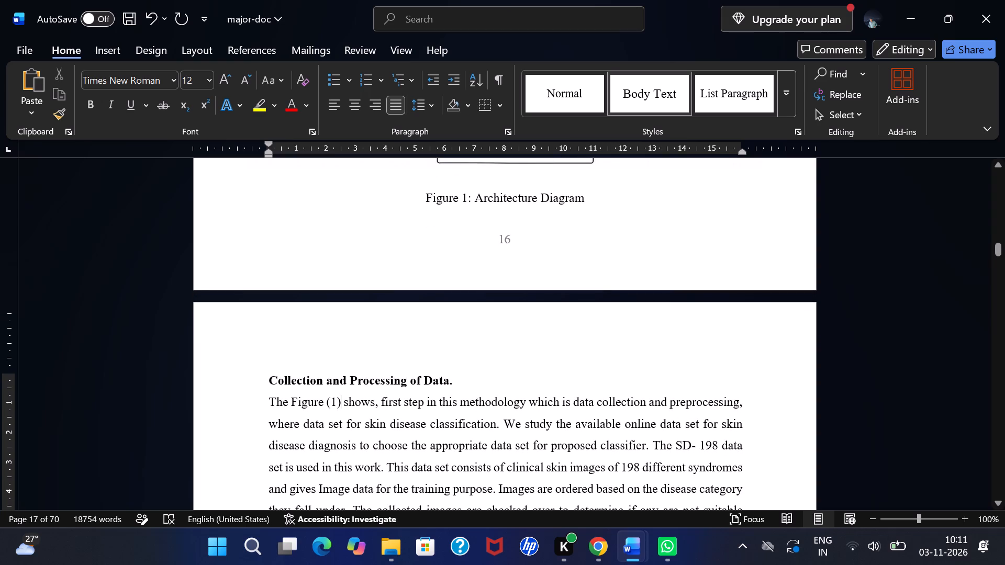
scroll(409, 452, down, 1)
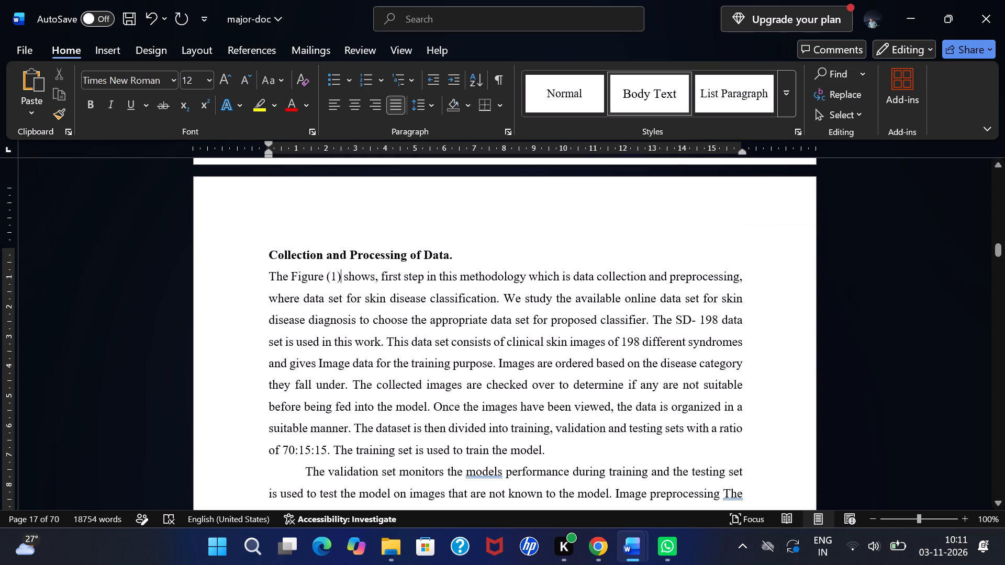
scroll(409, 452, down, 3)
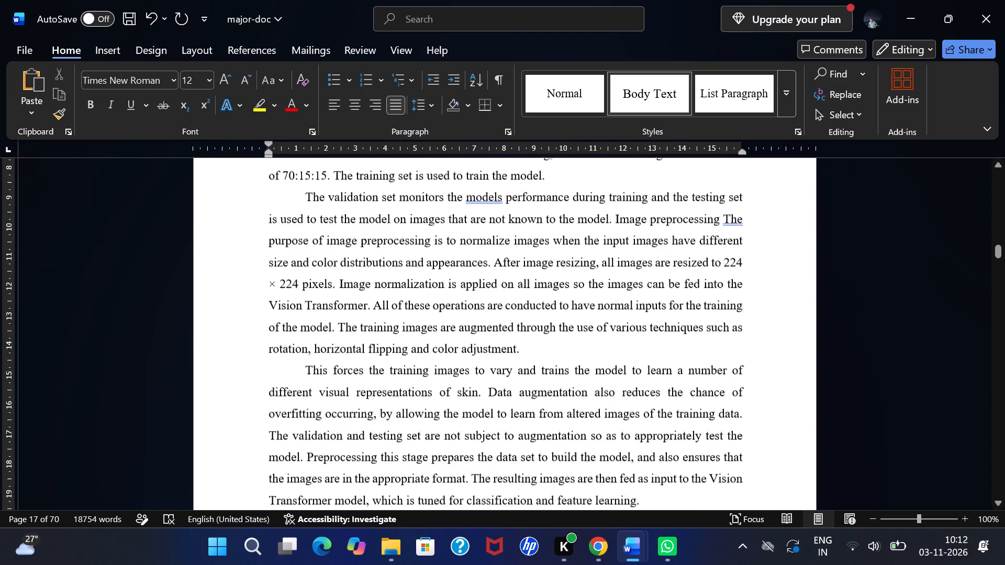
scroll(409, 452, down, 3)
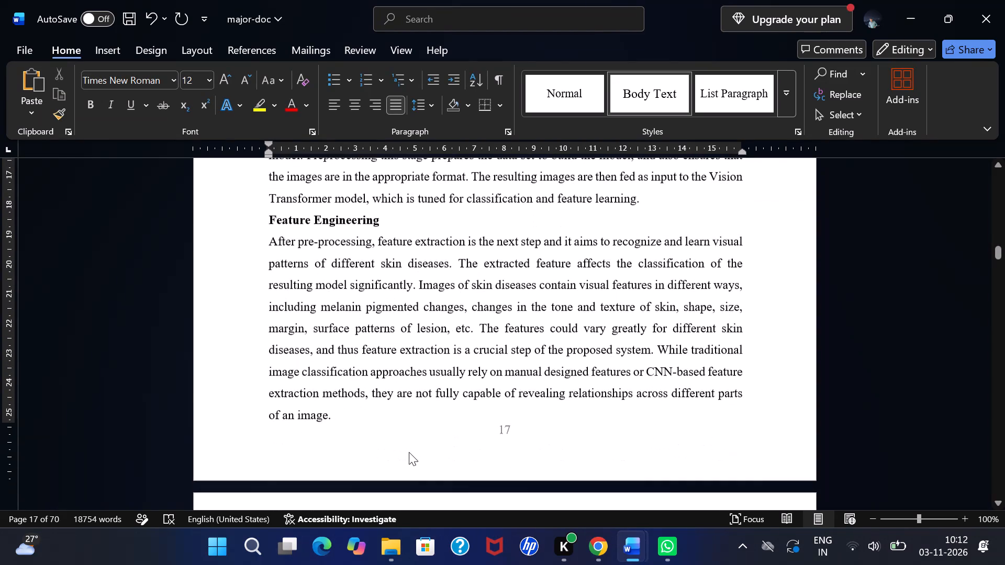
scroll(409, 452, down, 4)
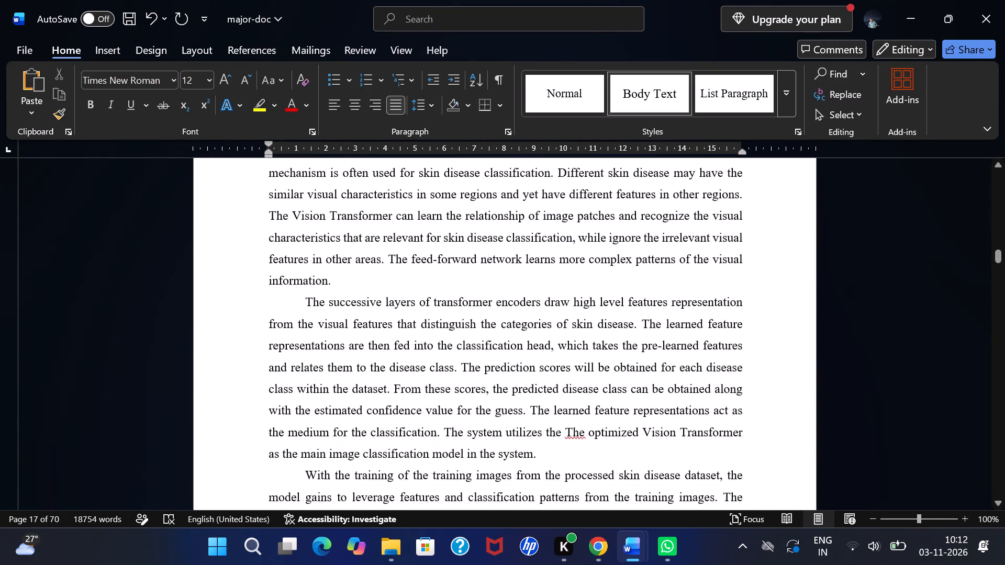
scroll(409, 452, down, 5)
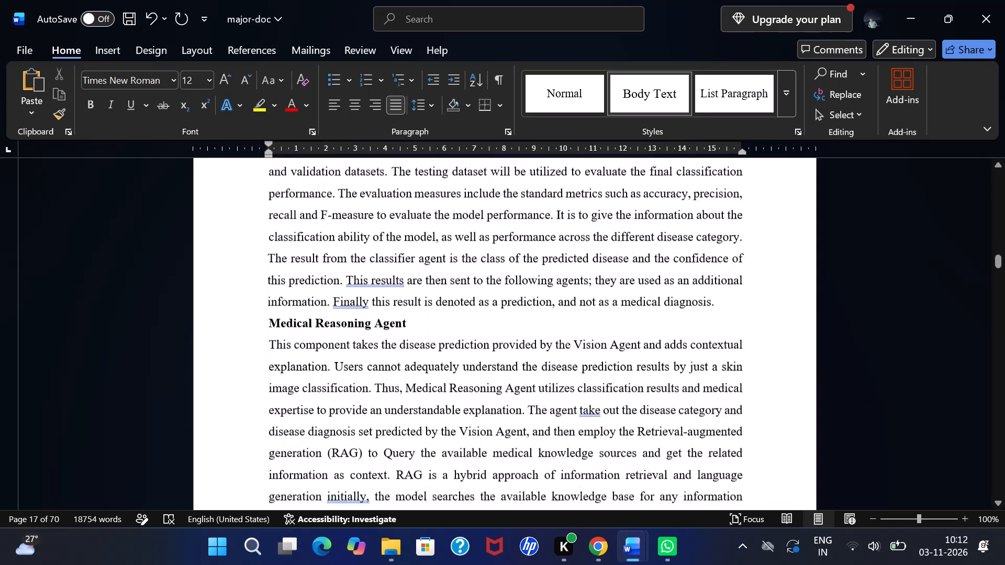
scroll(409, 452, down, 4)
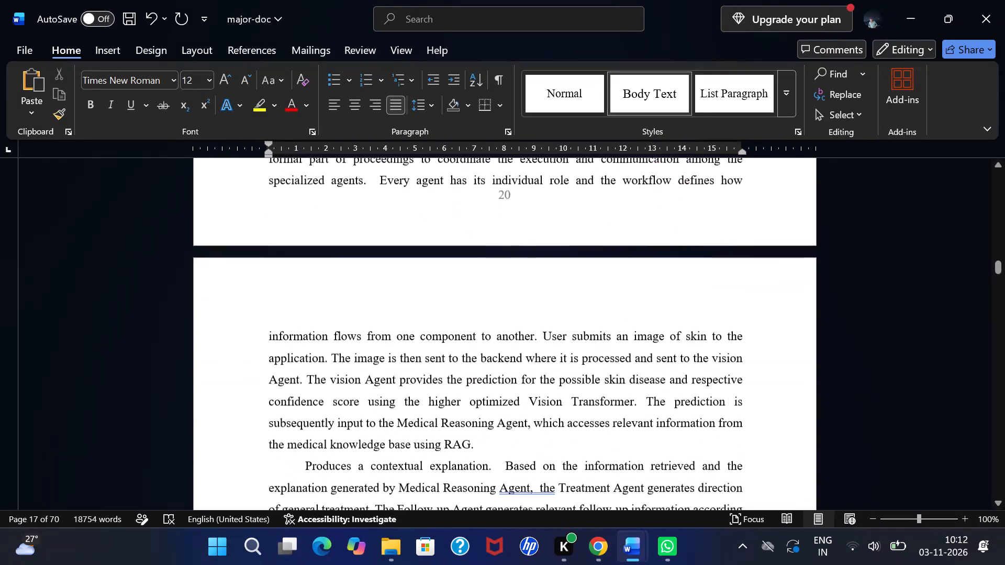
scroll(409, 452, down, 4)
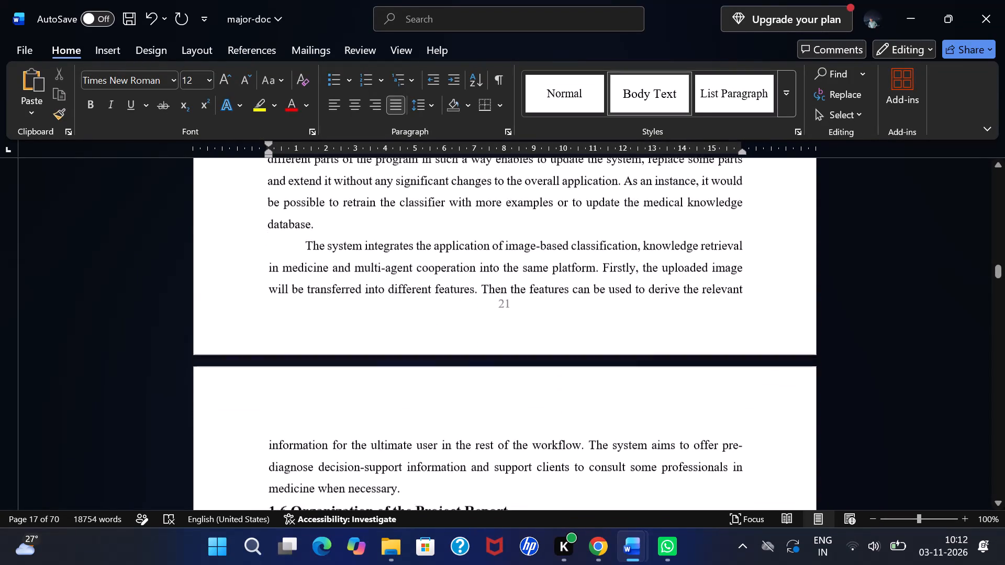
scroll(409, 452, down, 2)
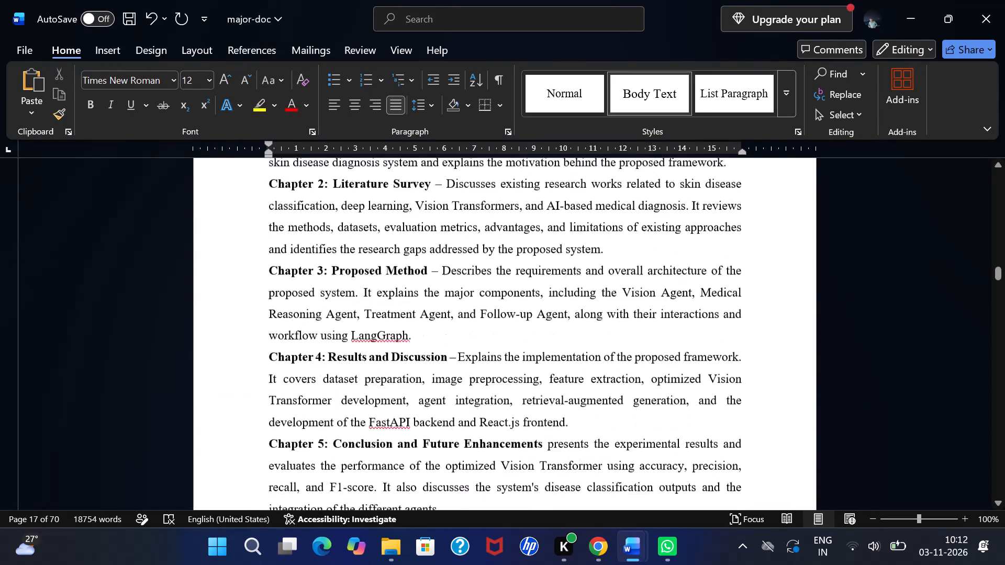
scroll(409, 452, up, 1)
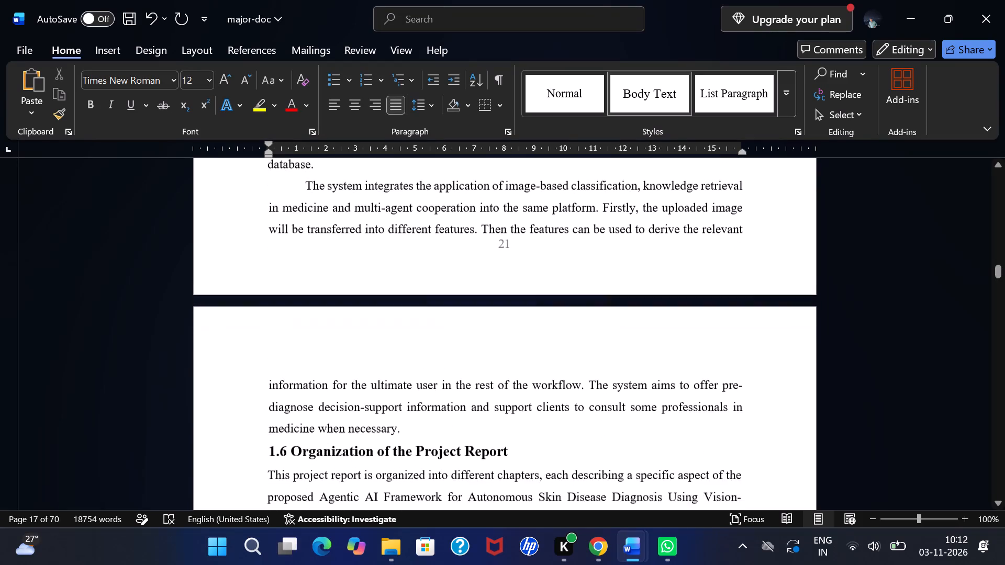
scroll(409, 452, down, 3)
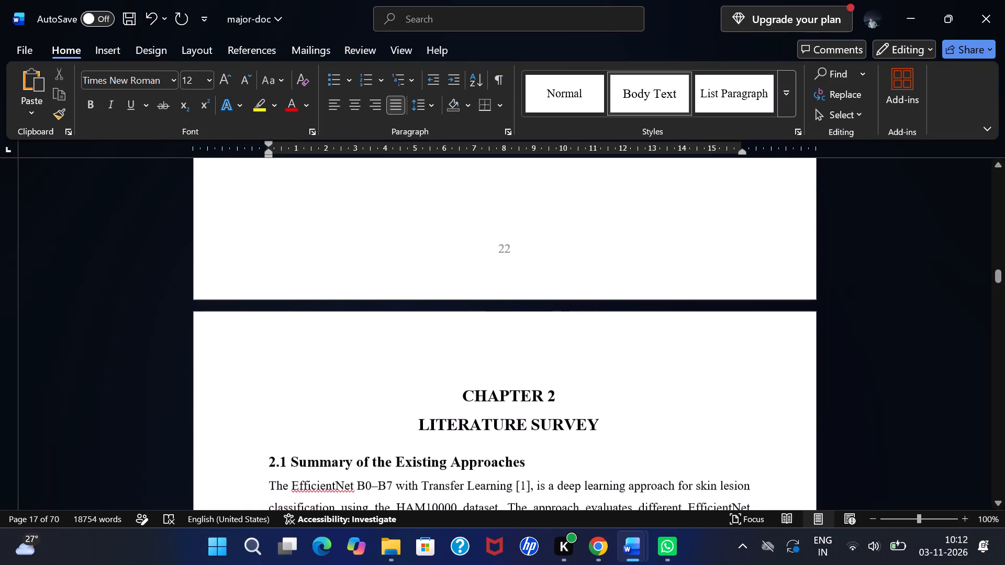
Scan Chapter 2, Literature Survey, including its comparison table and the discussion of existing approaches, for figures needing in-text references.
scroll(409, 452, down, 3)
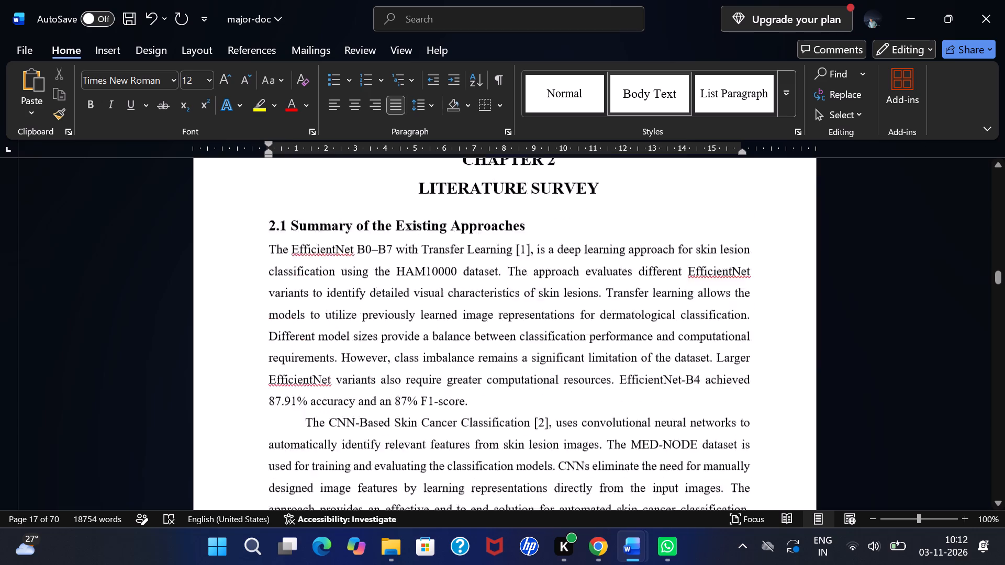
scroll(409, 452, down, 5)
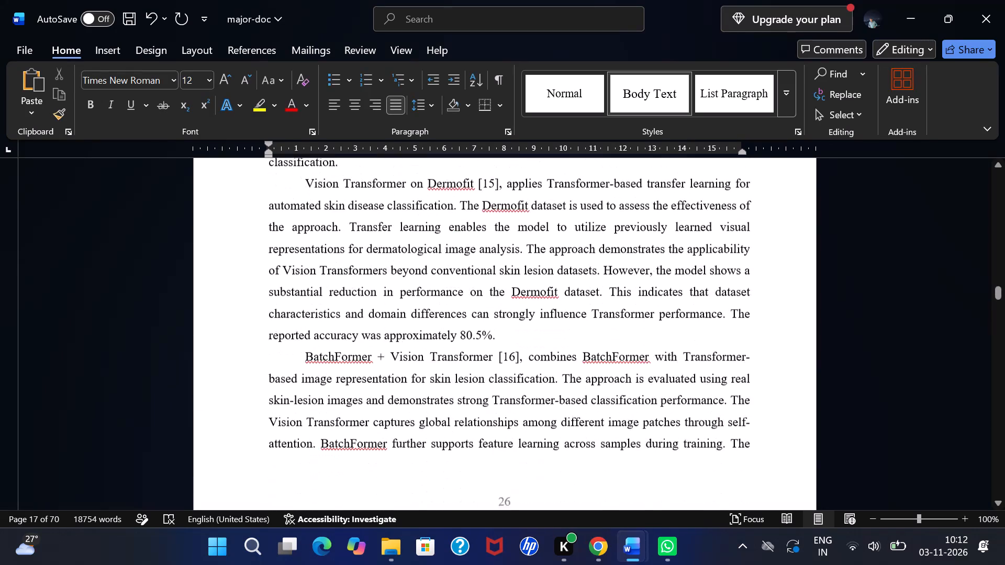
scroll(409, 452, down, 5)
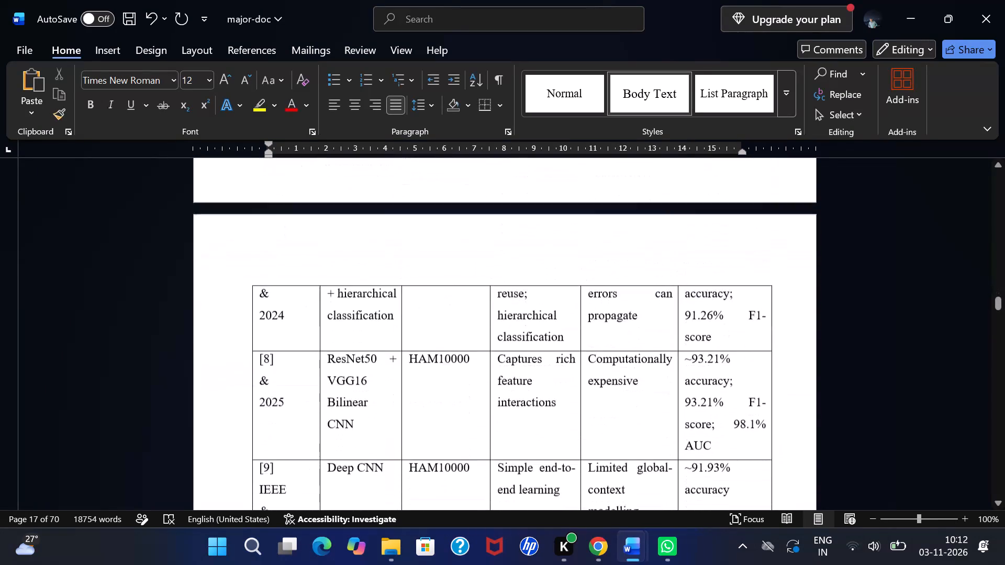
scroll(409, 452, down, 8)
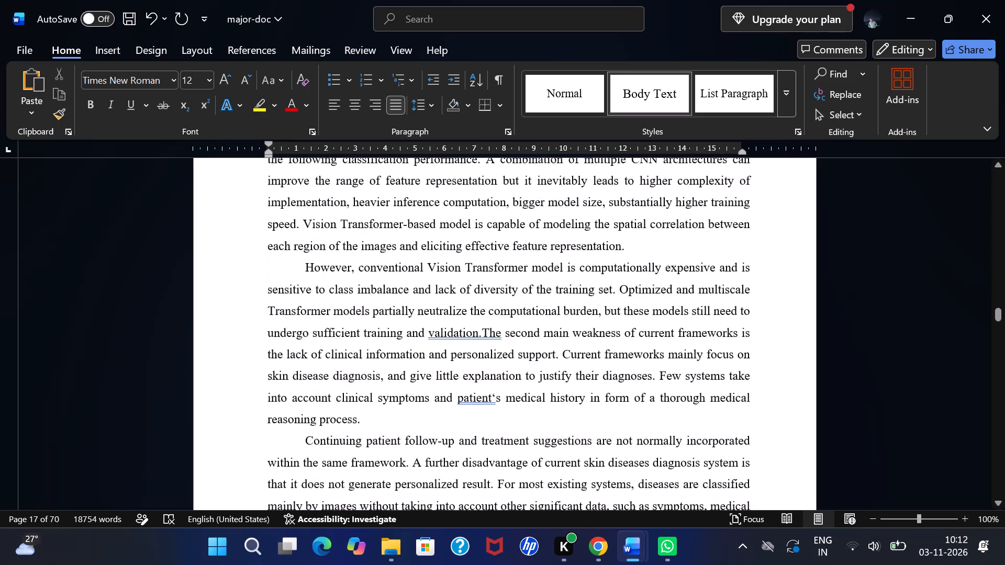
Scan Chapter 3, Proposed Method, from its introduction through the module descriptions and Table 3.1 to Figure 3.1 for figures needing in-text references.
scroll(409, 452, down, 5)
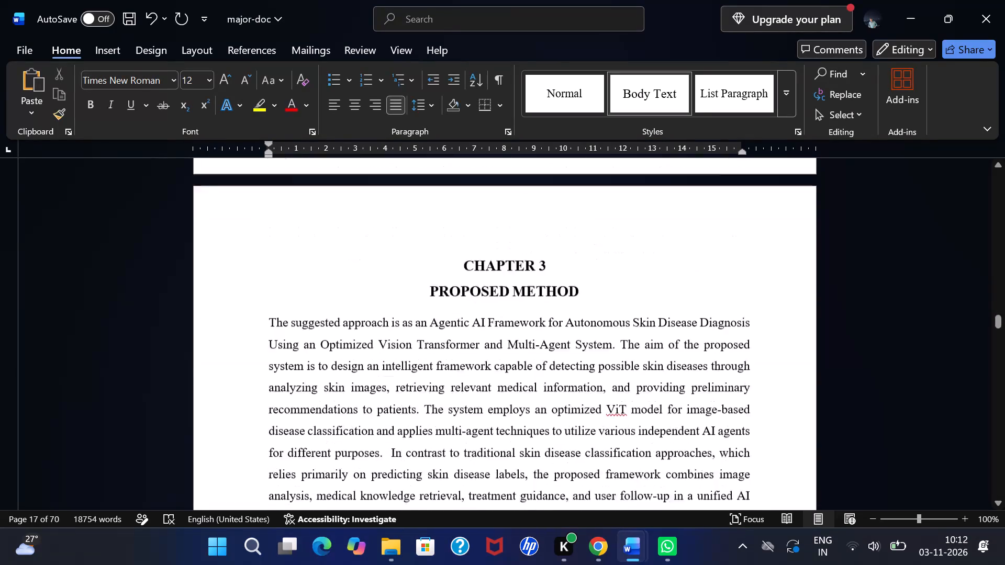
scroll(409, 452, down, 5)
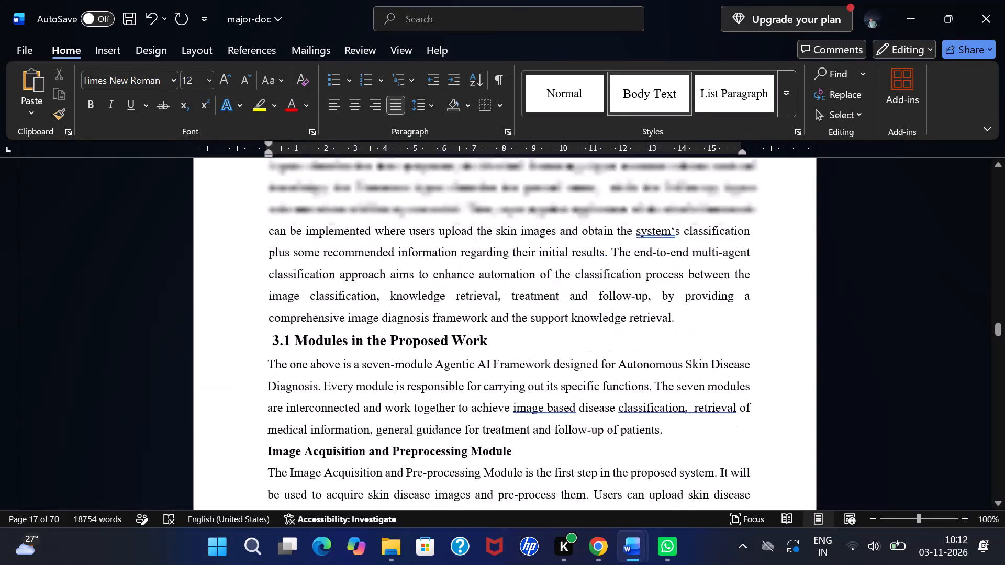
scroll(409, 452, down, 4)
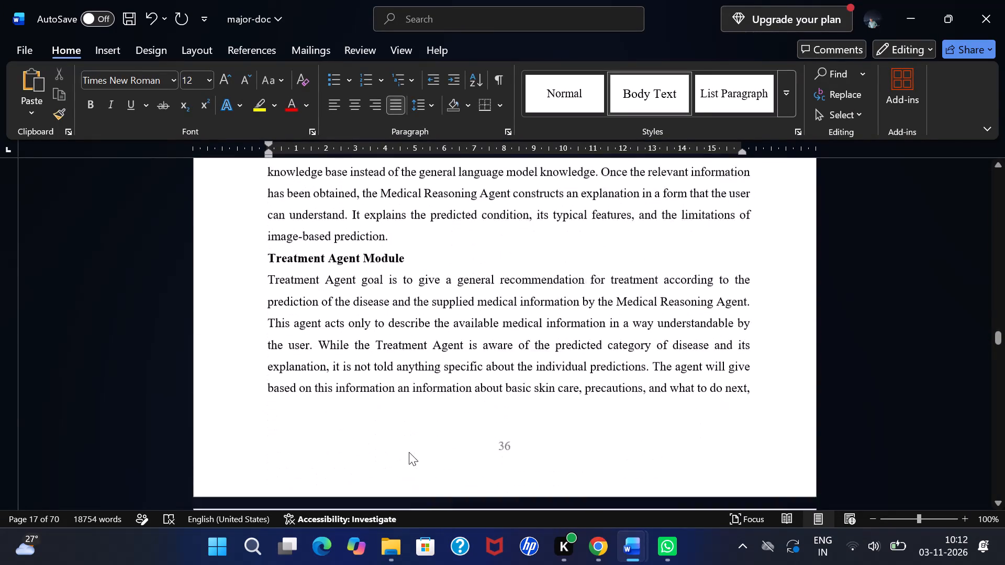
scroll(409, 452, down, 5)
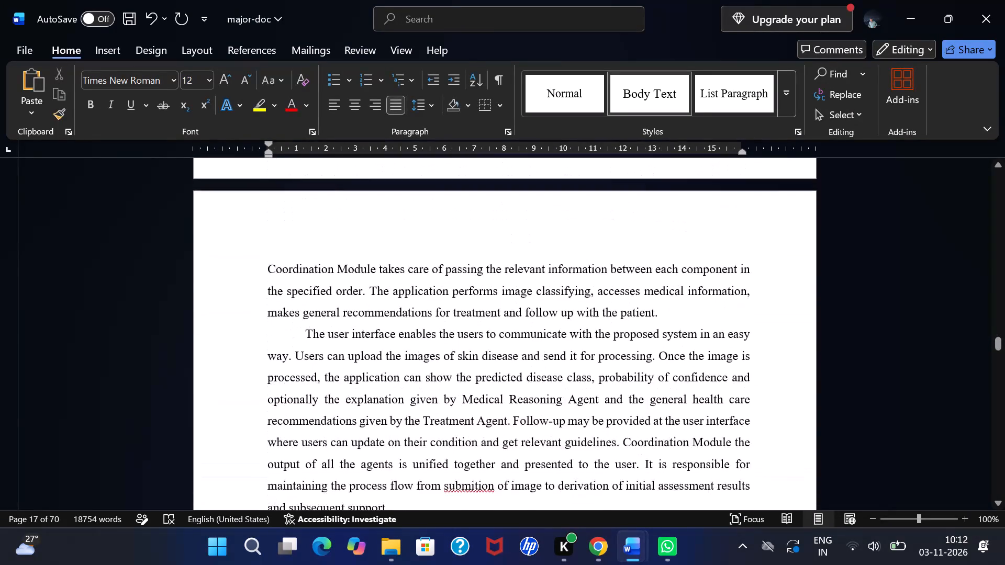
scroll(409, 452, down, 4)
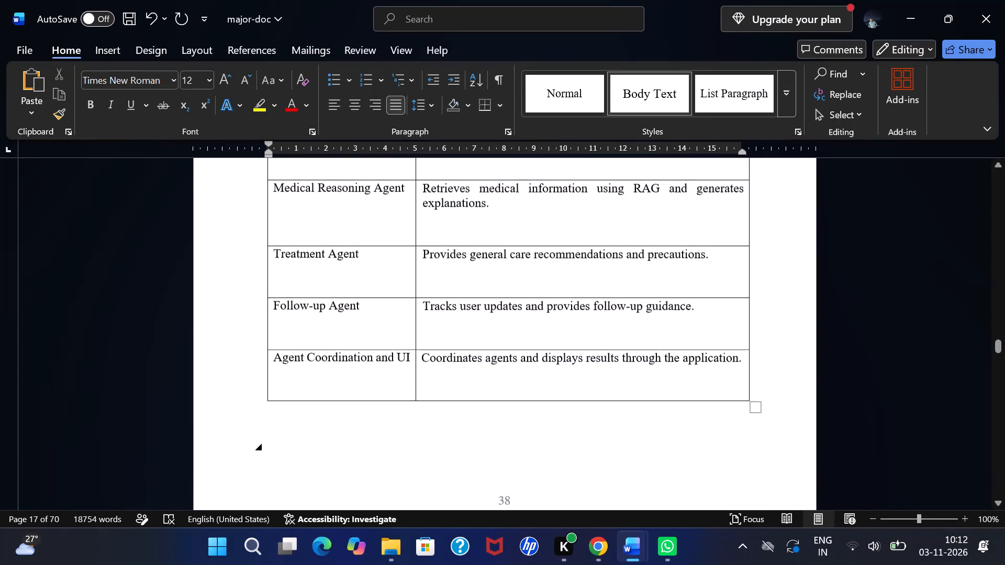
scroll(409, 452, down, 1)
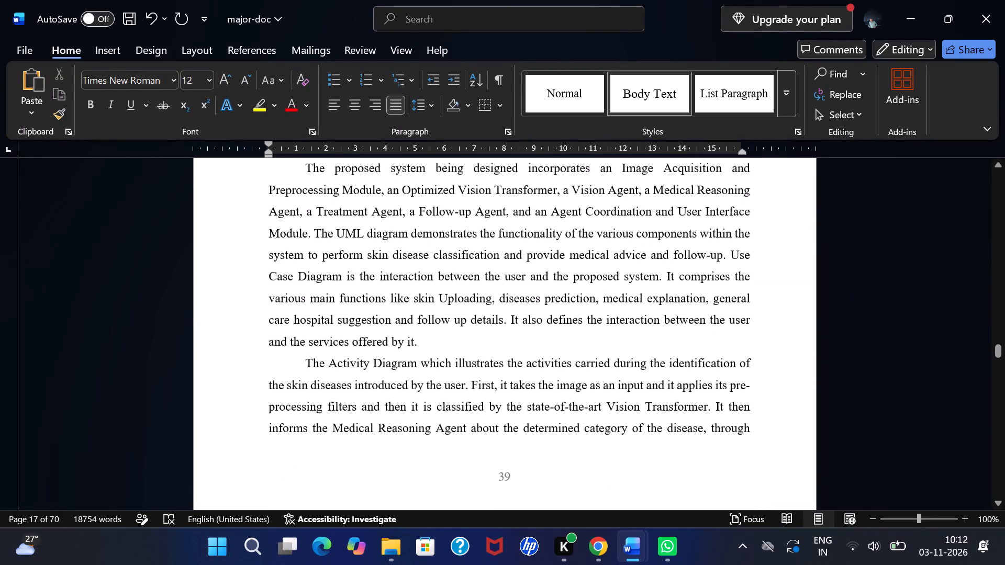
scroll(409, 452, down, 1)
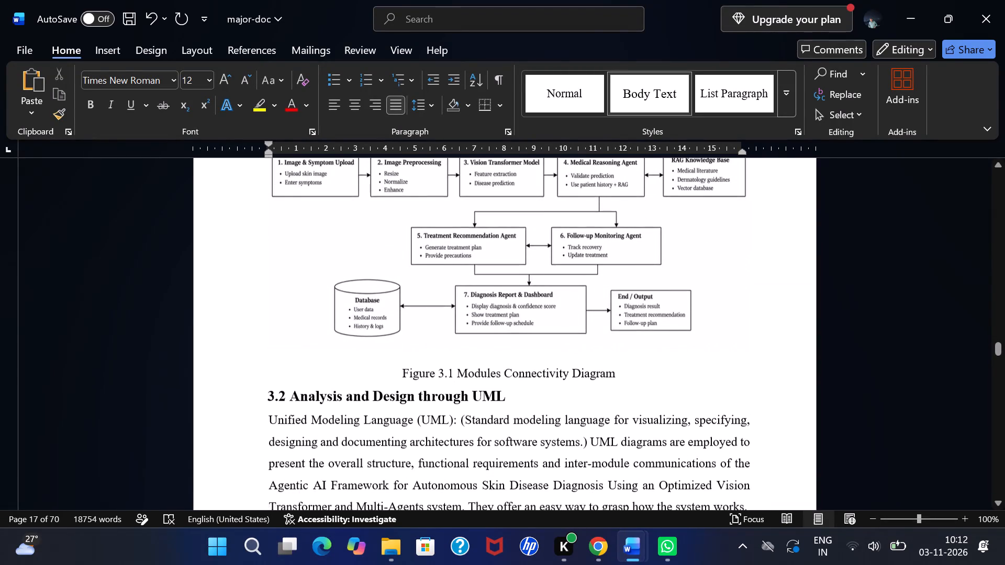
Examine Figure 3.1 Modules Connectivity Diagram, Table 3.1 and the opening text of section 3.2 for a suitable place to reference the figure.
scroll(409, 452, up, 4)
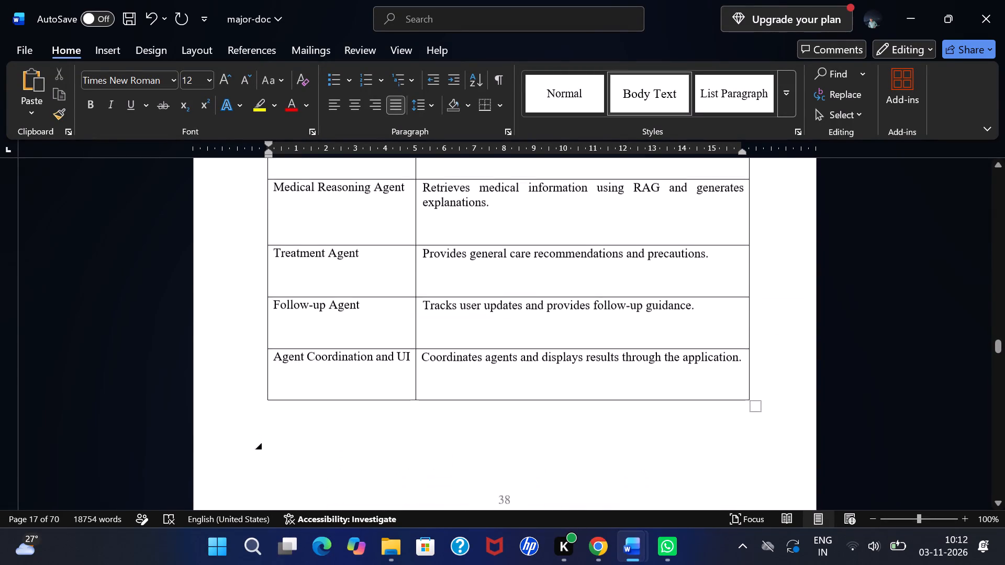
scroll(409, 452, up, 2)
scroll(409, 452, down, 2)
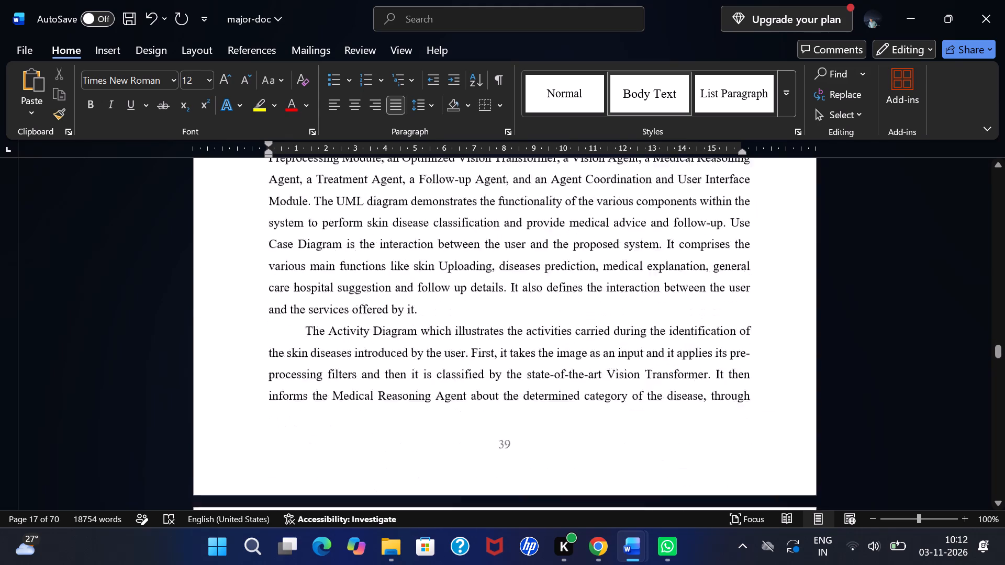
scroll(409, 452, up, 4)
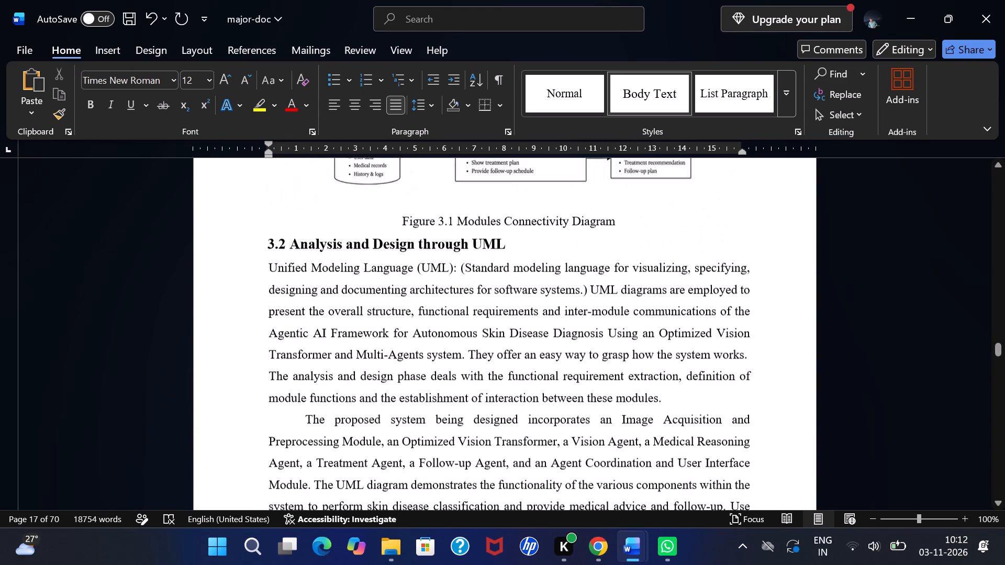
scroll(409, 452, up, 1)
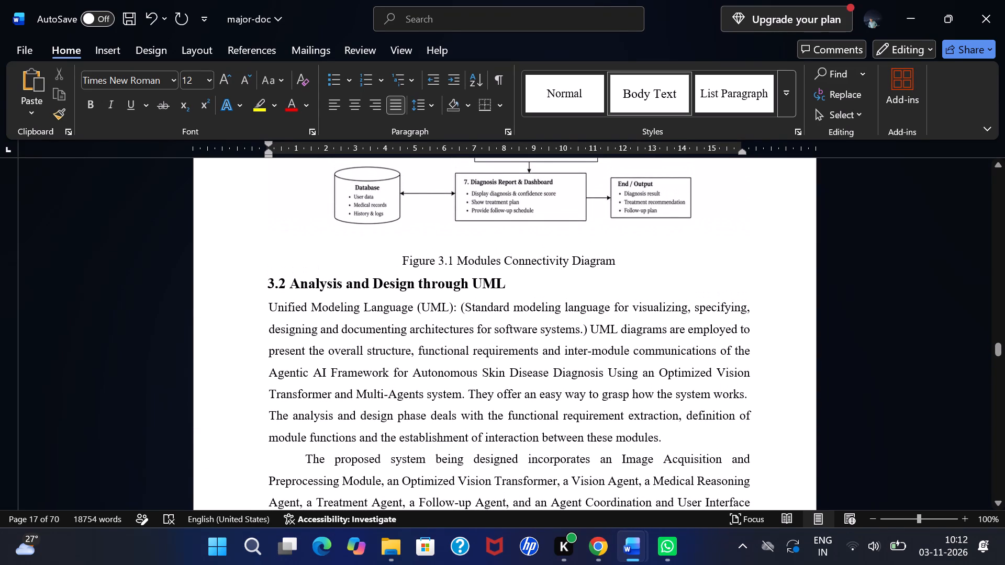
scroll(409, 452, up, 2)
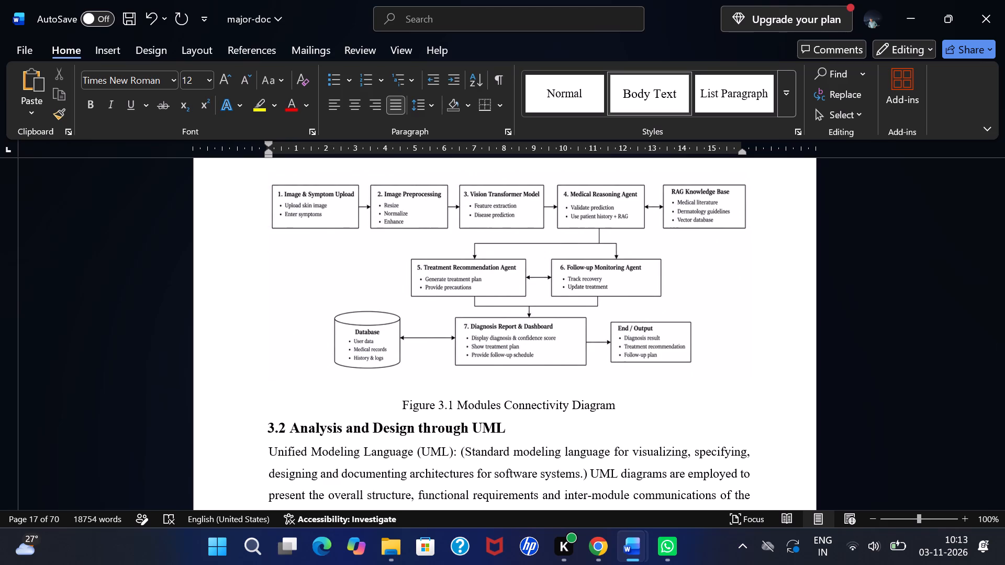
scroll(409, 452, up, 4)
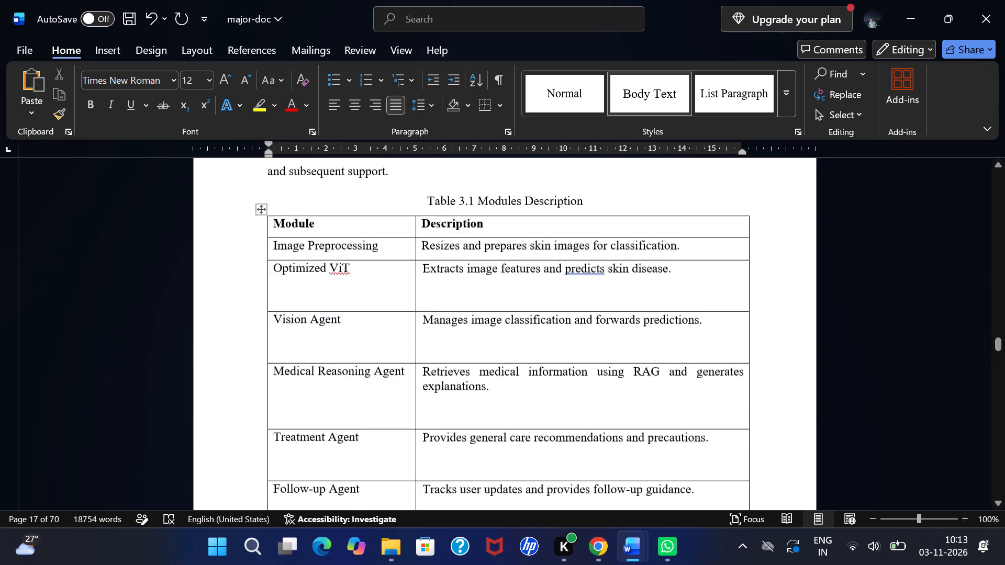
scroll(409, 452, up, 1)
scroll(409, 452, down, 2)
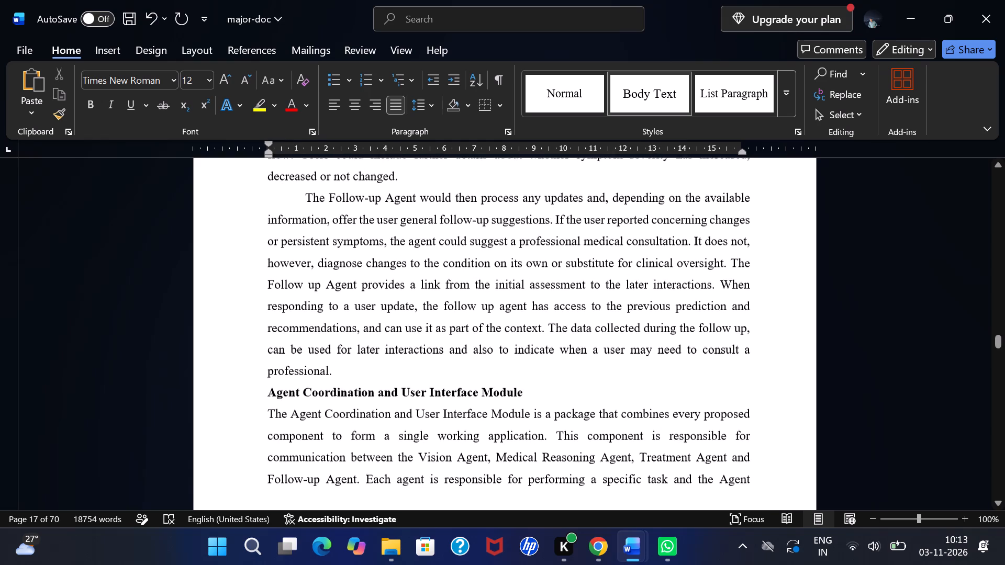
scroll(409, 452, down, 1)
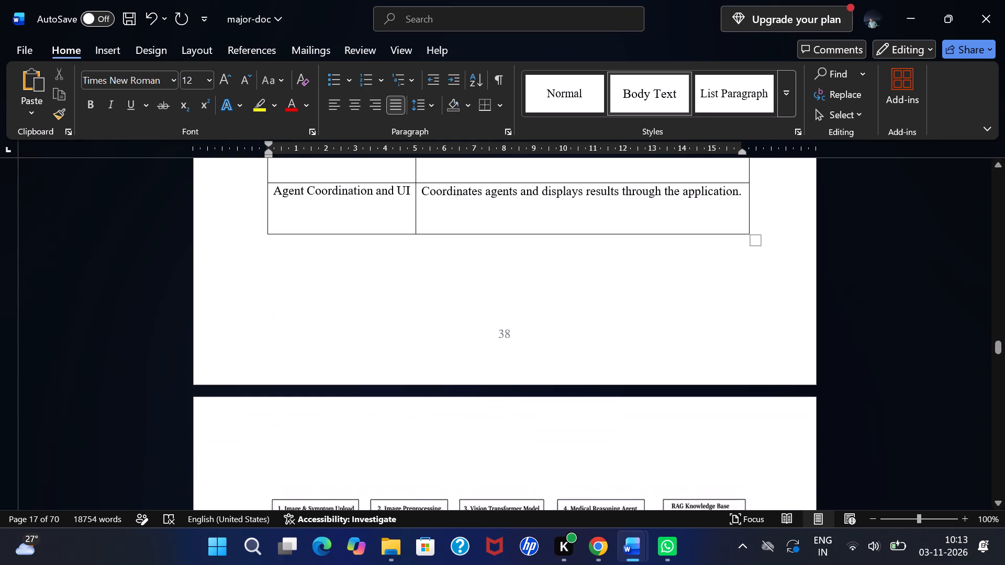
scroll(409, 452, down, 2)
scroll(409, 452, up, 2)
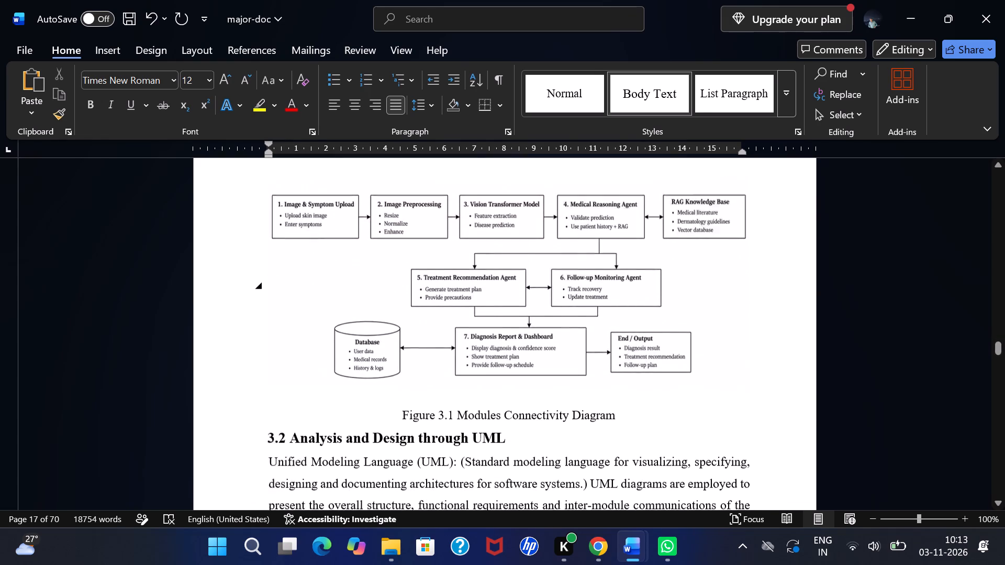
Review the module descriptions before Figure 3.1, from Medical Reasoning Agent to Agent Coordination and User Interface, for a sentence to carry its reference.
scroll(409, 452, up, 6)
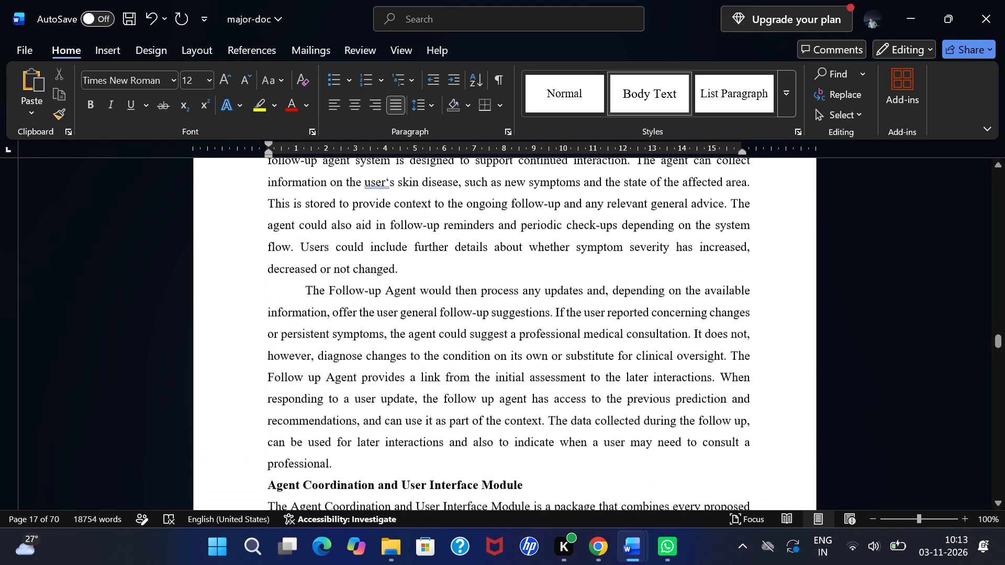
scroll(409, 452, up, 2)
scroll(409, 452, down, 1)
scroll(409, 452, up, 1)
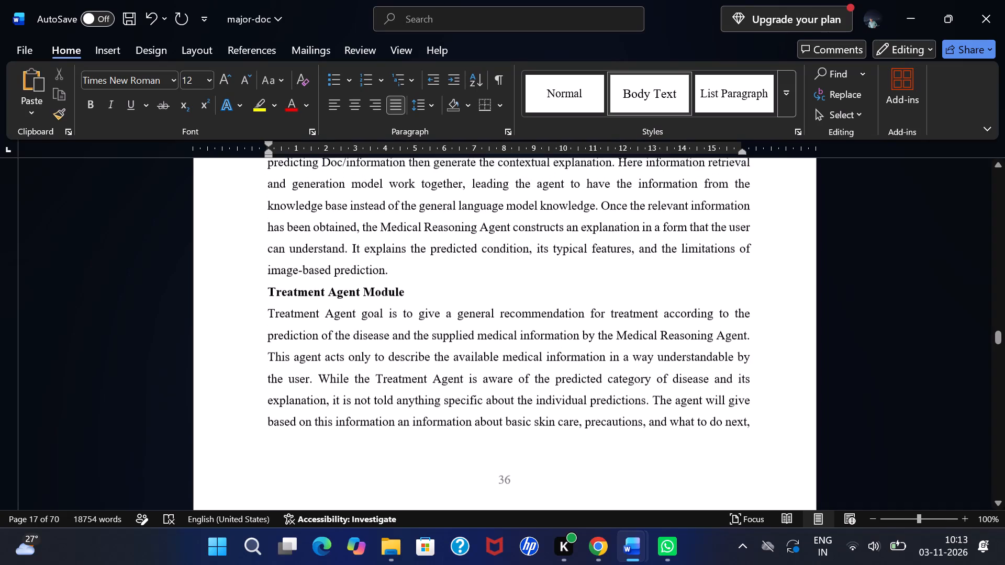
scroll(409, 452, up, 1)
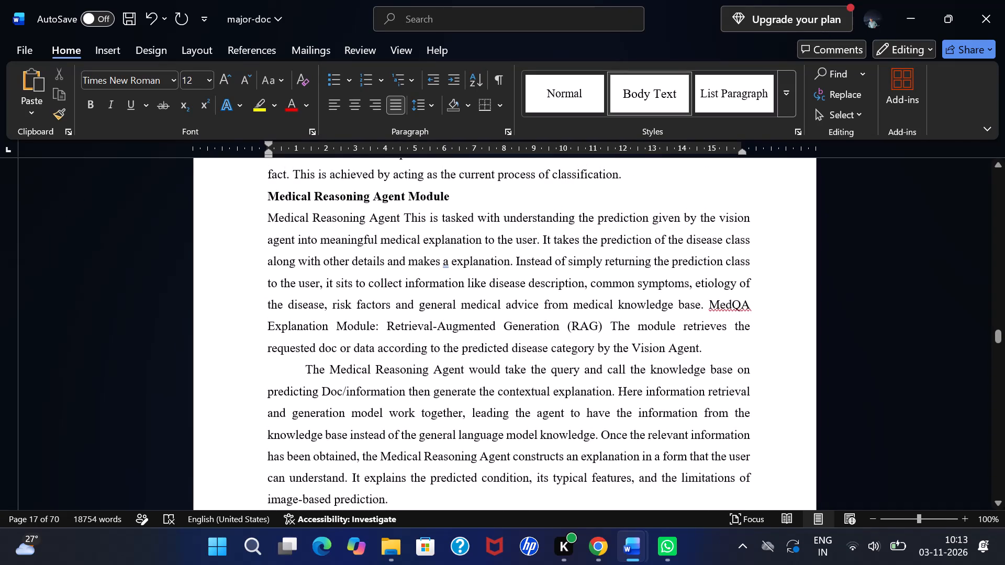
scroll(409, 452, down, 3)
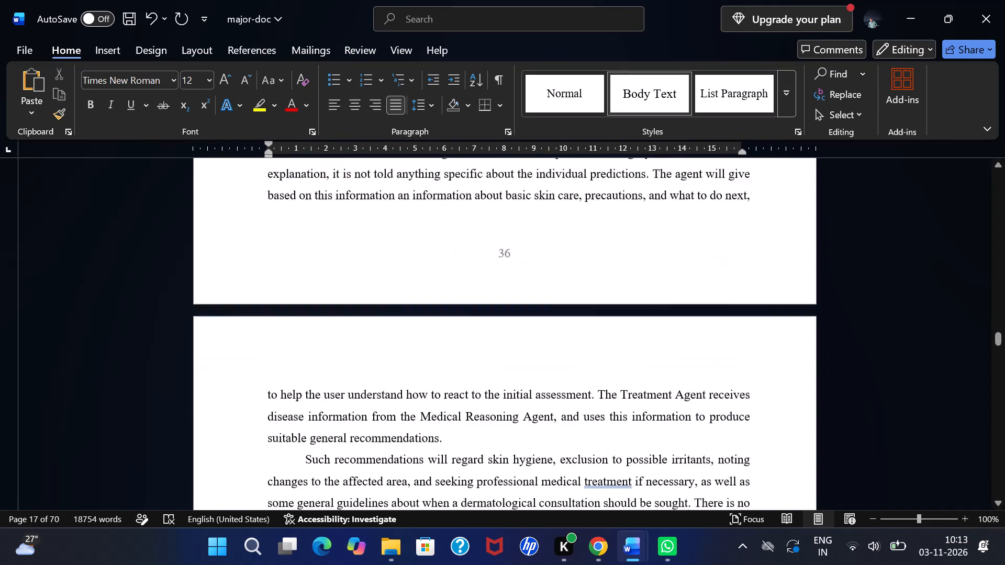
scroll(409, 452, down, 4)
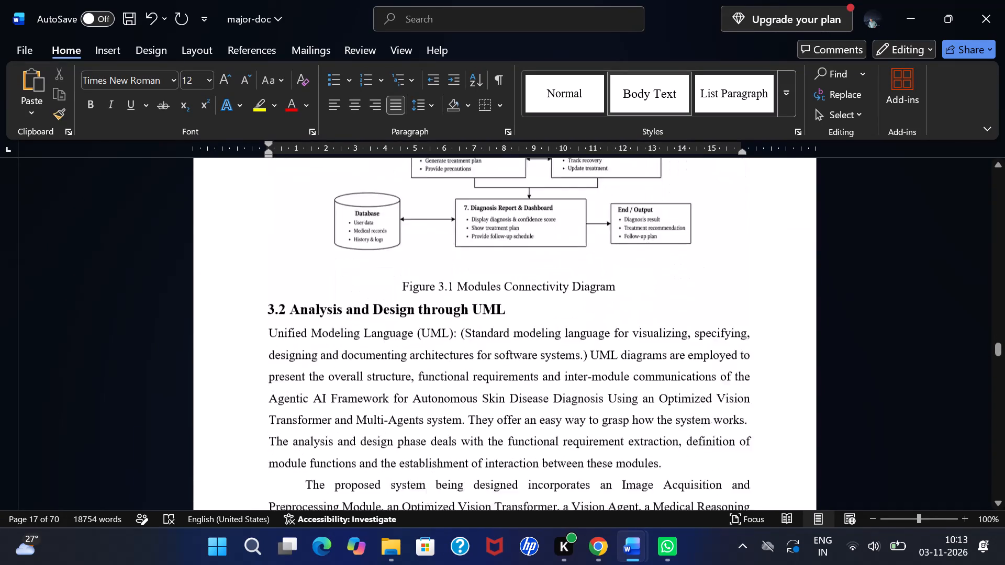
scroll(409, 452, up, 4)
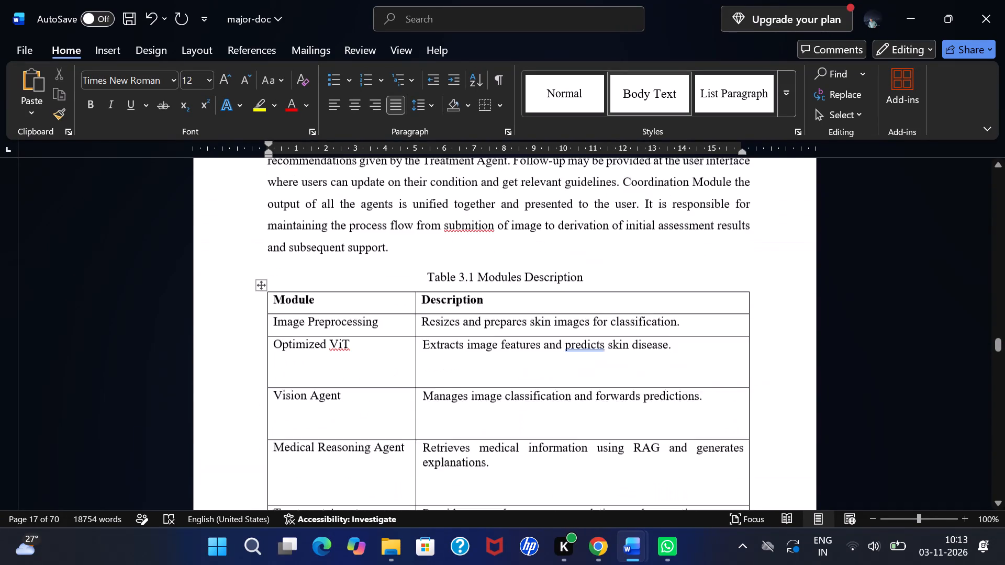
scroll(409, 452, up, 1)
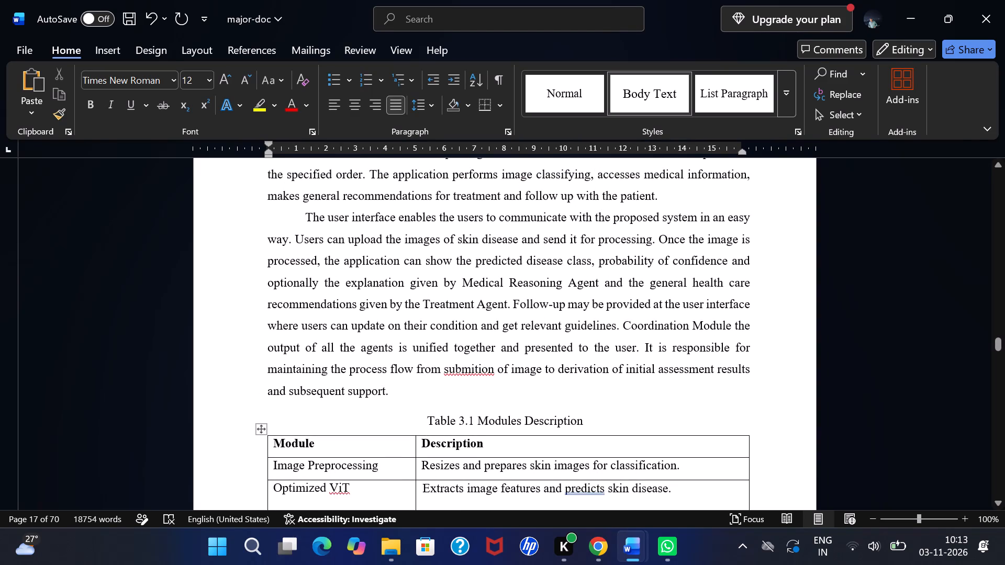
scroll(409, 452, up, 2)
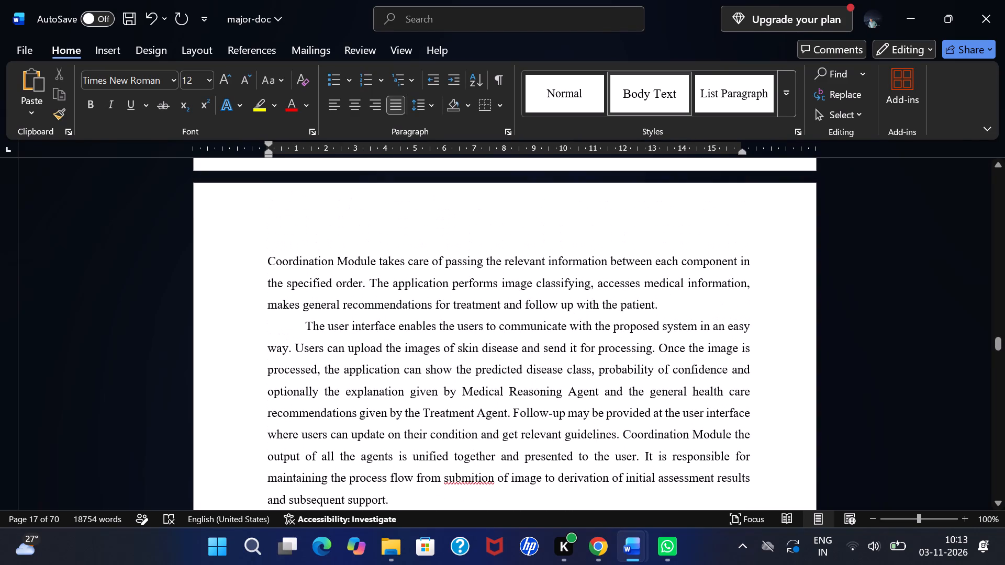
scroll(409, 452, up, 1)
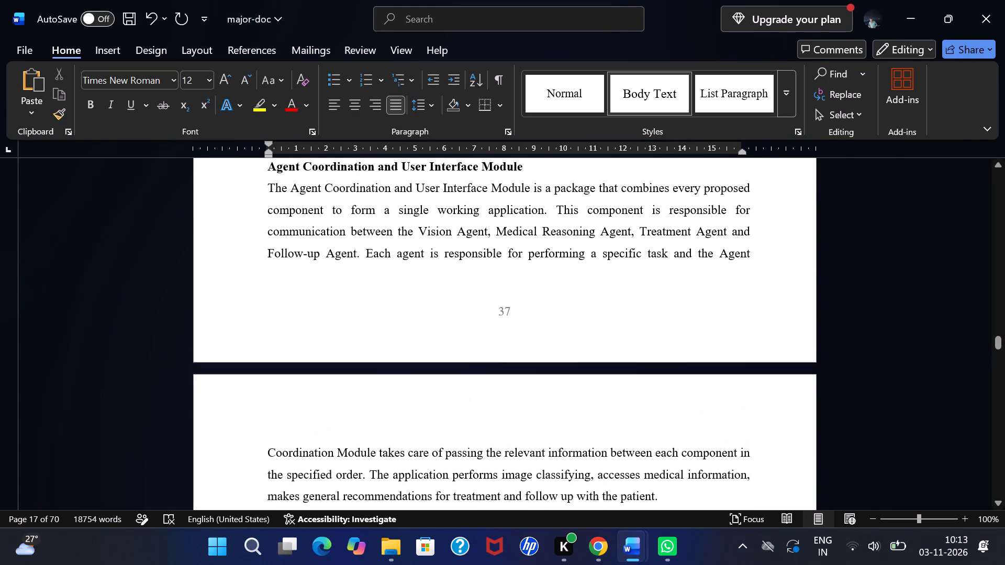
scroll(409, 452, down, 2)
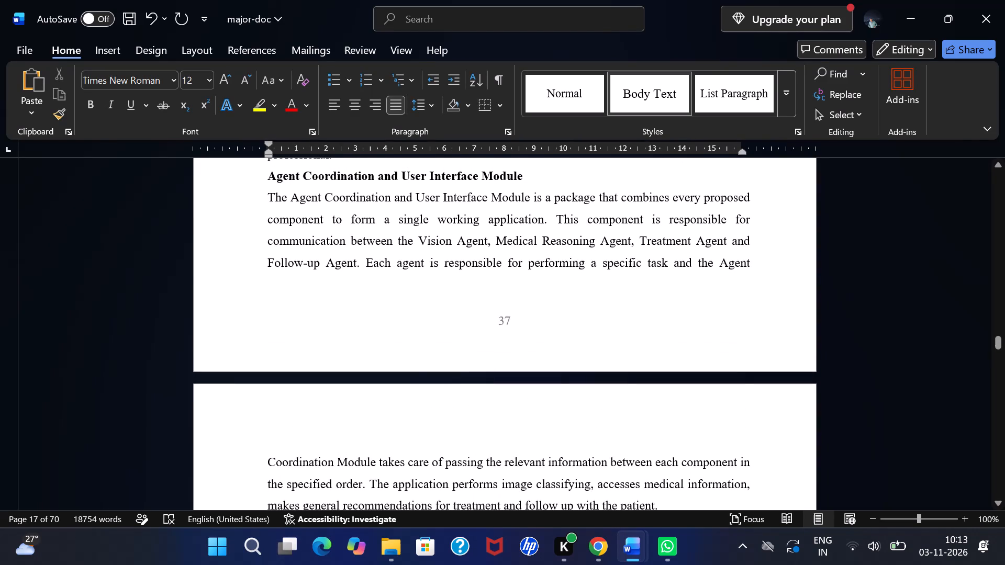
scroll(409, 452, down, 3)
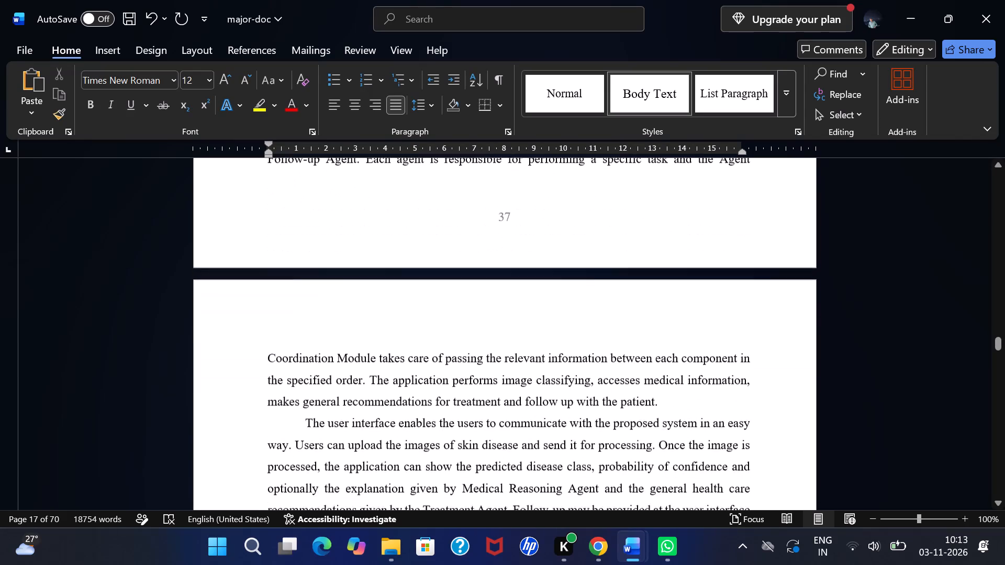
Look through section 3.2, Analysis and Design through UML, covering the class and sequence diagrams, for text needing figure references.
scroll(409, 452, down, 6)
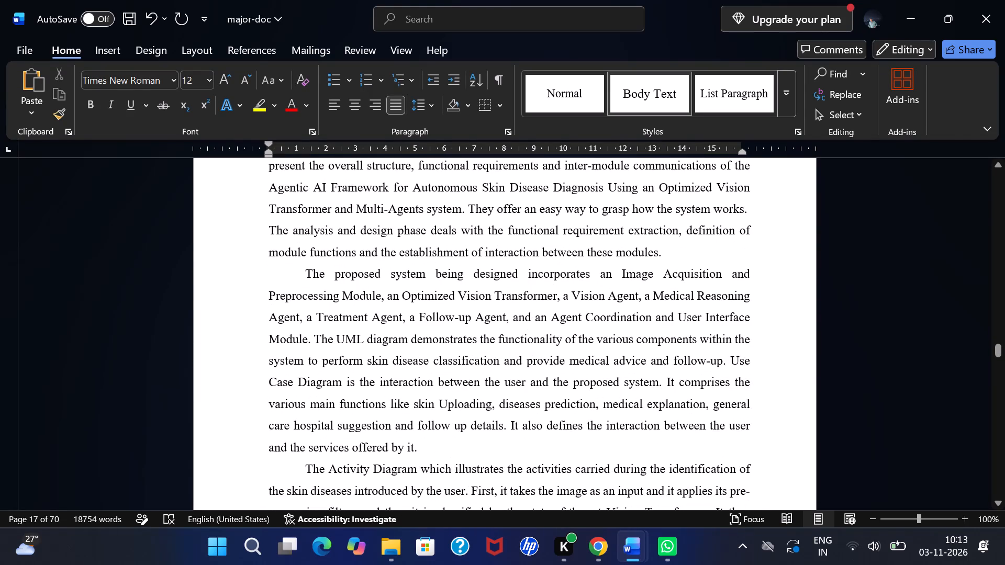
scroll(409, 452, down, 3)
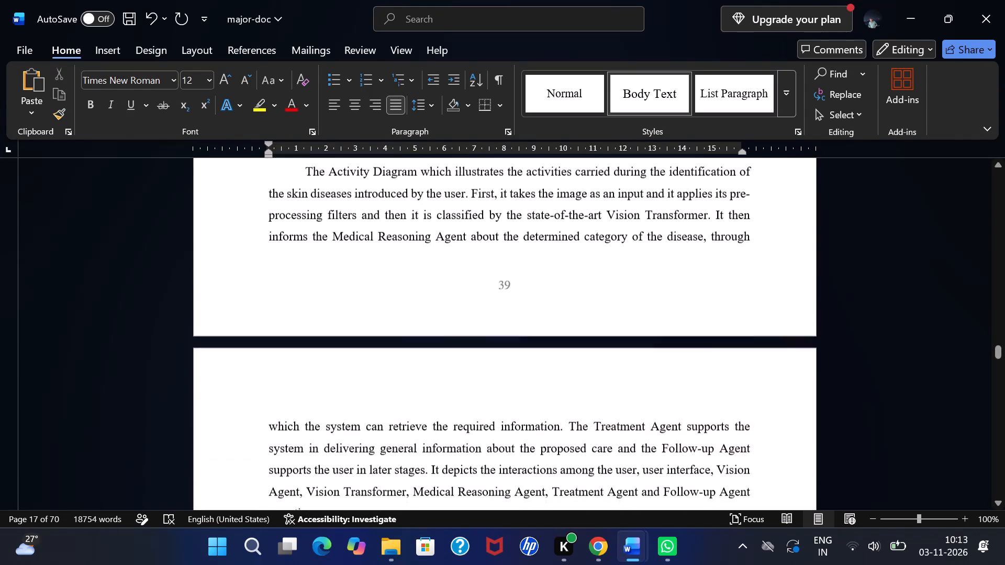
scroll(409, 452, down, 3)
scroll(409, 452, up, 3)
scroll(409, 452, down, 1)
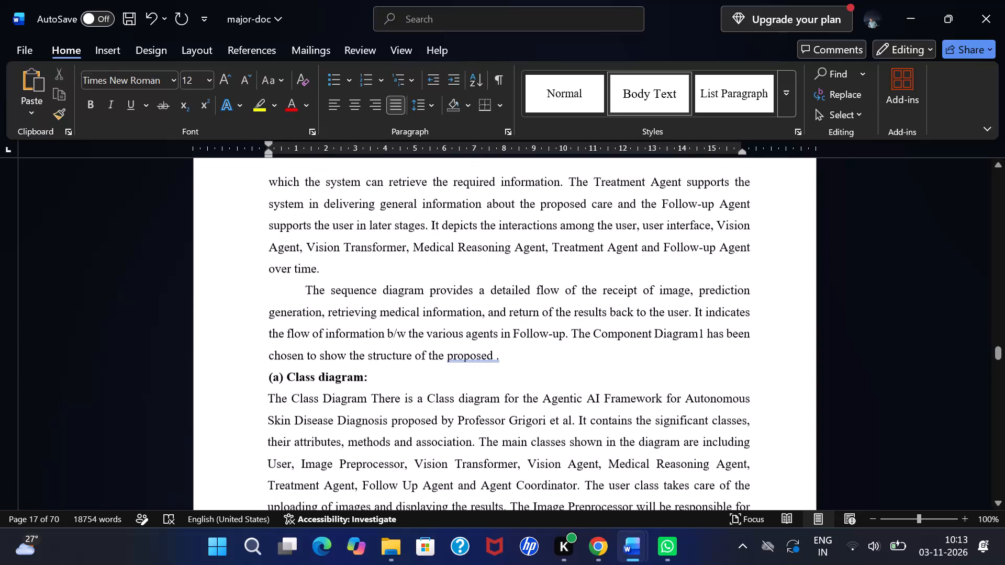
scroll(409, 452, down, 3)
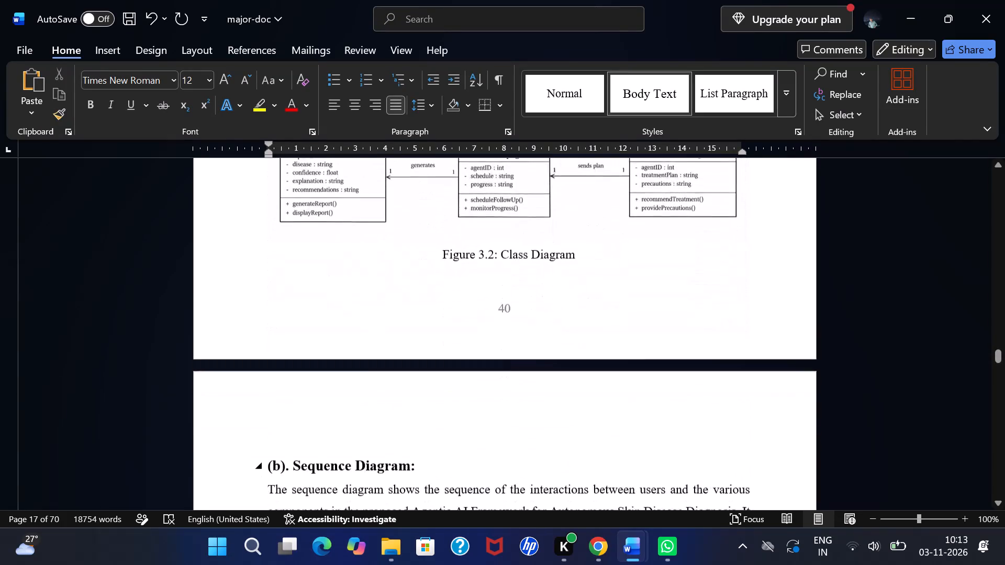
scroll(409, 452, down, 2)
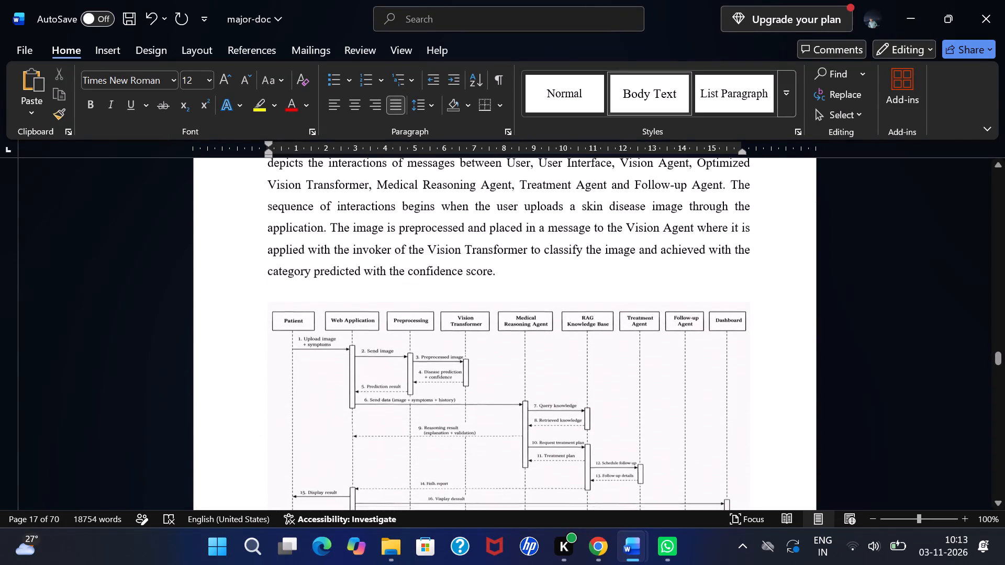
scroll(409, 452, down, 3)
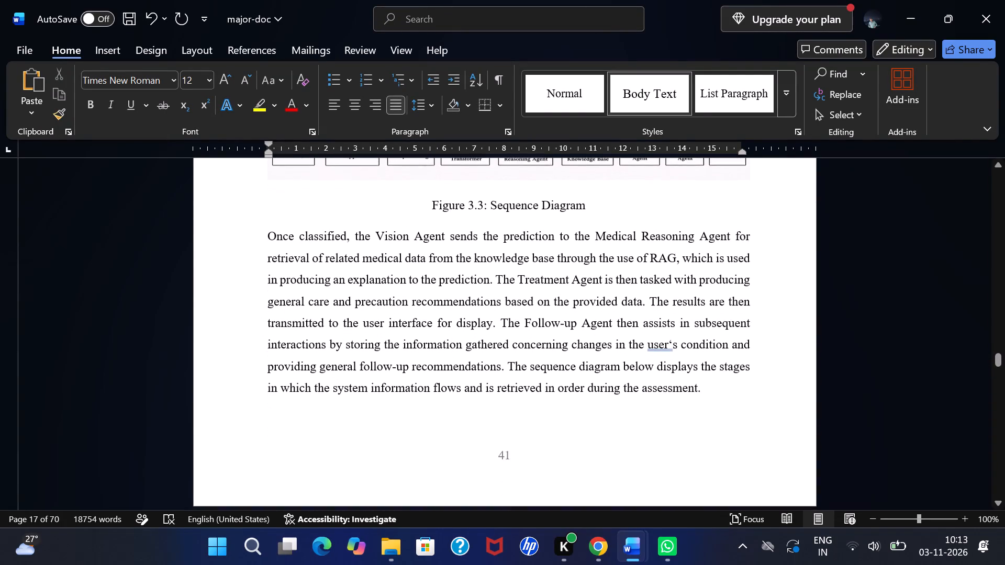
scroll(409, 452, down, 2)
Insert "The figure(3.3) shows," at the start of the paragraph directly below the Figure 3.3 Sequence Diagram caption.
scroll(409, 452, up, 1)
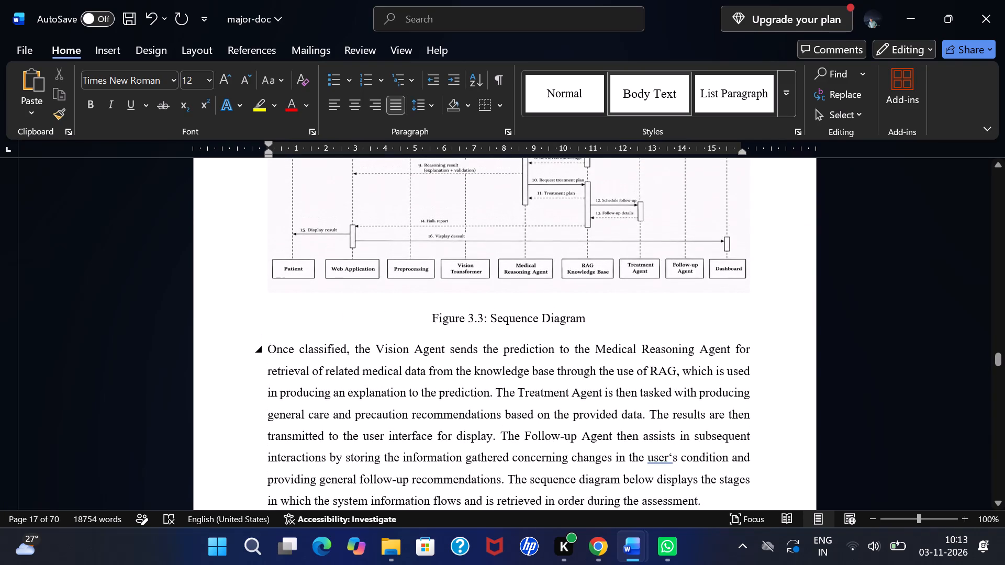
click(270, 348)
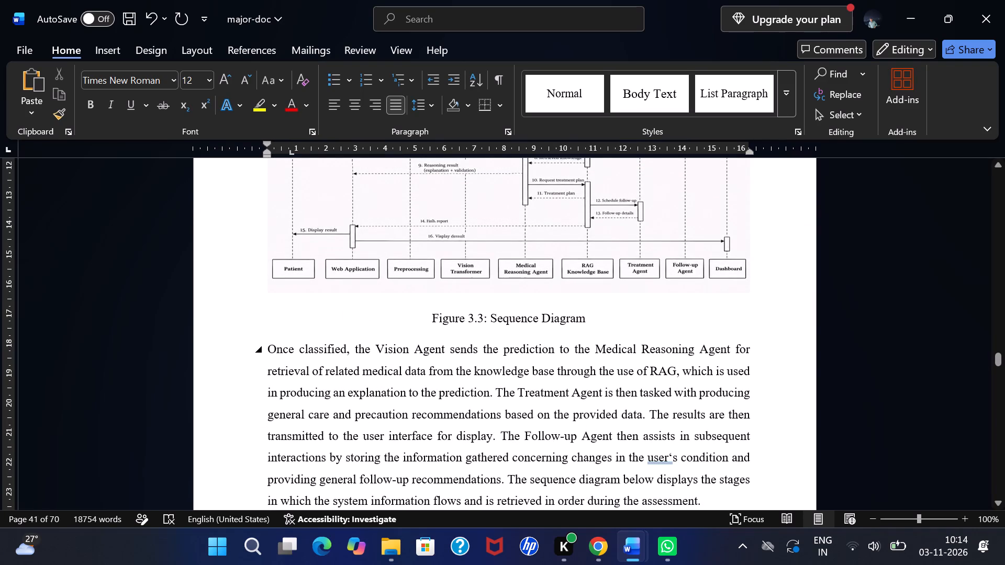
key(shift+t)
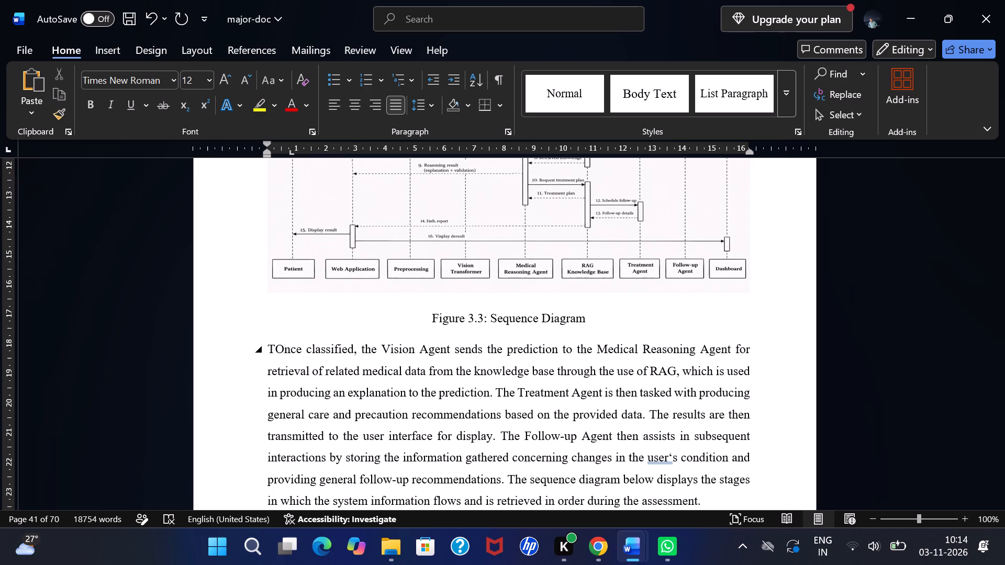
key(BackSpace)
text(th)
key(BackSpace)
key(BackSpace)
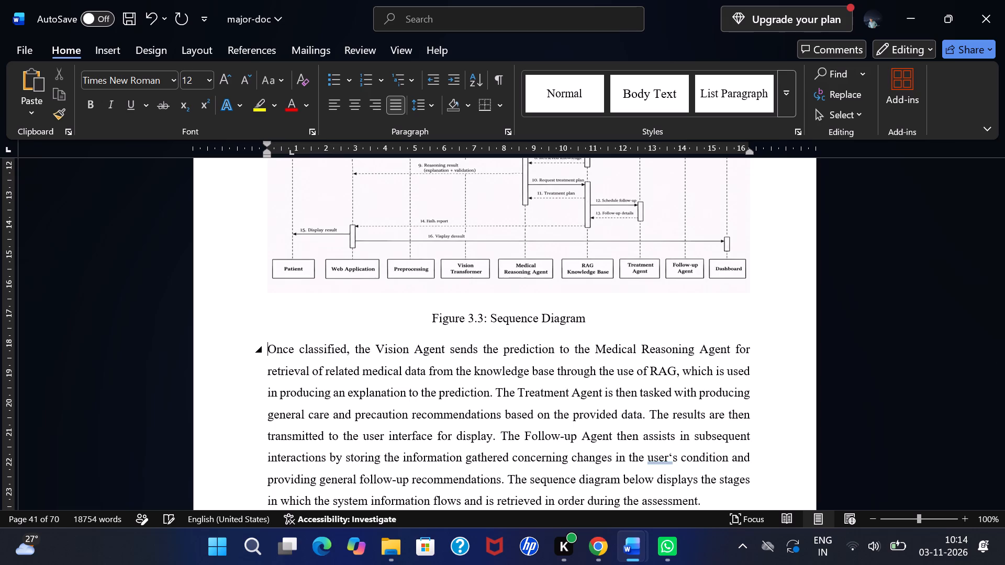
text(Th)
text(e)
key(space)
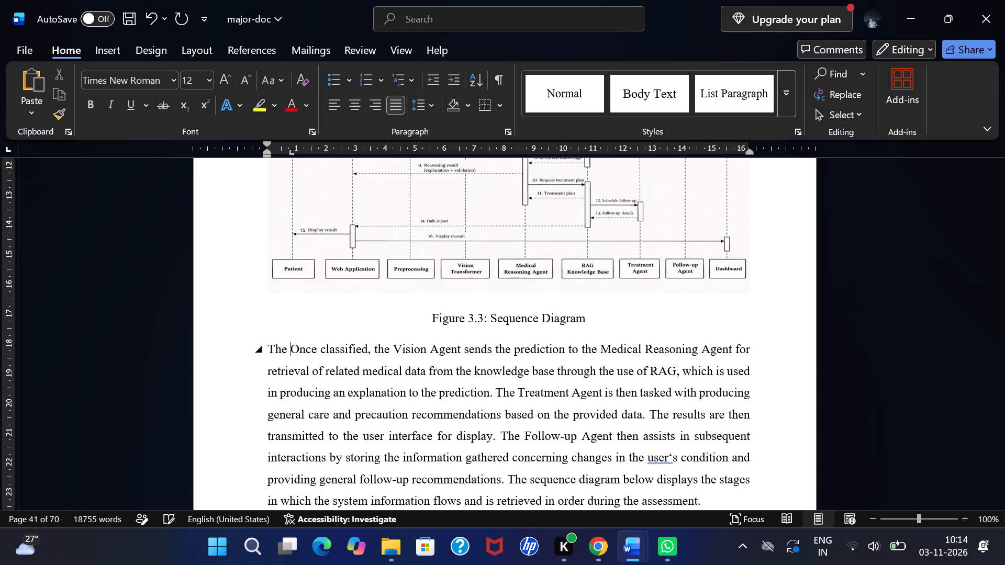
text(figu)
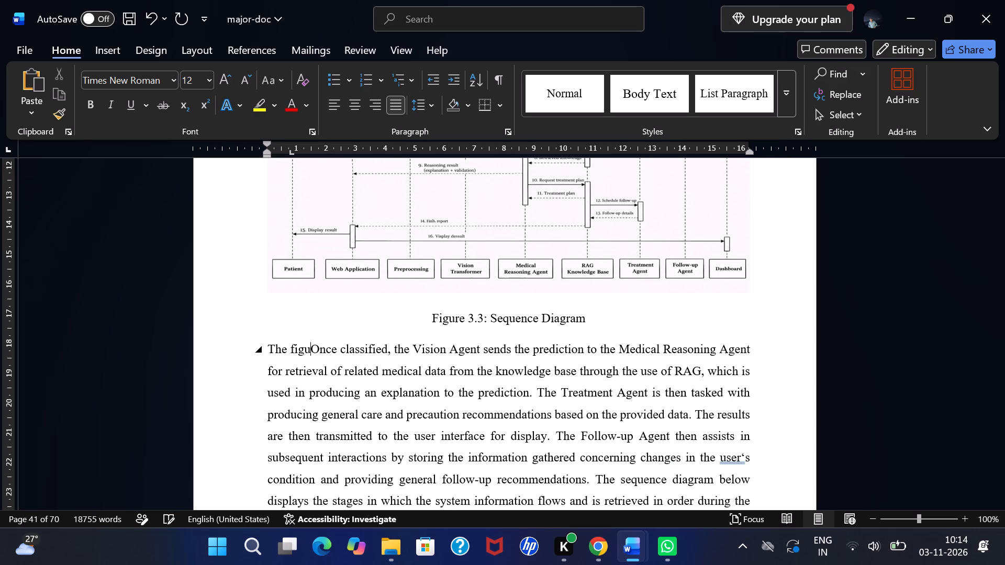
text(re)
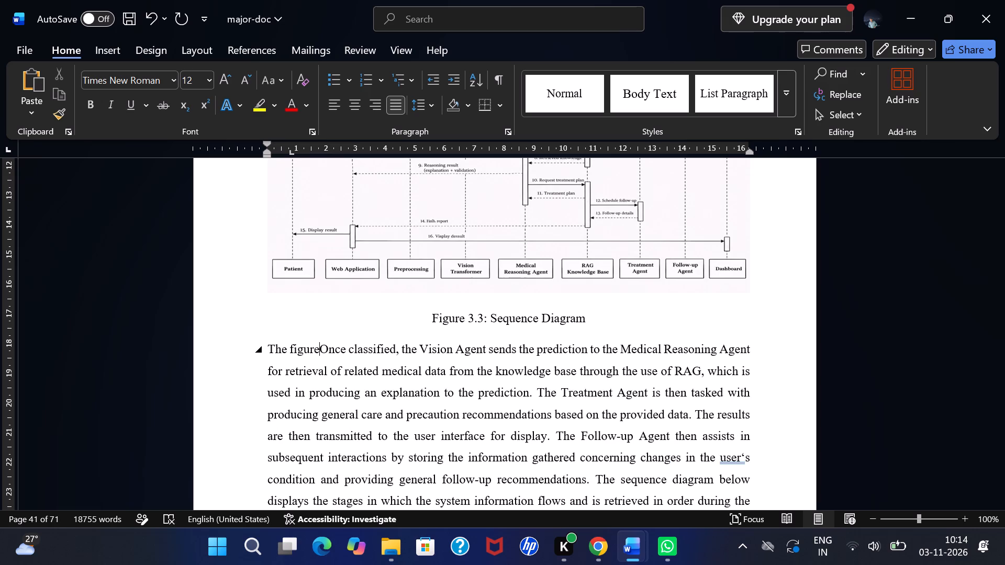
key(space)
key(BackSpace)
key(shift+parenleft)
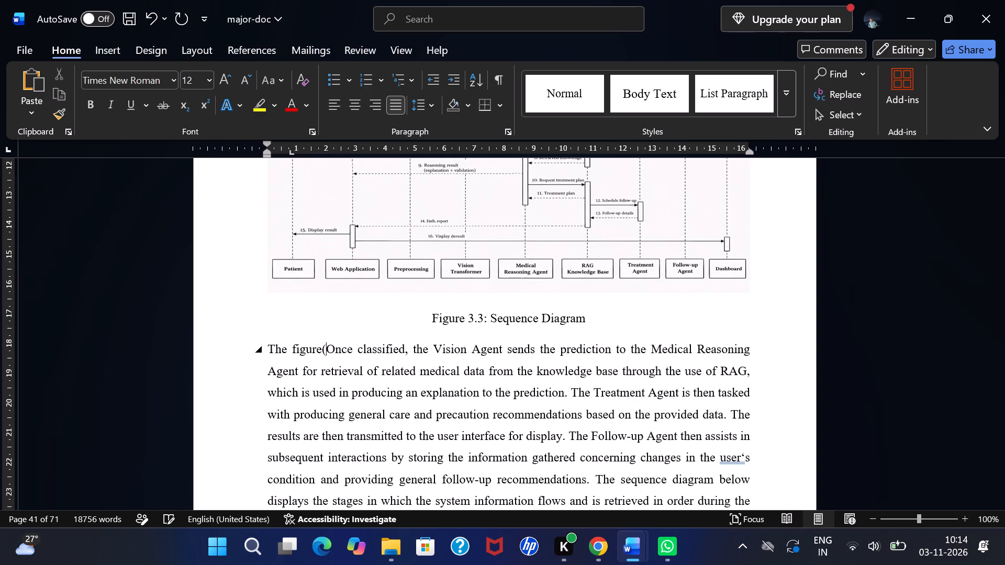
key(shift+parenright)
key(Left)
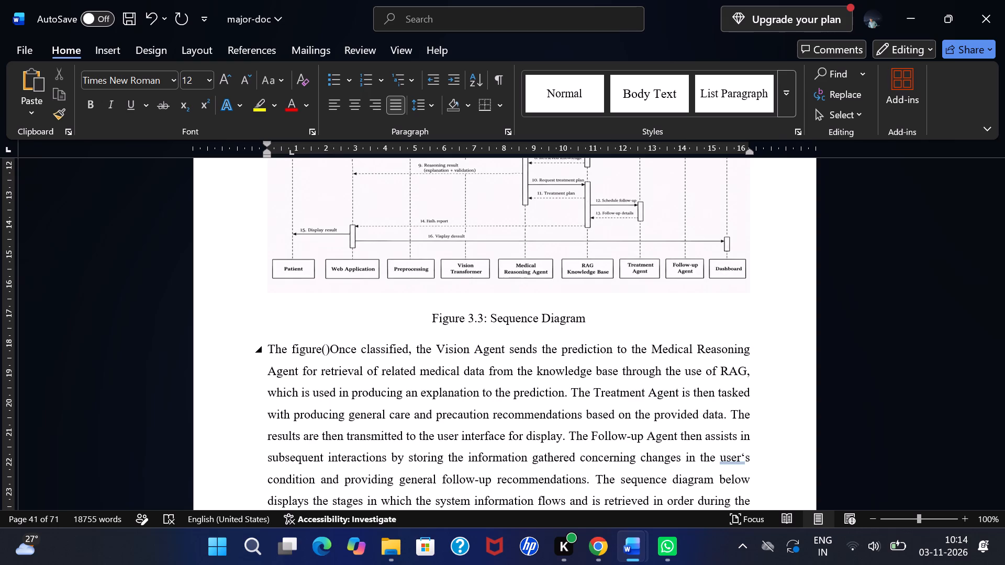
text(3.3)
key(Right)
key(space)
text(shows)
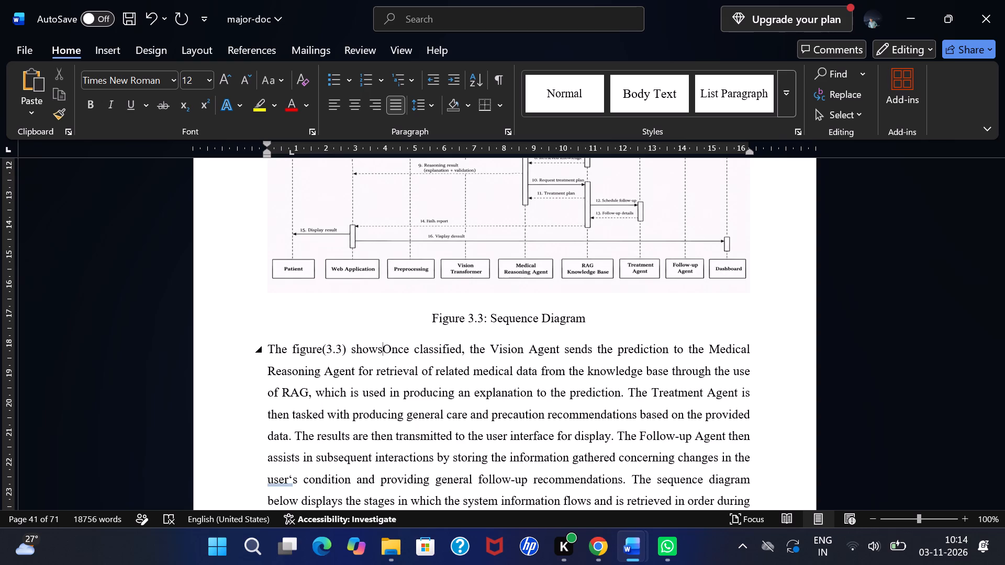
key(comma)
Delete the words "Once classified," so the new Figure 3.3 reference leads straight into "the Vision Agent sends the prediction".
key(Right)
key(Right)
key(Right)
key(Right)
key(Right)
key(Right)
key(Right)
key(Right)
key(Right)
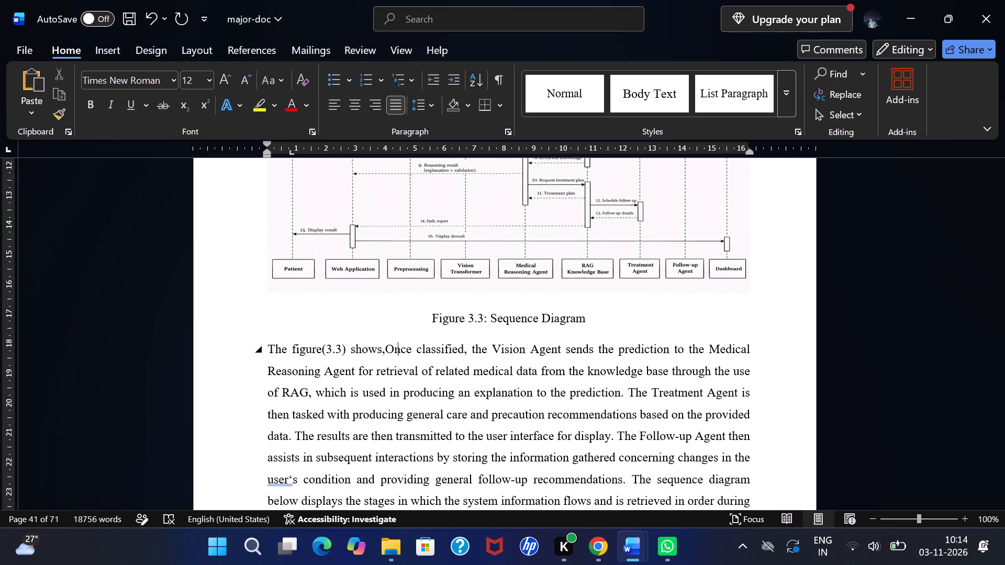
key(Right)
key(Right)
key(Right)
key(Right)
key(Right)
key(Right)
key(Right)
key(BackSpace)
key(BackSpace)
key(BackSpace)
key(BackSpace)
key(BackSpace)
key(BackSpace)
key(BackSpace)
key(BackSpace)
key(BackSpace)
key(BackSpace)
key(BackSpace)
key(BackSpace)
key(BackSpace)
key(BackSpace)
key(BackSpace)
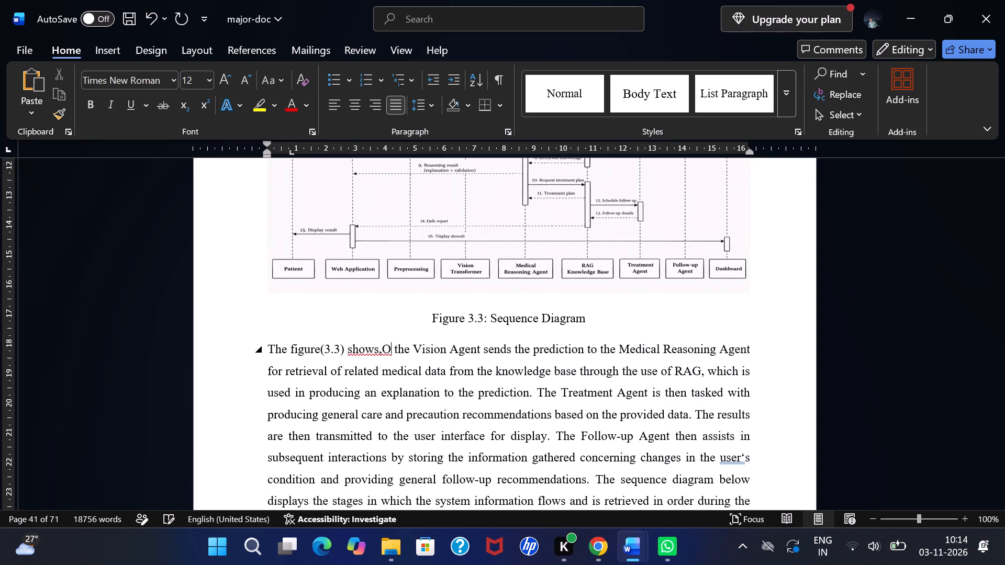
key(BackSpace)
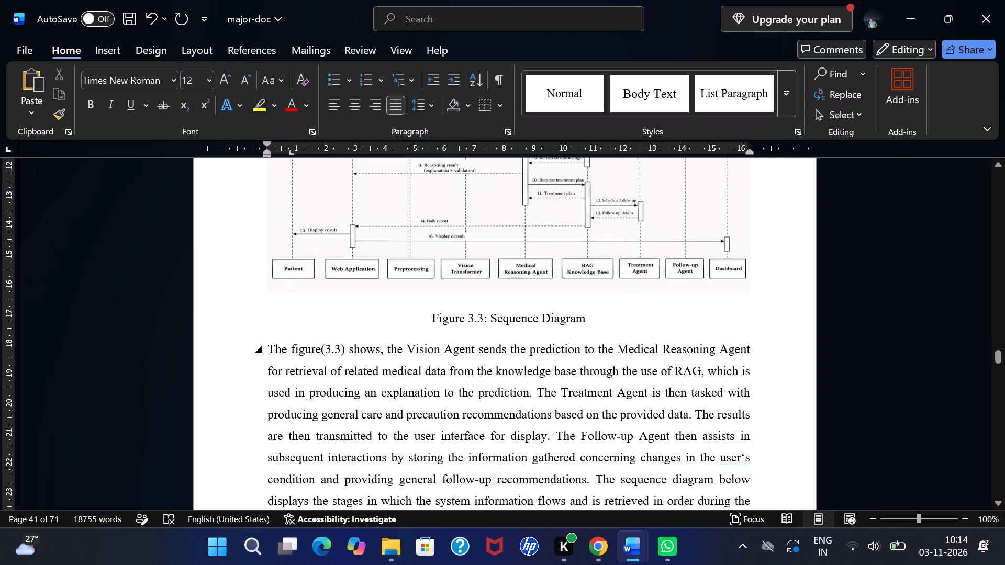
Capitalize "figure" as "Figure" in the in-text reference to 3.3 below the sequence diagram.
scroll(456, 352, up, 2)
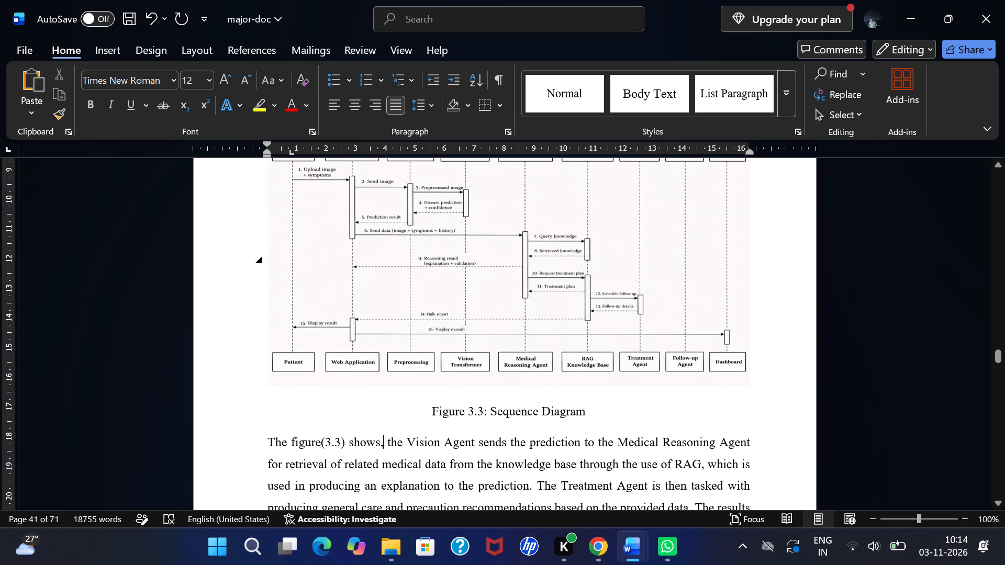
click(295, 445)
key(BackSpace)
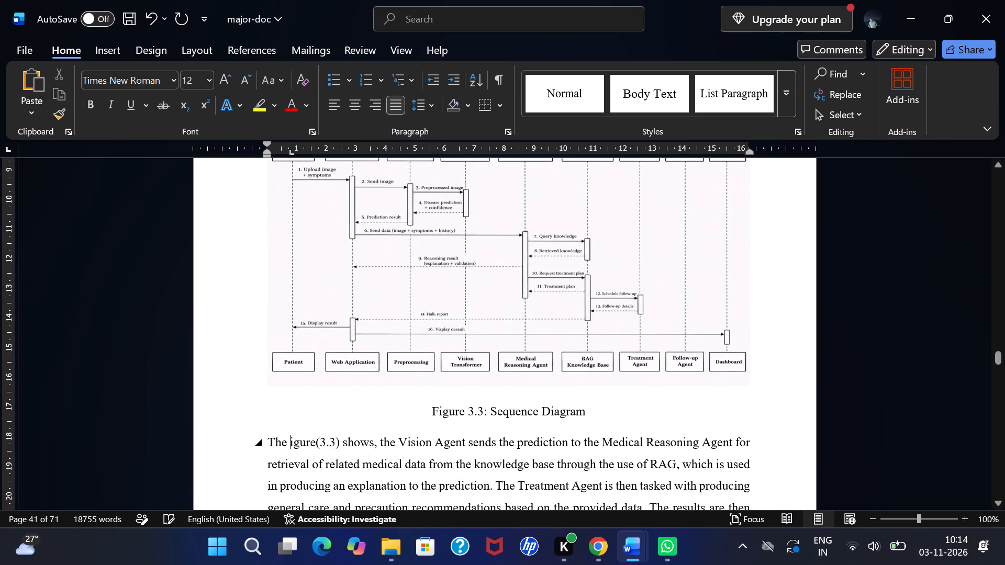
key(shift+f)
click(393, 435)
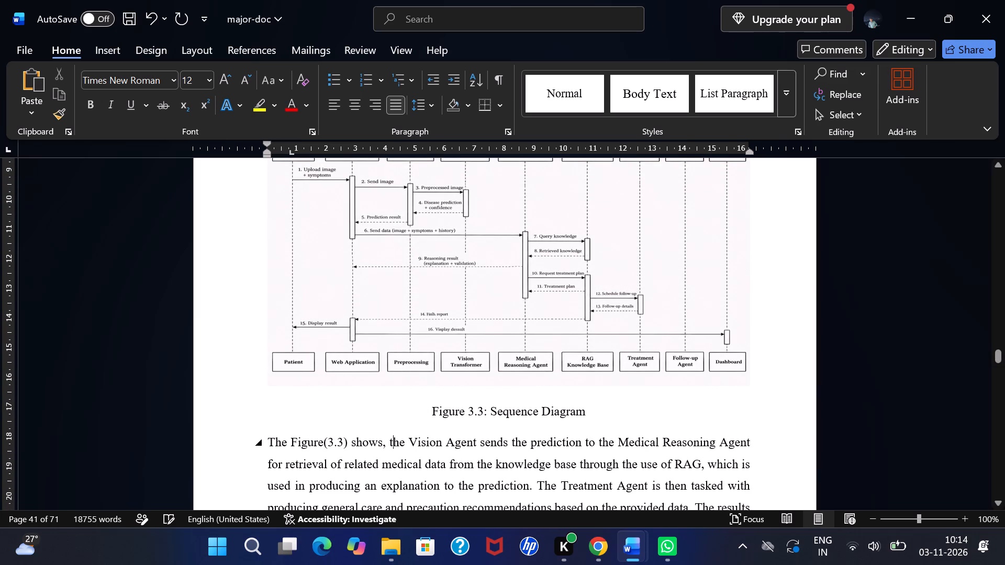
Look over Figure 3.3 with its caption, and the rest of Chapter 3 up to Chapter 4, for figures still needing in-text references.
scroll(393, 435, down, 1)
scroll(393, 435, up, 1)
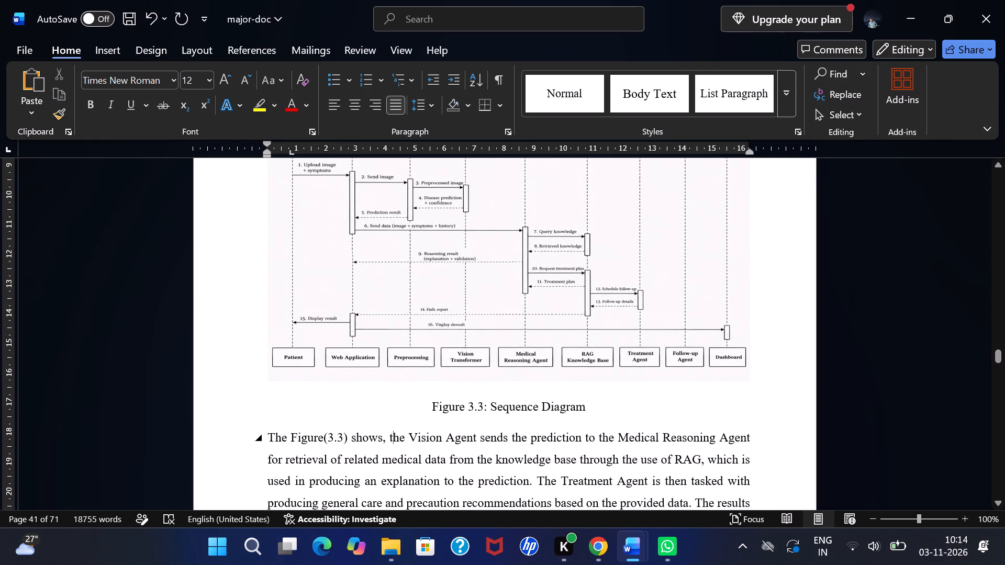
scroll(327, 440, up, 1)
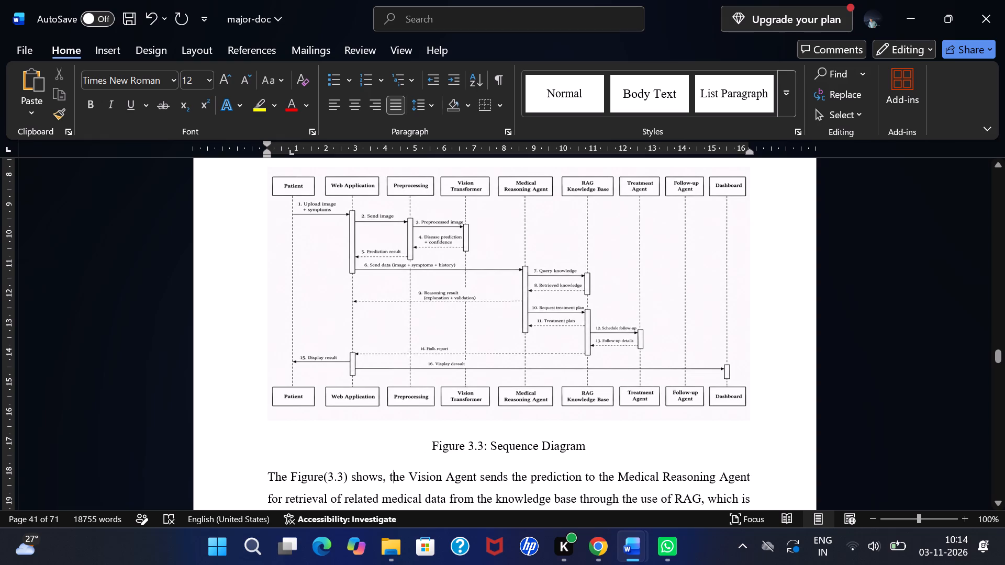
click(465, 445)
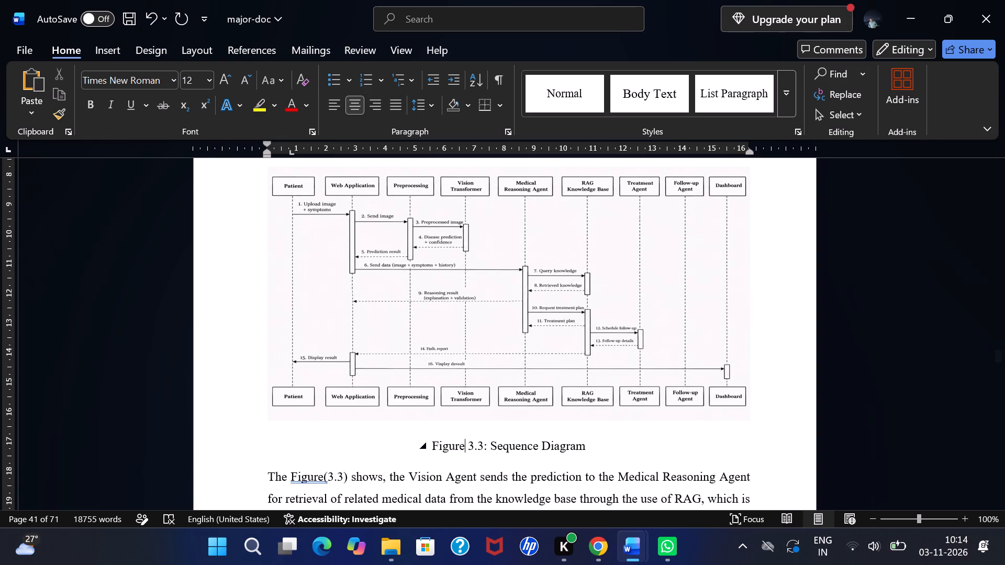
scroll(465, 445, down, 3)
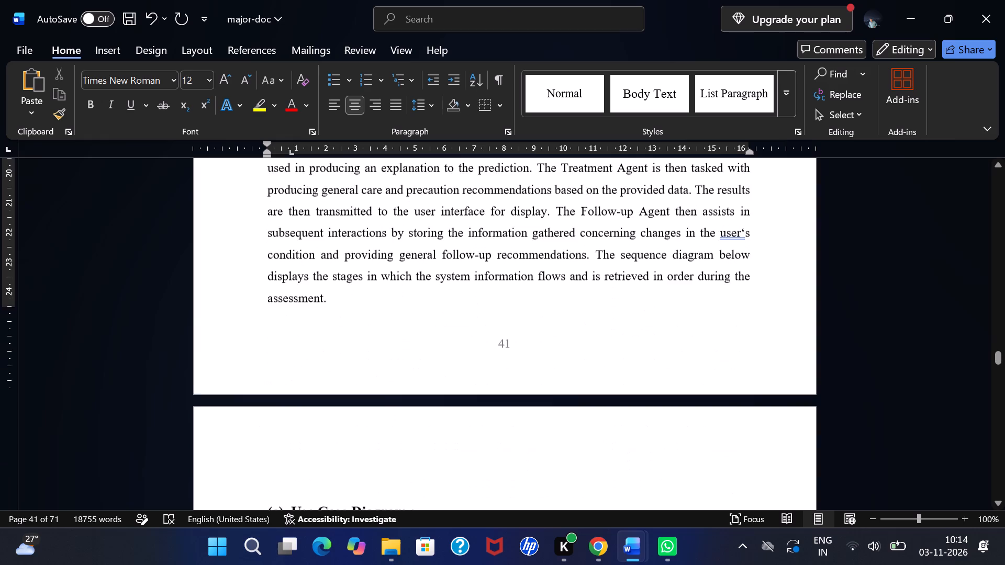
scroll(465, 445, down, 5)
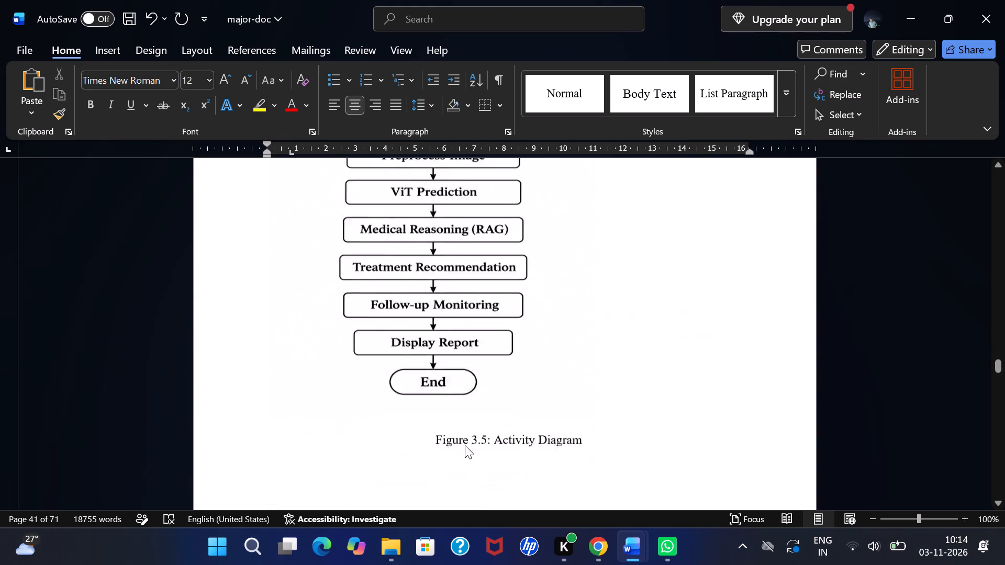
scroll(465, 445, down, 5)
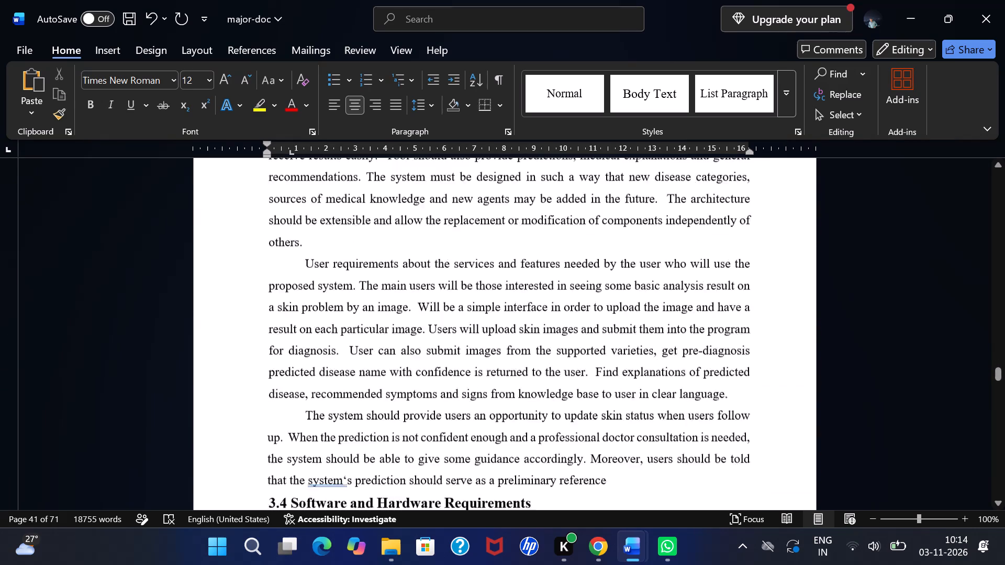
scroll(465, 445, down, 3)
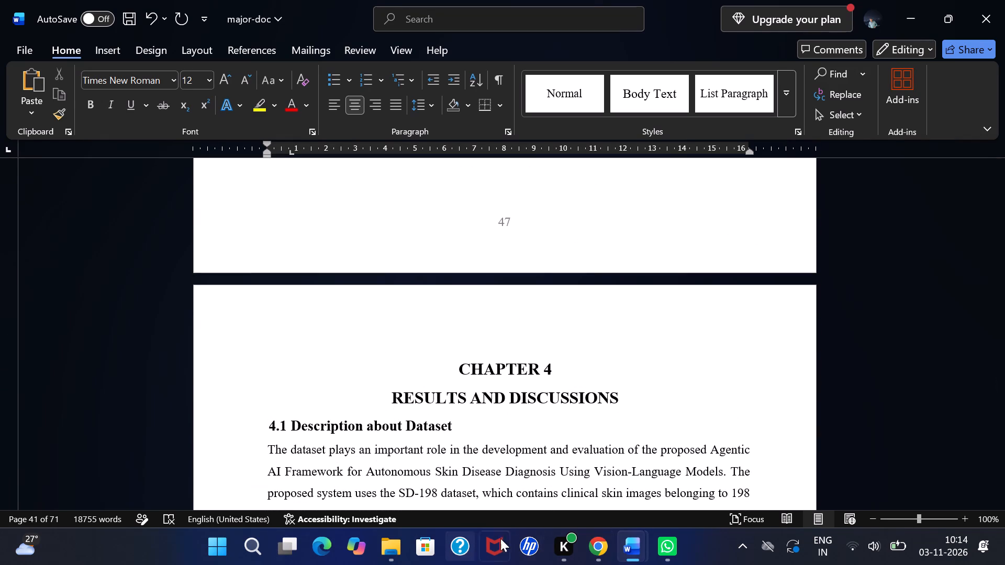
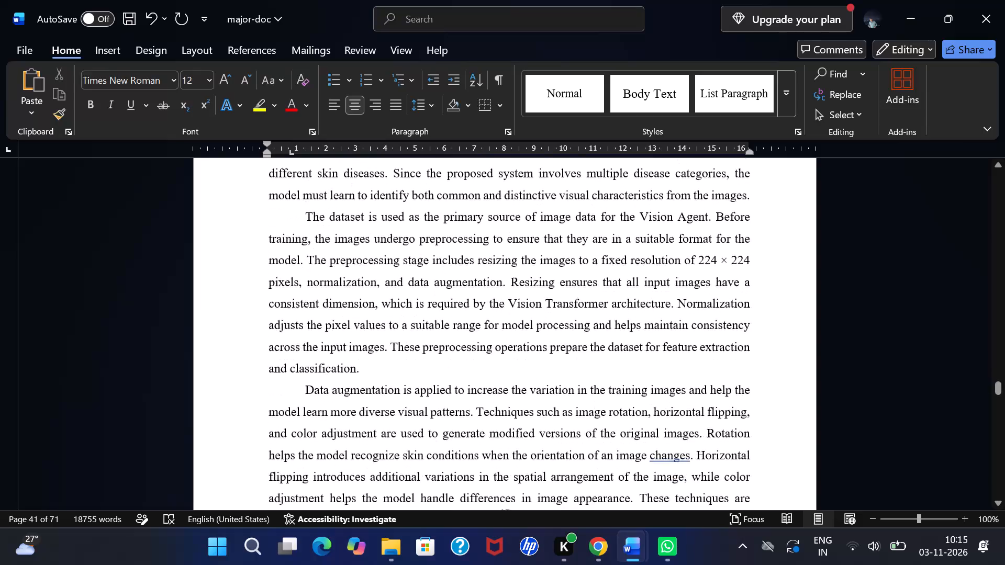
Look through Chapter 4, from the dataset description to the end of the result screenshots, for figures needing in-text references.
scroll(642, 372, down, 1)
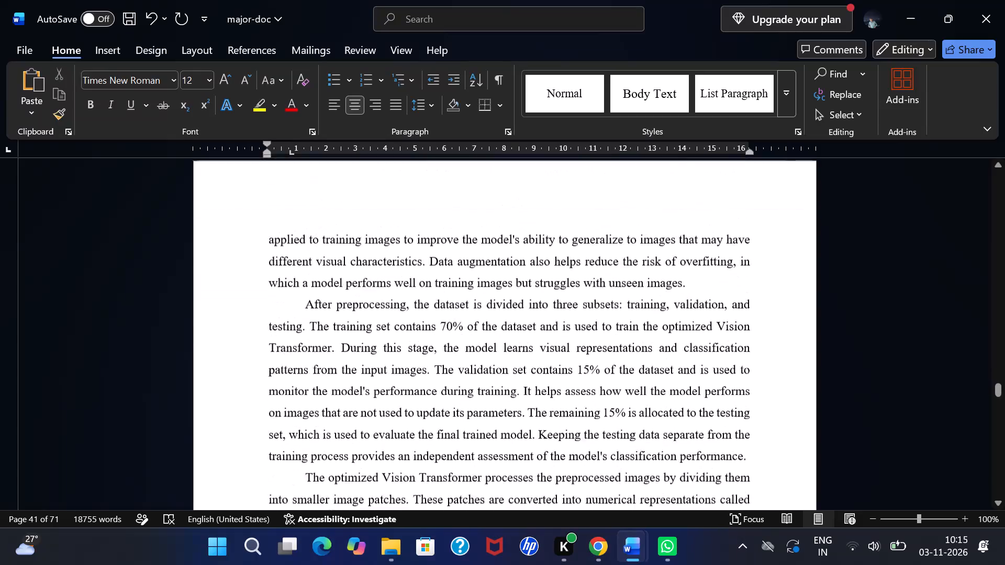
scroll(642, 372, down, 4)
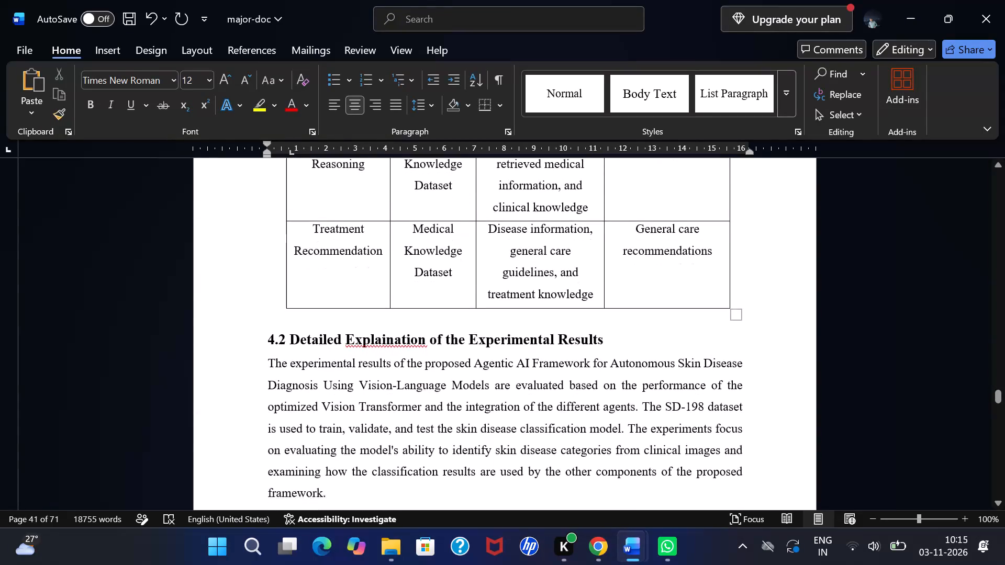
scroll(642, 372, down, 3)
scroll(642, 372, up, 1)
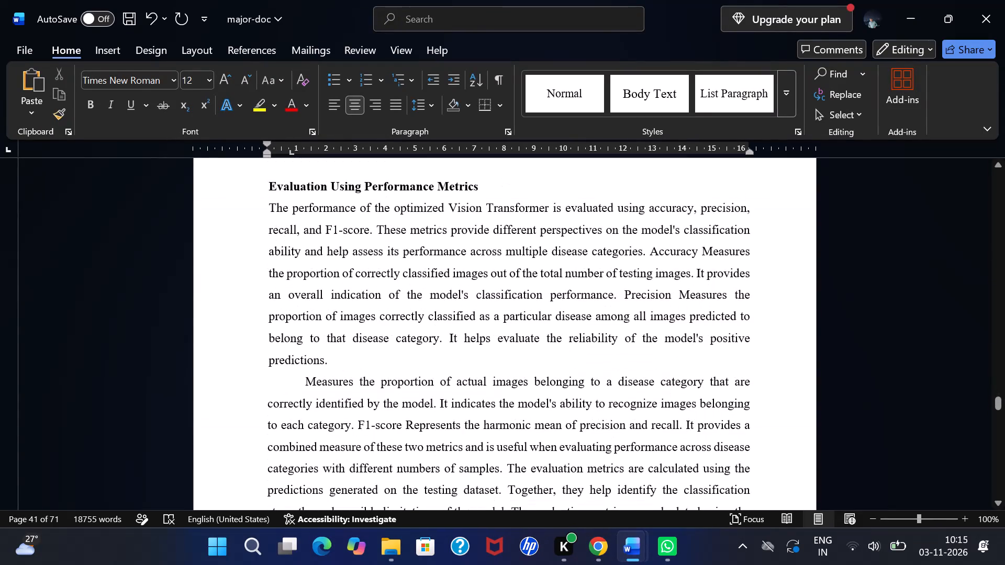
scroll(642, 372, up, 1)
scroll(642, 372, right, 1)
scroll(642, 372, down, 1)
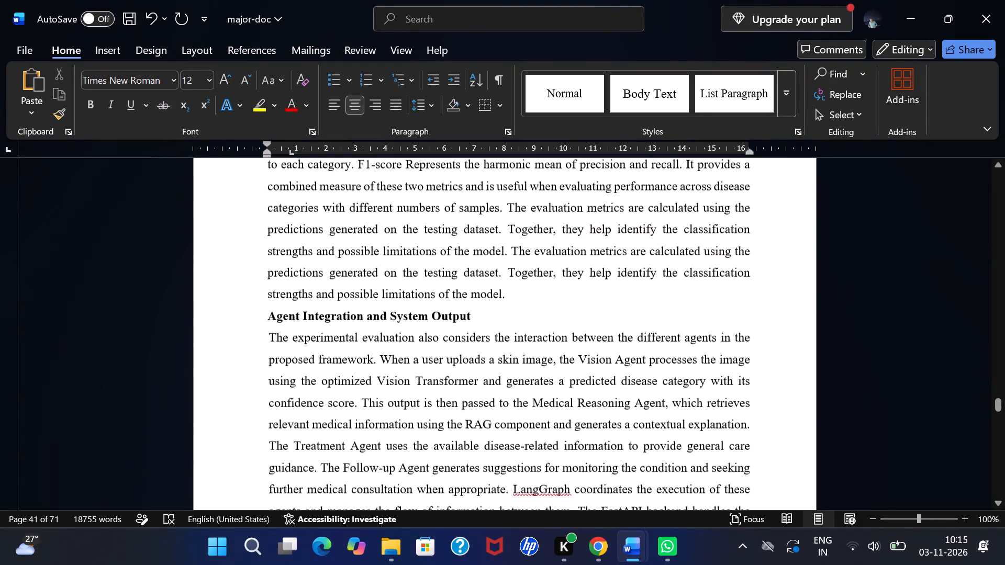
scroll(642, 372, down, 3)
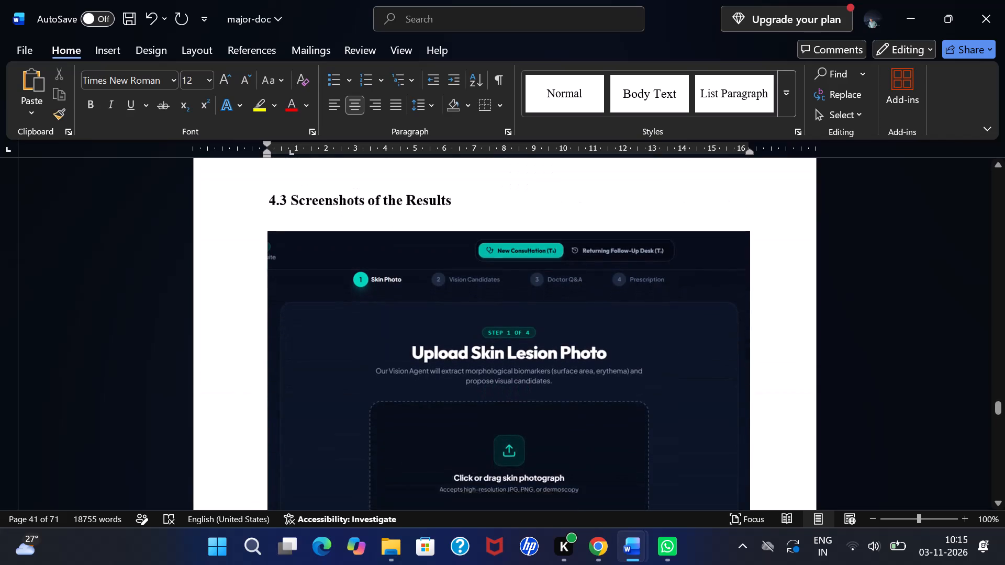
scroll(642, 372, down, 3)
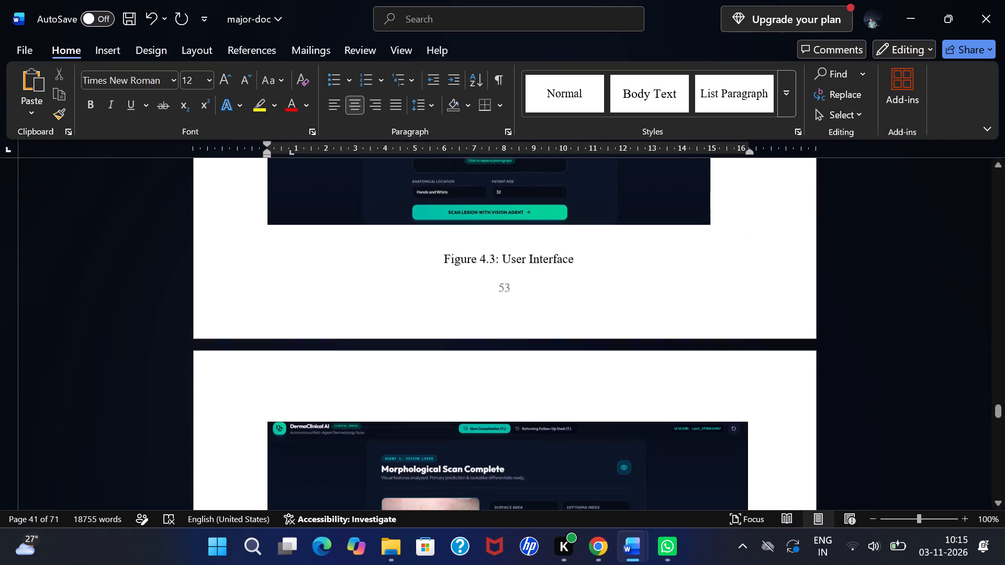
scroll(642, 372, down, 4)
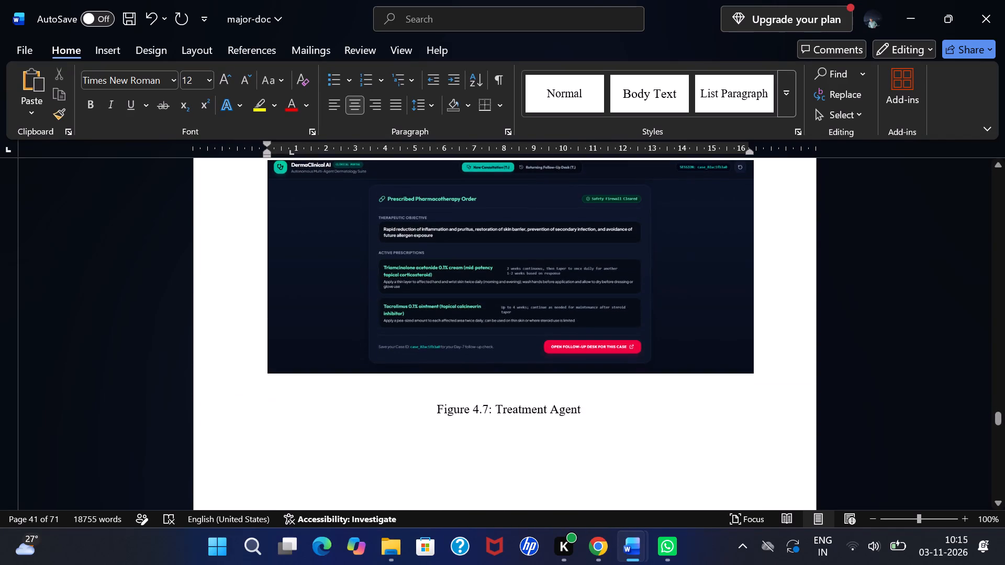
scroll(642, 372, down, 2)
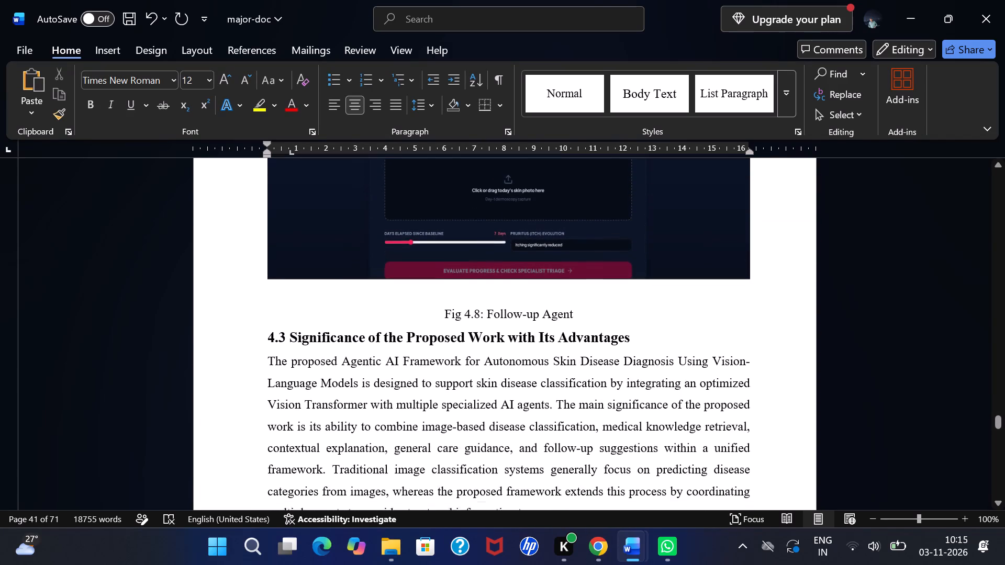
scroll(642, 372, down, 1)
scroll(642, 372, up, 1)
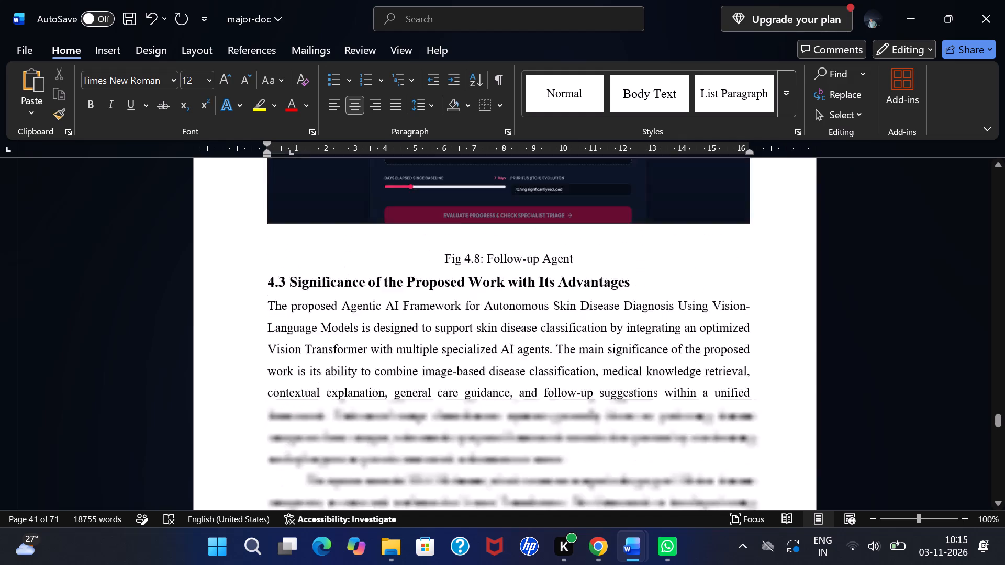
scroll(642, 372, up, 3)
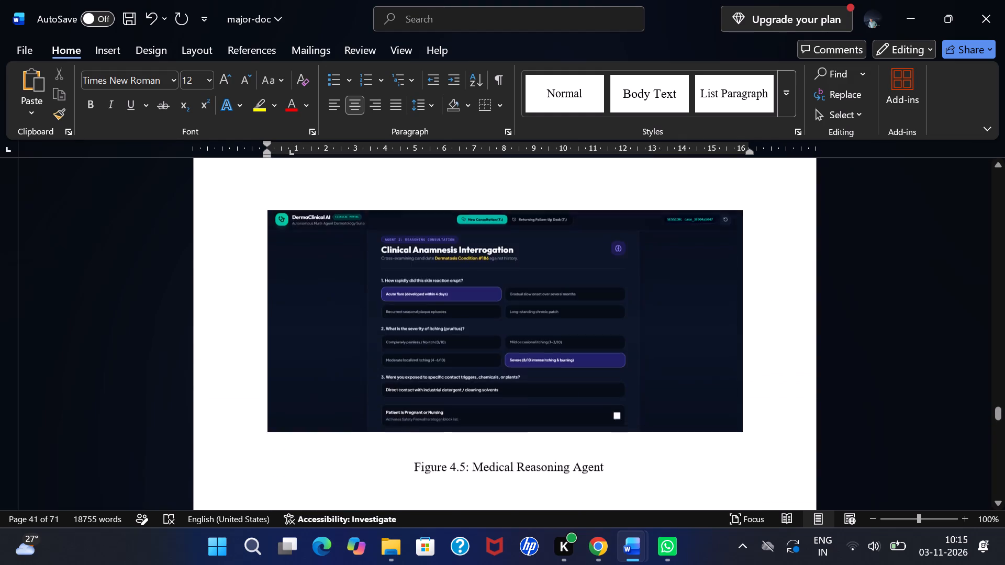
scroll(642, 372, up, 3)
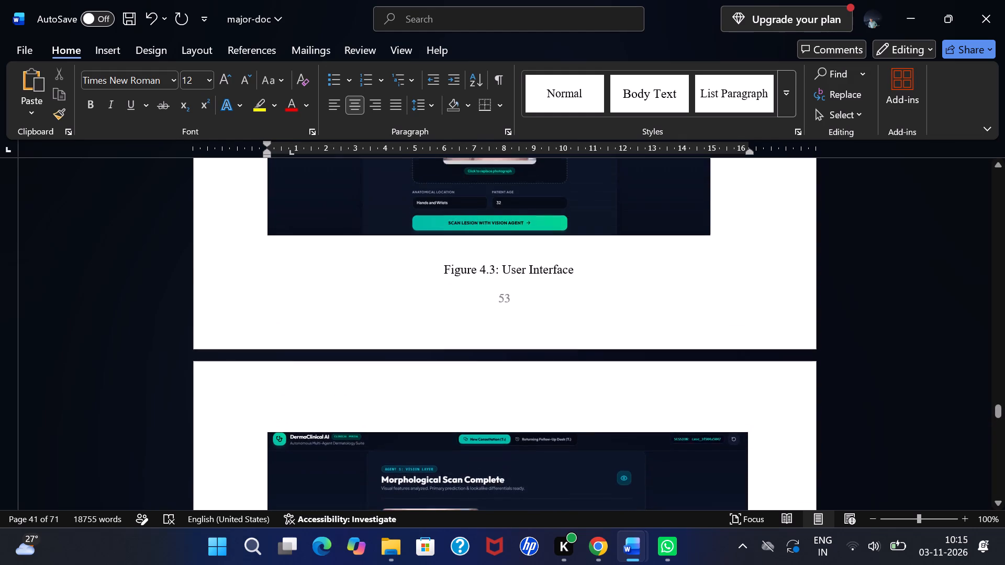
scroll(642, 372, up, 4)
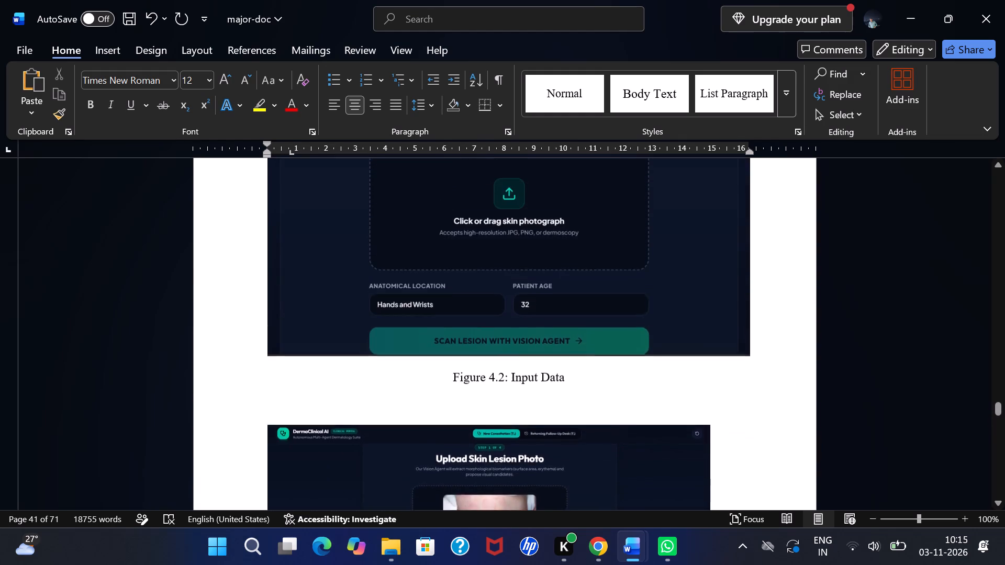
scroll(642, 372, up, 2)
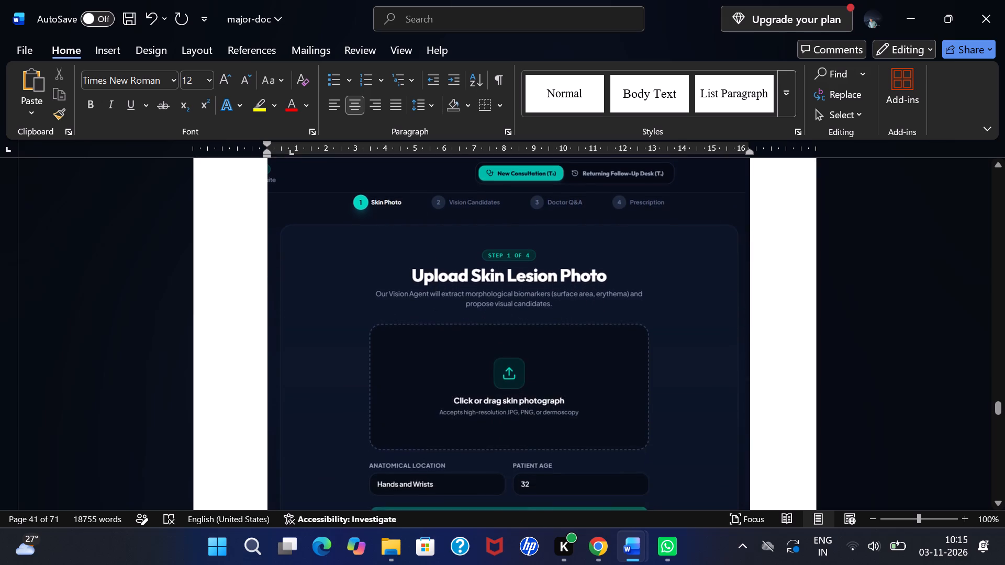
click(564, 335)
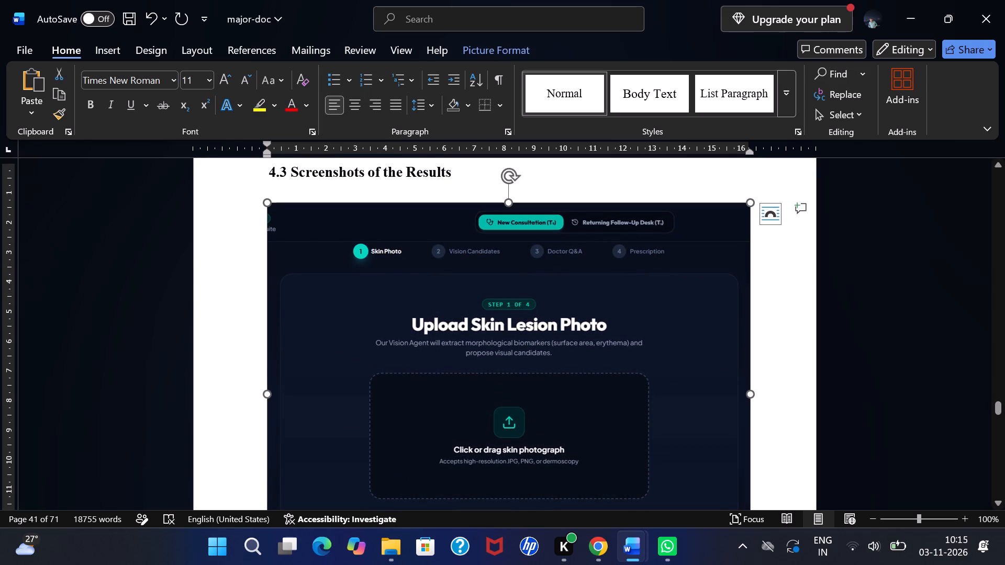
key(ctrl+c)
double_click(606, 543)
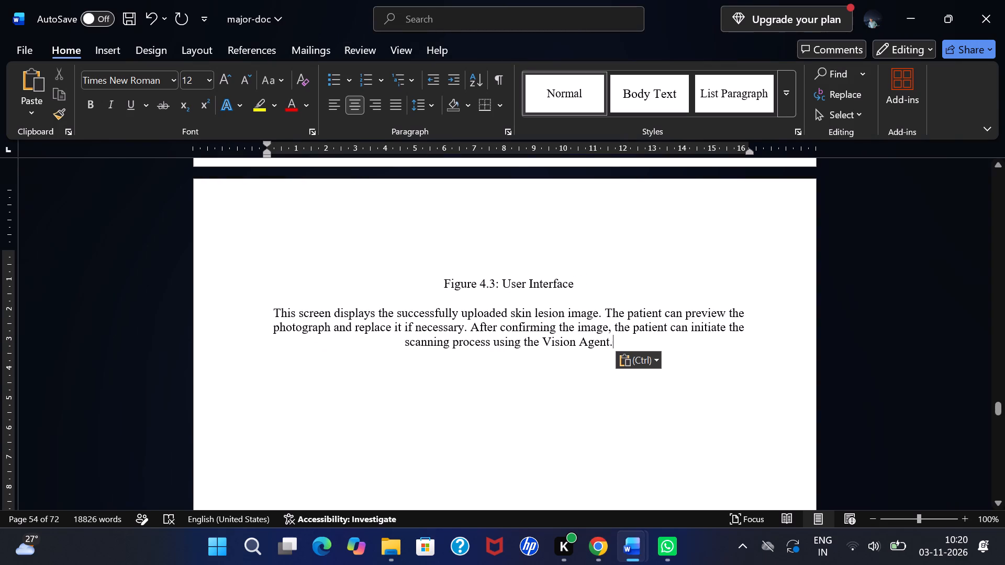
Rework the break before "scanning process using the Vision Agent" in the Figure 4.3 description, removing the preceding "the".
click(406, 345)
key(BackSpace)
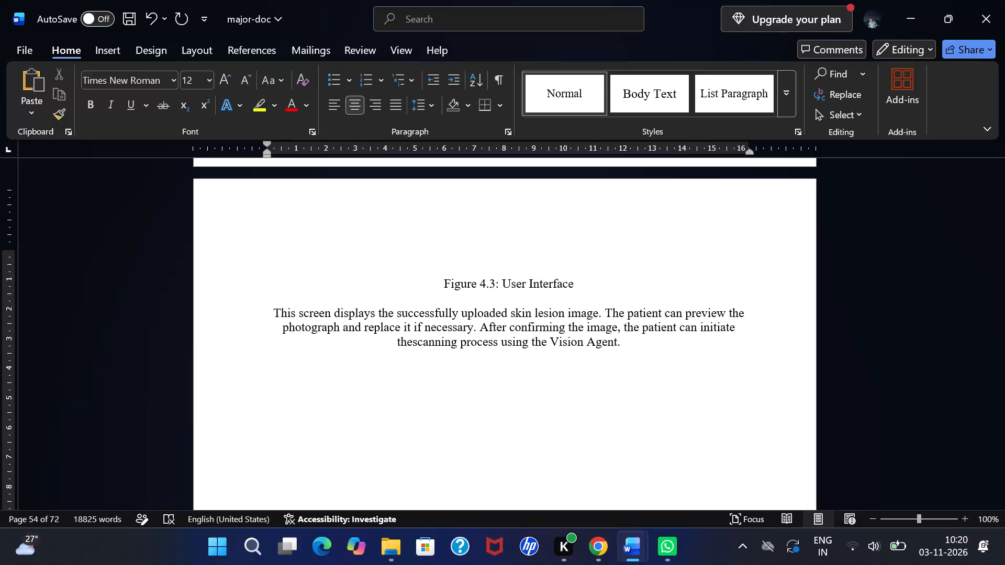
key(Return)
key(BackSpace)
key(BackSpace)
key(BackSpace)
key(Return)
key(BackSpace)
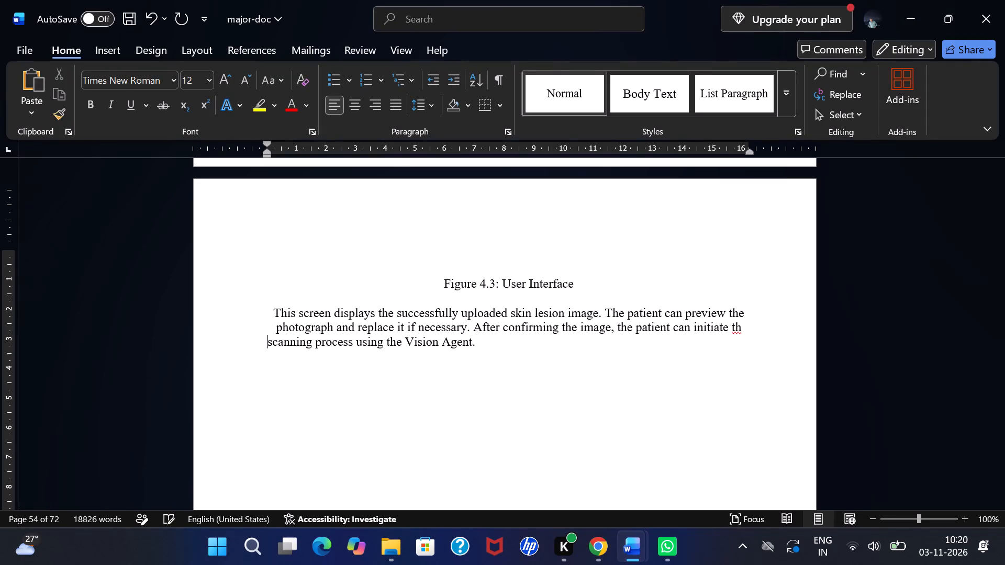
key(BackSpace)
key(BackSpace)
key(BackSpace)
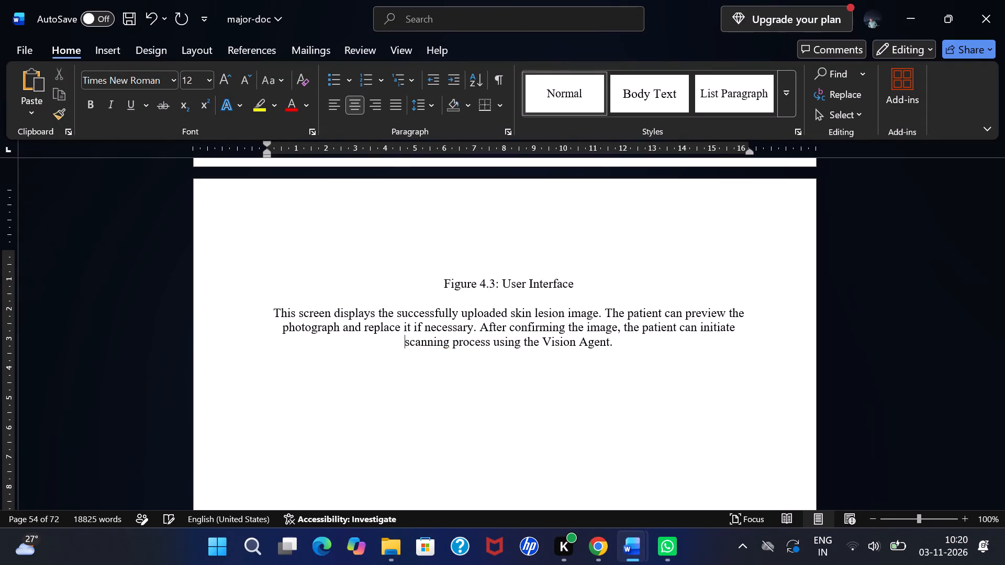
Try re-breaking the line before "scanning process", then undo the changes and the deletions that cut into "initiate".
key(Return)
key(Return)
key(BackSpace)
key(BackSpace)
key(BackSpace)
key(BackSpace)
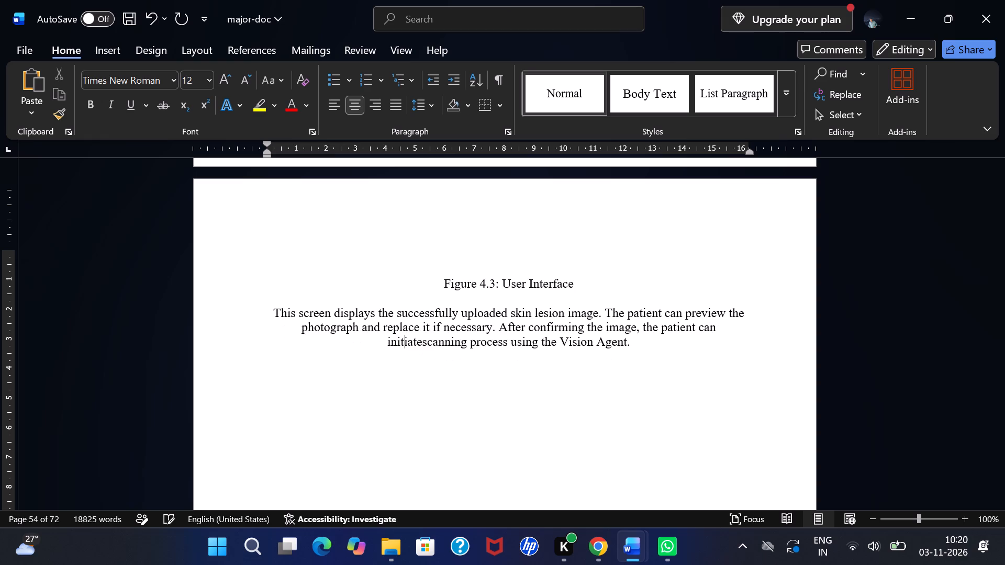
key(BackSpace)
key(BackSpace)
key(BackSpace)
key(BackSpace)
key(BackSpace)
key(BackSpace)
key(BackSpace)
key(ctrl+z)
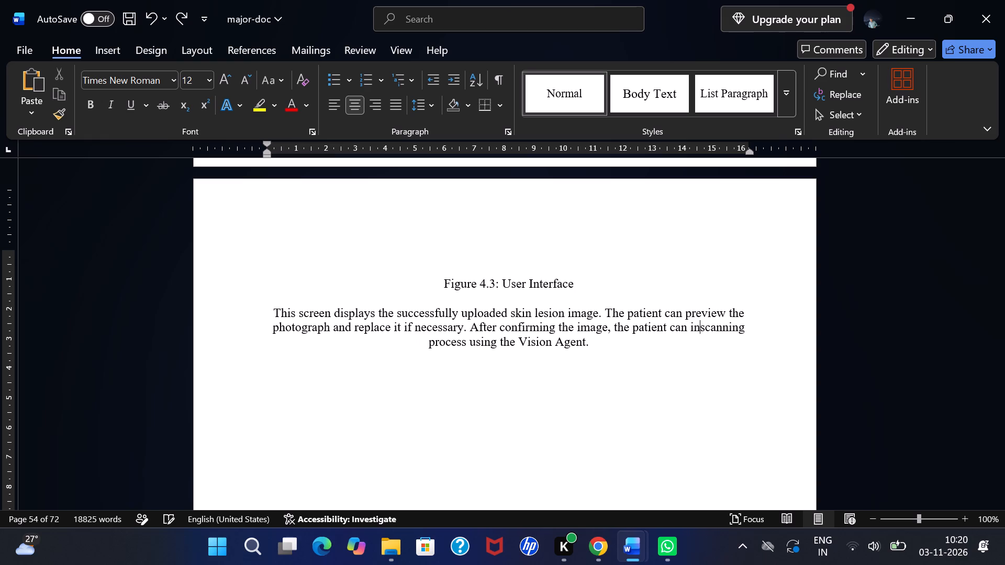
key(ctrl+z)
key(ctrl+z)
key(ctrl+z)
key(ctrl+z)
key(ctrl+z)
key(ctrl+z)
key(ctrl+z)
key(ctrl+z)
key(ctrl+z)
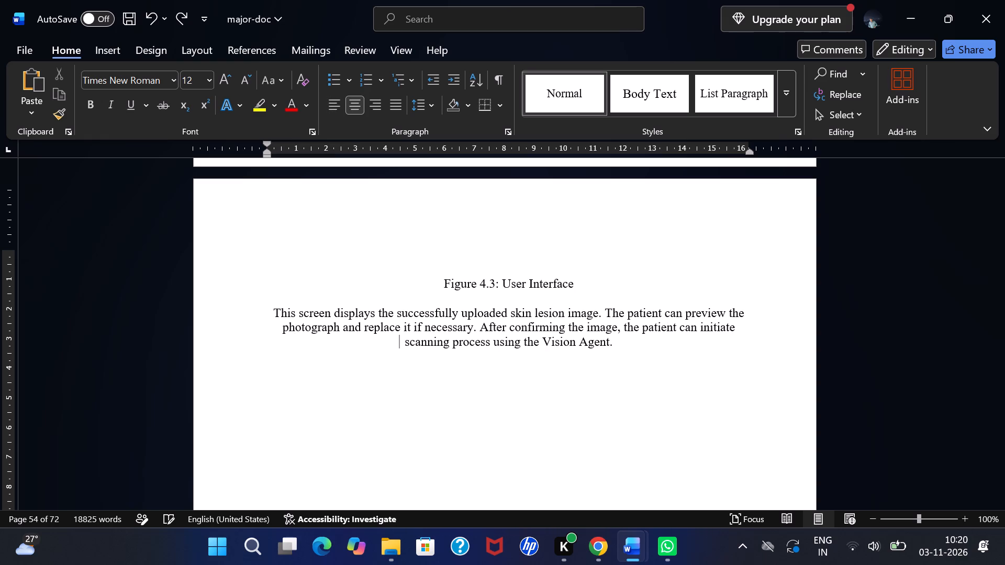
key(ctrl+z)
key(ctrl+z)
Split the Figure 4.3 description into left-aligned lines starting at "photograph" and "scanning", placing it directly below the caption without a blank line.
key(BackSpace)
key(Return)
key(BackSpace)
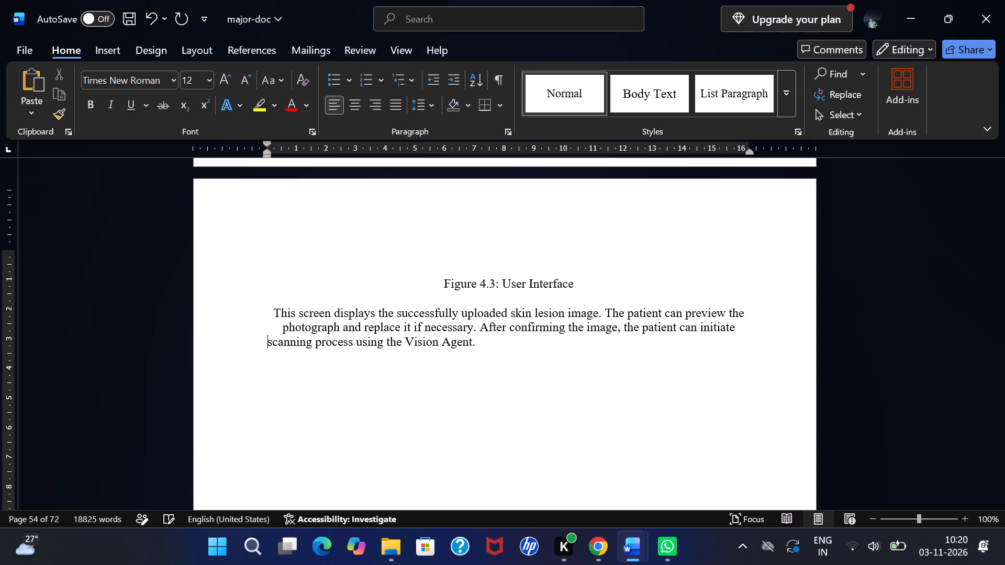
click(284, 325)
key(BackSpace)
key(Return)
key(BackSpace)
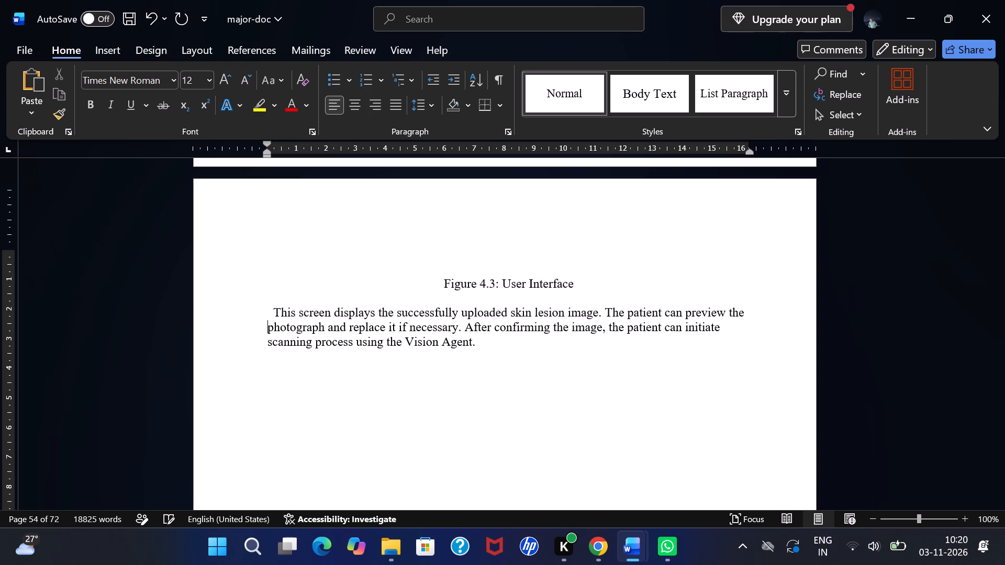
click(273, 310)
key(BackSpace)
key(BackSpace)
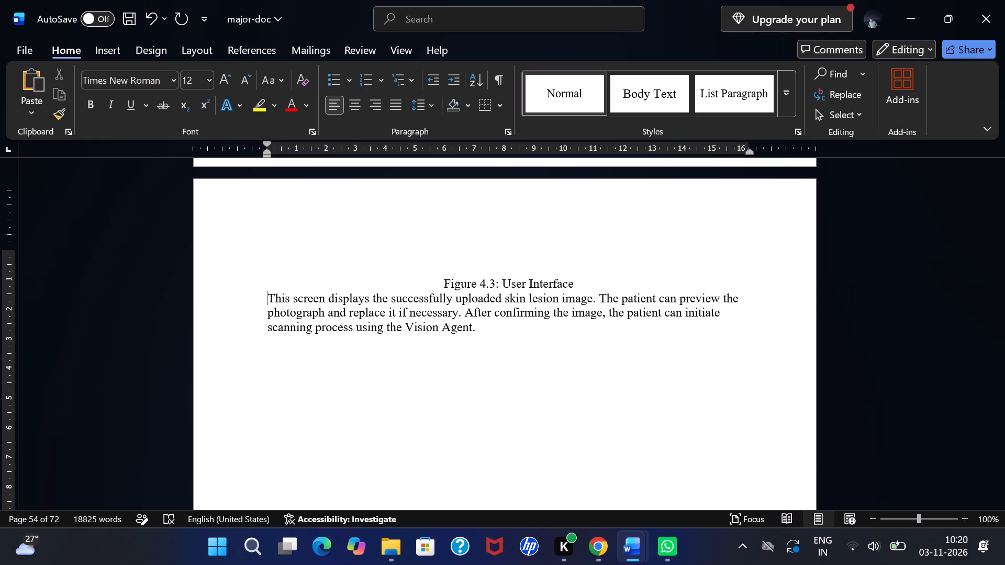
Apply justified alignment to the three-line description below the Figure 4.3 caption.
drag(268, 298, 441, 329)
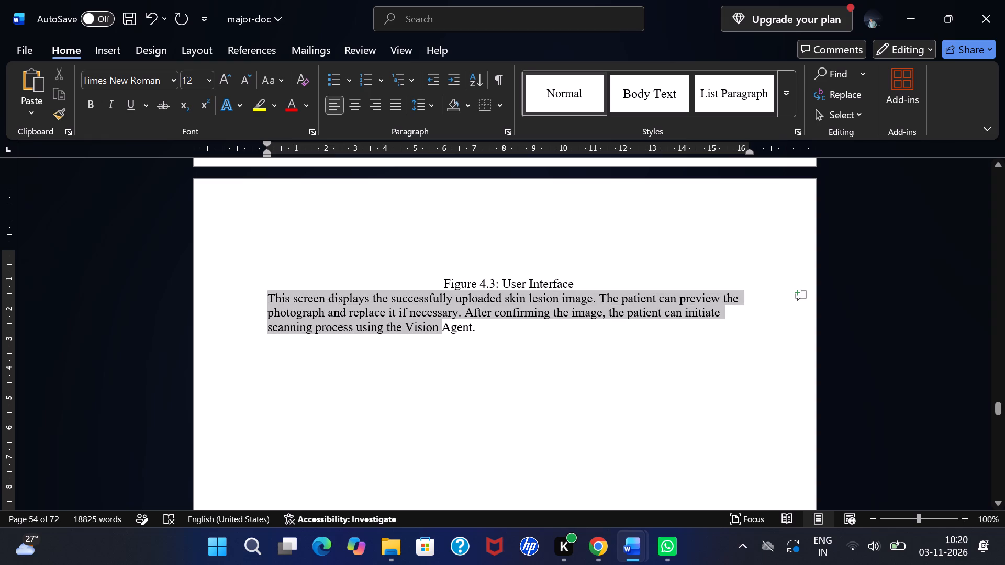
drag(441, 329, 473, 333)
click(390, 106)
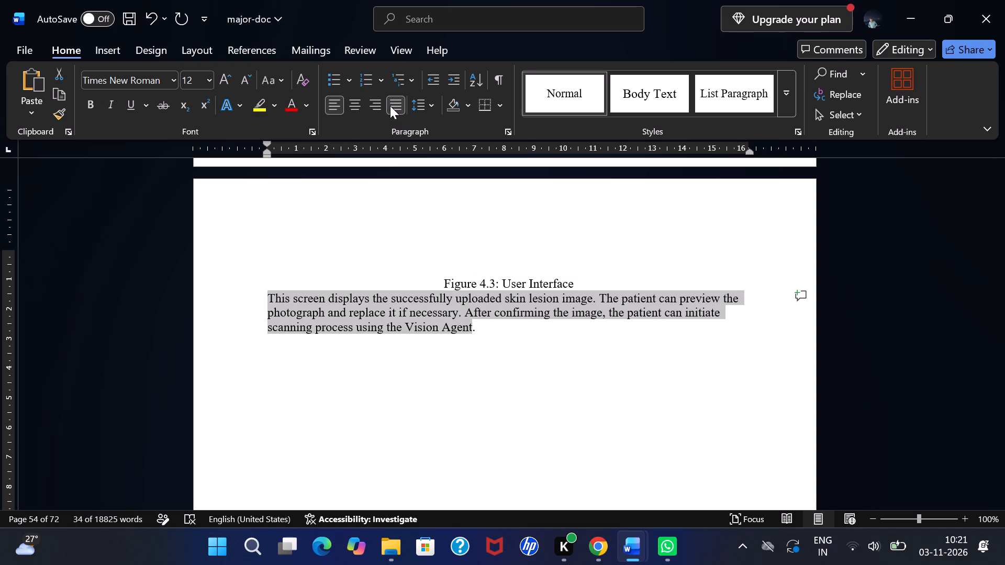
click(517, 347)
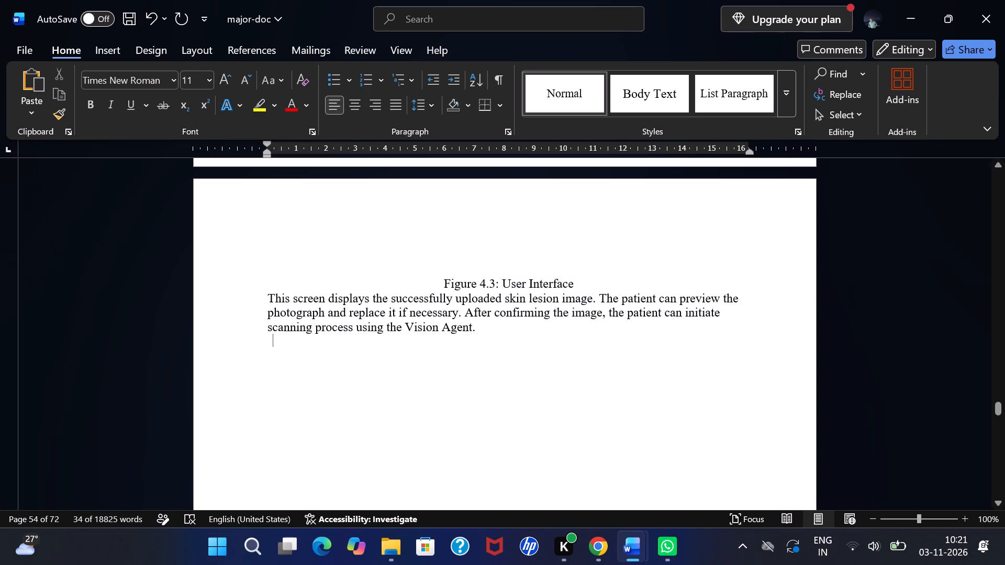
Set the line spacing of the "Figure 4.3: User Interface" caption and its description to 1.5.
click(428, 109)
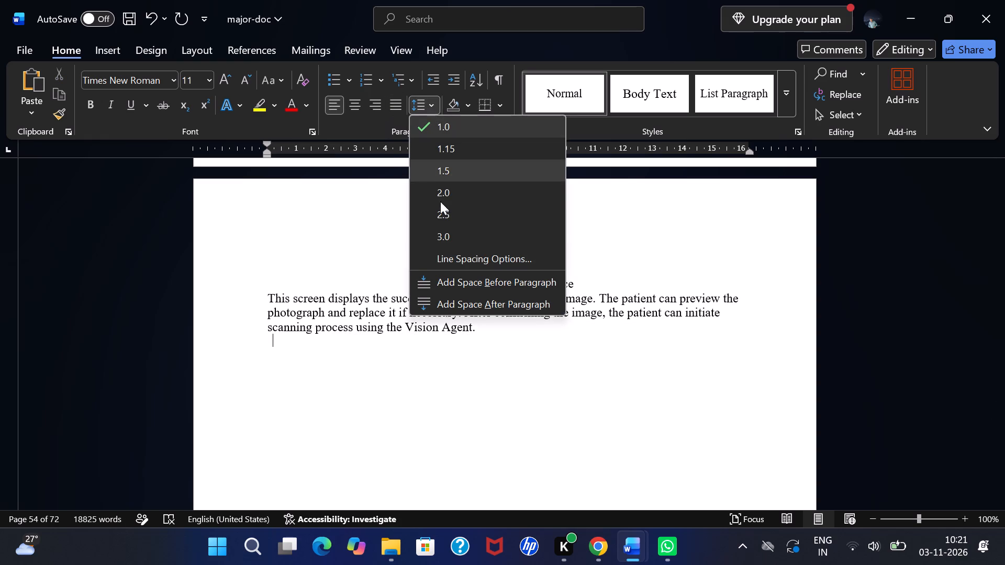
click(443, 175)
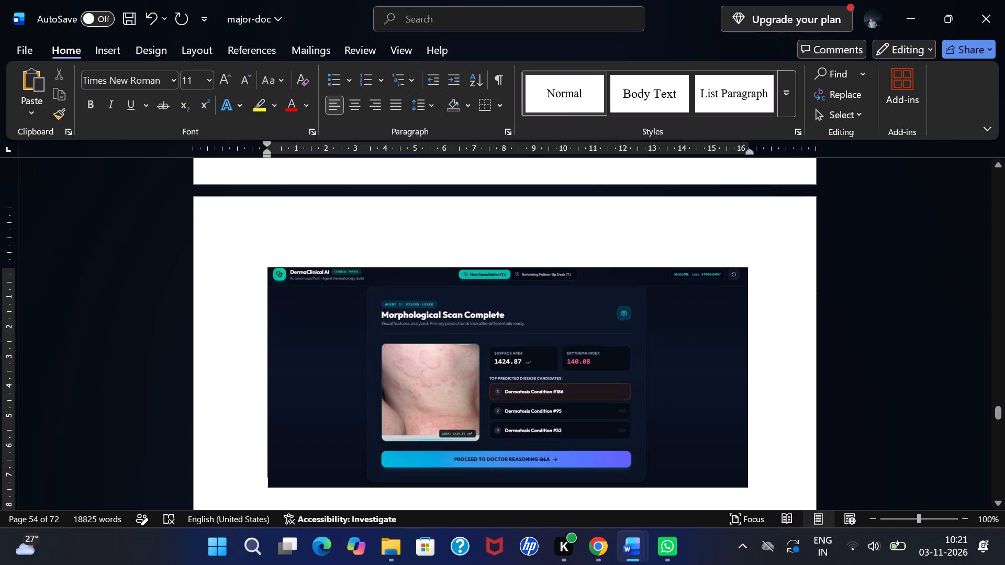
scroll(584, 293, down, 5)
scroll(584, 293, up, 3)
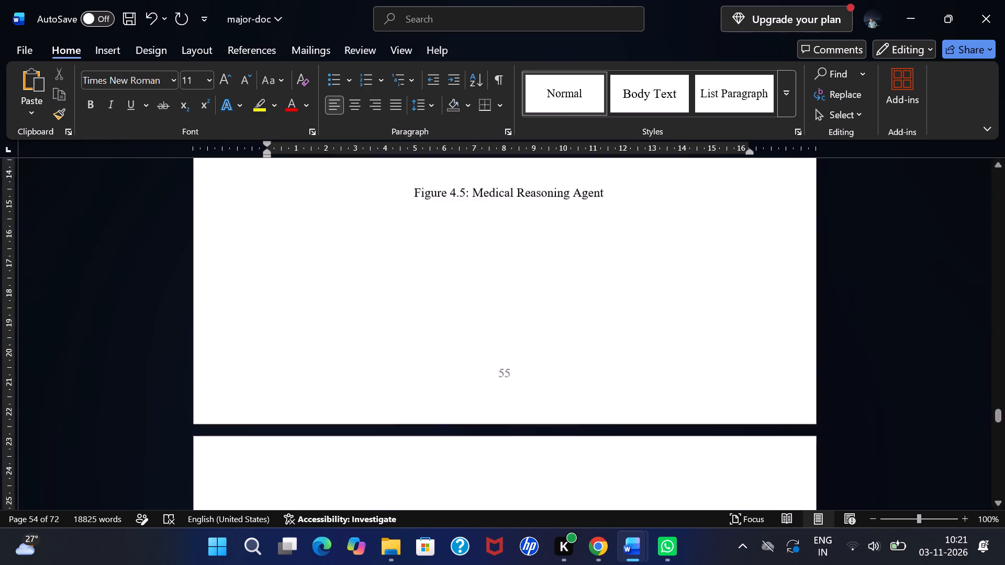
scroll(584, 293, up, 3)
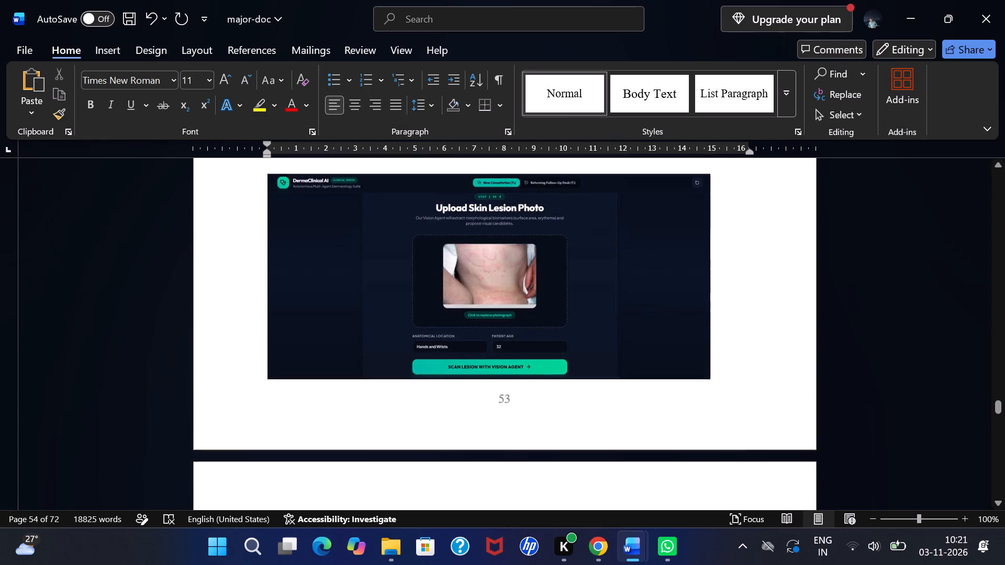
scroll(584, 293, up, 1)
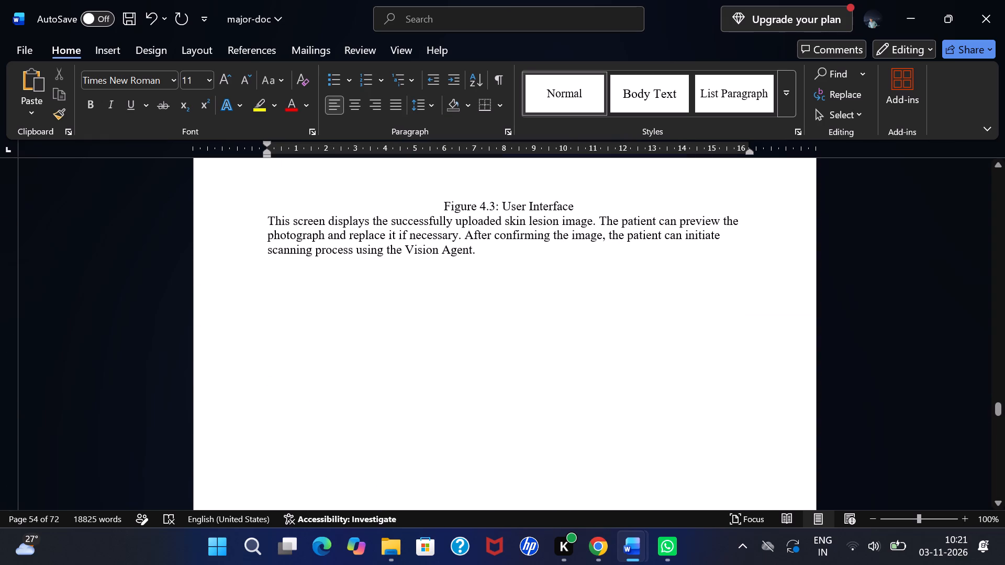
drag(502, 203, 508, 248)
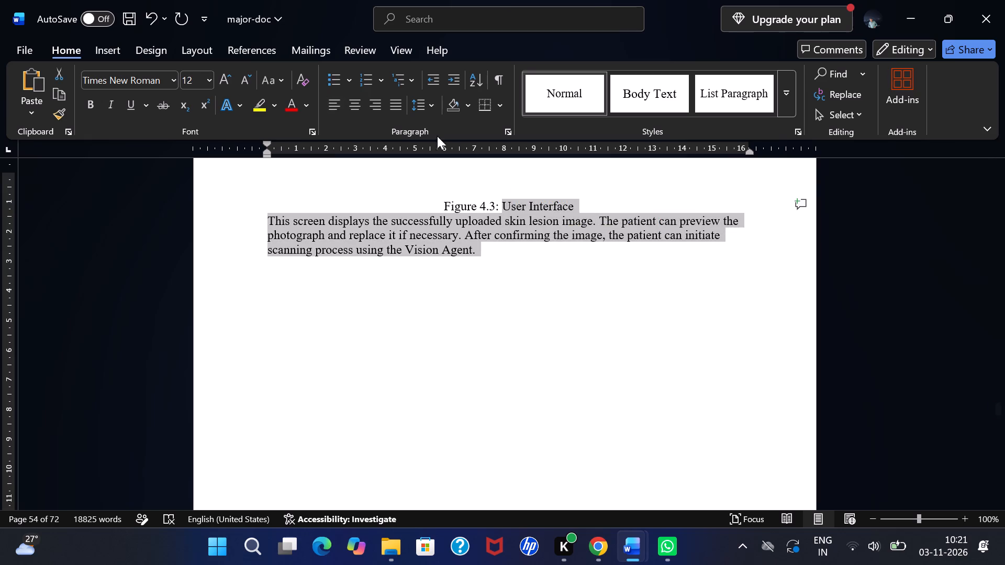
click(434, 103)
click(444, 168)
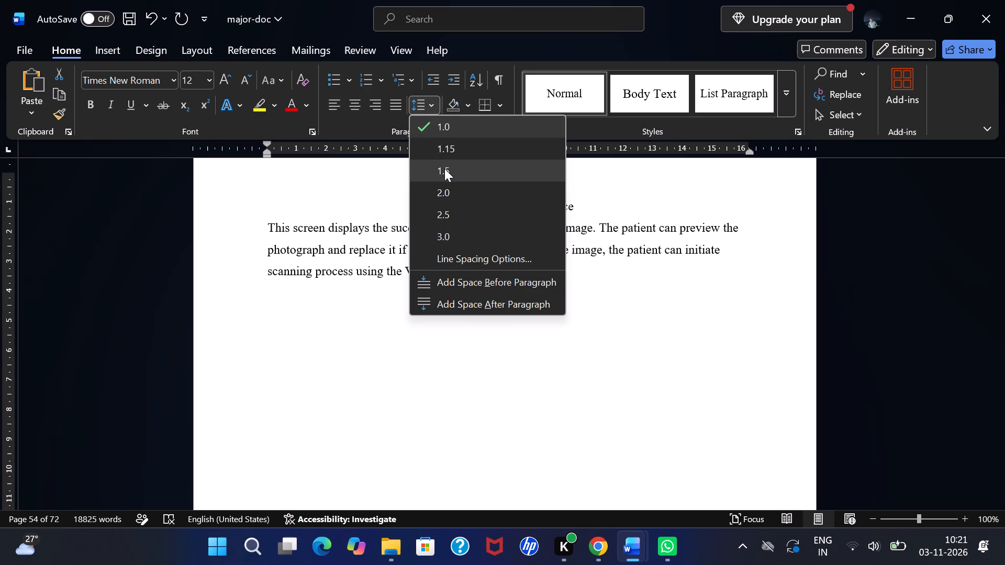
click(507, 282)
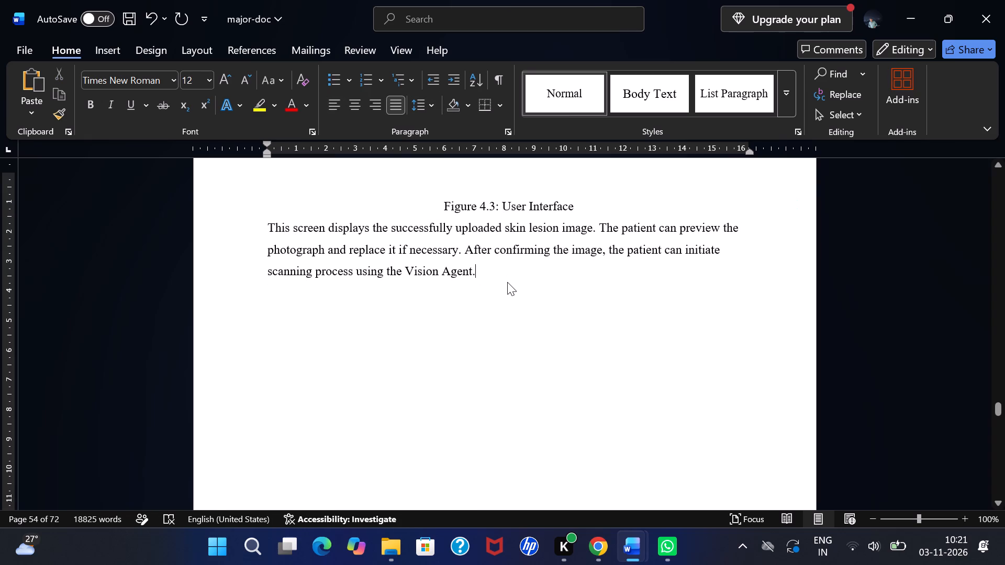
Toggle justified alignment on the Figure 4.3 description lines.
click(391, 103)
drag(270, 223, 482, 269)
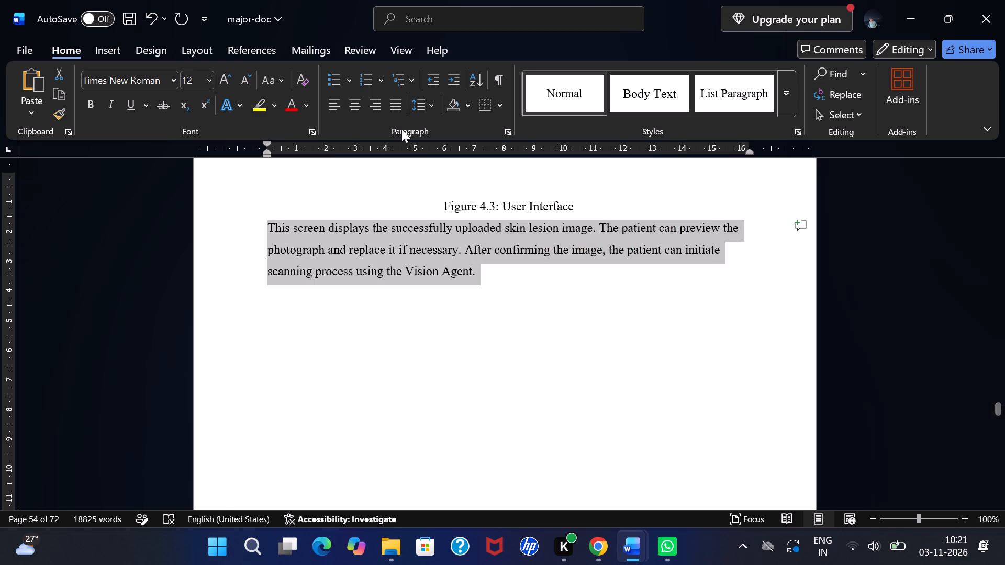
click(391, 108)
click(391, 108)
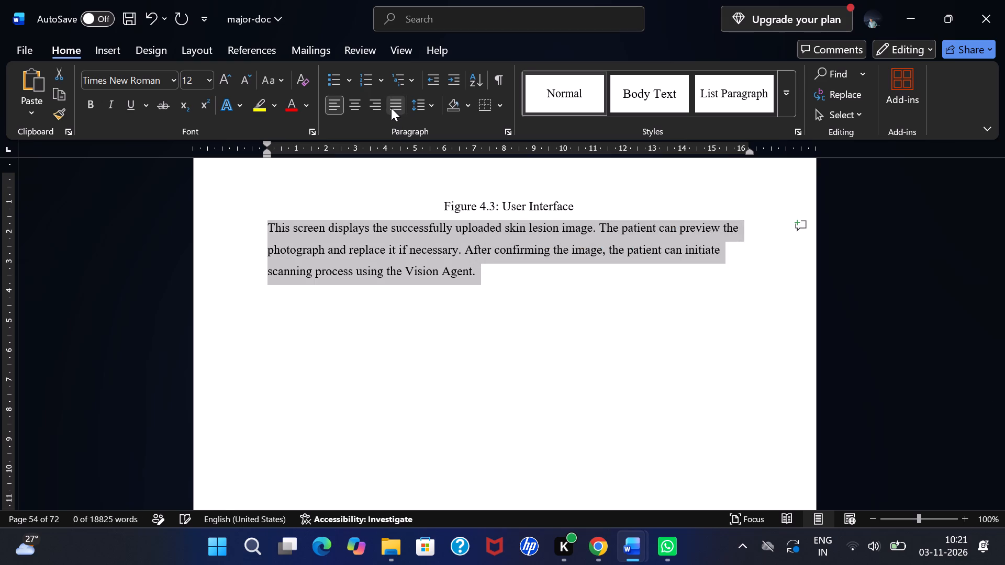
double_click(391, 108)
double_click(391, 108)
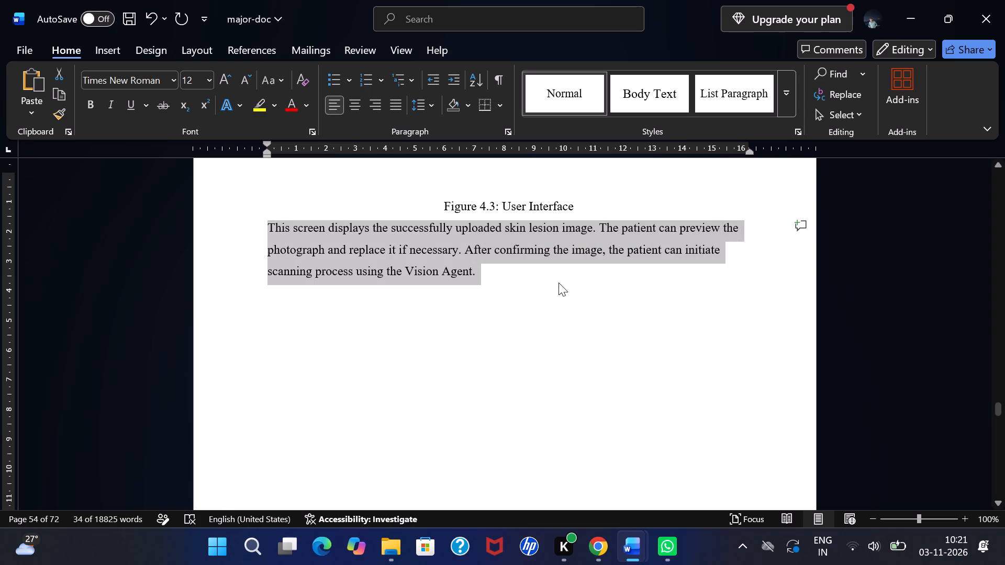
Re-enter the line breaks before "scanning process" and before "This screen displays" in the Figure 4.3 description.
click(277, 270)
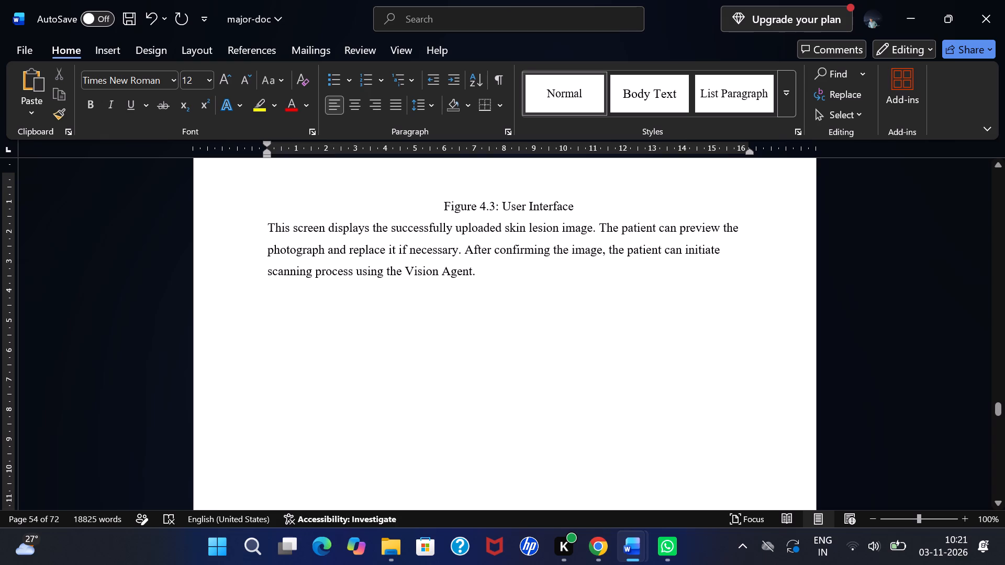
click(265, 273)
key(BackSpace)
key(Return)
click(268, 229)
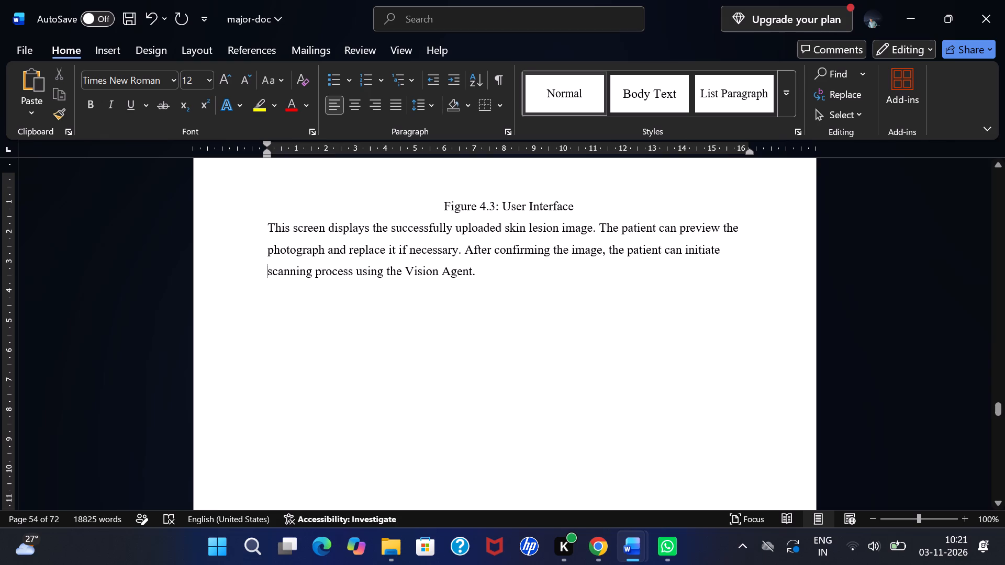
key(BackSpace)
key(Return)
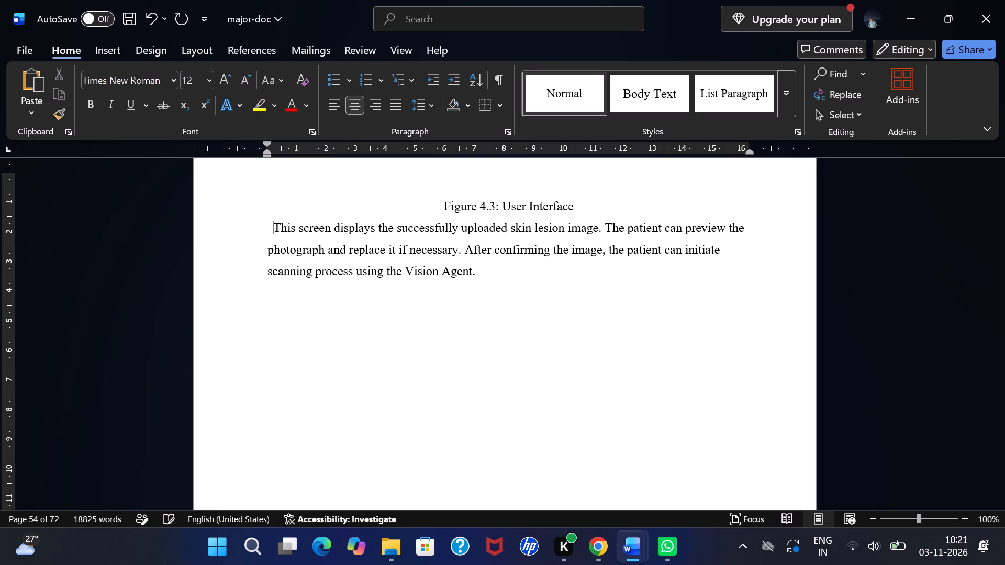
key(space)
key(BackSpace)
key(BackSpace)
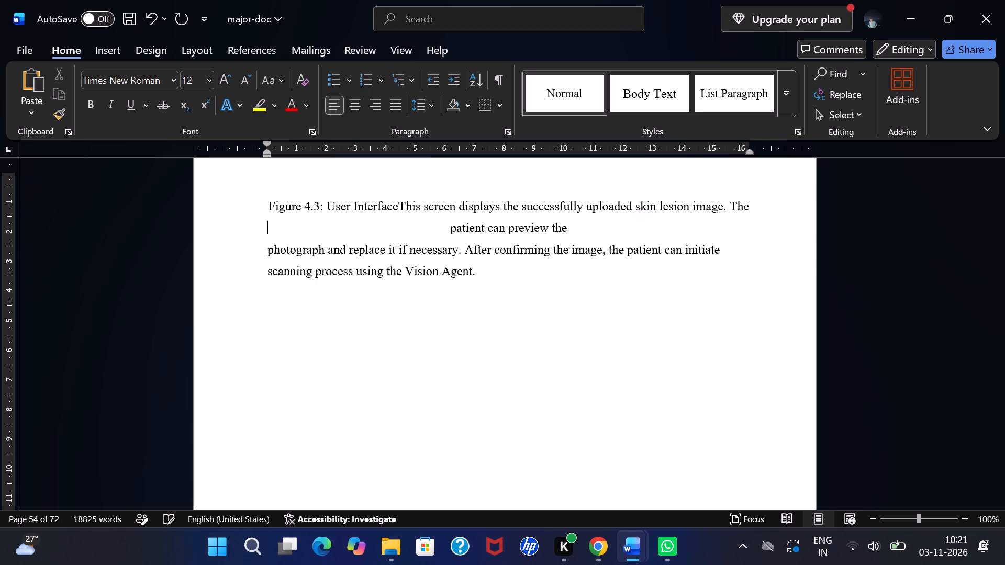
key(BackSpace)
key(Return)
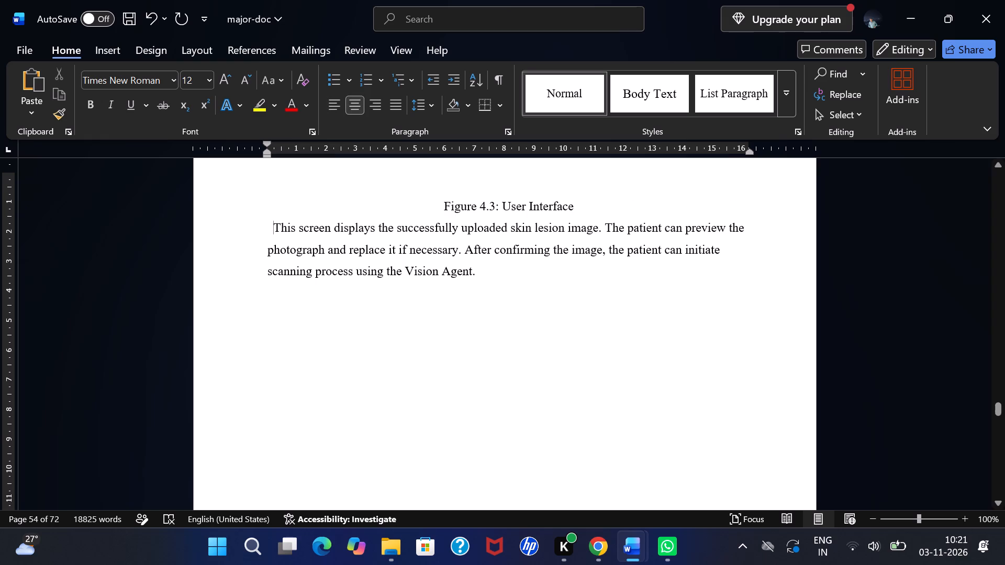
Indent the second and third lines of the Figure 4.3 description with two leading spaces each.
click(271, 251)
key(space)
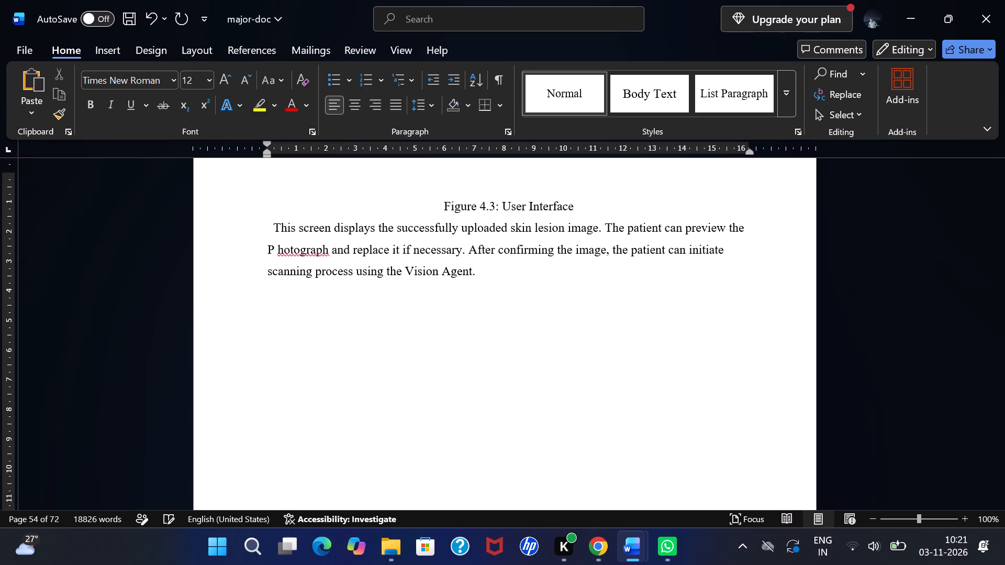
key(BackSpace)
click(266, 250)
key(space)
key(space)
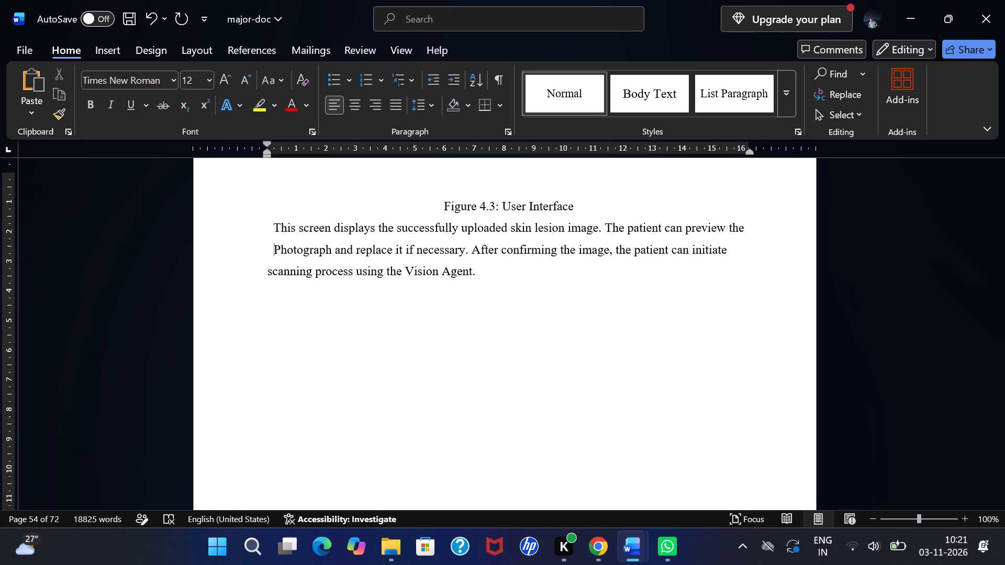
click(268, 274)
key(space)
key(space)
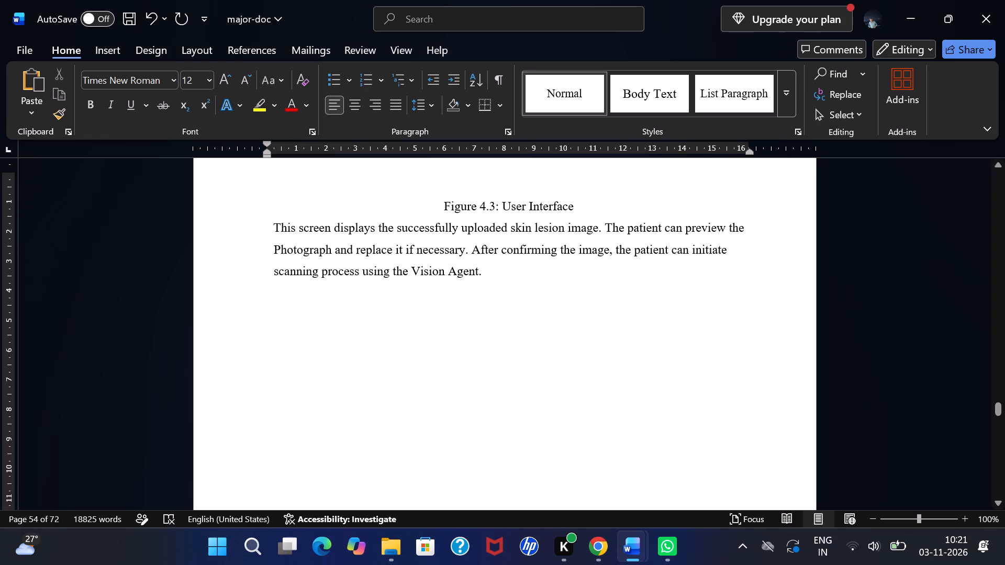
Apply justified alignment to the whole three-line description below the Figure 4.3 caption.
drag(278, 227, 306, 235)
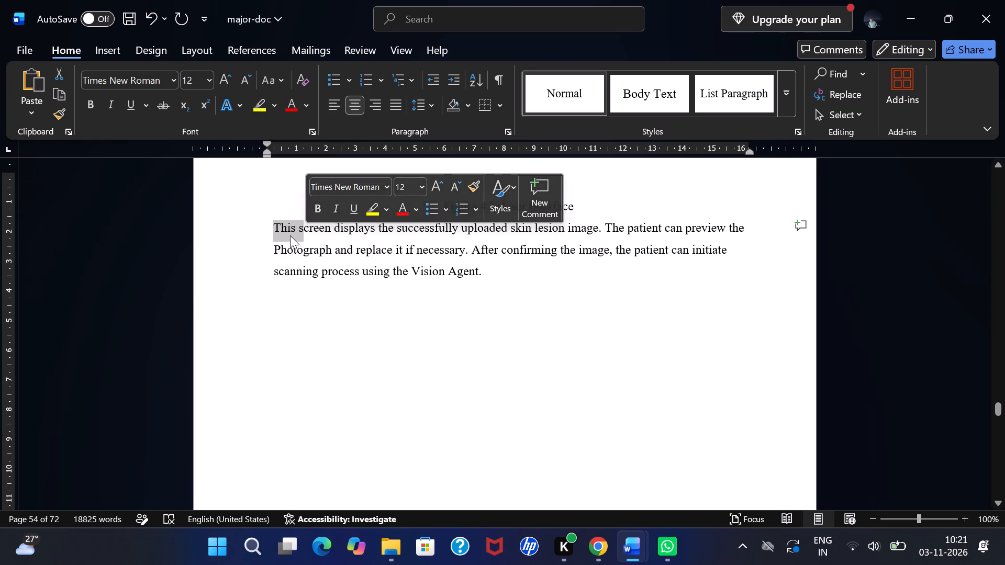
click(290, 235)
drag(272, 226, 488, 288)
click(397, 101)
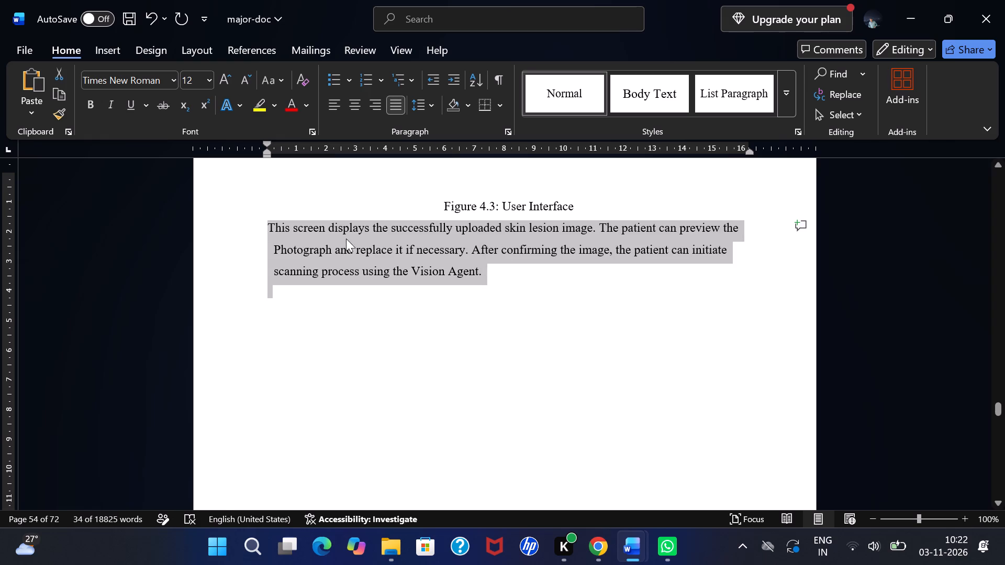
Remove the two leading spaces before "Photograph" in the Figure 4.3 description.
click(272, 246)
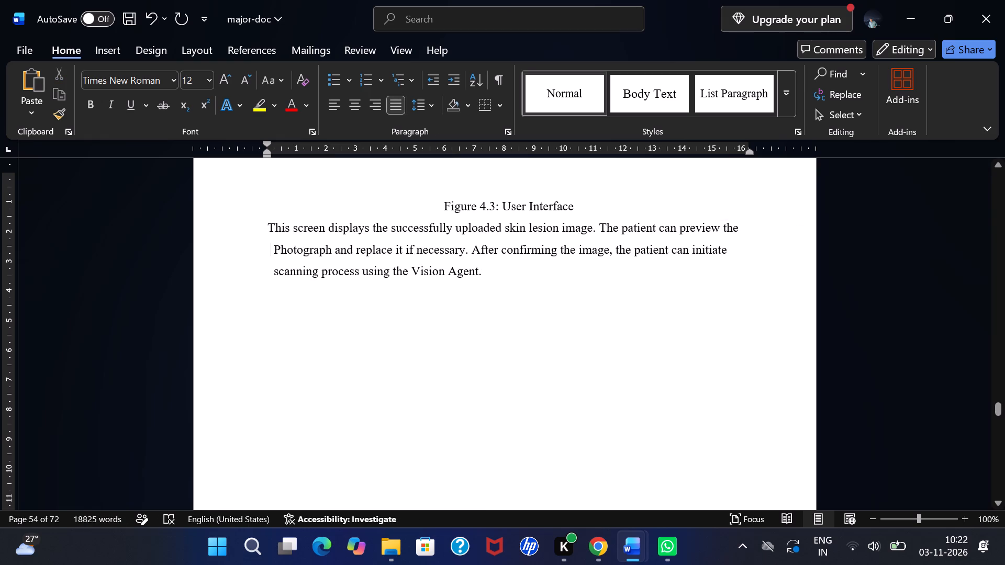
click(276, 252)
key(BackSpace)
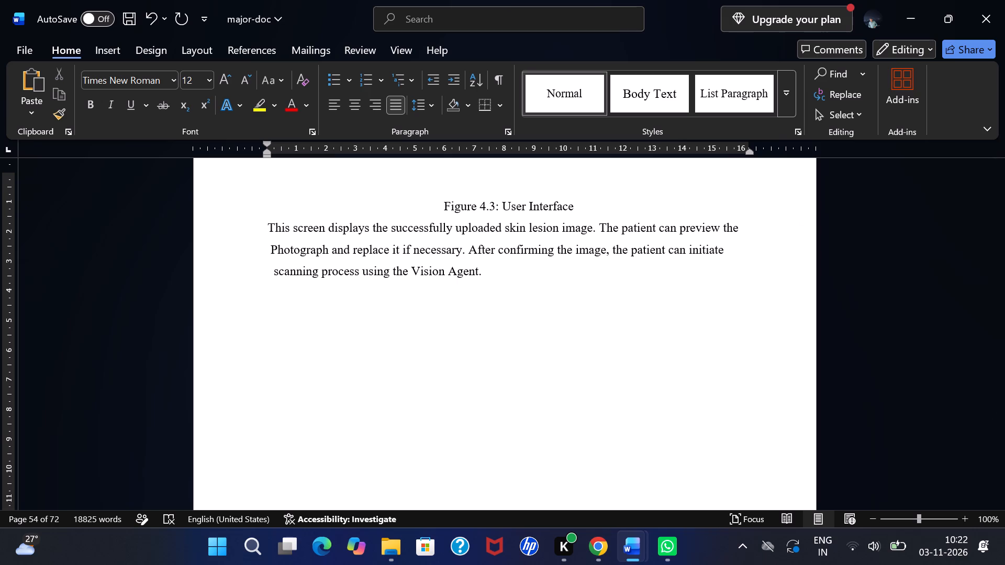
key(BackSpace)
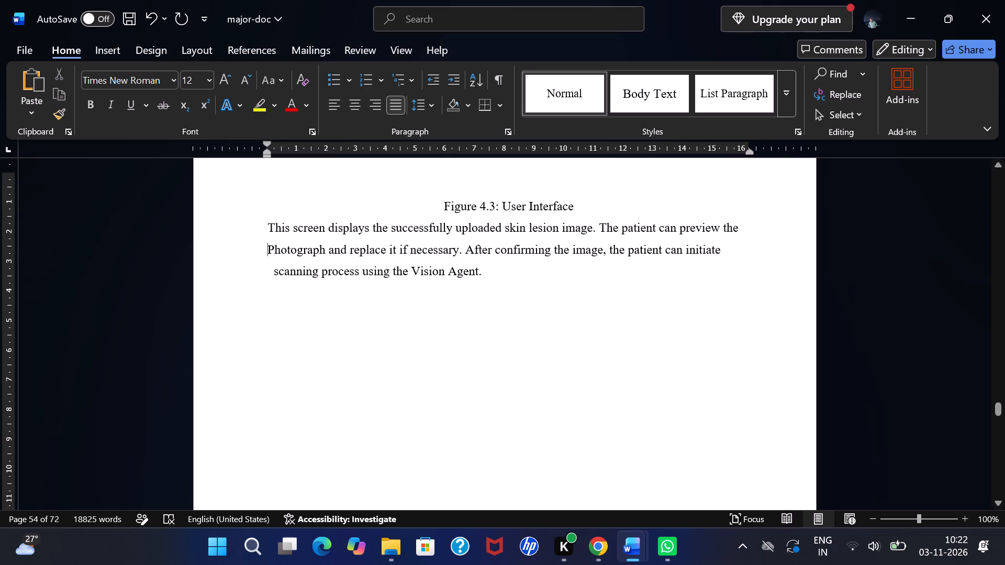
Justify the description below "Figure 4.2: Input Data" and set its line spacing to 1.5.
scroll(305, 310, up, 3)
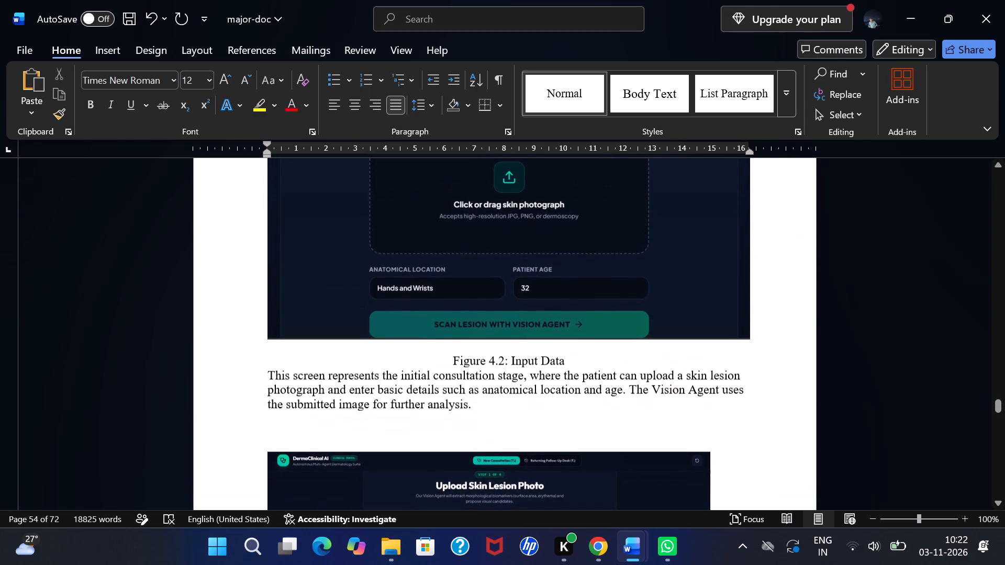
drag(264, 378, 474, 409)
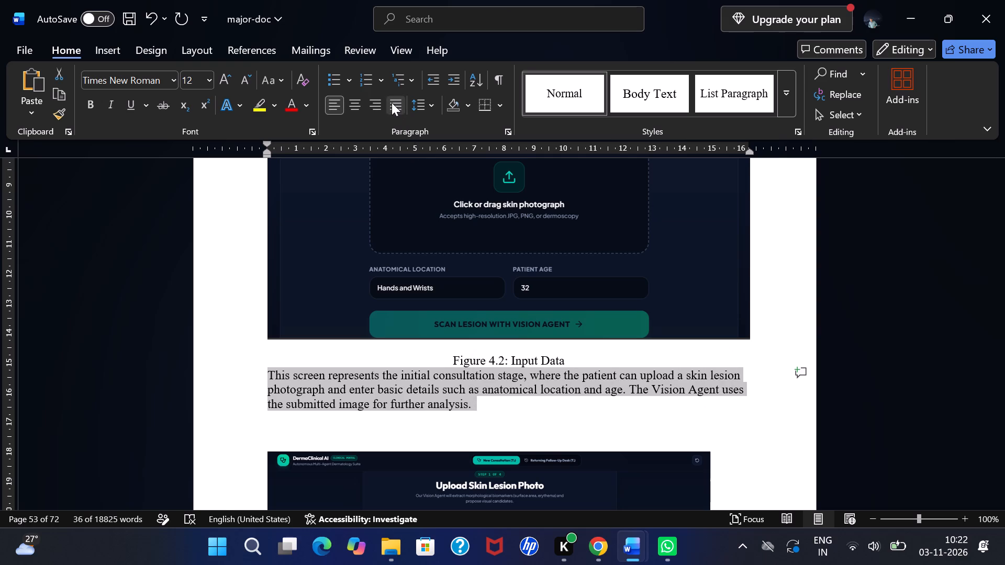
click(392, 103)
click(434, 109)
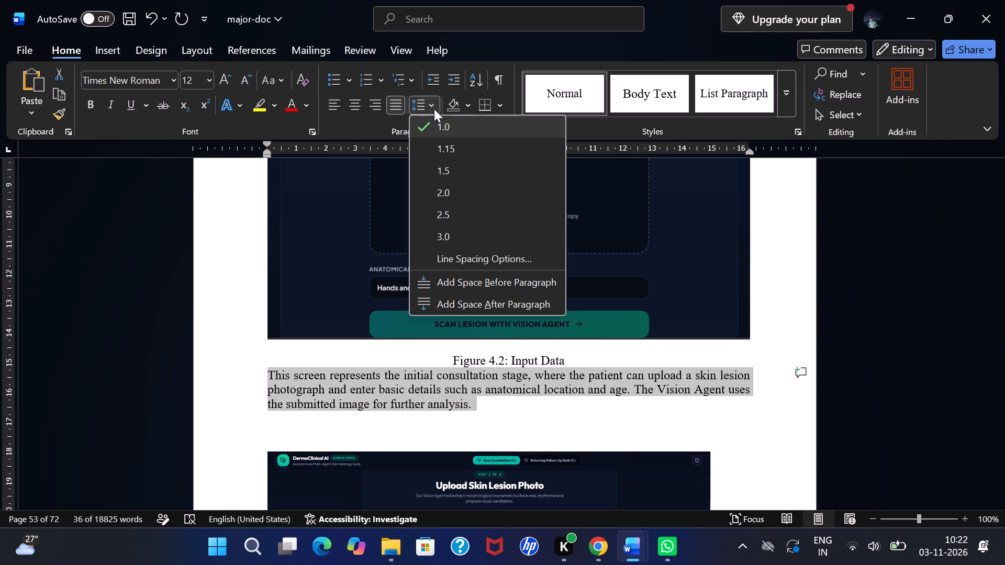
click(435, 169)
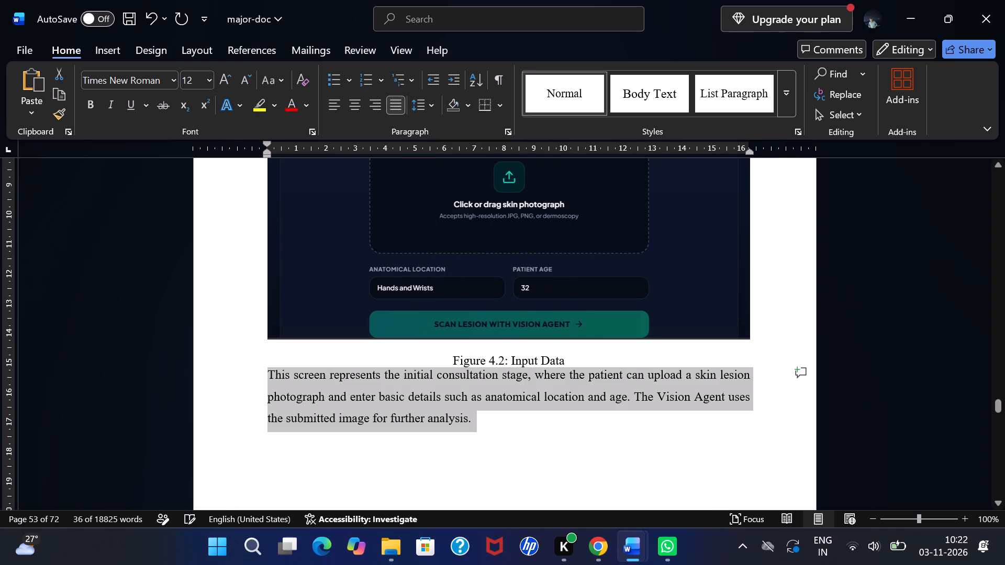
click(507, 450)
Set 1.5 line spacing on the "Figure 4.2: Input Data" caption together with its description.
scroll(507, 450, down, 3)
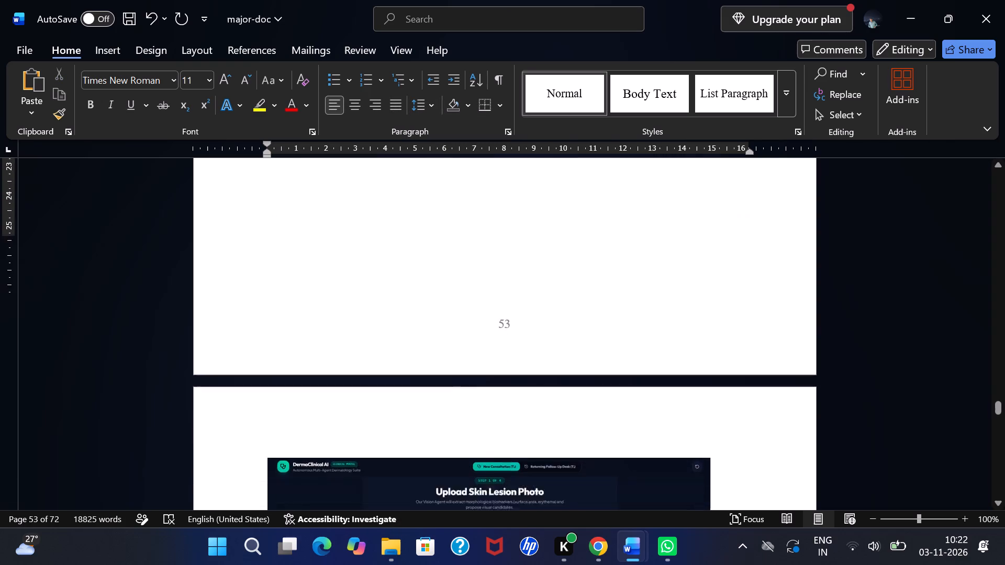
scroll(507, 450, down, 1)
scroll(507, 450, up, 2)
scroll(507, 450, down, 1)
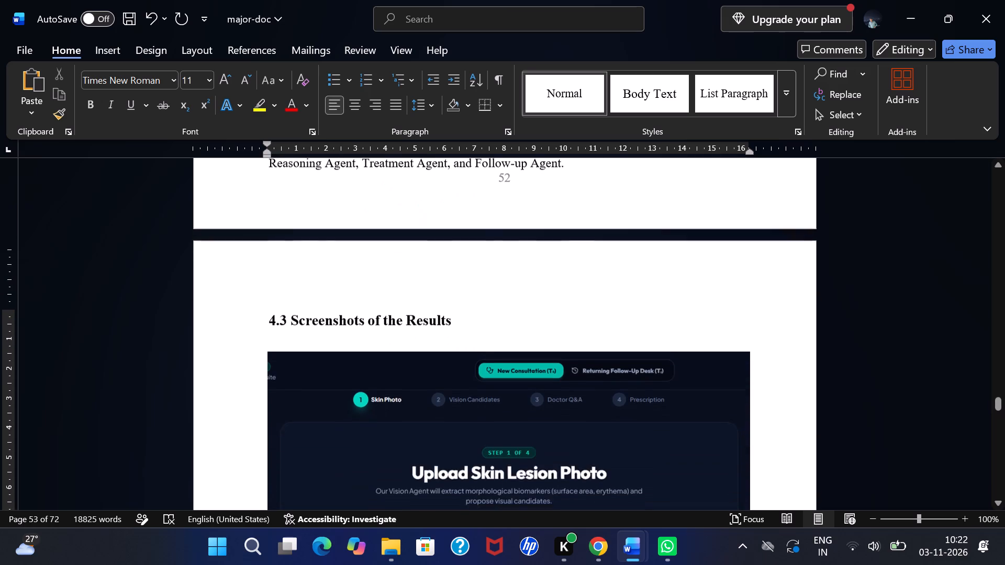
scroll(507, 450, down, 3)
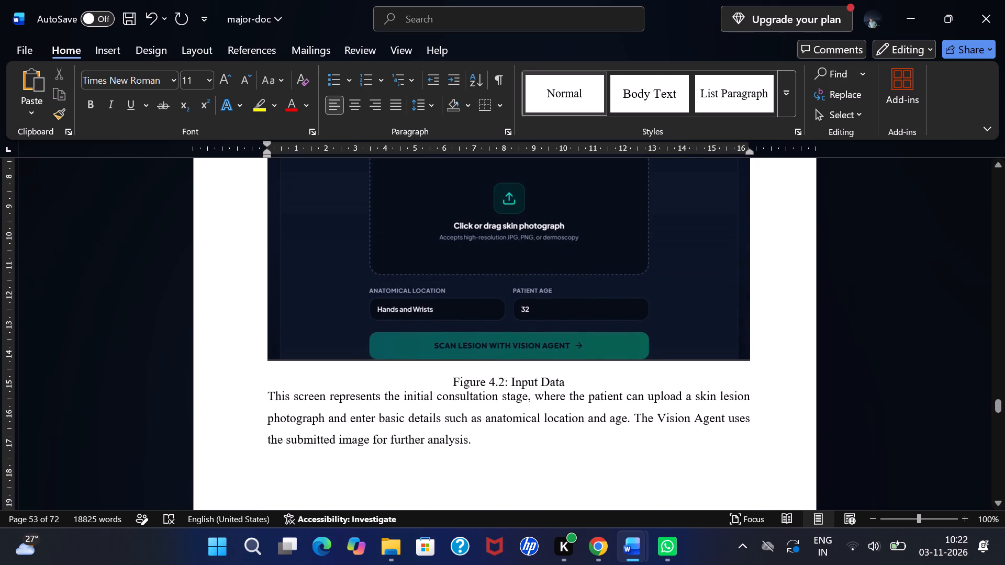
drag(515, 380, 596, 395)
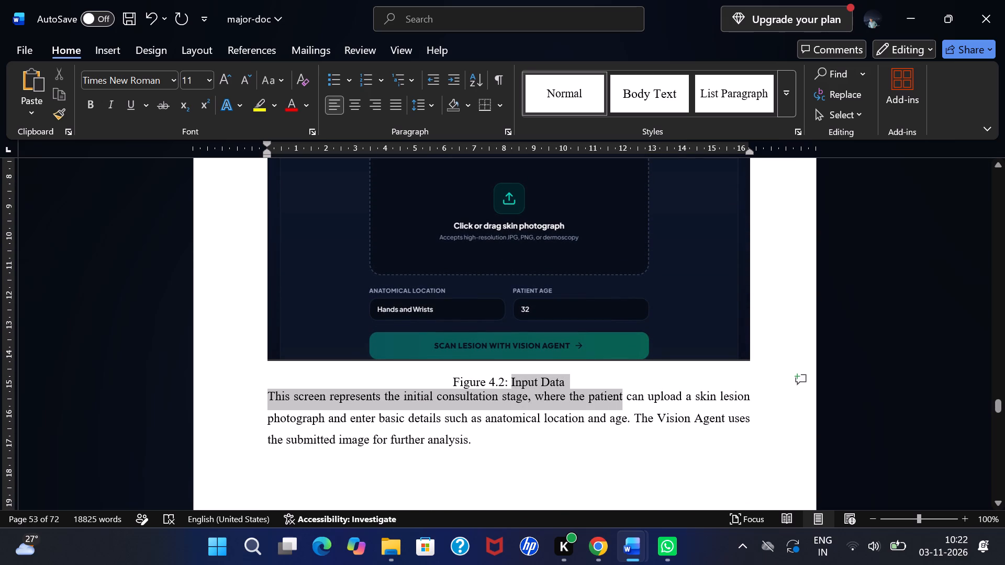
drag(596, 395, 744, 399)
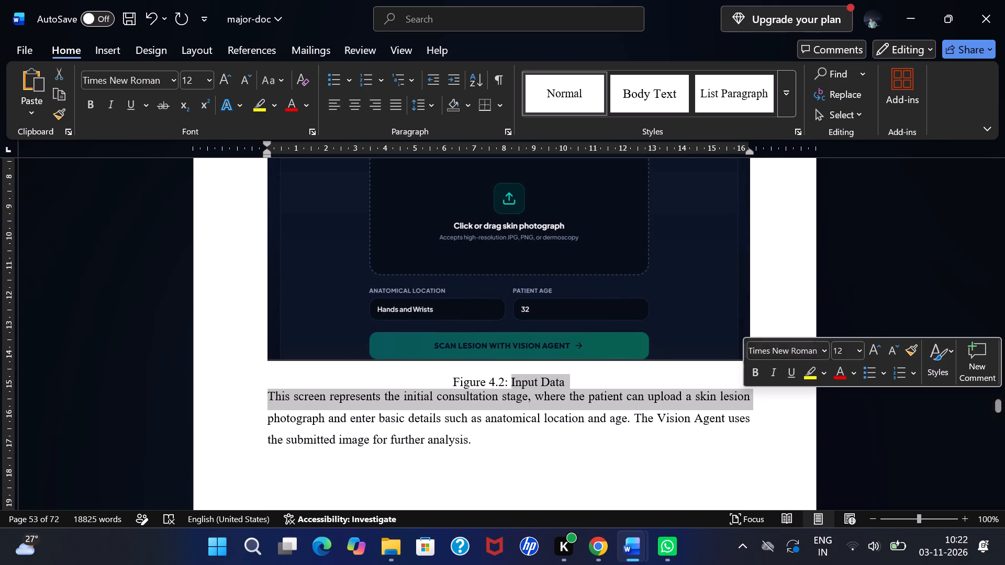
click(428, 108)
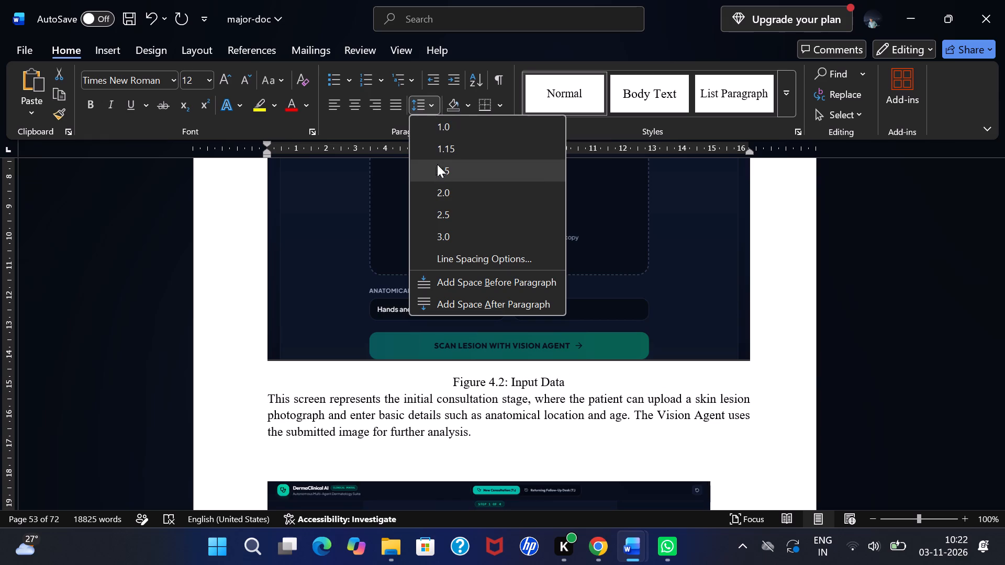
click(437, 175)
click(488, 462)
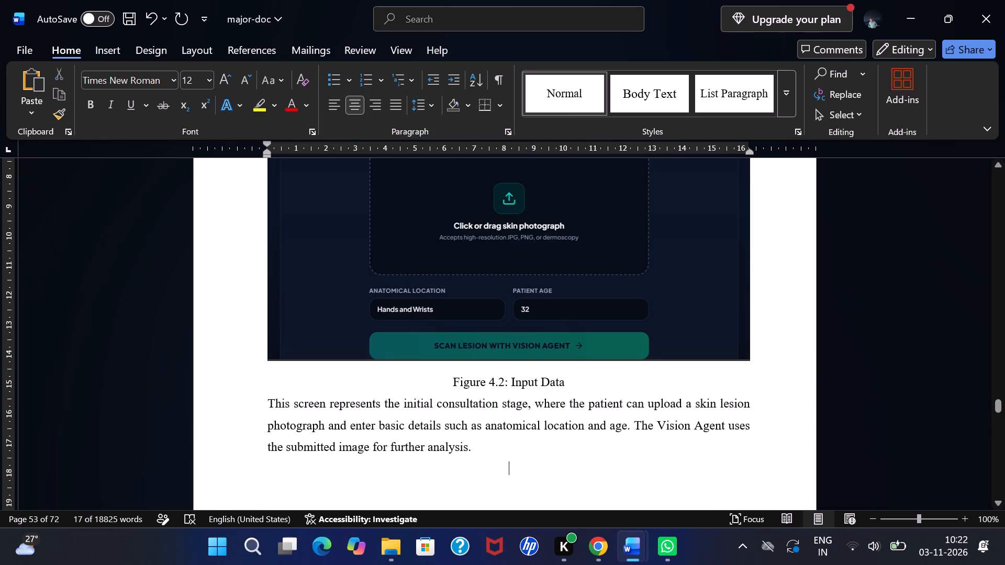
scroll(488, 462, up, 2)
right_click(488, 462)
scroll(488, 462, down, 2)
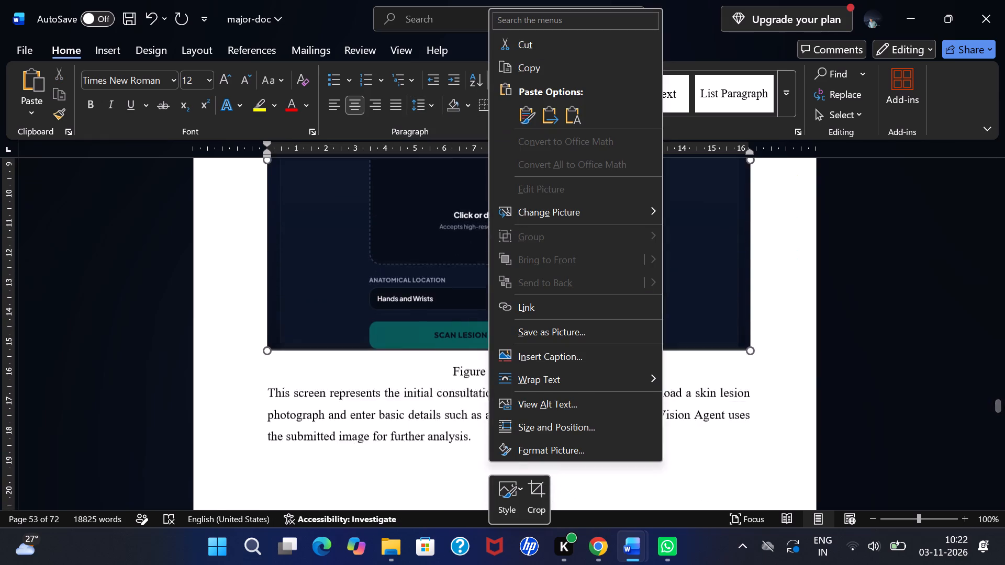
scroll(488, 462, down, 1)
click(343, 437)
Delete the three-line description below the "Figure 4.3: User Interface" caption.
scroll(343, 437, down, 2)
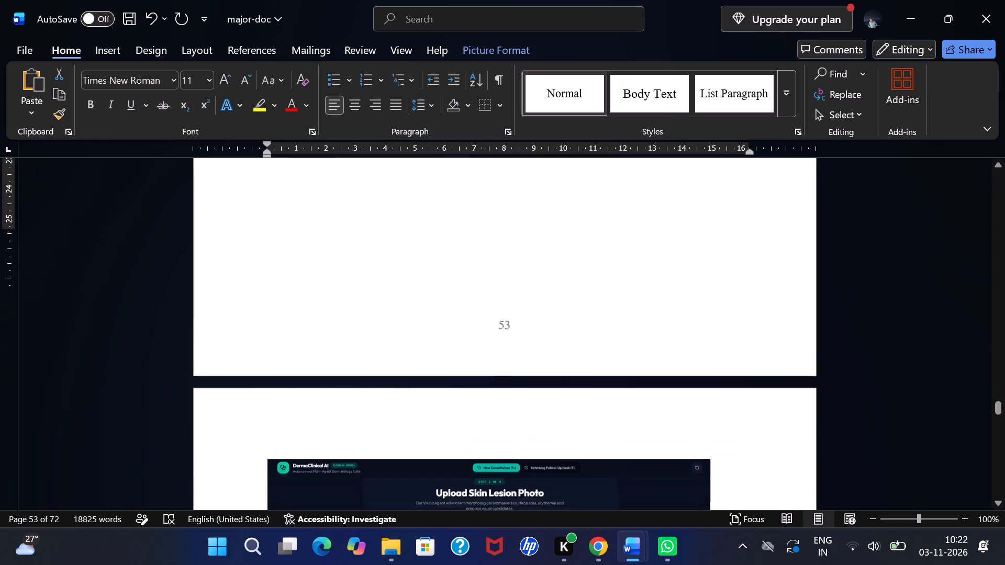
scroll(343, 437, down, 3)
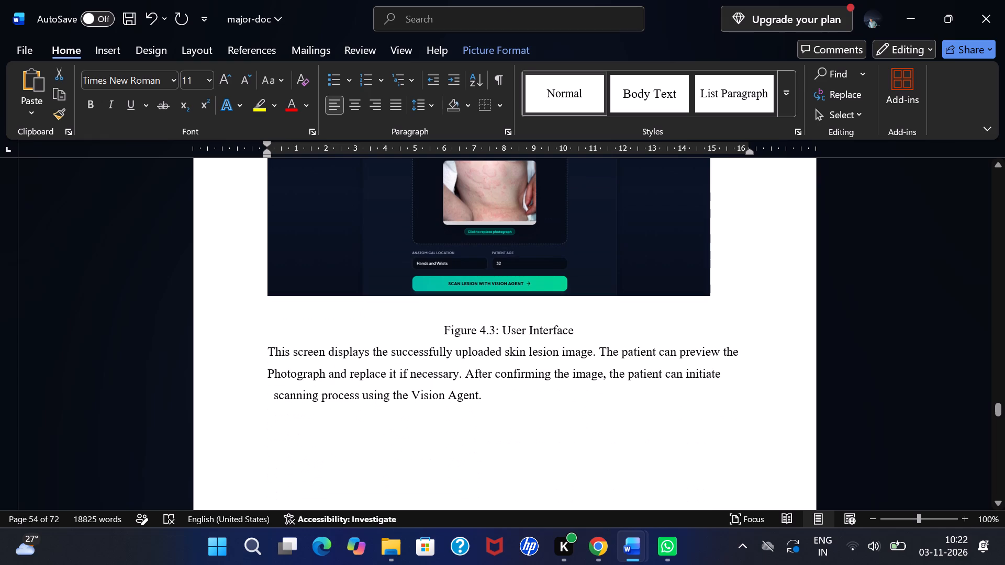
scroll(343, 437, down, 1)
drag(484, 397, 279, 361)
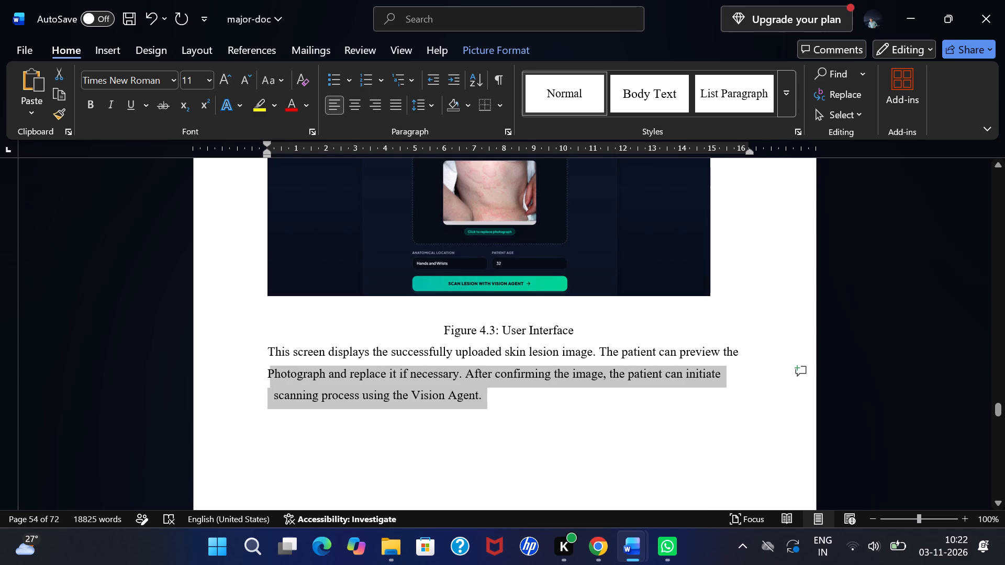
drag(279, 361, 272, 354)
key(BackSpace)
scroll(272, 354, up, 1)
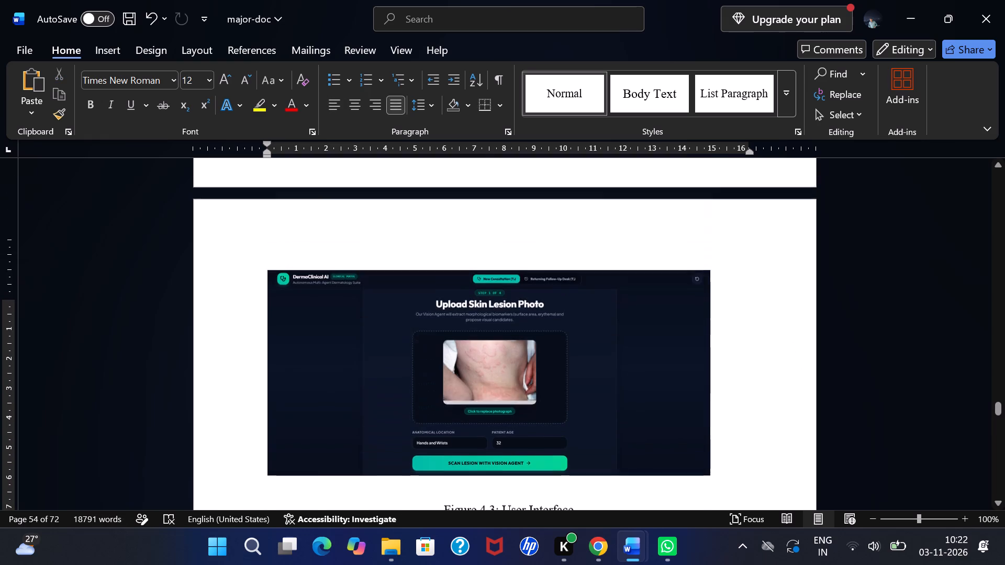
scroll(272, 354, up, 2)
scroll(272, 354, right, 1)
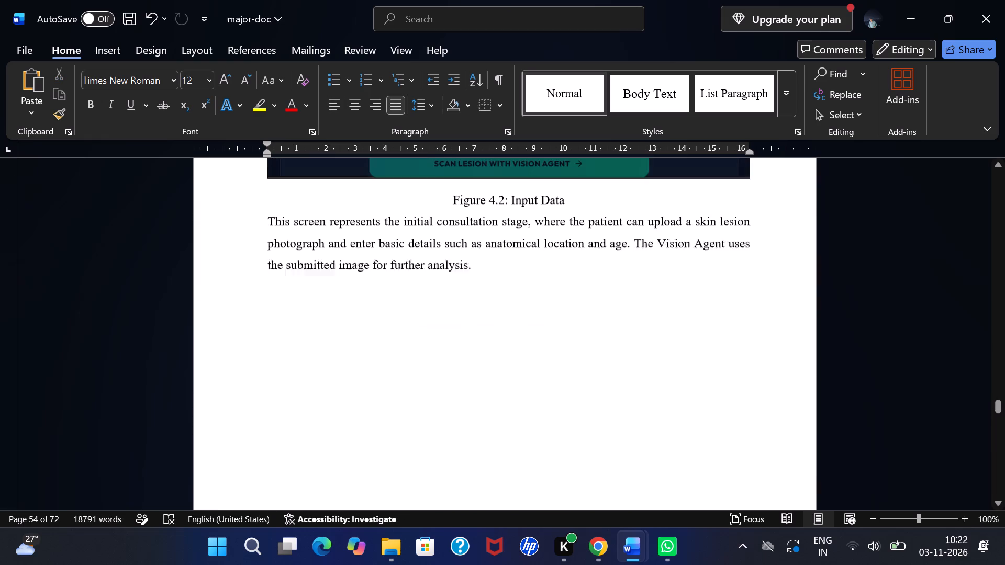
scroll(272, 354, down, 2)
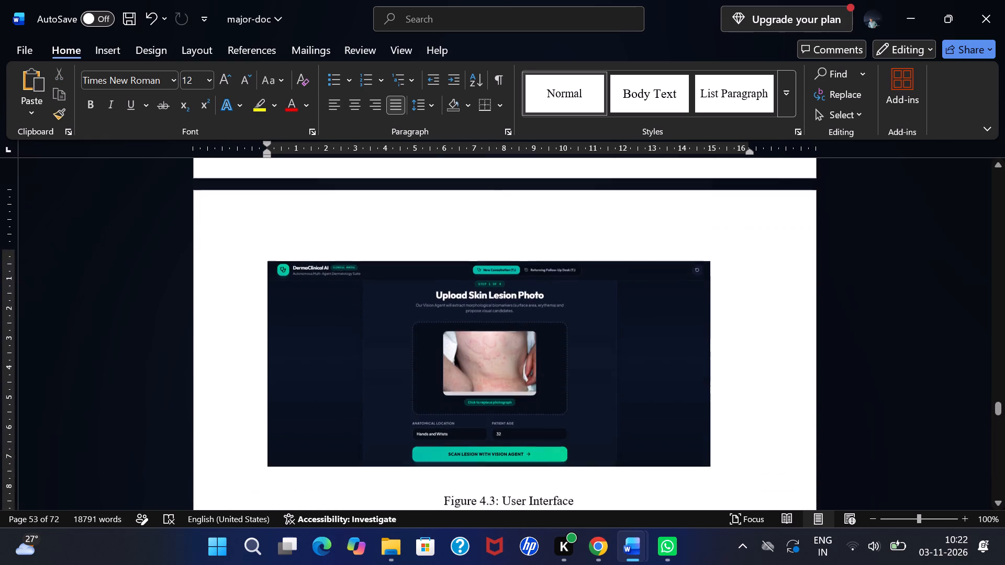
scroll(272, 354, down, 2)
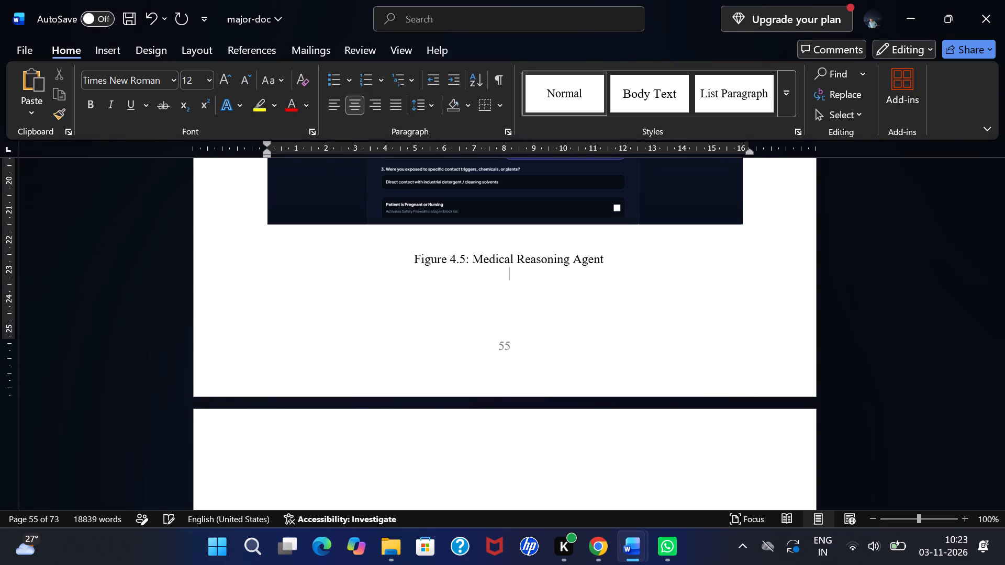
key(BackSpace)
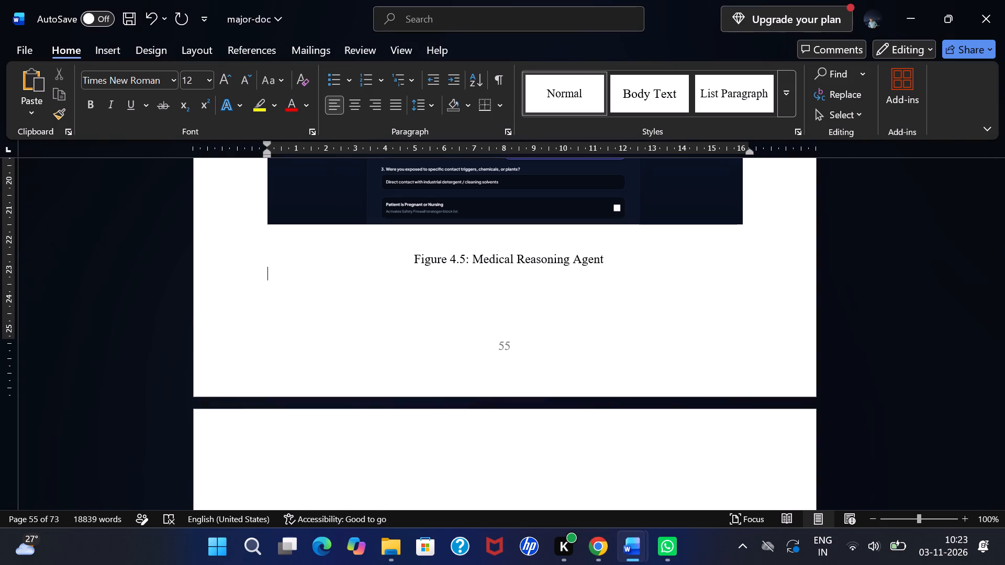
key(ctrl+v)
Set 1.5 line spacing on the "Figure 4.5: Medical Reasoning Agent" caption together with its description.
drag(471, 257, 632, 315)
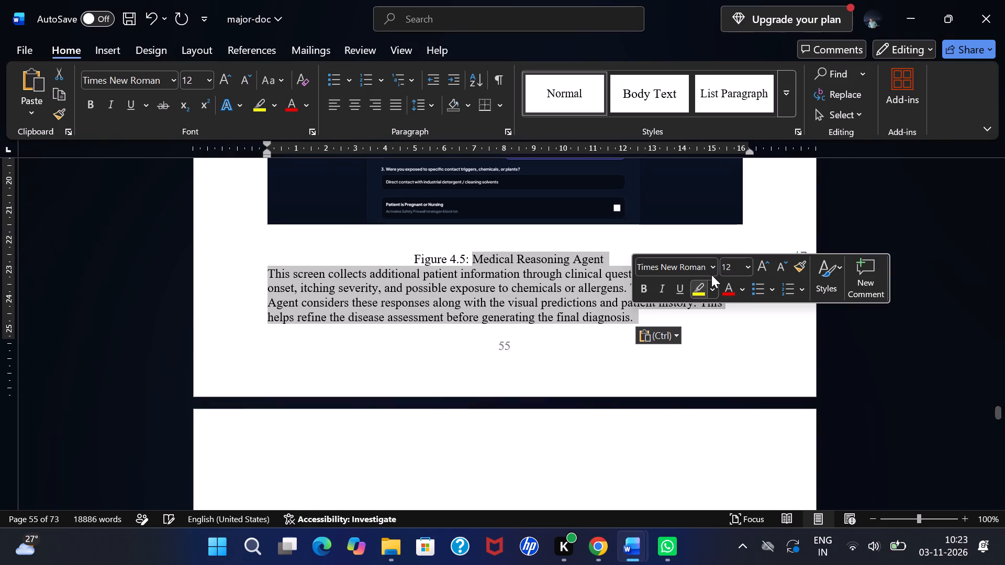
drag(433, 109, 433, 110)
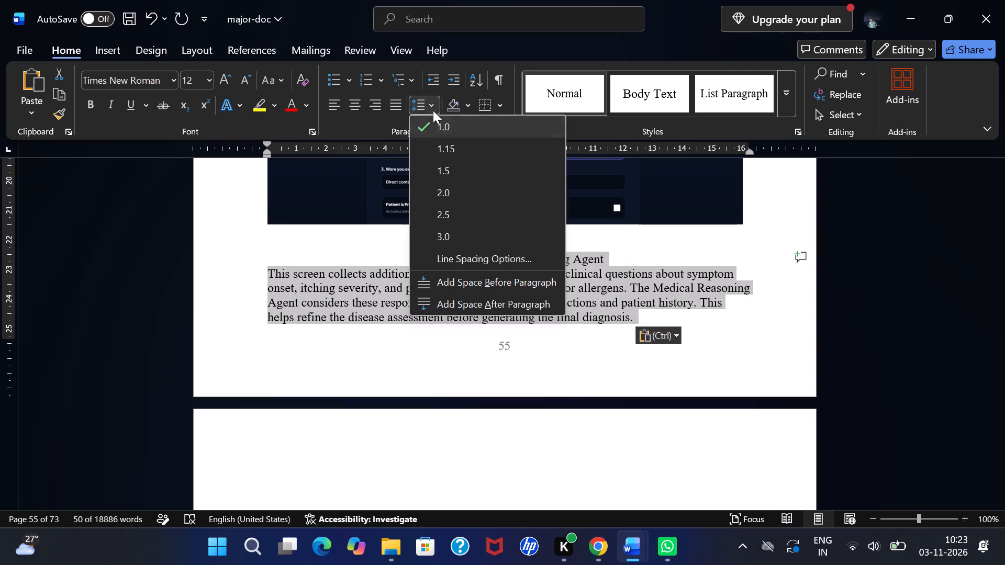
drag(433, 110, 446, 163)
click(446, 163)
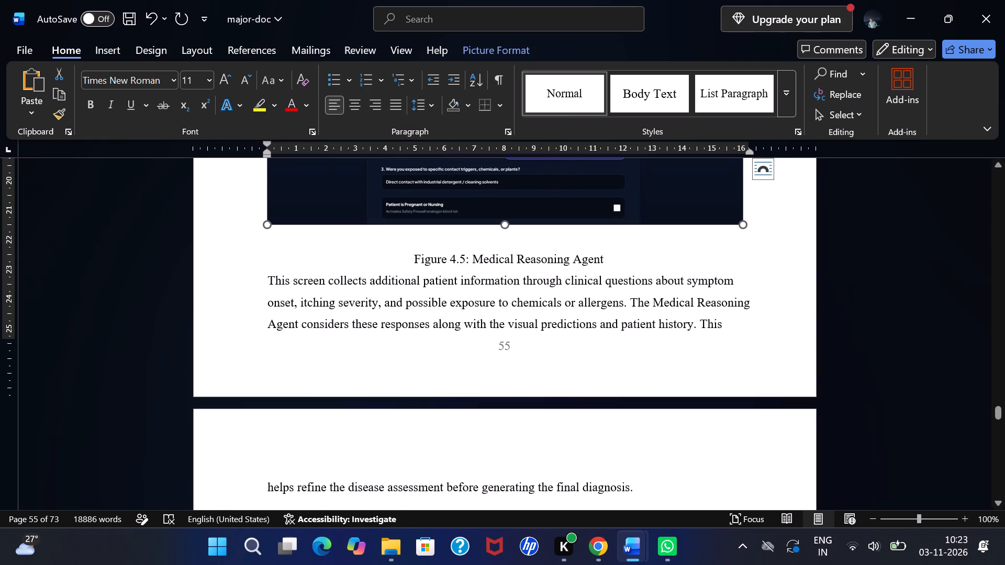
Justify the description paragraph below the Figure 4.5 caption, including the part that runs onto the following page.
drag(267, 279, 603, 486)
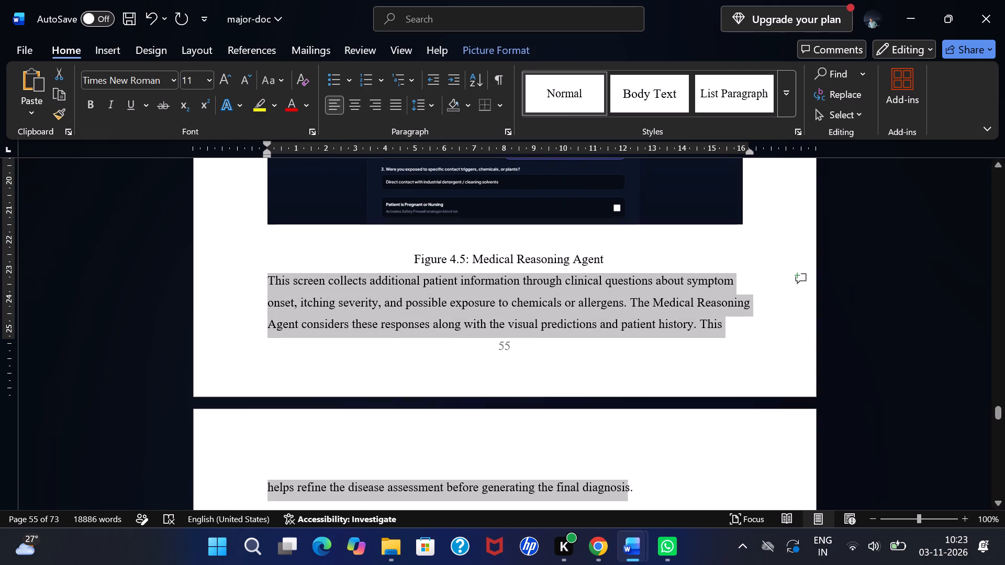
drag(603, 486, 631, 403)
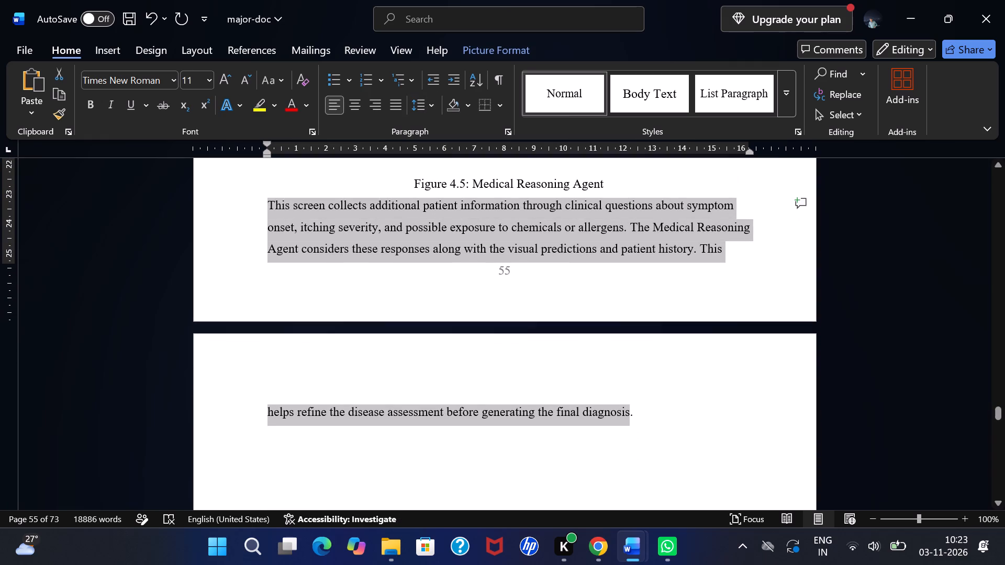
drag(631, 403, 633, 403)
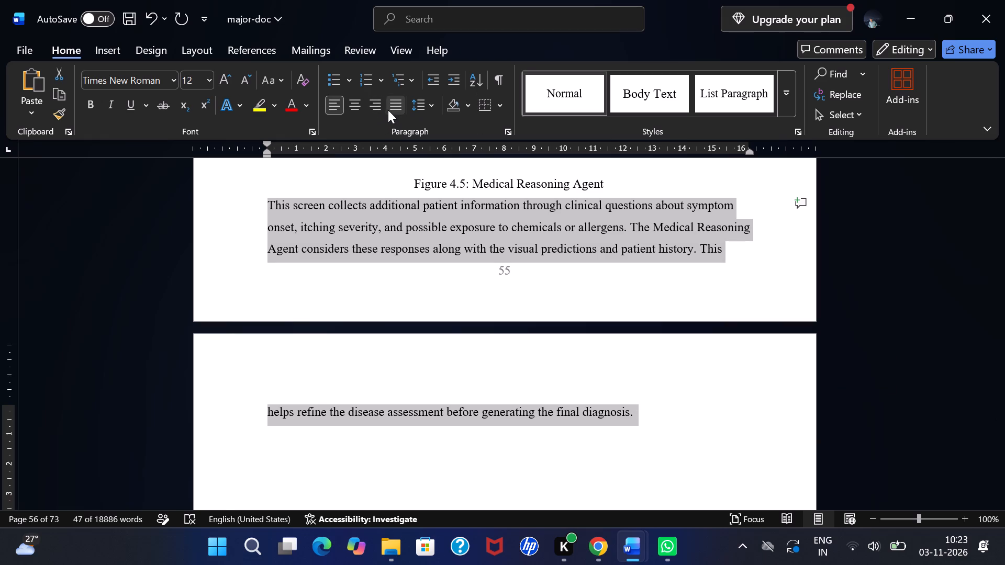
click(391, 110)
click(667, 390)
Check the Figure 4.6 screenshot against ChatGPT's descriptions in Chrome and copy the paragraph under "5. Image(3).png – Clinical Diagnosis and Treatment Overview".
scroll(667, 390, down, 1)
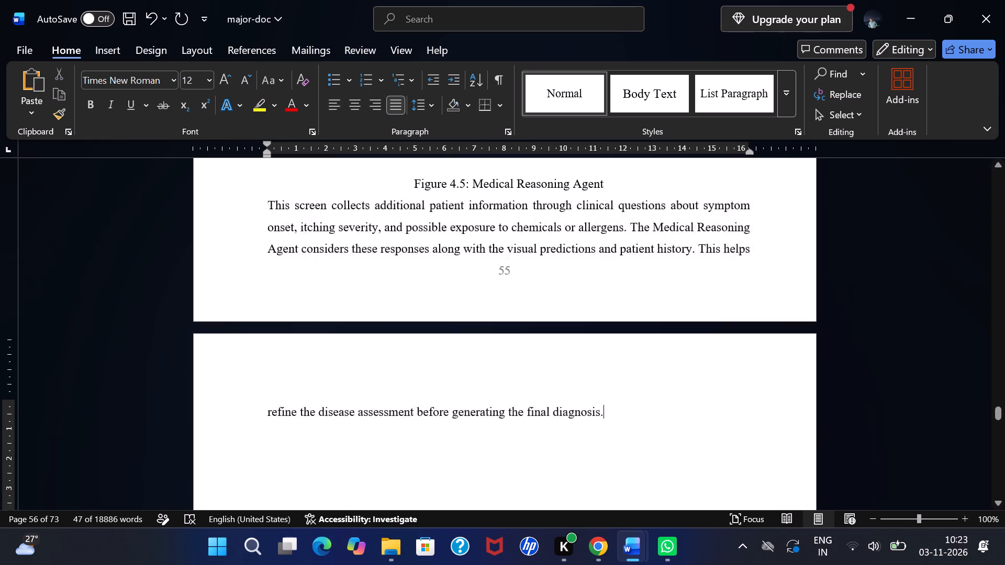
scroll(667, 390, down, 2)
key(alt+Tab)
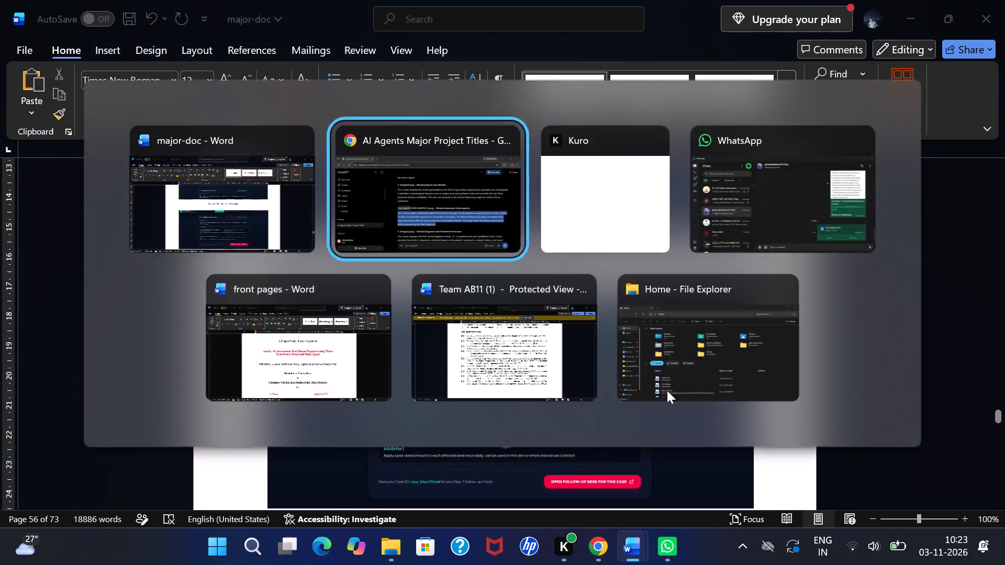
scroll(618, 347, down, 3)
scroll(618, 347, up, 1)
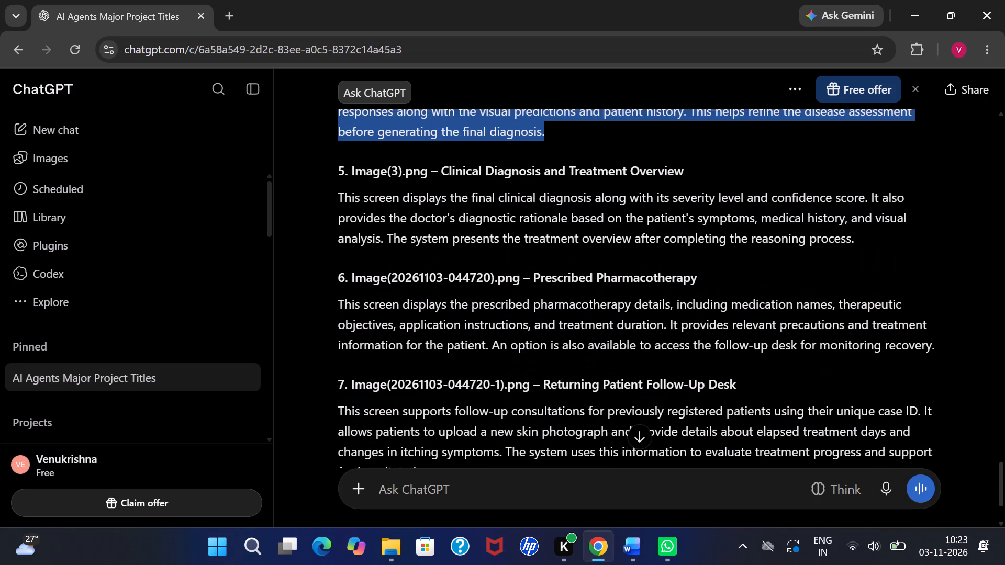
scroll(618, 347, up, 1)
key(alt+Tab)
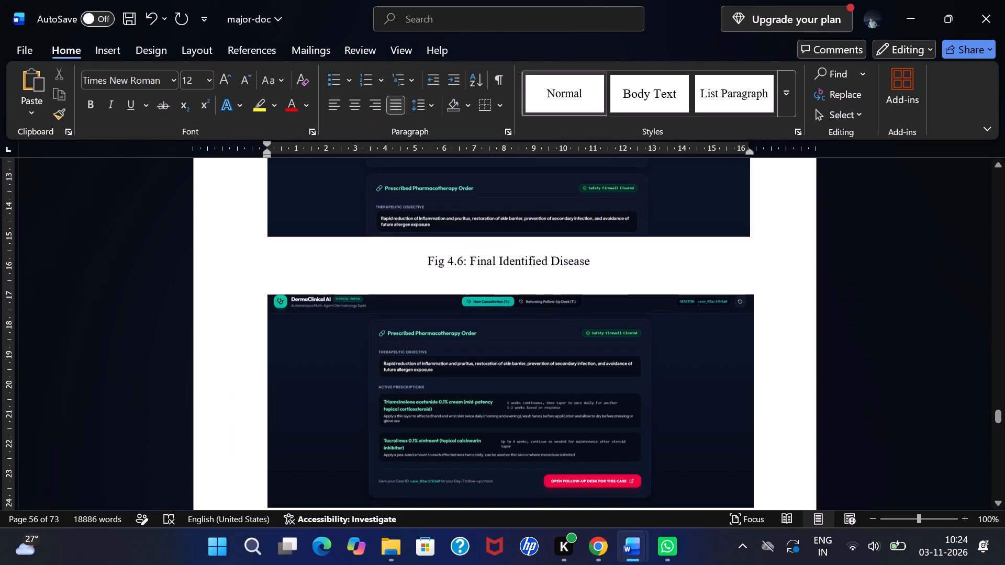
scroll(593, 359, up, 1)
alt+scroll(593, 359, up, 1)
key(alt+Tab)
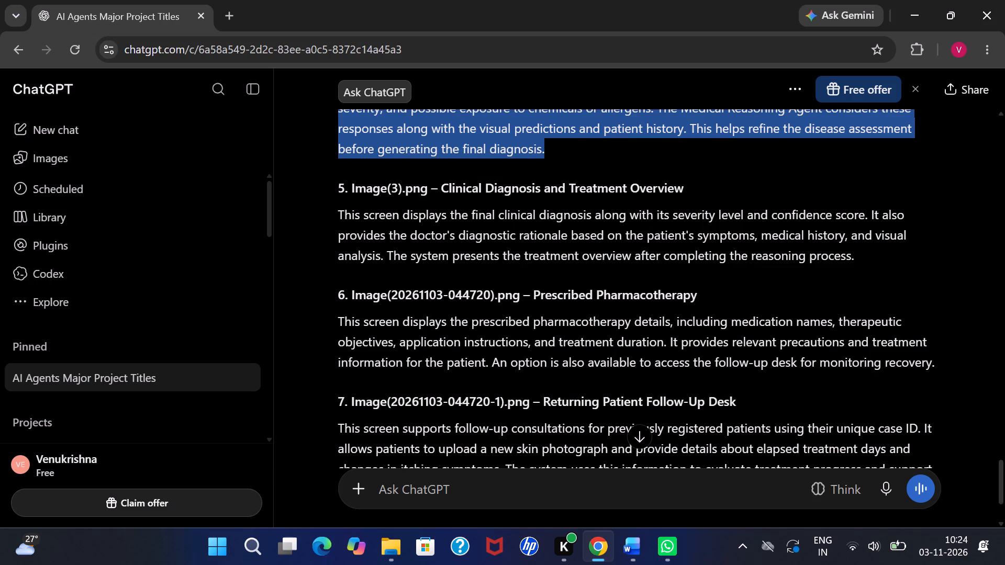
drag(336, 214, 870, 262)
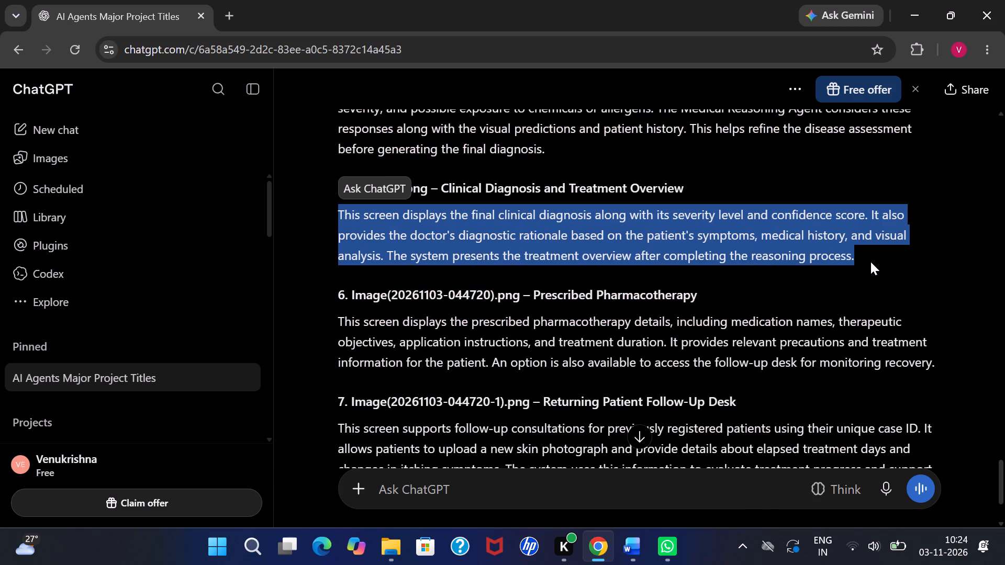
key(ctrl+c)
Switch back to Word and paste the copied description on a new line below the "Fig 4.6: Final Identified Disease" caption.
key(alt+Tab)
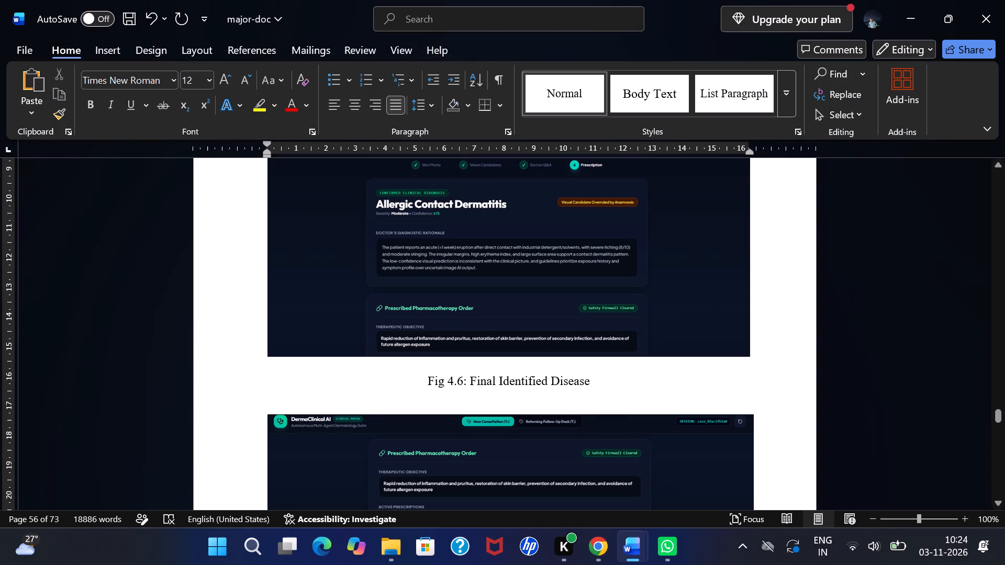
click(601, 382)
key(Return)
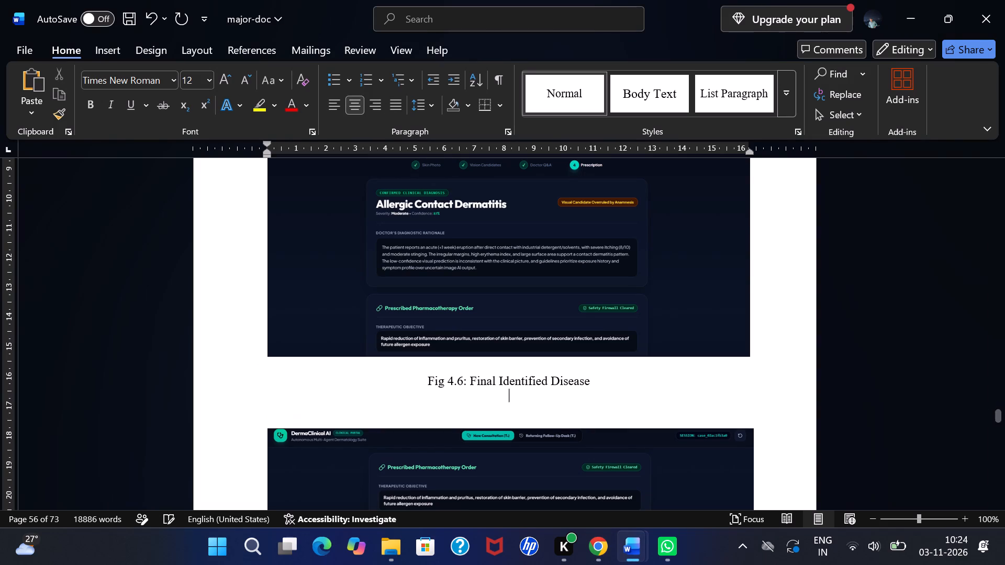
key(BackSpace)
key(ctrl+v)
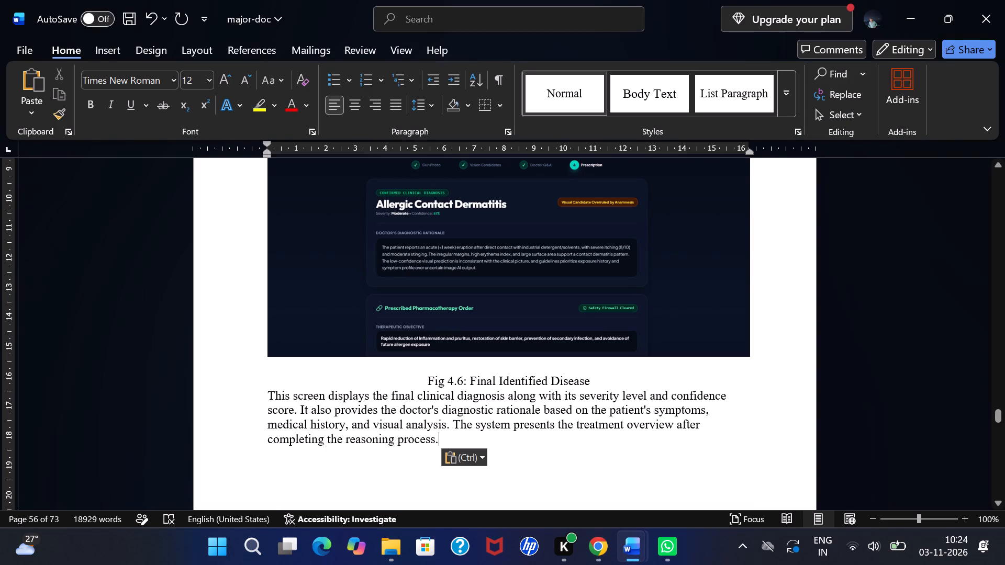
Set 1.5 line spacing on the "Fig 4.6: Final Identified Disease" caption together with its description.
drag(470, 381, 456, 437)
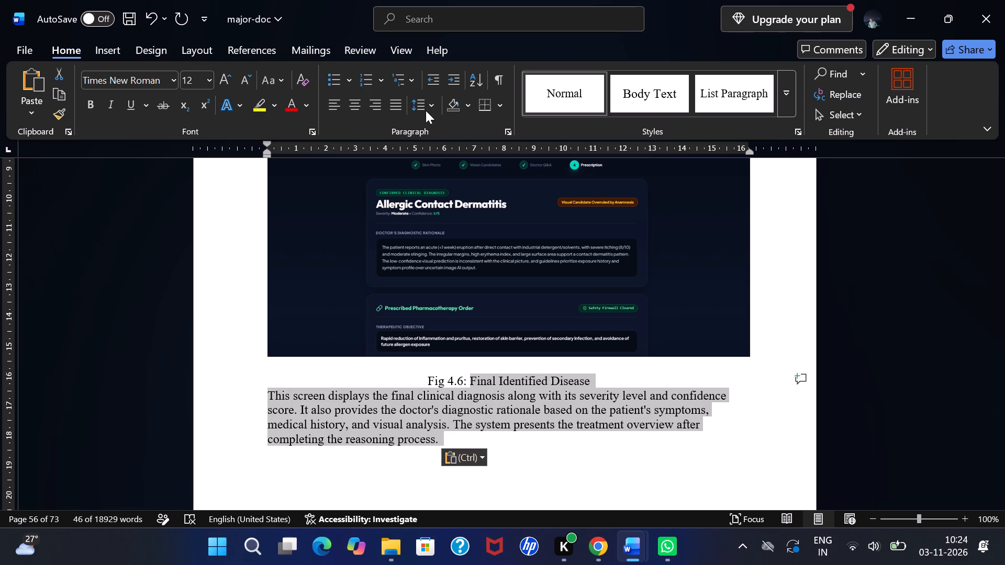
click(426, 110)
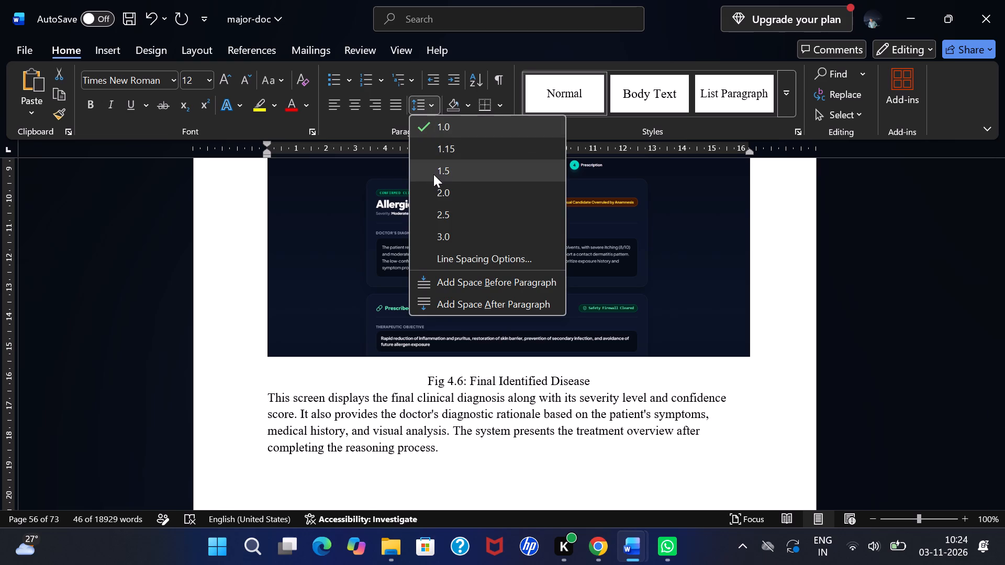
click(433, 174)
click(499, 484)
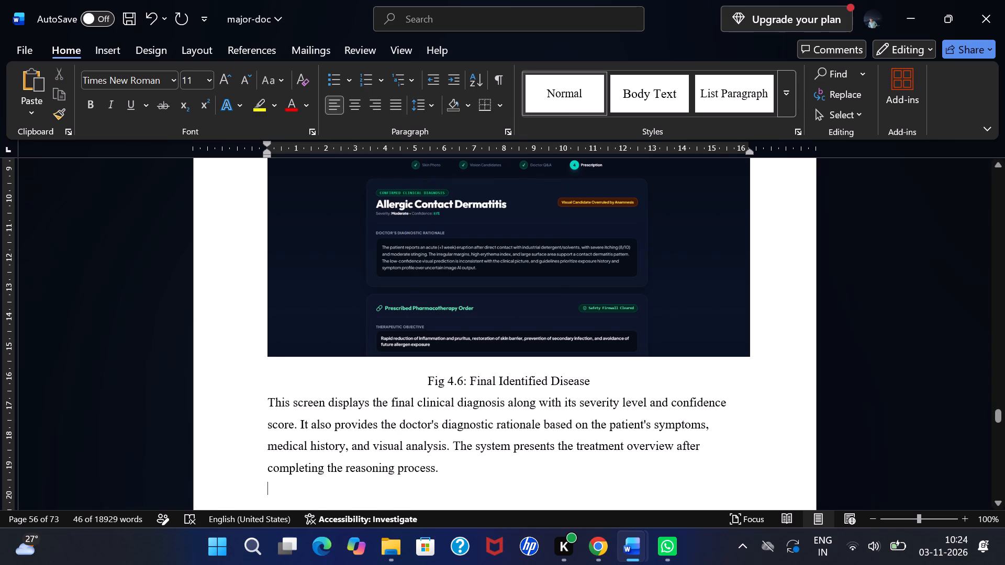
Justify the description paragraph below the Fig 4.6 caption.
drag(442, 467, 277, 405)
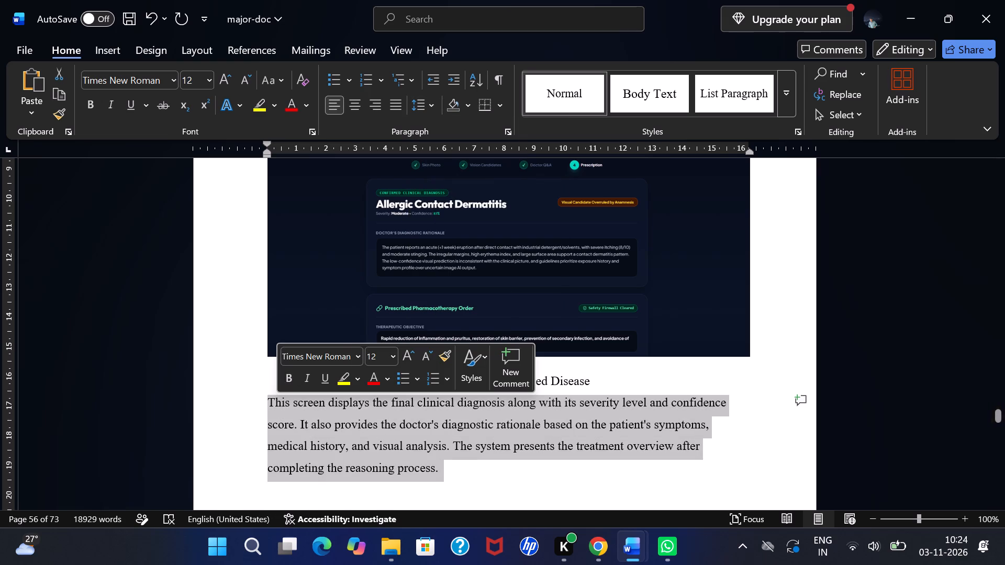
click(397, 107)
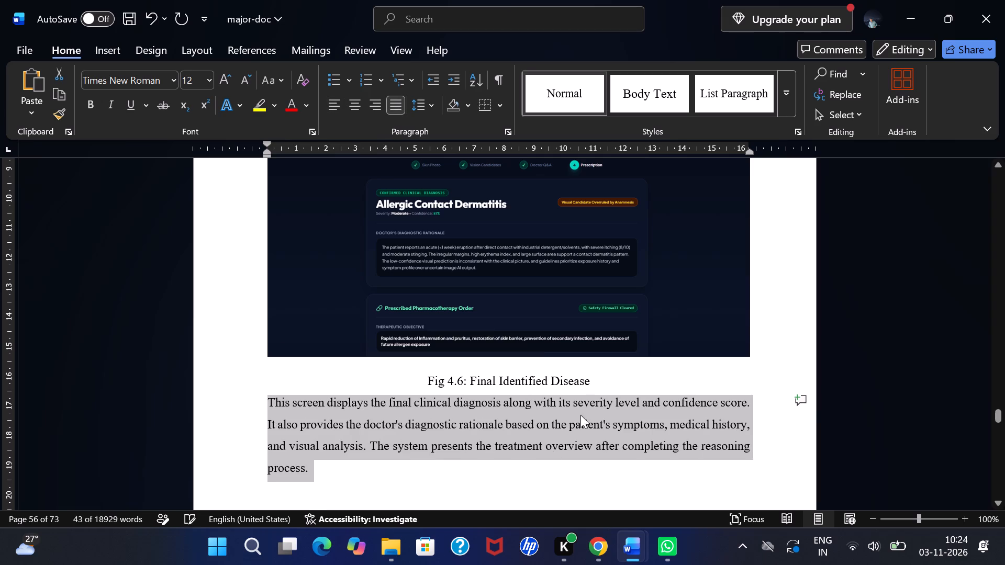
click(499, 481)
scroll(499, 481, down, 4)
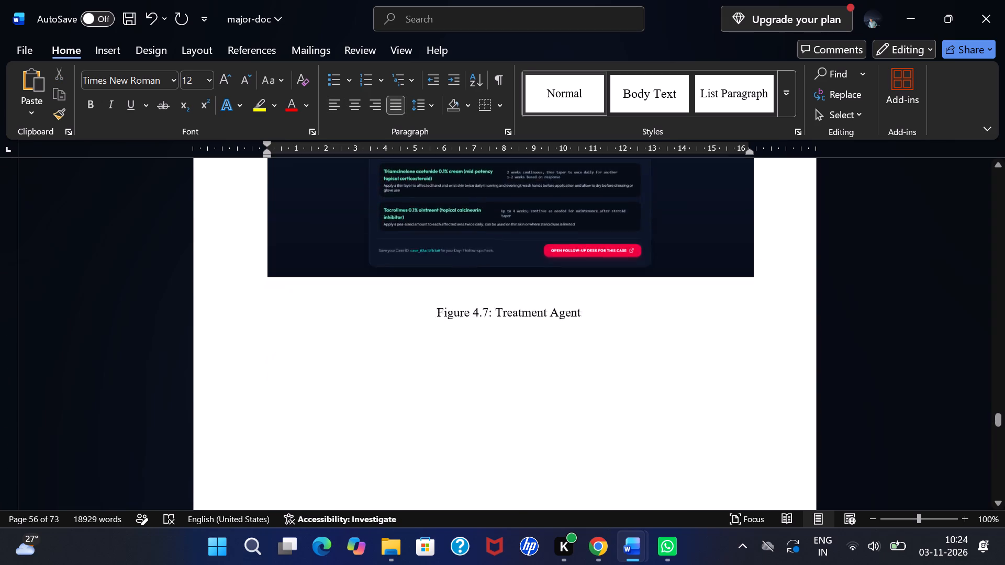
scroll(499, 481, up, 2)
key(alt+Tab)
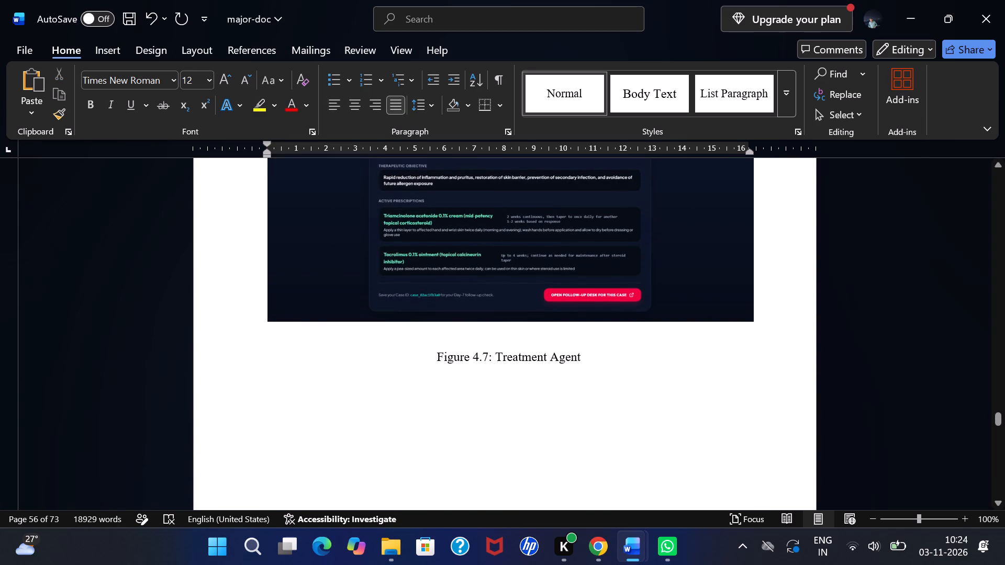
scroll(556, 360, down, 1)
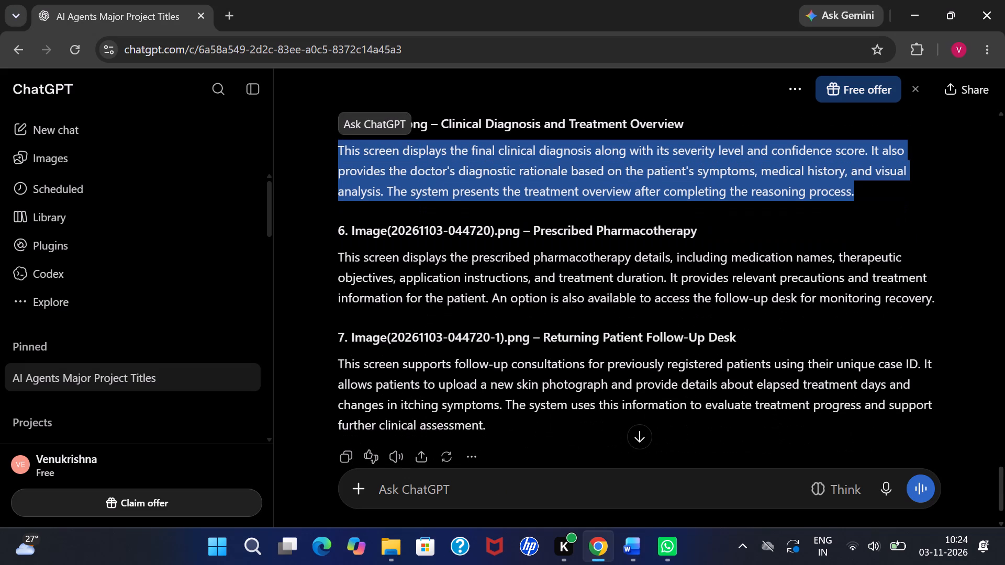
drag(334, 256, 917, 309)
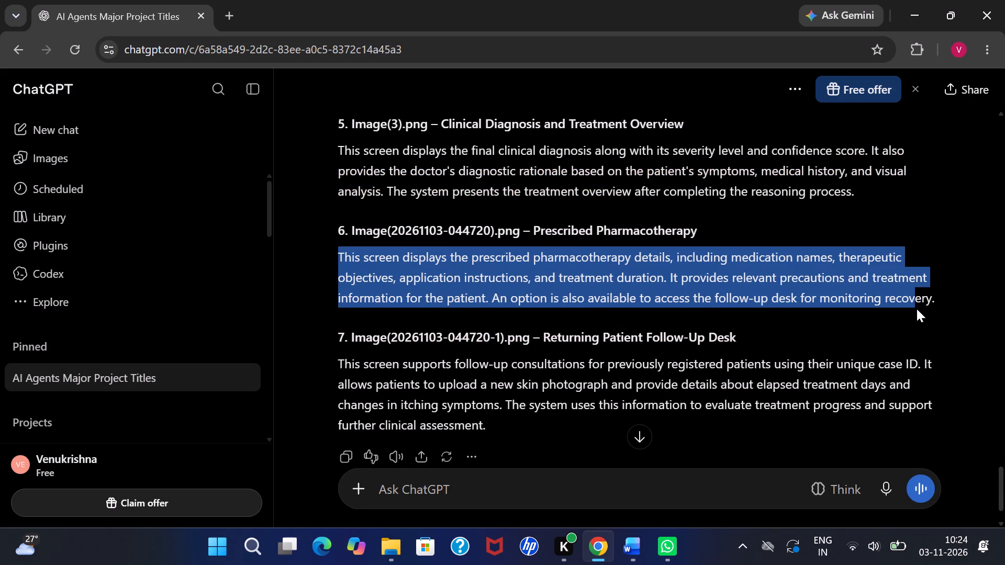
drag(917, 309, 939, 304)
key(ctrl+c)
Switch back to Word and paste the copied description on a new line below the "Figure 4.7: Treatment Agent" caption.
key(alt+Tab)
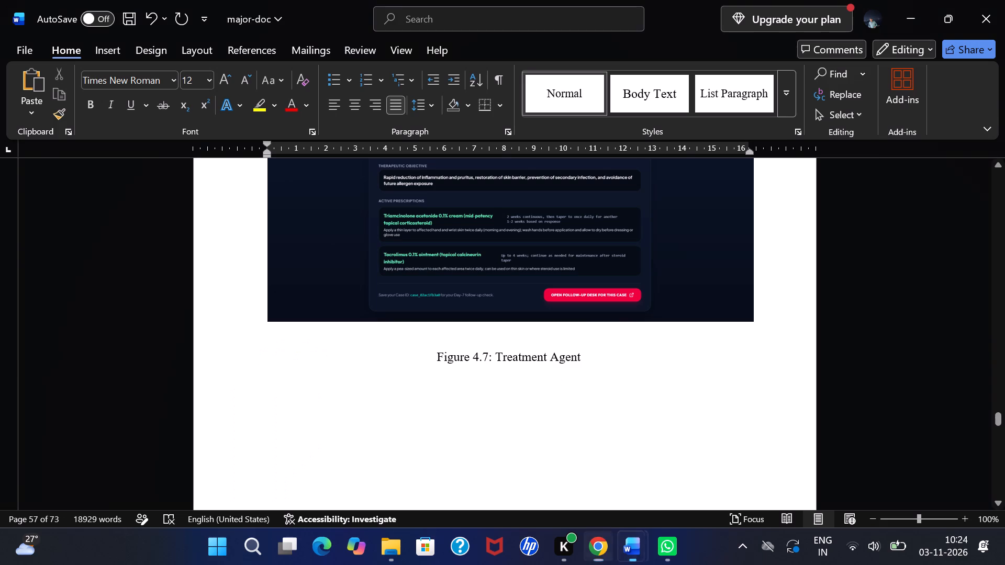
click(605, 356)
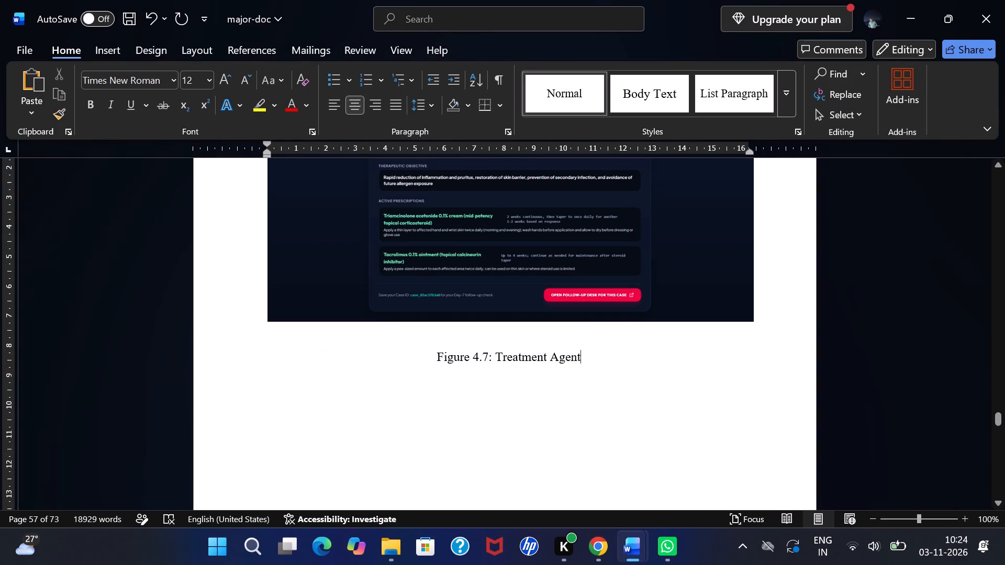
key(Return)
key(BackSpace)
key(ctrl+v)
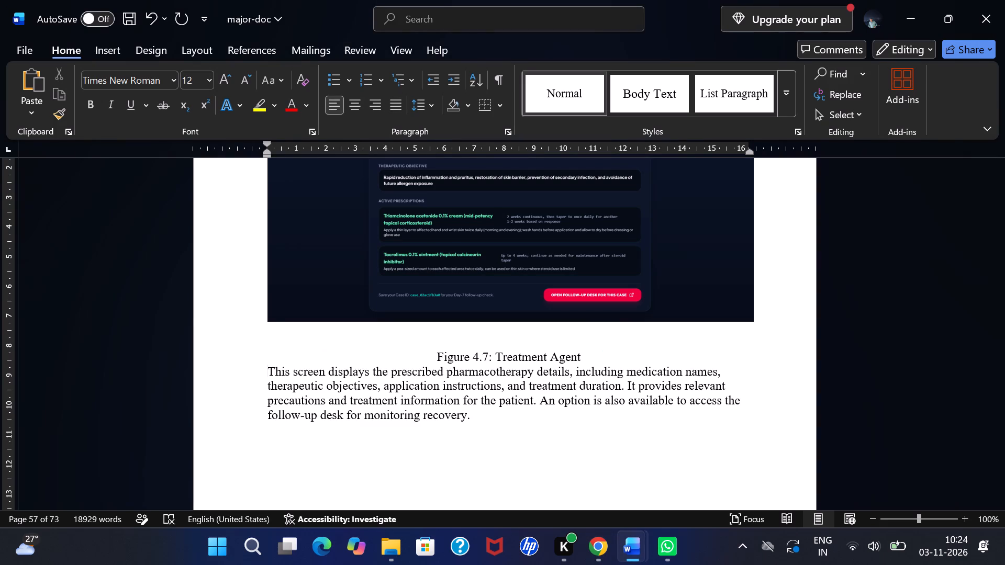
Set 1.5 line spacing on the "Figure 4.7: Treatment Agent" caption together with its description.
drag(498, 356, 490, 394)
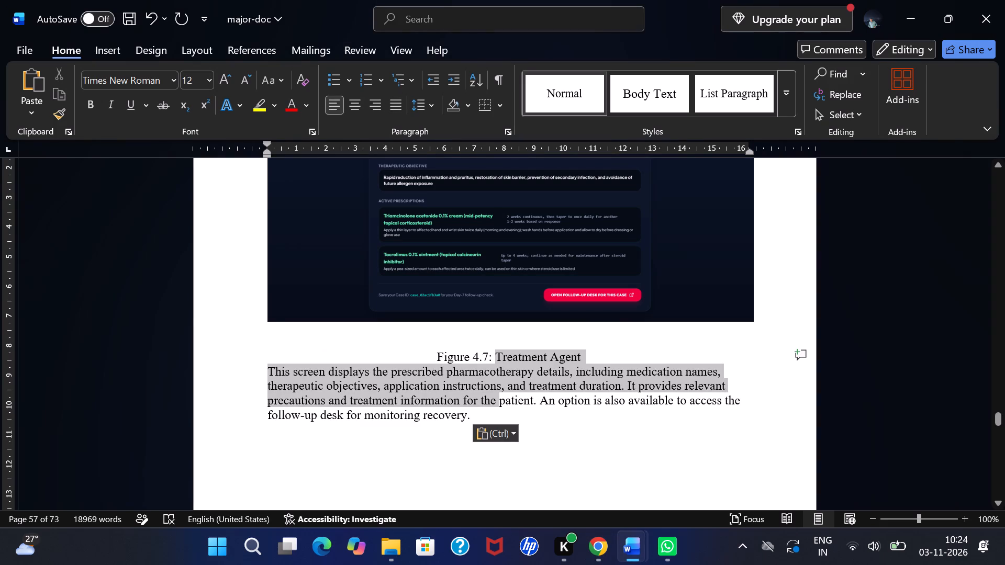
drag(490, 394, 488, 408)
click(432, 115)
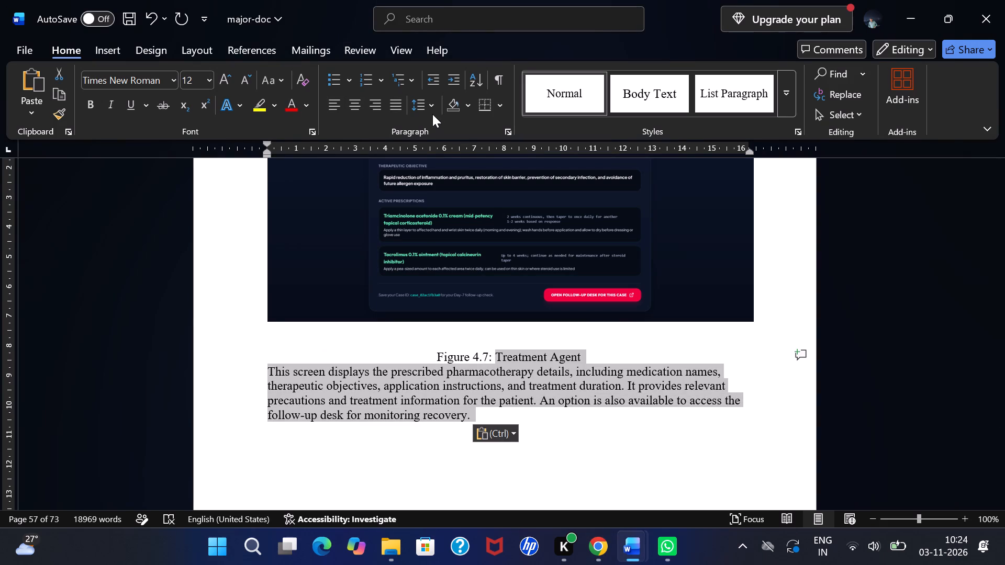
click(431, 109)
click(438, 169)
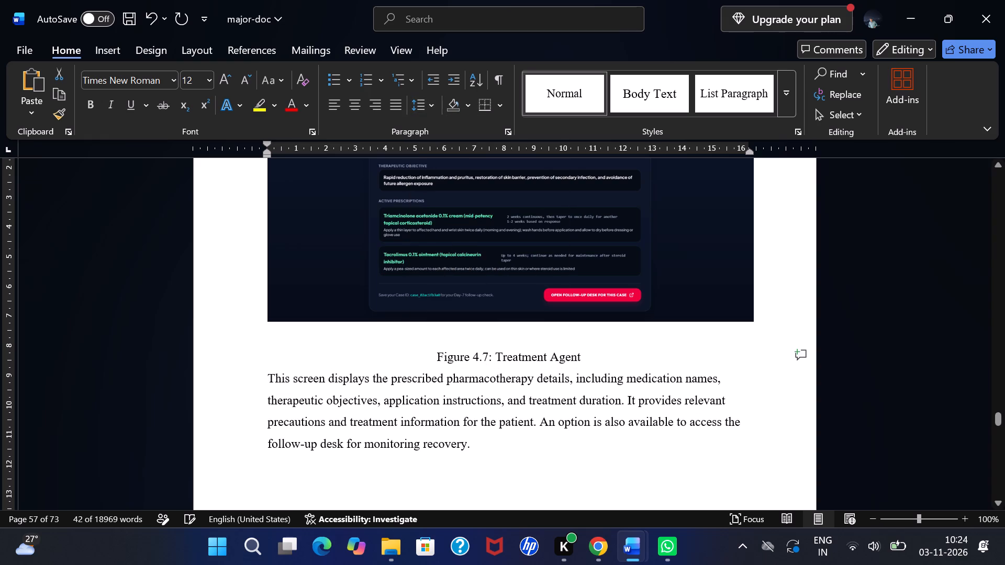
click(479, 436)
Justify the description paragraph below the Figure 4.7 caption.
drag(477, 444, 418, 445)
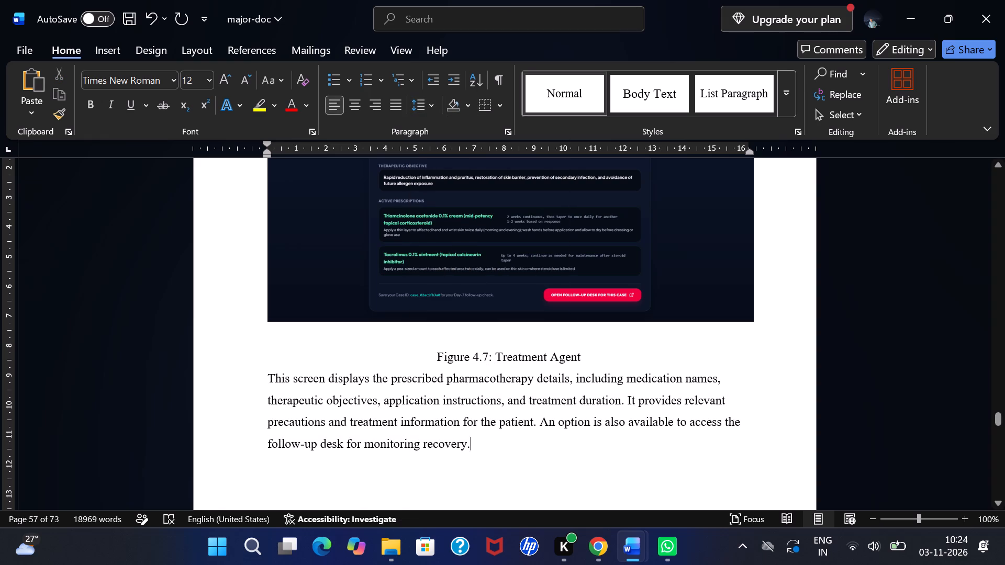
drag(418, 445, 286, 380)
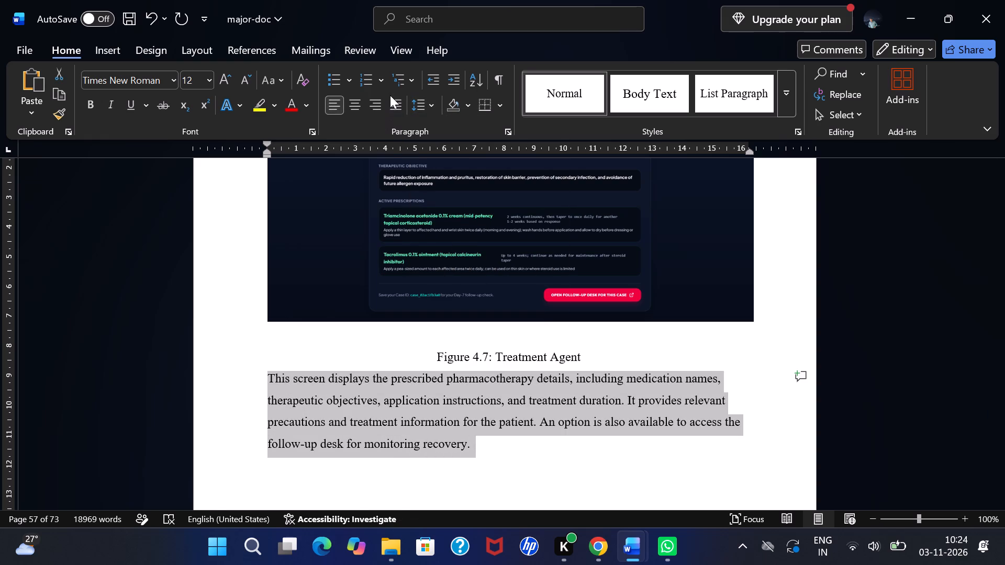
click(390, 95)
click(392, 109)
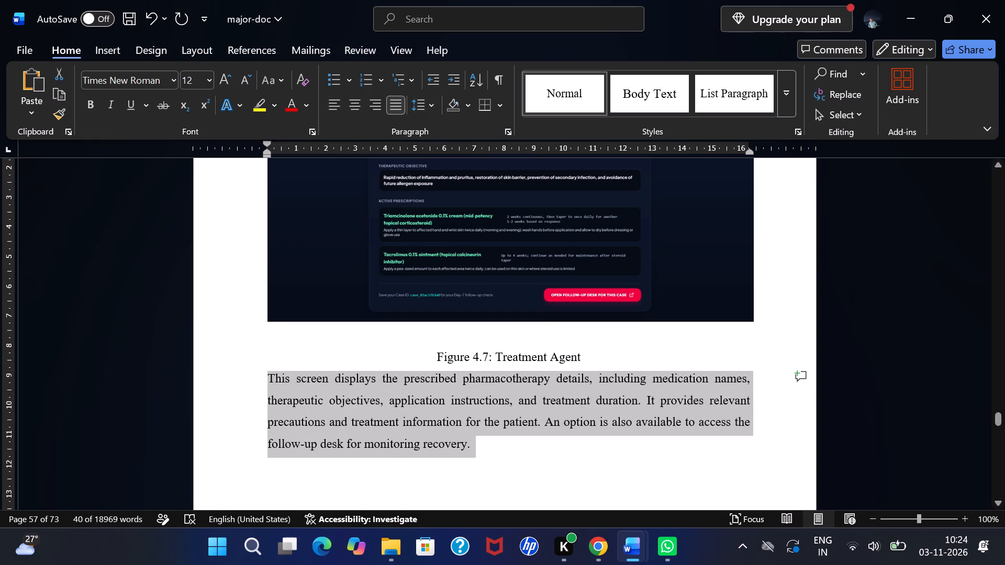
click(537, 467)
scroll(537, 467, down, 5)
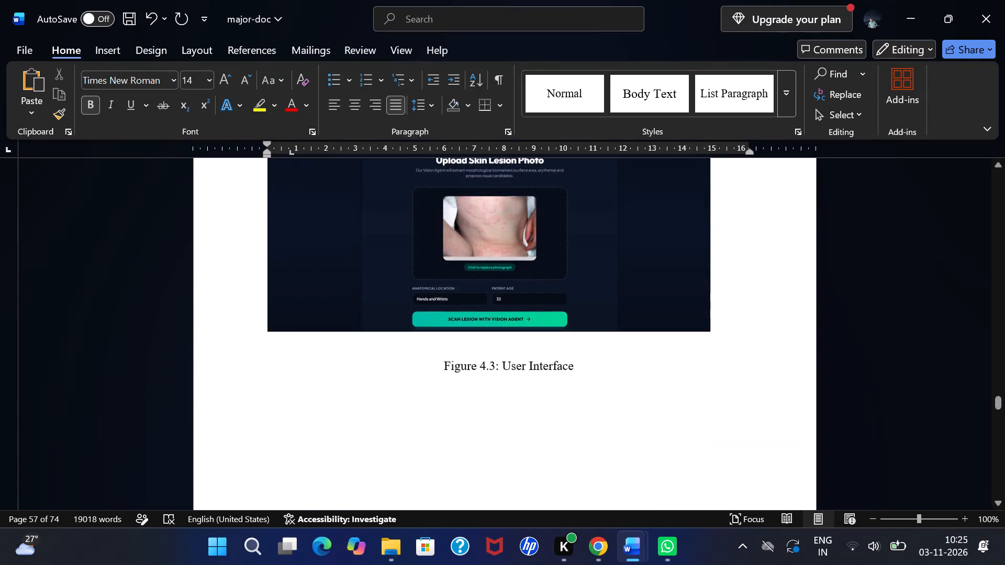
scroll(512, 330, down, 1)
click(581, 275)
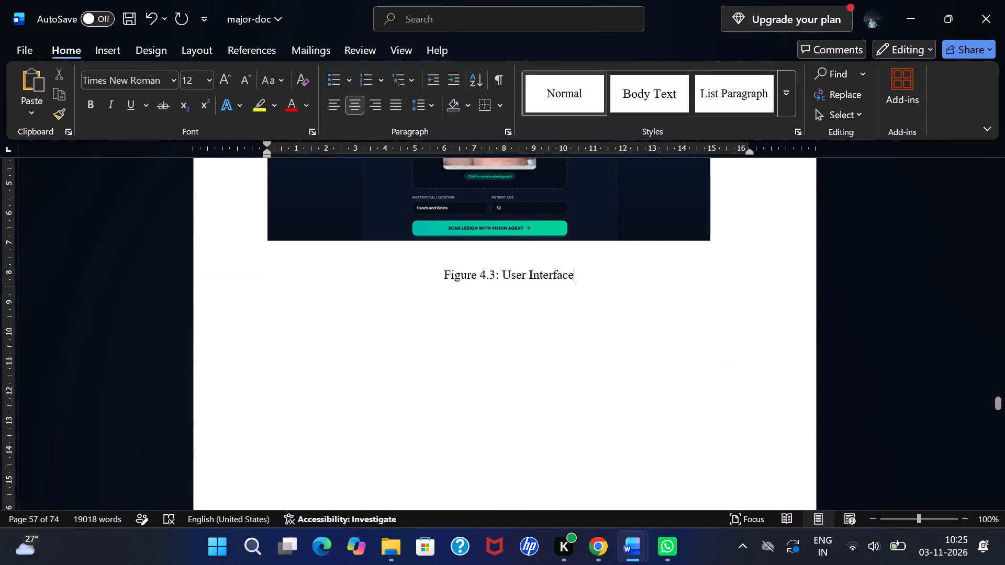
key(Return)
key(BackSpace)
key(ctrl+v)
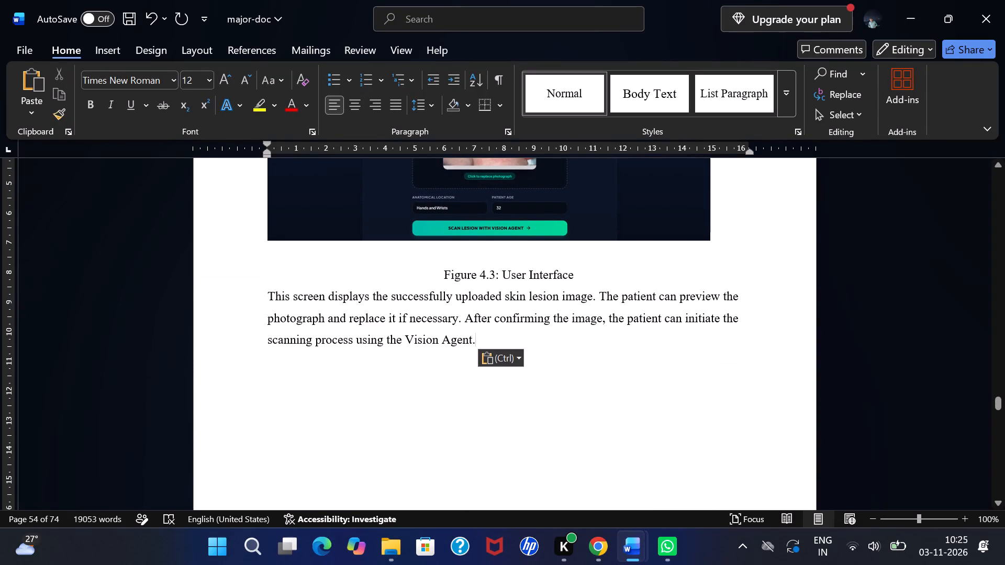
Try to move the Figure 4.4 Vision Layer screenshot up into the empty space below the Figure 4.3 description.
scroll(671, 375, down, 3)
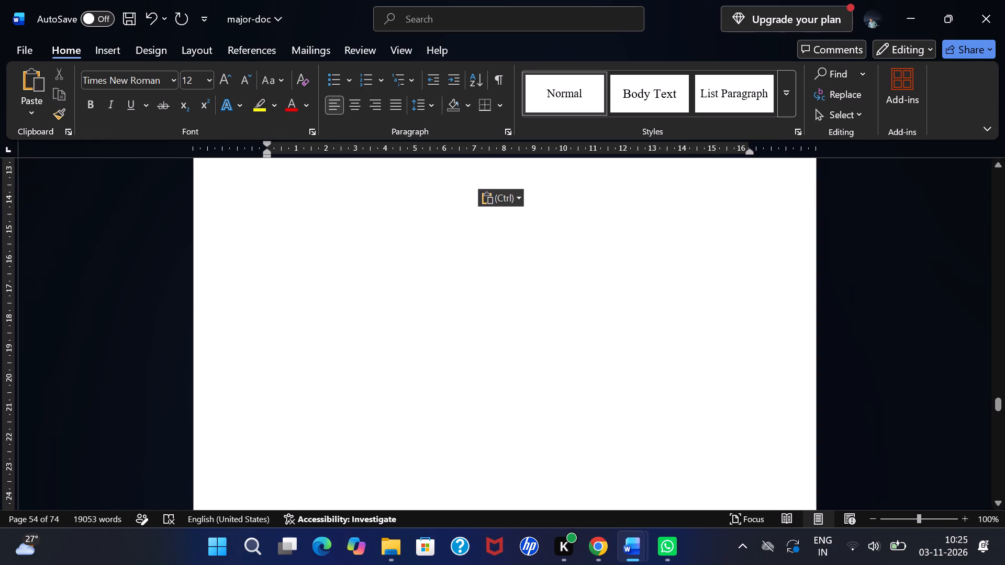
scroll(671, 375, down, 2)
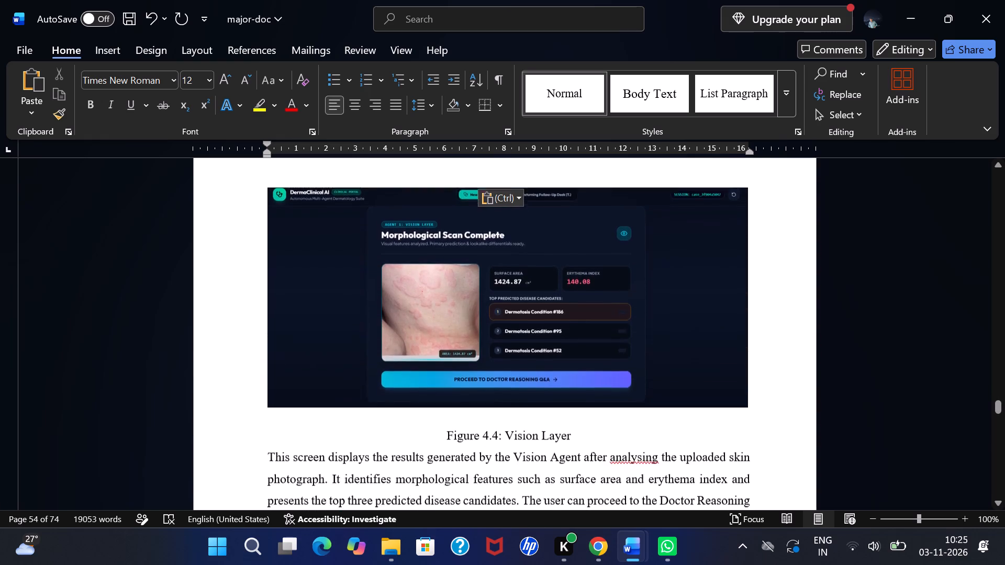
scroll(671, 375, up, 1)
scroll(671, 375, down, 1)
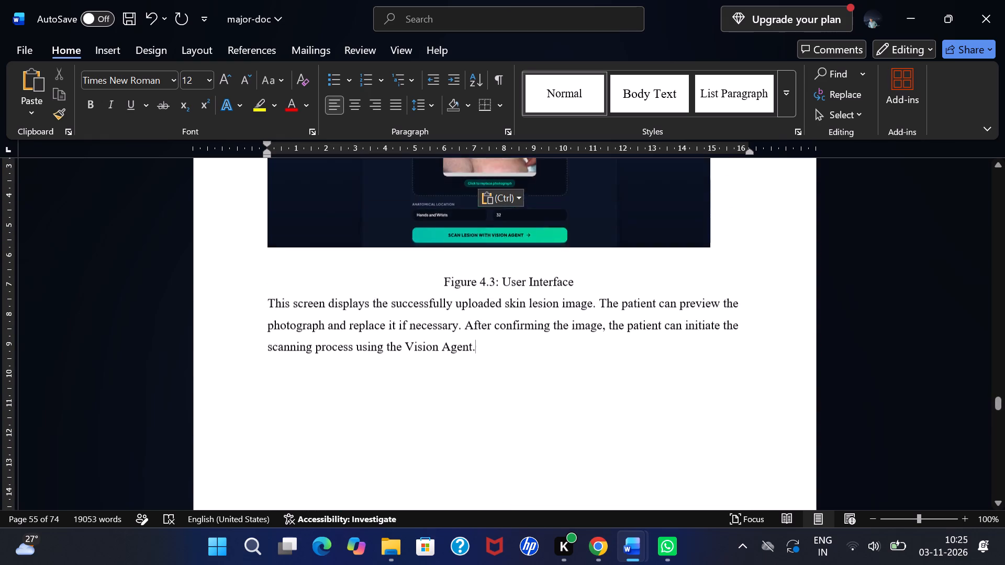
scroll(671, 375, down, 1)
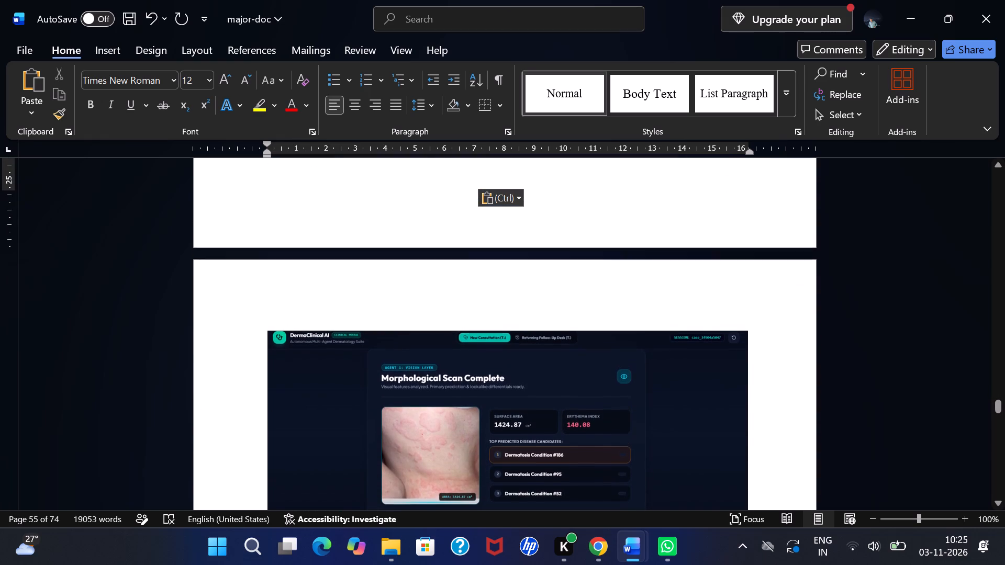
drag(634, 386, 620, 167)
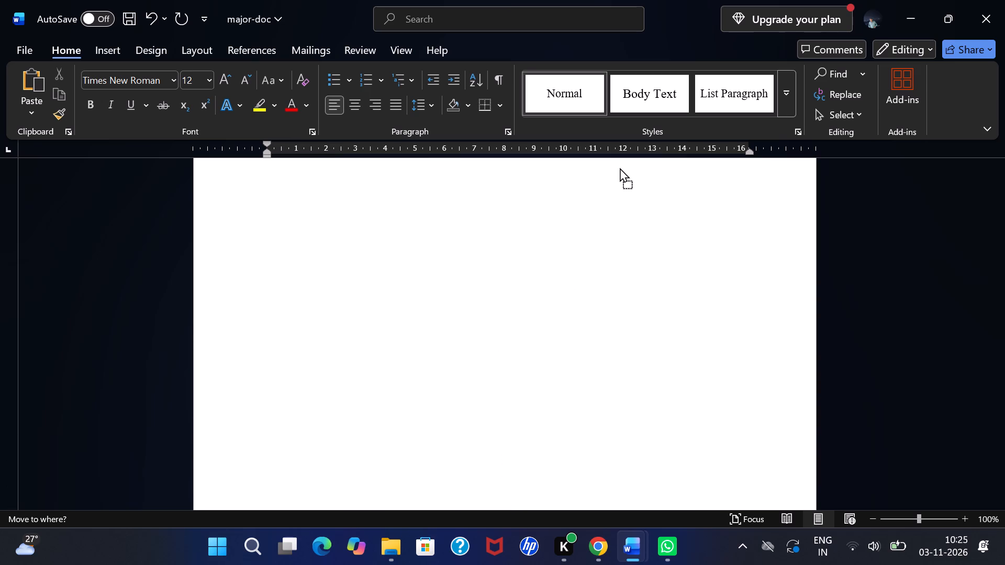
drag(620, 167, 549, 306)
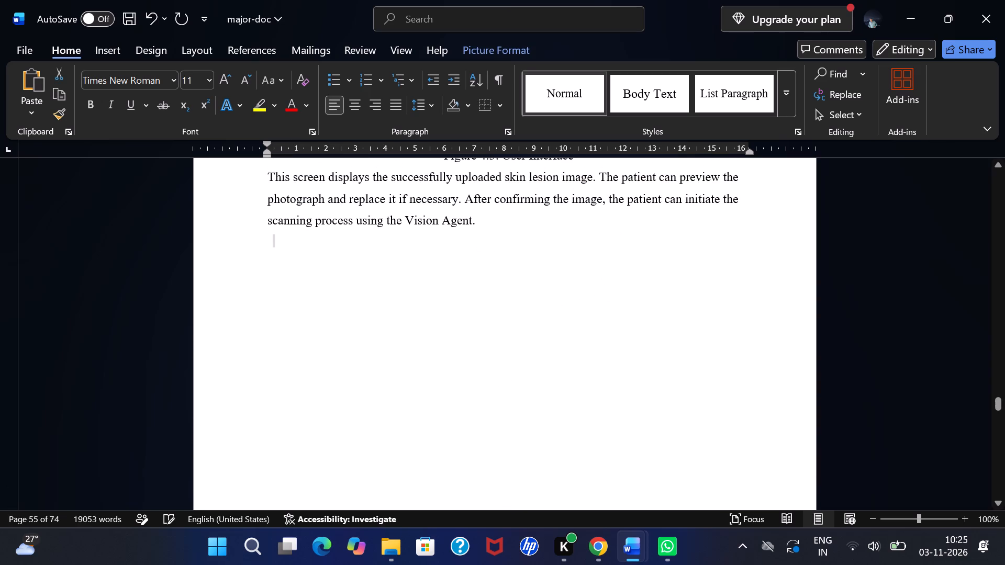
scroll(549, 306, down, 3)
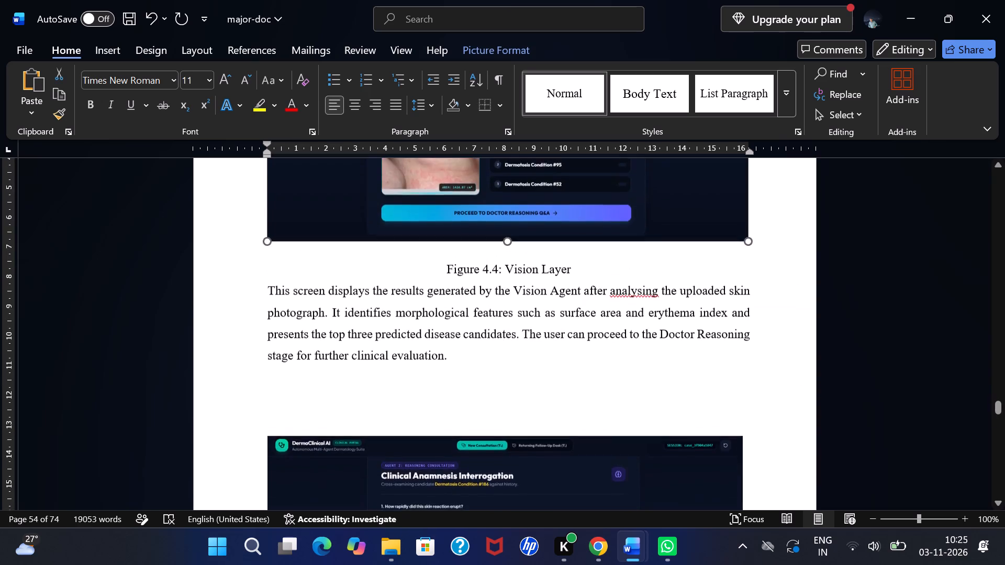
Shrink the Figure 4.2 Input Data screenshot proportionally to about 14.4 cm wide.
scroll(549, 306, up, 1)
scroll(549, 306, down, 1)
scroll(549, 306, up, 4)
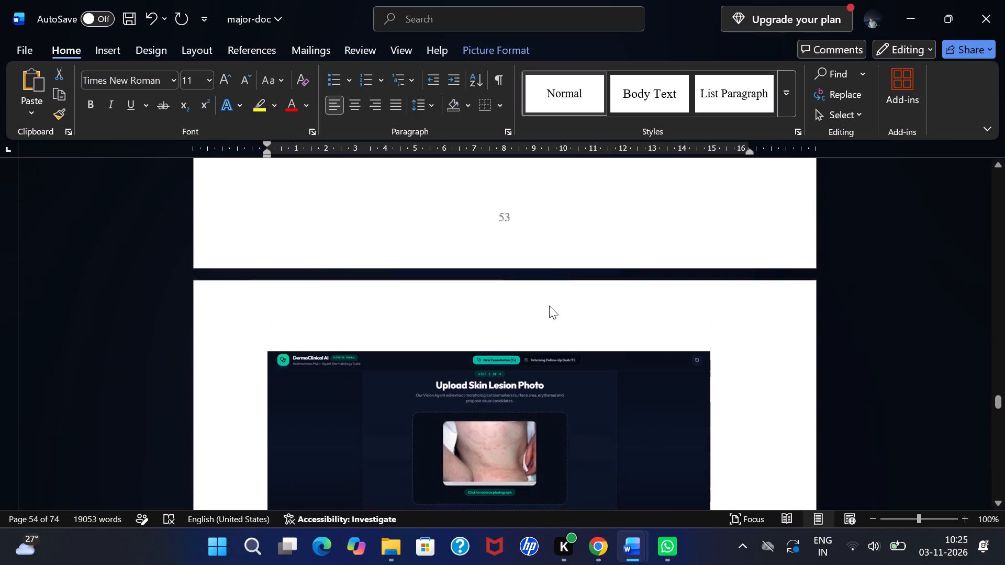
scroll(549, 306, up, 1)
scroll(549, 306, down, 1)
scroll(549, 306, up, 2)
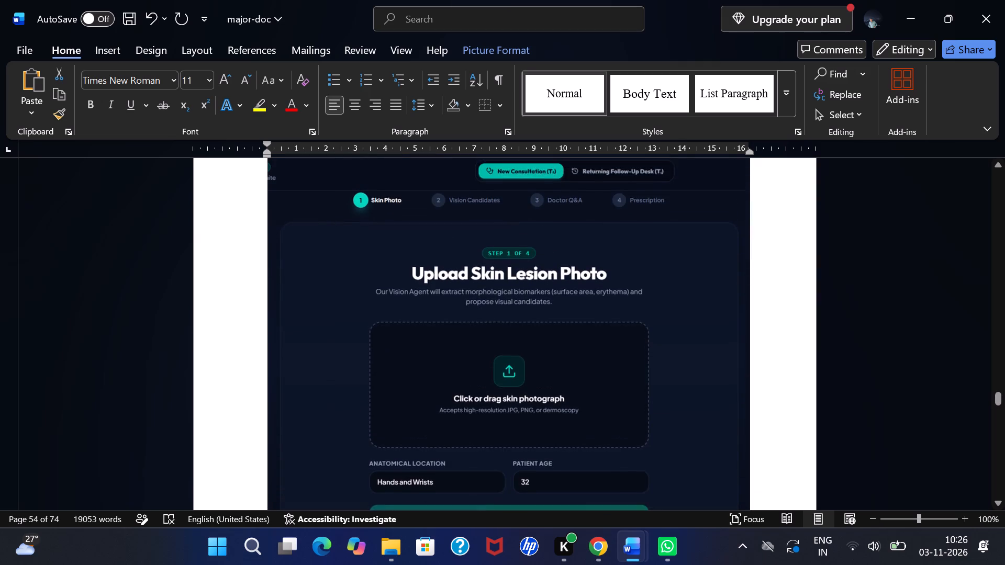
scroll(549, 306, up, 1)
click(575, 365)
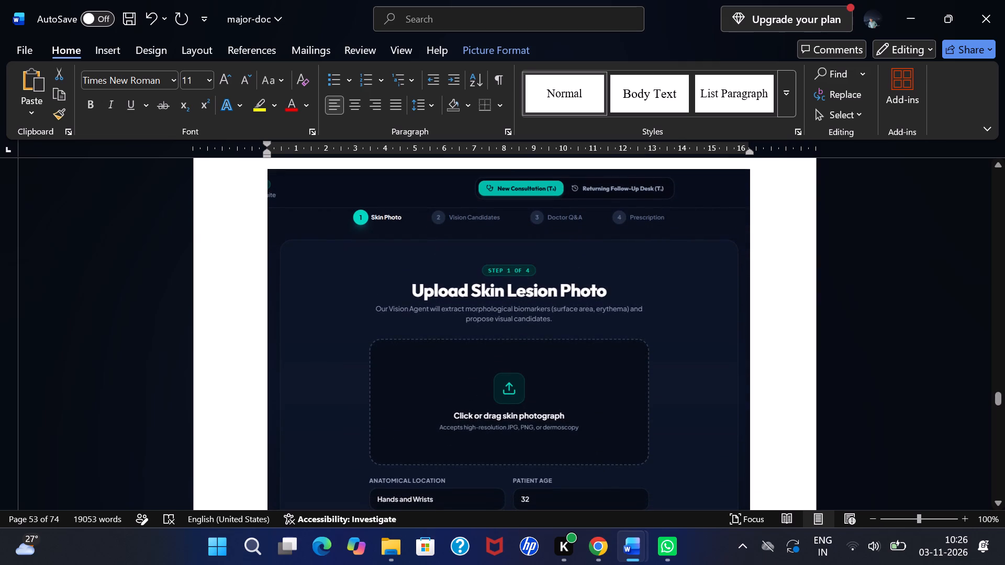
scroll(575, 365, down, 1)
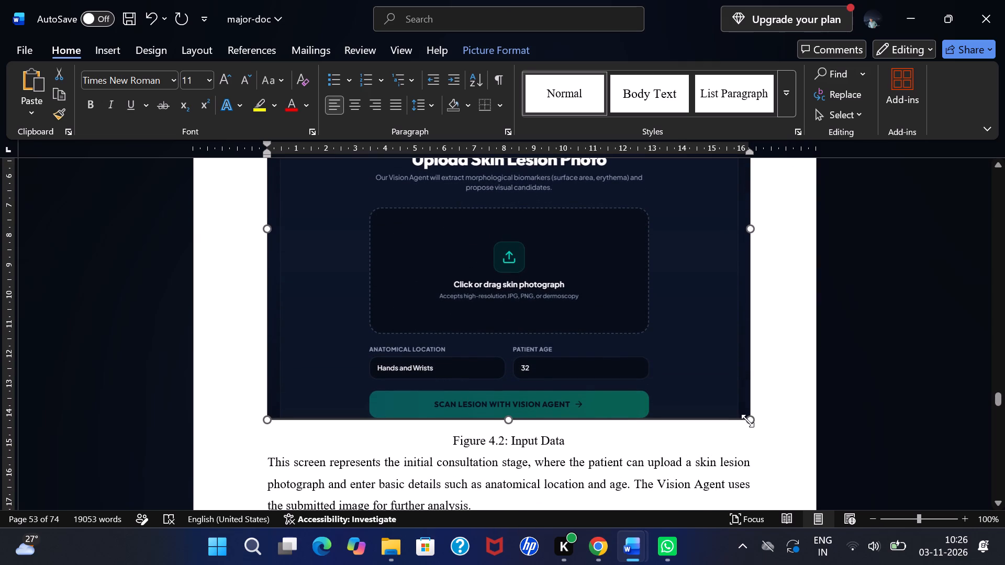
drag(747, 421, 710, 353)
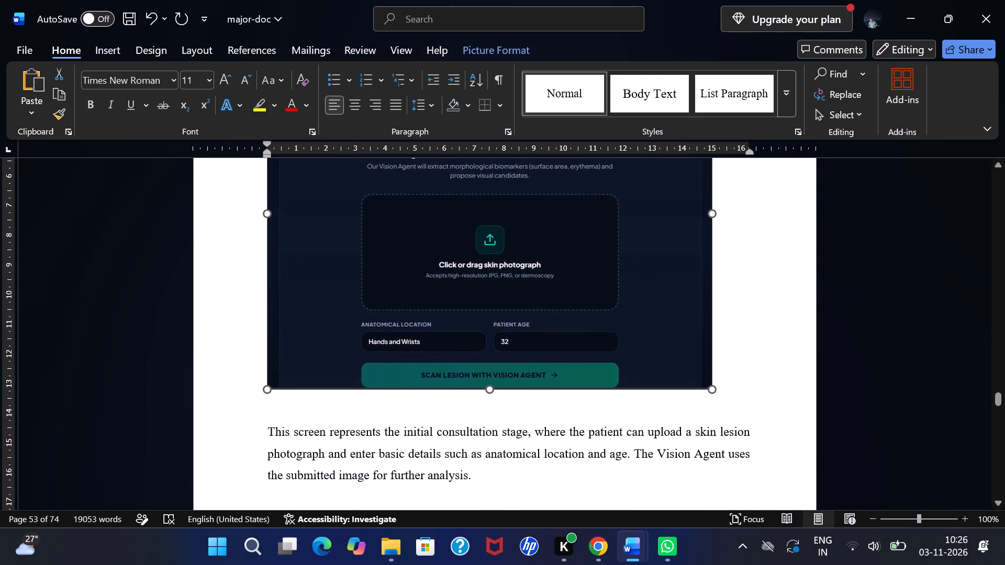
drag(710, 353, 709, 352)
scroll(583, 306, down, 1)
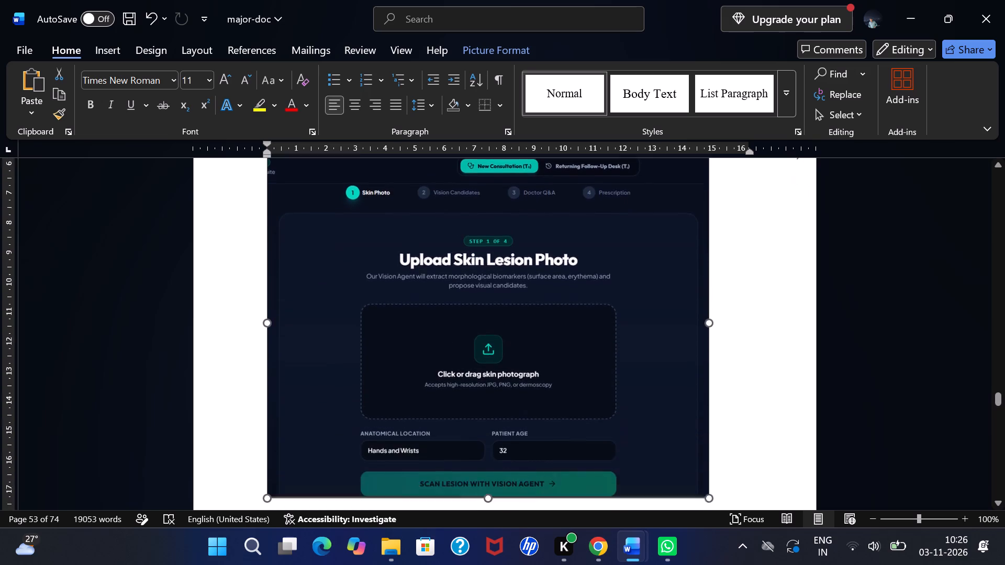
scroll(583, 306, down, 2)
scroll(583, 306, up, 1)
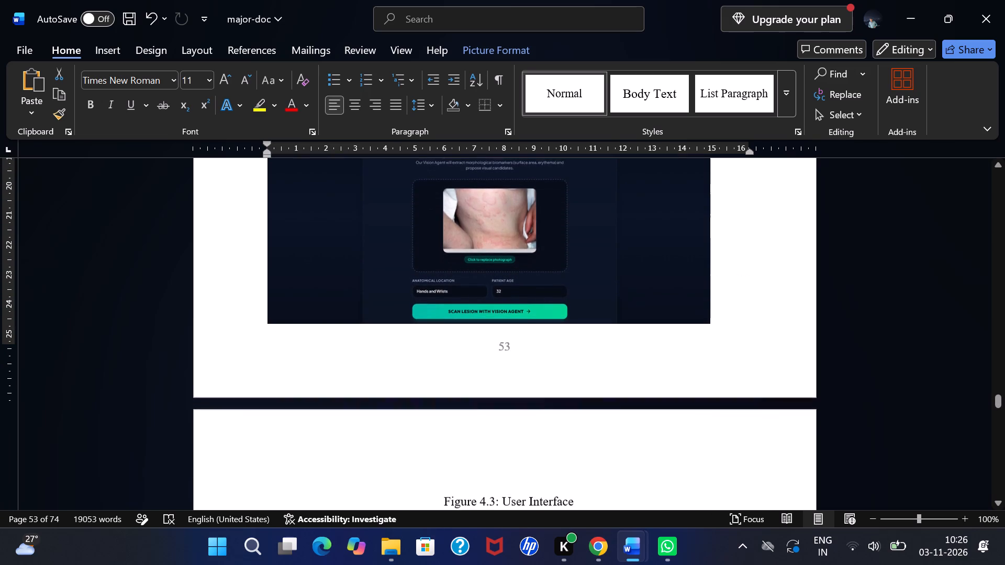
scroll(583, 306, up, 2)
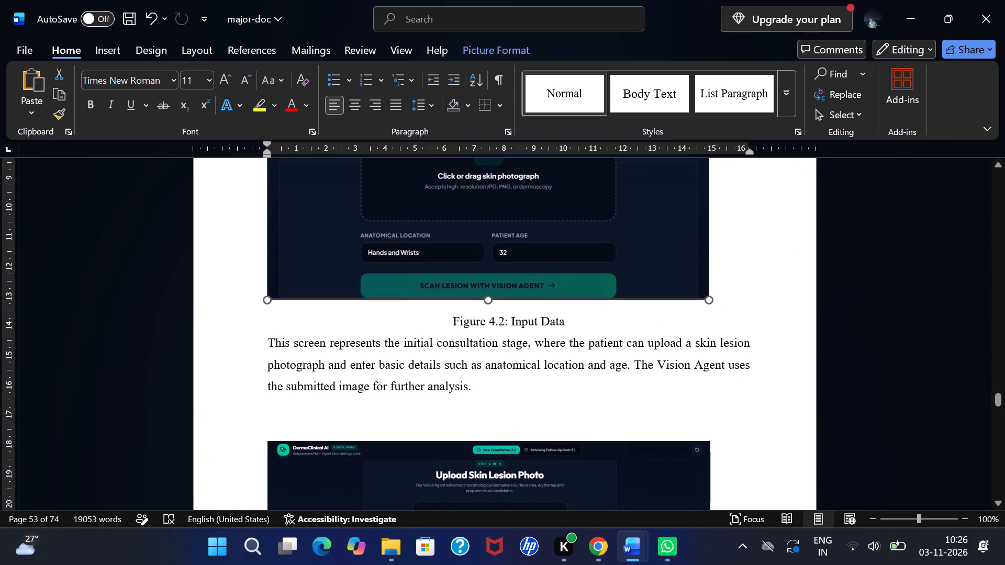
drag(706, 299, 694, 280)
scroll(742, 385, down, 4)
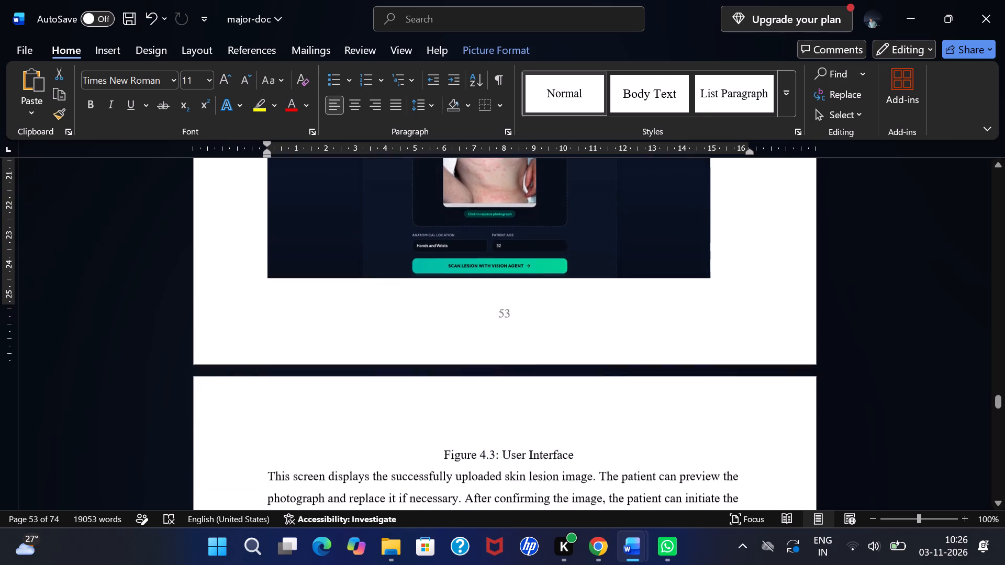
Remove the extra blank lines between the Figure 4.2 description and the Figure 4.3 screenshot.
scroll(742, 385, up, 2)
click(283, 319)
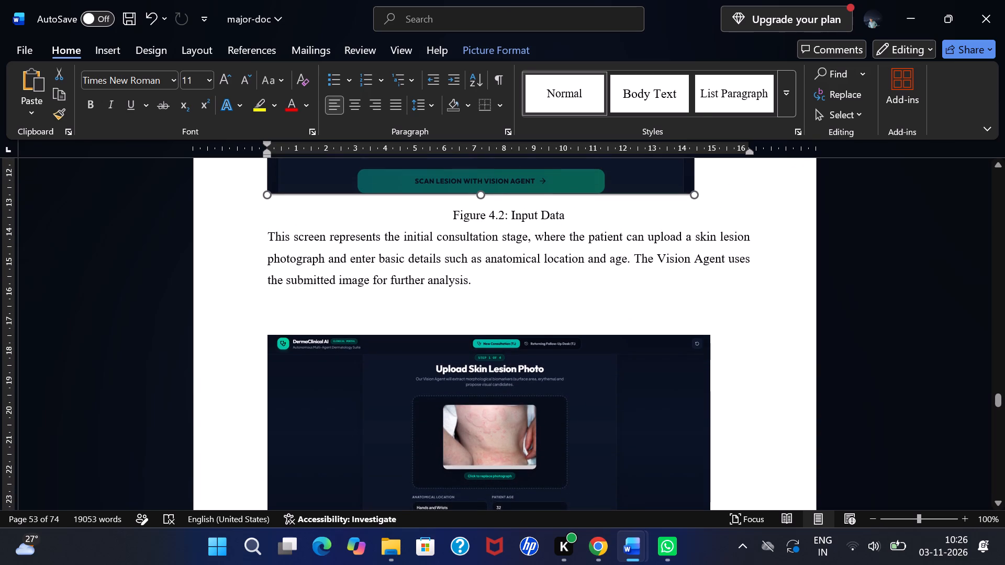
key(BackSpace)
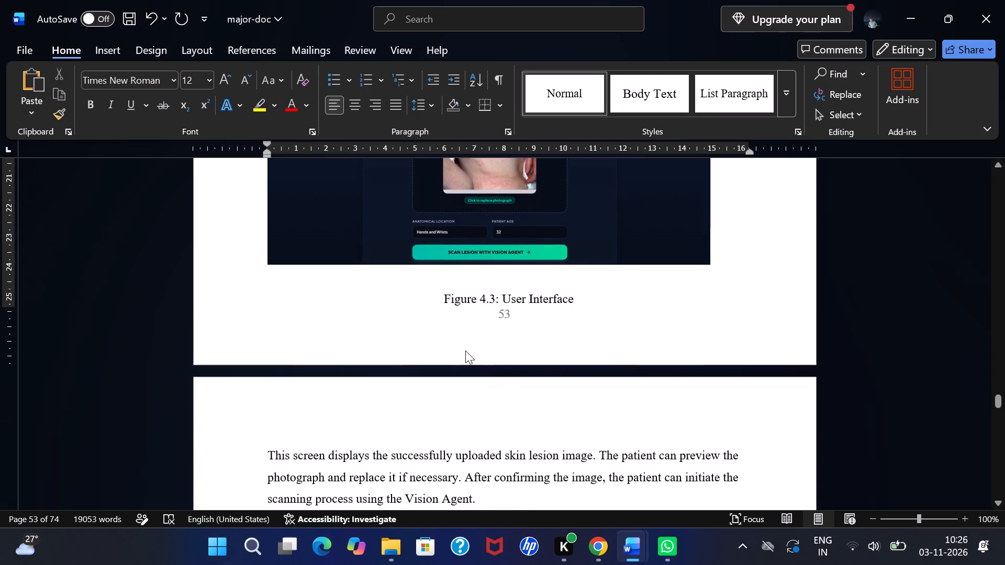
scroll(465, 351, up, 3)
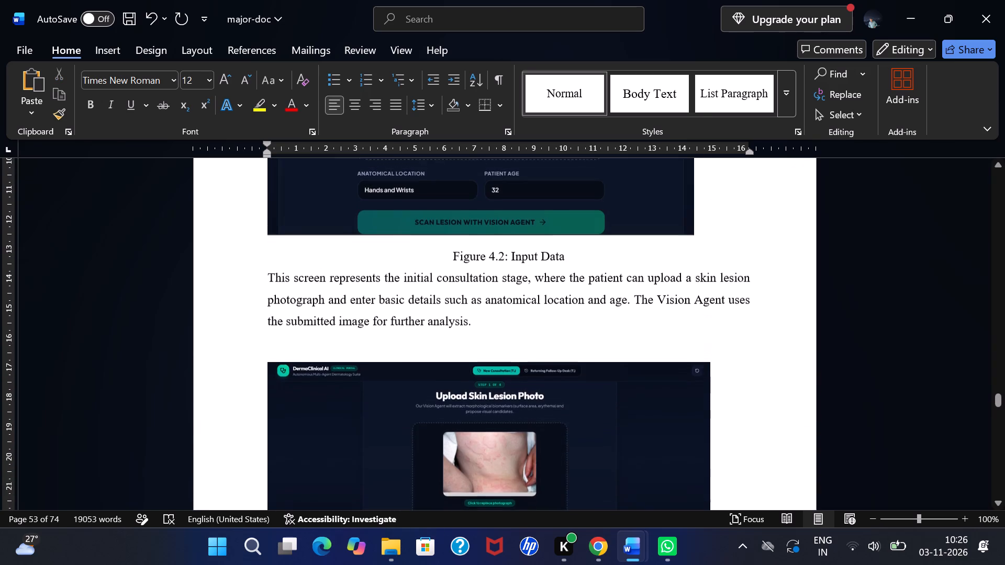
key(BackSpace)
Set the Figure 4.2 Input Data screenshot's text wrapping to Square and centre the image horizontally on the page.
scroll(486, 380, up, 1)
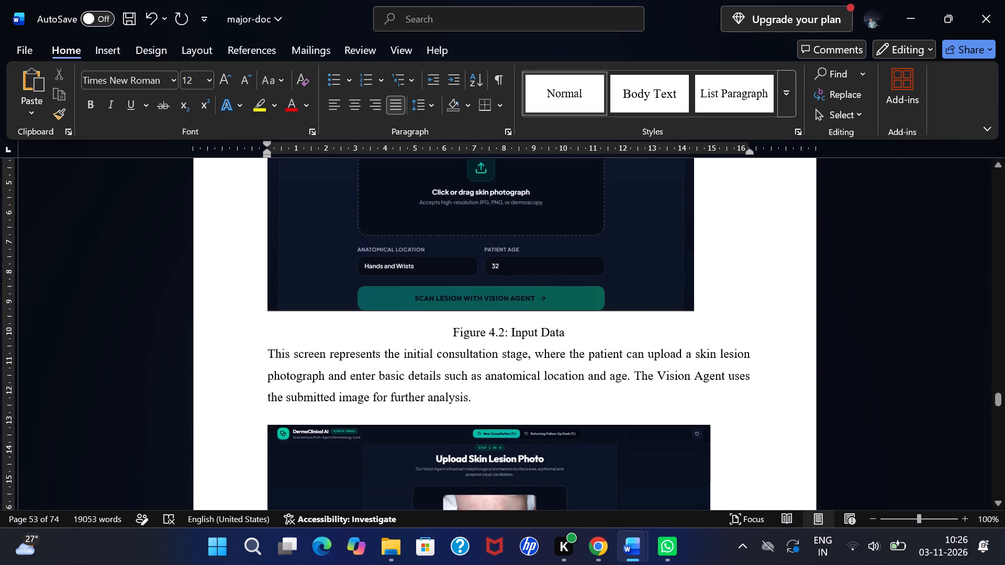
scroll(486, 380, up, 1)
click(445, 347)
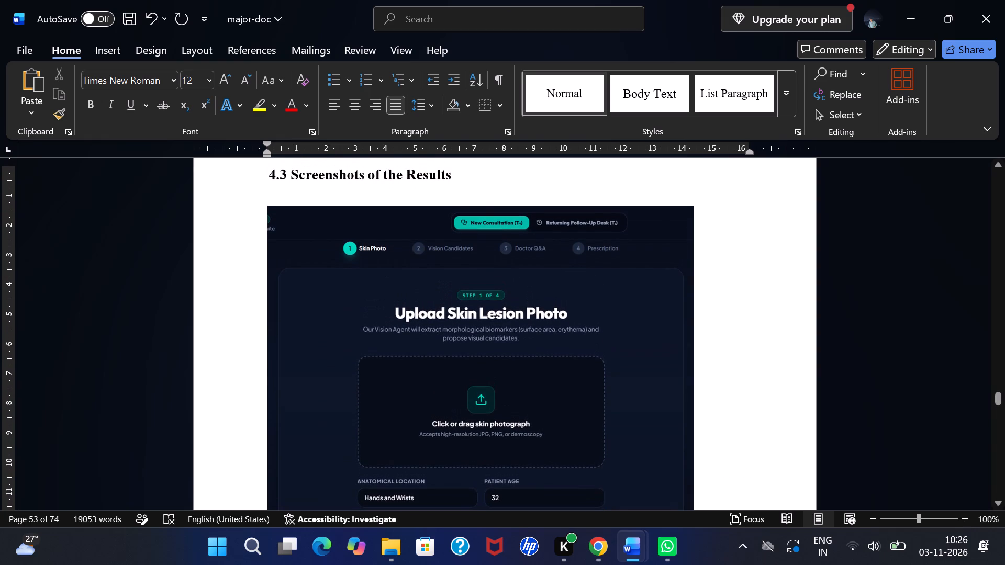
drag(486, 335, 697, 318)
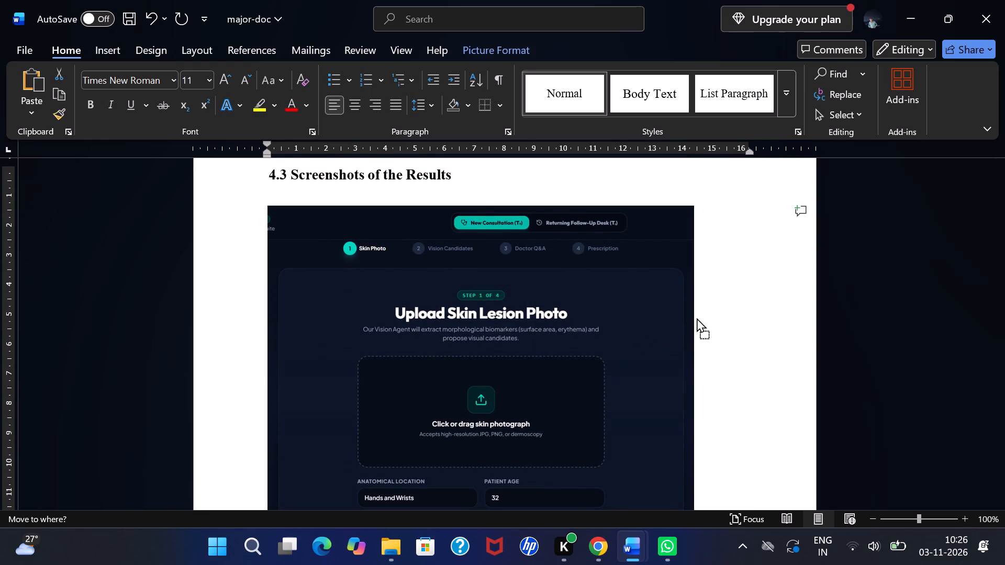
drag(697, 318, 707, 316)
click(715, 225)
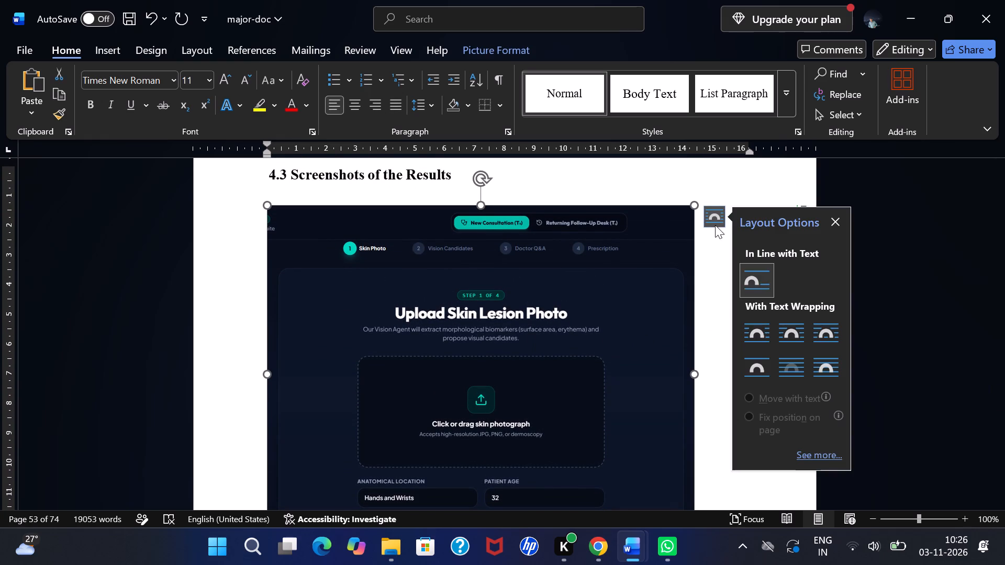
click(786, 333)
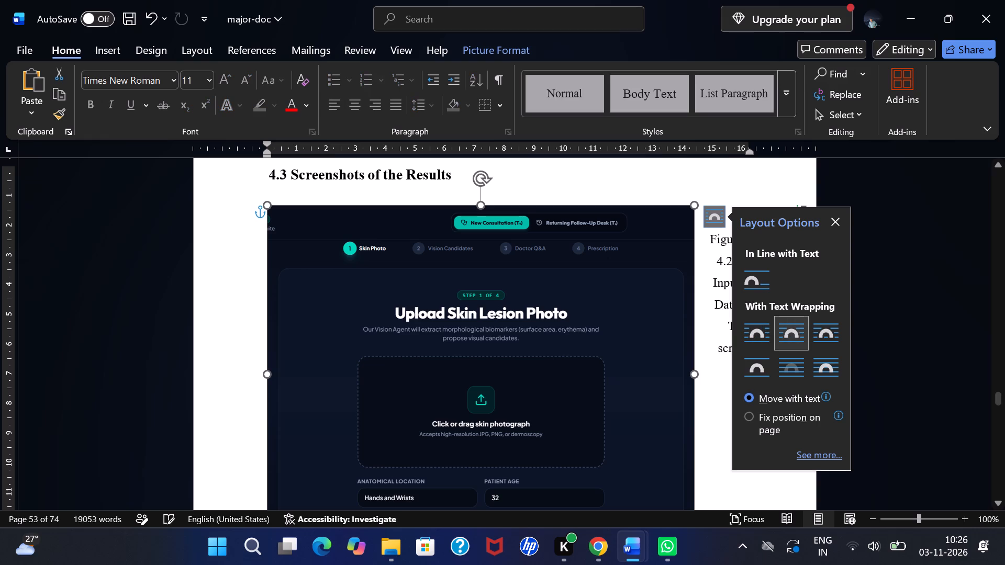
key(ctrl+z)
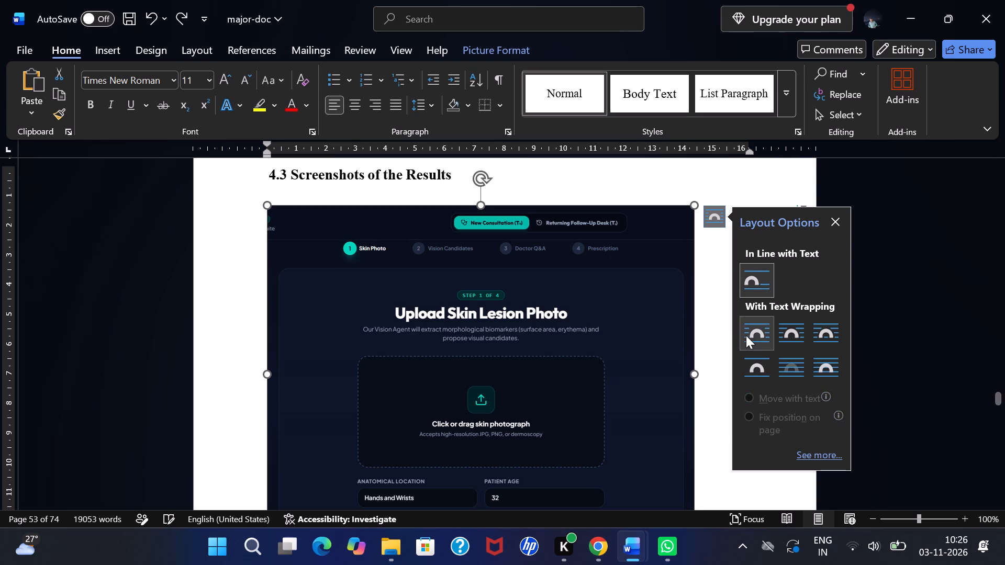
click(753, 335)
drag(583, 336, 618, 335)
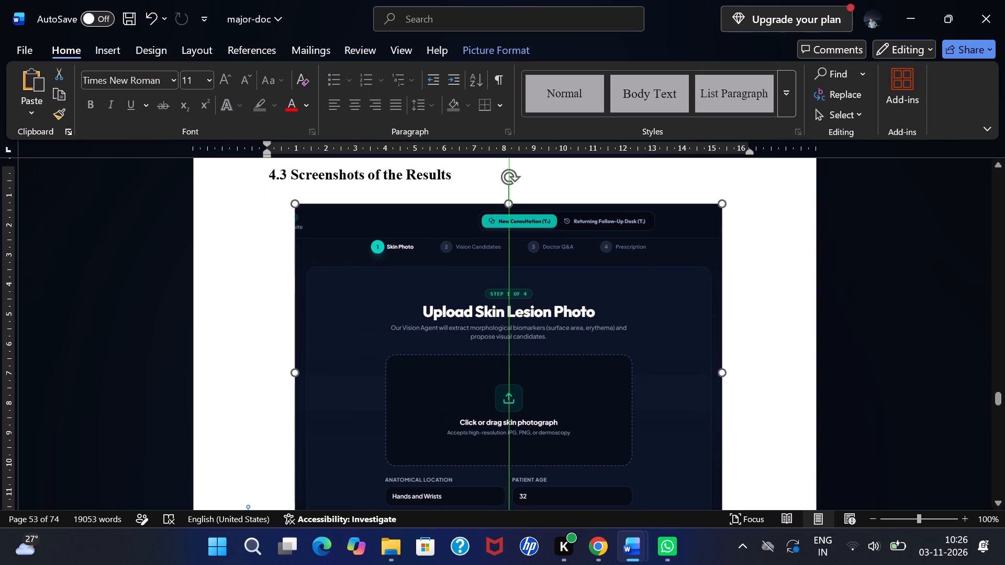
drag(618, 335, 612, 335)
click(734, 337)
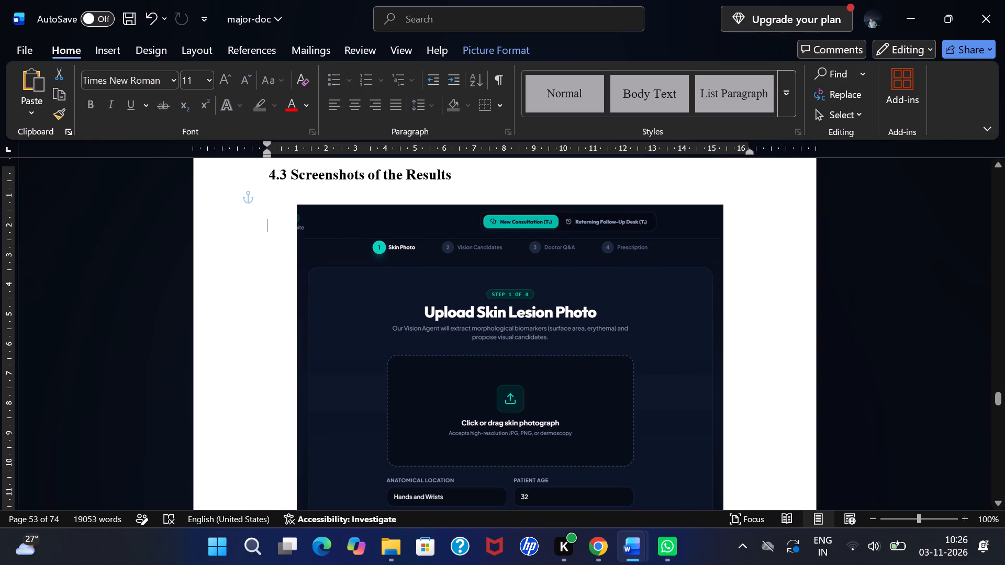
Insert four blank lines before the "Figure 4.2: Input Data" caption to separate it from the screenshot.
scroll(734, 337, down, 1)
scroll(734, 337, up, 1)
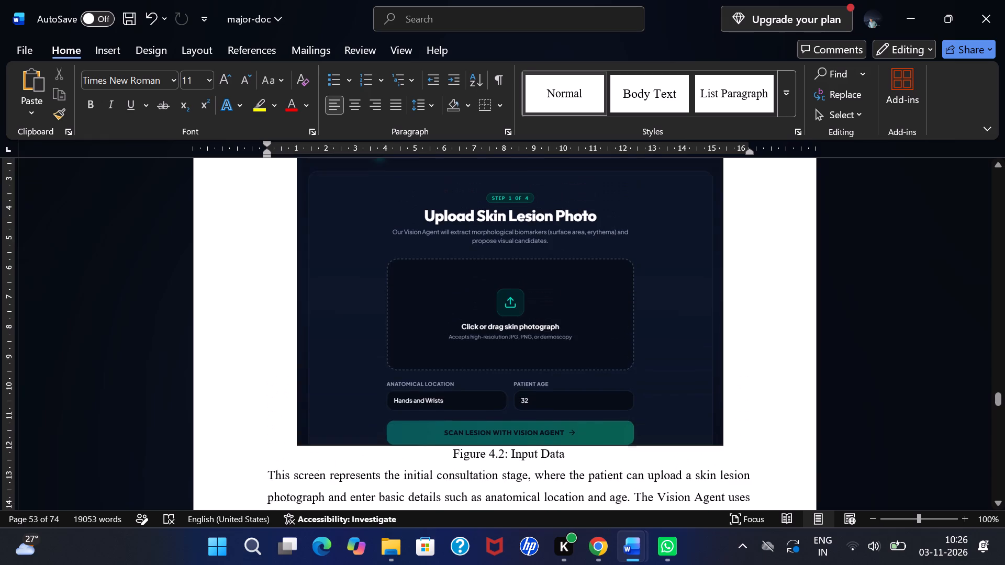
scroll(734, 337, up, 1)
scroll(734, 337, down, 1)
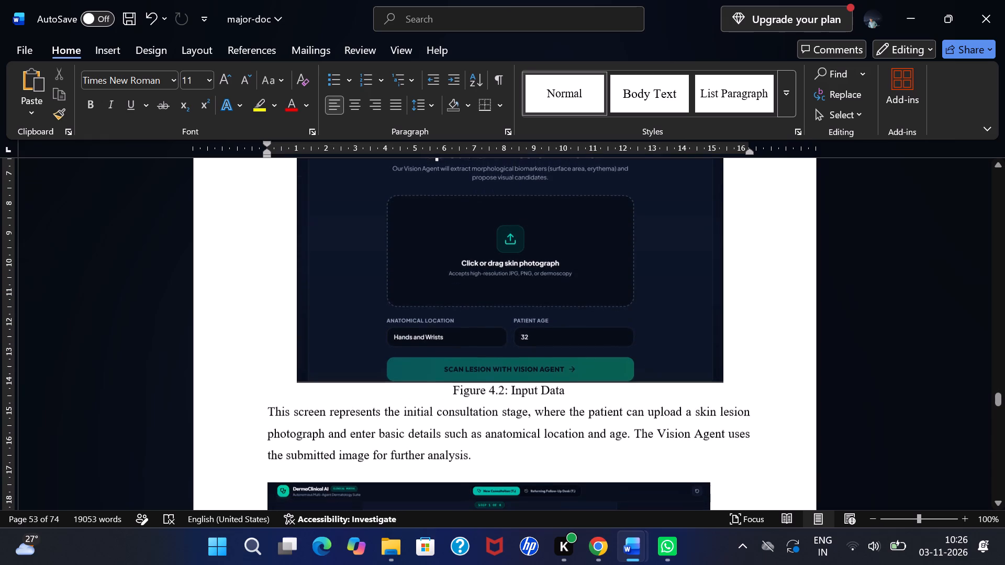
scroll(734, 337, down, 1)
click(453, 349)
key(Return)
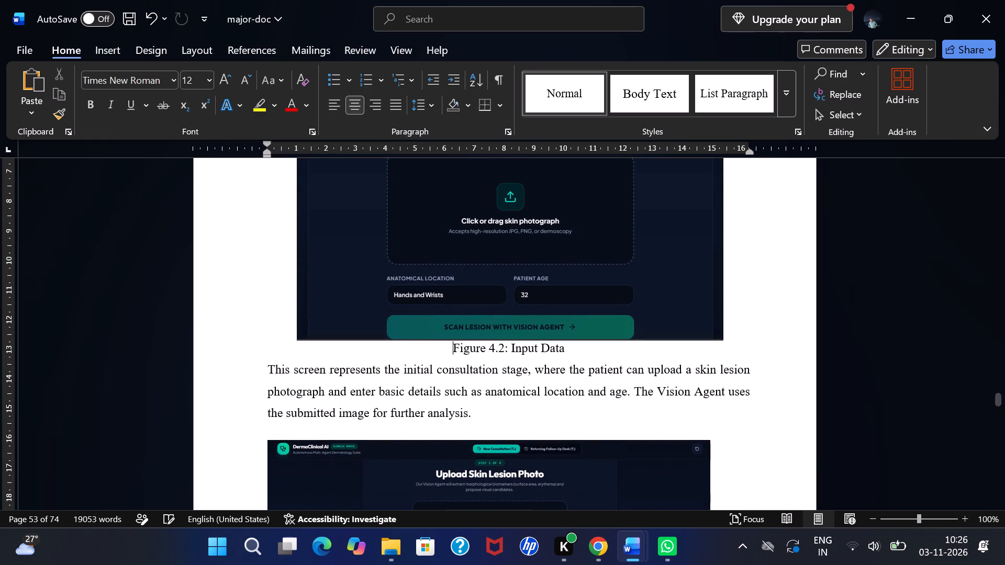
key(Return)
key(Return)
key(Return)
click(451, 349)
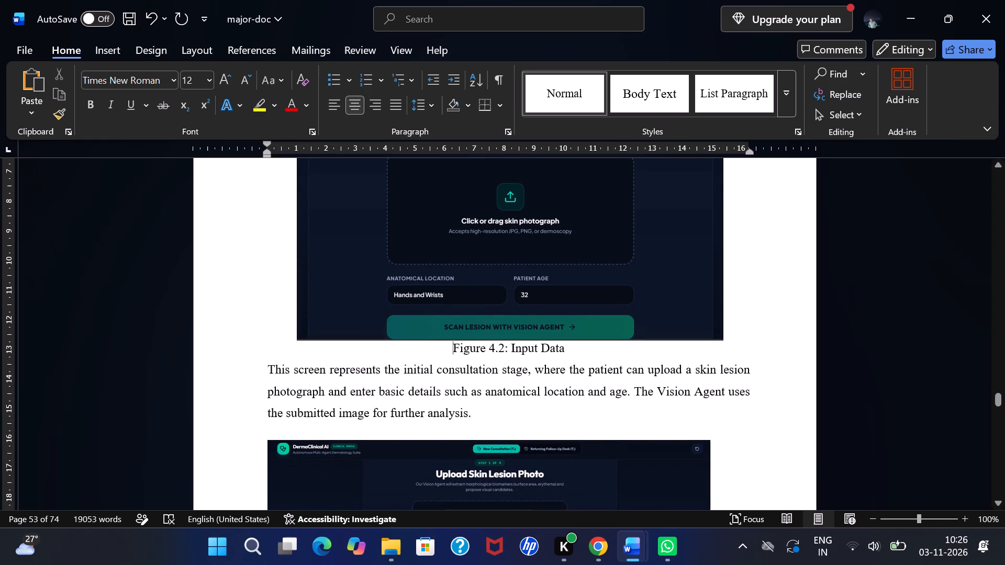
Move the Figure 4.2 screenshot into the space between the 4.3 heading and its caption, keeping it horizontally centred.
drag(550, 267, 550, 229)
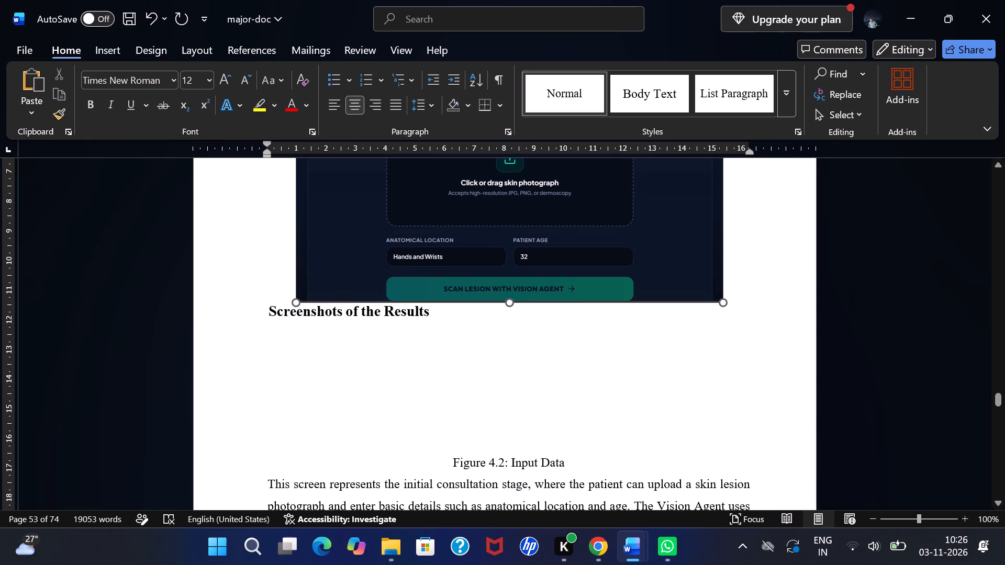
drag(550, 229, 543, 274)
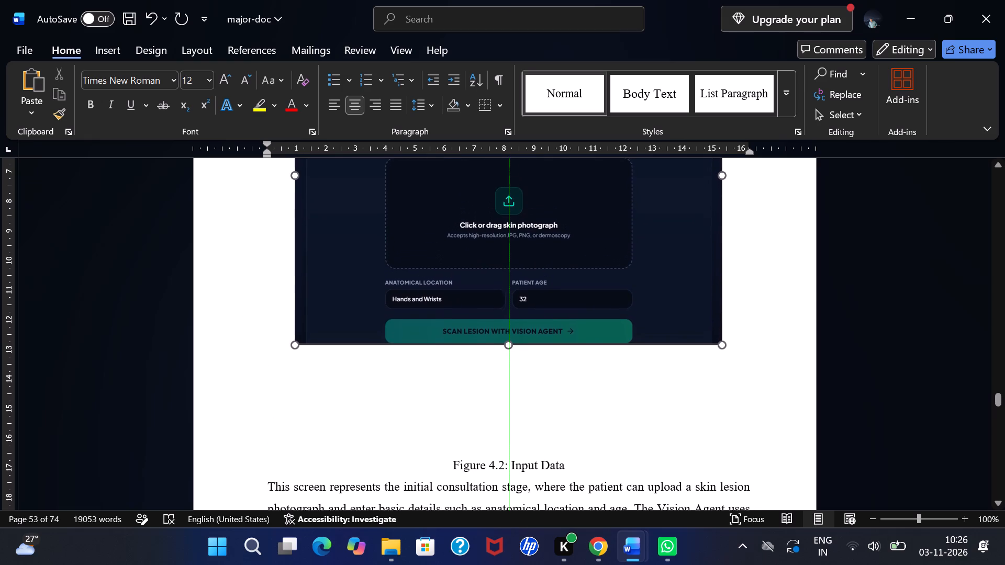
drag(543, 274, 541, 343)
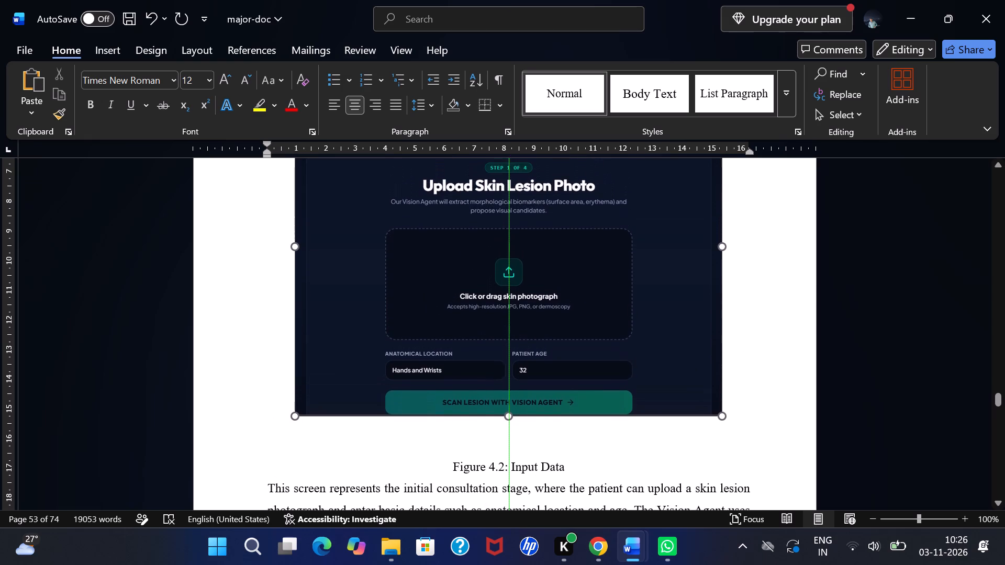
drag(541, 343, 541, 344)
scroll(541, 344, up, 1)
scroll(541, 344, down, 1)
drag(540, 374, 539, 364)
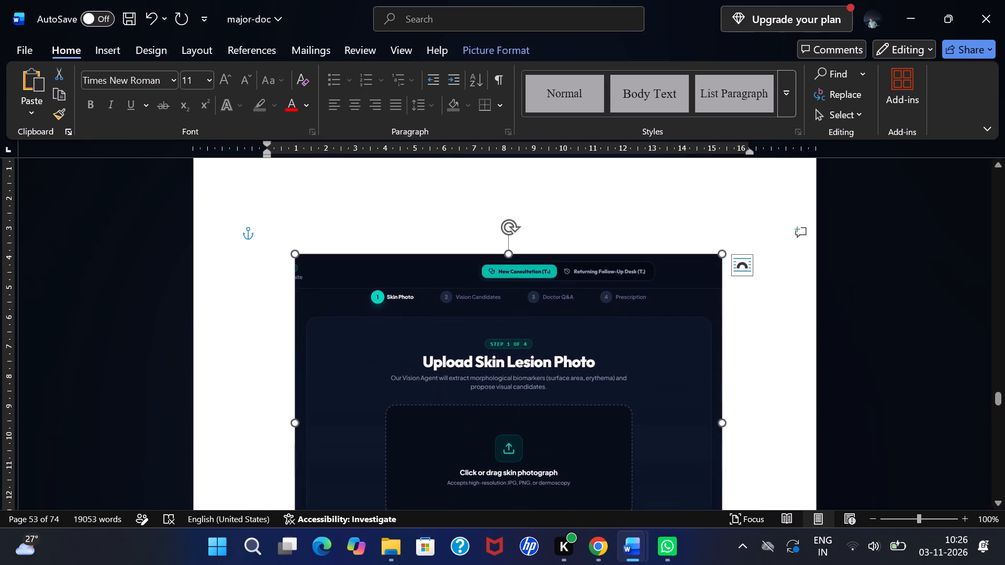
drag(539, 364, 549, 277)
scroll(549, 277, up, 1)
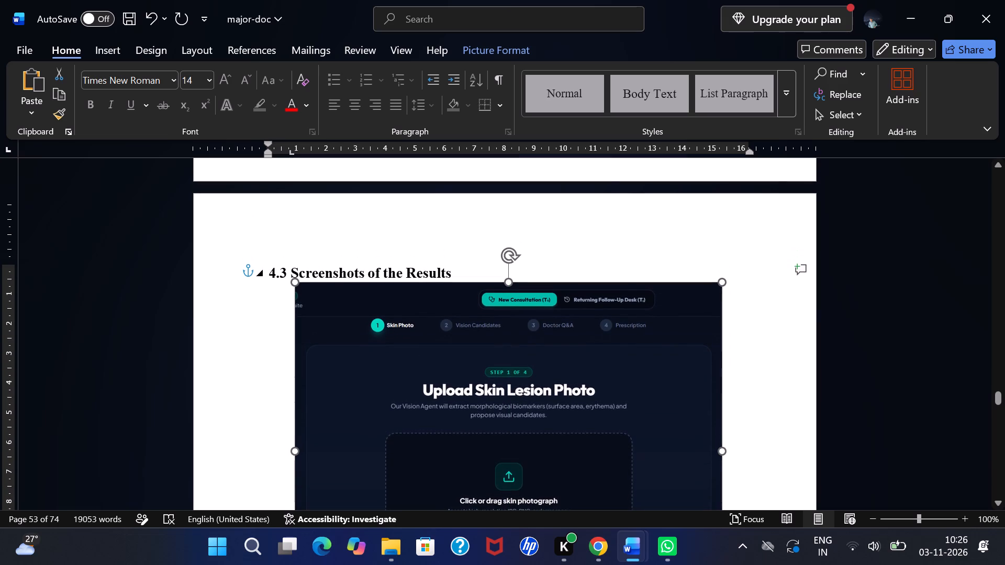
drag(543, 315, 545, 327)
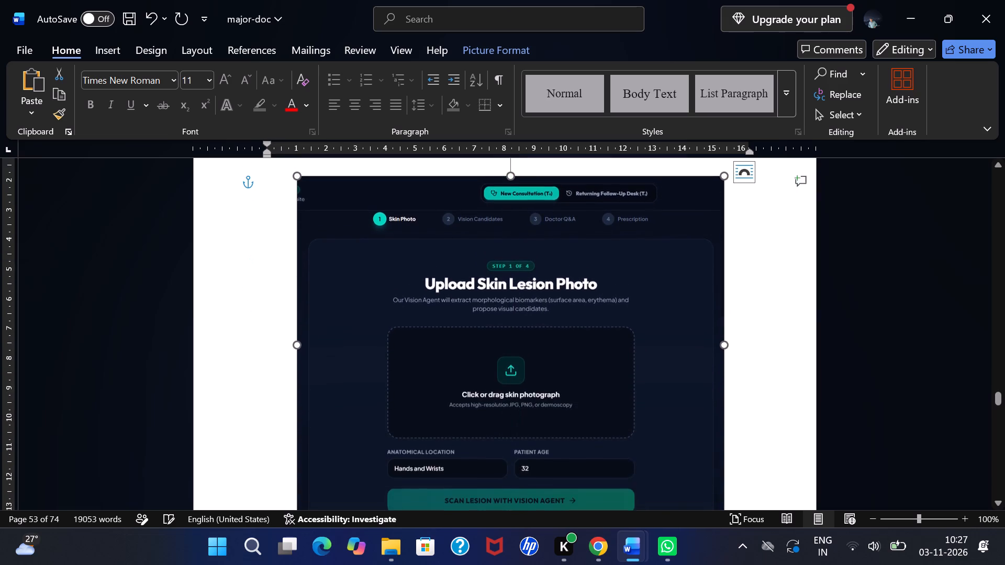
Zoom out to 60% and nudge the Figure 4.2 screenshot slightly up towards the 4.3 heading.
scroll(545, 327, down, 2)
scroll(545, 327, up, 2)
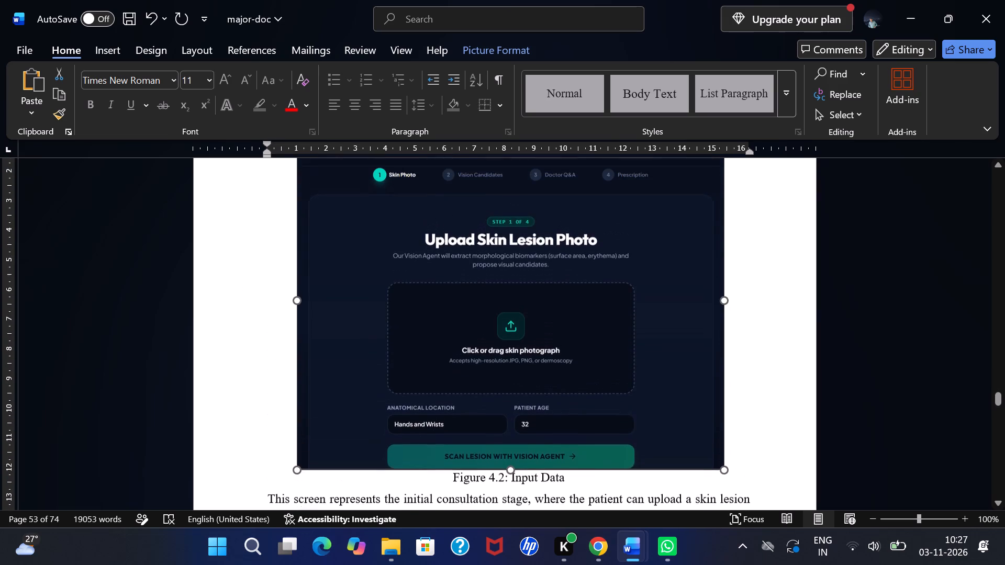
scroll(545, 327, up, 1)
ctrl+scroll(545, 327, down, 4)
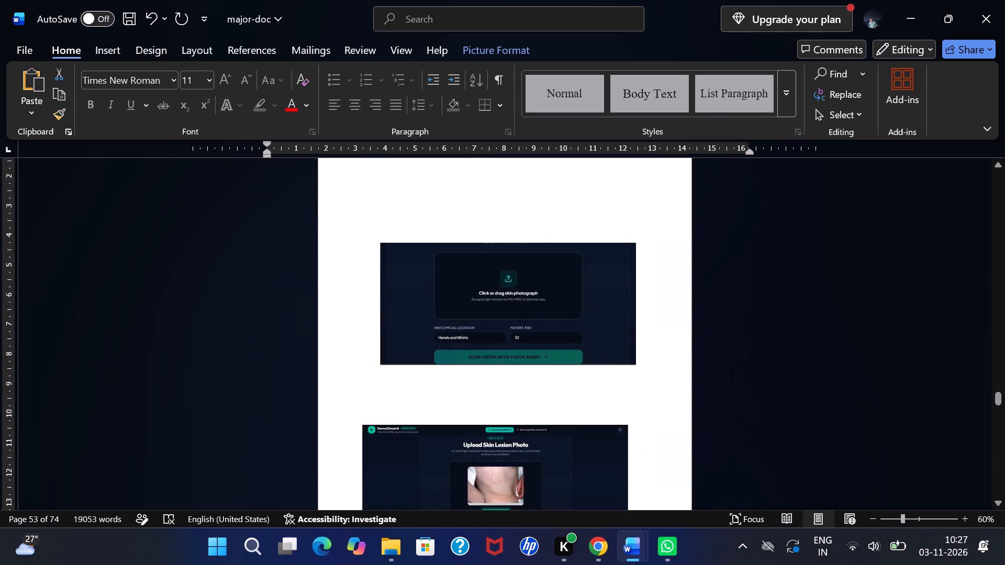
scroll(545, 327, up, 2)
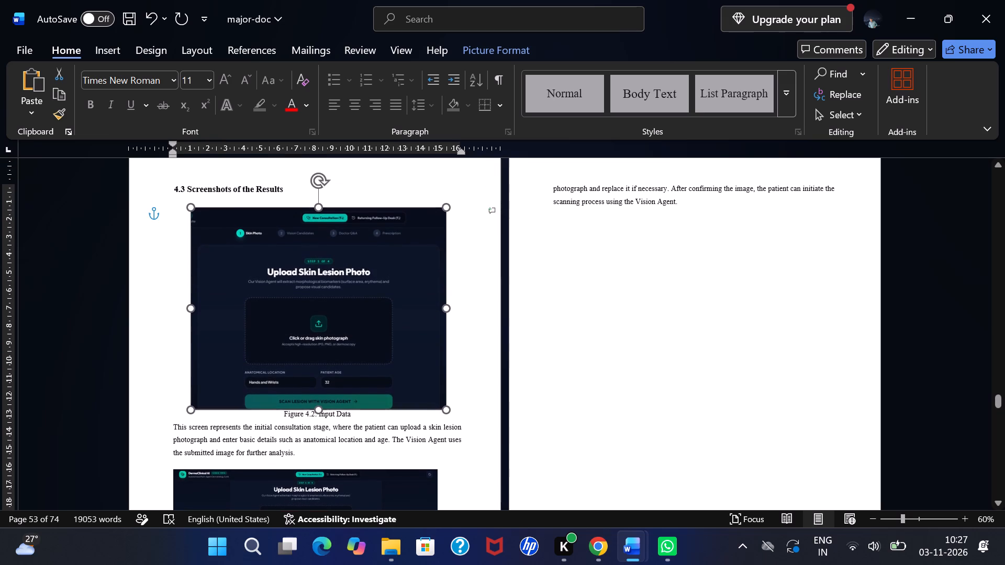
drag(391, 322, 391, 319)
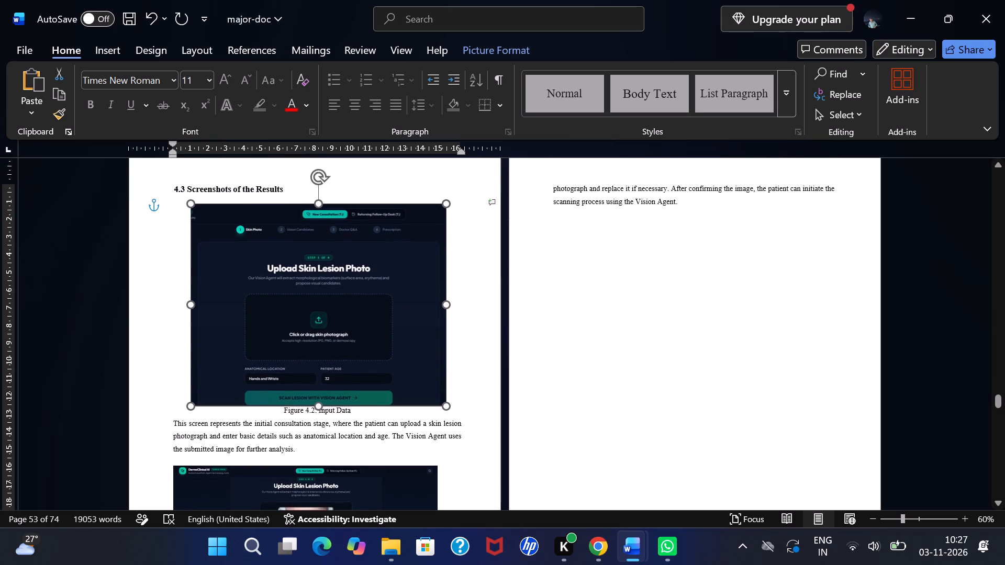
drag(391, 319, 391, 317)
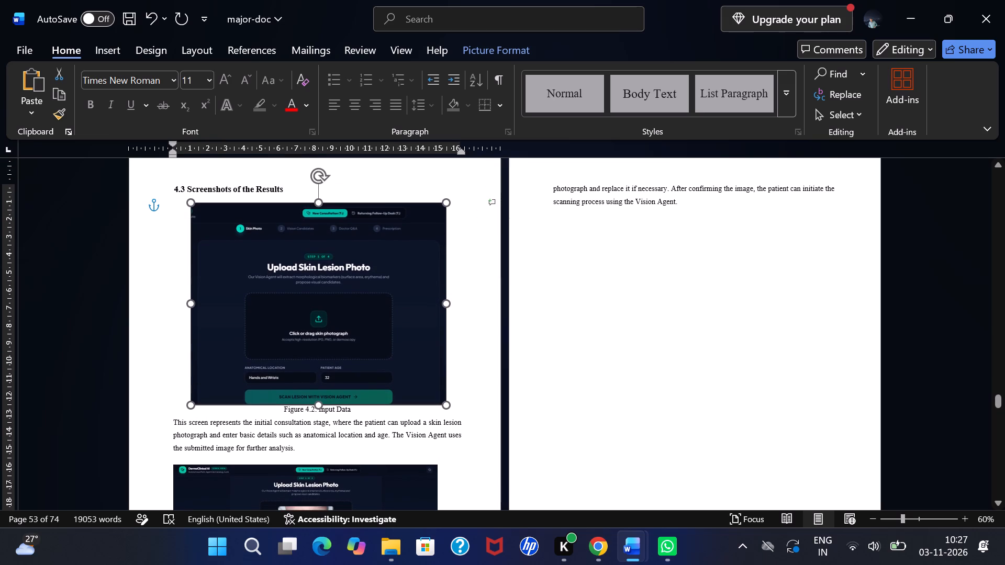
click(358, 422)
Move the Figure 4.2 screenshot slightly down, leaving a small gap beneath the "4.3 Screenshots of the Results" heading.
scroll(312, 432, down, 1)
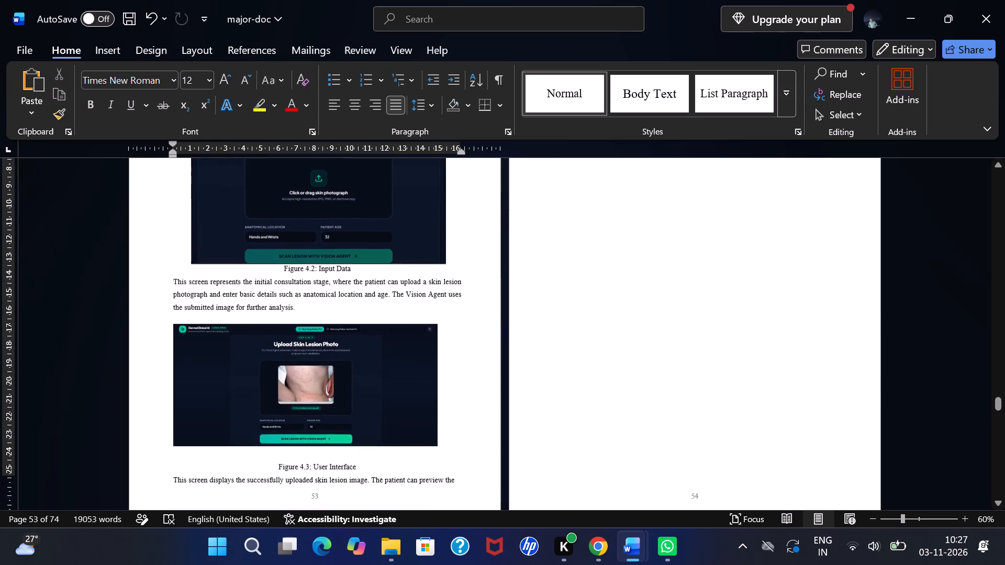
scroll(312, 432, down, 2)
scroll(312, 432, up, 1)
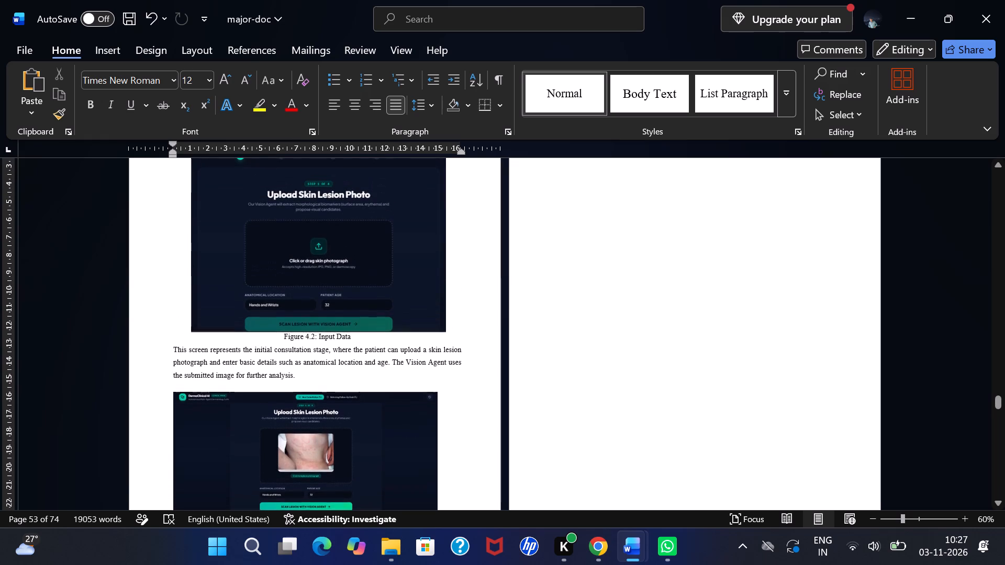
scroll(312, 432, up, 1)
click(358, 281)
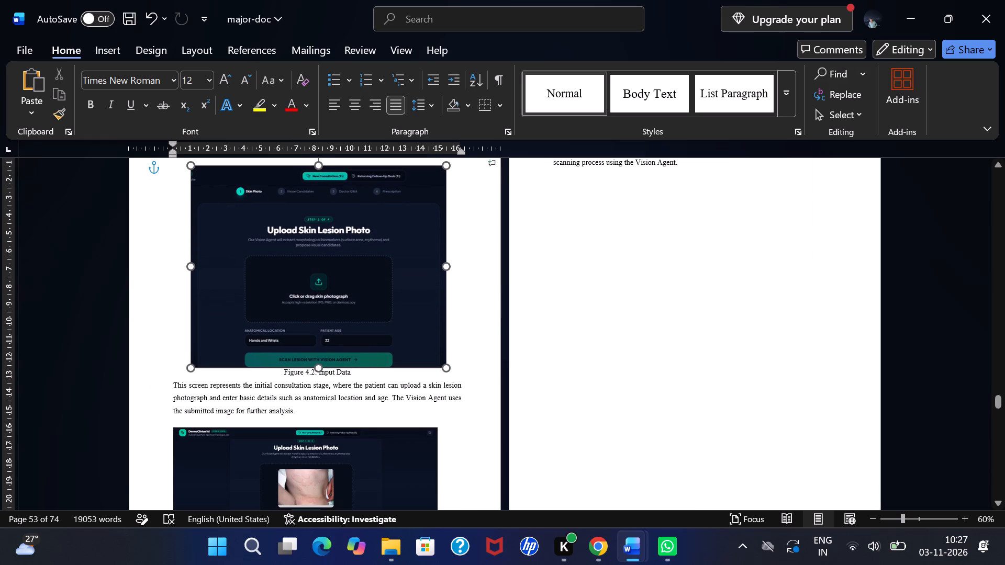
scroll(358, 282, down, 2)
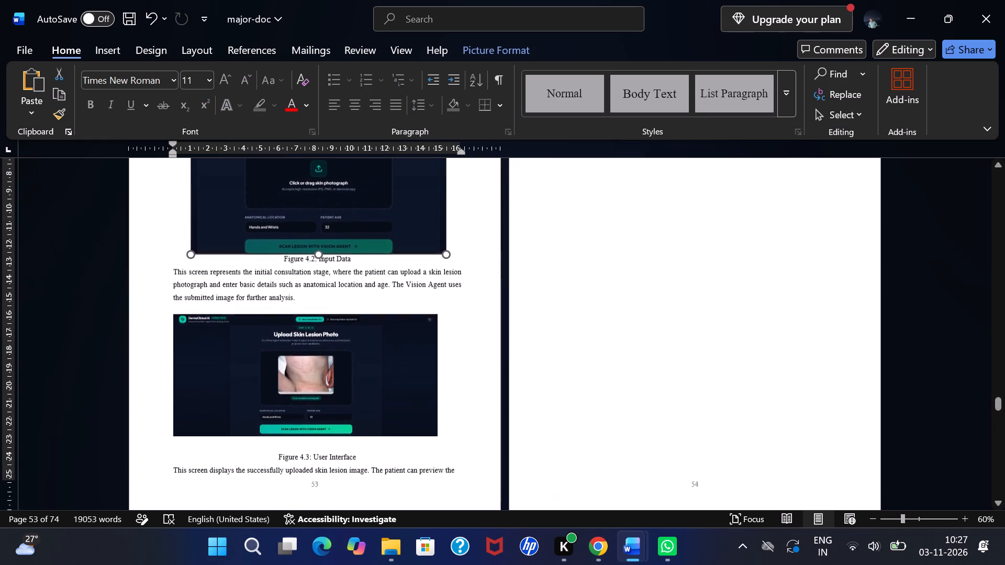
drag(365, 223, 364, 237)
scroll(379, 317, up, 1)
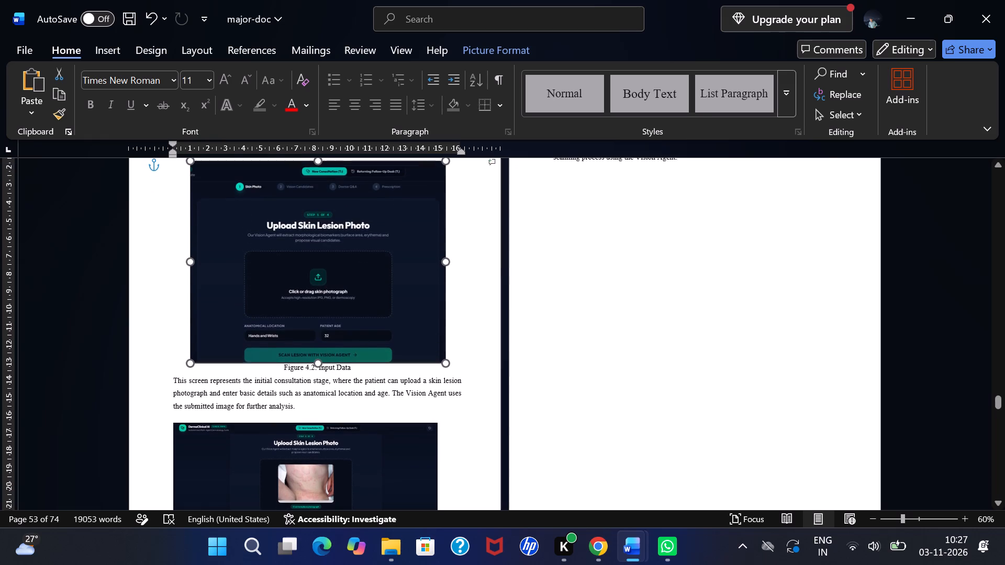
scroll(379, 317, up, 1)
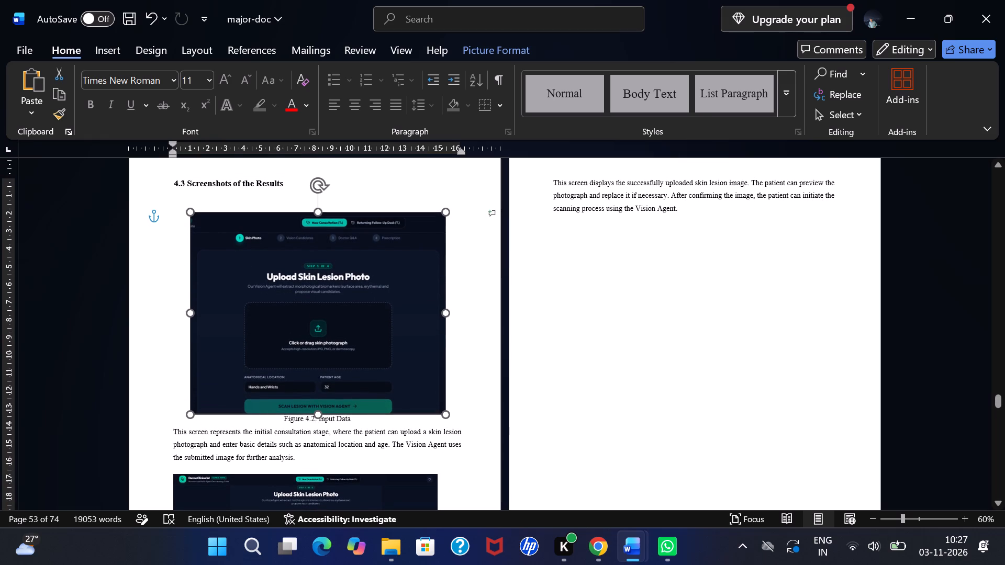
Shrink the Figure 4.2 screenshot proportionally to about 14.2 cm wide.
click(444, 413)
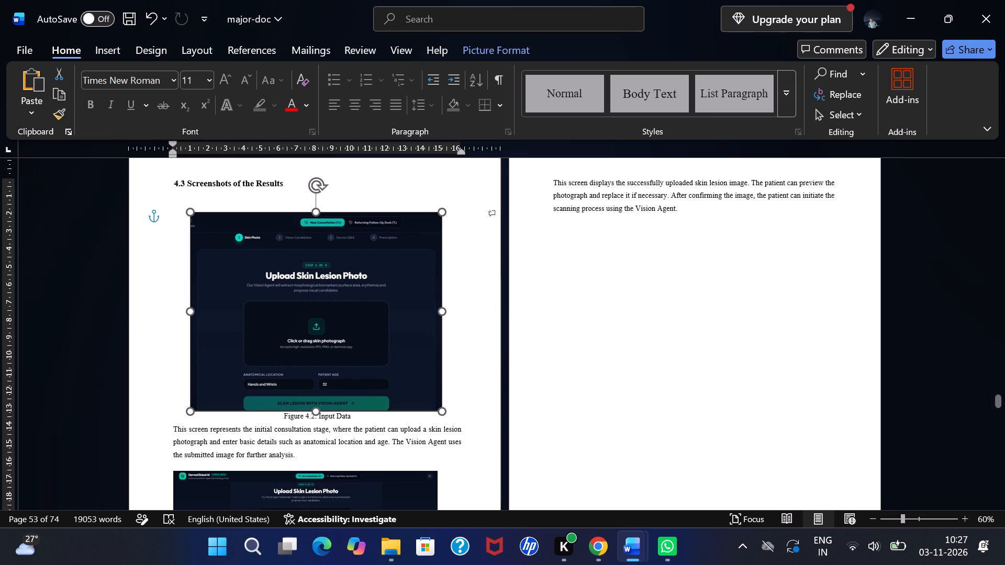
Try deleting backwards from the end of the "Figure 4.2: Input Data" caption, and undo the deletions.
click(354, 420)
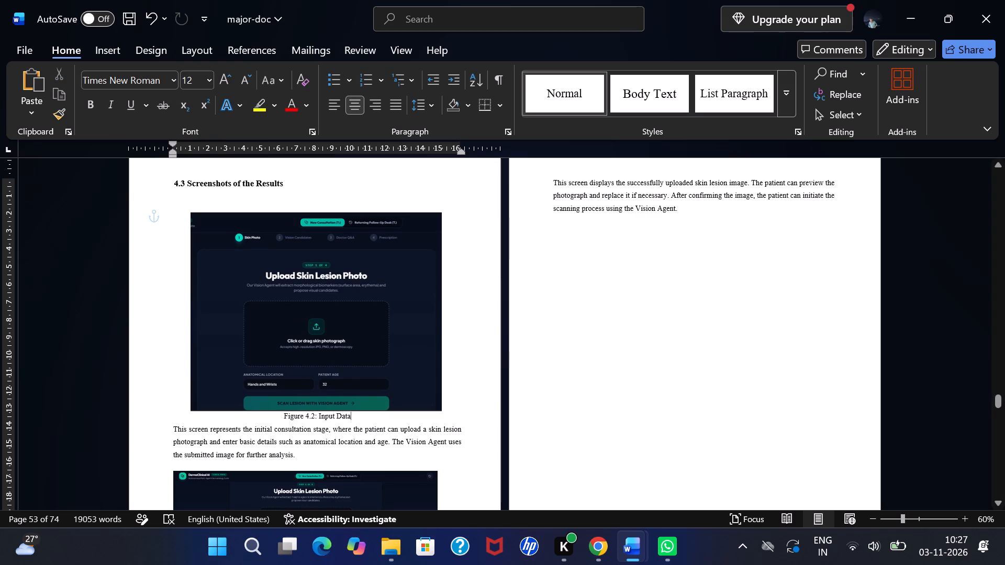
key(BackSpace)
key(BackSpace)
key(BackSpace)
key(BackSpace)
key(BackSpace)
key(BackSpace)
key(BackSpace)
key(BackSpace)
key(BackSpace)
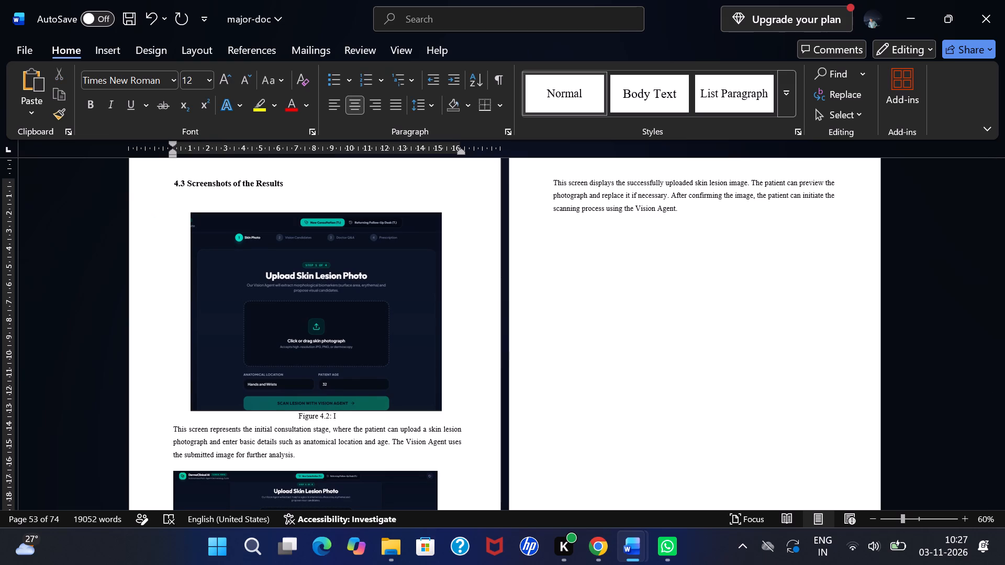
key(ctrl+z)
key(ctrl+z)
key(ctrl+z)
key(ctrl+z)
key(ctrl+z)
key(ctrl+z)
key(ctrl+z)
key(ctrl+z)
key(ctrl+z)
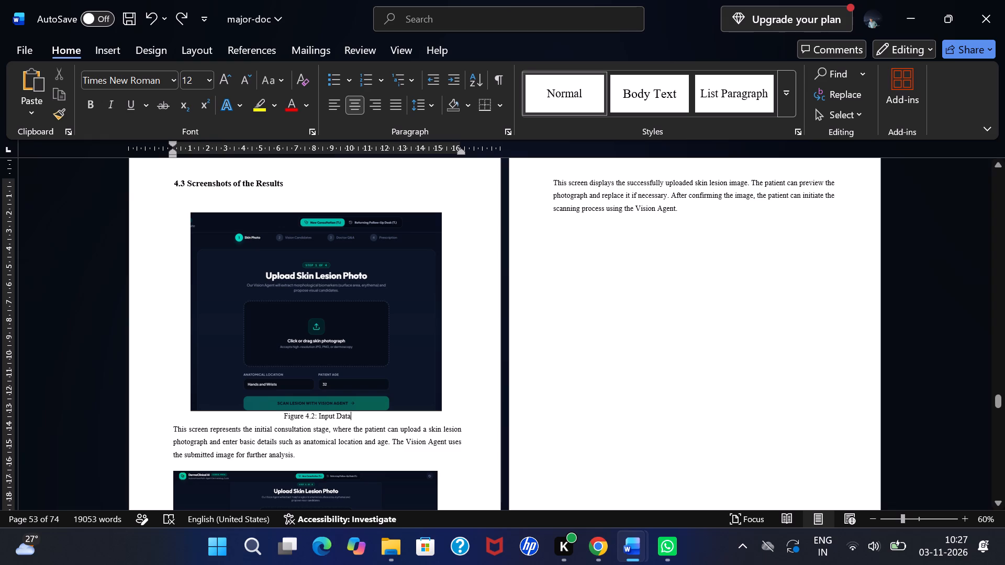
Move the "Figure 4.2: Input Data" caption onto its own line one row lower, using blank lines to clear the screenshot above the description.
drag(354, 418, 289, 411)
key(ctrl+c)
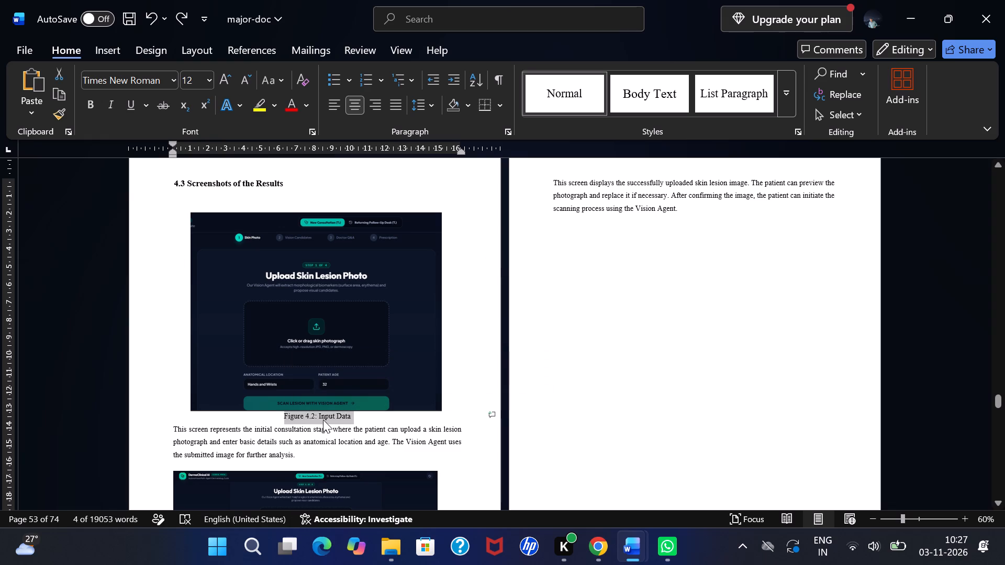
key(BackSpace)
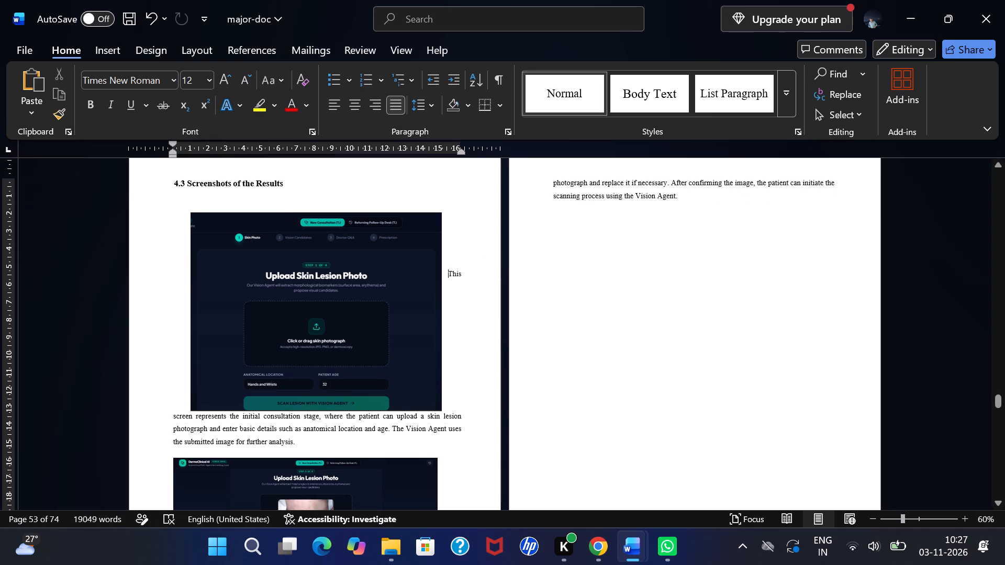
key(Return)
key(Return)
key(Return)
key(Return)
key(Return)
key(Return)
key(Return)
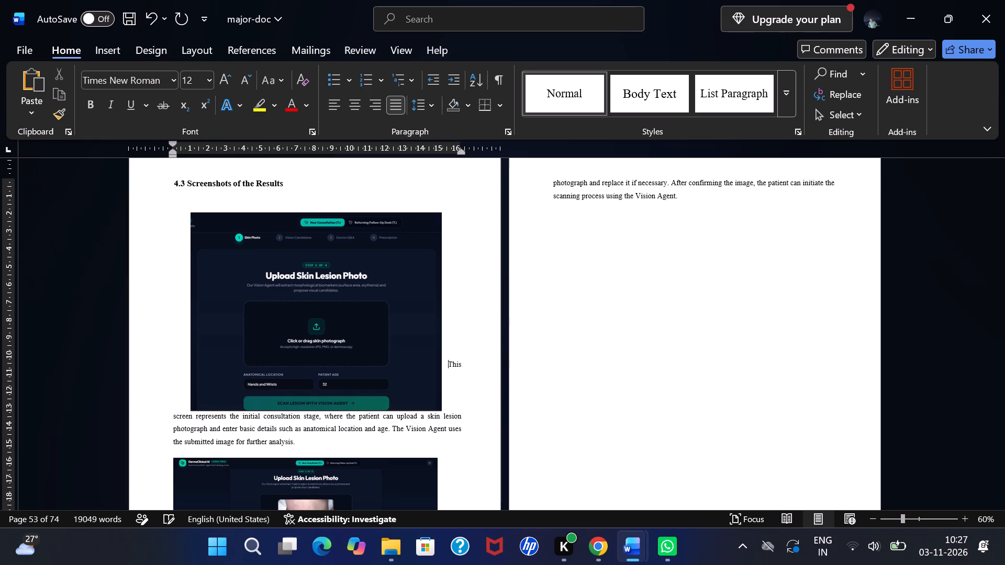
key(Return)
key(Return)
key(Return)
key(Return)
key(Return)
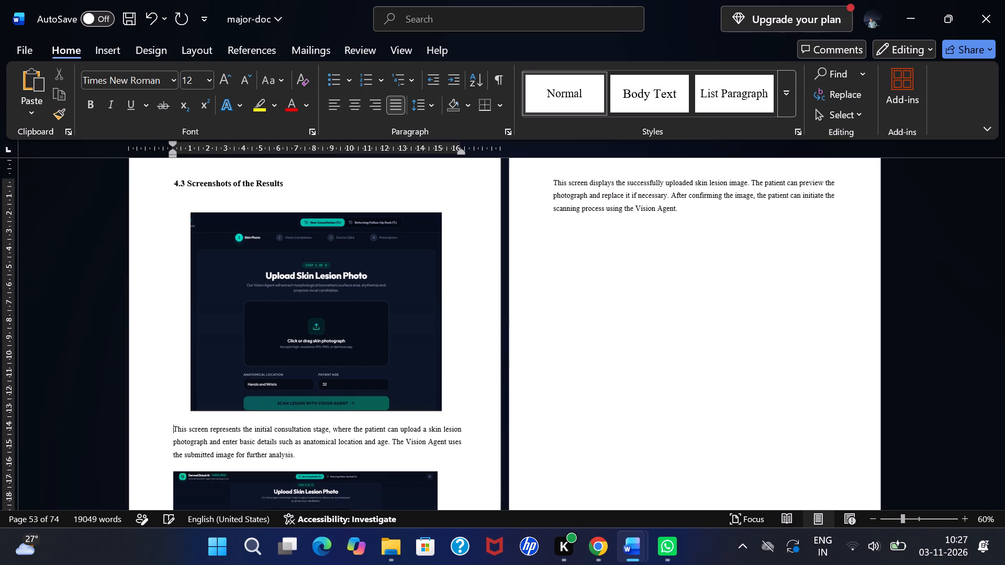
key(Return)
key(Up)
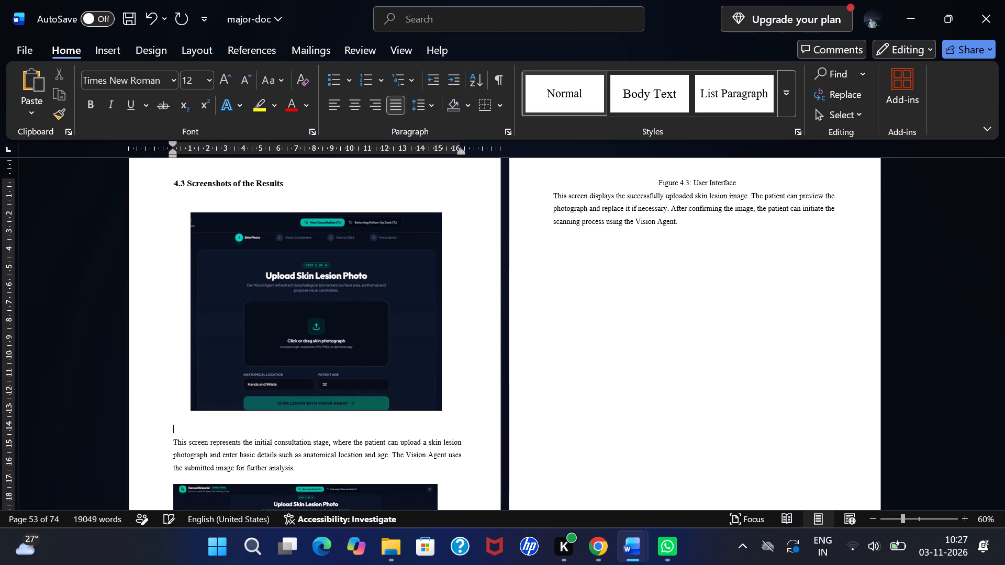
key(ctrl+v)
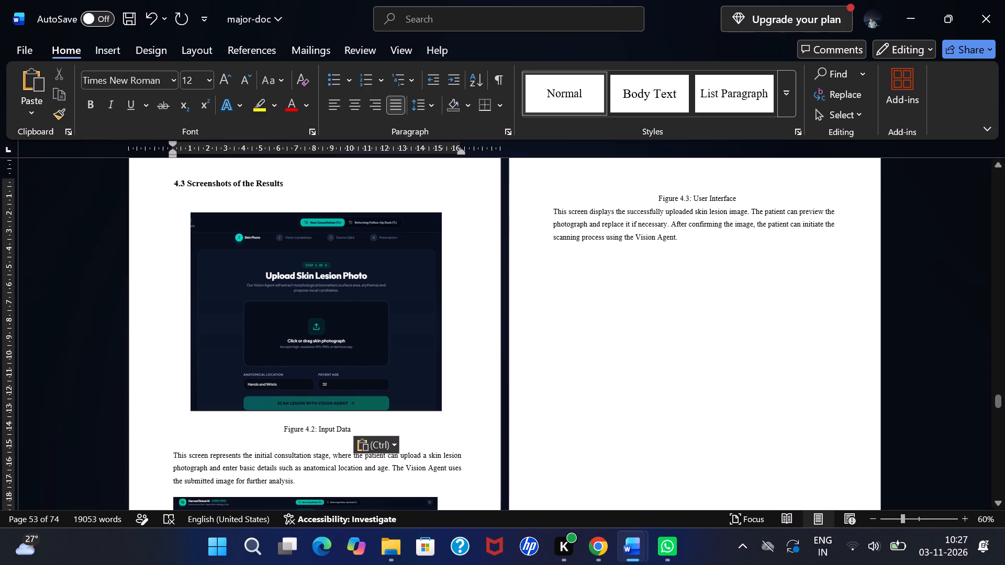
key(BackSpace)
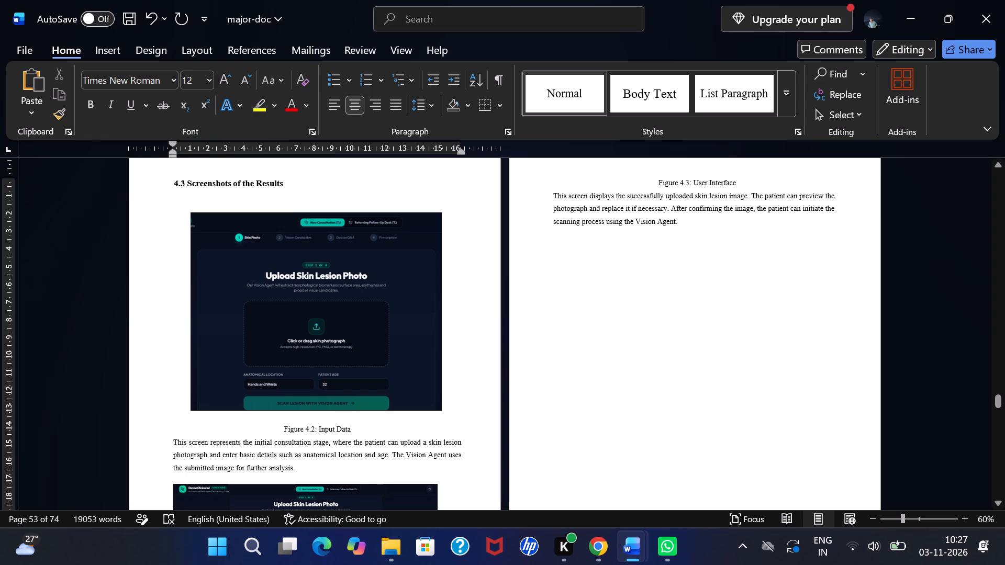
Nudge the Figure 4.2 screenshot slightly up towards the "4.3 Screenshots of the Results" heading.
click(381, 380)
drag(369, 349, 368, 341)
click(359, 325)
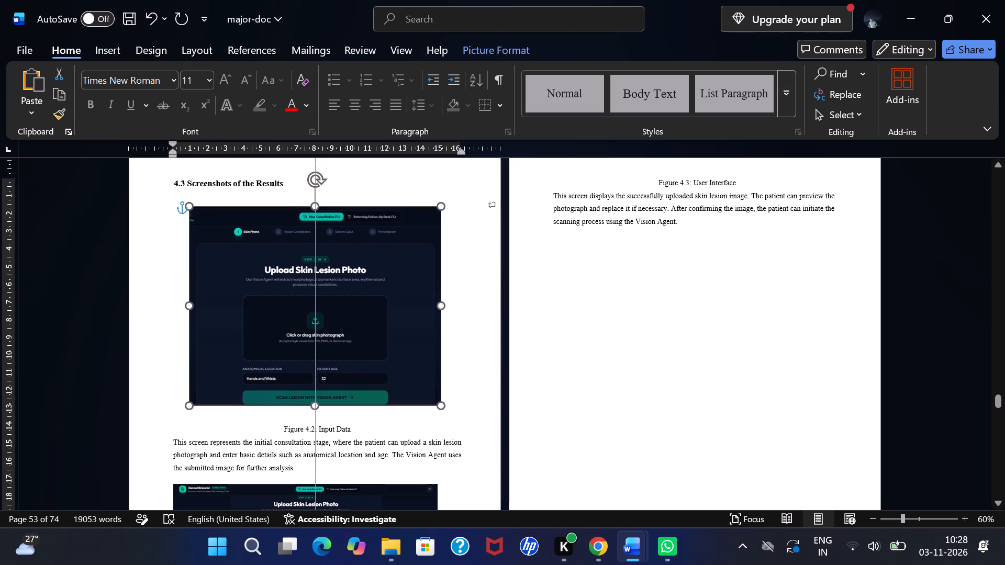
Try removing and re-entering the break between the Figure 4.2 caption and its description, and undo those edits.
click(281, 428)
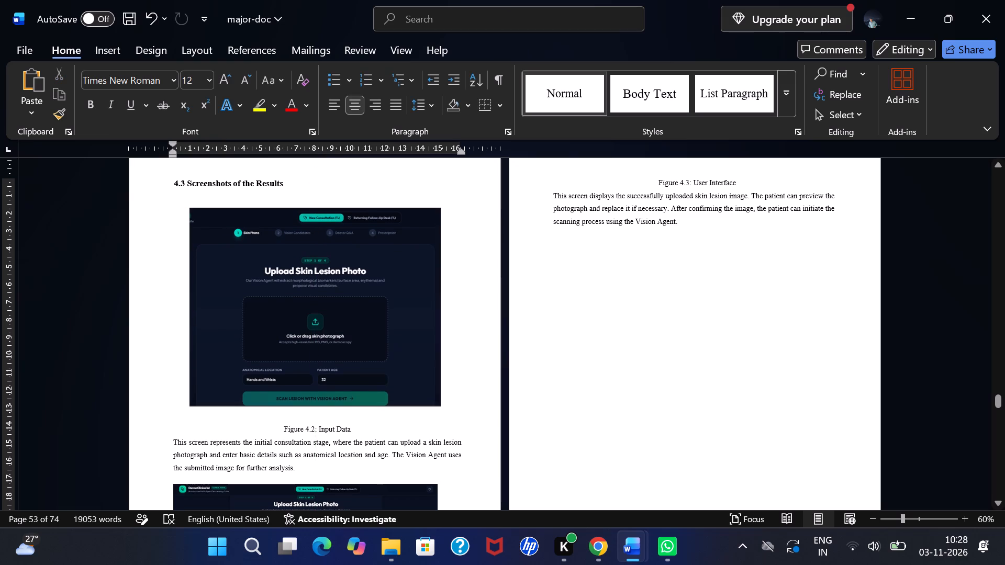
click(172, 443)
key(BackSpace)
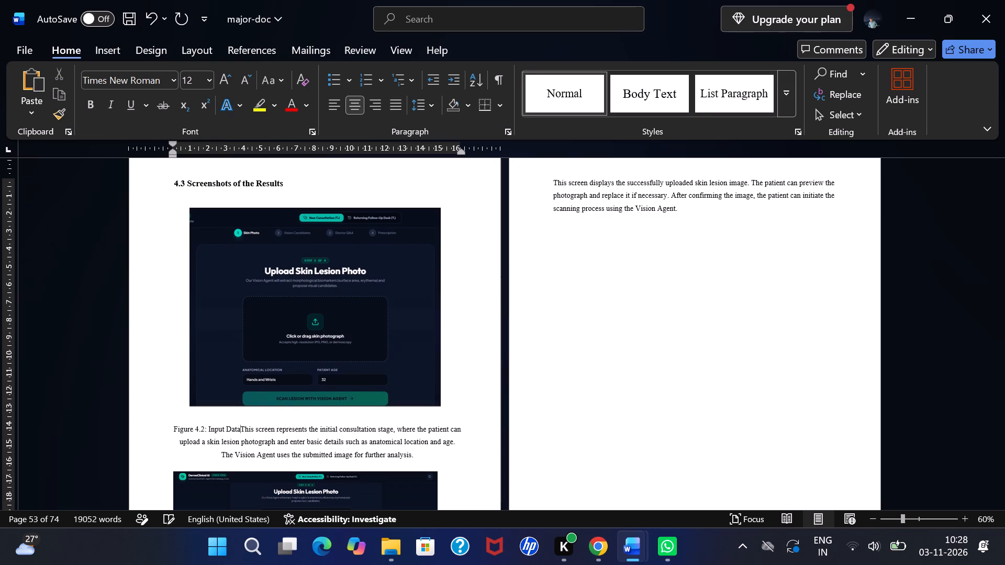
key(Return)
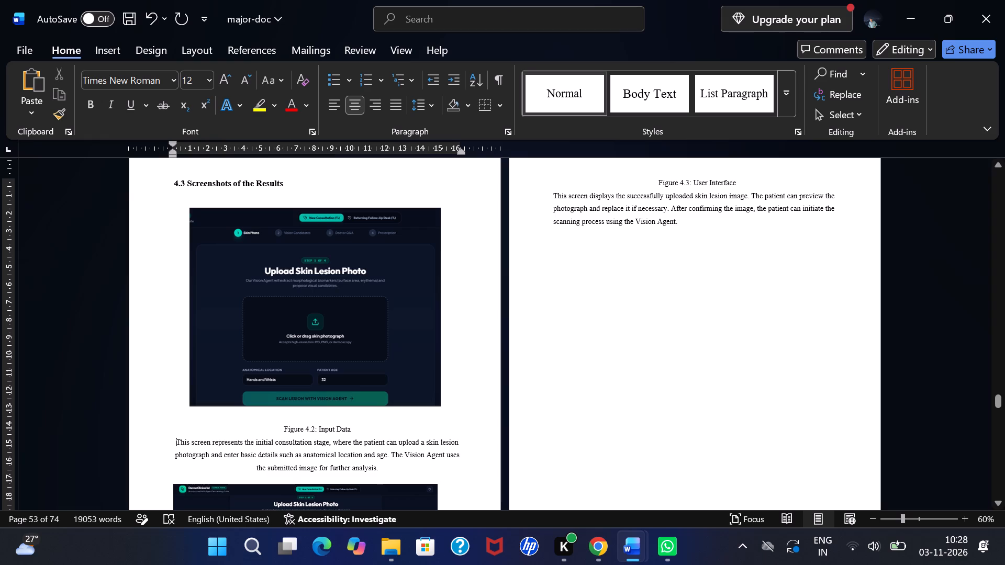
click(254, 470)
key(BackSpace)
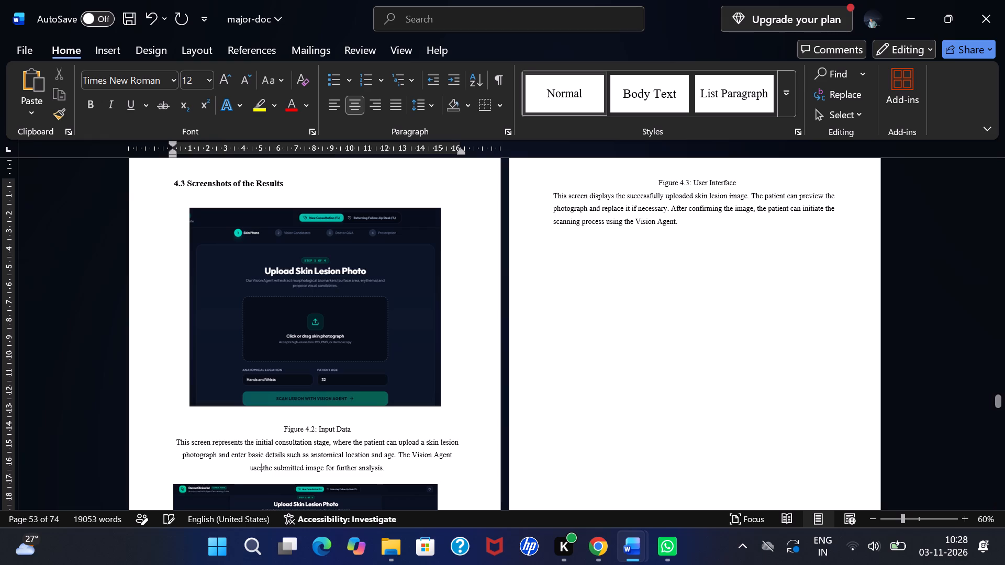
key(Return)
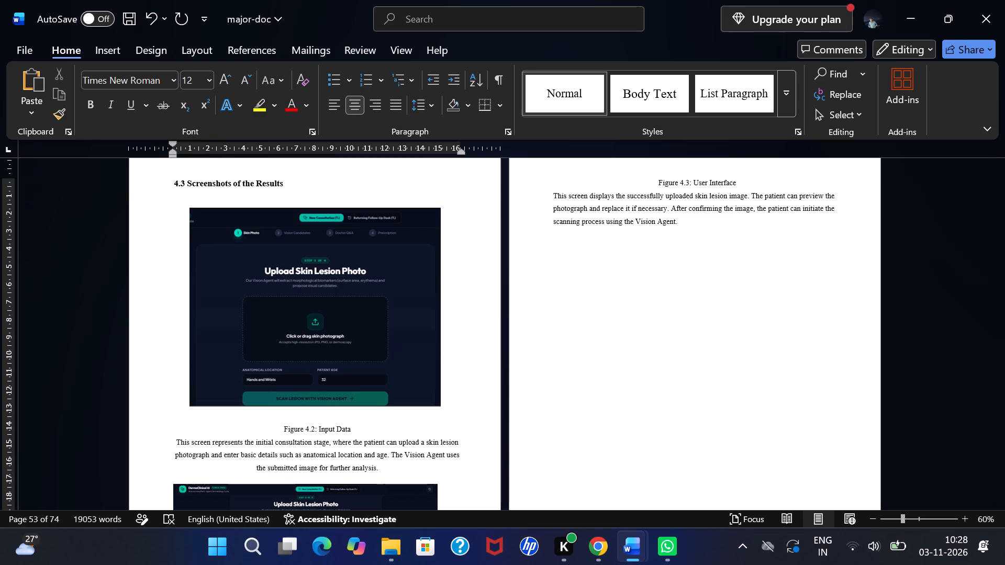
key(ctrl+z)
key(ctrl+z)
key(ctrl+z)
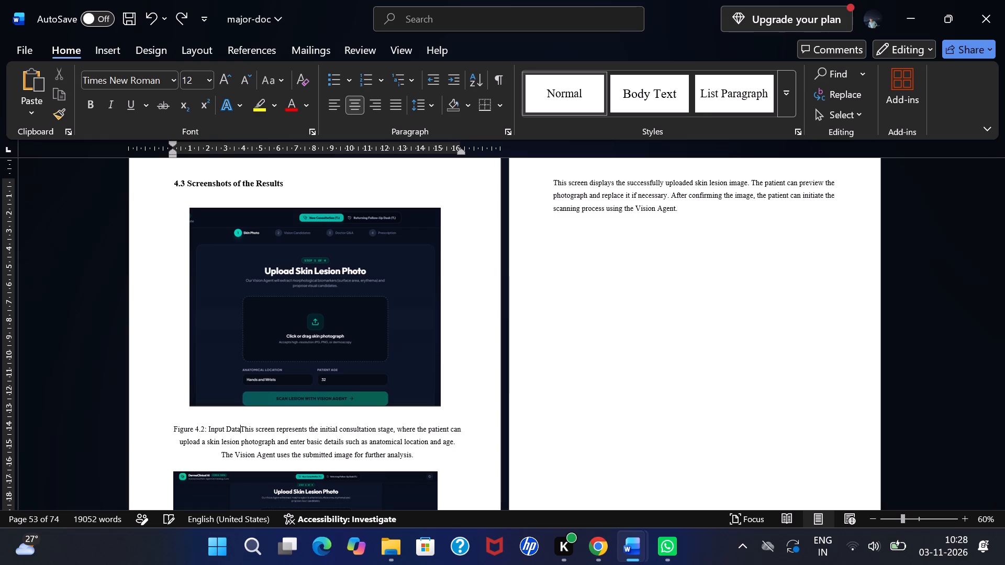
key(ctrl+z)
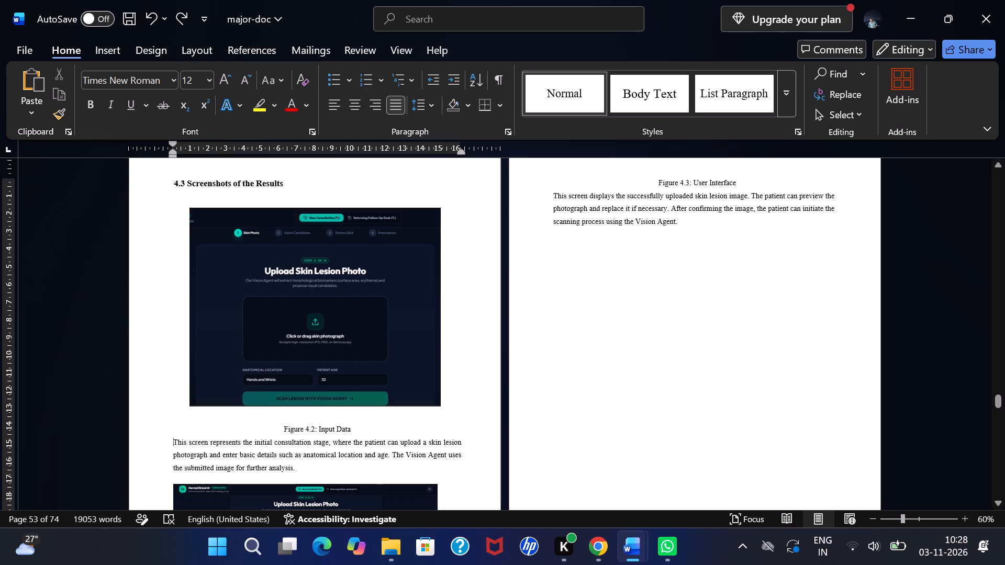
Bring the "Figure 4.2: Input Data" caption up directly beneath its screenshot and centre it.
click(284, 430)
key(BackSpace)
key(BackSpace)
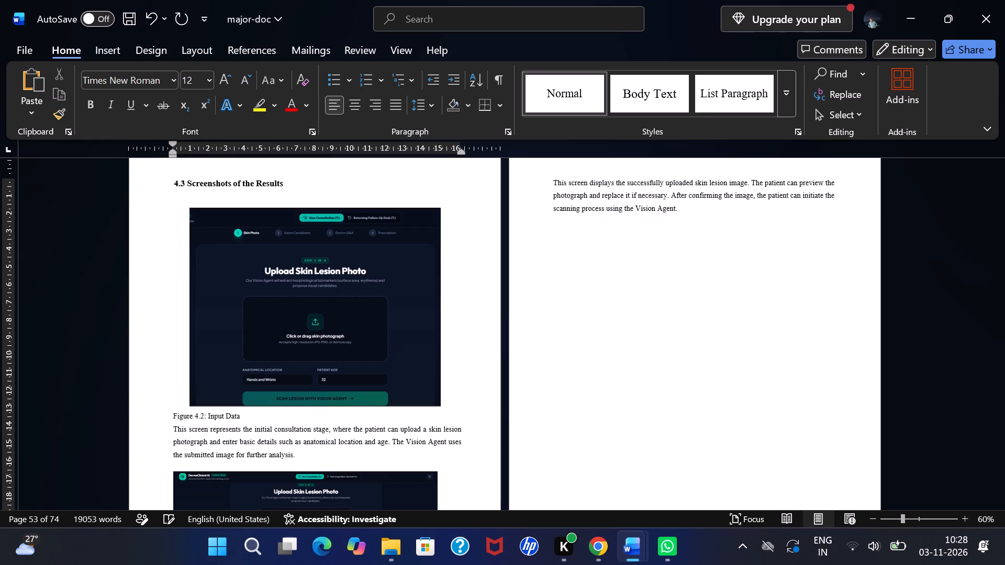
drag(245, 415, 203, 414)
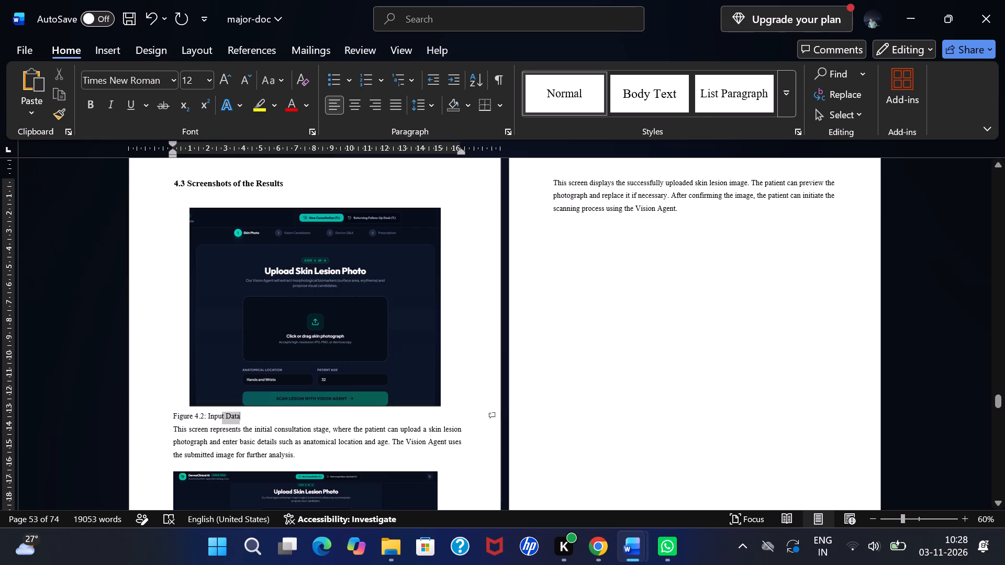
drag(203, 414, 180, 414)
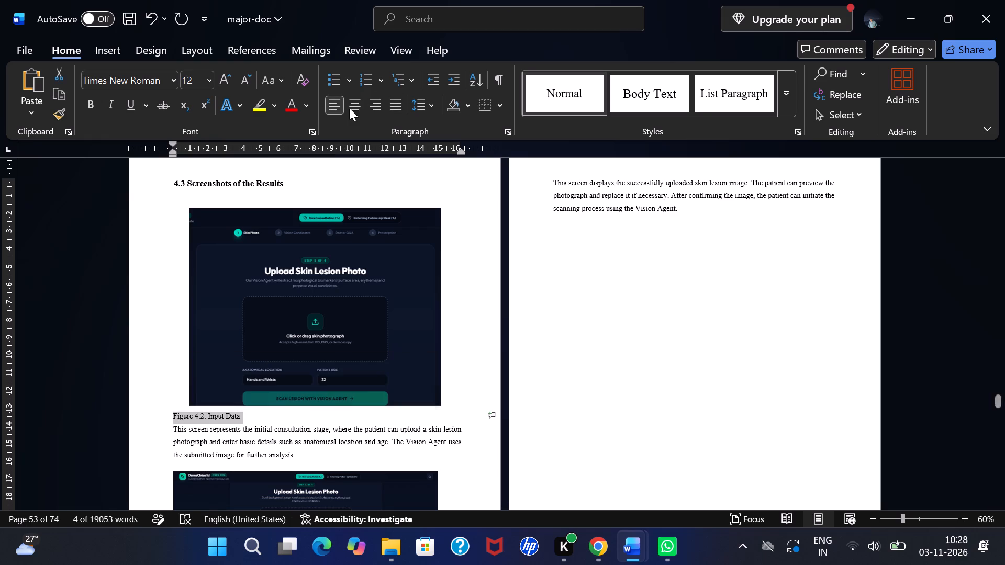
click(354, 108)
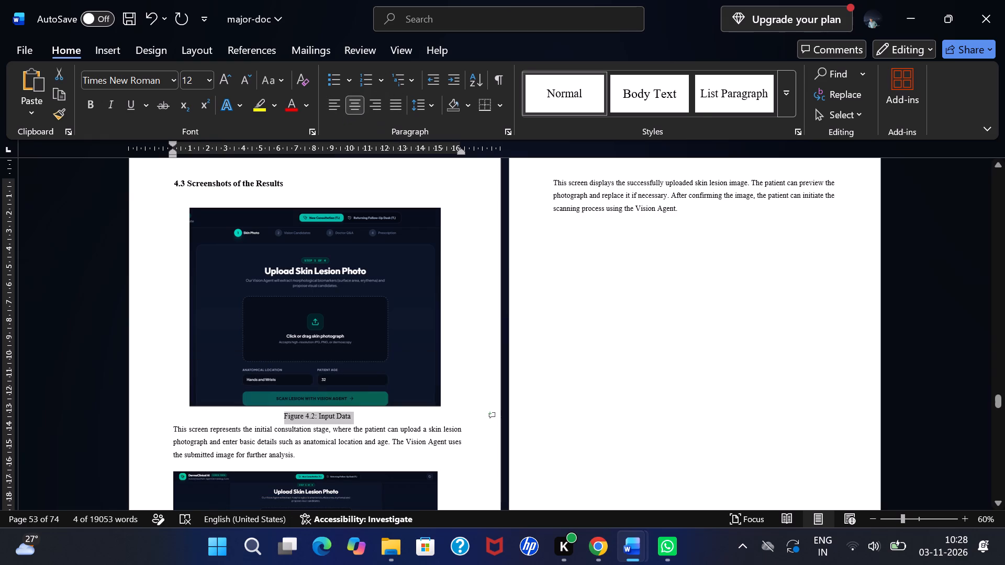
Check the spacing of the Figure 4.2 and Figure 4.3 screenshots, captions and description on page 53.
click(442, 369)
scroll(442, 369, down, 1)
scroll(442, 369, up, 1)
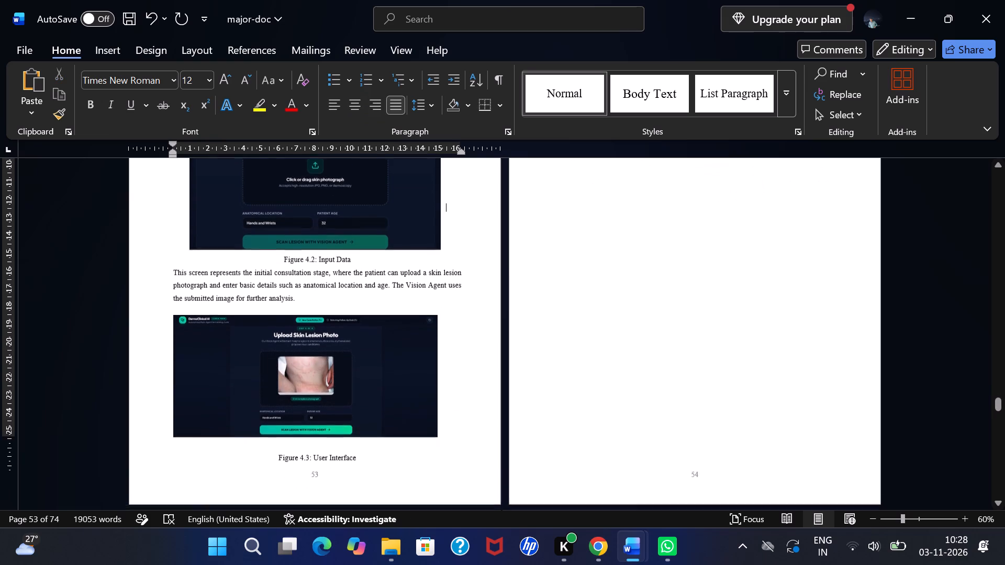
scroll(442, 369, up, 1)
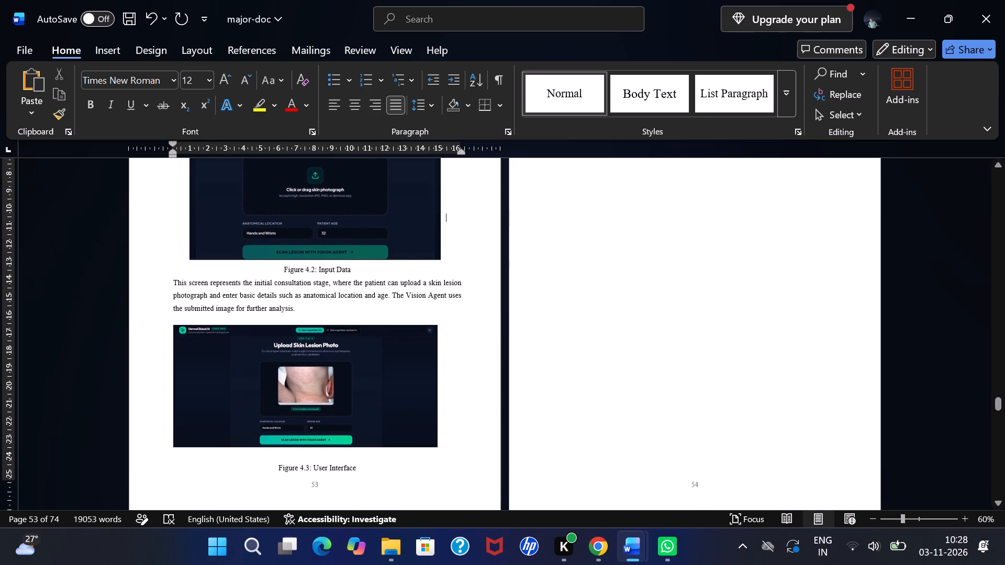
scroll(442, 369, up, 1)
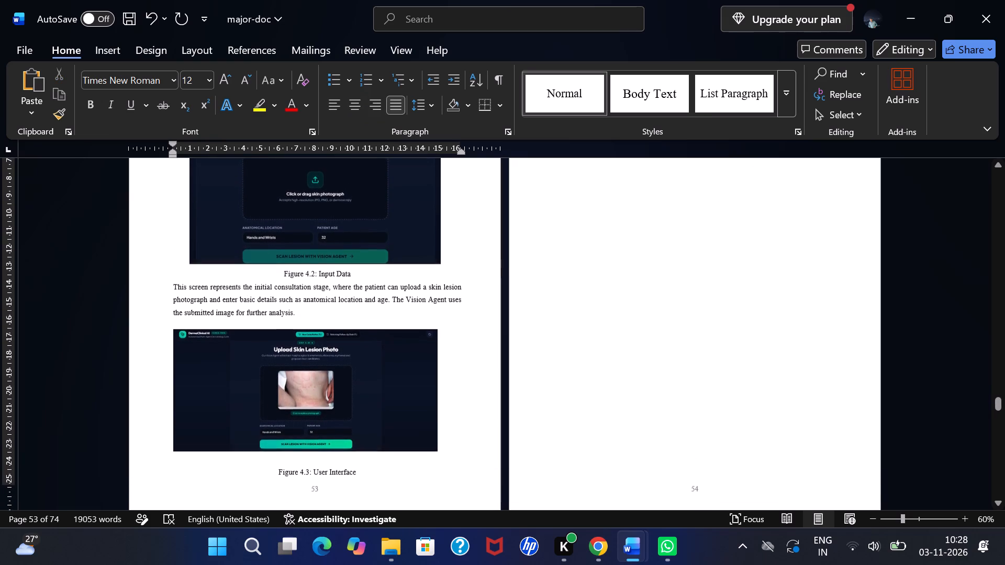
scroll(442, 369, up, 3)
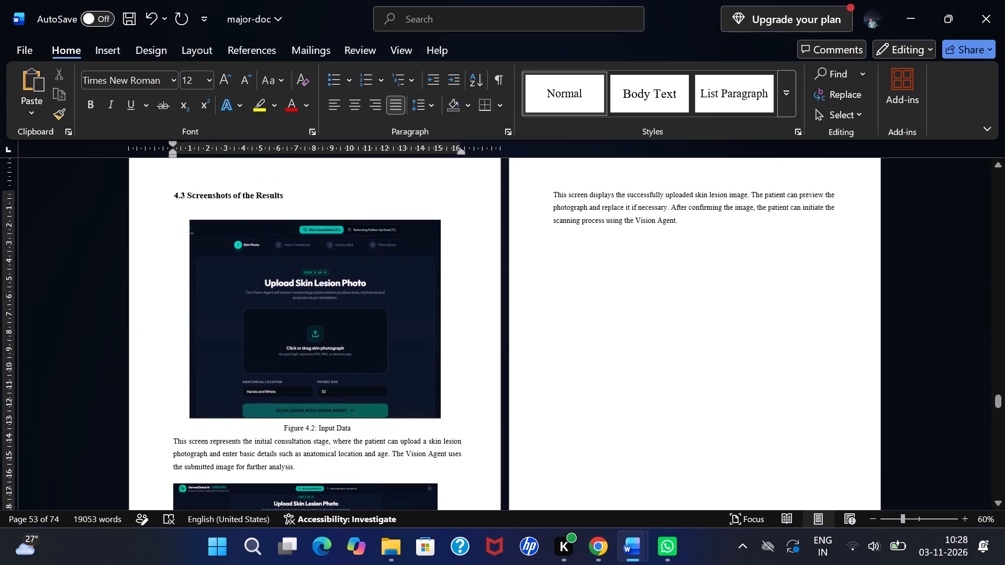
Switch the Figure 4.4 Vision Layer screenshot from inline to tight text wrapping so it can be moved freely.
scroll(676, 322, down, 2)
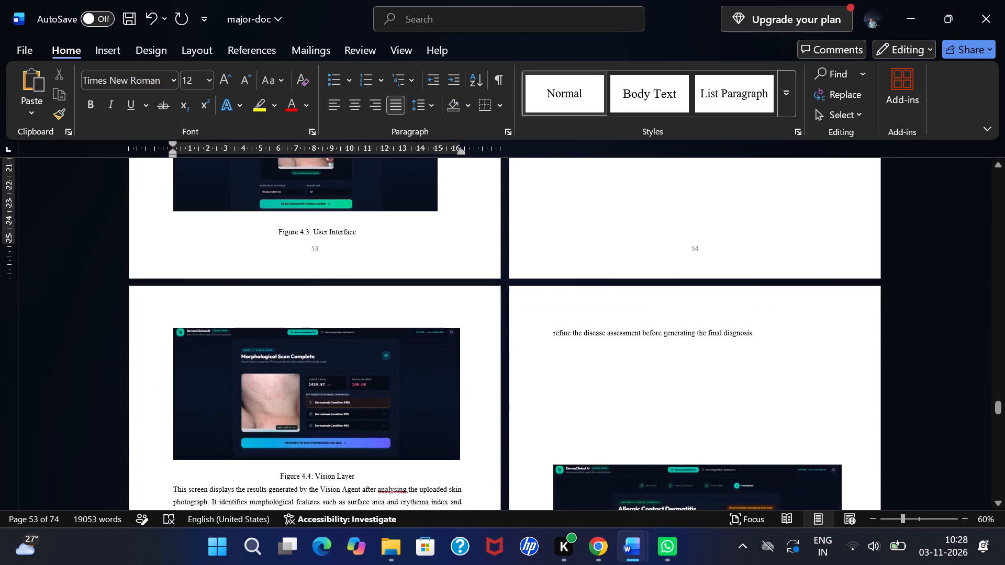
scroll(676, 322, down, 1)
click(391, 418)
drag(391, 418, 646, 197)
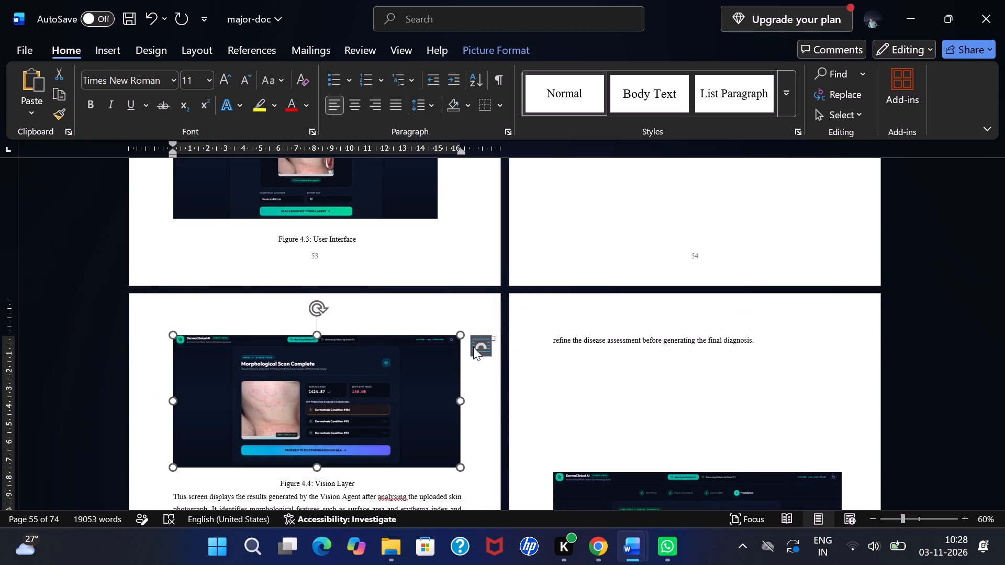
click(473, 347)
click(512, 337)
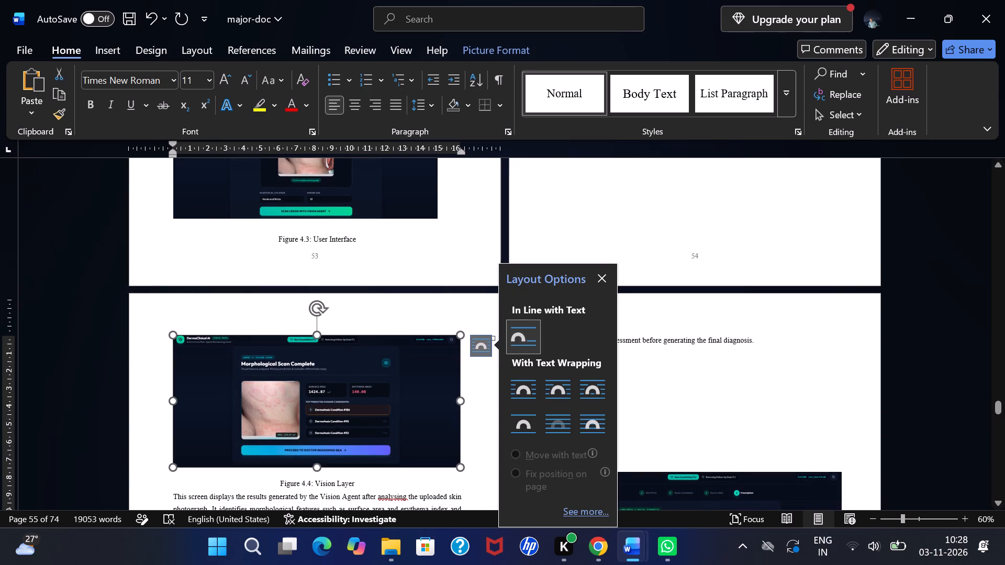
drag(359, 410, 608, 206)
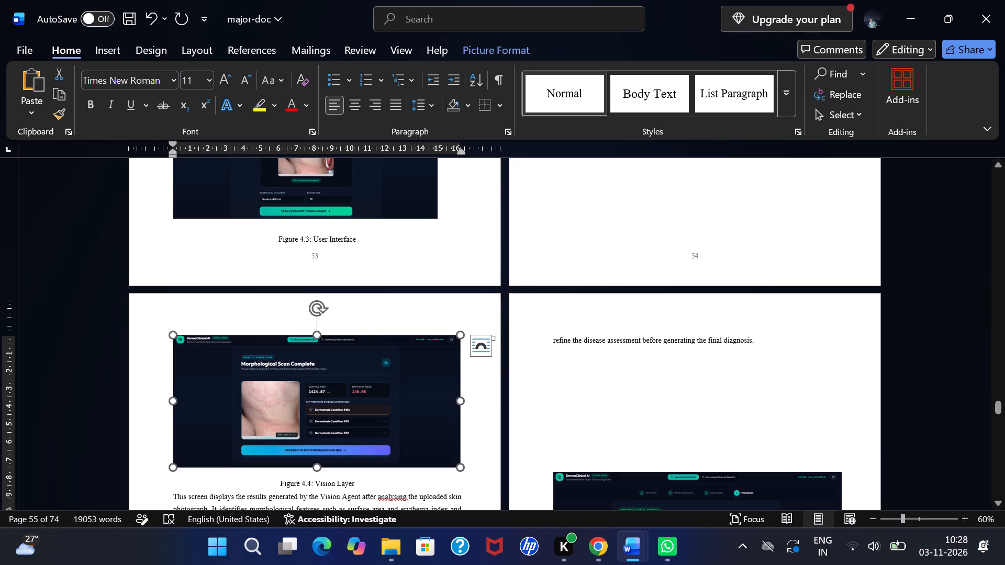
click(414, 382)
click(492, 348)
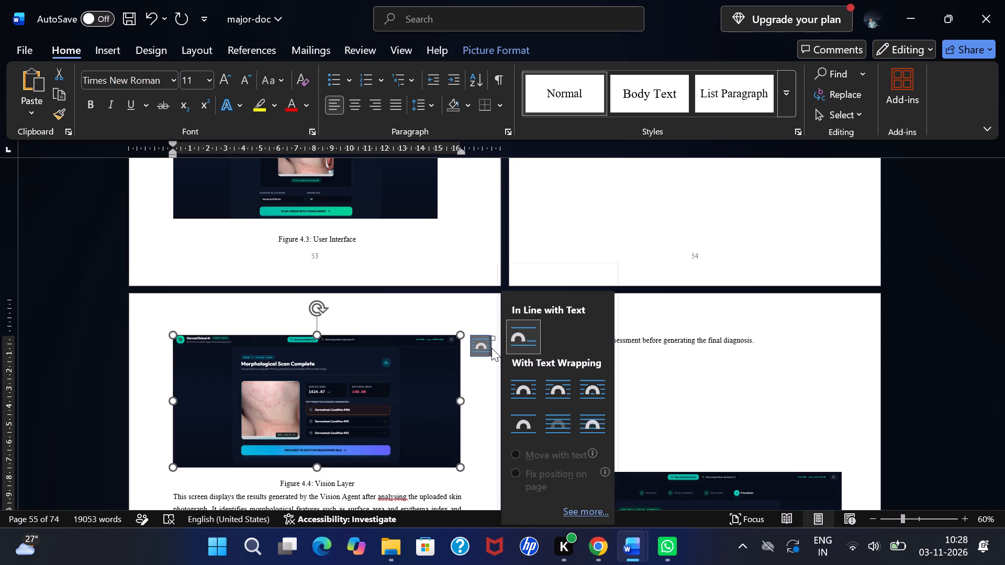
click(544, 381)
Move the Figure 4.4 screenshot to page 54, centred just below the paragraph about the successfully uploaded skin lesion image.
drag(421, 386, 627, 202)
scroll(627, 202, up, 1)
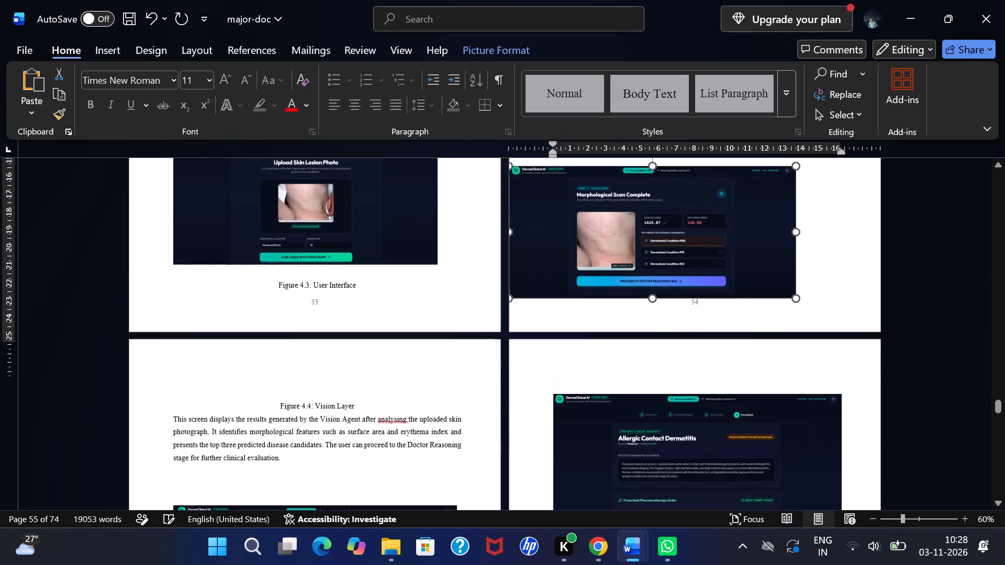
scroll(627, 202, up, 3)
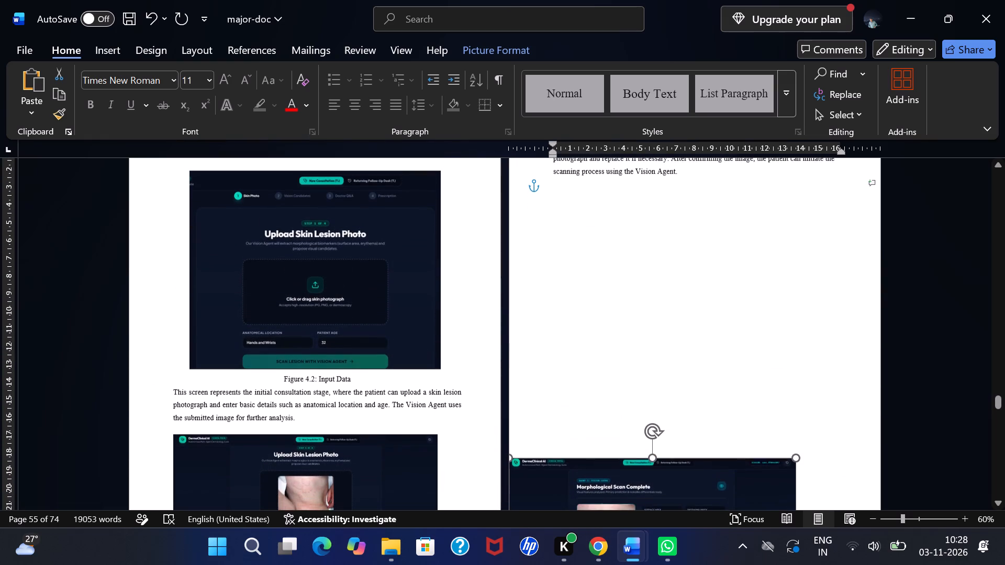
scroll(627, 202, up, 1)
drag(655, 483, 705, 240)
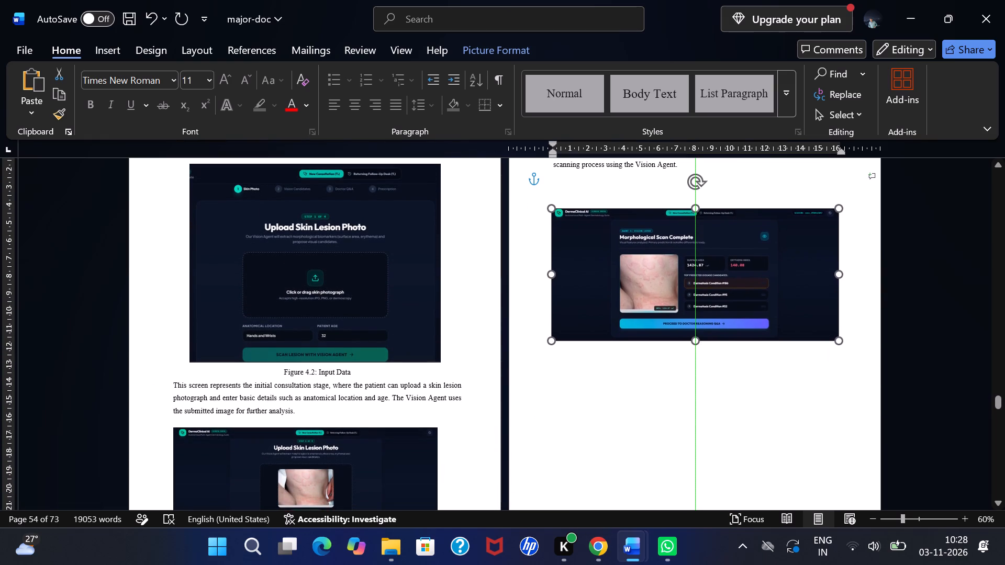
drag(705, 240, 710, 232)
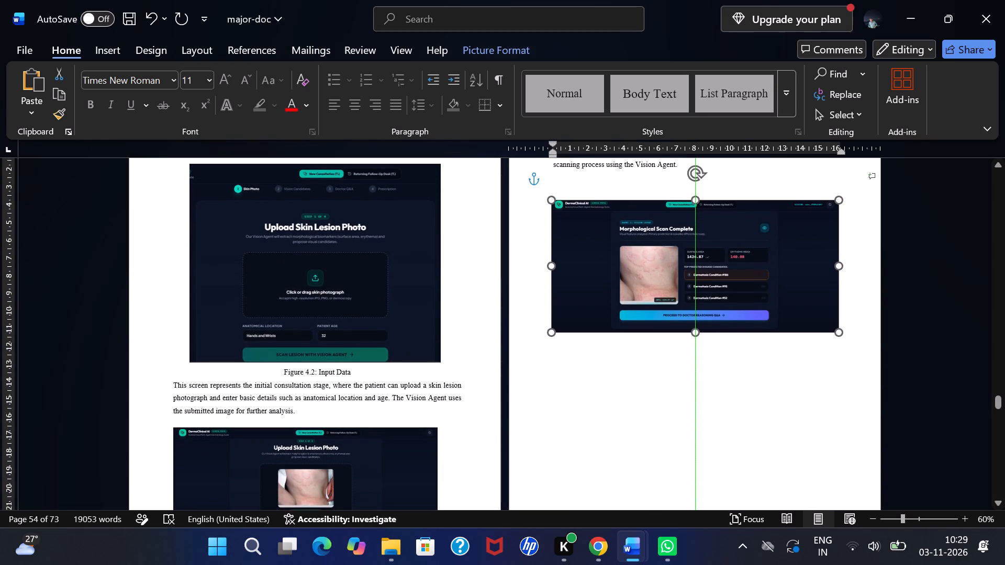
drag(710, 232, 709, 232)
click(688, 399)
Remove the blank lines before the "Figure 4.4: Vision Layer" caption to pull it and its description back onto page 54.
scroll(395, 411, down, 1)
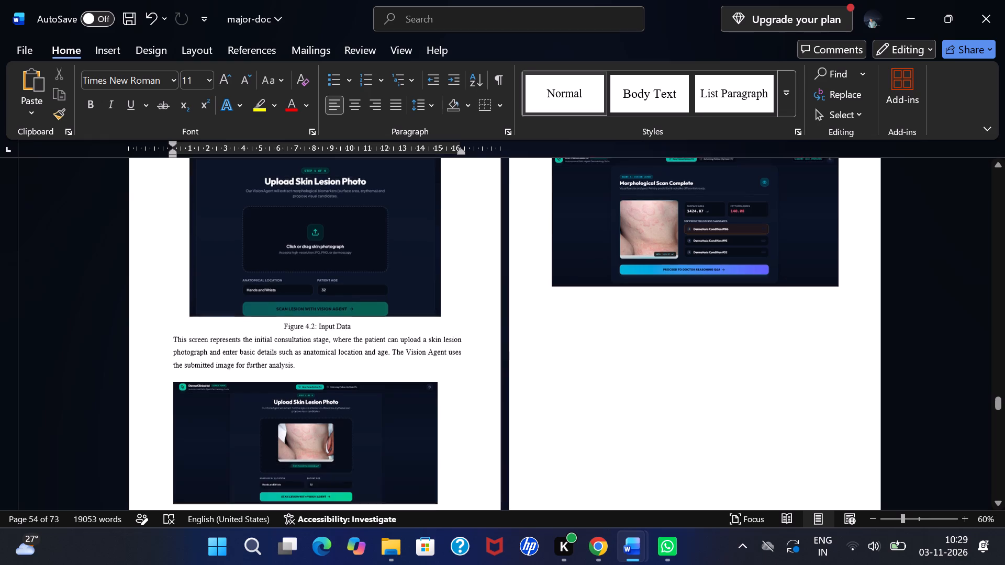
scroll(395, 411, down, 2)
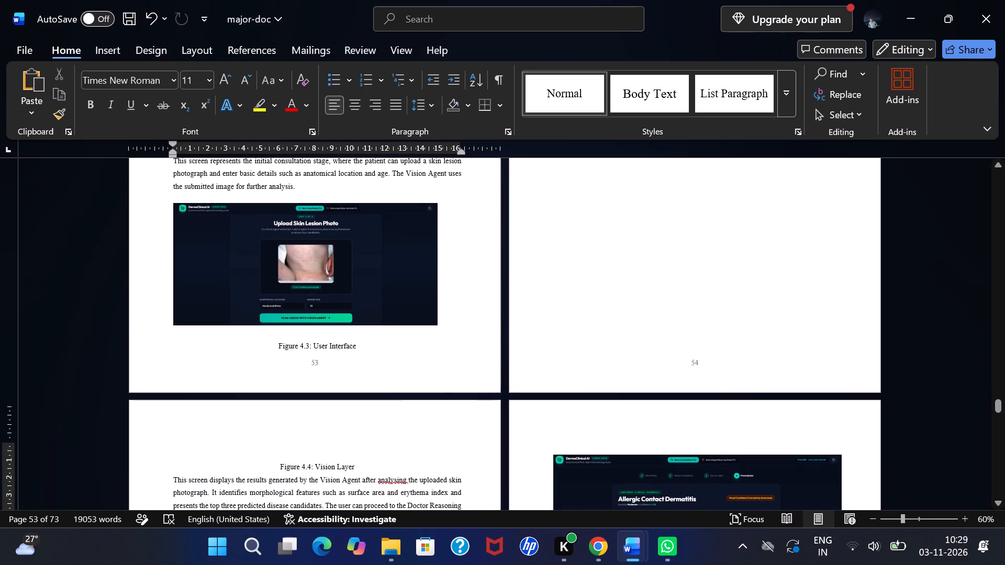
click(278, 466)
key(BackSpace)
key(BackSpace)
key(BackSpace)
key(BackSpace)
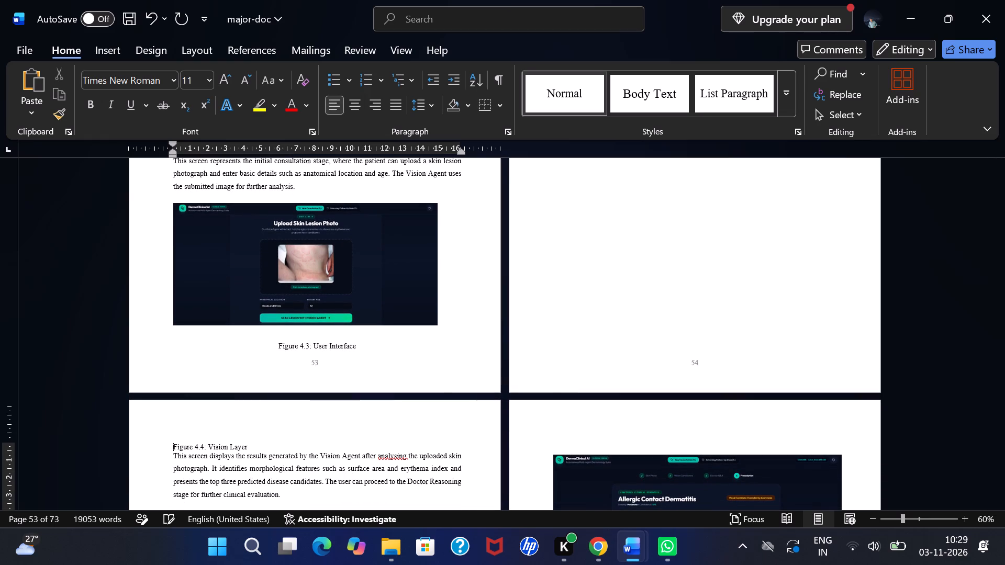
key(BackSpace)
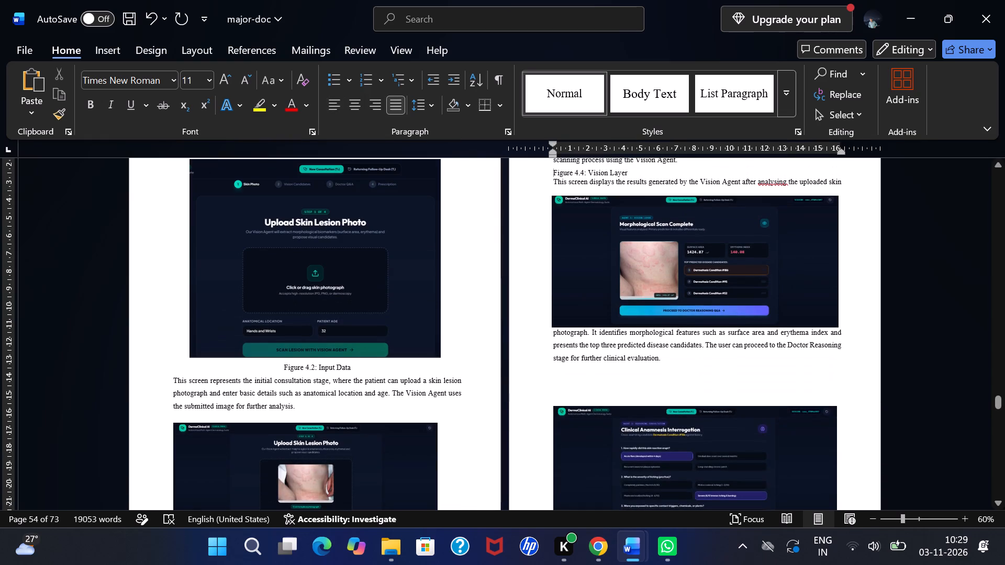
Examine the layout of the Chapter 4 result pages around Figures 4.2 to 4.7, including their captions and descriptions.
scroll(463, 475, up, 1)
scroll(641, 372, up, 1)
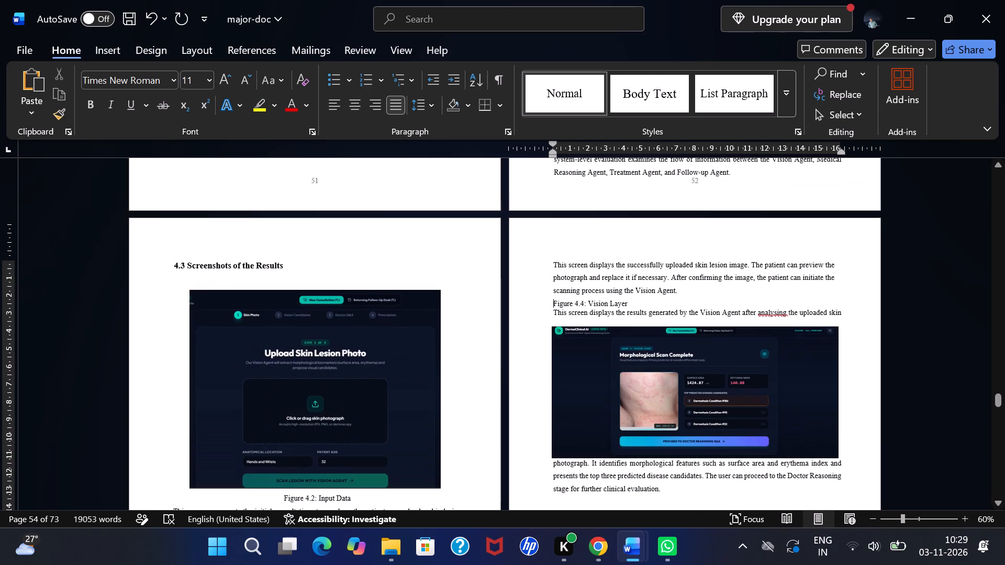
scroll(641, 372, up, 3)
scroll(641, 372, down, 1)
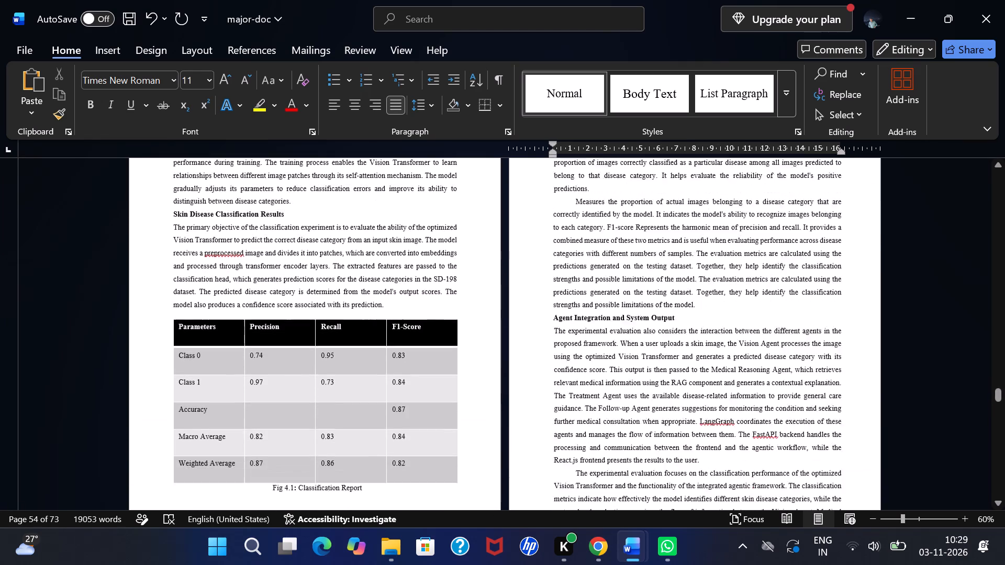
scroll(641, 372, down, 2)
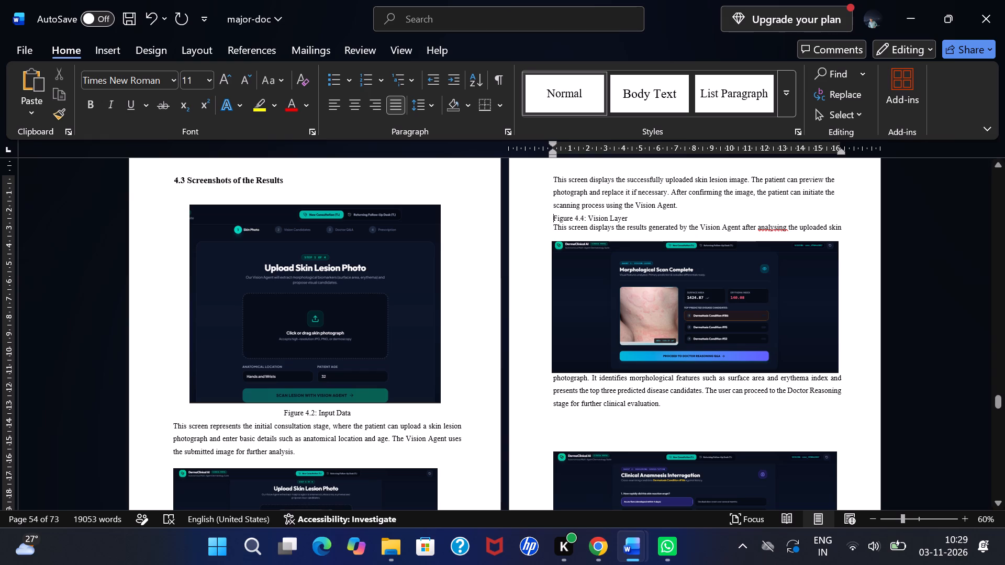
scroll(564, 233, down, 1)
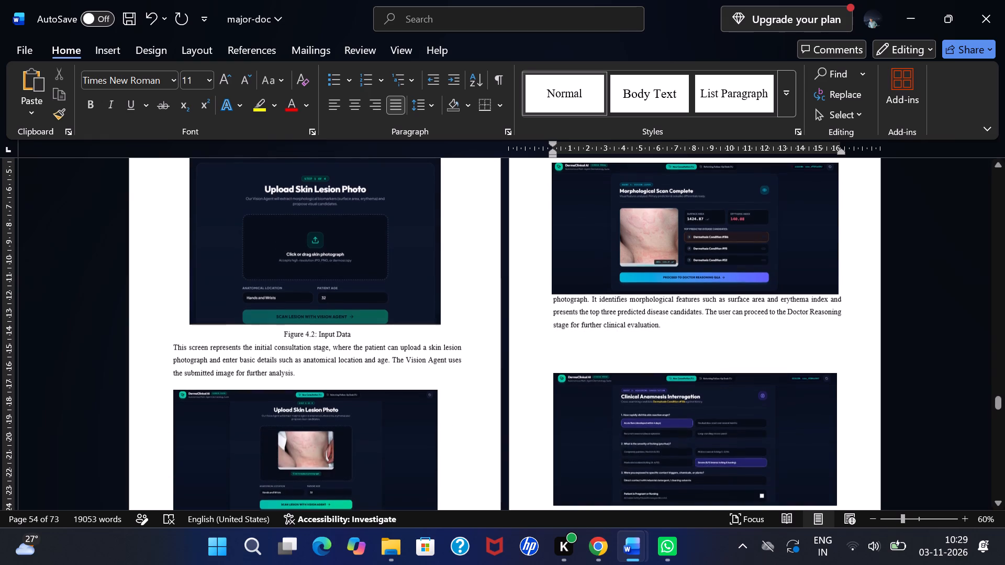
scroll(564, 233, down, 2)
scroll(564, 233, up, 1)
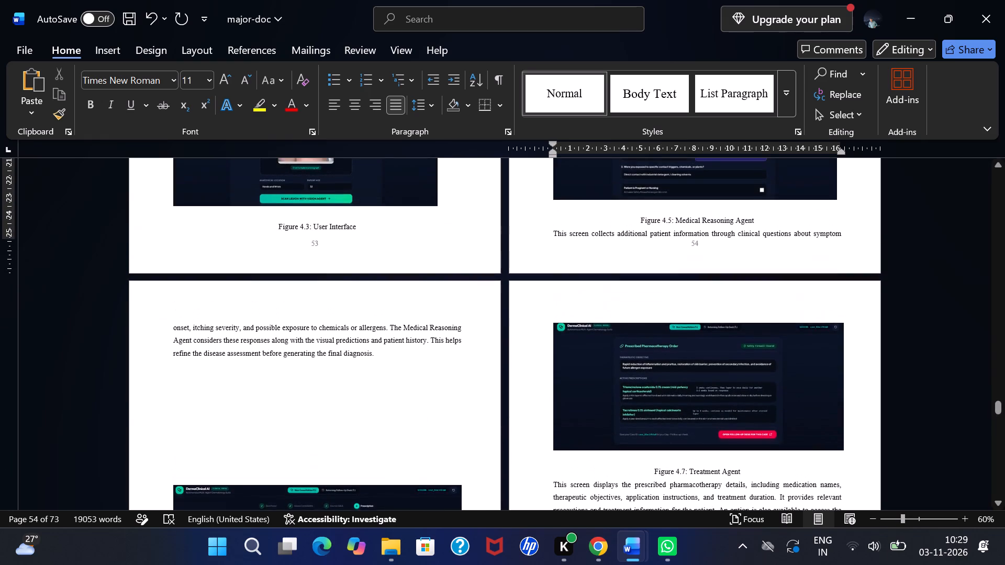
scroll(401, 274, up, 3)
ctrl+scroll(401, 274, up, 1)
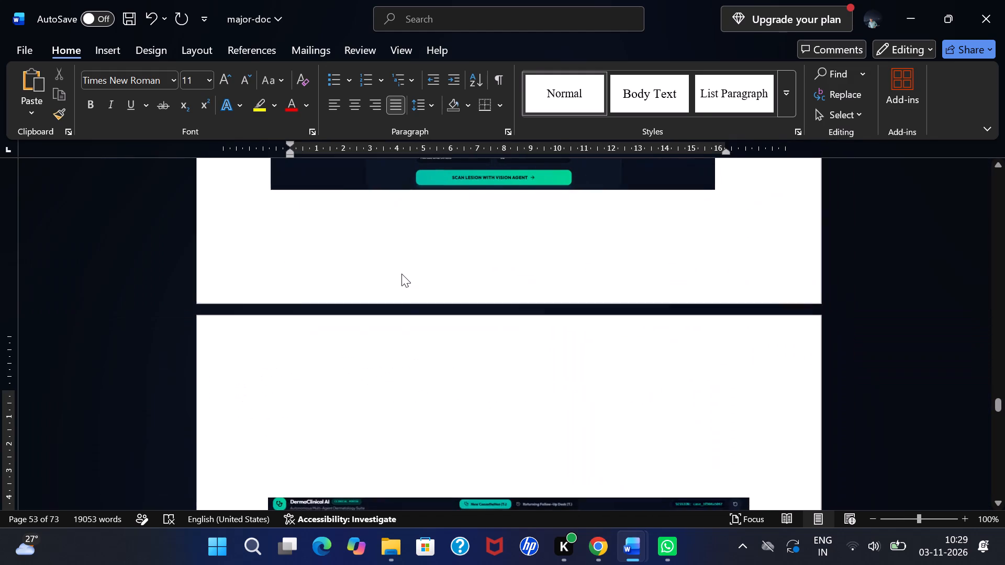
scroll(401, 274, up, 1)
scroll(401, 274, down, 1)
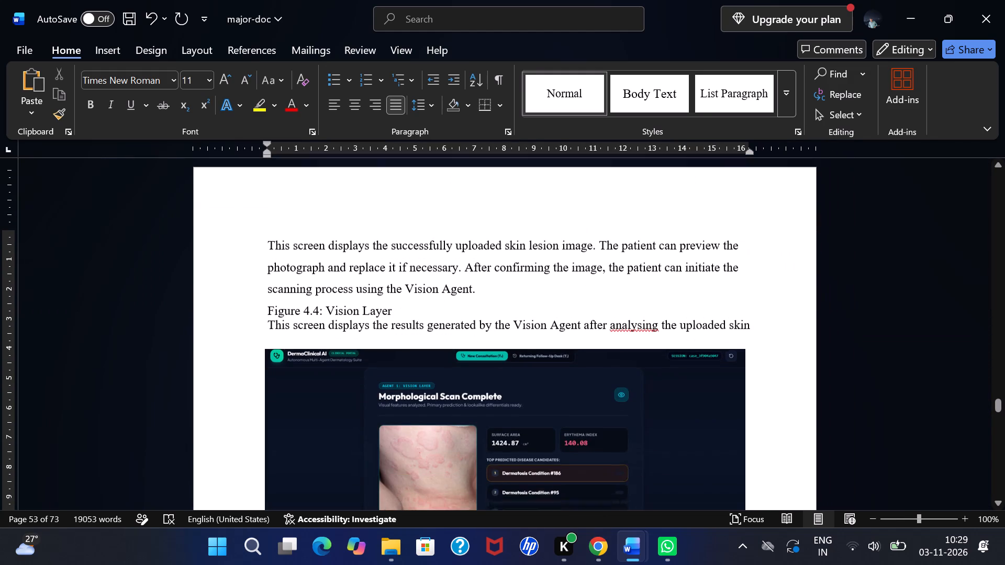
scroll(401, 274, down, 1)
scroll(401, 274, up, 3)
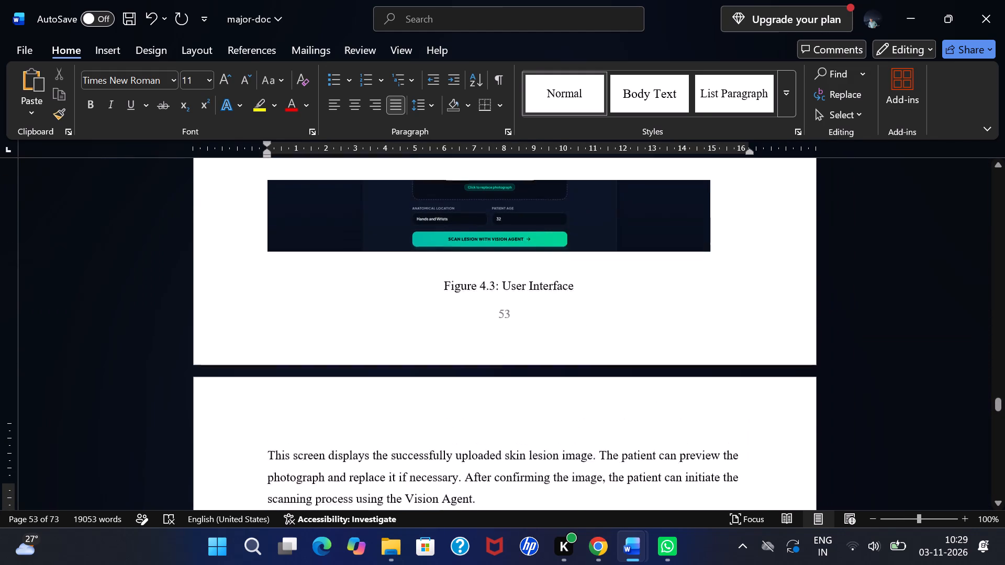
scroll(401, 274, down, 1)
scroll(401, 274, up, 1)
scroll(401, 274, down, 2)
scroll(401, 274, up, 1)
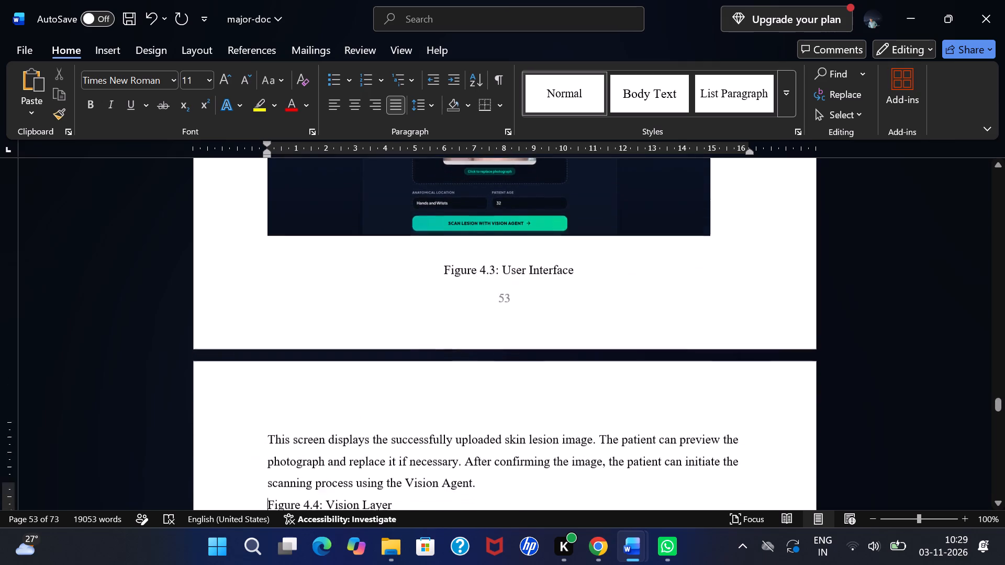
scroll(401, 274, up, 2)
scroll(401, 274, down, 1)
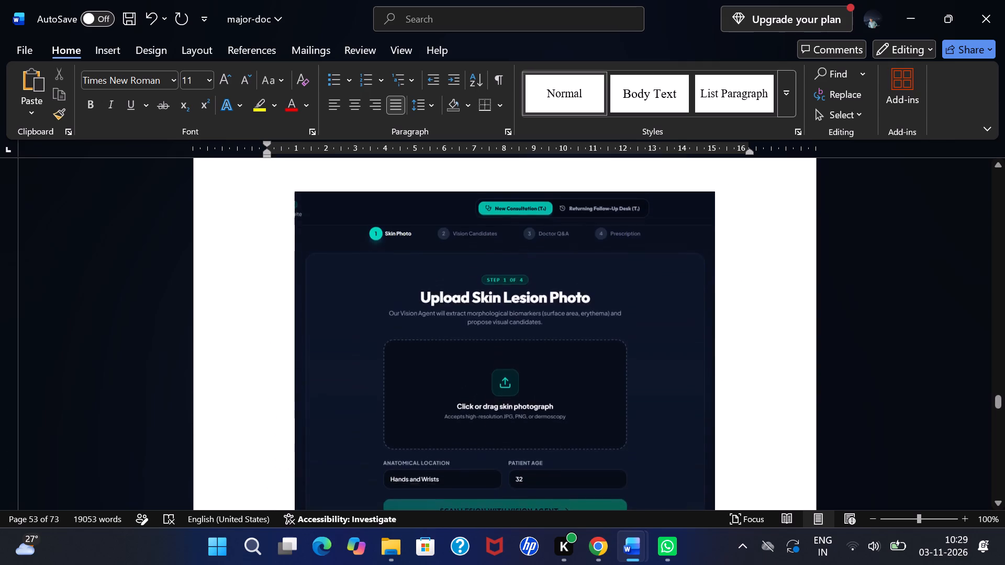
Push the "Figure 4.4: Vision Layer" caption and its description below the screenshot with blank lines, and centre the caption.
scroll(401, 274, down, 2)
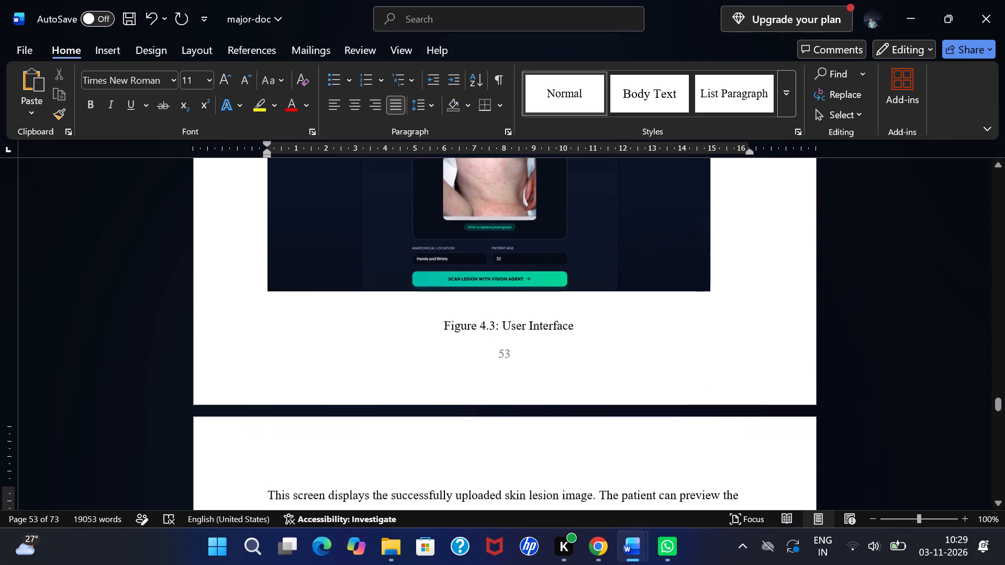
scroll(401, 274, down, 1)
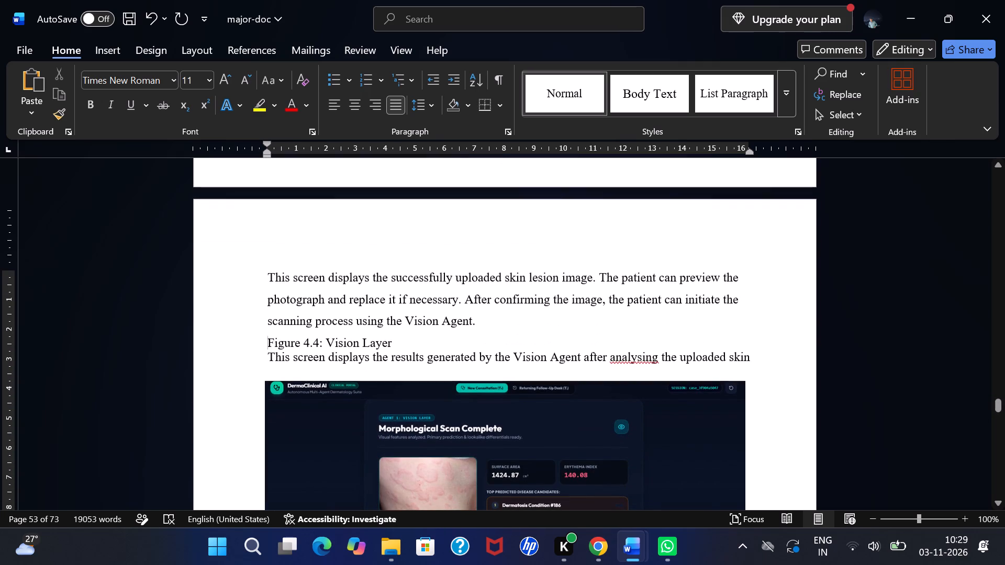
key(Return)
key(Return)
key(Return)
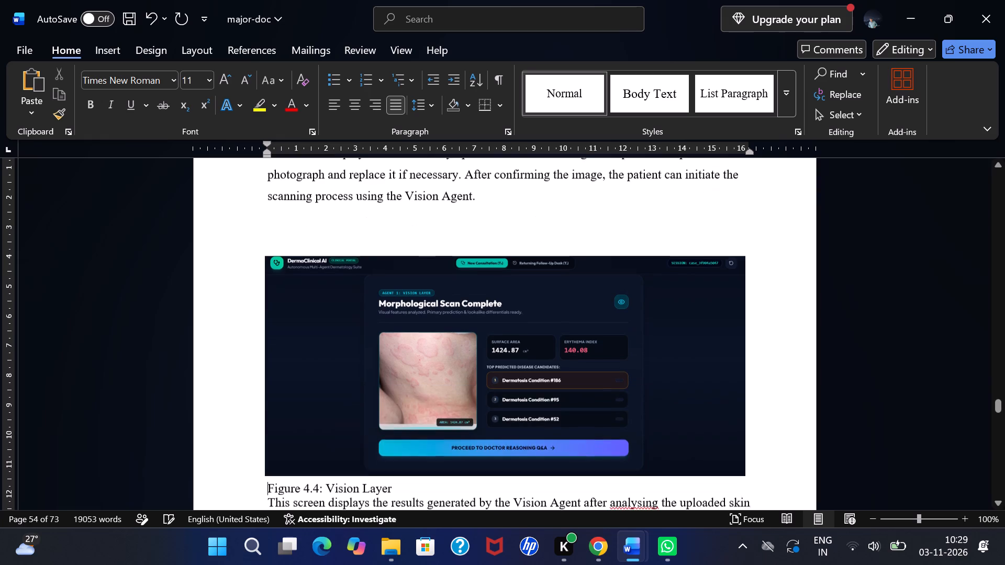
scroll(271, 337, down, 1)
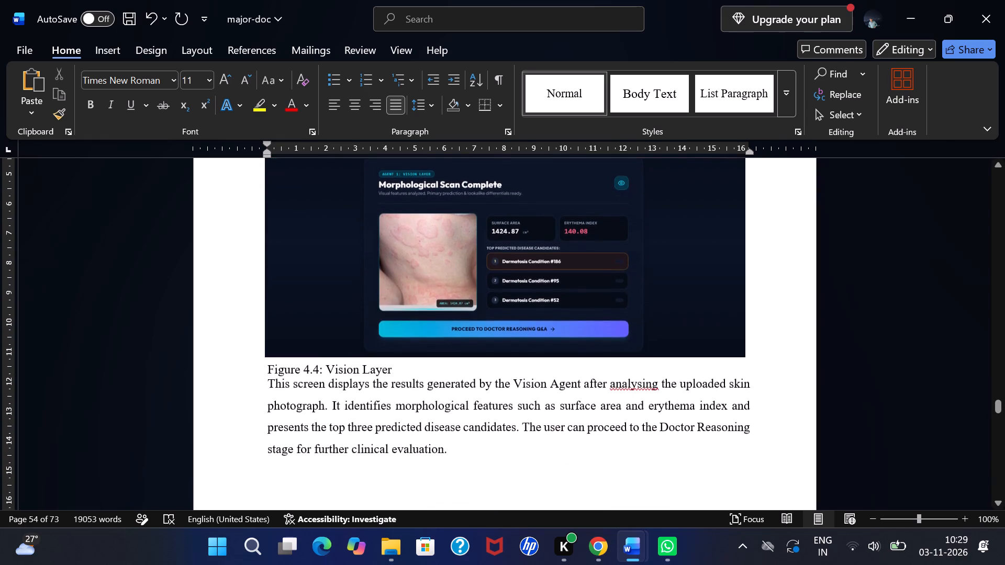
scroll(271, 337, down, 1)
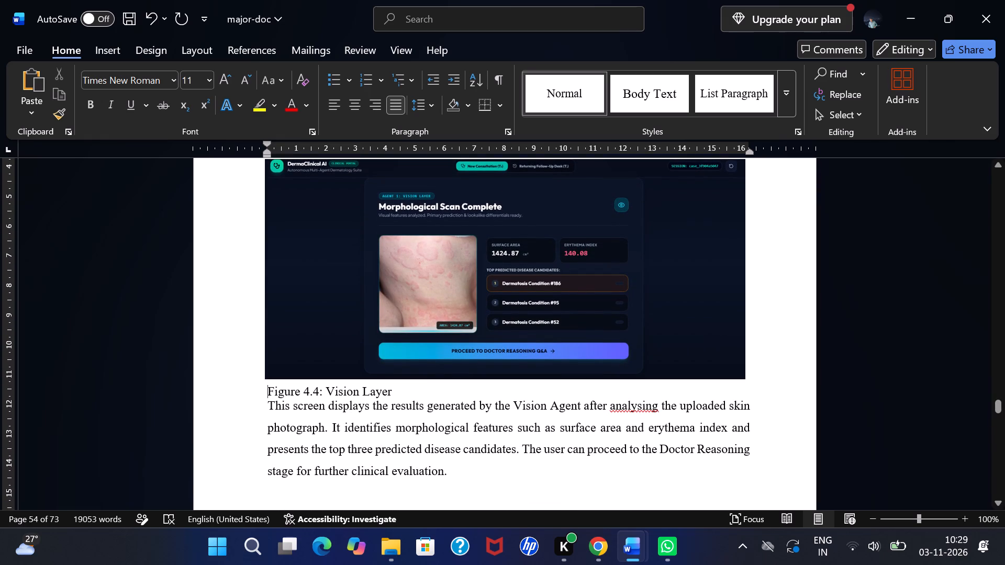
key(Return)
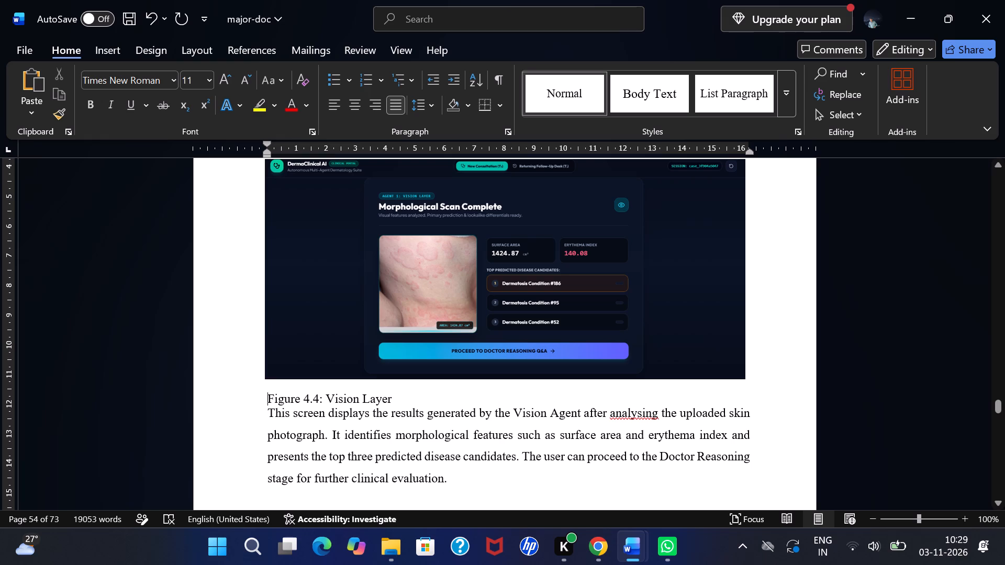
drag(397, 403, 285, 393)
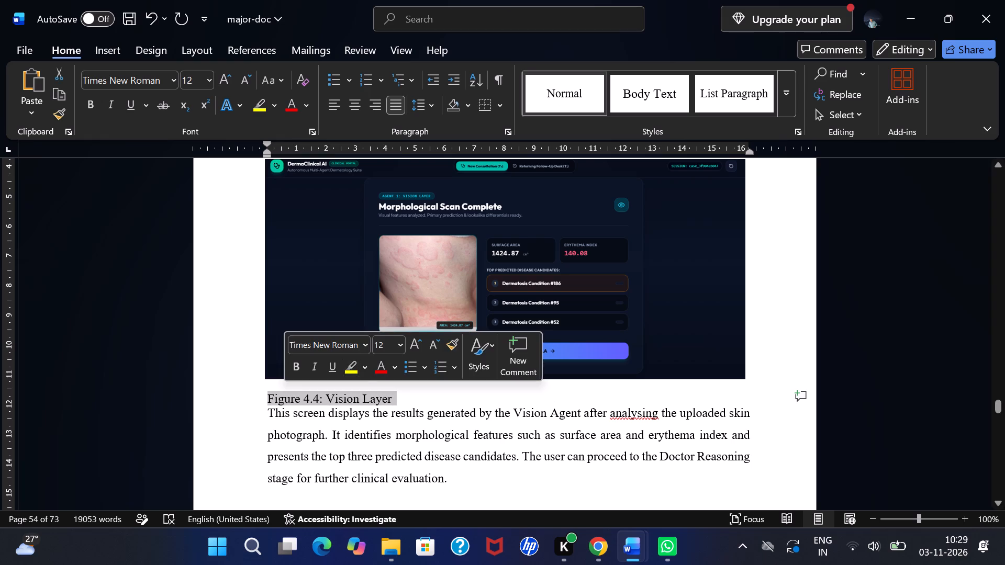
click(360, 107)
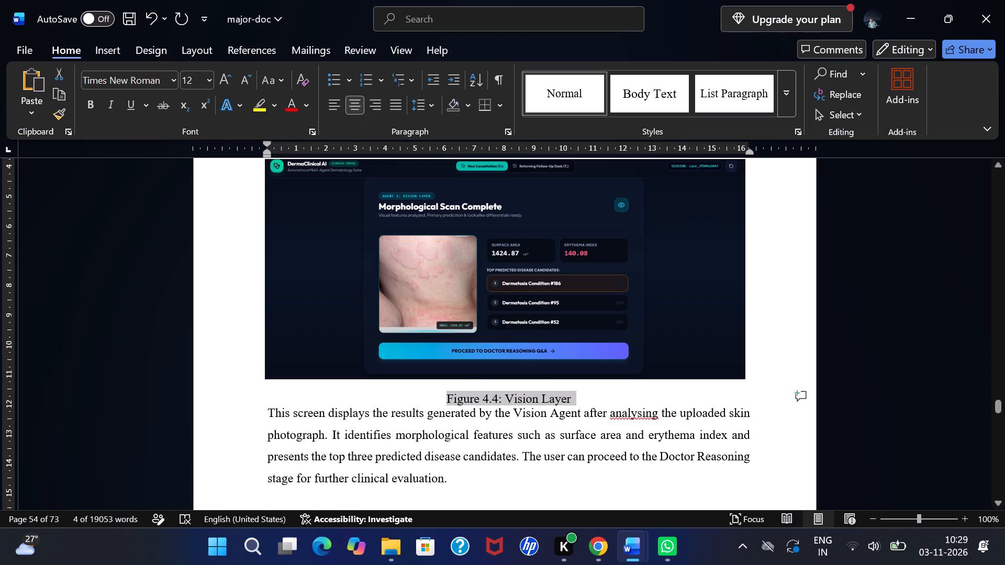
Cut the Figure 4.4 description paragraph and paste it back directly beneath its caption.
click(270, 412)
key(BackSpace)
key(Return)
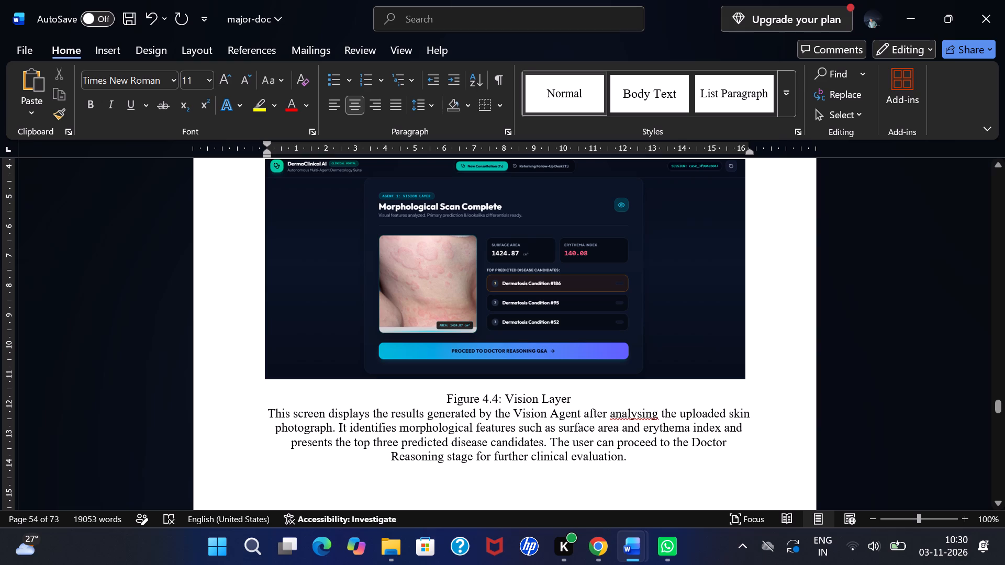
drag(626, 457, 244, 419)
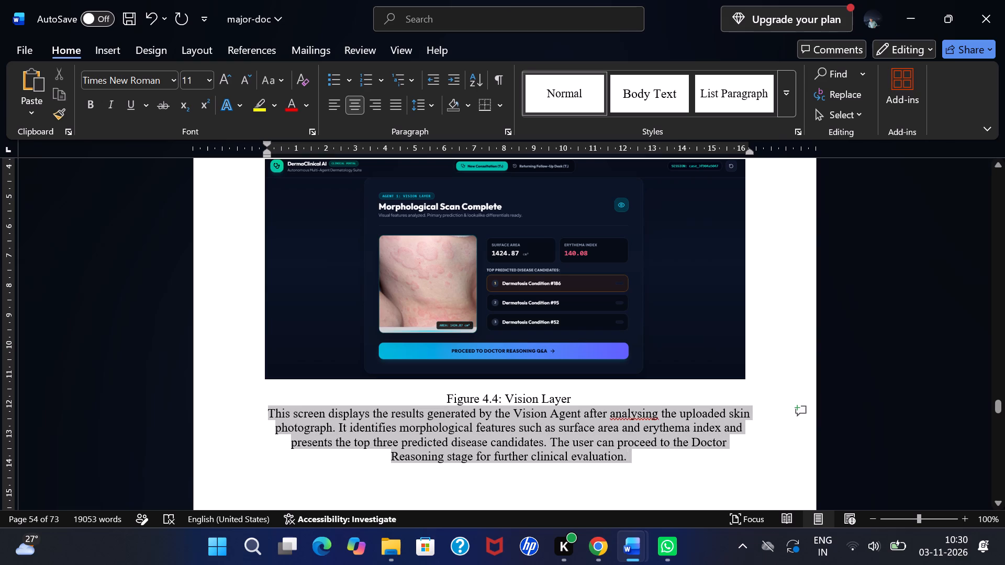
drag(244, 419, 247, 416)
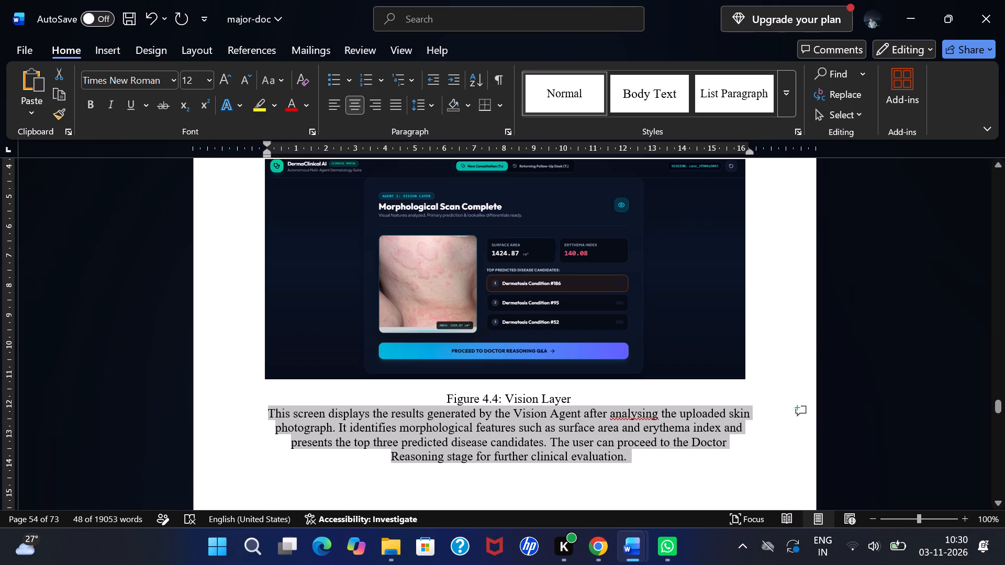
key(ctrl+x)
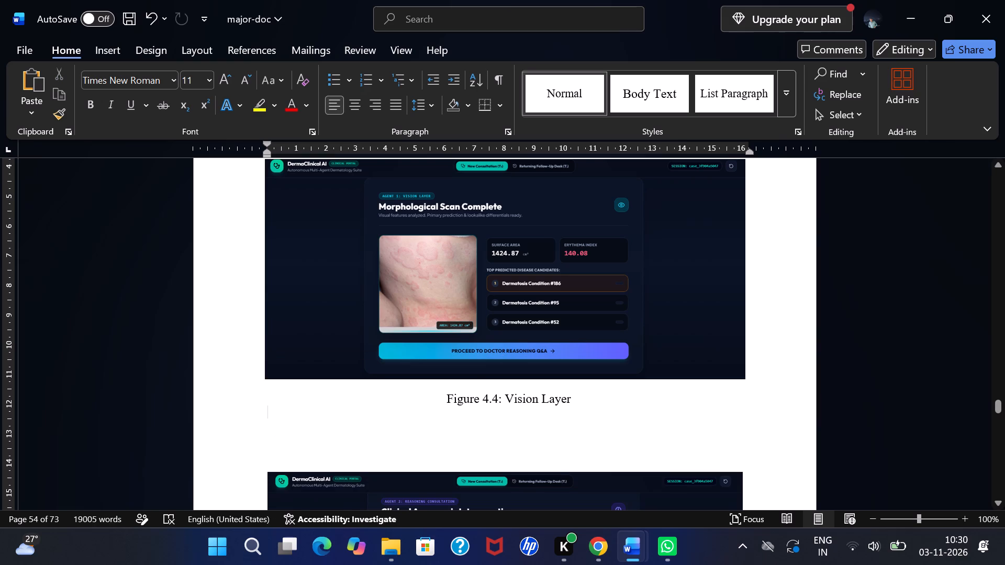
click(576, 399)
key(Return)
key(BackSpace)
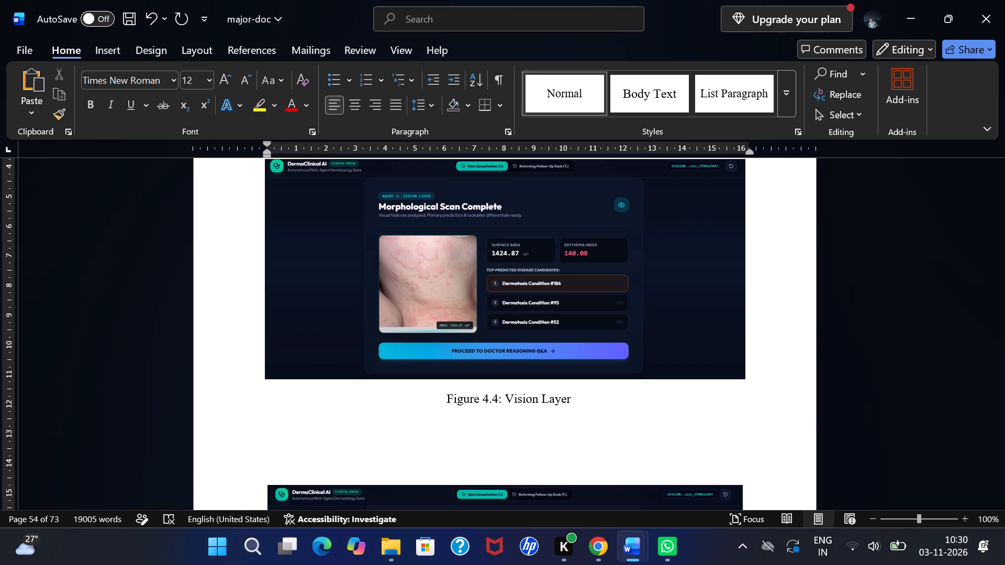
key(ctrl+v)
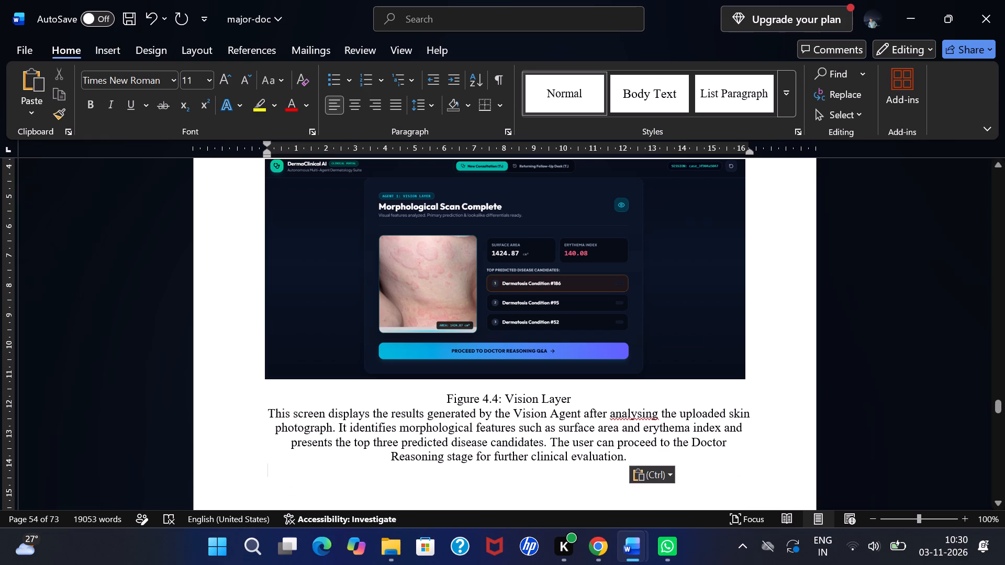
Set the Figure 4.4 description paragraph to 1.5 line spacing and justify it.
drag(631, 461, 272, 402)
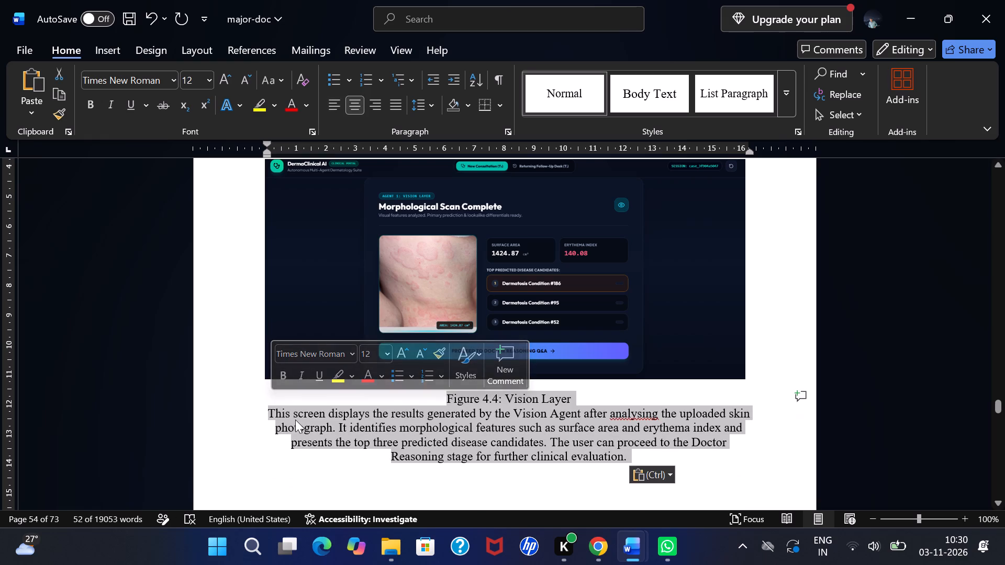
click(278, 419)
drag(266, 410, 562, 456)
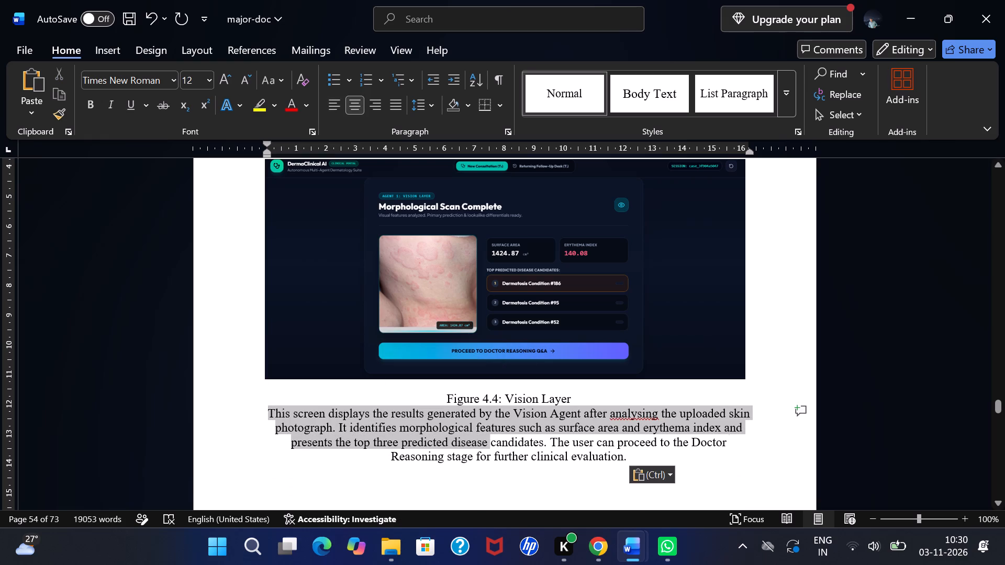
drag(562, 456, 629, 460)
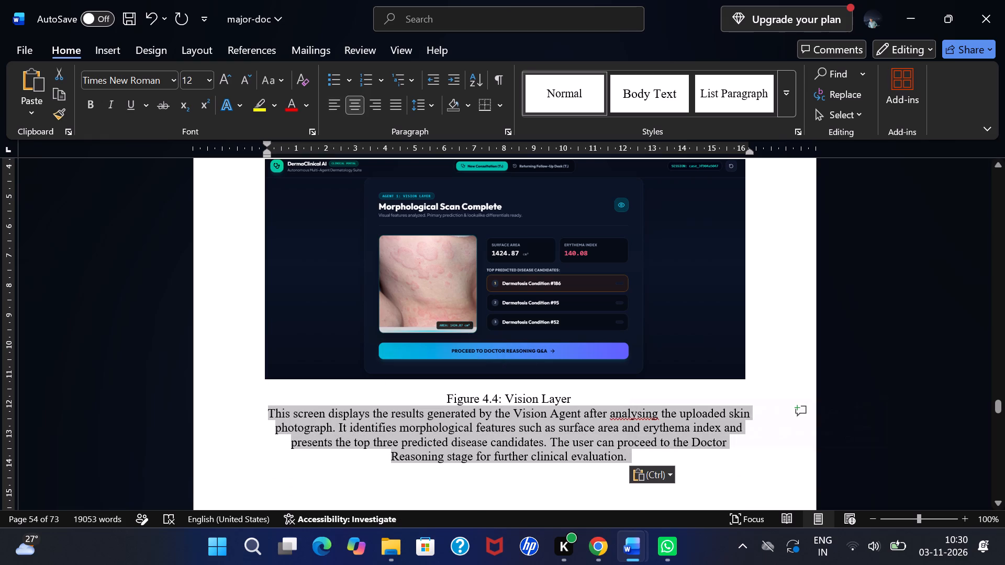
click(426, 107)
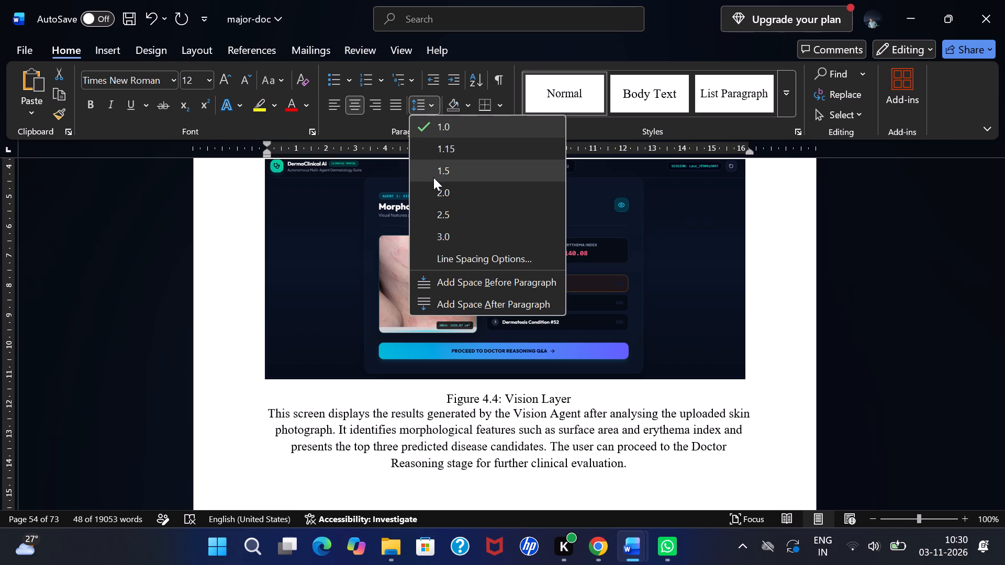
click(433, 177)
click(392, 95)
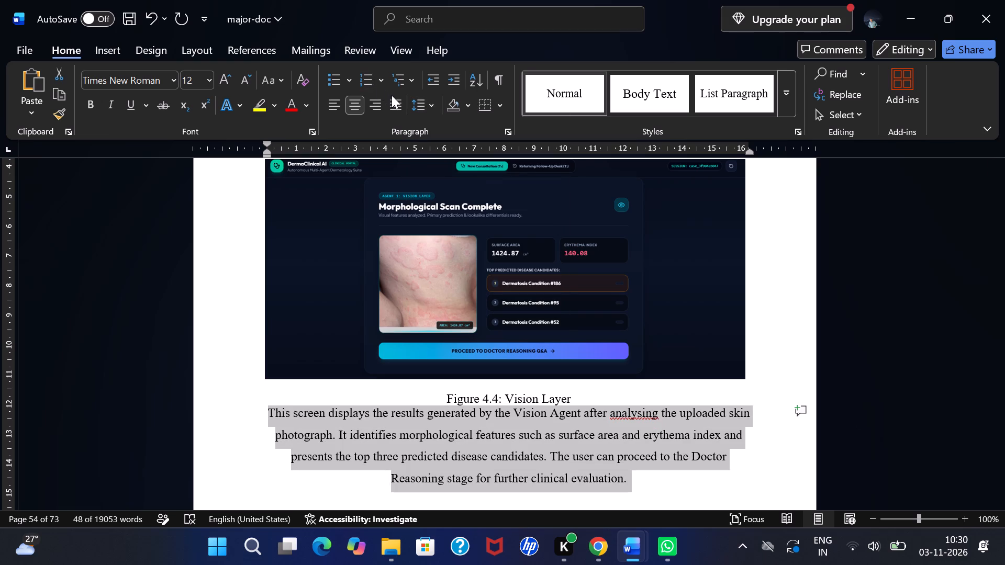
click(392, 102)
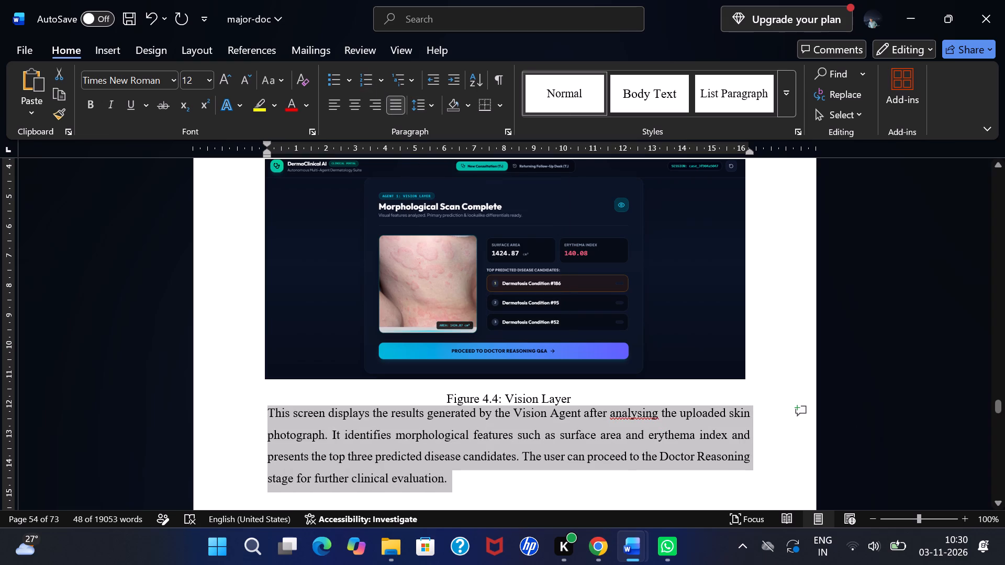
click(474, 481)
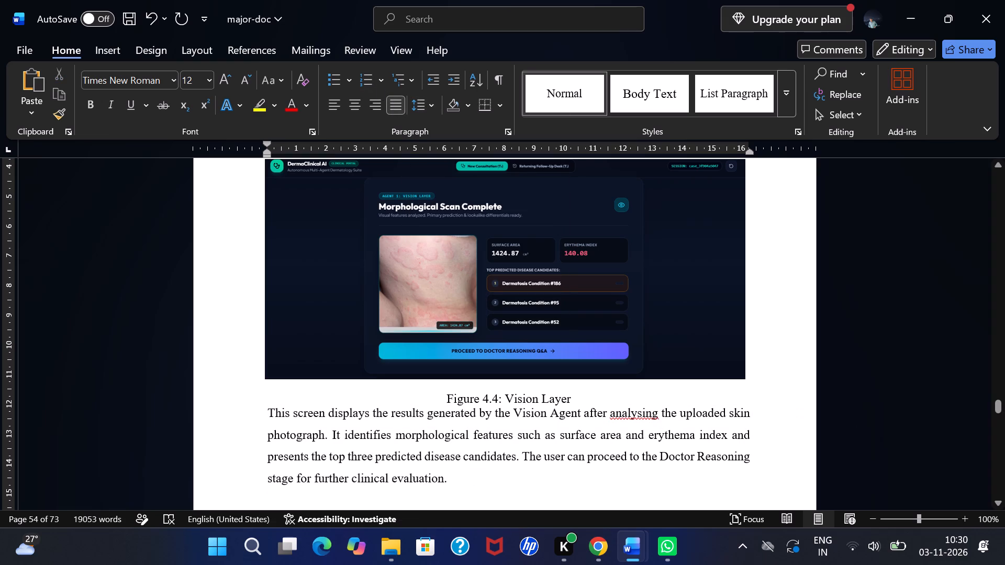
Set the "Figure 4.4: Vision Layer" caption and the start of its description to 1.5 line spacing.
drag(507, 399, 745, 413)
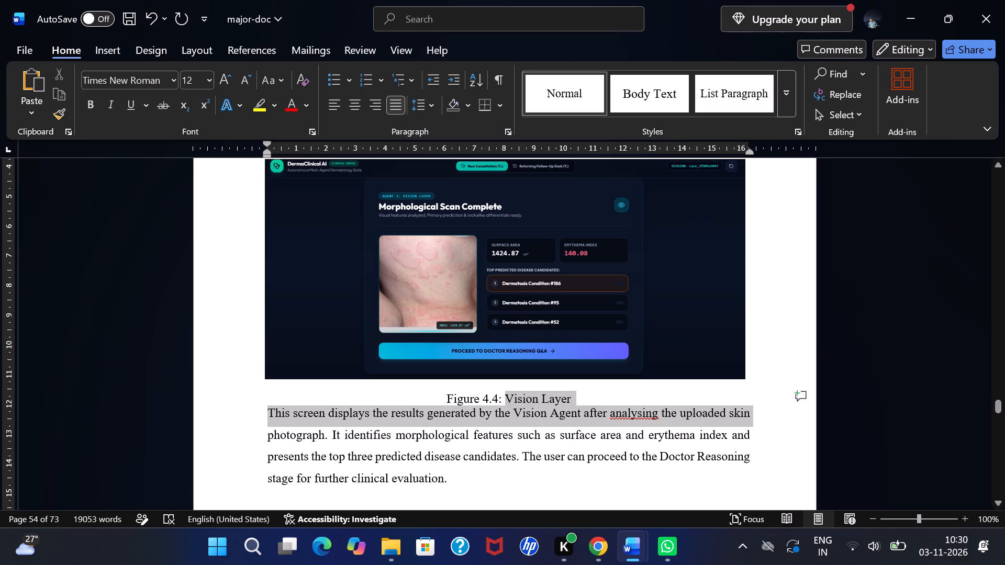
drag(745, 413, 745, 413)
click(427, 111)
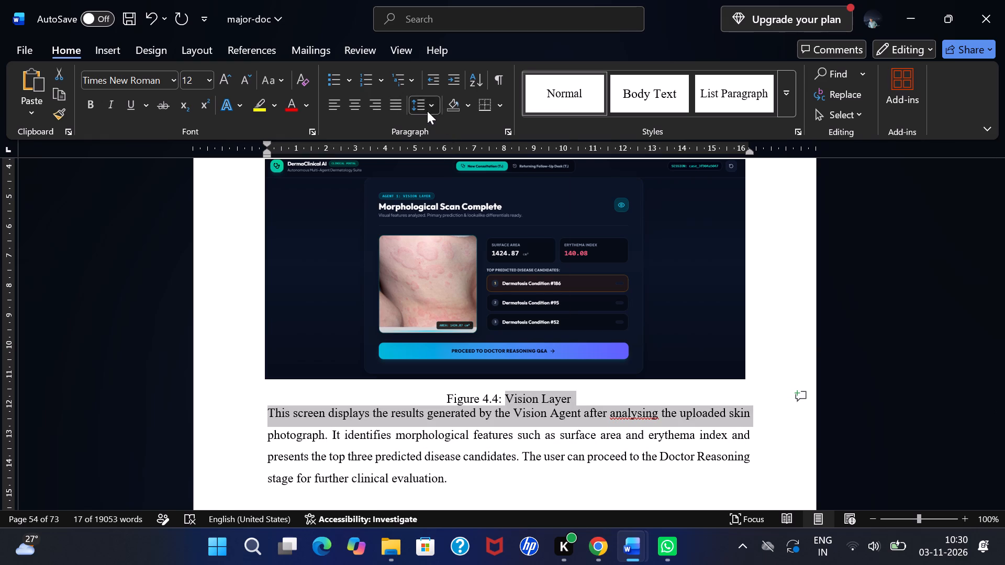
click(437, 174)
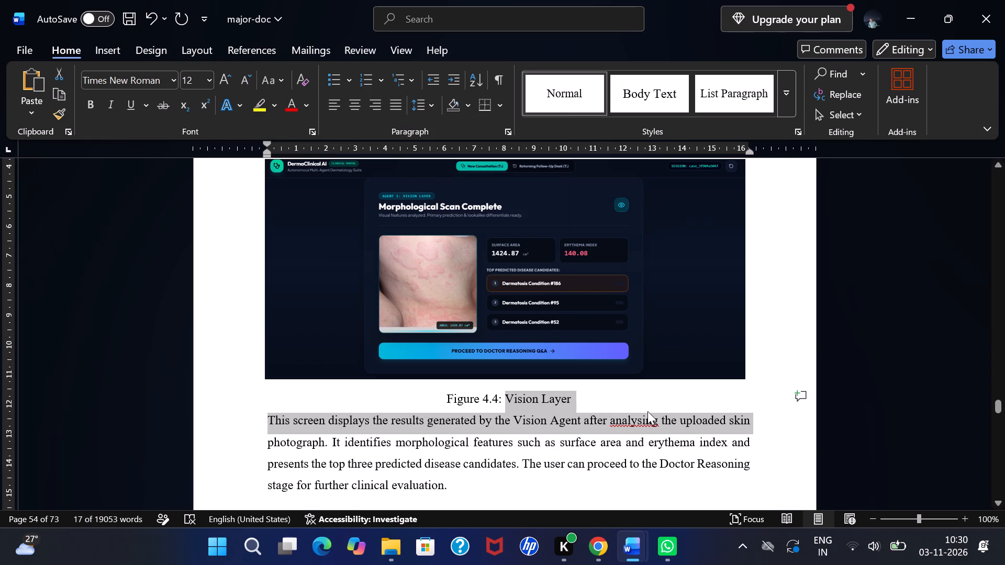
click(647, 411)
Set the text wrapping of the Figure 4.5 Clinical Anamnesis Interrogation screenshot to Tight.
scroll(647, 411, down, 2)
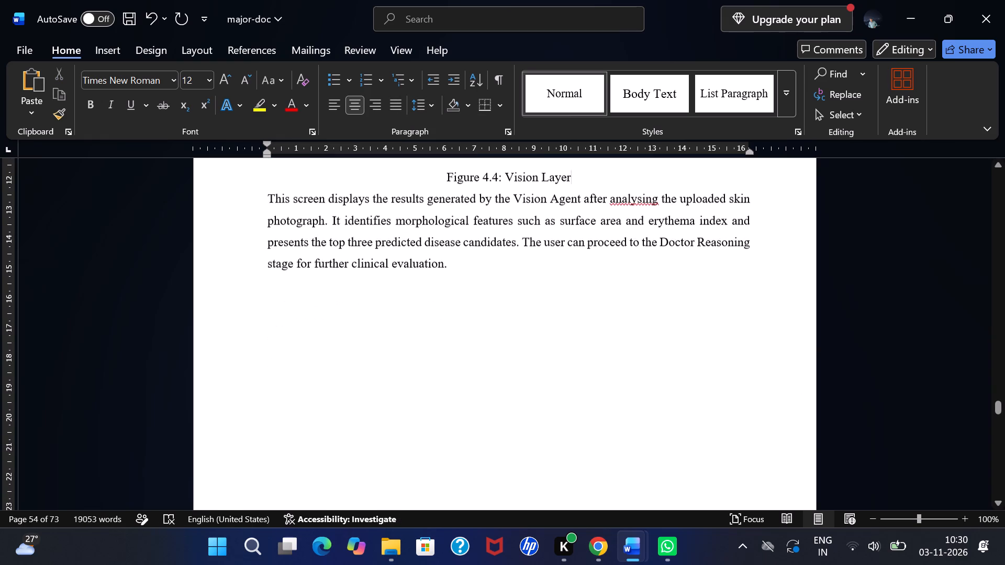
scroll(647, 411, down, 1)
scroll(647, 411, up, 3)
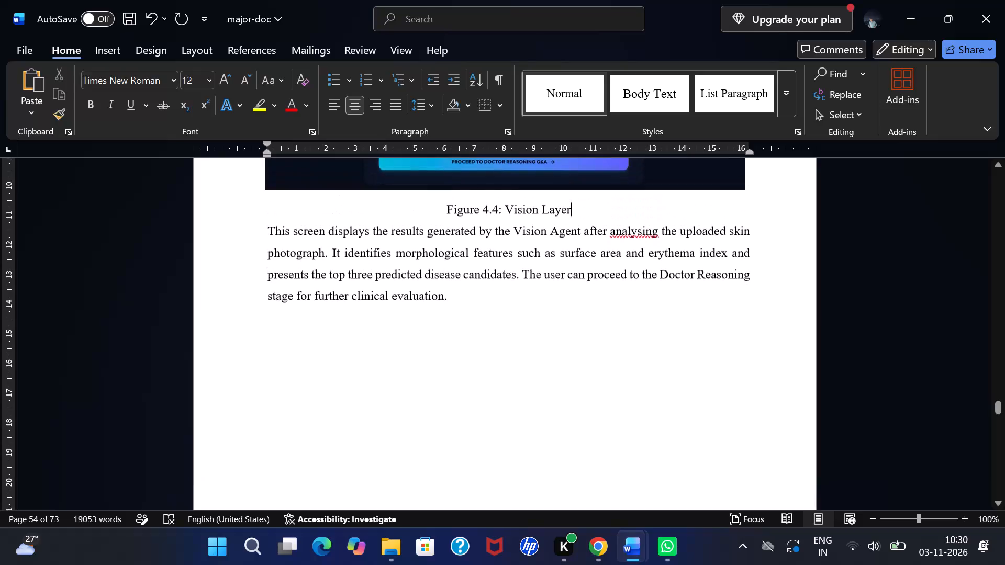
scroll(647, 411, up, 1)
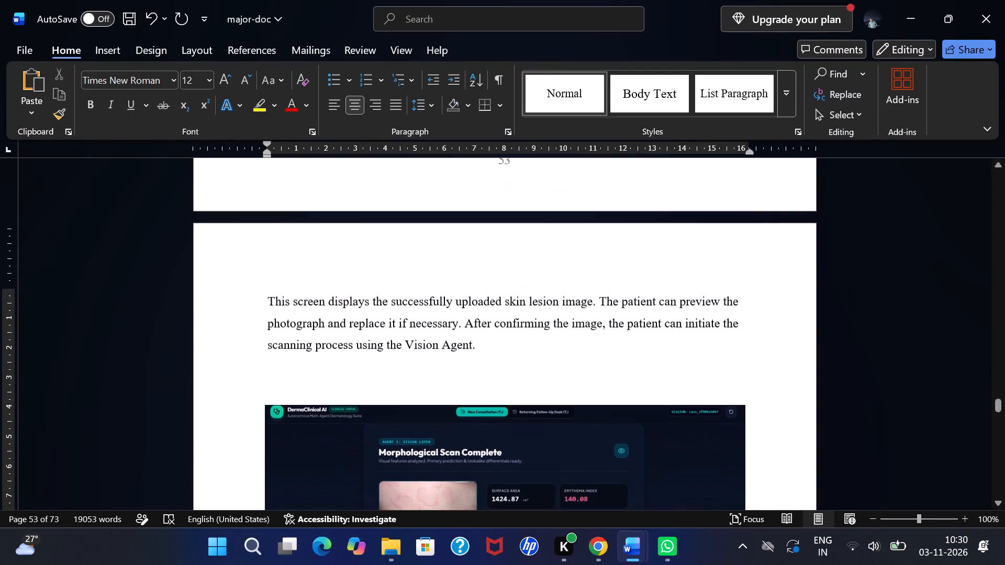
scroll(647, 411, down, 3)
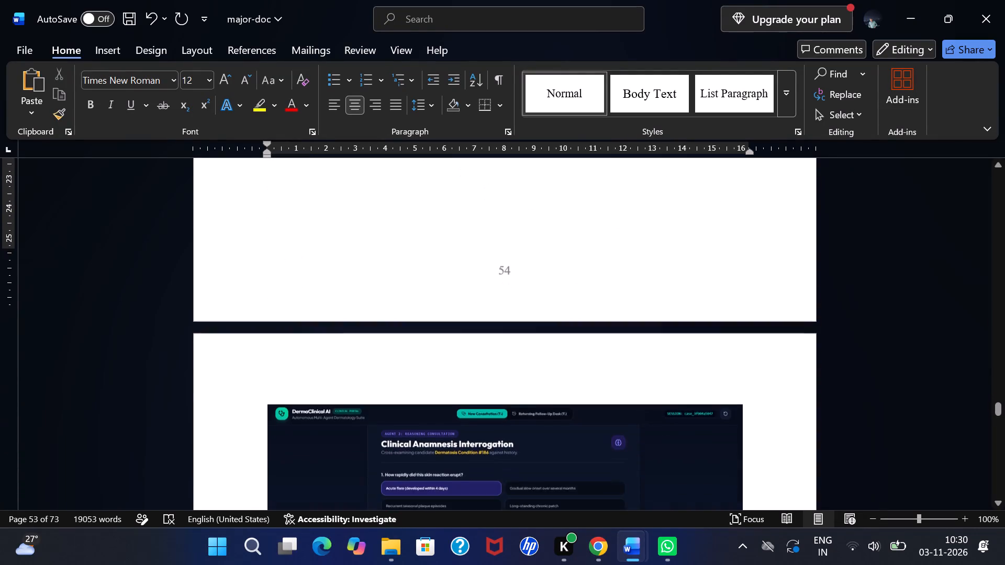
scroll(647, 411, down, 2)
scroll(647, 411, up, 1)
scroll(647, 411, right, 1)
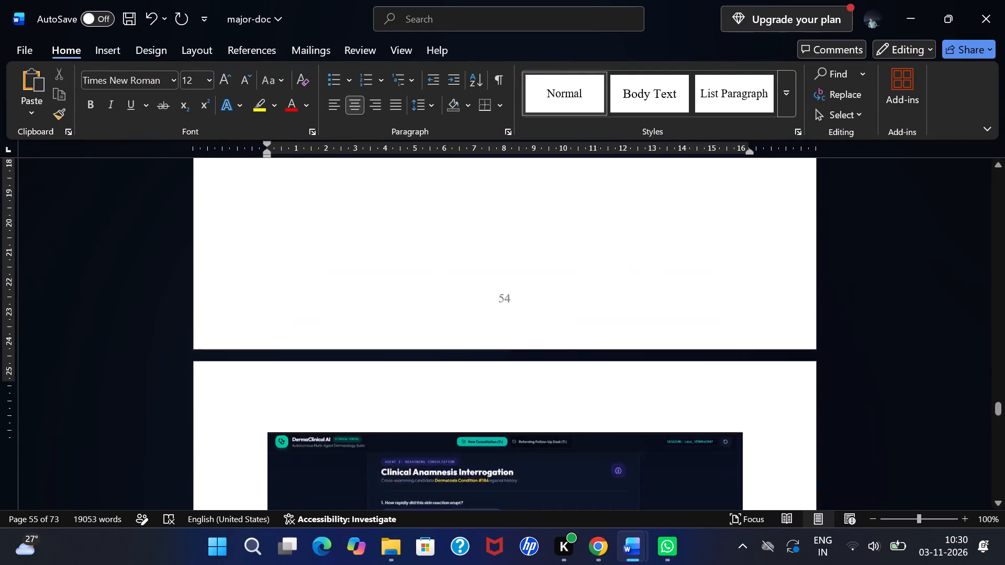
scroll(647, 411, right, 1)
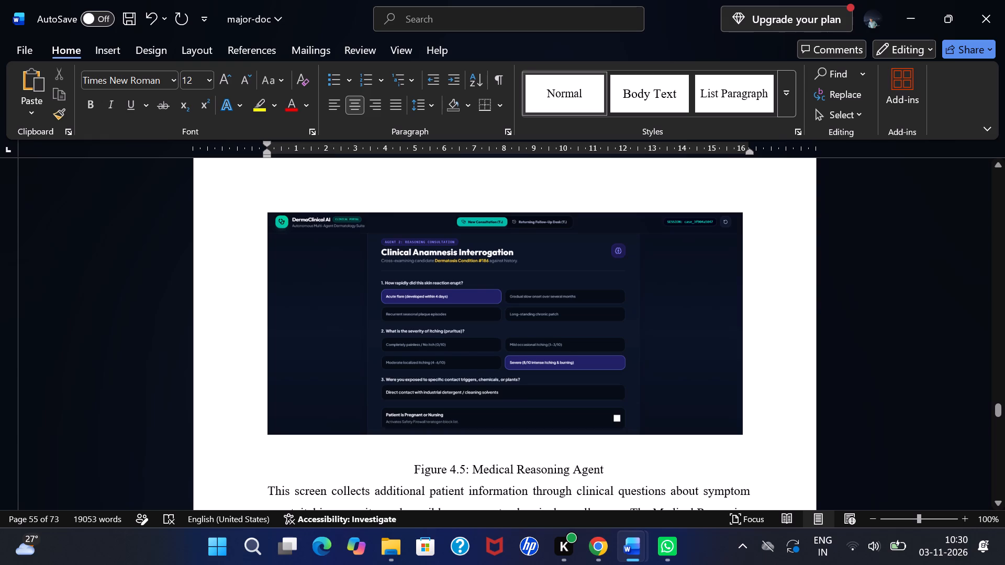
click(647, 373)
click(766, 236)
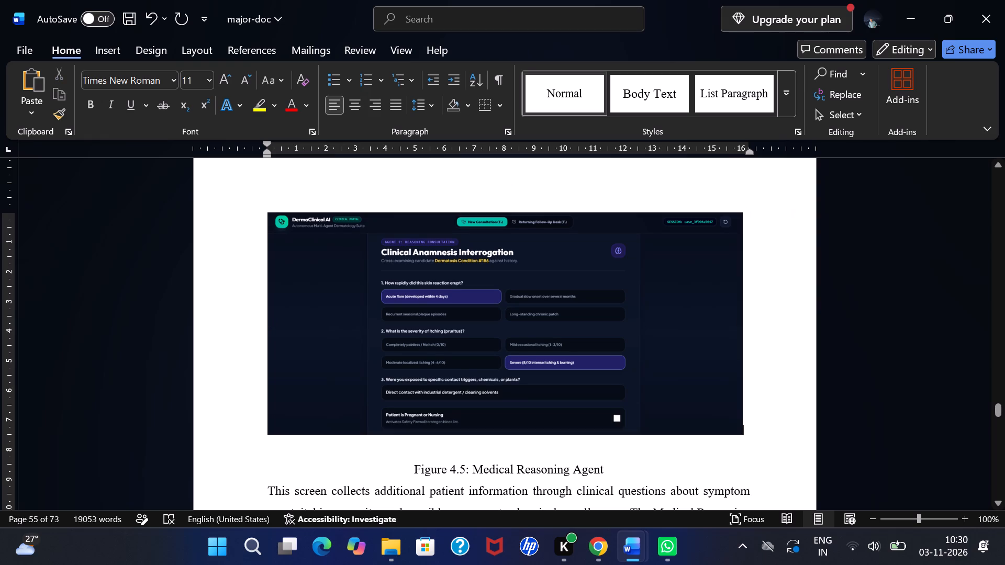
click(725, 242)
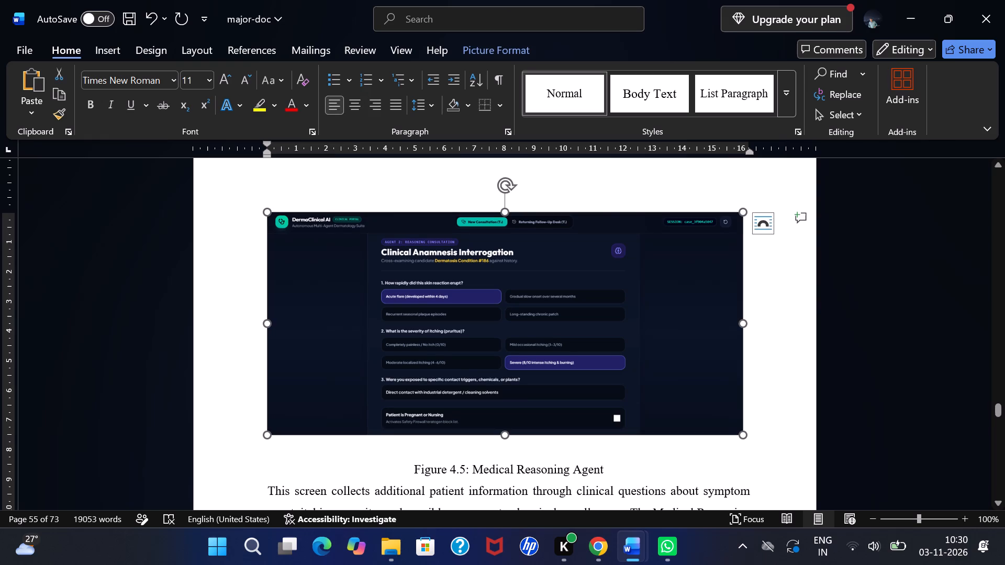
click(772, 219)
click(837, 344)
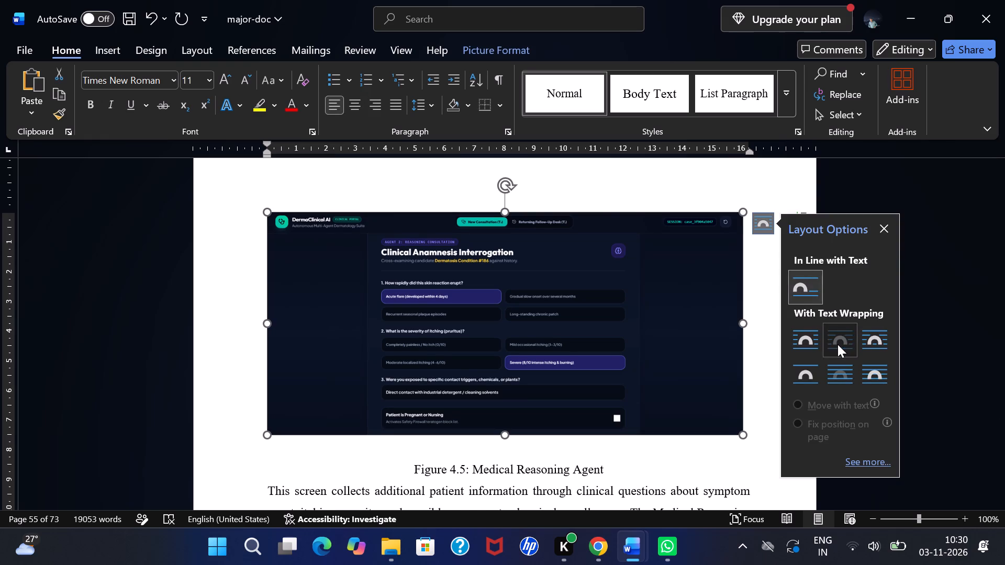
Move the Figure 4.5 screenshot up to page 54, directly below the Figure 4.4 description and aligned with the text margins.
drag(612, 305, 608, 156)
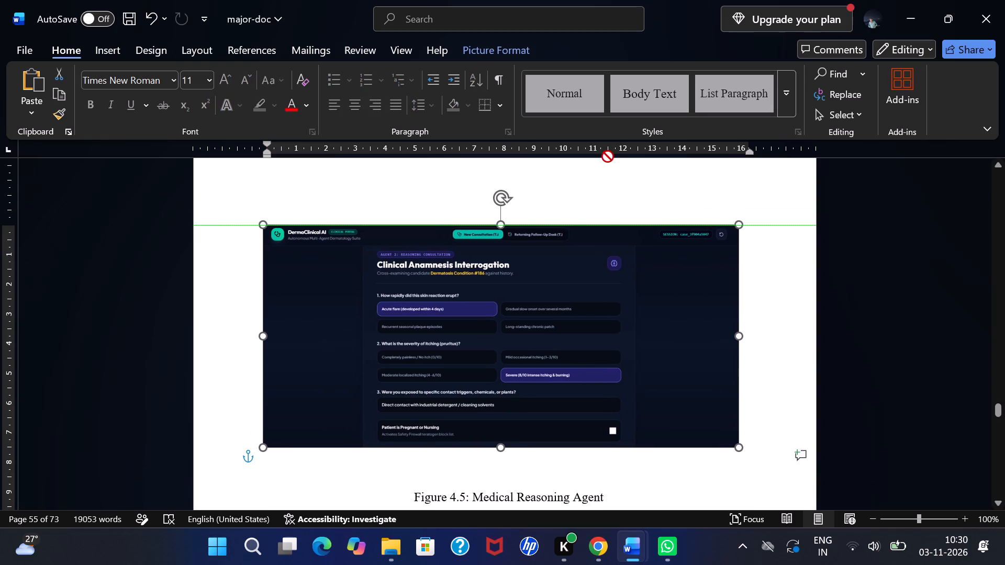
drag(608, 156, 599, 160)
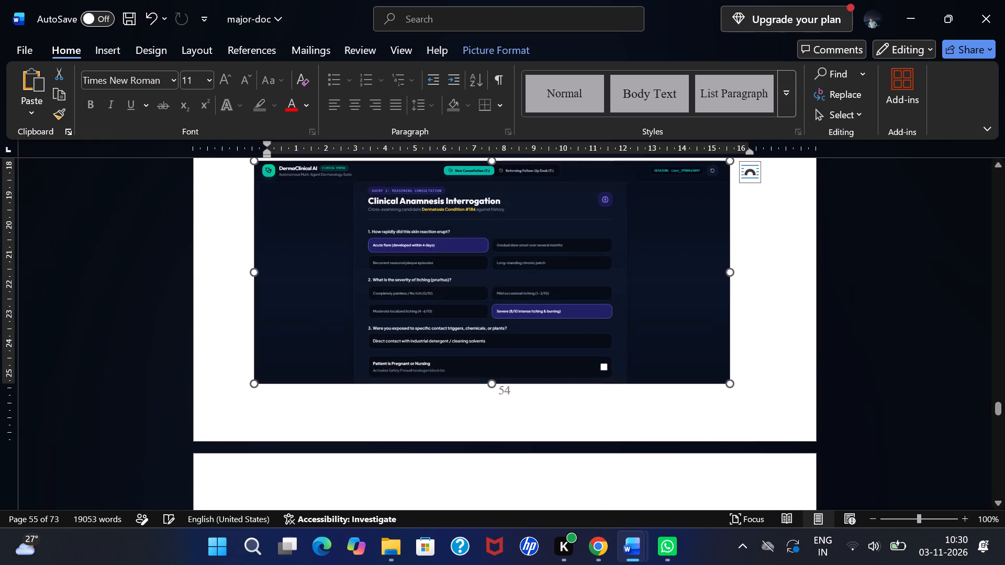
scroll(578, 229, up, 1)
scroll(578, 229, down, 1)
drag(527, 399, 533, 371)
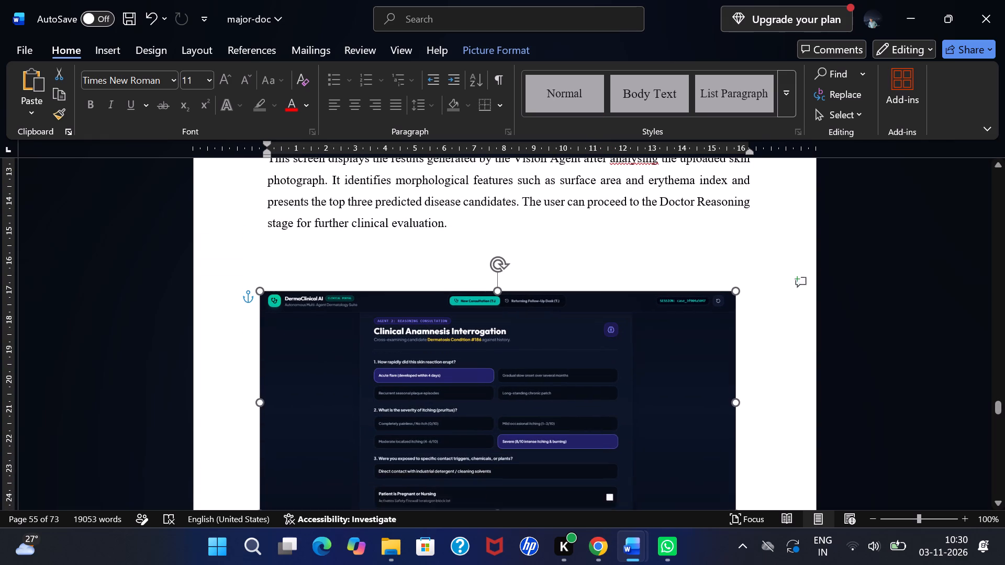
drag(533, 371, 541, 342)
click(753, 352)
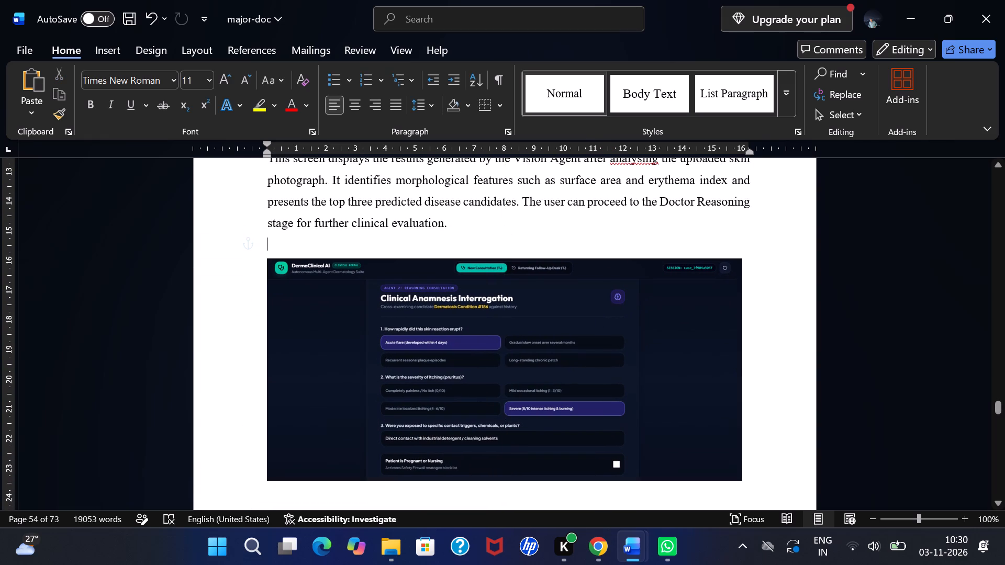
Delete the blank lines before the "Figure 4.5: Medical Reasoning Agent" caption so it sits directly beneath its screenshot on page 54.
scroll(775, 346, up, 1)
scroll(775, 346, down, 2)
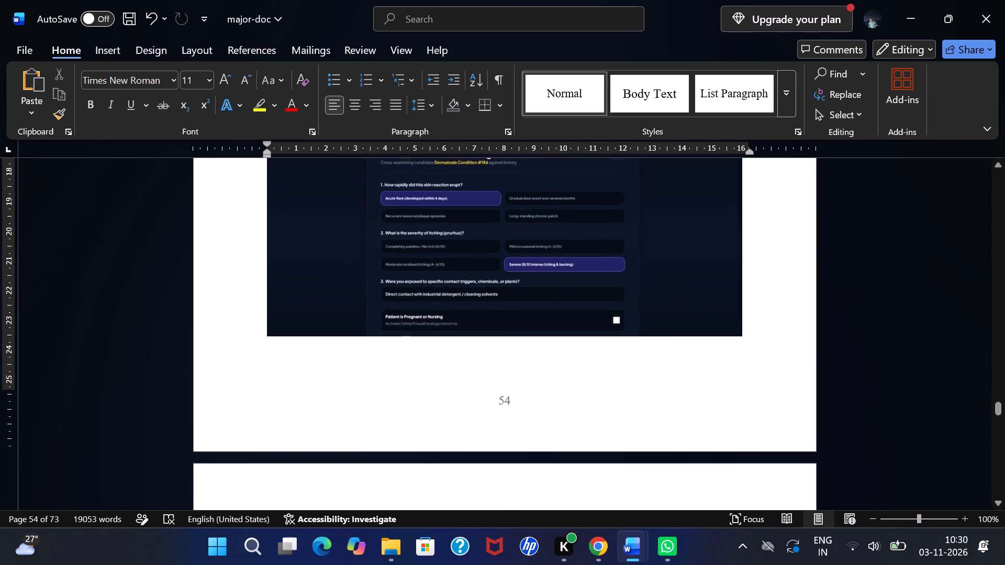
scroll(775, 346, down, 1)
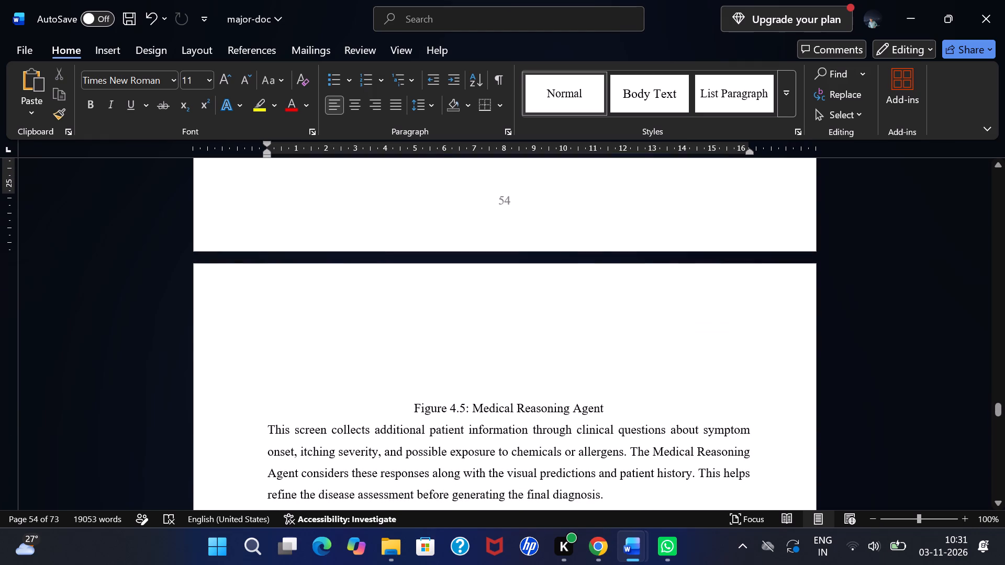
click(411, 406)
key(BackSpace)
key(BackSpace)
key(BackSpace)
key(BackSpace)
key(BackSpace)
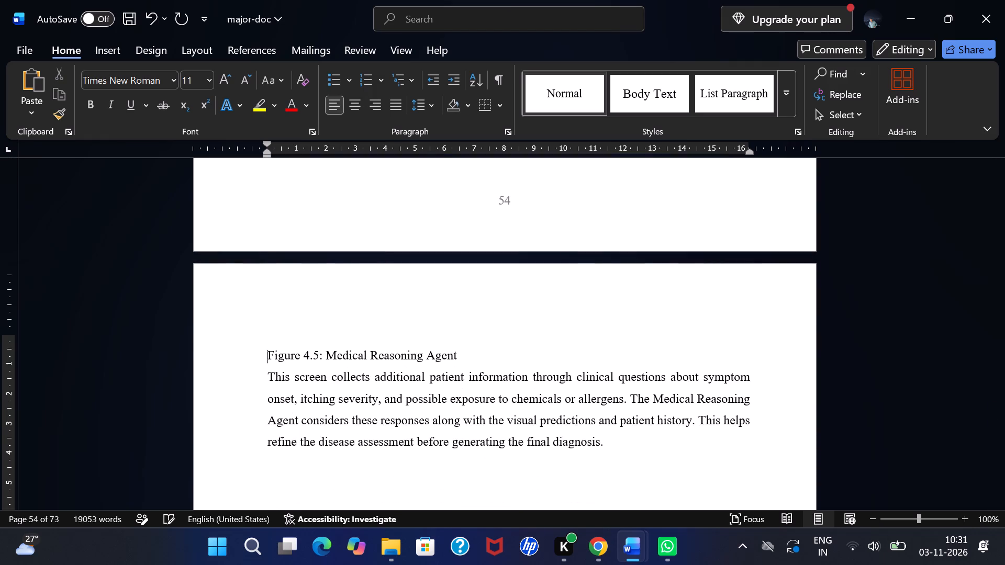
key(BackSpace)
key(BackSpace)
scroll(411, 406, up, 1)
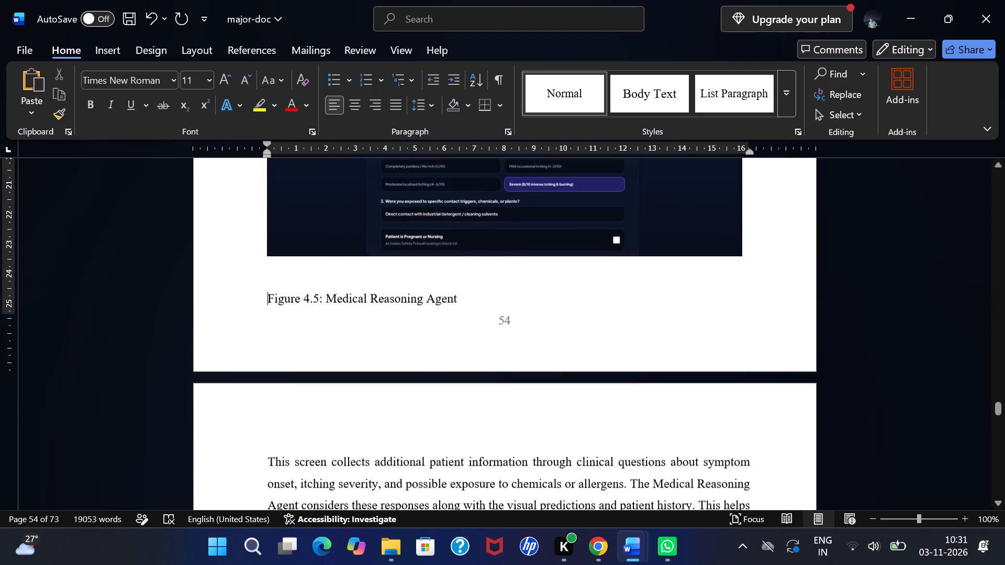
scroll(411, 406, up, 1)
key(BackSpace)
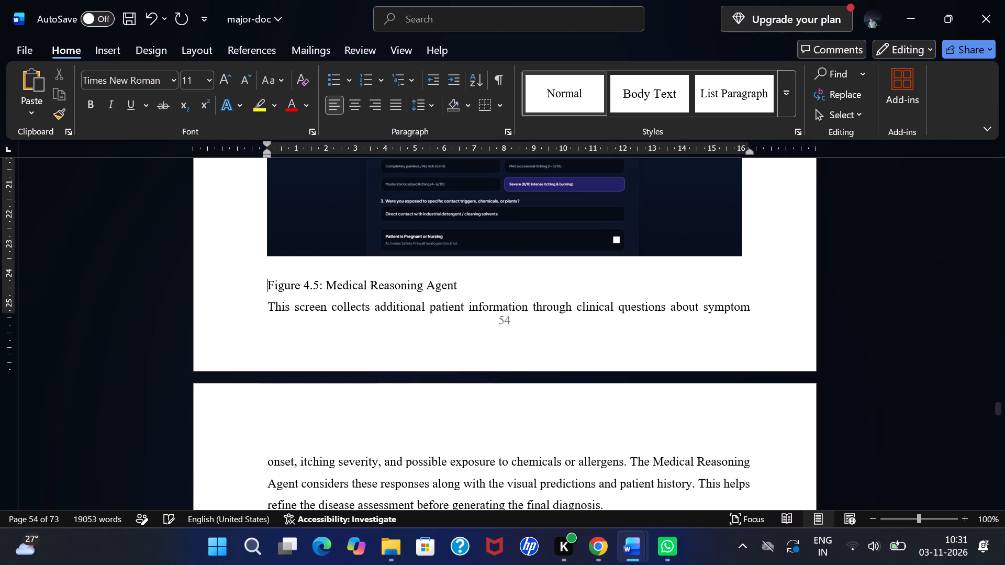
key(Return)
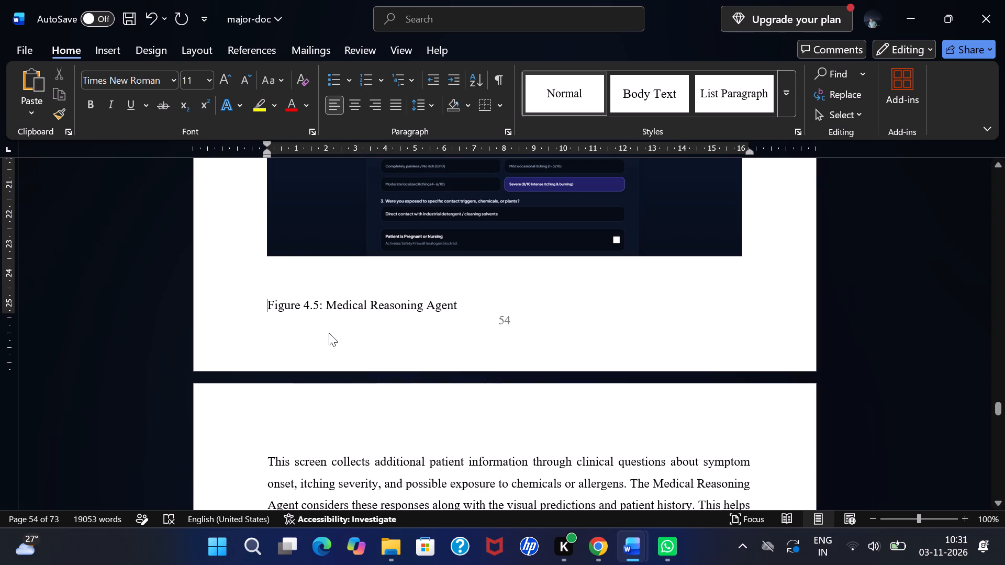
key(BackSpace)
Insert a blank line before the Figure 4.5 description to push the whole paragraph onto page 55.
click(266, 303)
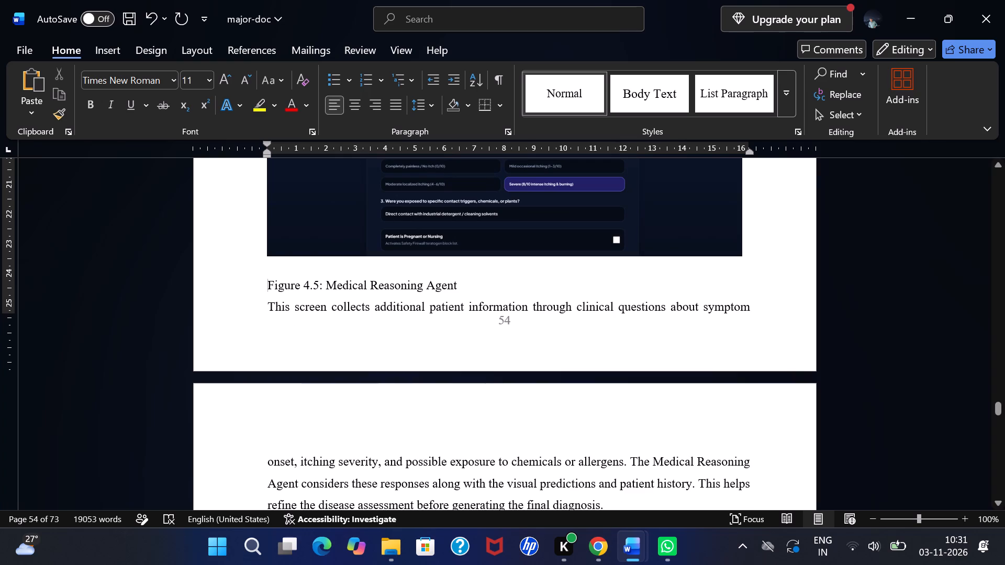
key(Return)
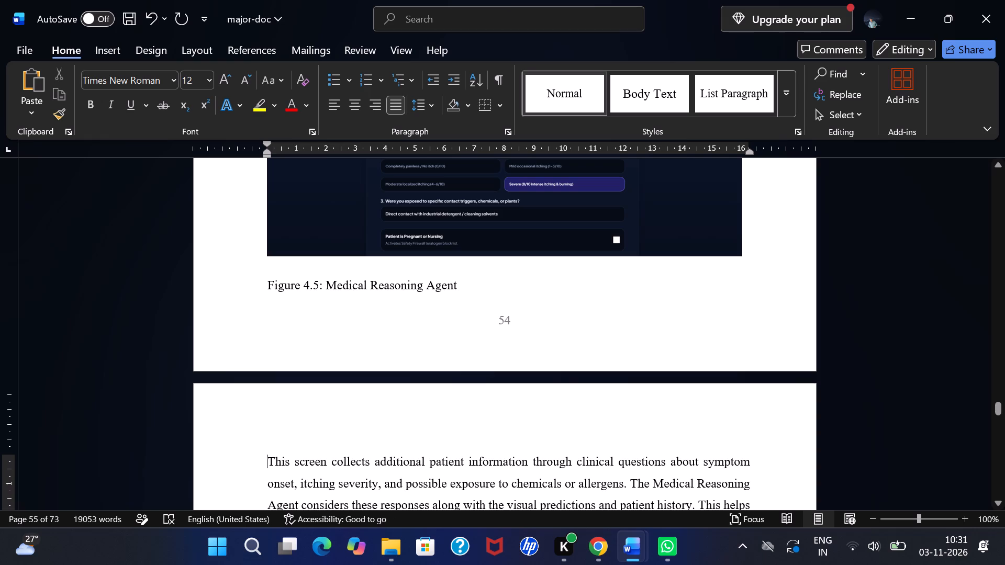
Centre the "Figure 4.5: Medical Reasoning Agent" caption beneath its screenshot.
drag(269, 285, 456, 284)
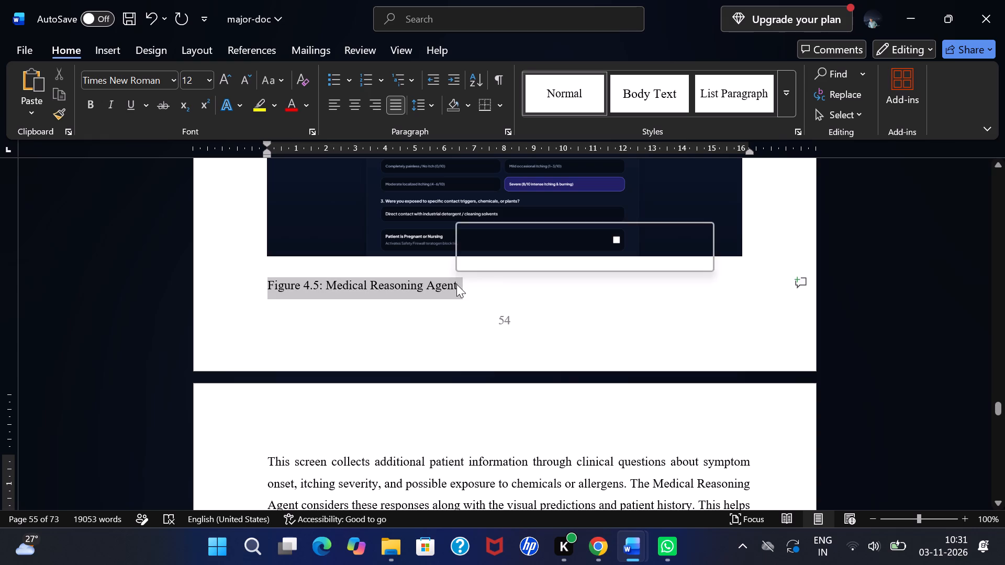
click(359, 103)
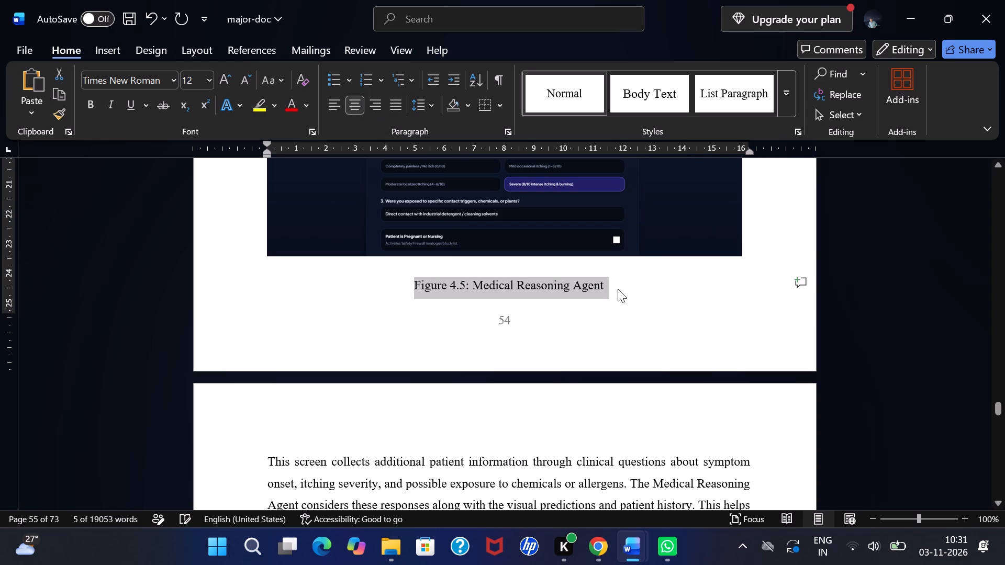
click(618, 289)
Review the layout of the screenshots, captions and descriptions for Figures 4.2 to 4.5.
scroll(618, 289, up, 3)
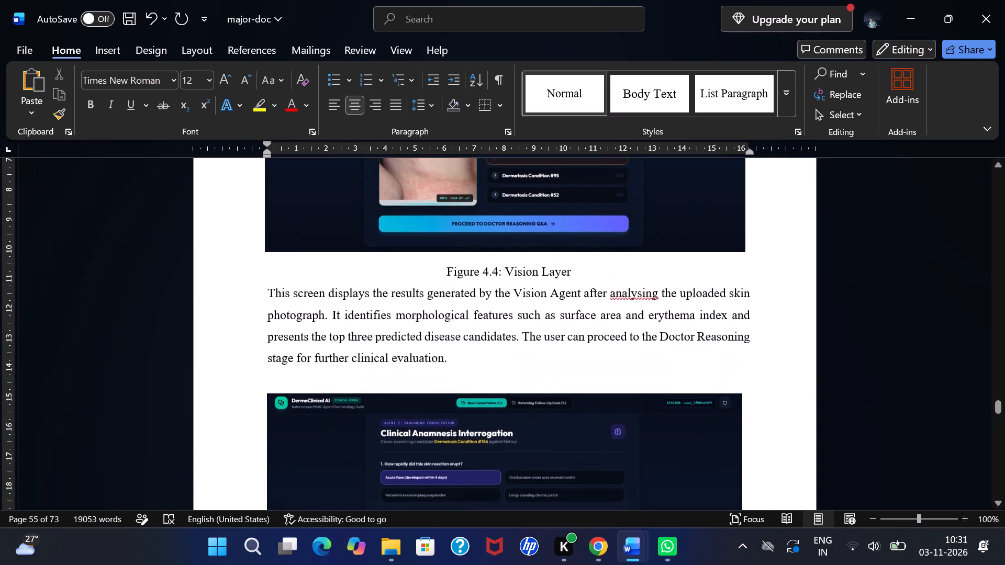
scroll(618, 289, up, 3)
scroll(618, 289, down, 1)
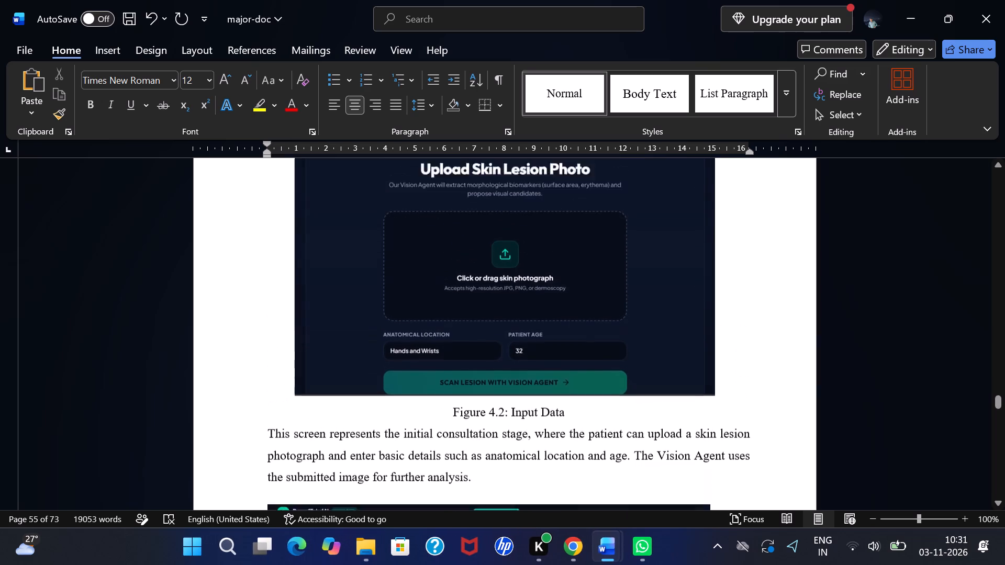
scroll(618, 289, down, 4)
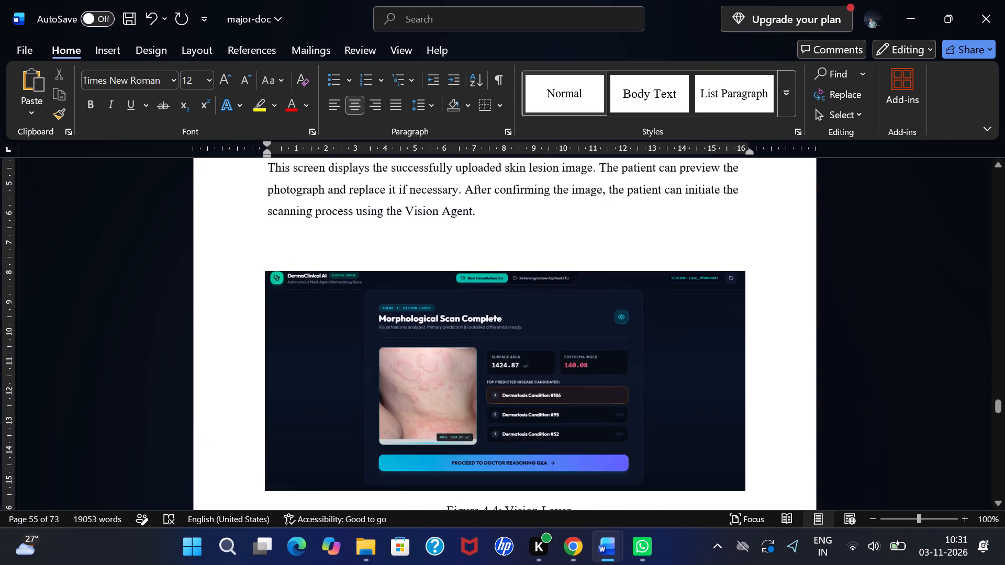
scroll(618, 289, down, 2)
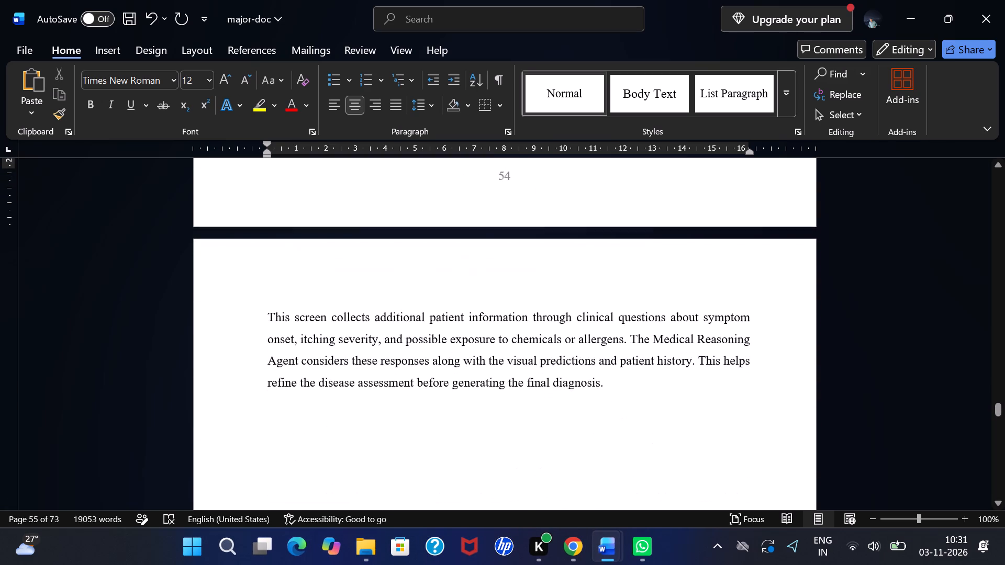
Move the Figure 4.6 Allergic Contact Dermatitis screenshot up on page 55, just below the Figure 4.5 description.
scroll(618, 289, down, 2)
scroll(618, 289, up, 1)
scroll(618, 289, down, 1)
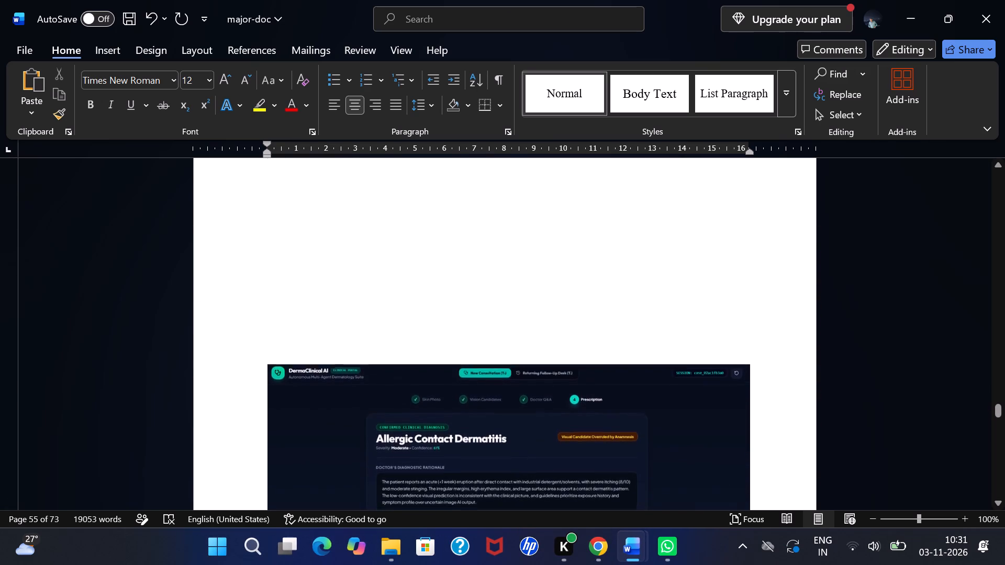
scroll(618, 289, down, 1)
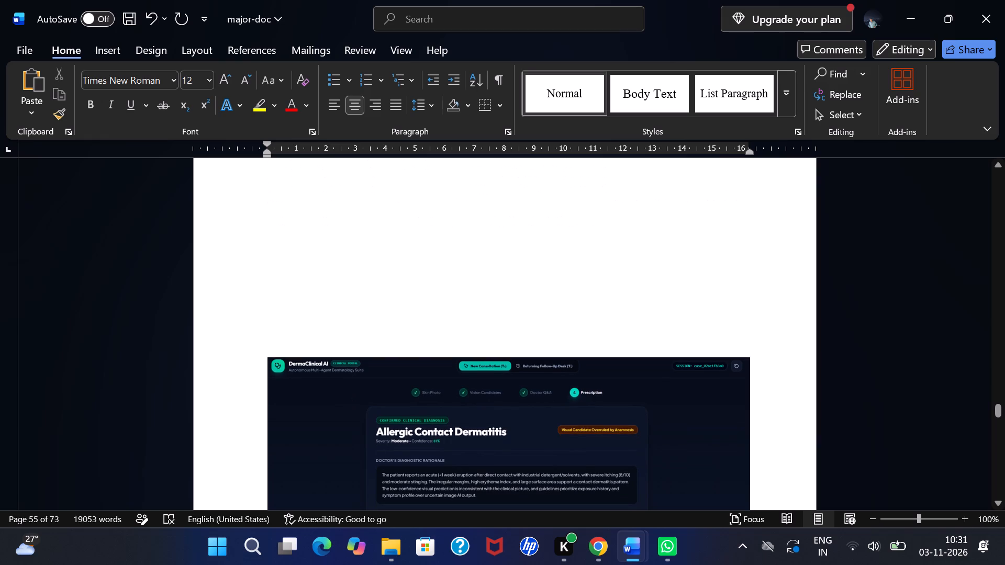
click(551, 430)
drag(553, 432, 563, 280)
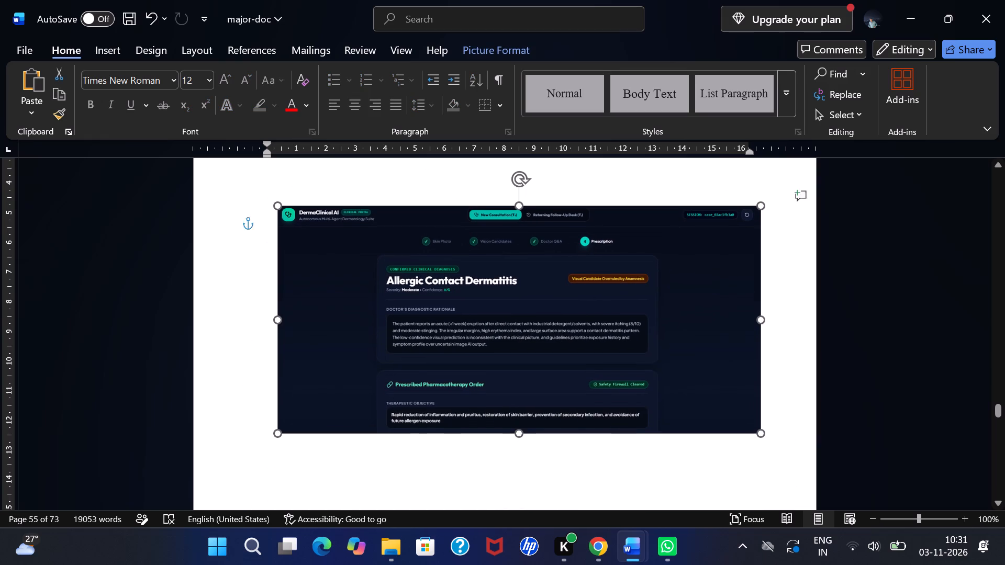
drag(563, 280, 557, 258)
scroll(557, 258, up, 1)
scroll(604, 371, down, 1)
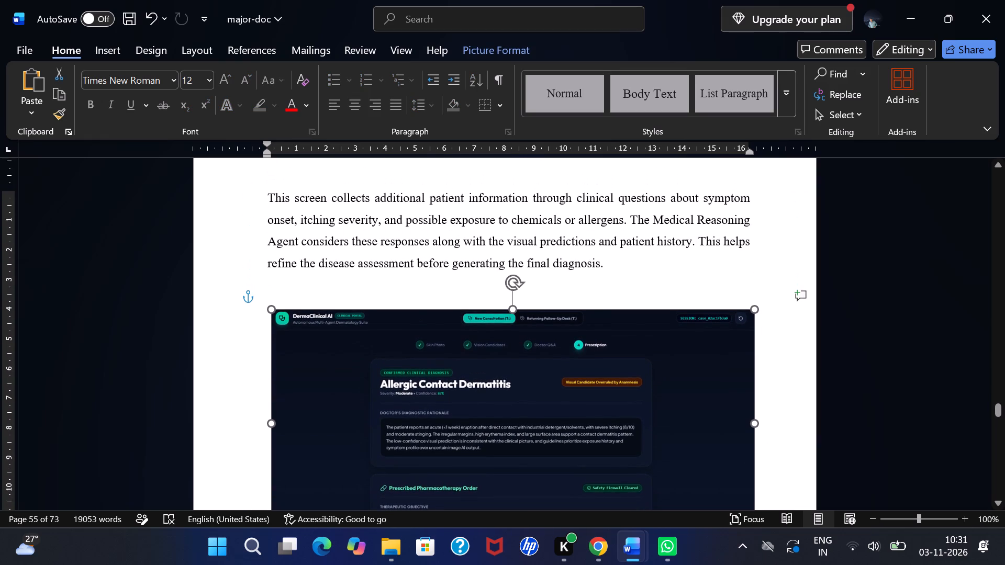
Remove the blank lines above the "Fig 4.6: Final Identified Disease" caption so it sits just beneath its screenshot.
scroll(604, 371, down, 1)
click(423, 368)
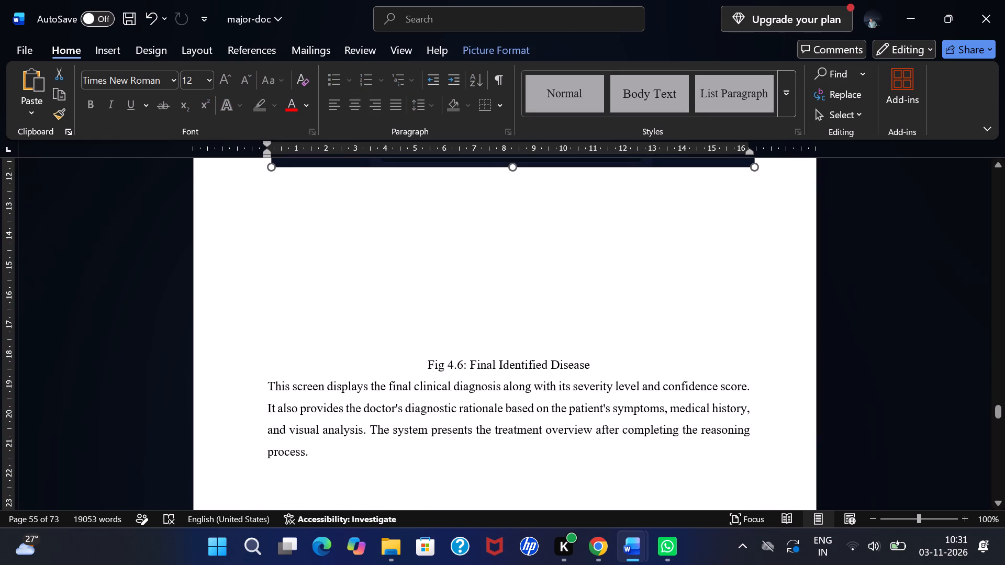
key(BackSpace)
key(BackSpace)
key(BackSpace)
key(BackSpace)
key(BackSpace)
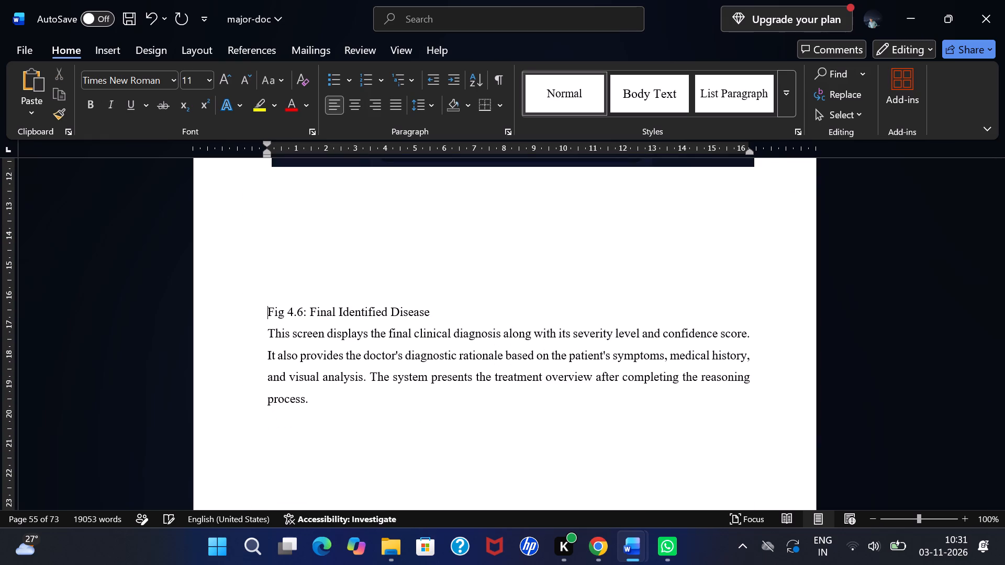
key(BackSpace)
key(BackSpace)
key(BackSpace)
key(BackSpace)
key(BackSpace)
key(BackSpace)
key(BackSpace)
key(BackSpace)
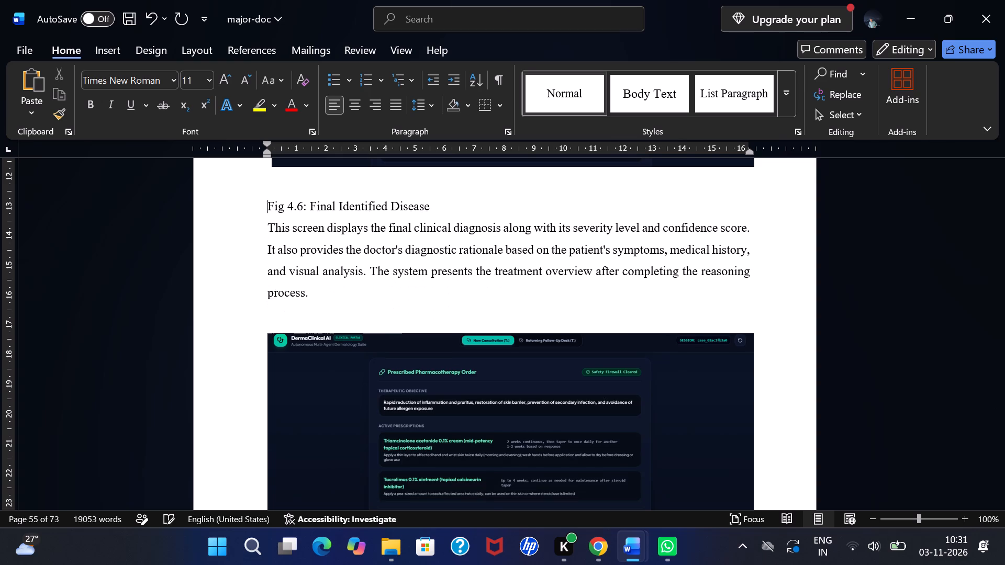
key(BackSpace)
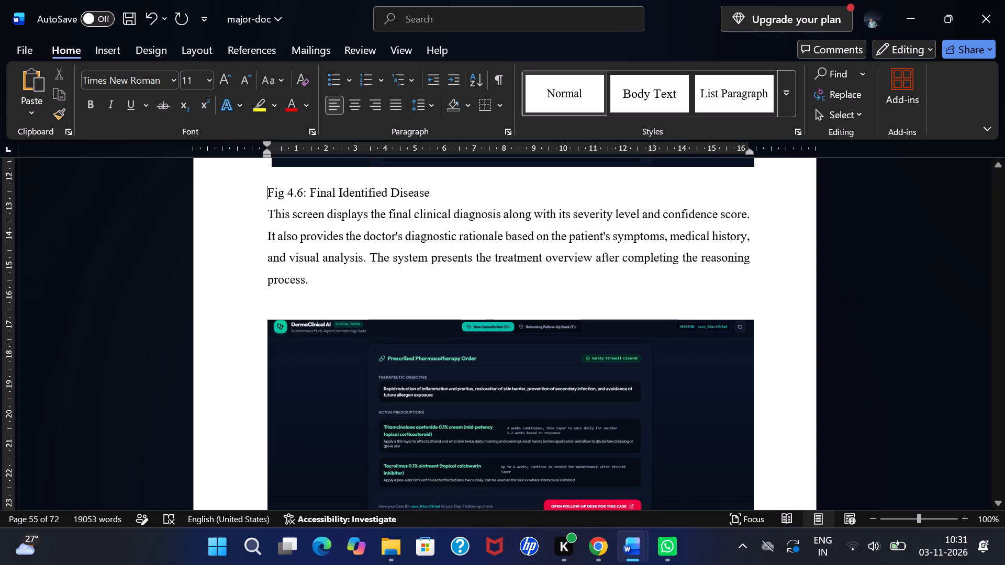
Centre the "Fig 4.6: Final Identified Disease" caption.
drag(430, 190, 267, 198)
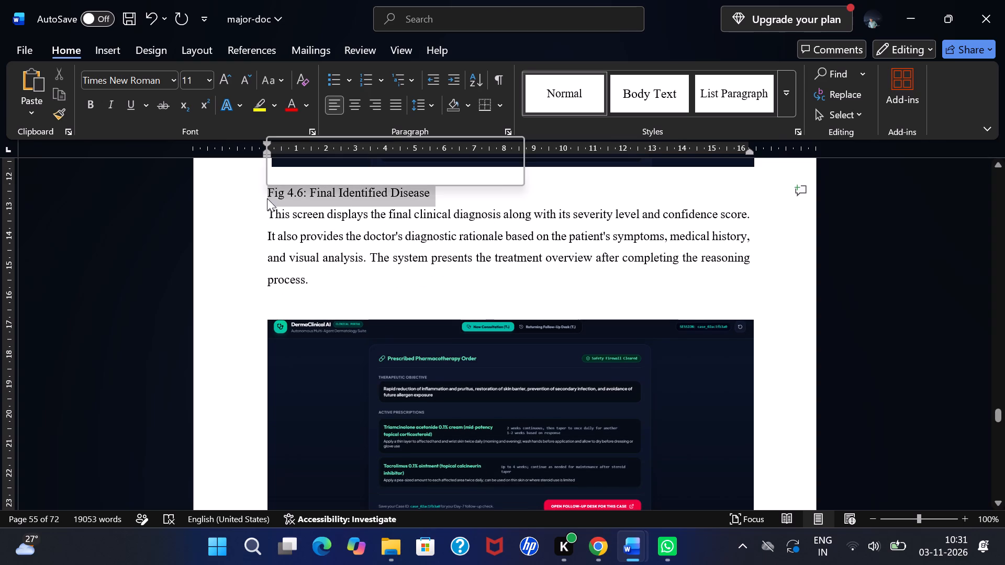
click(352, 105)
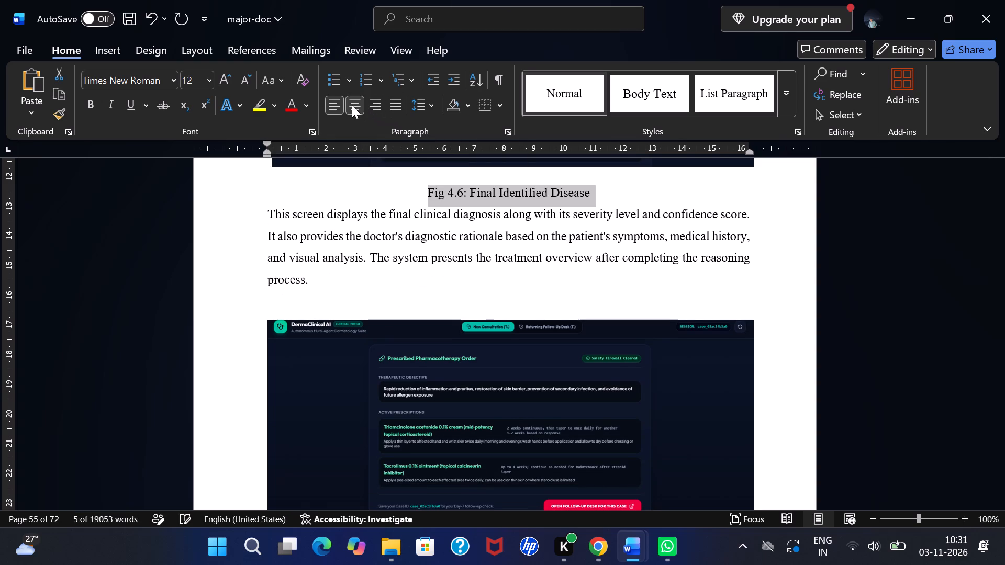
click(540, 315)
Pull the "Figure 4.7: Treatment Agent" caption back onto page 55 beneath its screenshot and centre it.
scroll(540, 315, down, 2)
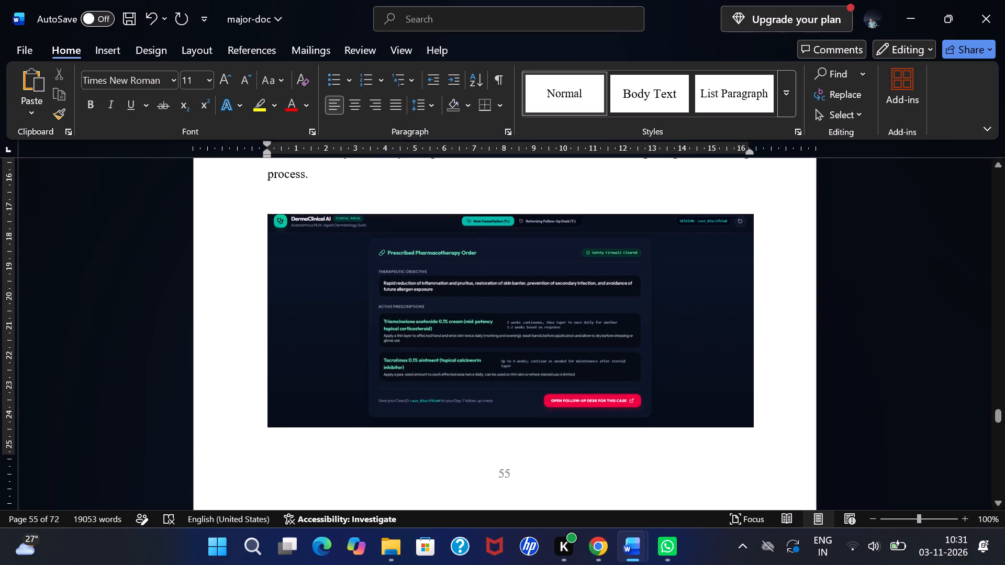
scroll(540, 315, down, 1)
scroll(540, 315, up, 2)
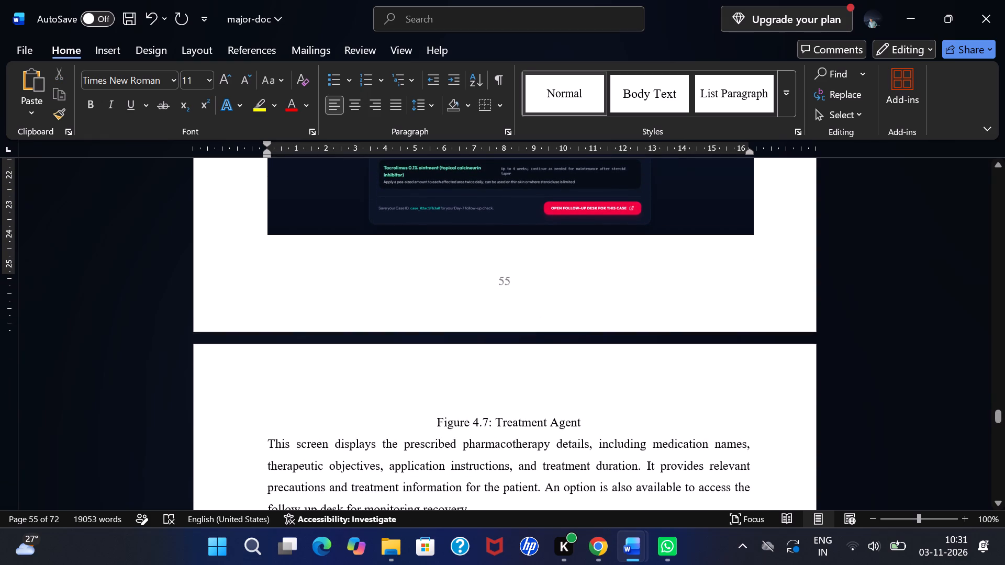
click(437, 423)
key(BackSpace)
key(BackSpace)
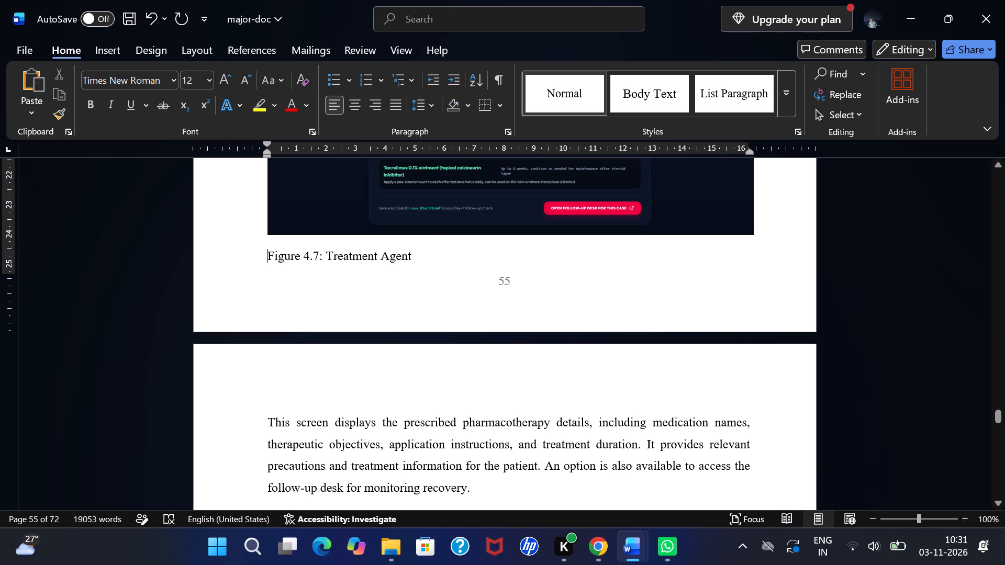
click(352, 106)
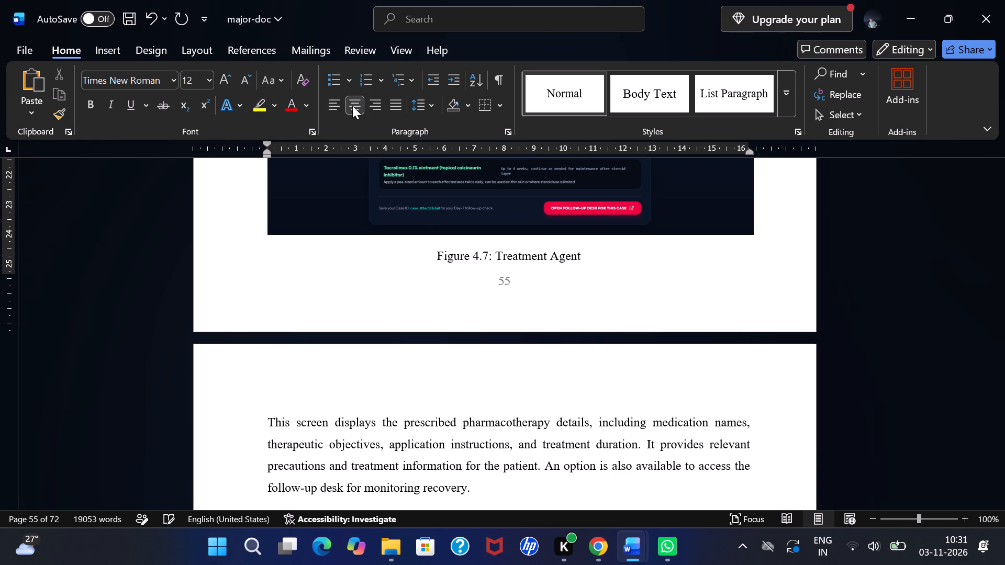
Move the Returning Patient Follow-Up Desk screenshot up on page 56, just below the Figure 4.7 description.
scroll(510, 444, down, 2)
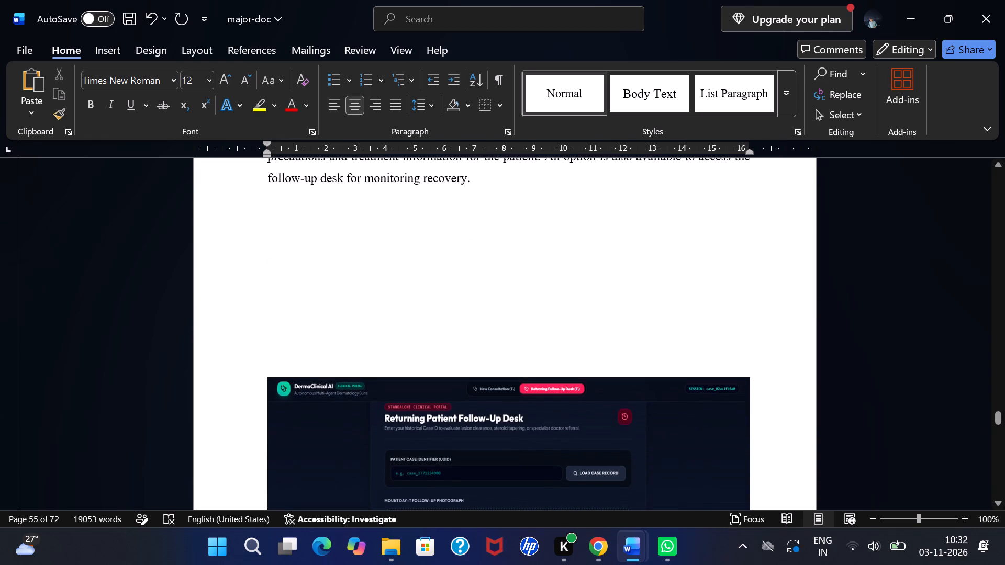
drag(510, 444, 515, 297)
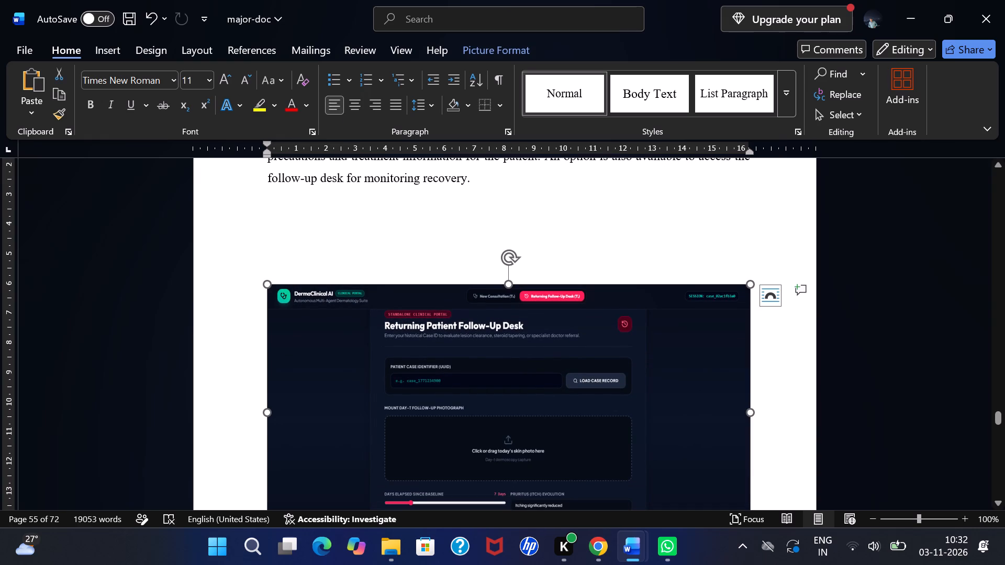
drag(544, 369, 542, 227)
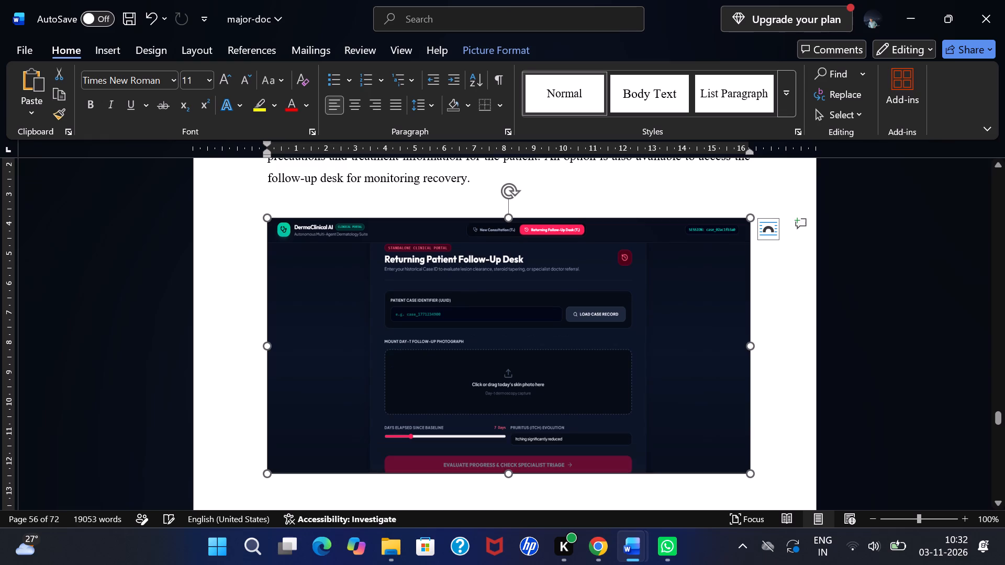
Remove the blank lines above the "Fig 4.8: Follow-up Agent" caption so it sits just beneath its screenshot.
scroll(587, 310, down, 2)
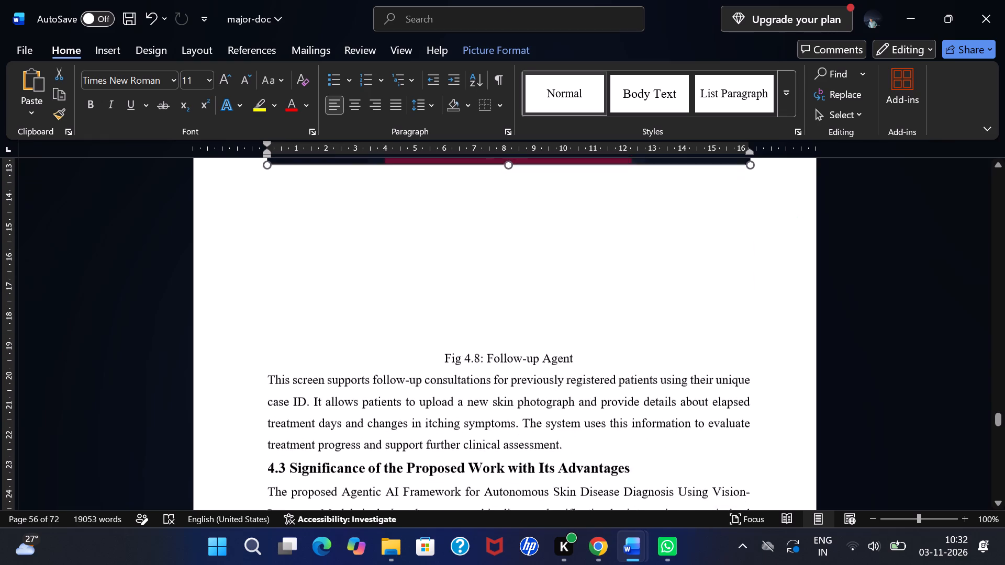
scroll(587, 310, down, 1)
click(446, 342)
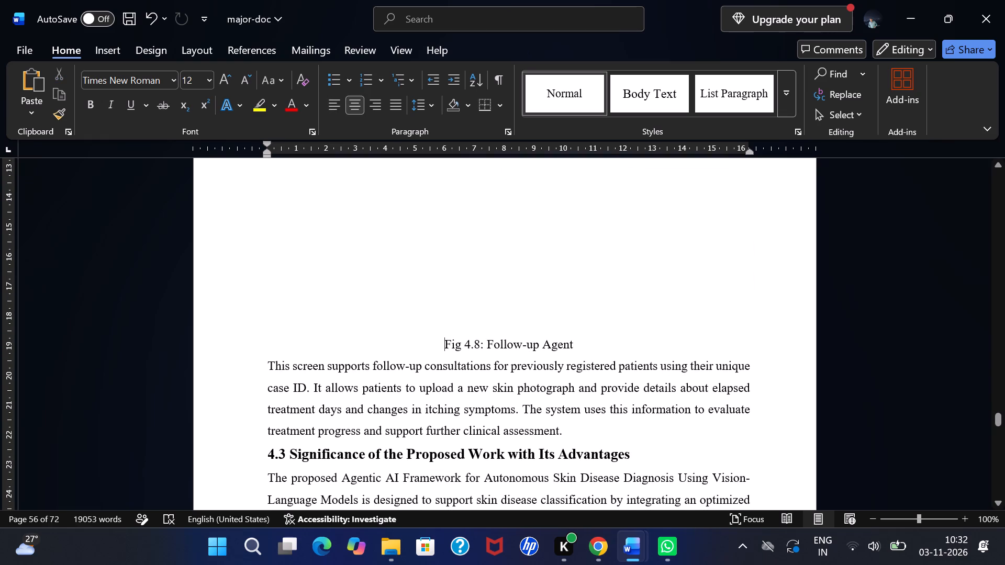
key(BackSpace)
key(BackSpace)
key(BackSpace)
key(BackSpace)
key(BackSpace)
key(BackSpace)
key(BackSpace)
key(BackSpace)
key(BackSpace)
key(BackSpace)
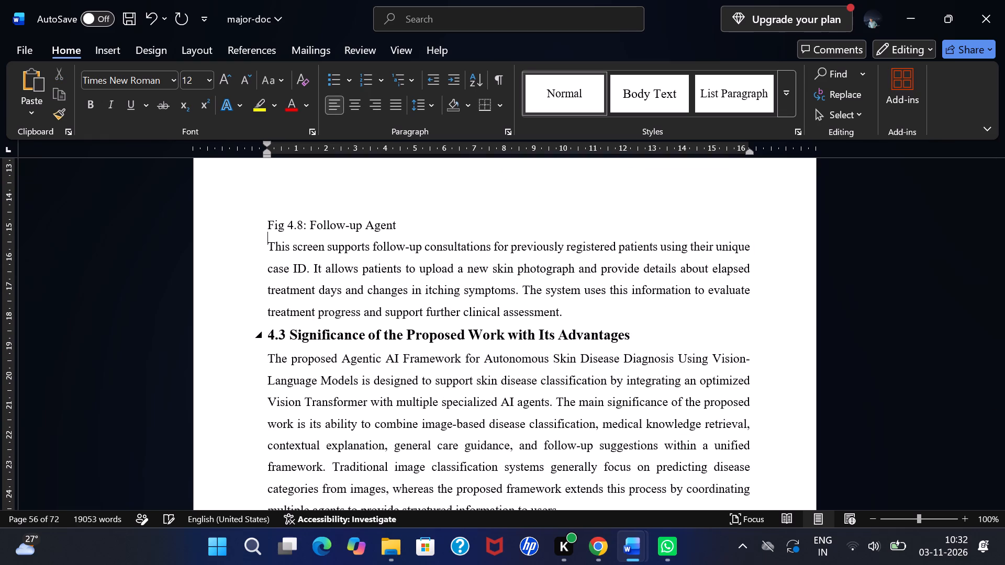
key(BackSpace)
scroll(446, 342, up, 1)
key(BackSpace)
key(BackSpace)
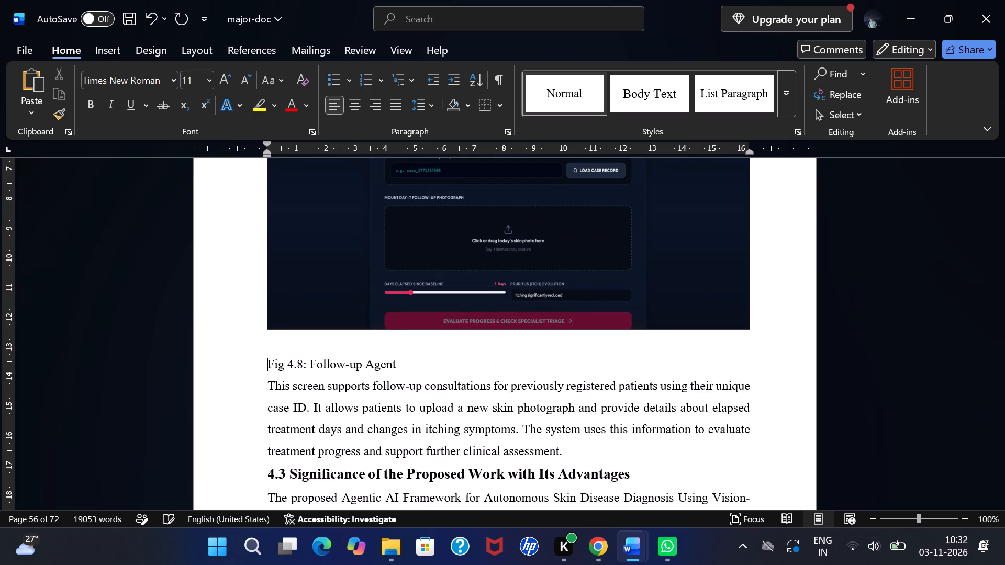
key(BackSpace)
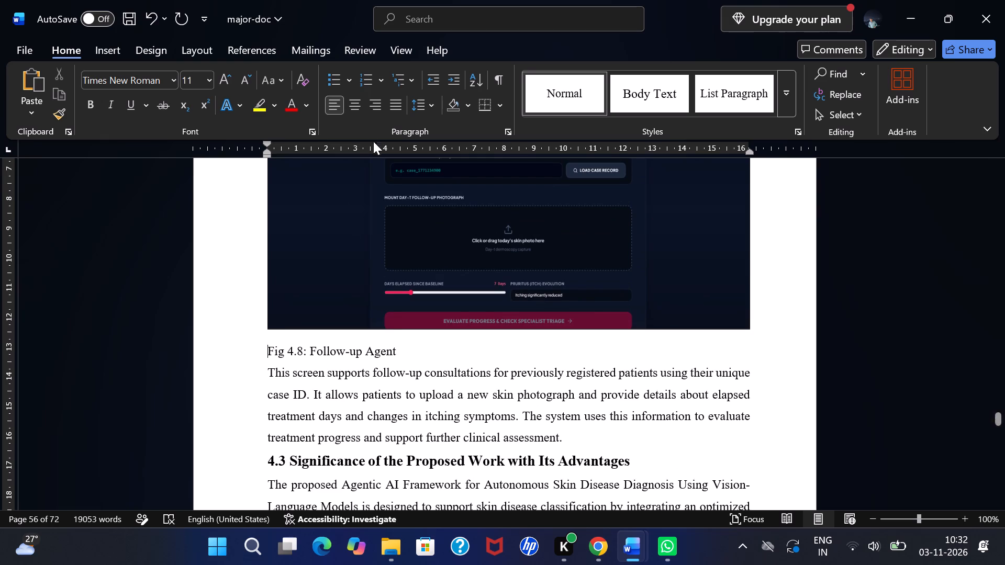
Centre the "Fig 4.8: Follow-up Agent" caption.
click(351, 102)
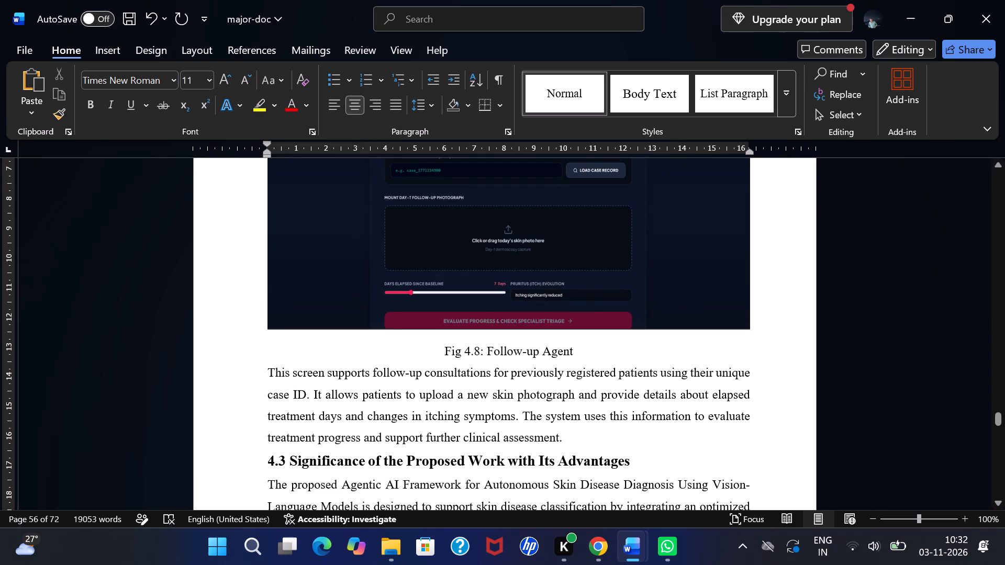
Review the placement of the screenshots, captions and descriptions for Figures 4.2 to 4.8.
scroll(575, 400, up, 6)
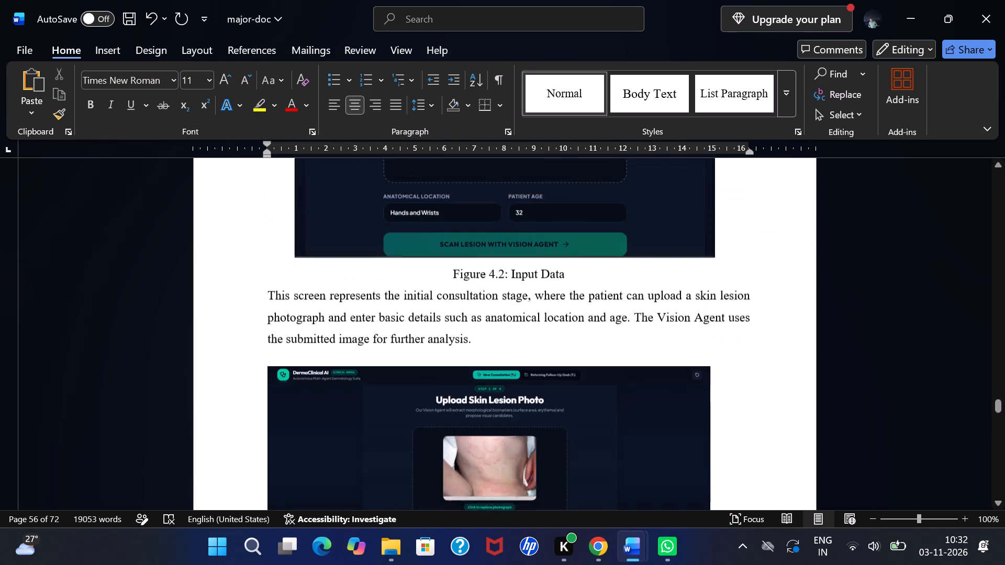
scroll(575, 400, up, 2)
scroll(575, 400, down, 1)
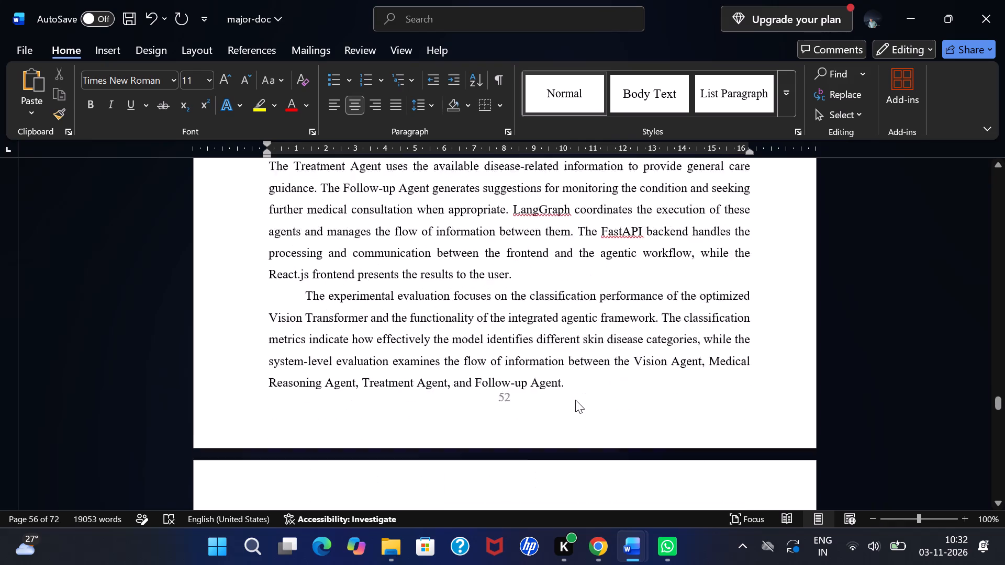
scroll(575, 400, down, 3)
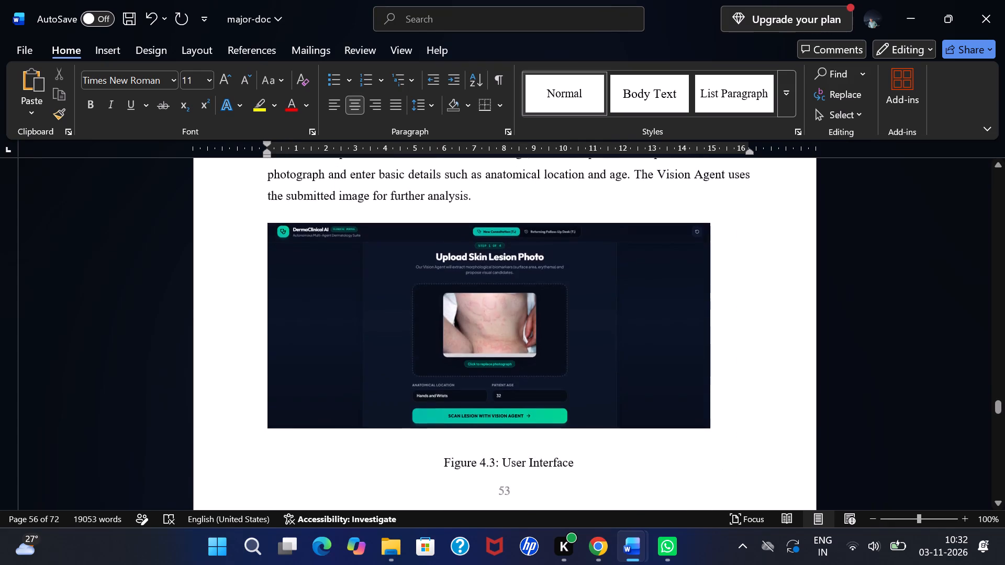
scroll(575, 400, down, 5)
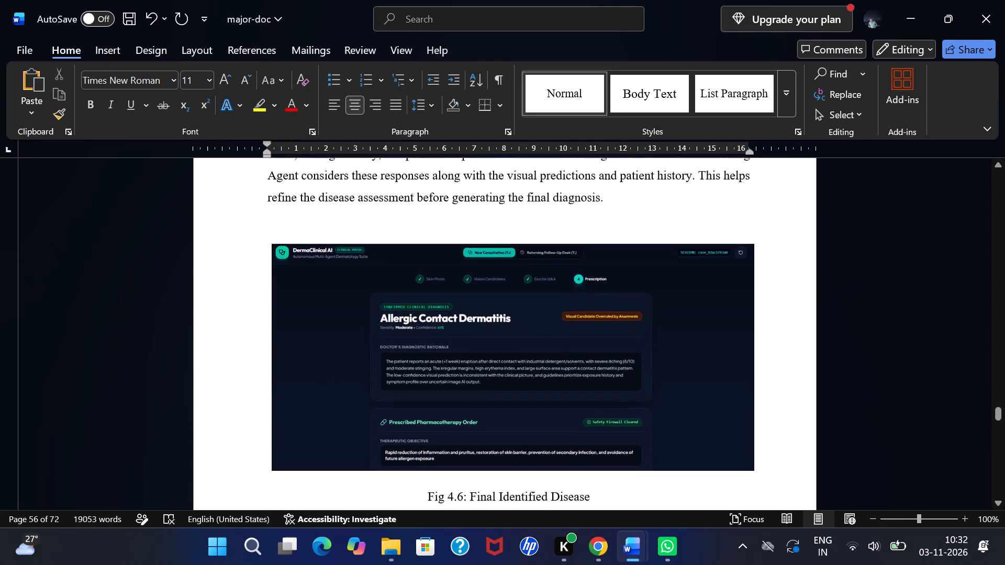
scroll(575, 400, down, 3)
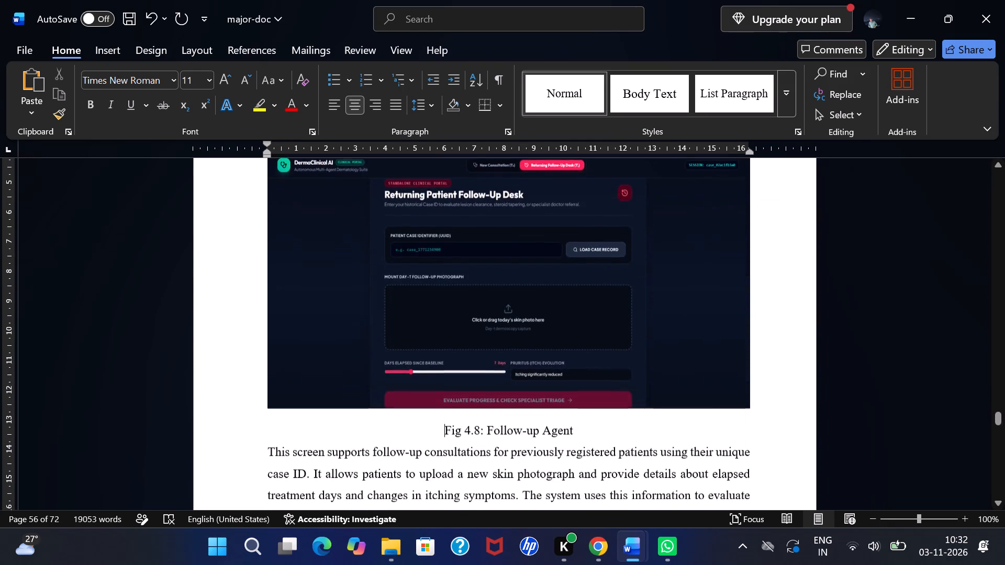
Check the text flow and page gaps from section 4.3 through page 59 to the start of section 4.4.
scroll(575, 400, down, 3)
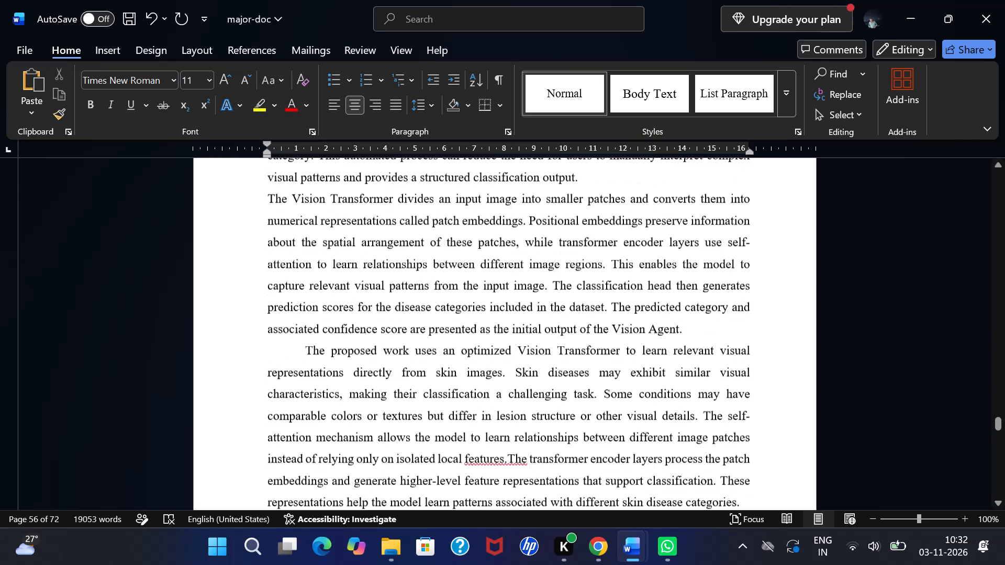
scroll(575, 400, down, 3)
scroll(575, 400, up, 1)
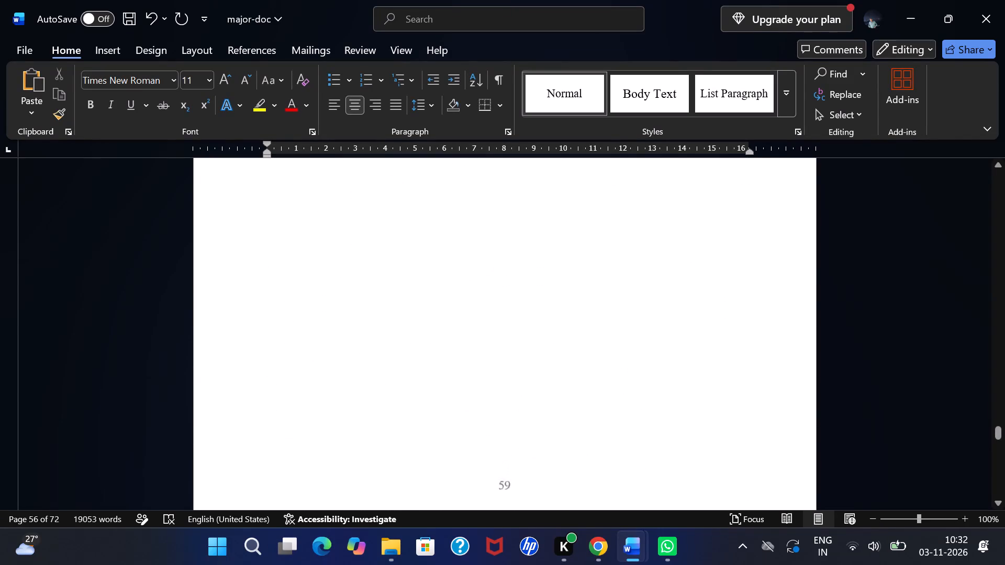
scroll(575, 400, up, 5)
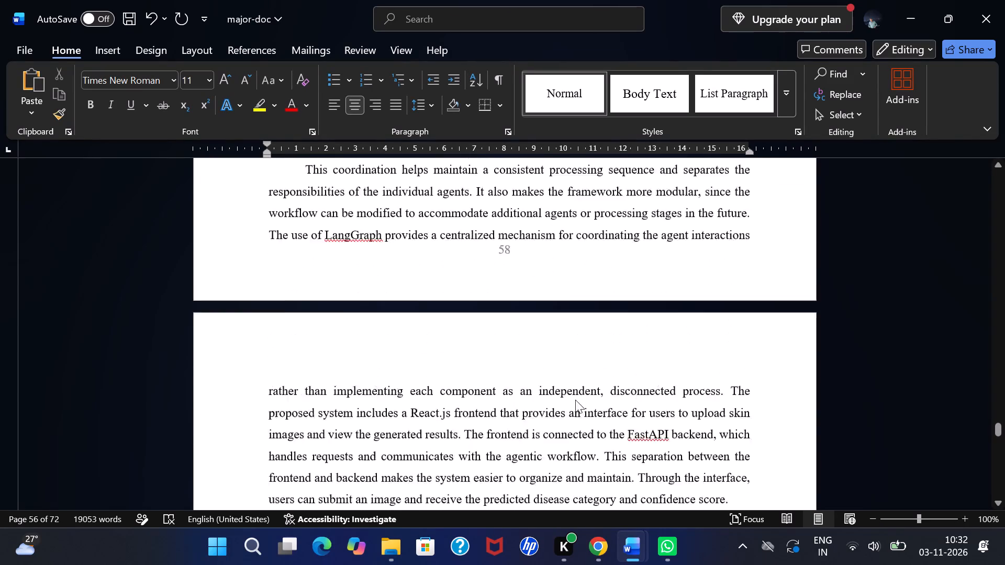
scroll(575, 400, down, 3)
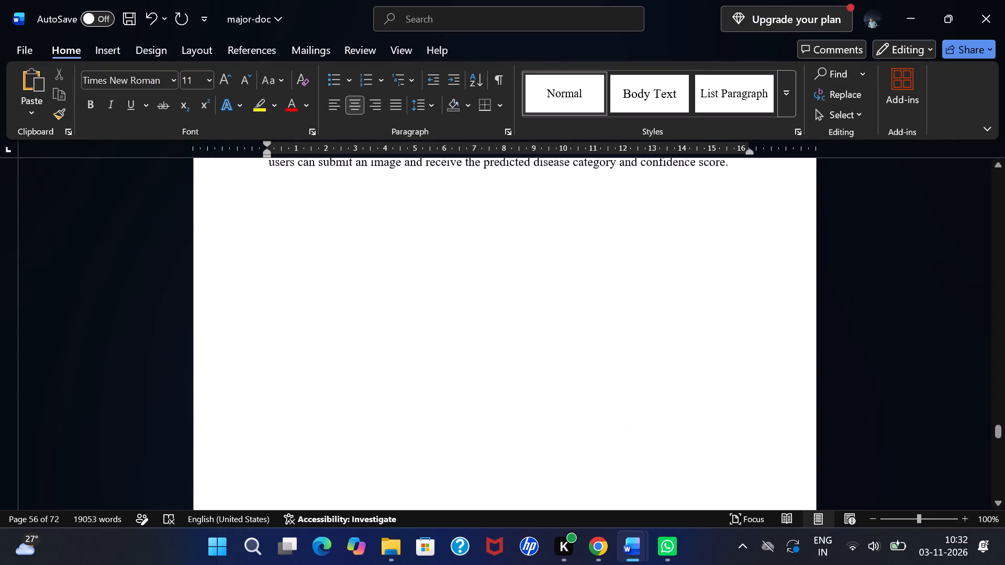
scroll(575, 400, down, 2)
scroll(575, 400, up, 2)
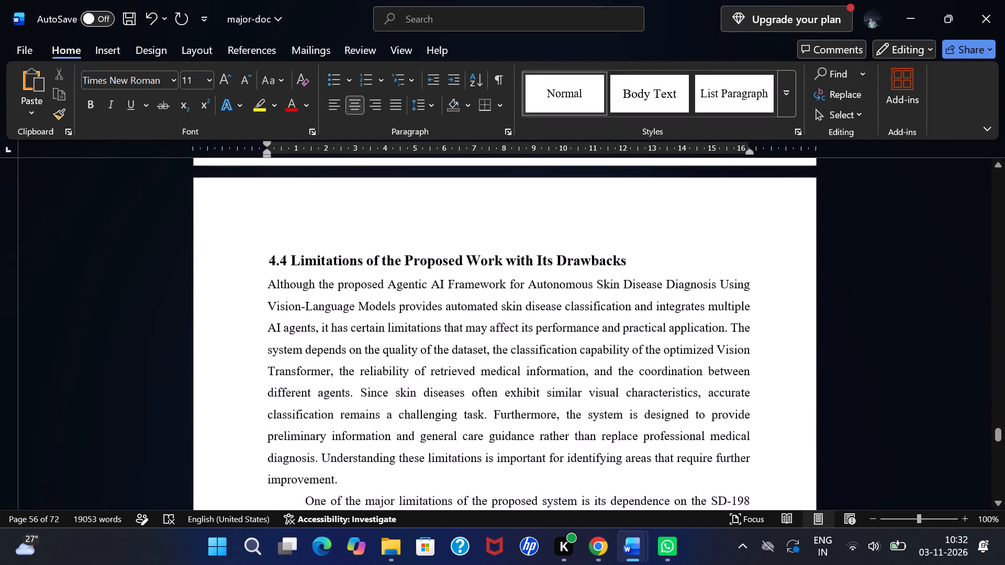
Recheck the layout of the Chapter 4 figures from the Figure 4.8 screenshot back to Figure 4.2.
scroll(575, 400, up, 9)
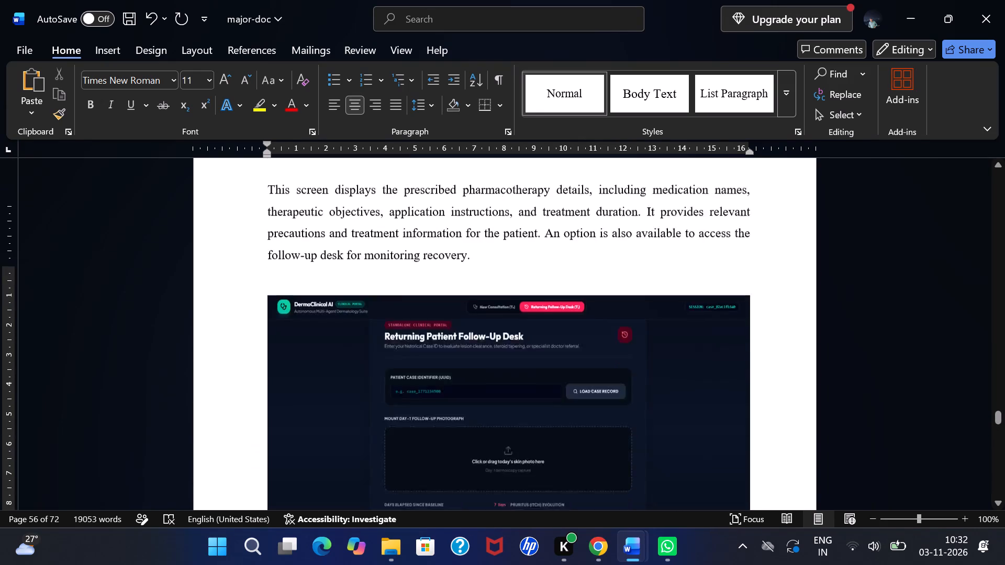
scroll(575, 400, up, 1)
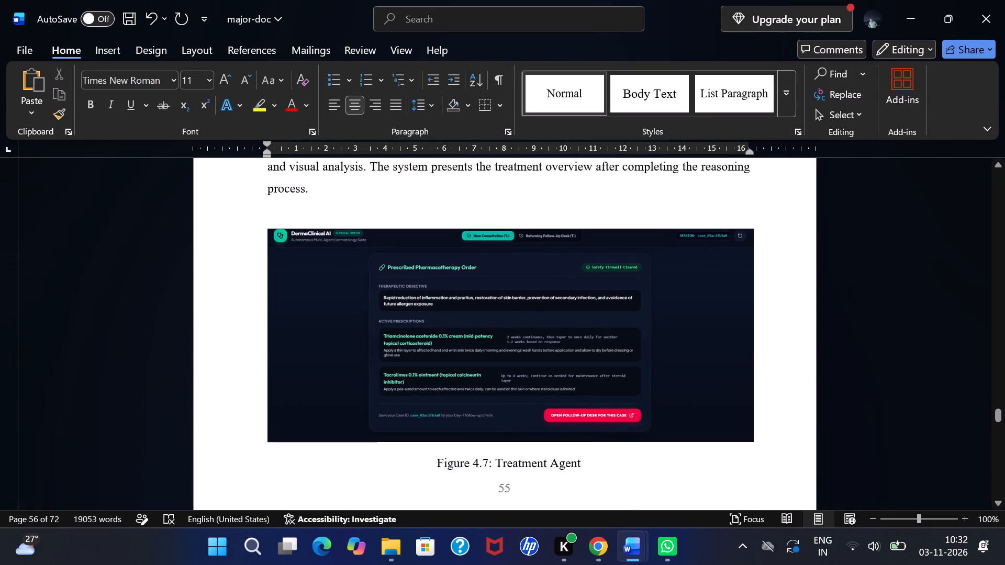
scroll(575, 400, up, 5)
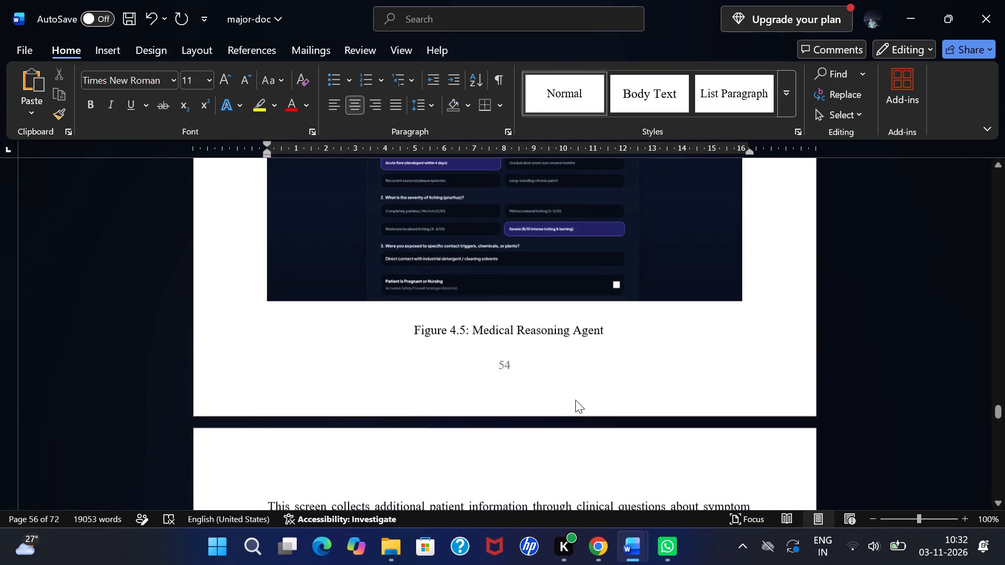
scroll(575, 400, up, 4)
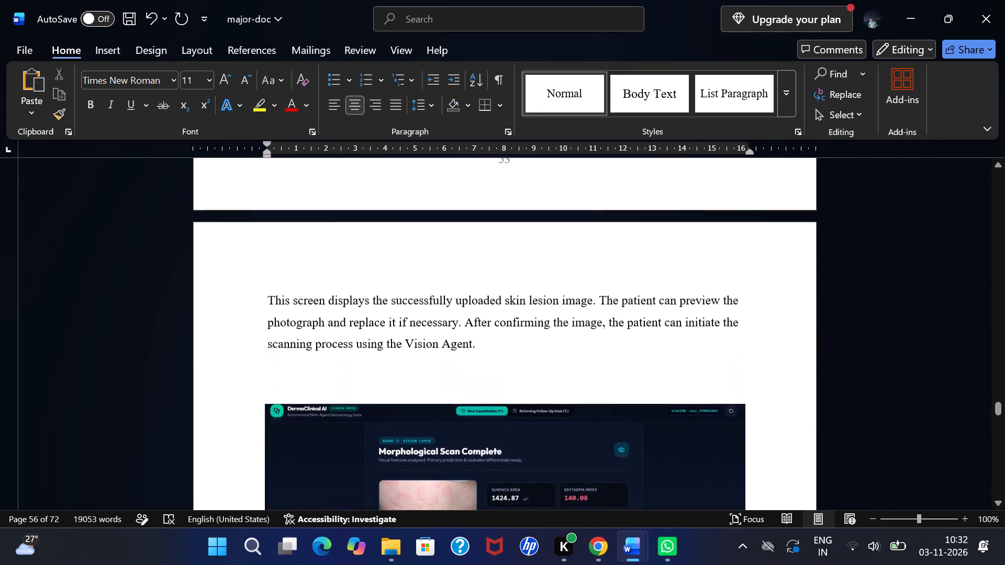
scroll(575, 400, up, 2)
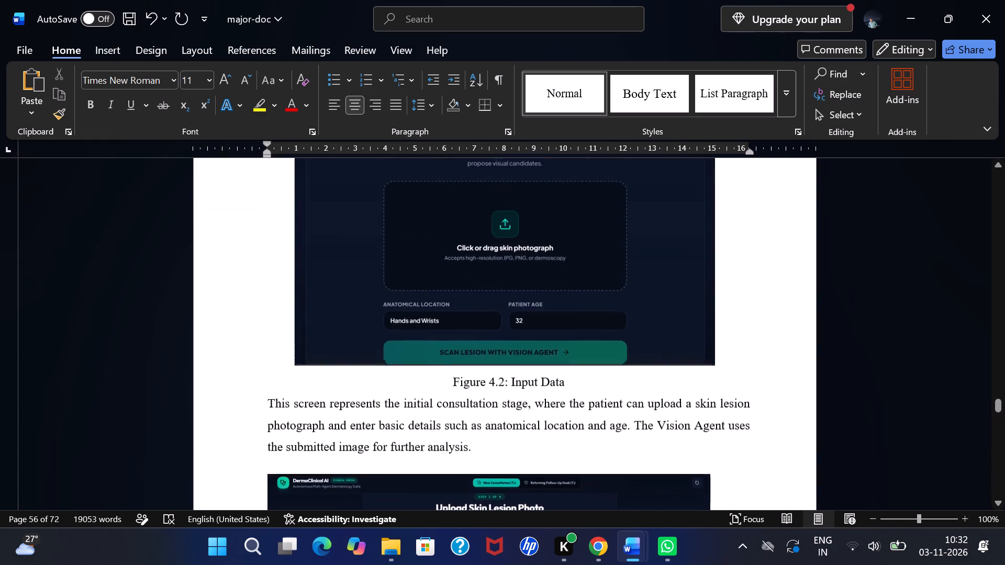
scroll(575, 400, up, 1)
scroll(575, 400, down, 1)
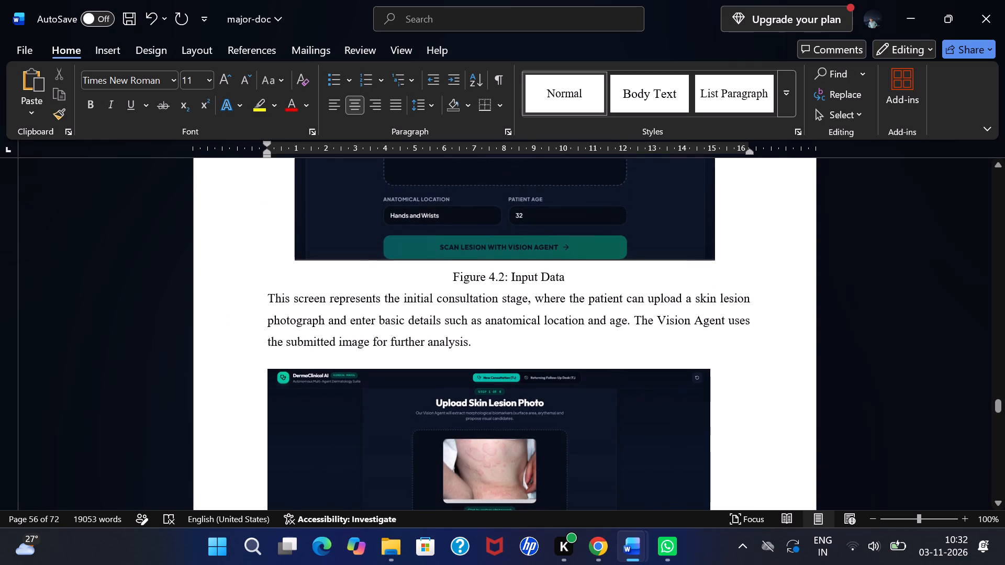
scroll(575, 400, down, 1)
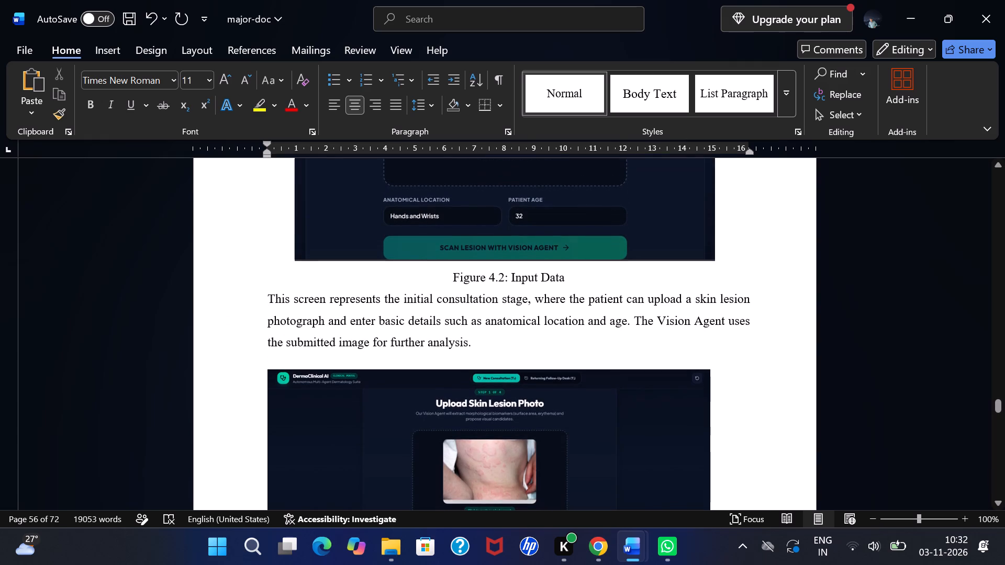
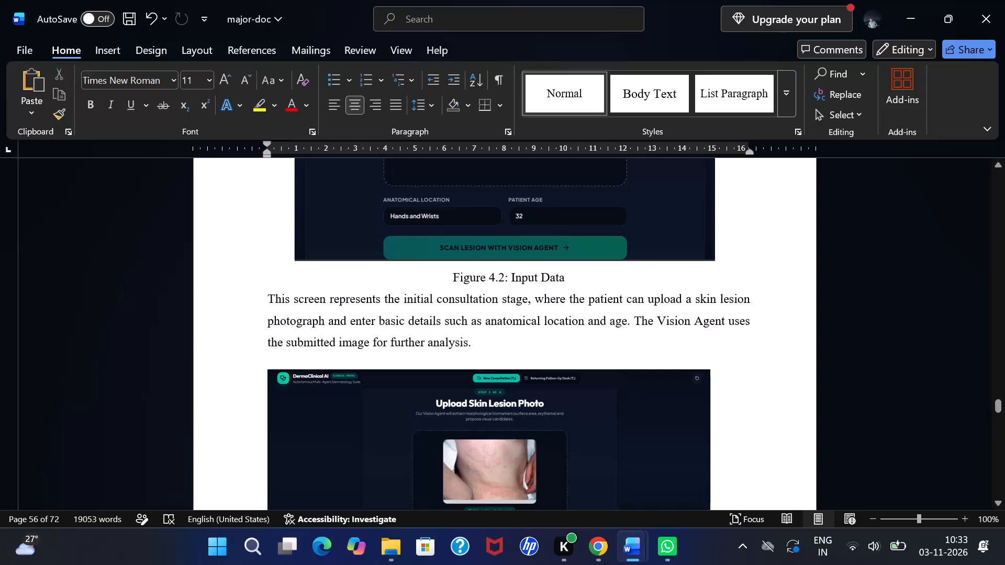
Replace the word "screen" with "Figure(4.2)" in the sentence below the Figure 4.2: Input Data caption.
click(326, 301)
key(BackSpace)
key(BackSpace)
key(BackSpace)
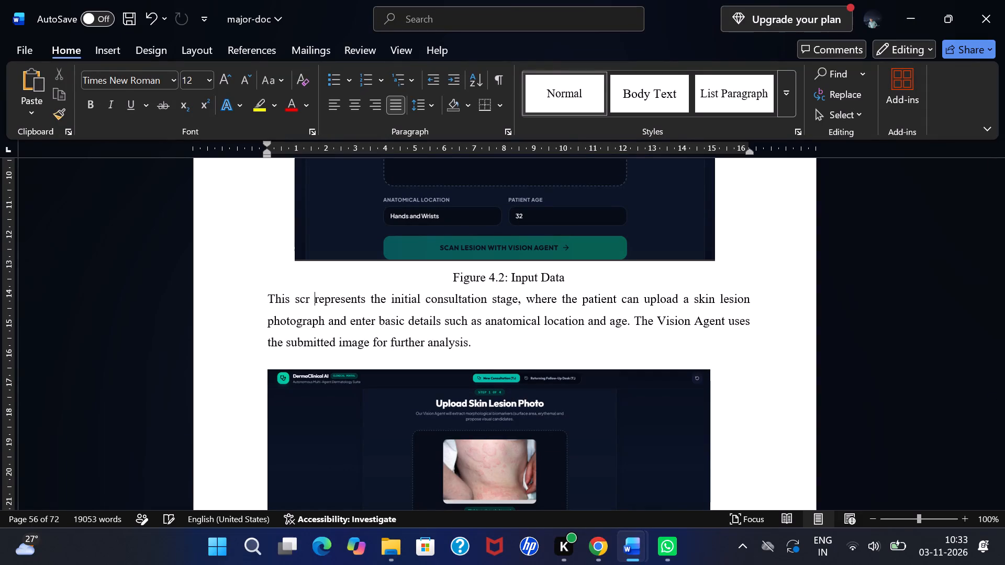
key(BackSpace)
key(BackSpace)
key(BackSpace)
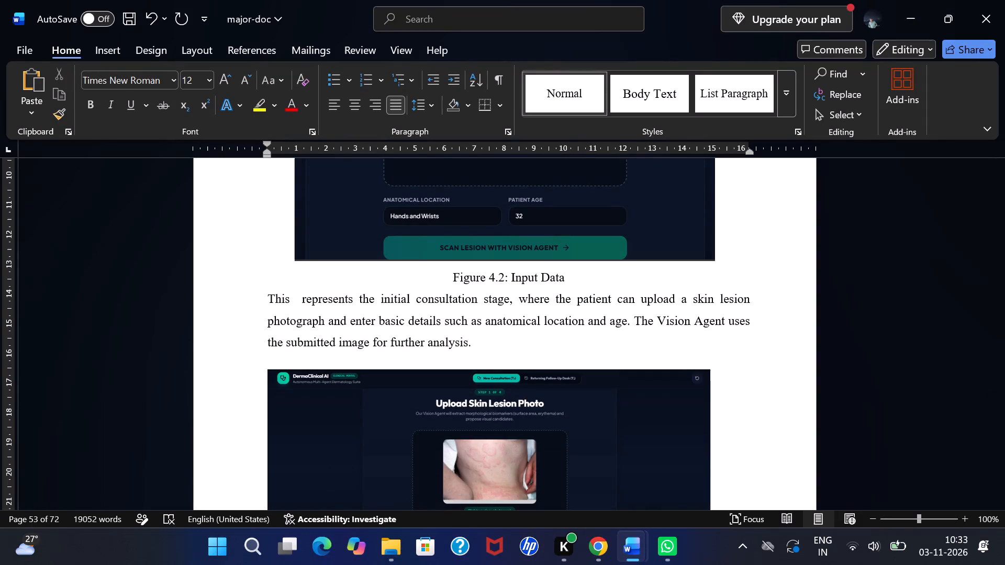
text(Figure)
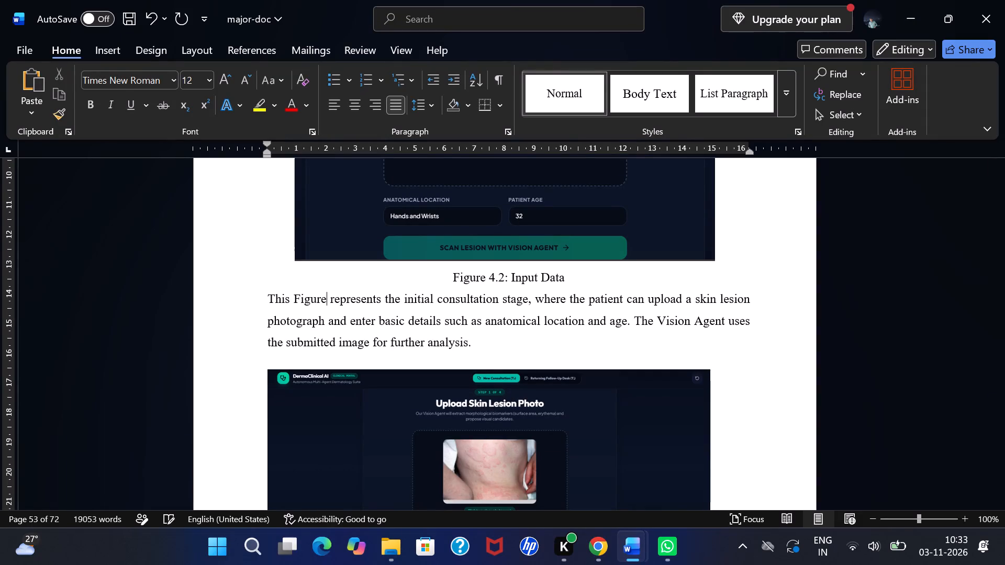
text(())
key(Left)
text(4.)
key(2)
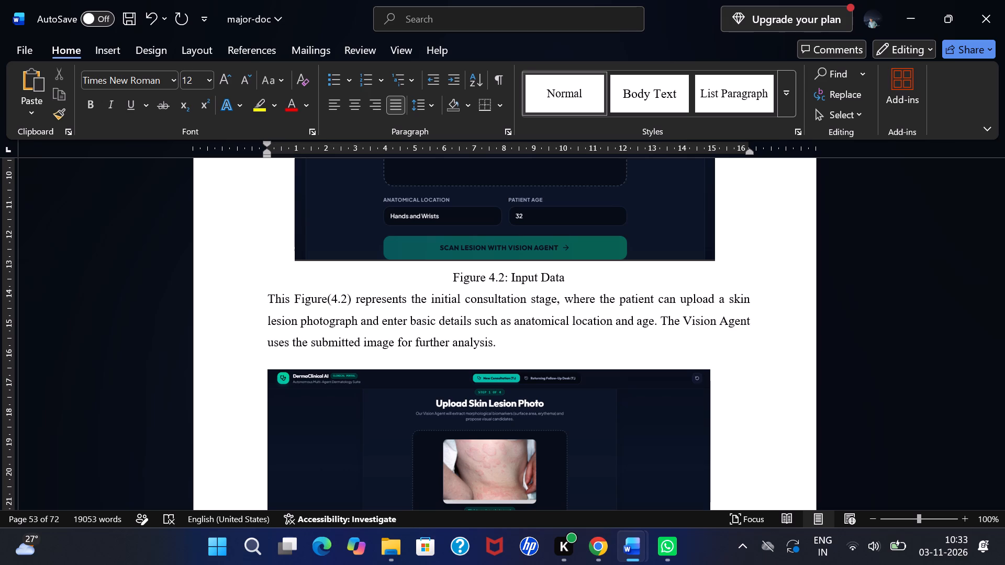
key(Right)
key(Right)
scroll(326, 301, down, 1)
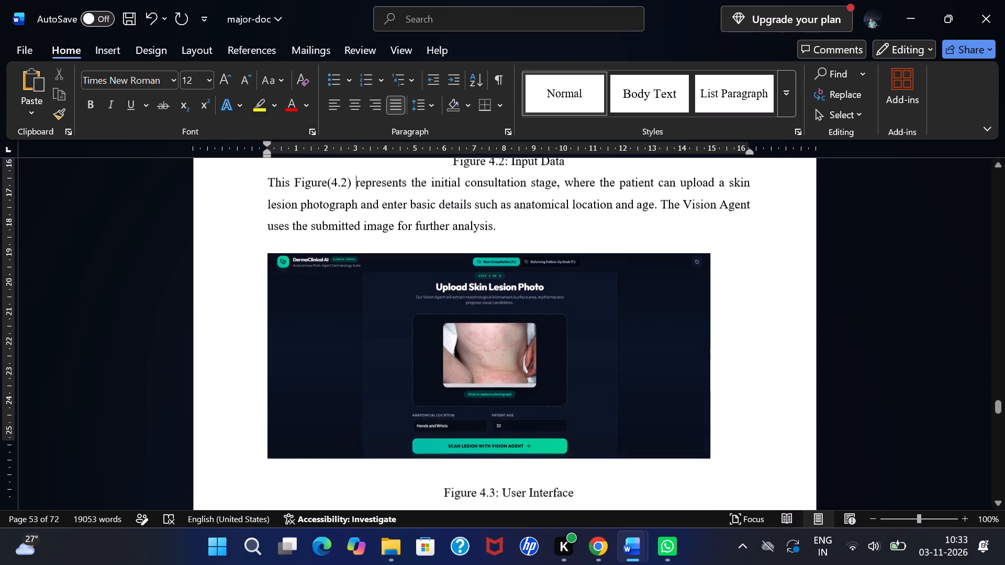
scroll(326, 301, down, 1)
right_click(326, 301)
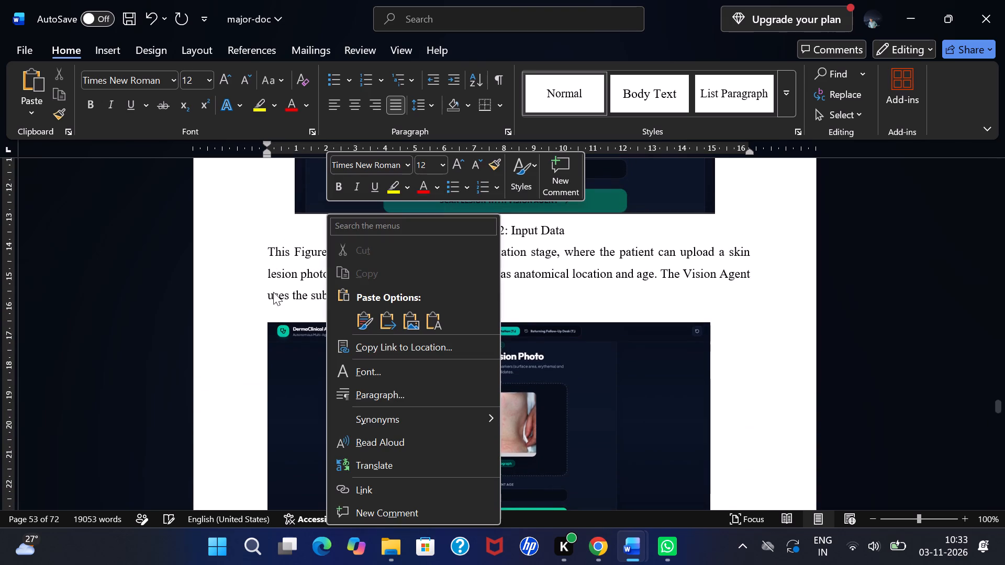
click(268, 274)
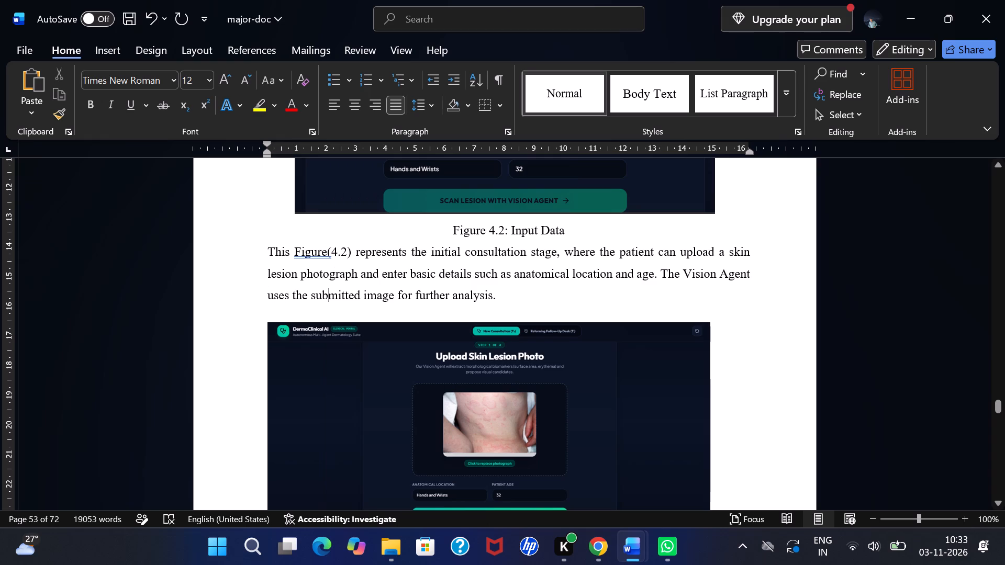
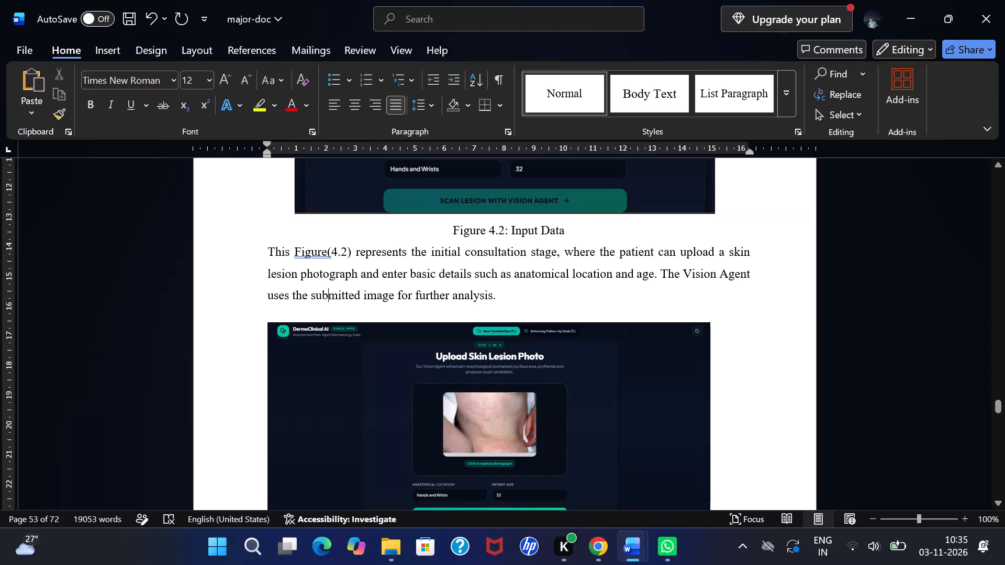
Remove the parentheses from "Figure(4.2)" in the description below the Input Data caption so it reads "Figure 4.2".
scroll(277, 264, up, 1)
click(294, 366)
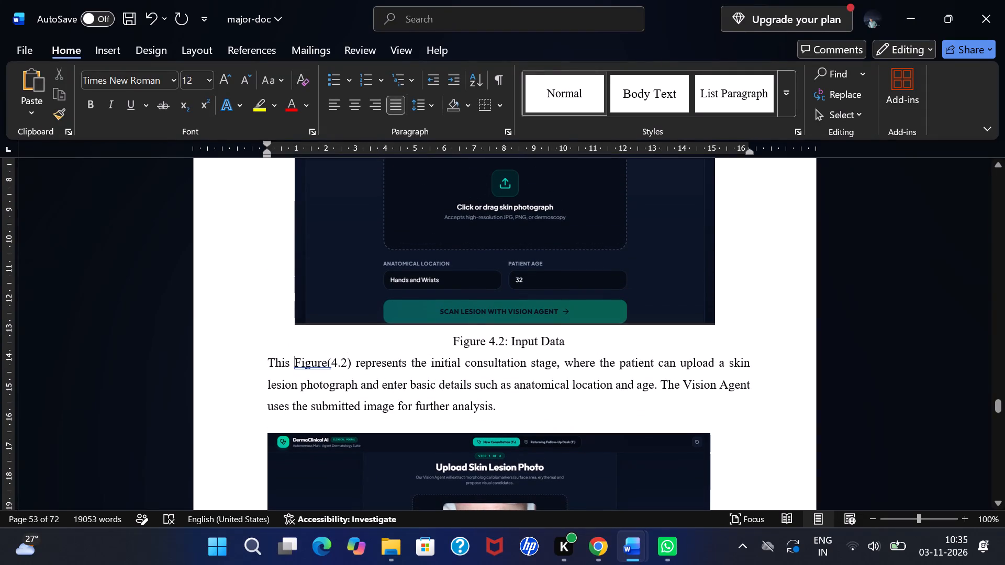
key(Right)
key(Right)
key(Right)
key(Right)
key(Right)
key(Right)
key(Right)
key(BackSpace)
key(space)
key(Right)
key(Right)
key(Right)
key(Right)
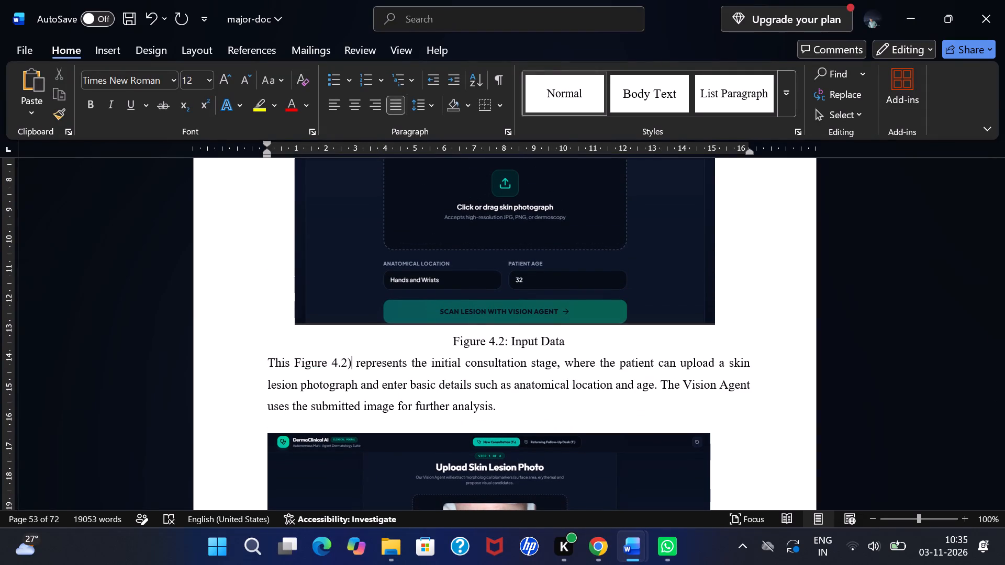
key(BackSpace)
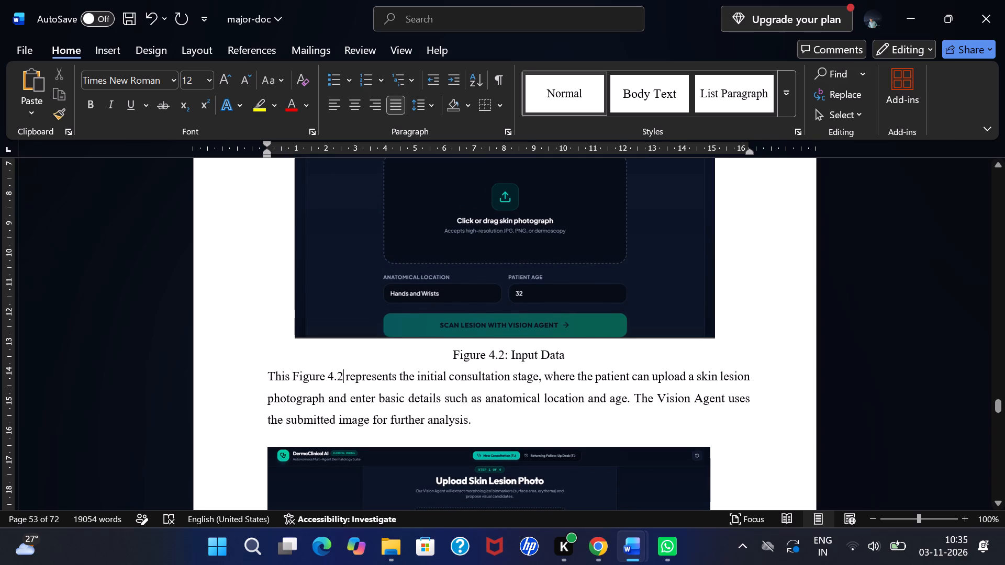
Replace the word "screen" with "Figure 4.3" in the description following the User Interface caption.
scroll(454, 376, up, 1)
scroll(454, 376, down, 2)
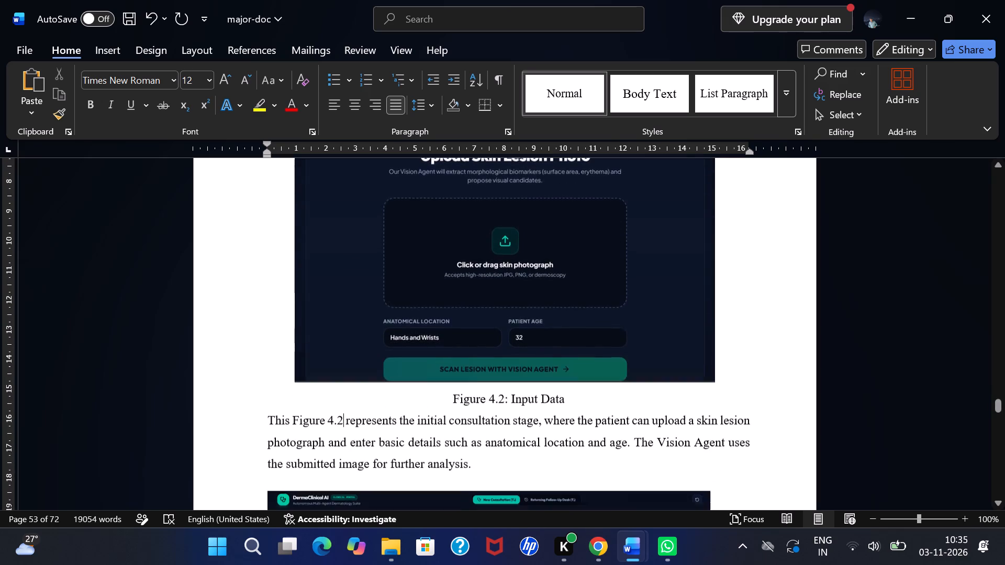
scroll(454, 376, down, 3)
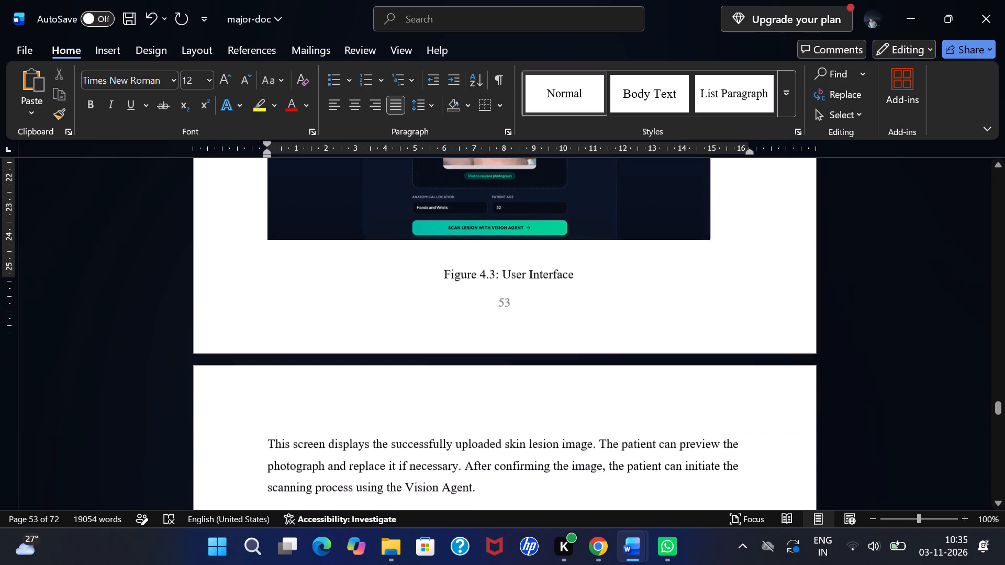
scroll(454, 376, down, 1)
click(319, 403)
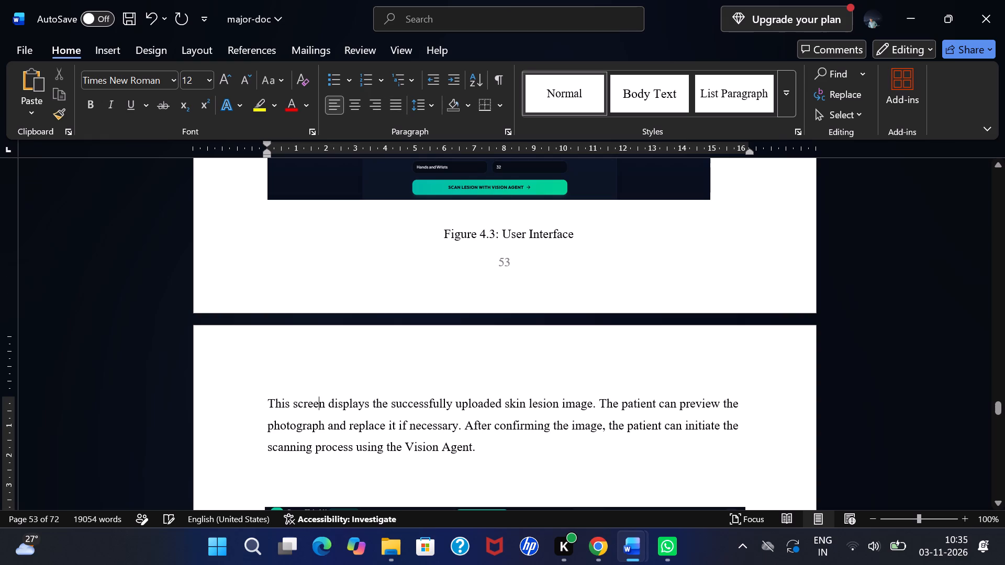
key(Right)
key(BackSpace)
key(BackSpace)
key(BackSpace)
key(BackSpace)
key(BackSpace)
key(BackSpace)
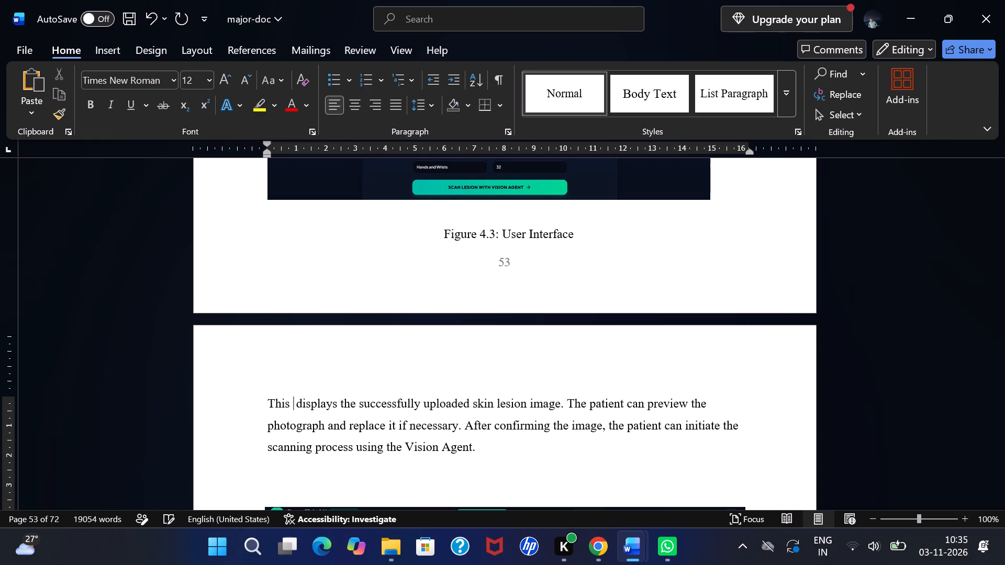
text(Fogur)
key(BackSpace)
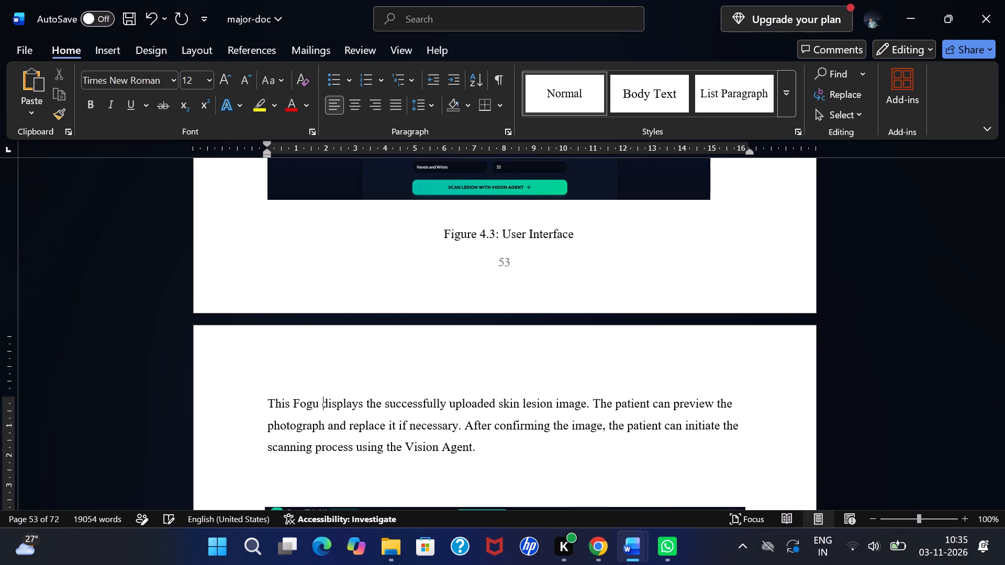
key(BackSpace)
key(BackSpace)
key(BackSpace)
text(igure)
key(space)
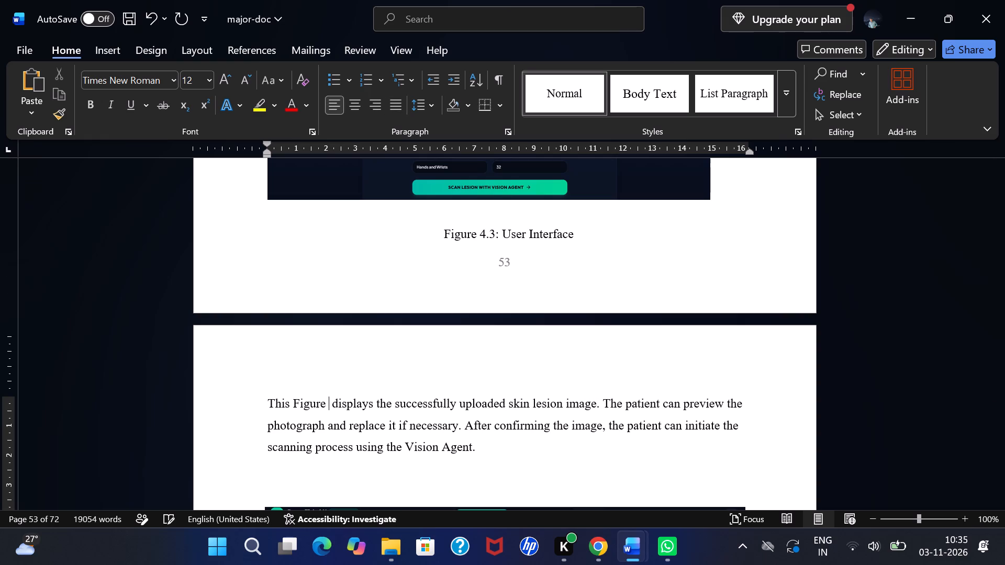
key(4)
text(.3)
Replace the word "screen" with "Figure 4.4" in the description below the Vision Layer caption.
scroll(319, 403, down, 3)
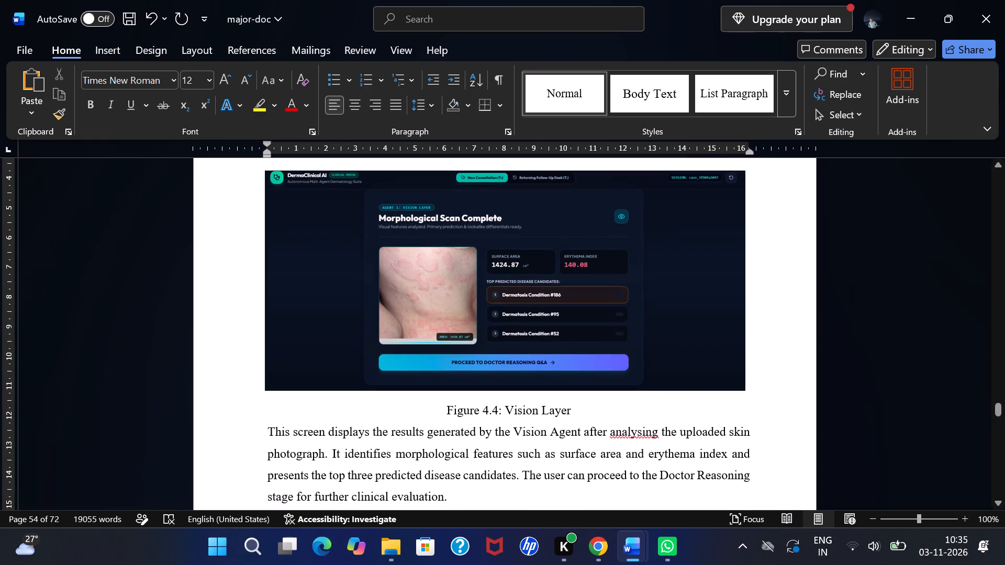
click(325, 434)
key(BackSpace)
key(BackSpace)
key(BackSpace)
key(BackSpace)
key(BackSpace)
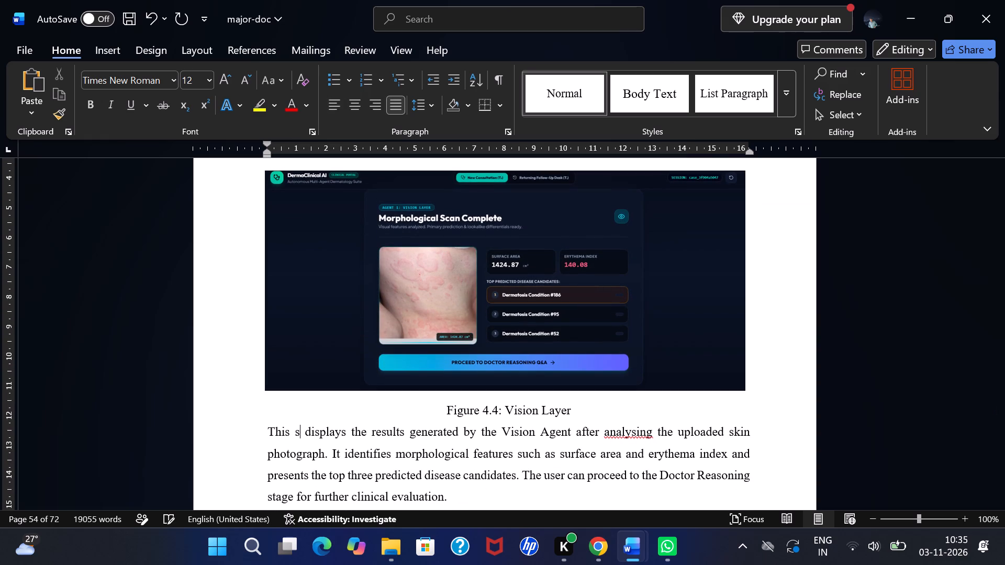
key(BackSpace)
text(Figure 4)
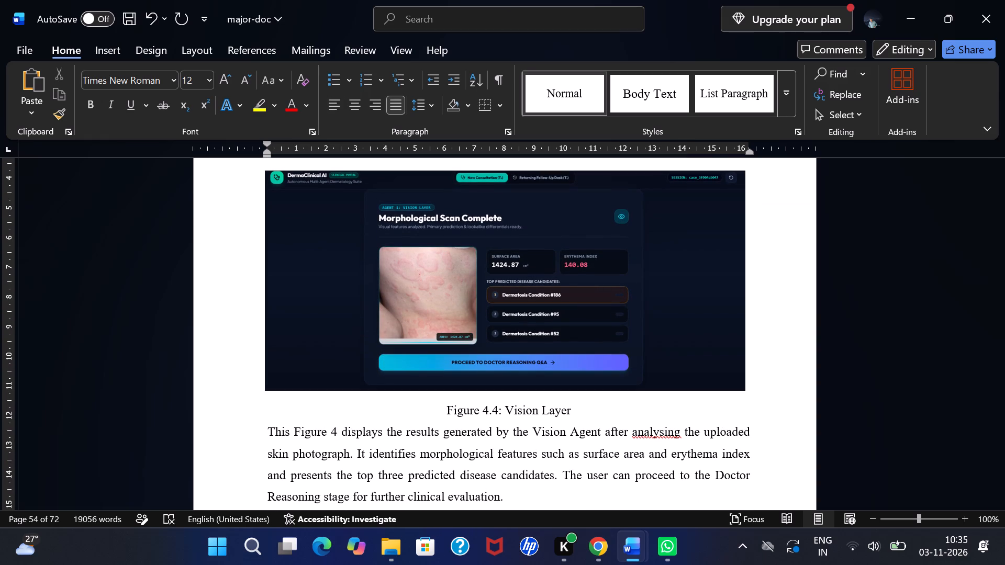
text(.3)
key(BackSpace)
key(4)
Replace the word "screen" with "Figure 4.5" in the description following the Medical Reasoning Agent caption.
scroll(325, 434, down, 2)
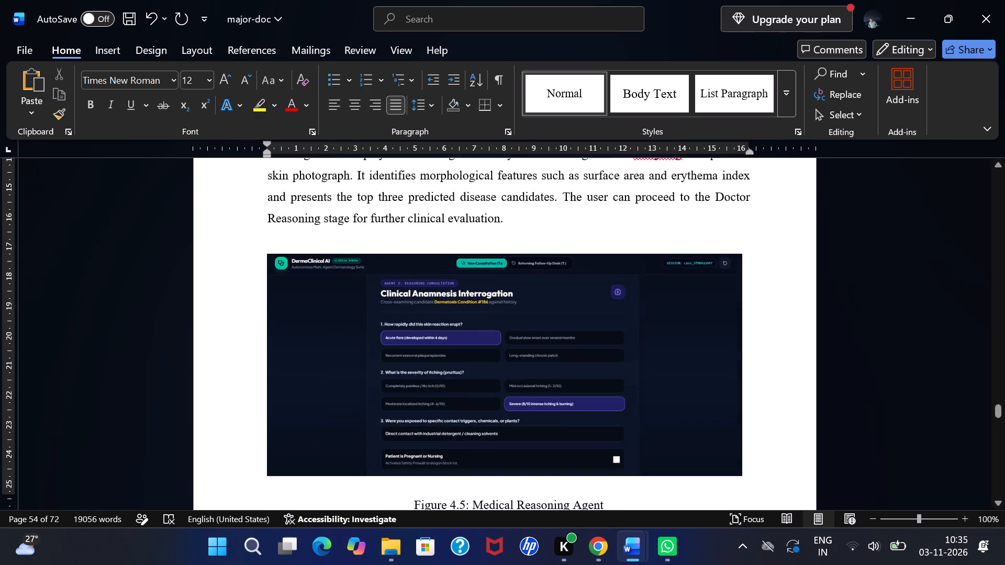
scroll(325, 434, down, 4)
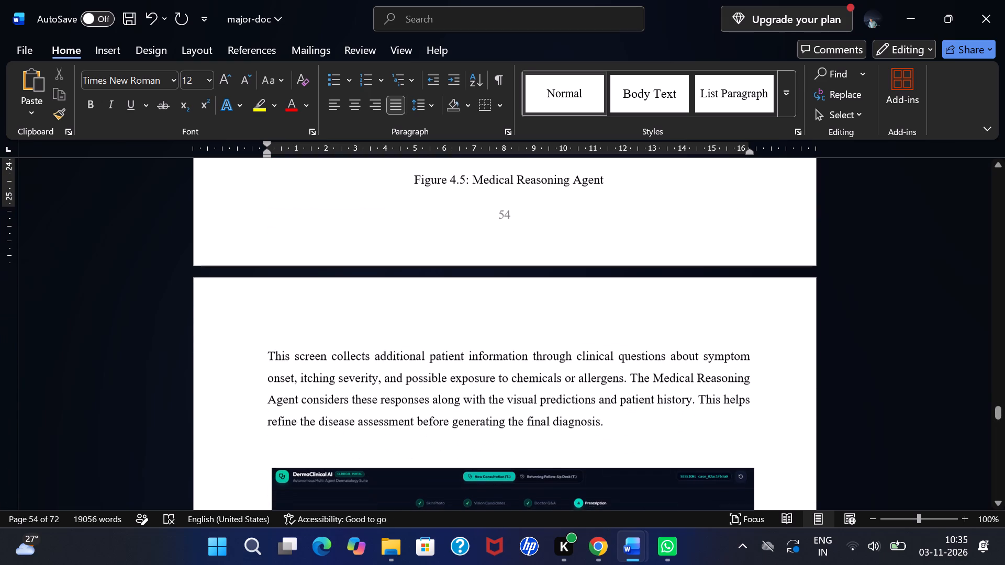
click(327, 357)
key(BackSpace)
key(BackSpace)
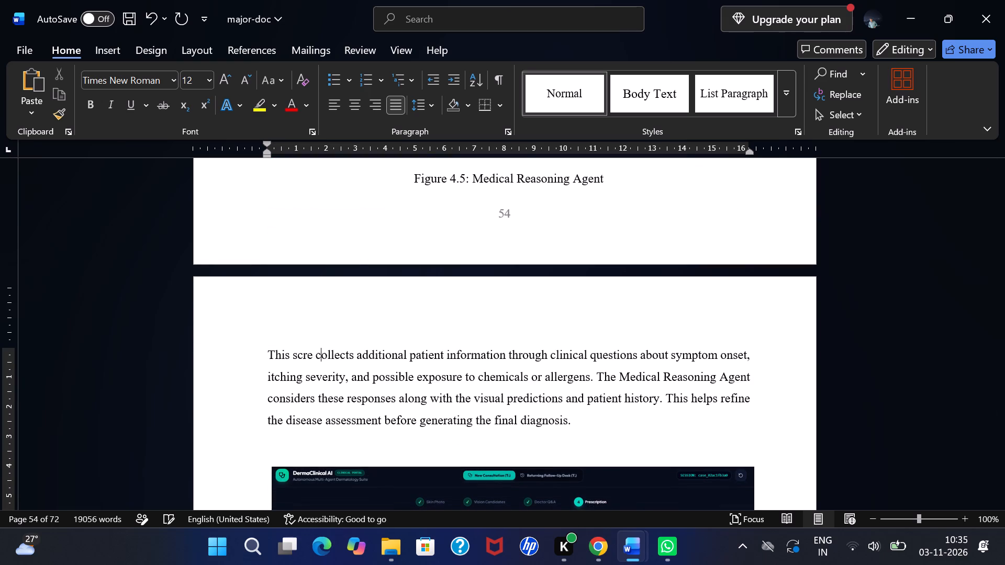
key(BackSpace)
key(BackSpace)
key(BackSpace)
key(BackSpace)
key(shift+f)
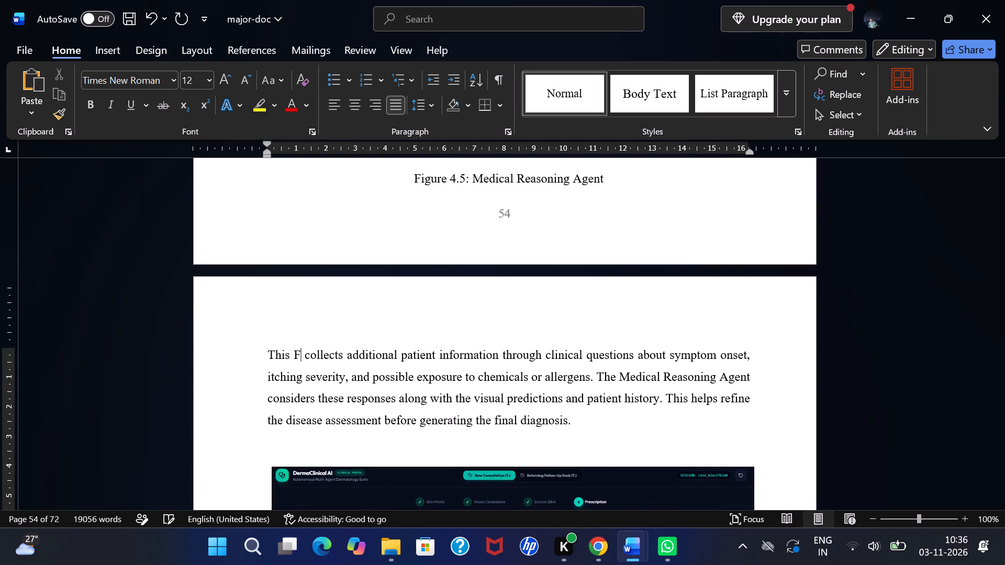
text(igure)
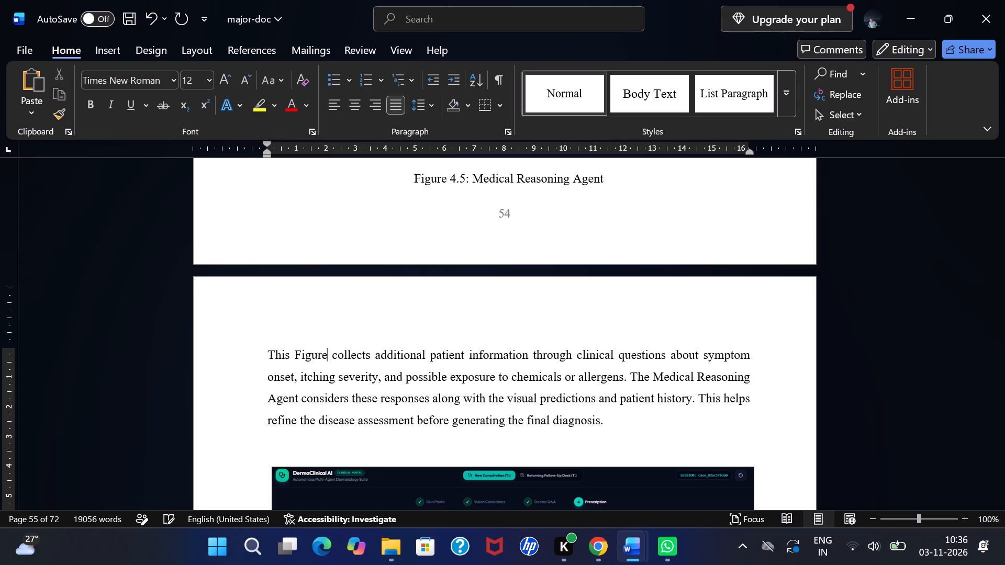
key(space)
text(4.)
key(5)
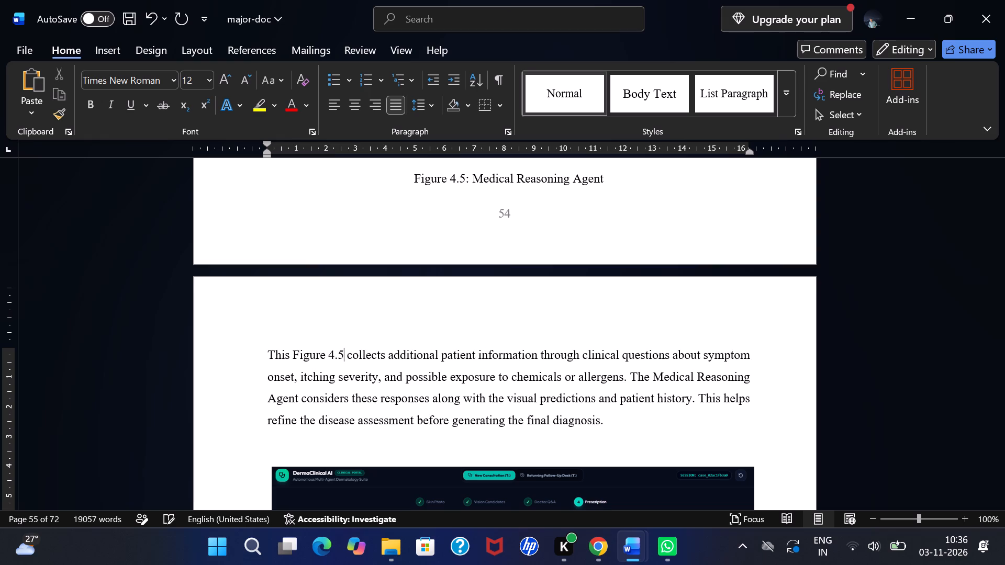
Replace the word "screen" with "Figure 4.6" in the description below the Final Identified Disease caption.
scroll(388, 379, down, 4)
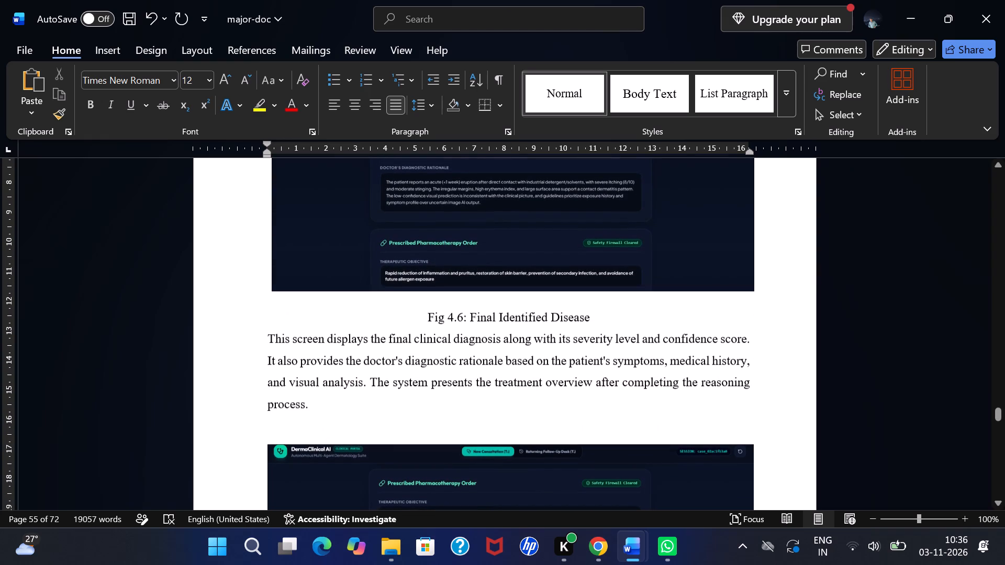
click(320, 338)
key(Right)
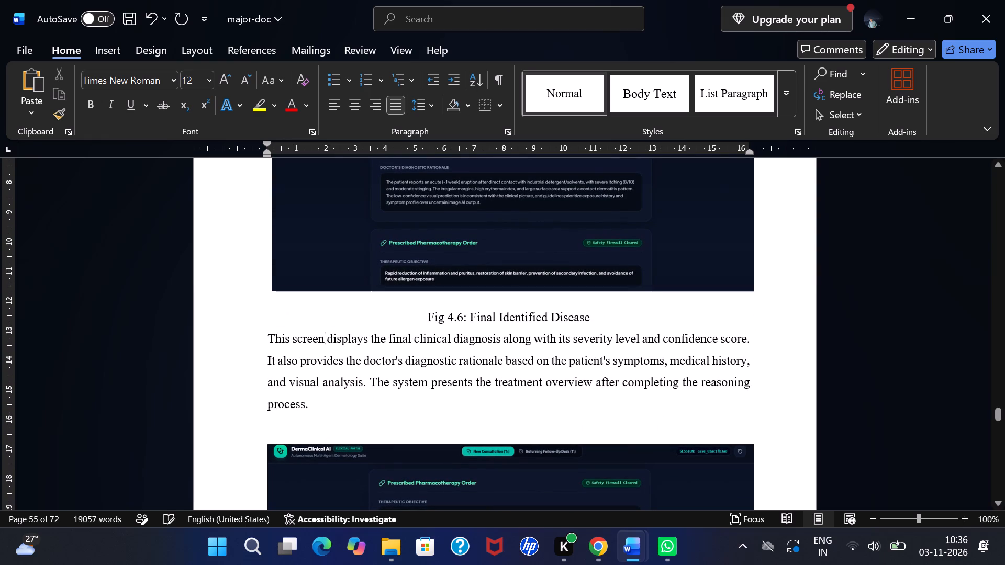
key(BackSpace)
key(BackSpace)
key(BackSpace)
key(BackSpace)
key(BackSpace)
key(BackSpace)
key(f)
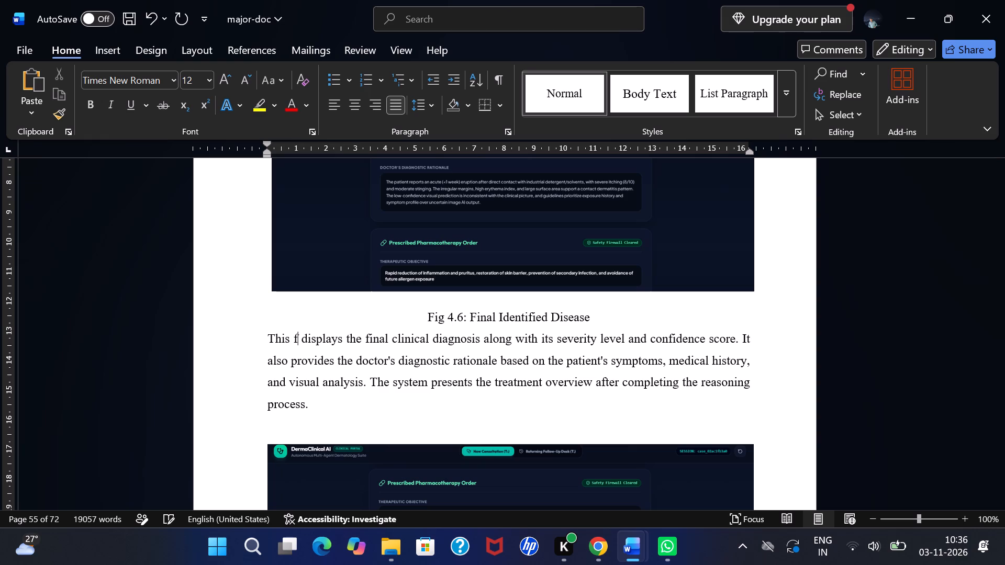
key(BackSpace)
text(Figure 4.6)
Replace the word "screen" with "Figure 4.7" in the description following the Treatment Agent caption.
scroll(320, 338, down, 4)
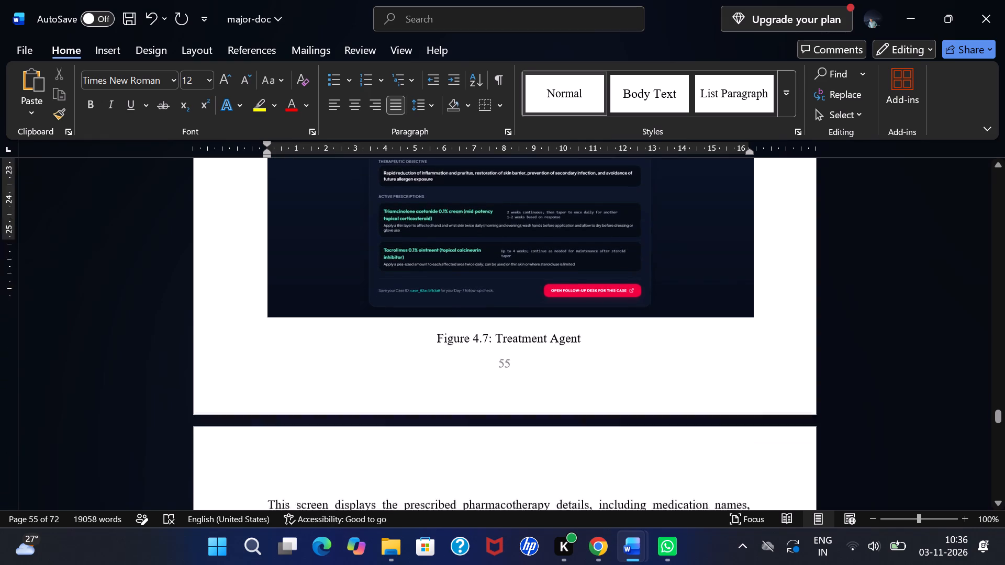
scroll(308, 369, down, 1)
click(325, 341)
key(Right)
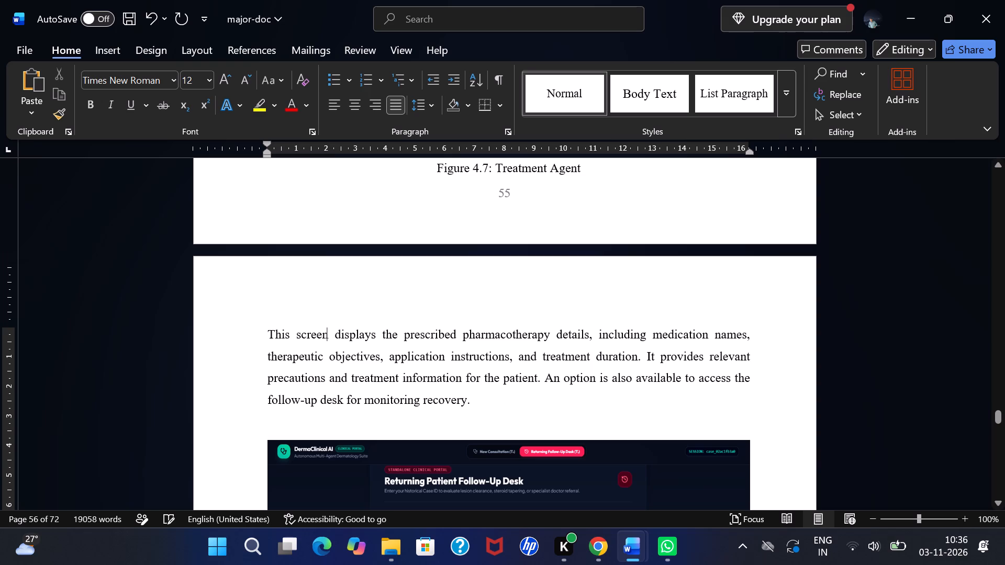
key(BackSpace)
key(BackSpace)
key(BackSpace)
key(BackSpace)
key(BackSpace)
key(BackSpace)
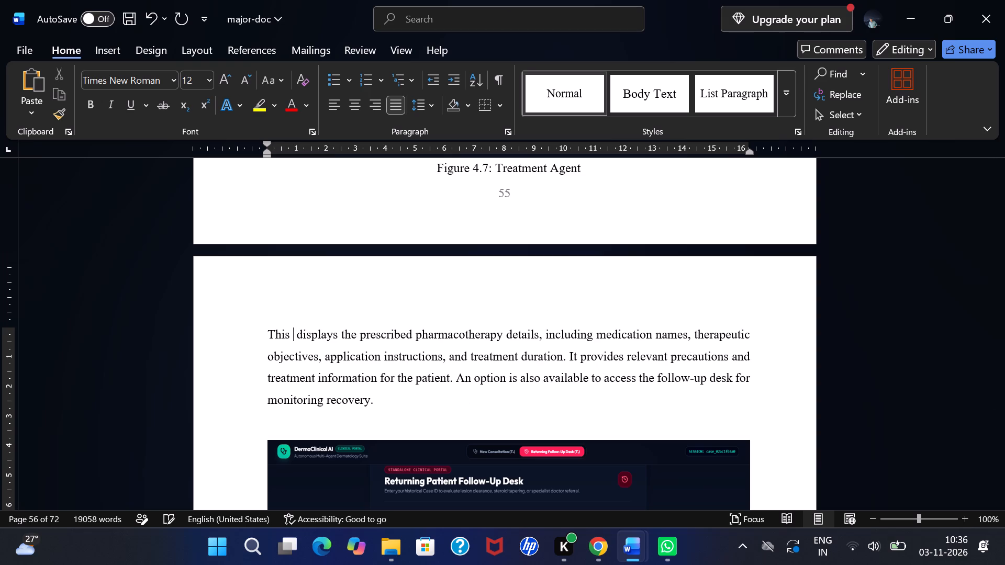
key(shift+f)
text(igure)
key(space)
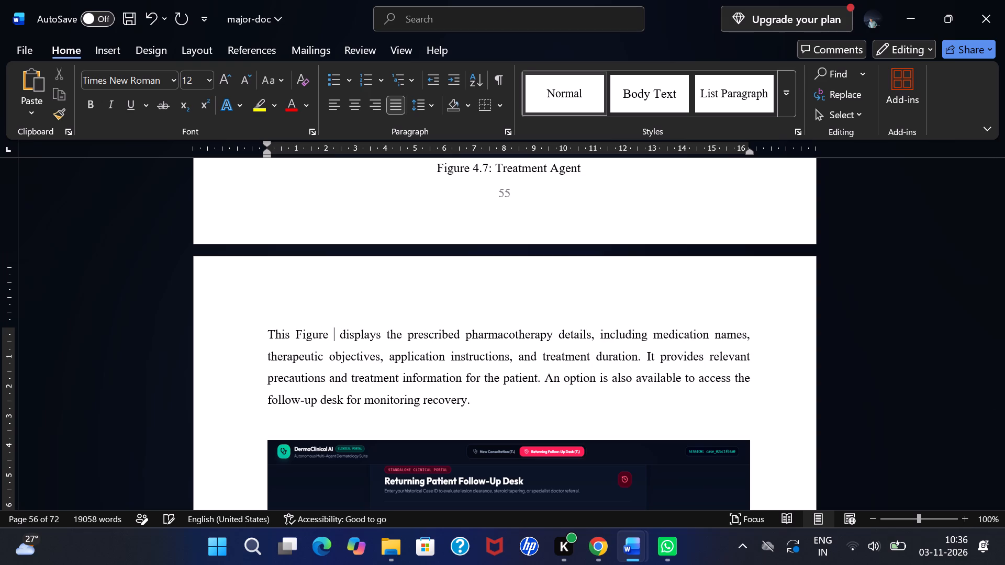
text(4.7)
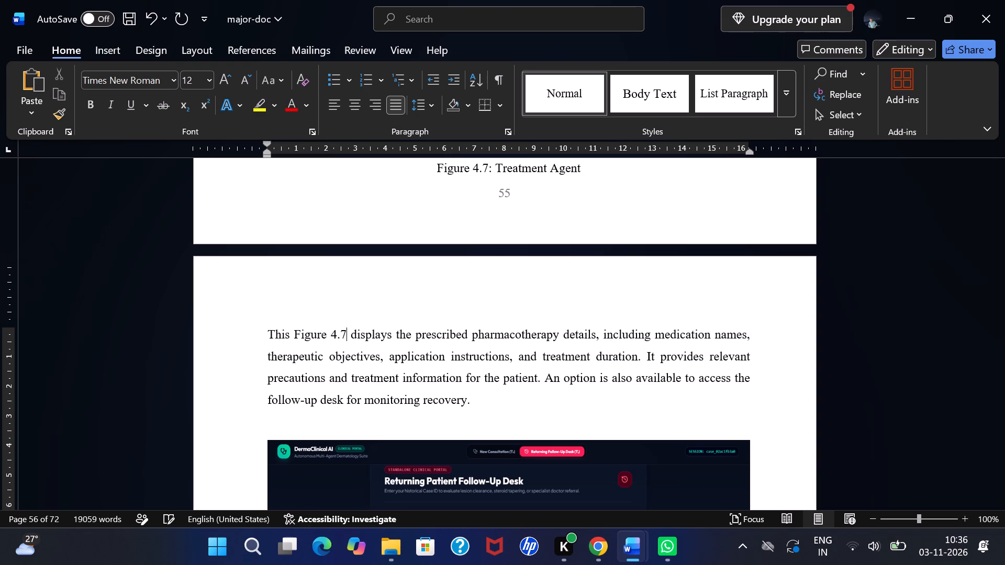
Replace the word "screen" with "Figure 4.8" in the description below the Follow-up Agent caption.
scroll(325, 341, down, 3)
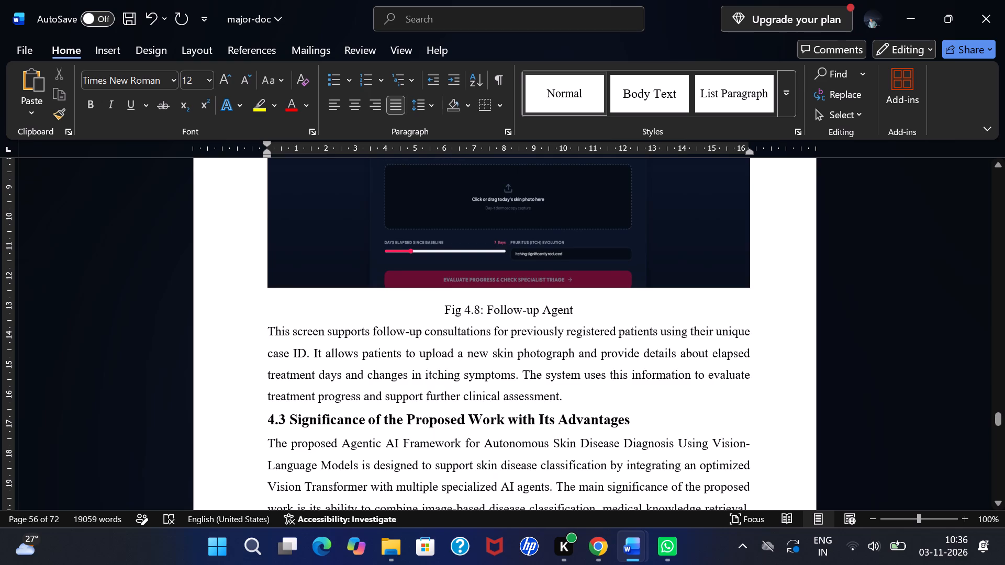
click(322, 333)
key(BackSpace)
key(BackSpace)
key(BackSpace)
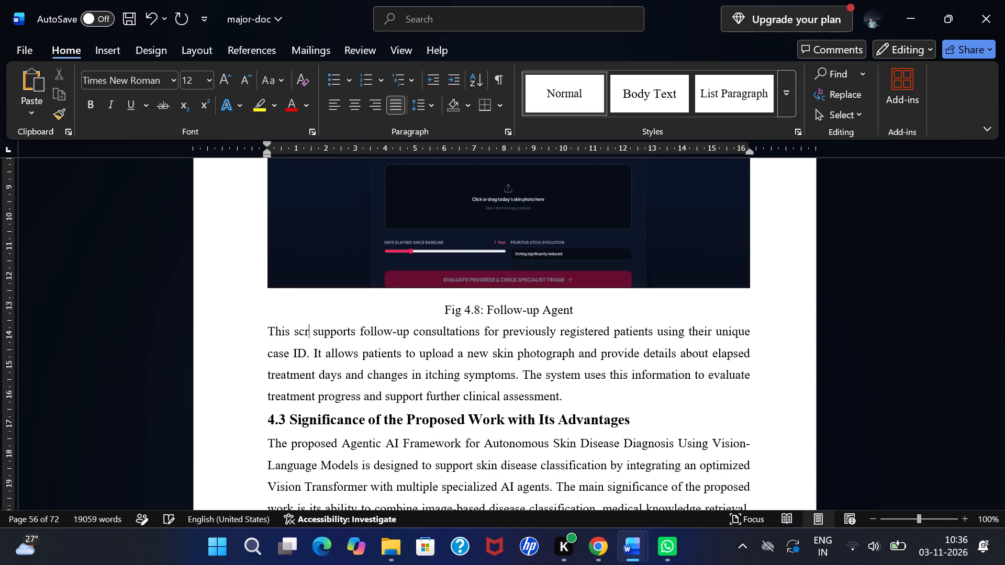
key(BackSpace)
key(BackSpace)
key(BackSpace)
key(shift+f)
text(igure)
key(space)
text(4.8)
Look through the text of section 4.3, Significance of the Proposed Work with Its Advantages, up to its final paragraph.
scroll(396, 352, down, 1)
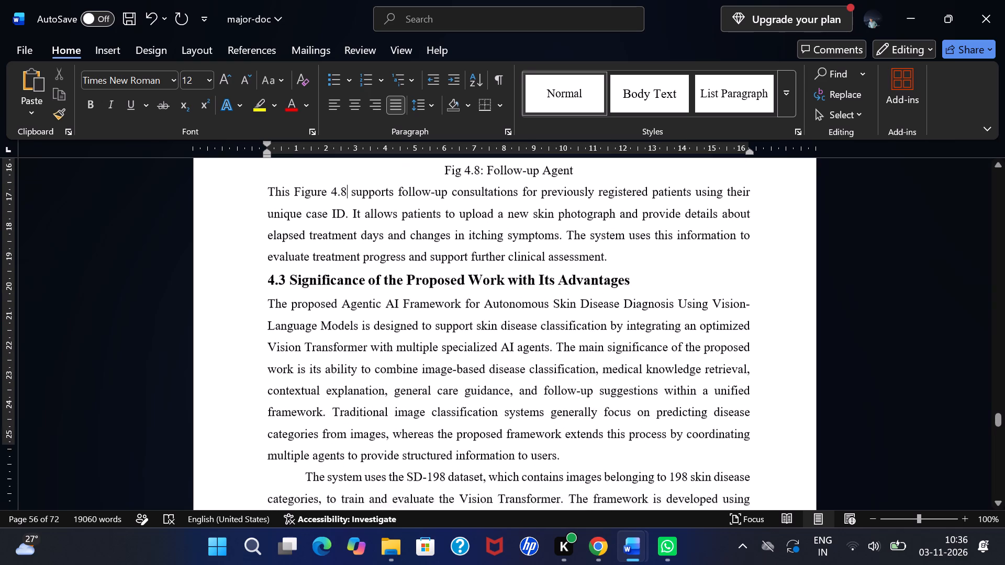
scroll(396, 352, down, 5)
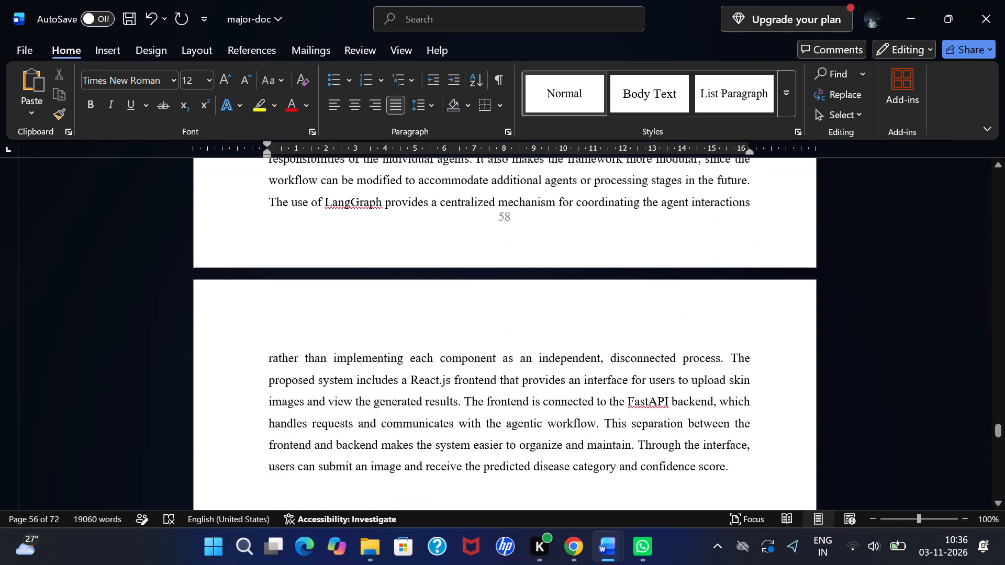
scroll(396, 352, down, 2)
scroll(396, 352, up, 3)
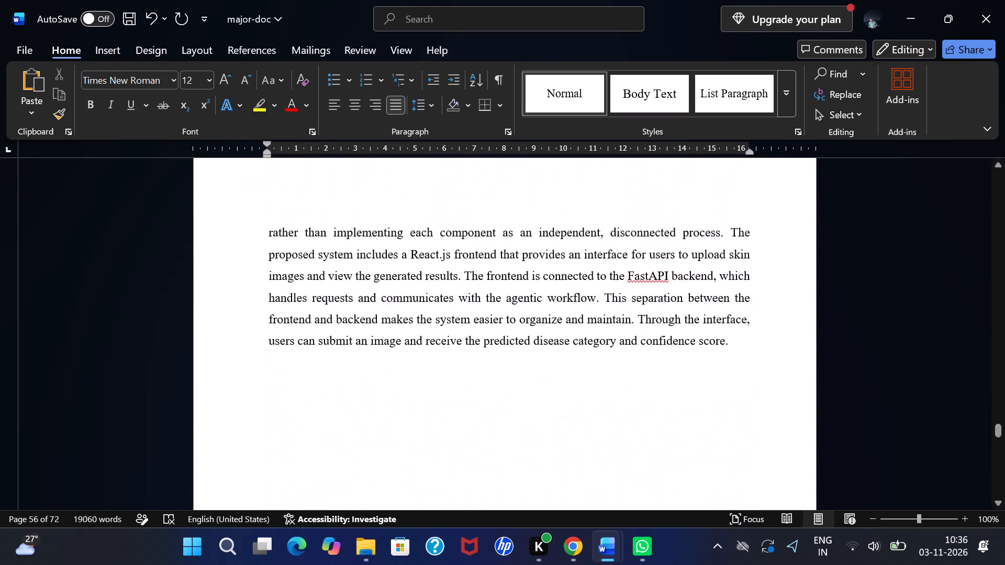
scroll(396, 352, up, 1)
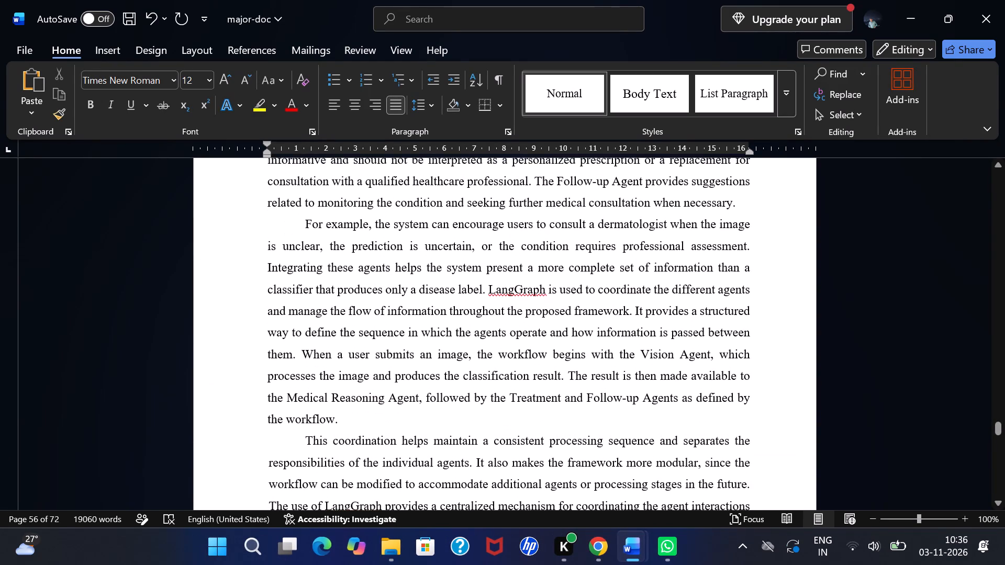
scroll(347, 335, down, 1)
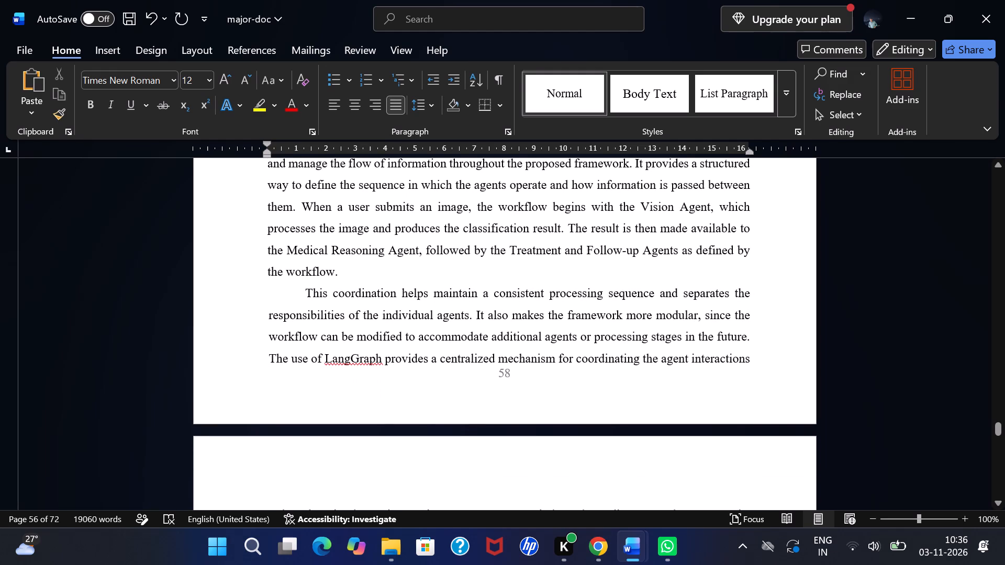
scroll(367, 361, down, 1)
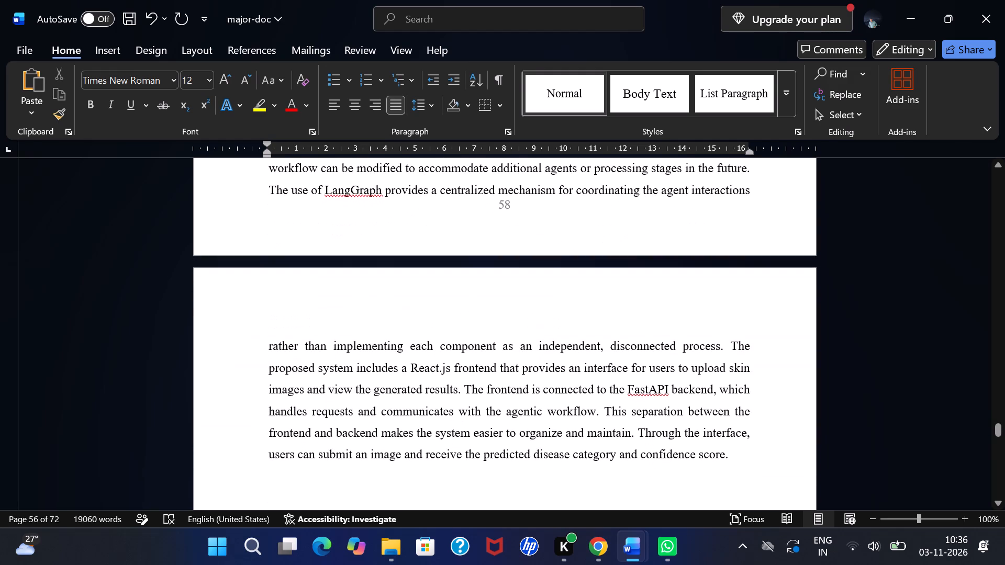
Delete the text at the end of section 4.3 from "rather than implementing each component" through "disease category and confidence score.".
drag(733, 458, 248, 382)
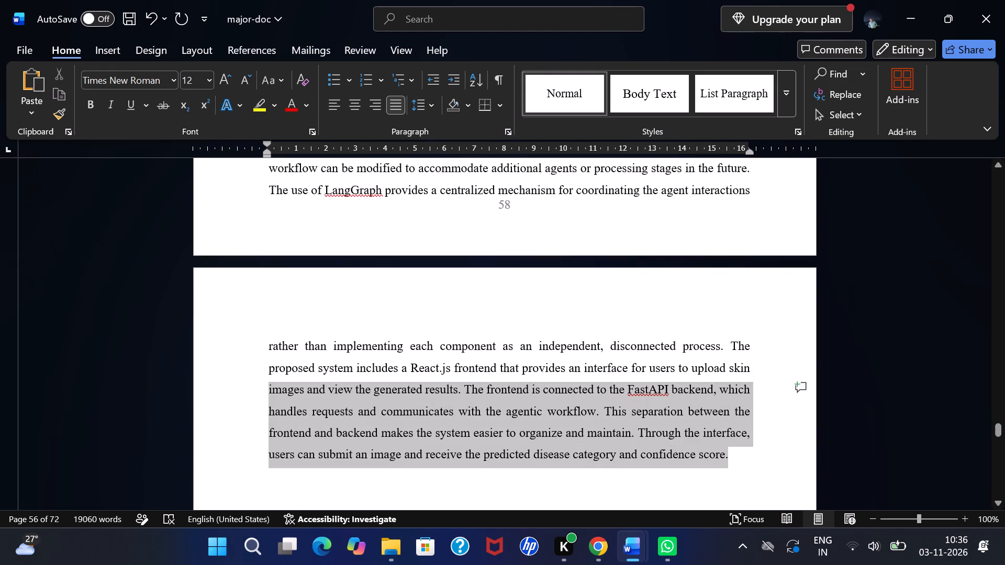
drag(248, 382, 236, 366)
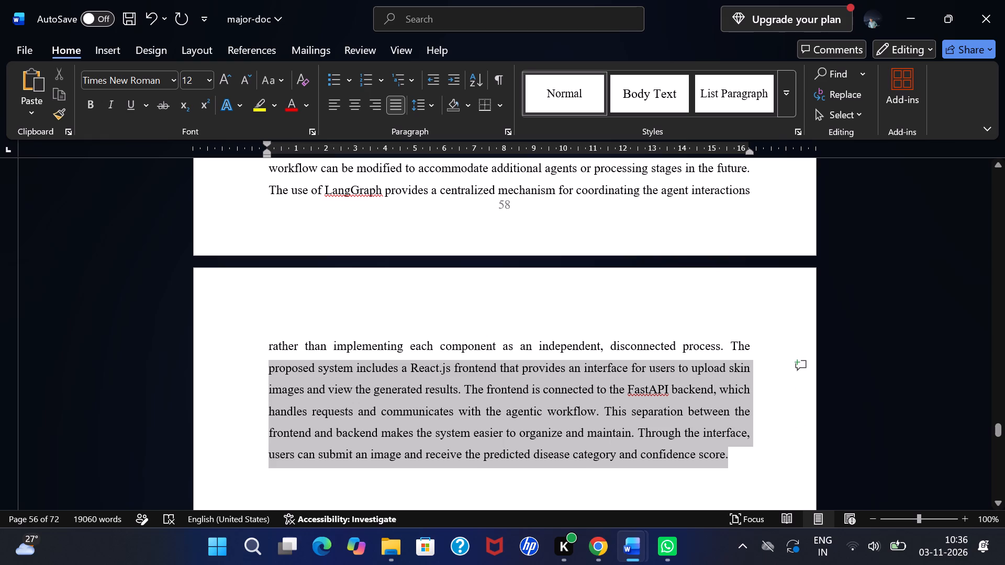
drag(236, 366, 243, 347)
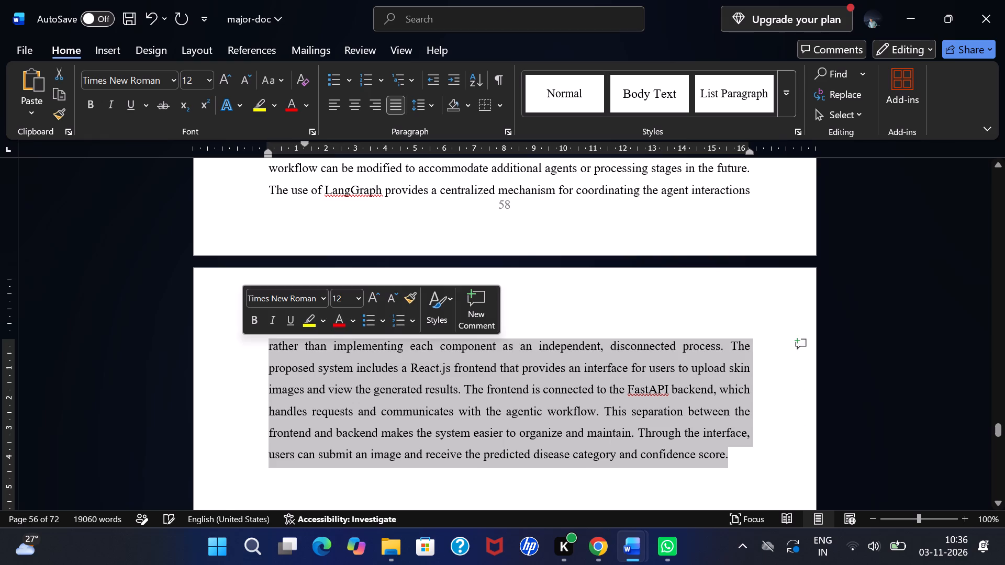
key(BackSpace)
key(BackSpace)
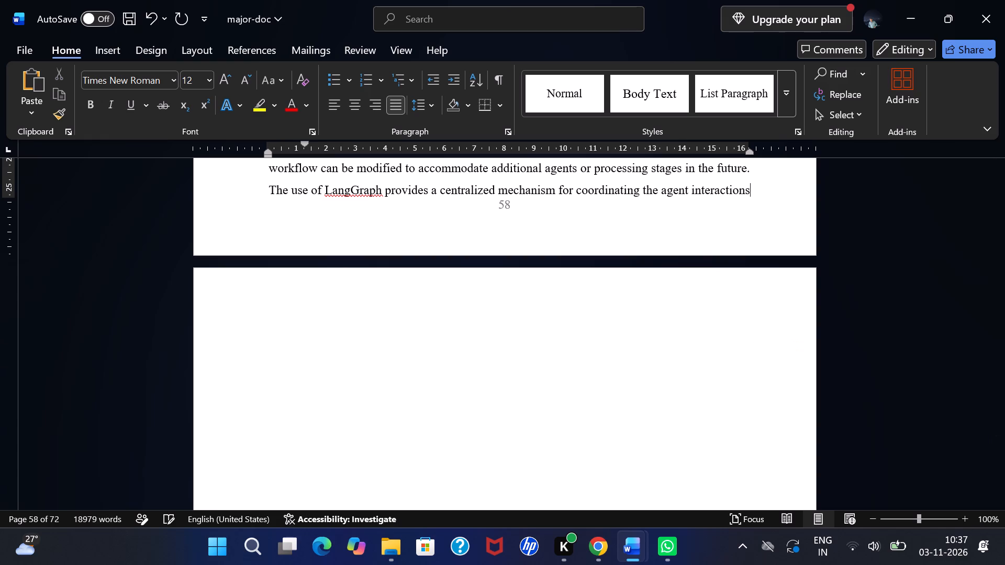
Shorten the ending of section 4.3's last sentence so it reads "a centralized mechanism for coordinating the agents.".
key(BackSpace)
key(BackSpace)
key(BackSpace)
key(BackSpace)
key(BackSpace)
key(BackSpace)
key(BackSpace)
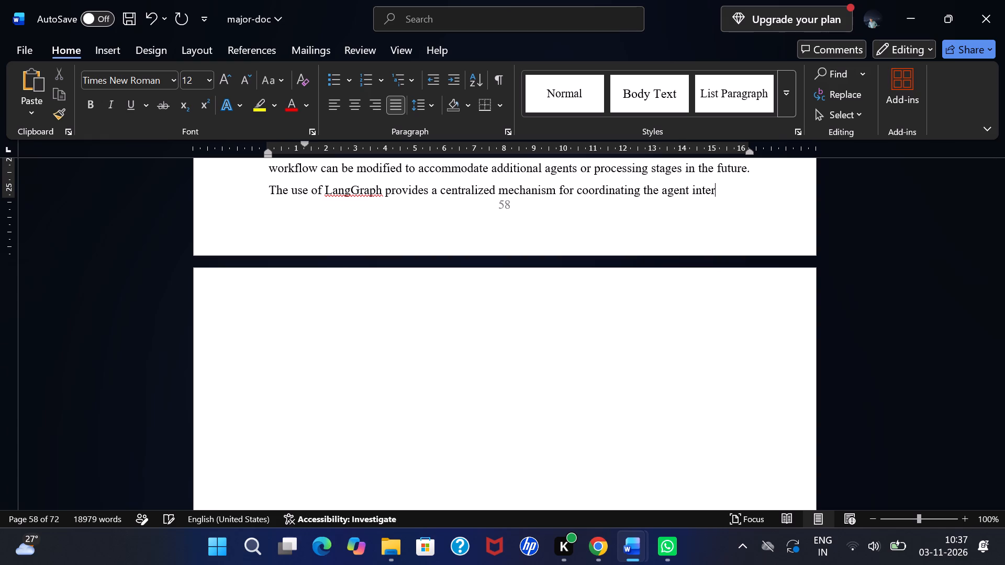
key(BackSpace)
key(BackSpace)
key(BackSpace)
key(BackSpace)
key(BackSpace)
key(BackSpace)
text(s.)
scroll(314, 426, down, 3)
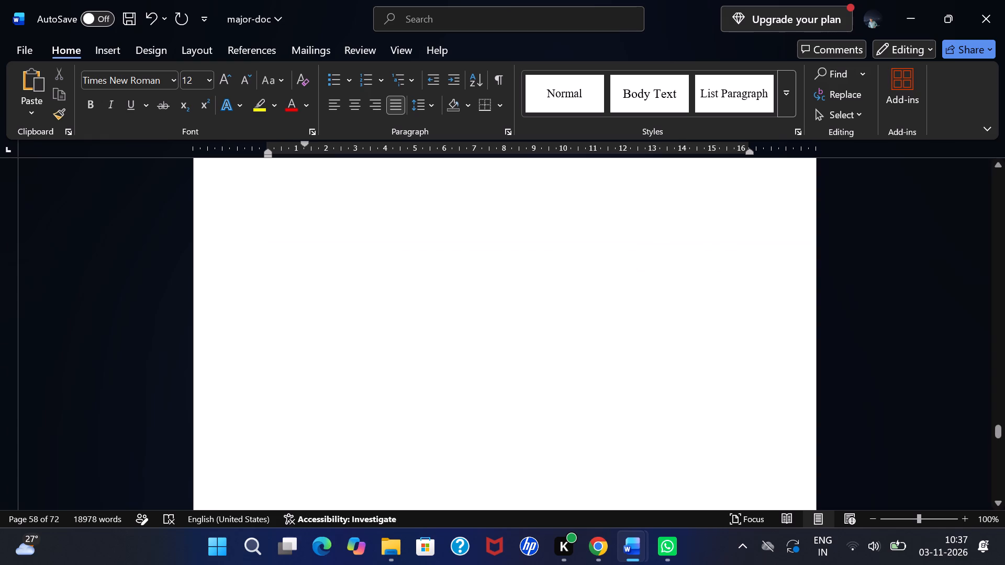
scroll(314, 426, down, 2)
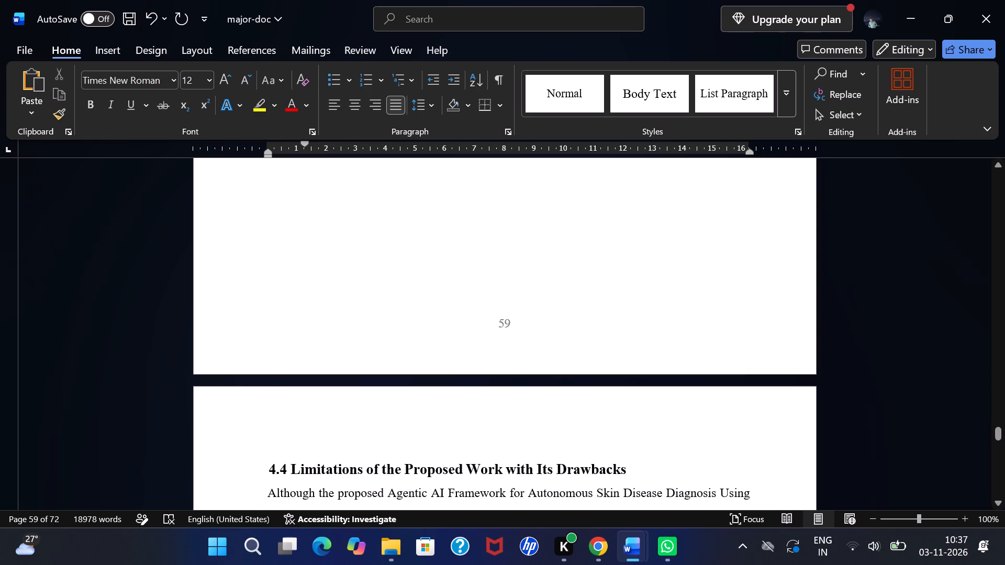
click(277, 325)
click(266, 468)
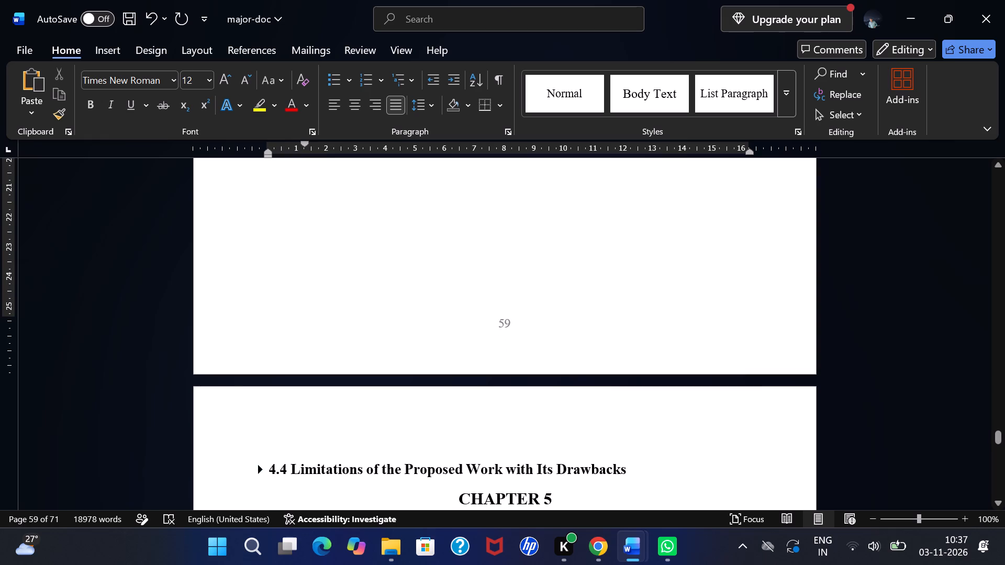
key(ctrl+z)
Remove the blank page between the end of section 4.3 and the heading 4.4 Limitations of the Proposed Work with Its Drawbacks.
scroll(270, 468, up, 1)
scroll(270, 468, down, 1)
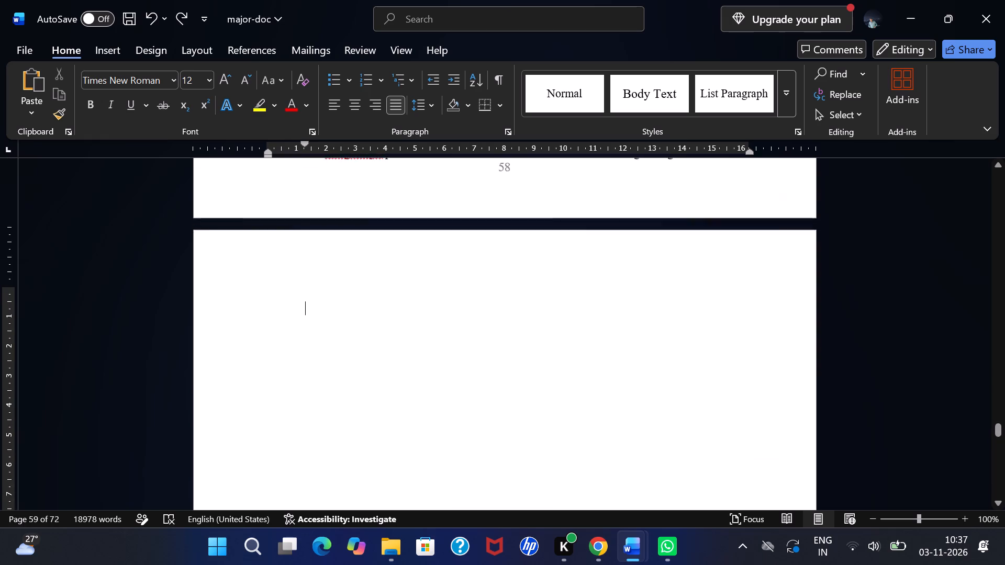
scroll(270, 468, down, 5)
scroll(270, 468, up, 2)
scroll(270, 468, down, 1)
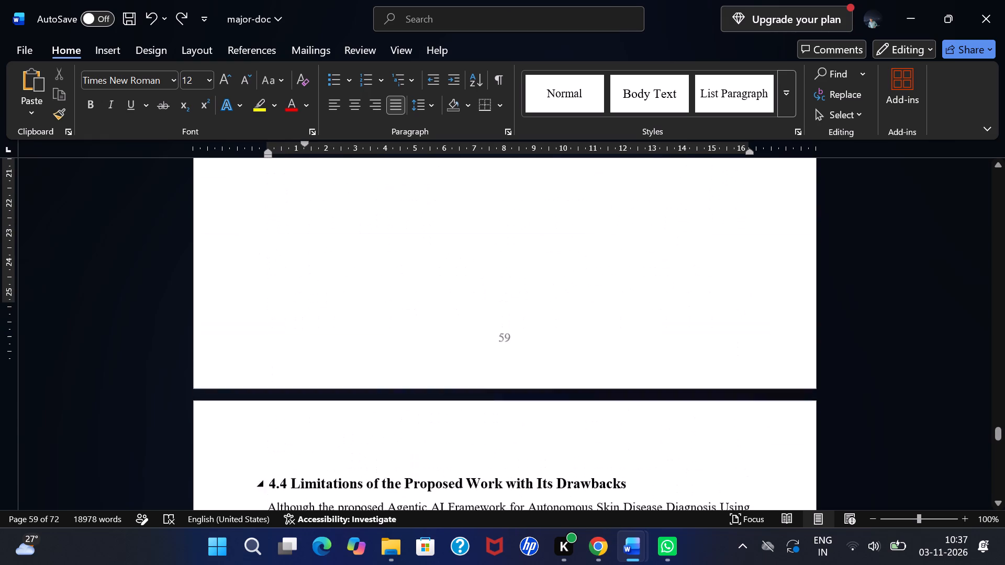
scroll(270, 468, down, 1)
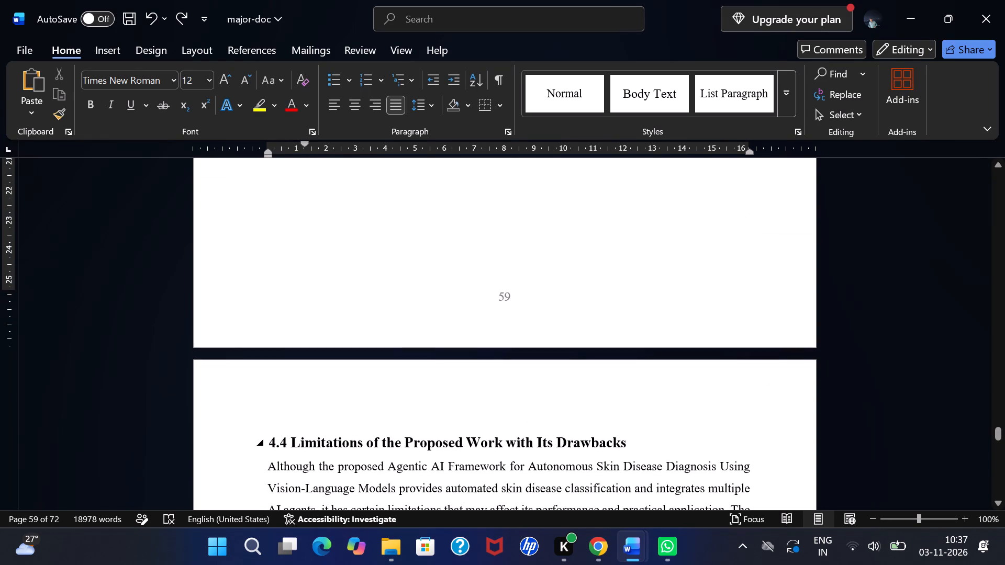
click(272, 441)
key(BackSpace)
key(BackSpace)
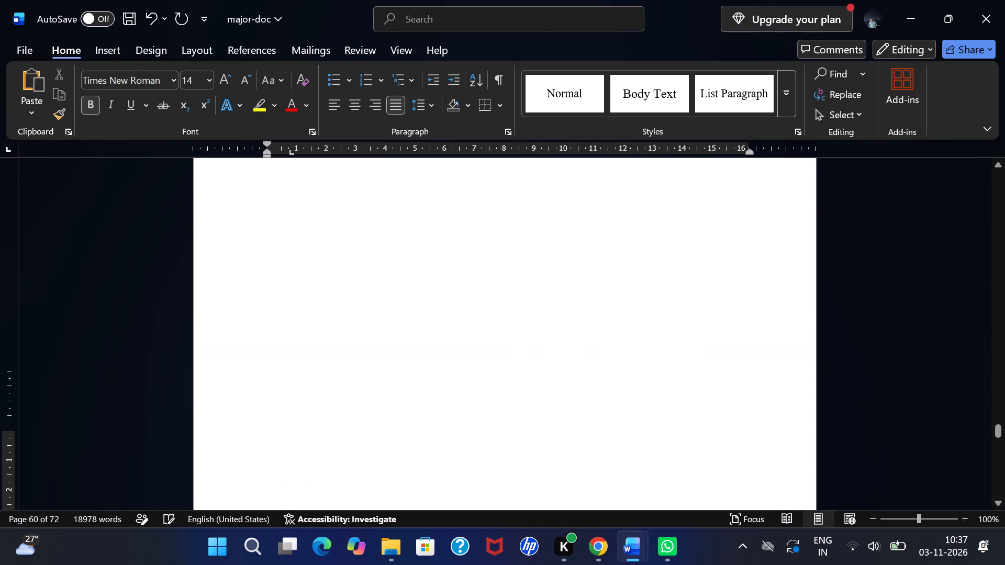
scroll(272, 441, right, 1)
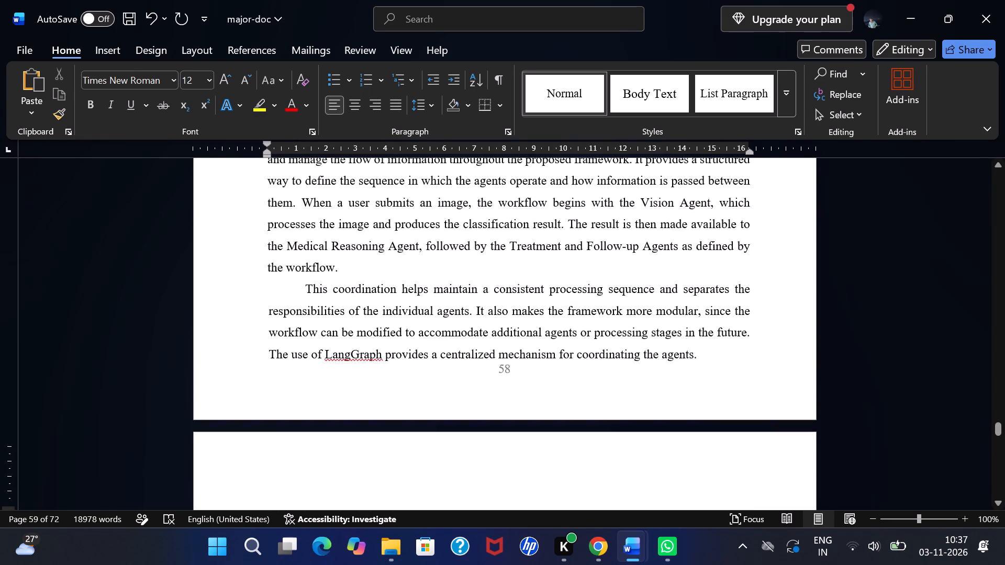
scroll(272, 441, down, 2)
scroll(272, 441, up, 2)
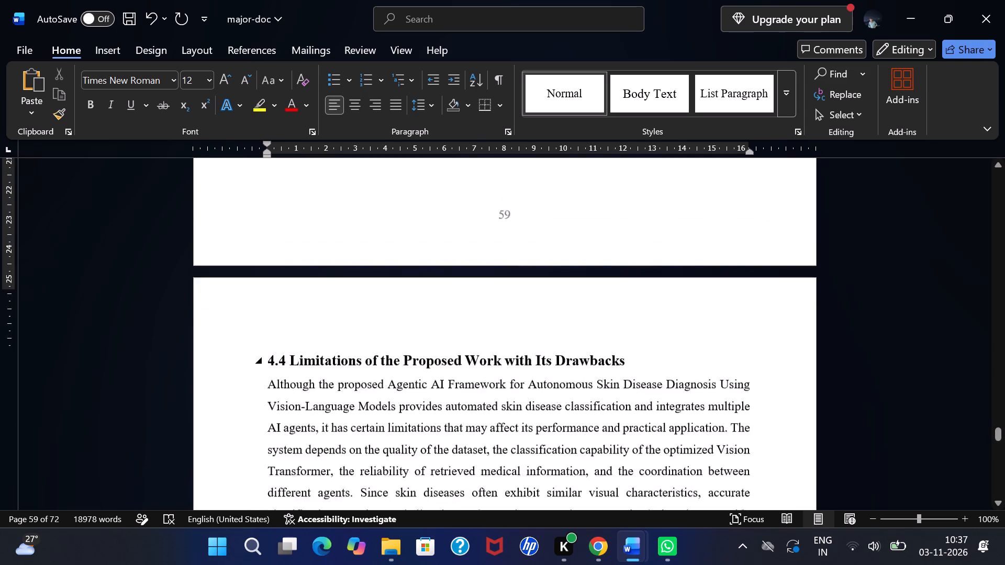
scroll(272, 441, up, 1)
click(303, 275)
scroll(303, 275, up, 2)
scroll(303, 275, down, 1)
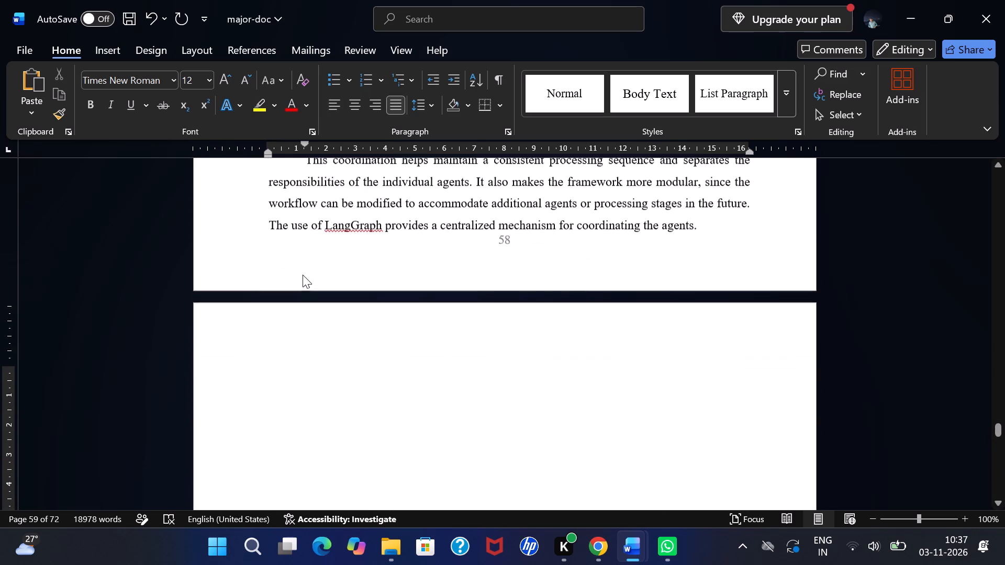
click(274, 352)
key(BackSpace)
key(BackSpace)
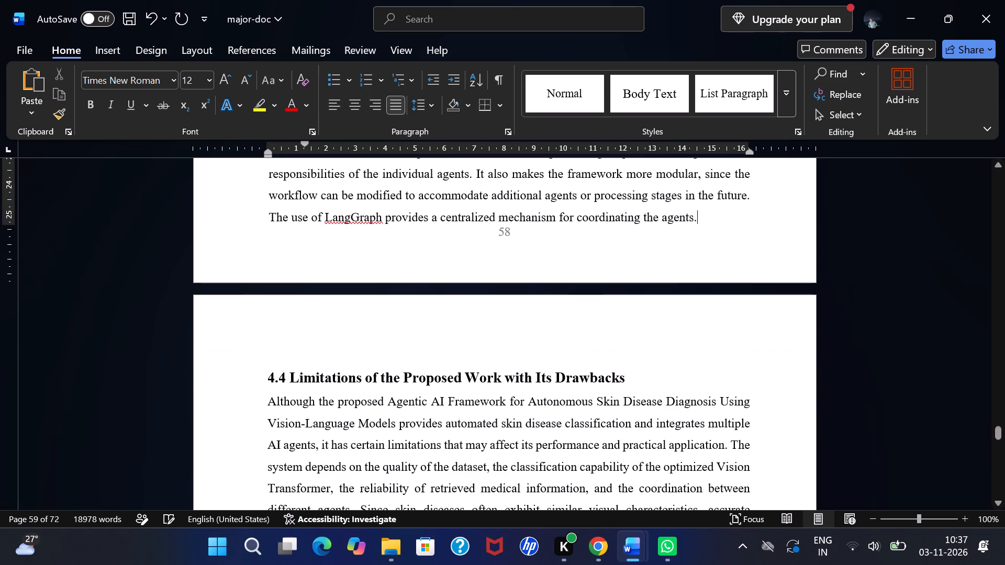
Look through sections 4.4, 5.1 Conclusion and 5.2 Future Enhancements to check their text and page layout.
scroll(382, 450, down, 4)
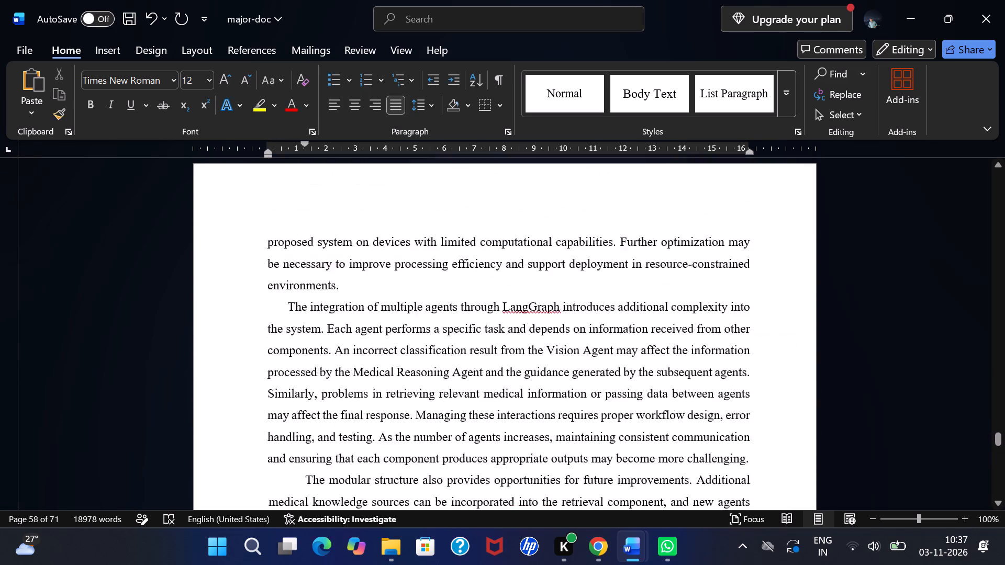
scroll(382, 450, down, 4)
scroll(382, 450, up, 3)
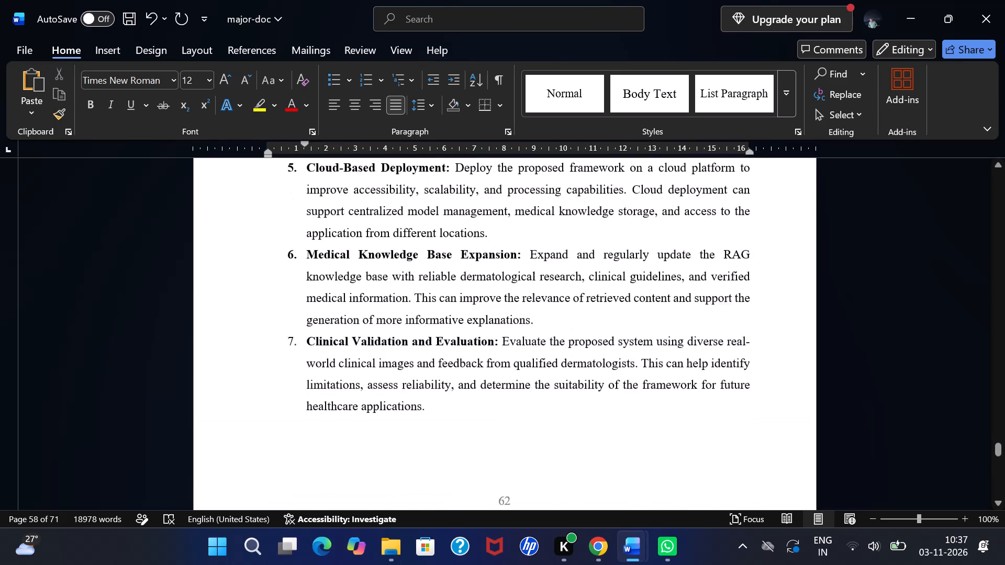
scroll(382, 450, up, 4)
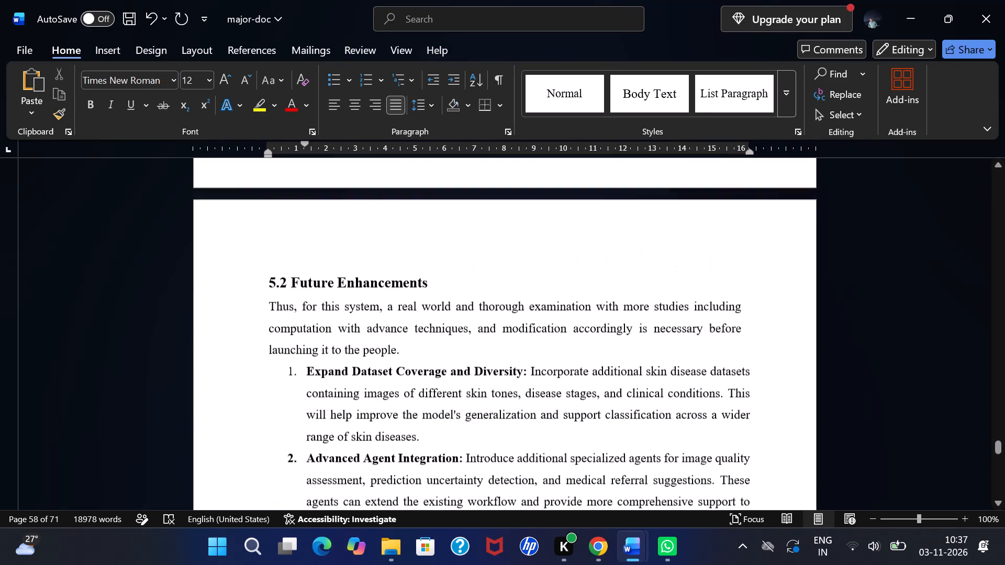
scroll(382, 450, up, 5)
scroll(382, 450, down, 1)
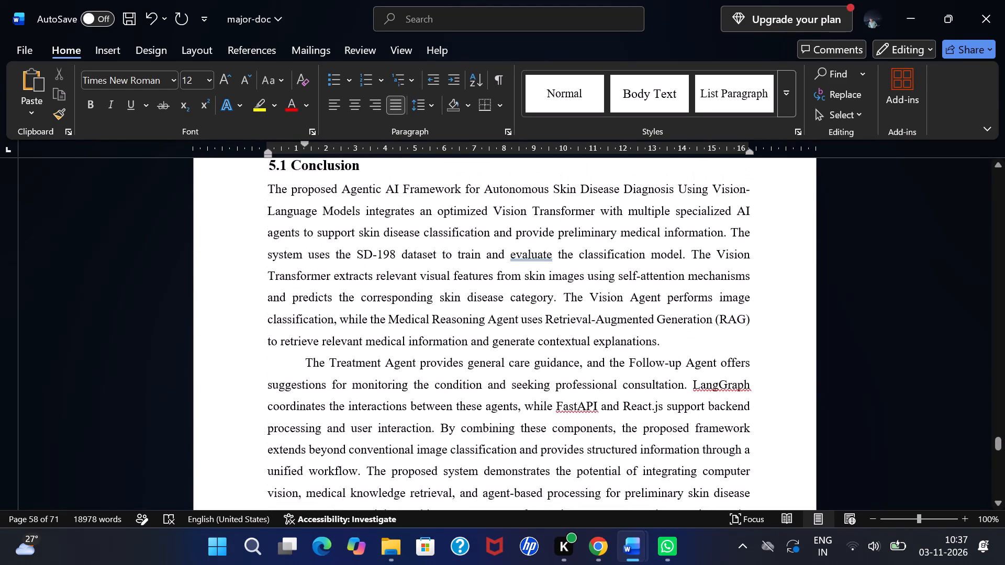
scroll(382, 450, down, 2)
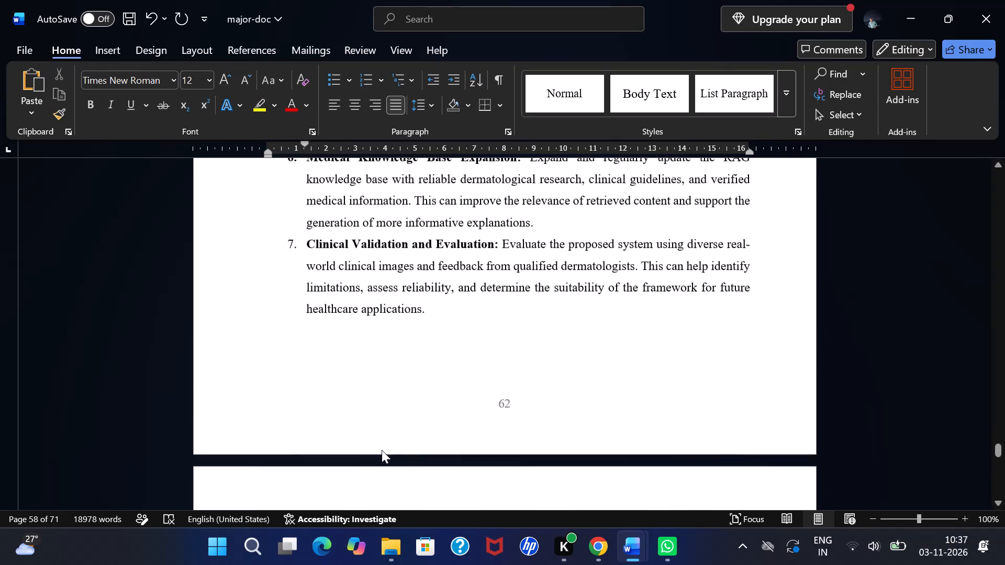
scroll(382, 450, up, 1)
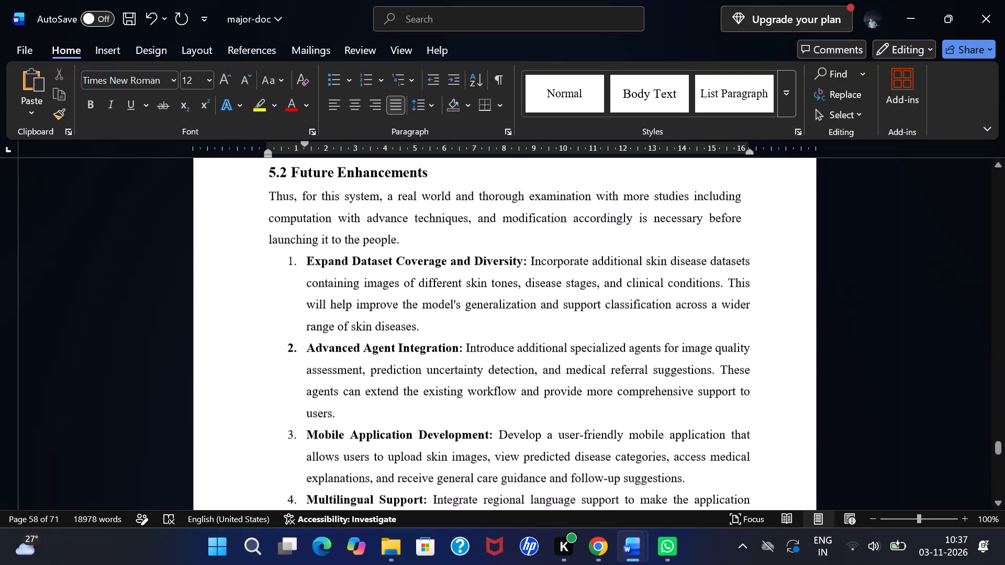
scroll(382, 450, up, 1)
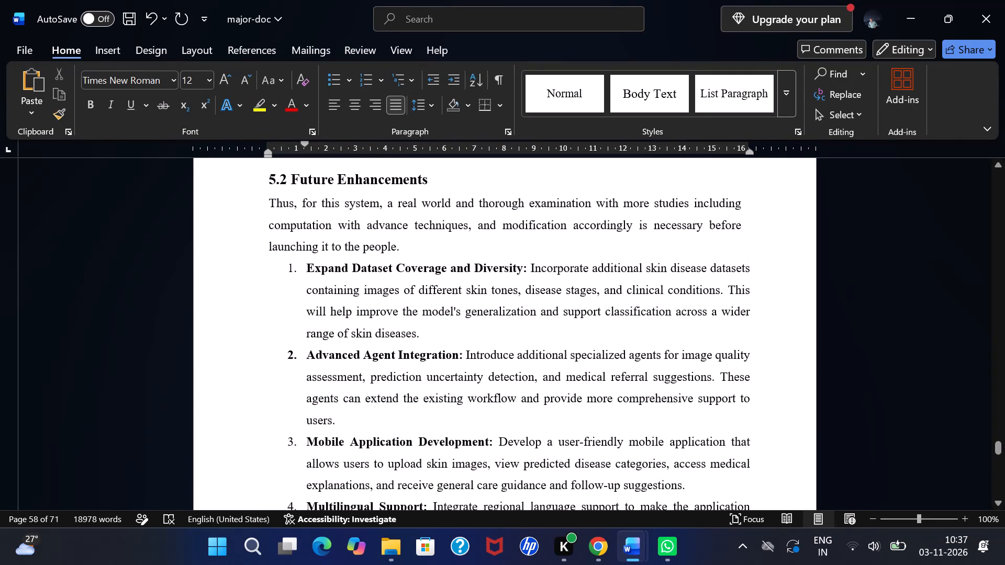
drag(270, 199, 439, 524)
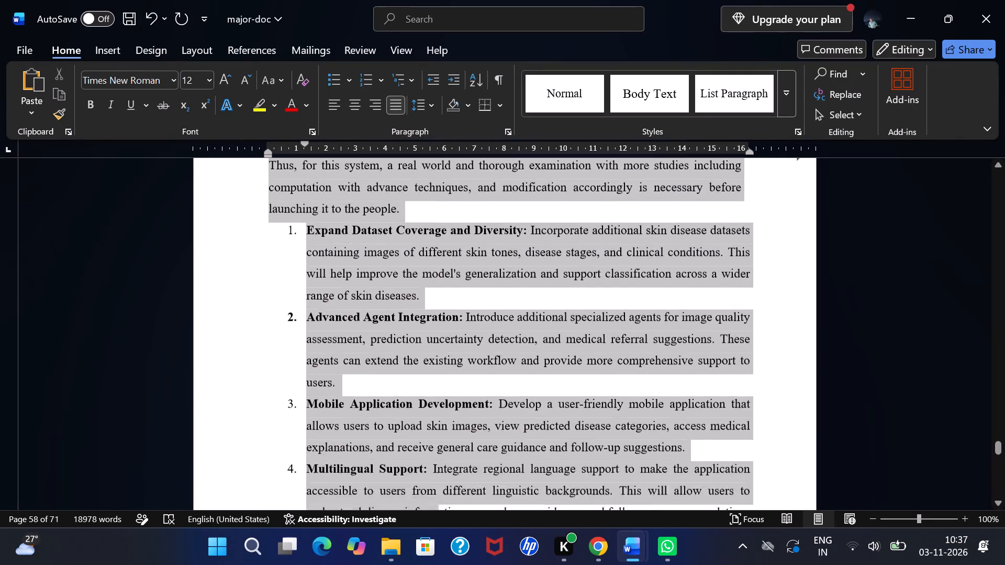
drag(439, 524, 424, 333)
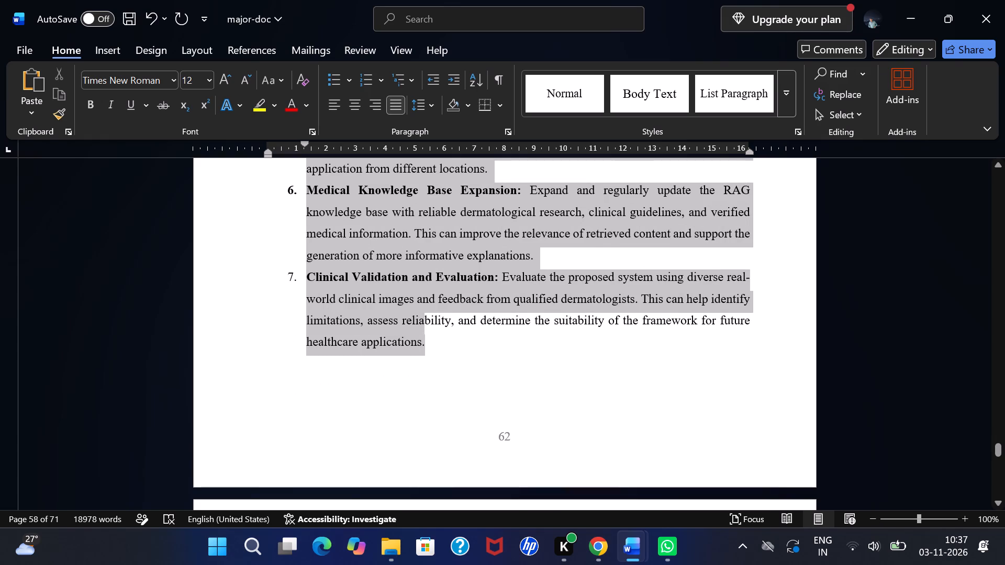
drag(424, 333, 427, 340)
key(ctrl+c)
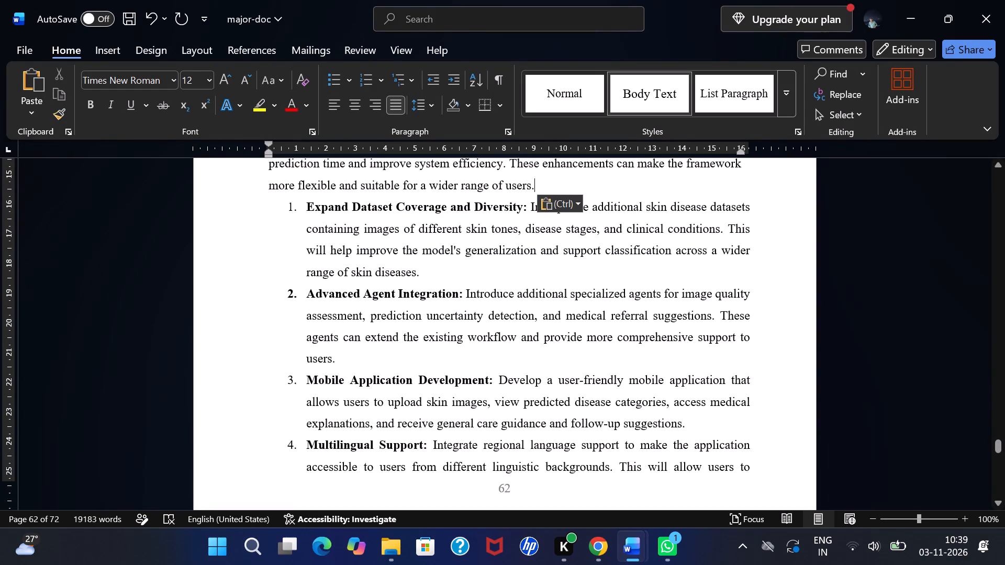
drag(283, 210, 672, 510)
key(BackSpace)
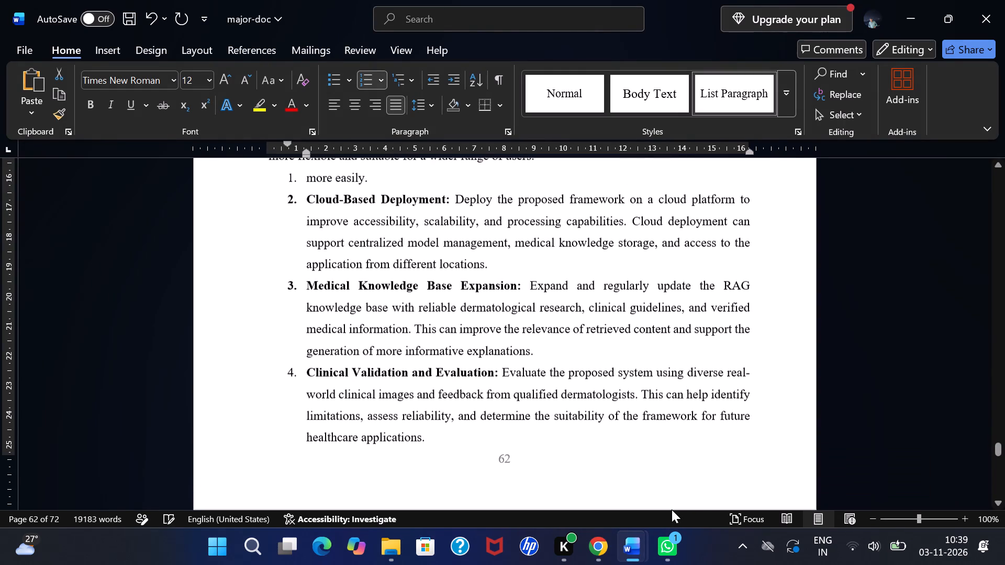
drag(304, 184, 462, 471)
key(BackSpace)
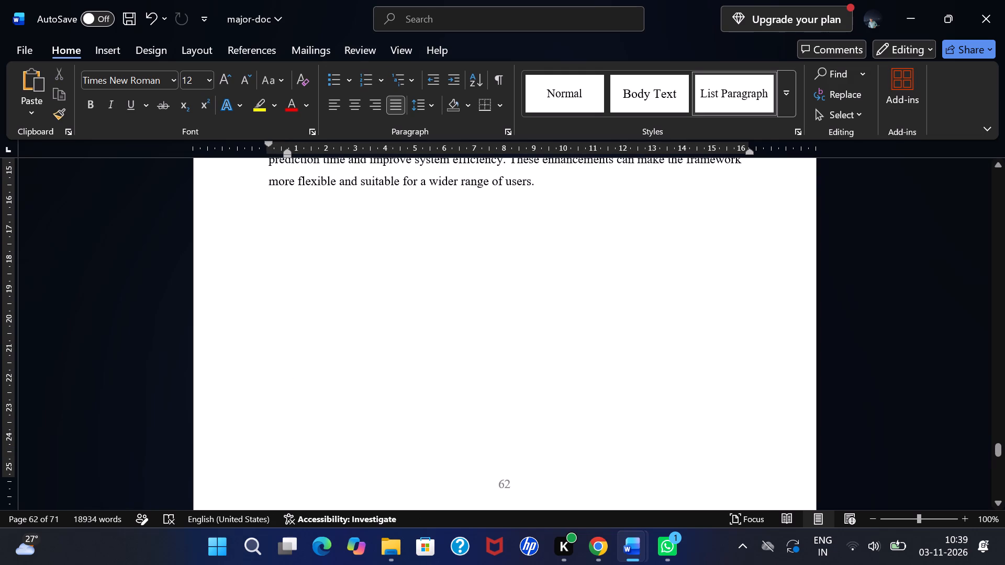
Indent the first line of the second paragraph in section 5.2 Future Enhancements.
scroll(462, 471, up, 4)
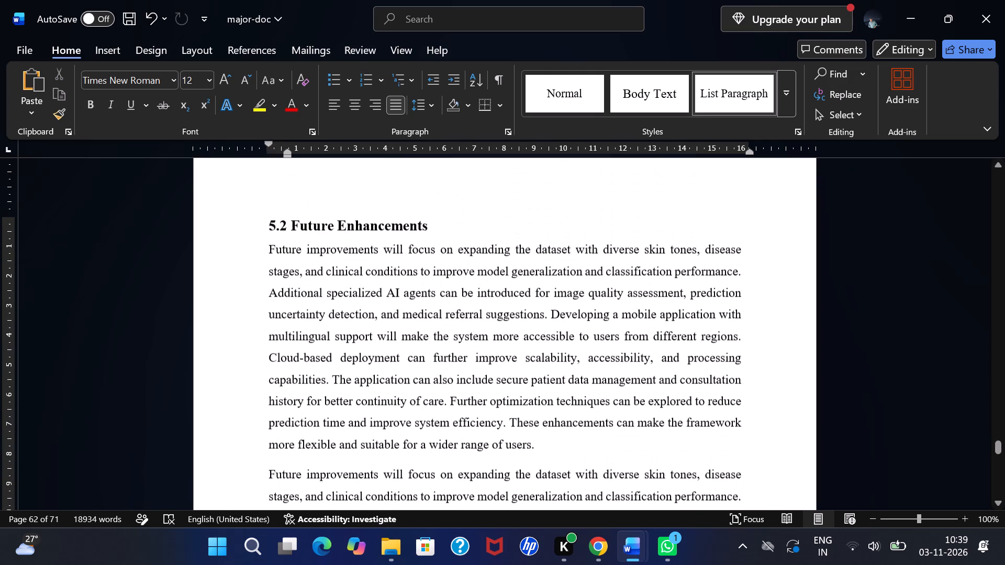
scroll(462, 471, down, 4)
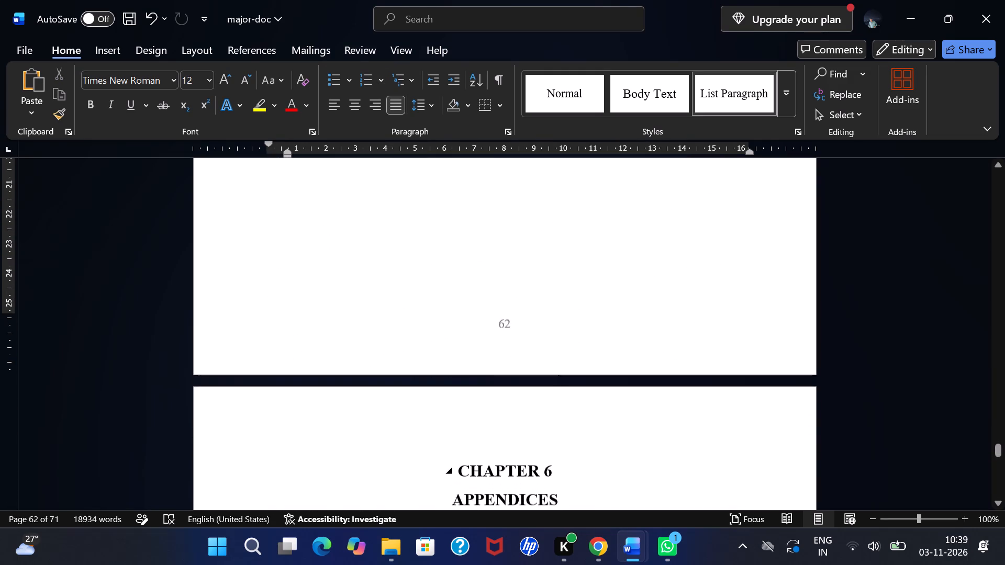
scroll(462, 471, up, 3)
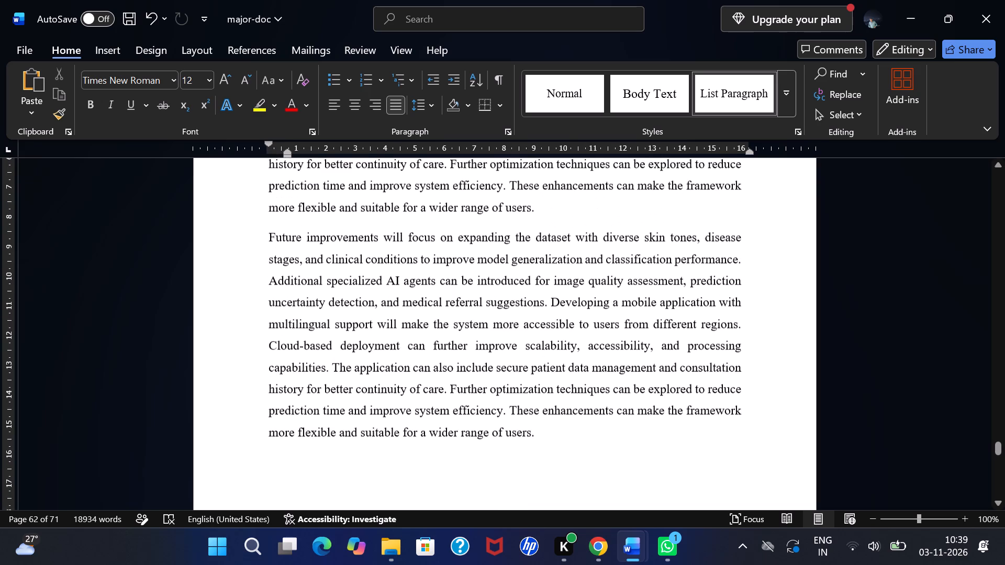
scroll(462, 471, up, 3)
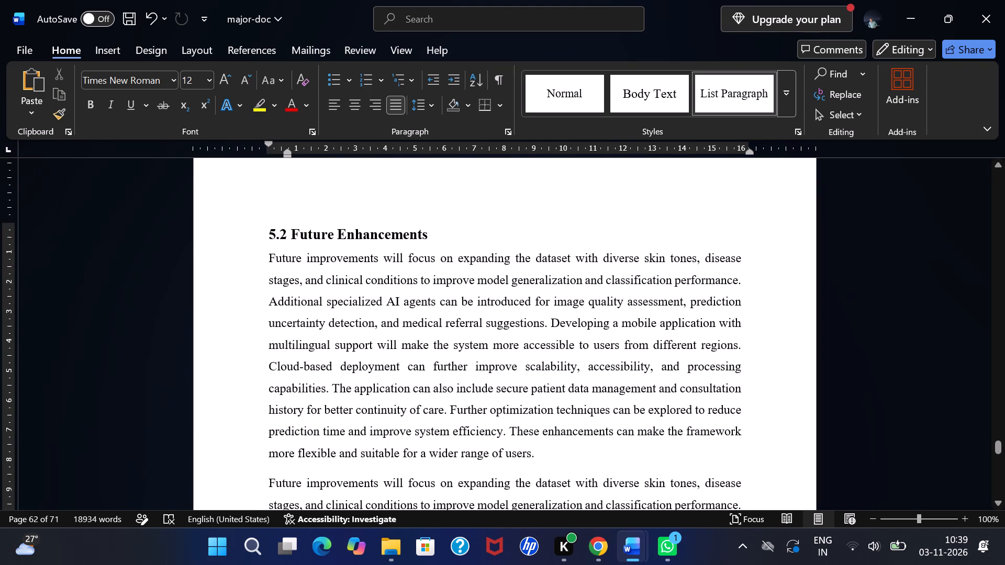
scroll(462, 471, down, 1)
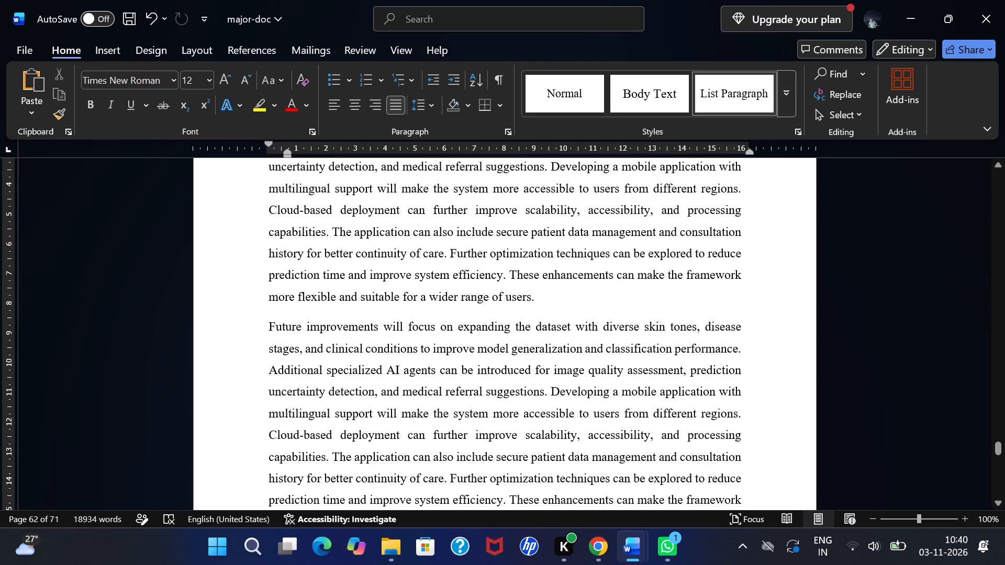
click(265, 327)
key(Tab)
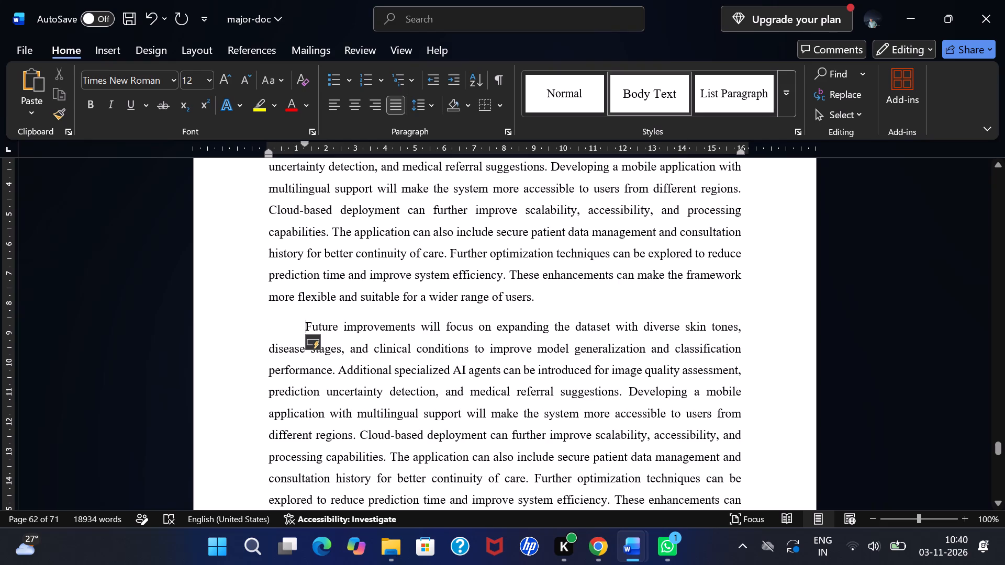
Look over the end of section 5.2 and the Appendix A code listings in Chapter 6.
scroll(454, 442, down, 3)
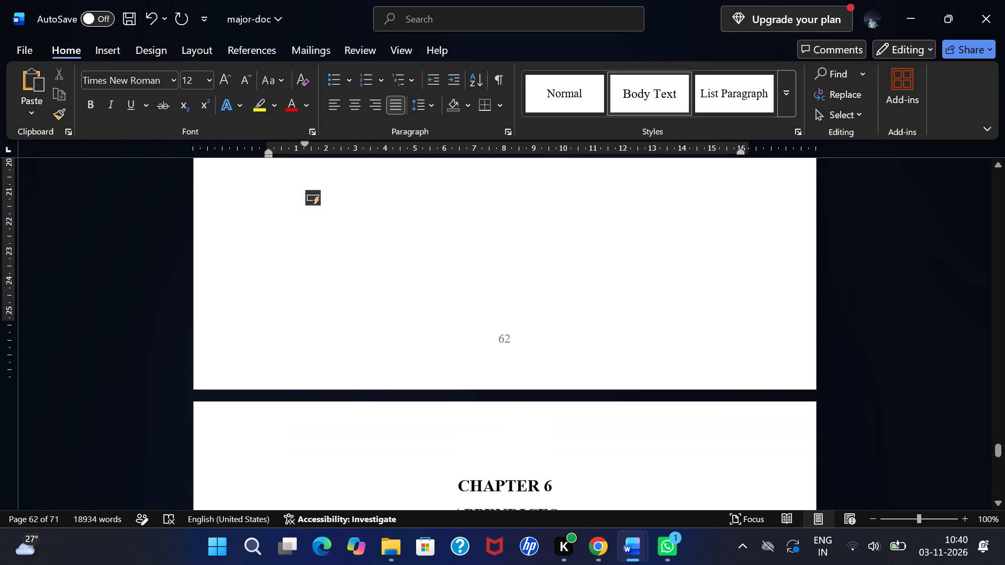
scroll(454, 442, down, 1)
scroll(454, 442, up, 3)
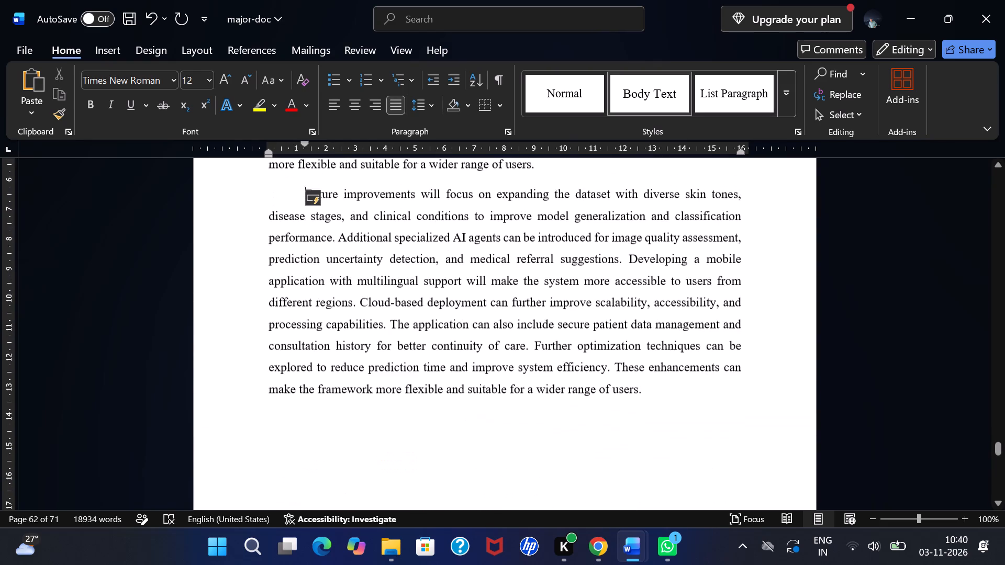
scroll(454, 442, up, 1)
scroll(454, 442, down, 6)
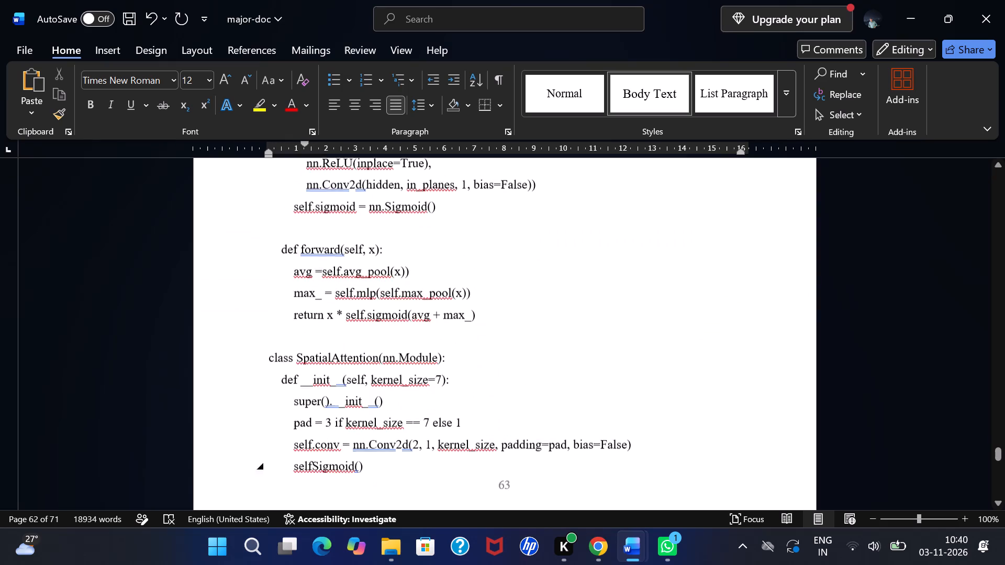
scroll(454, 442, down, 2)
scroll(454, 442, up, 1)
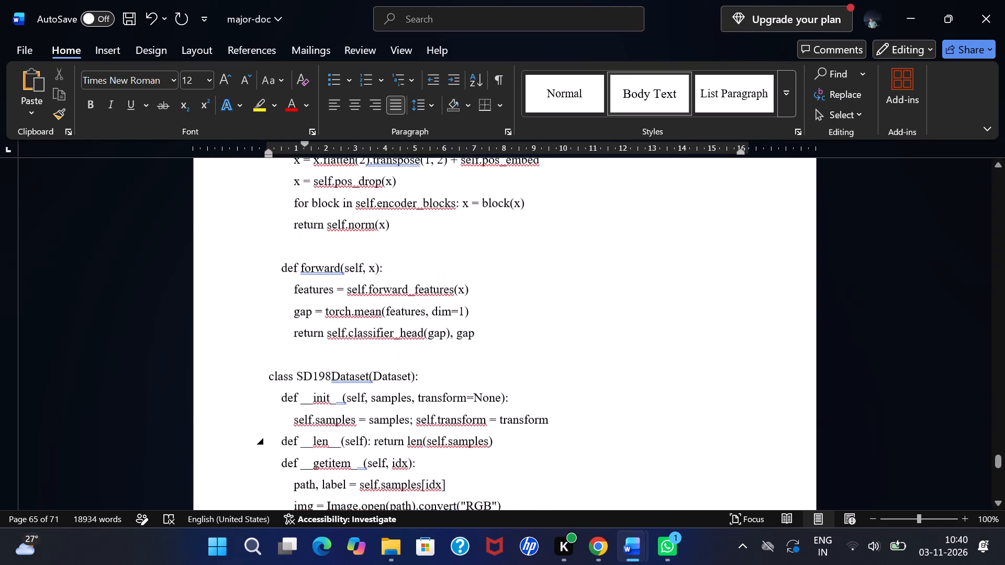
scroll(454, 442, up, 4)
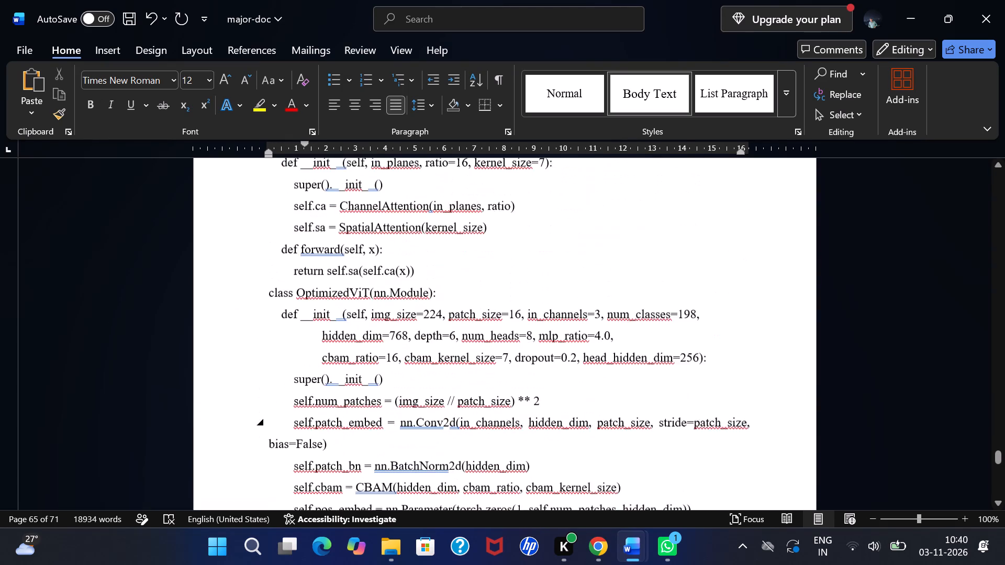
scroll(454, 442, up, 5)
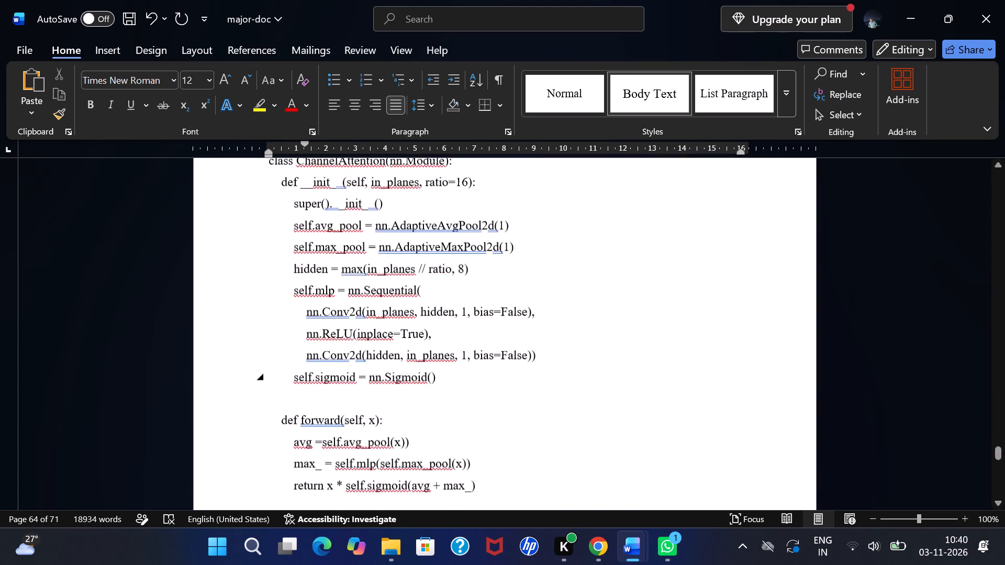
scroll(454, 442, up, 2)
Delete the end of Appendix A's training code, from the "# prepare_sd198_loaders" comment through "loss = criterion(logits, labels)".
scroll(454, 442, down, 3)
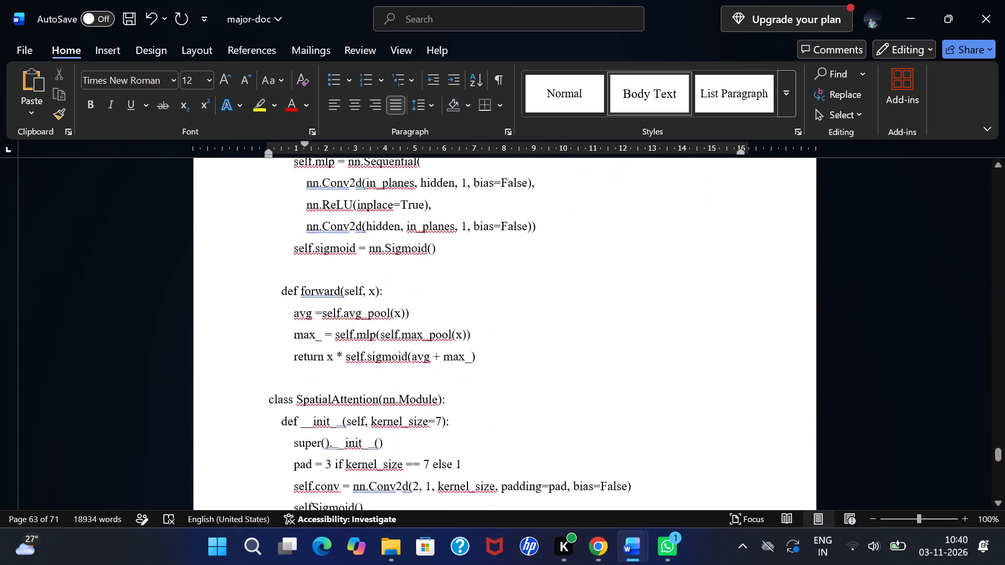
scroll(454, 442, down, 8)
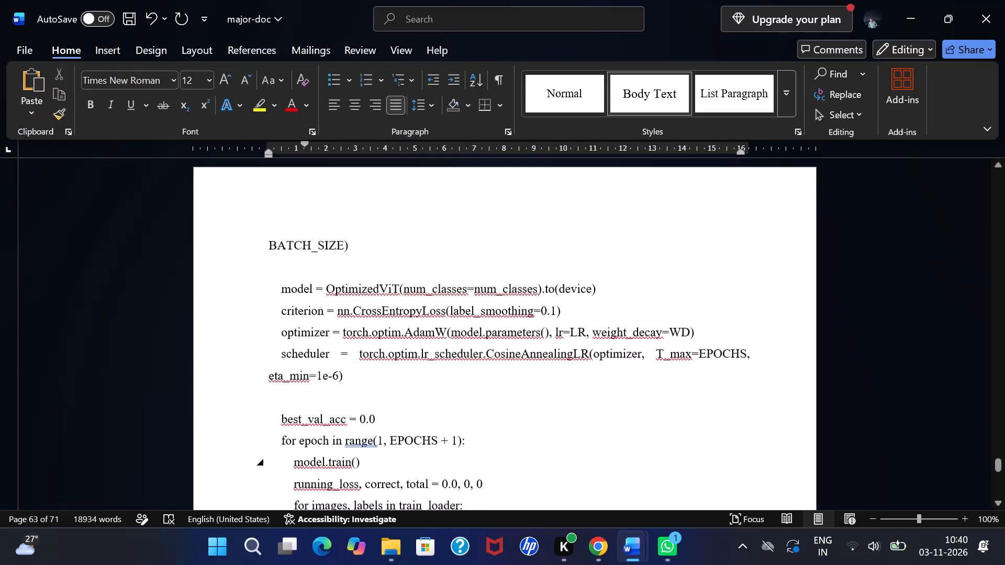
scroll(454, 442, down, 3)
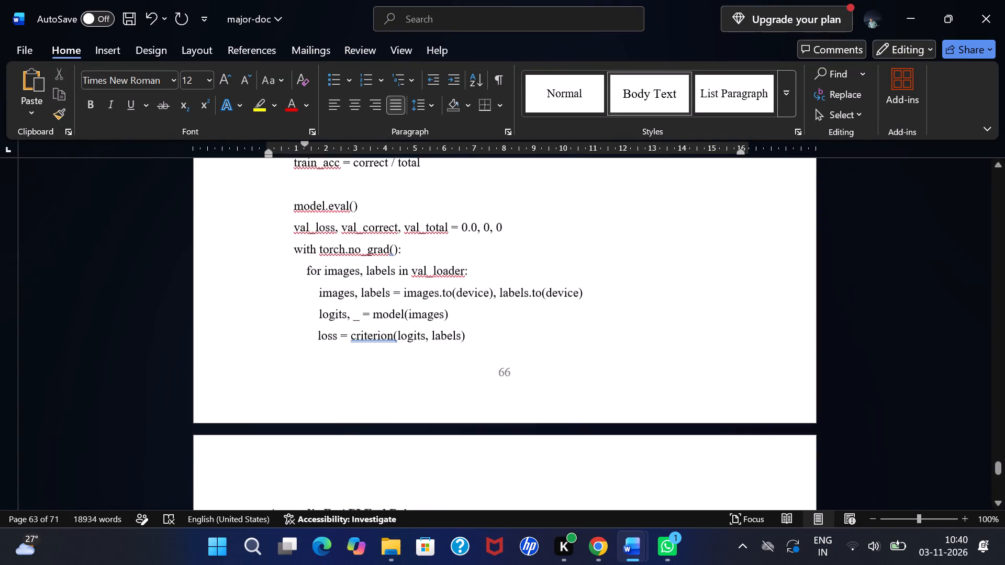
scroll(454, 442, down, 1)
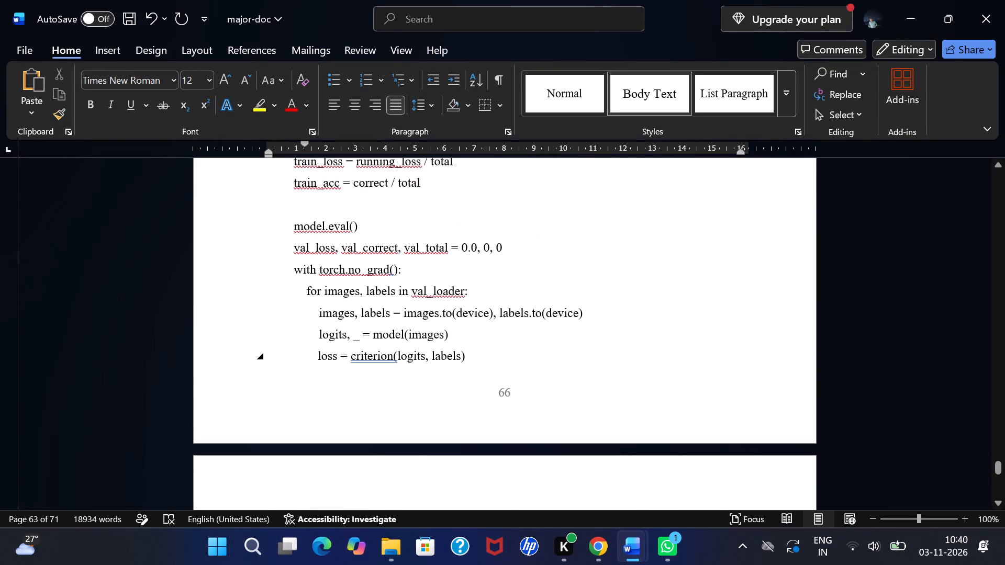
drag(486, 360, 292, 296)
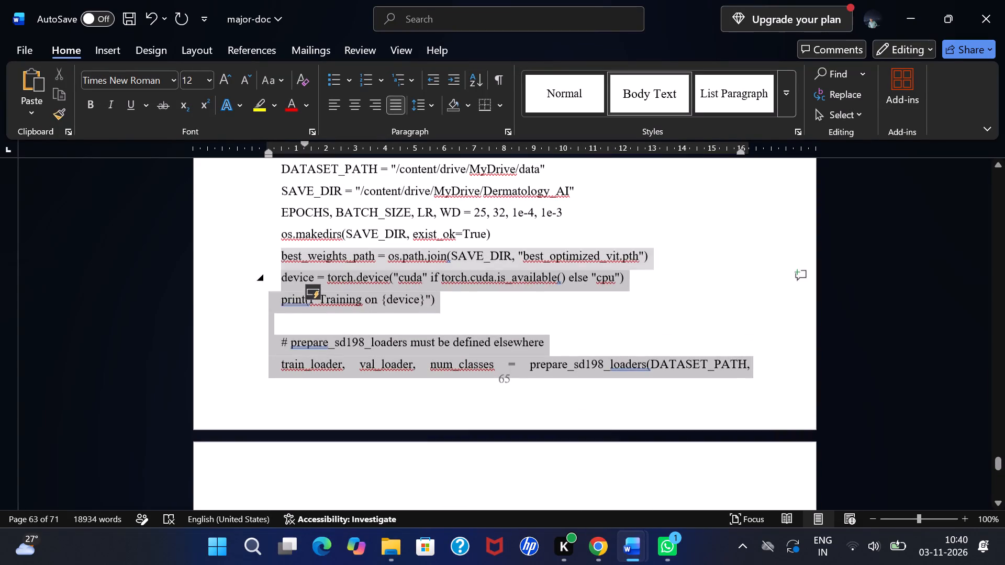
drag(292, 296, 282, 345)
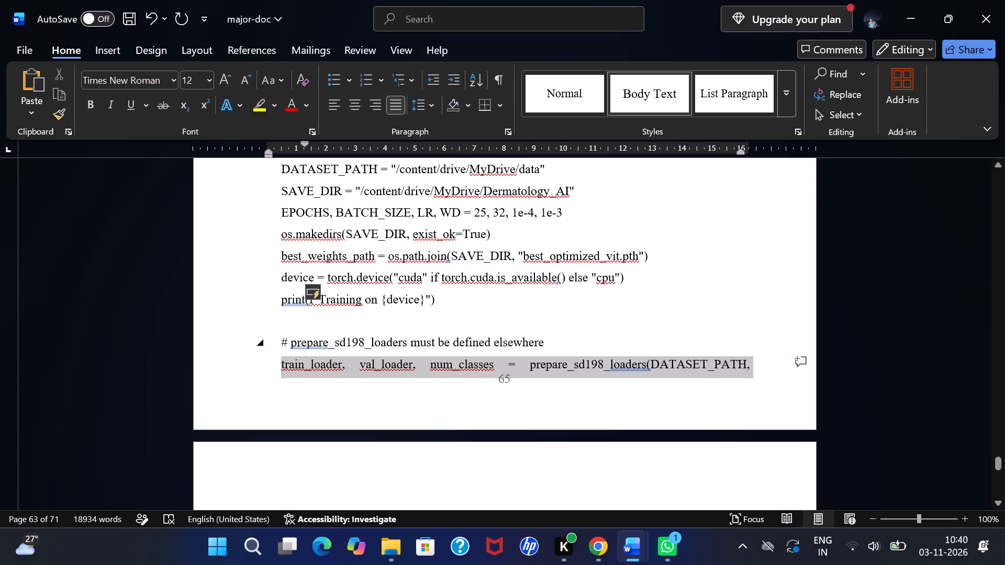
drag(282, 345, 282, 342)
key(BackSpace)
key(BackSpace)
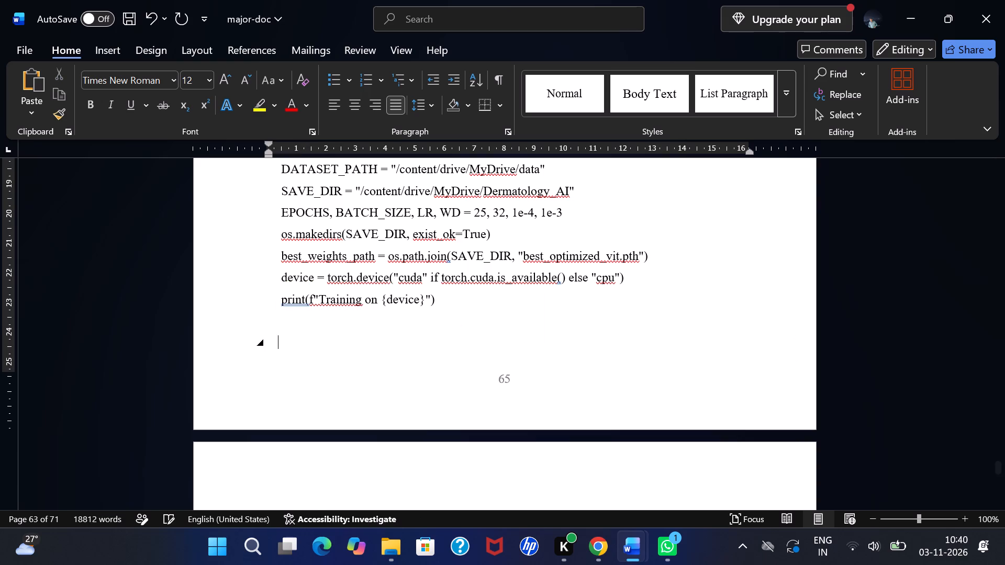
Remove the leftover blank space after Appendix A's code and add one empty line so the Appendix B heading starts a new page.
key(BackSpace)
key(BackSpace)
key(BackSpace)
key(BackSpace)
key(BackSpace)
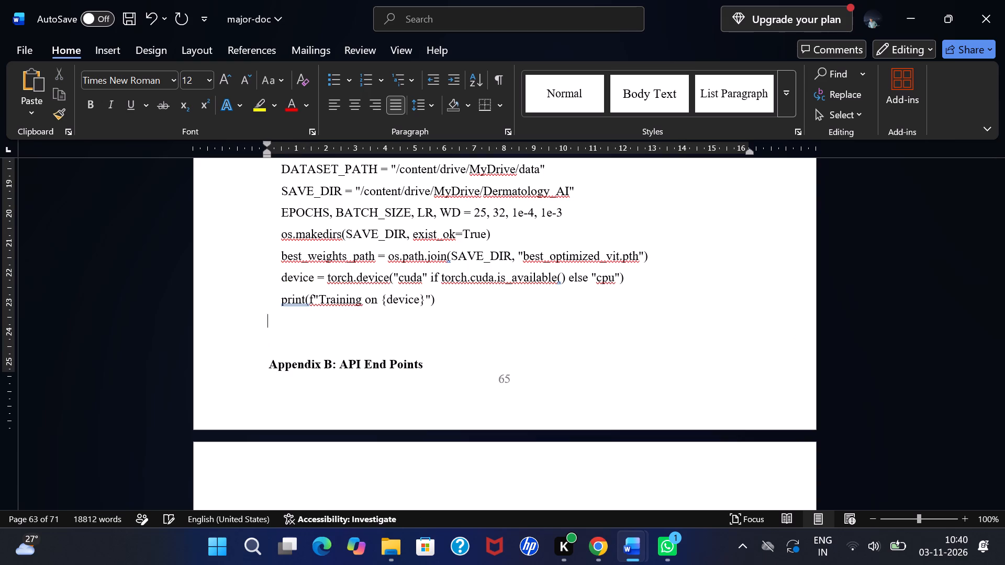
key(Return)
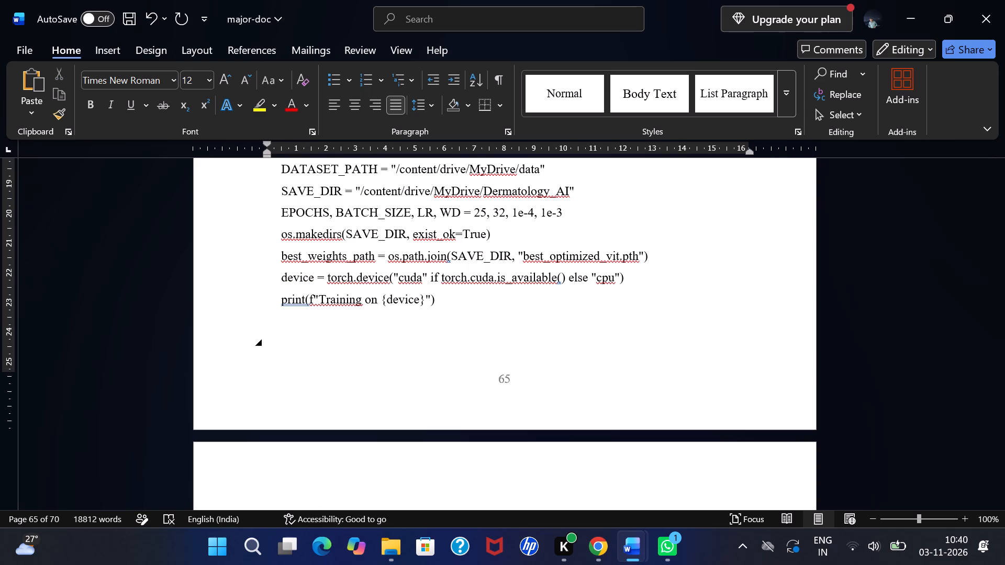
Check the Appendix A code listing in Chapter 6 and the page where Appendix B: API End Points starts.
scroll(282, 342, down, 5)
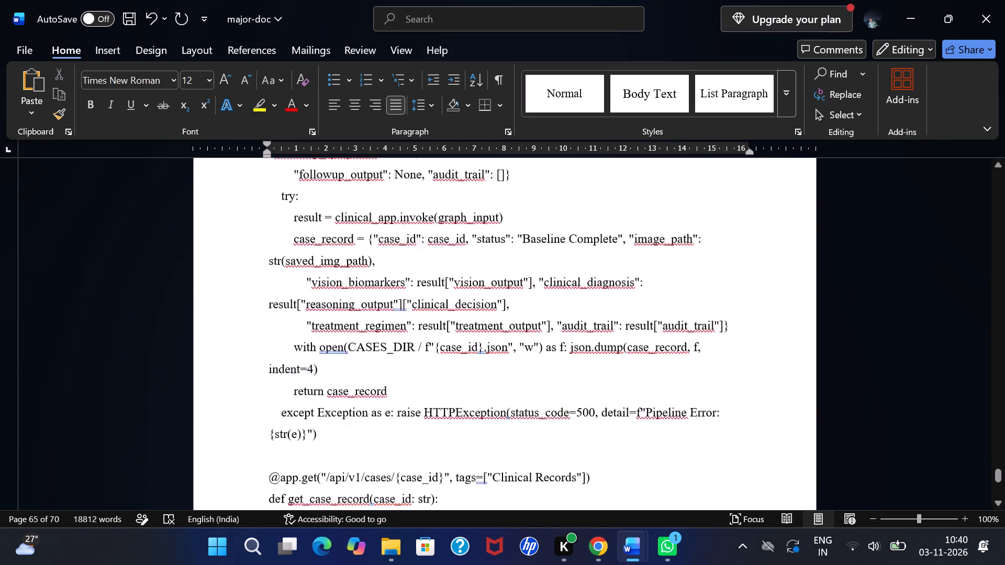
scroll(282, 342, down, 2)
scroll(282, 342, up, 3)
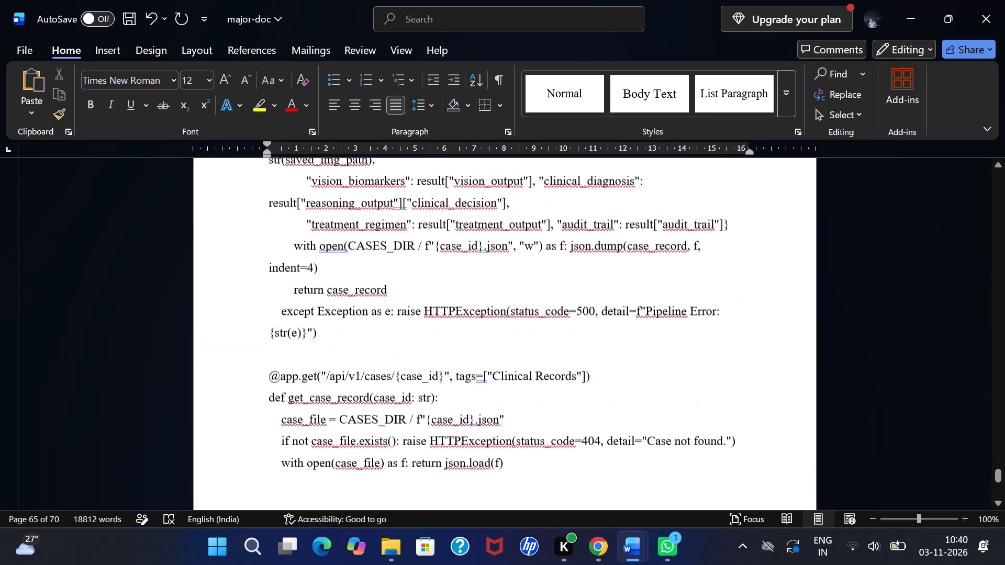
scroll(282, 342, up, 3)
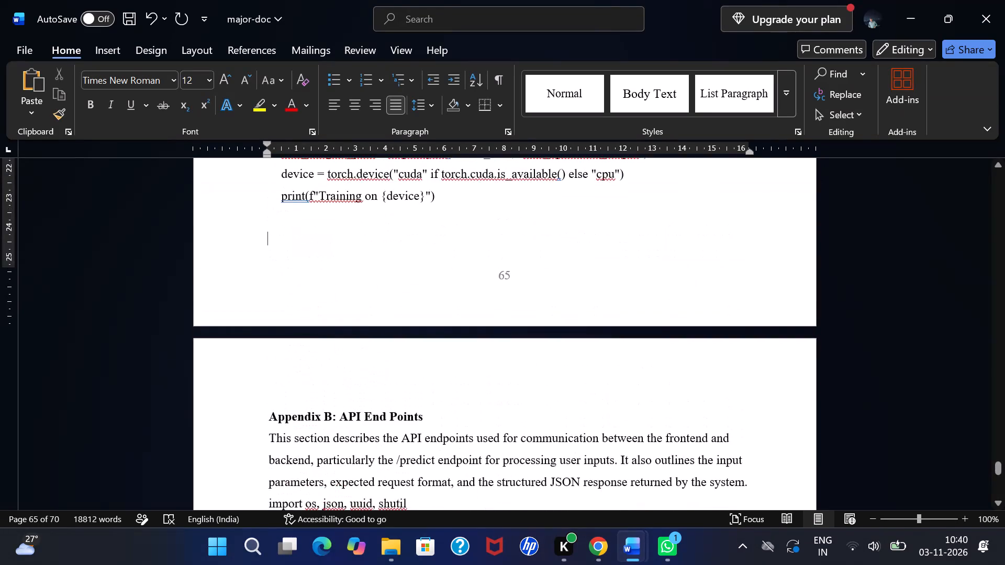
scroll(282, 342, up, 4)
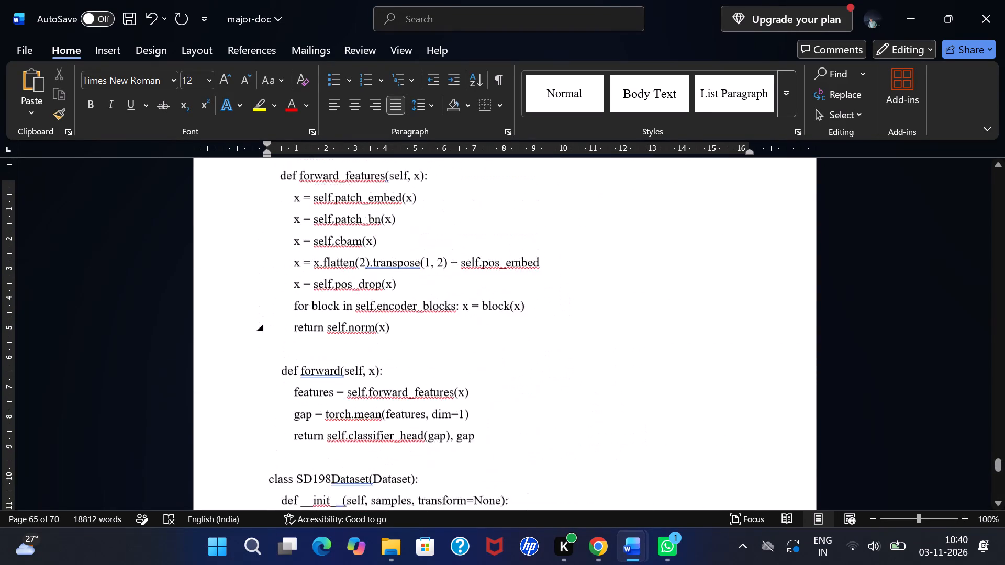
scroll(282, 342, up, 3)
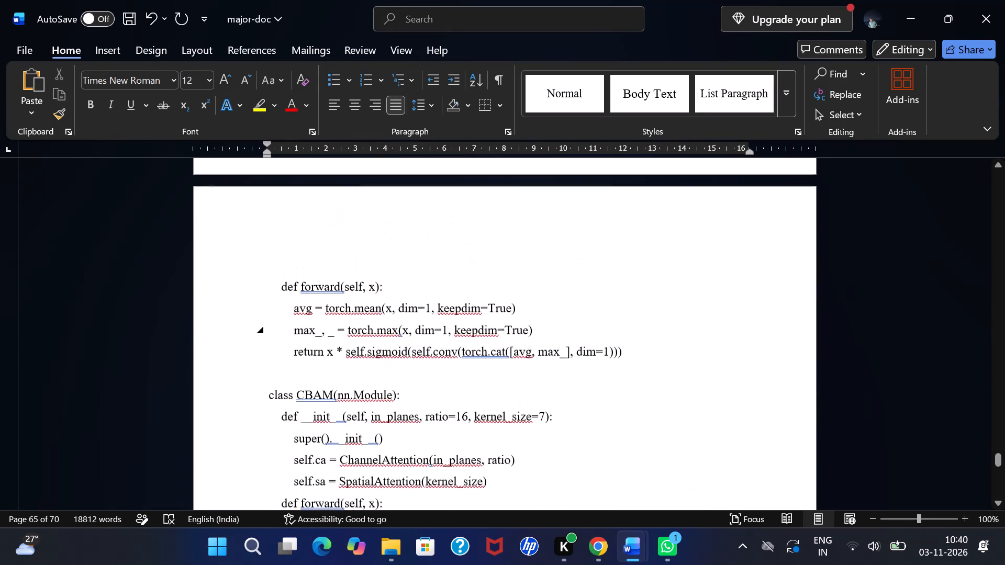
scroll(282, 342, up, 4)
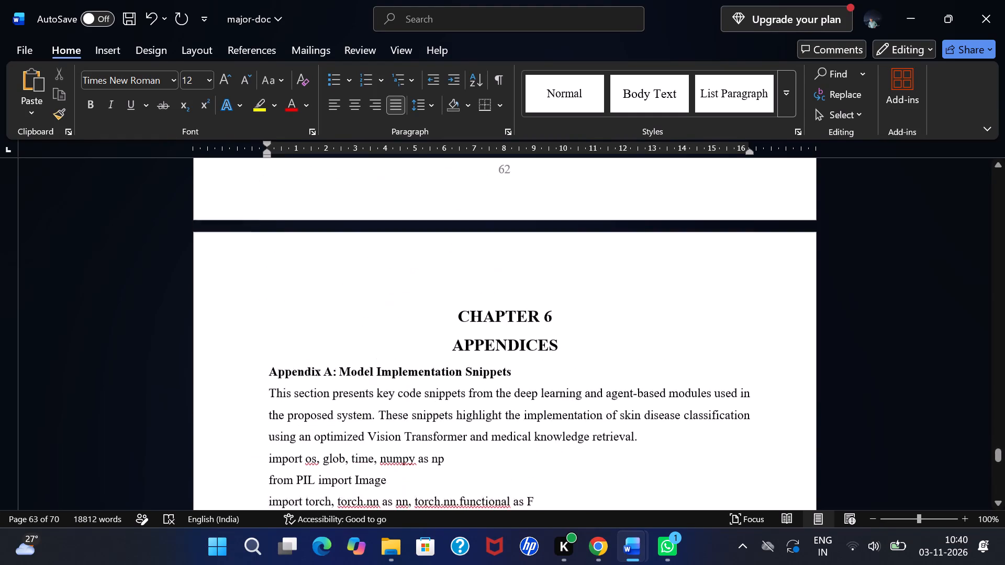
scroll(282, 342, up, 1)
scroll(282, 342, down, 2)
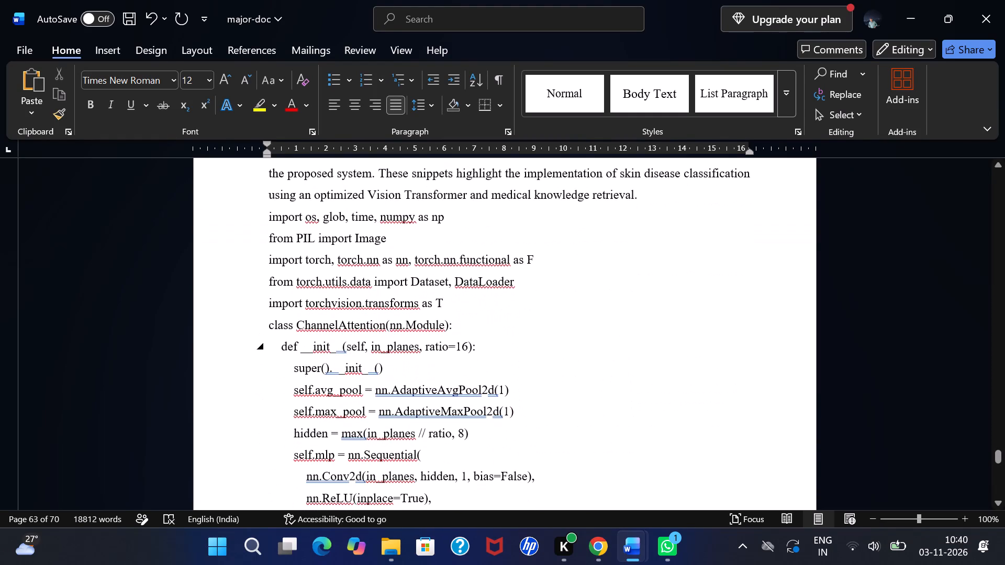
scroll(282, 342, down, 4)
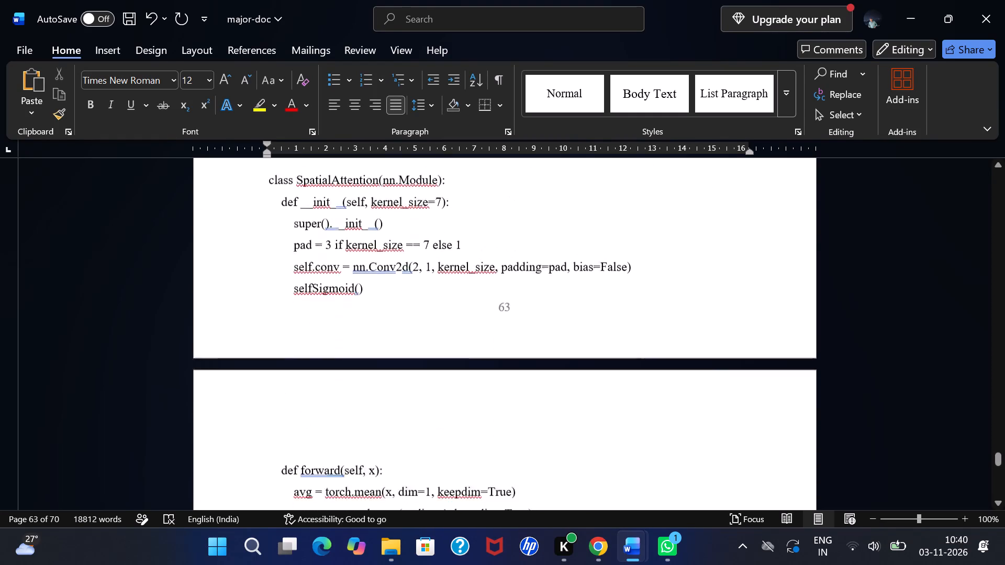
scroll(282, 342, down, 4)
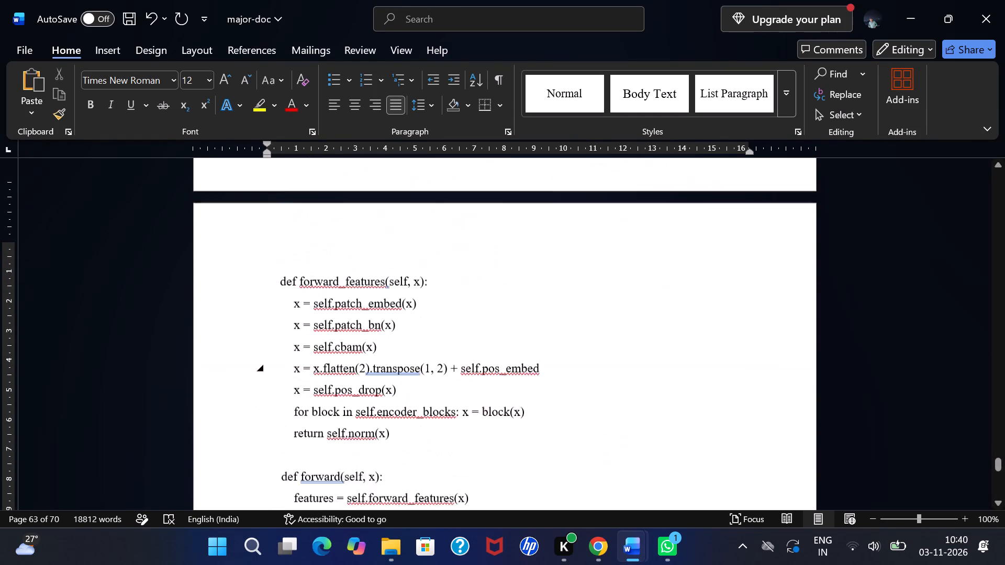
scroll(282, 342, down, 3)
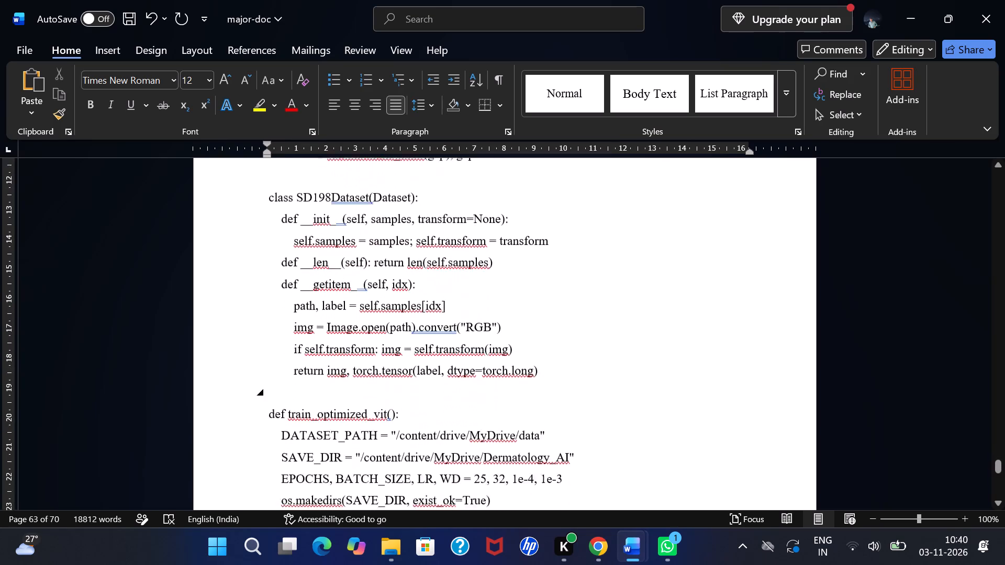
scroll(282, 342, down, 2)
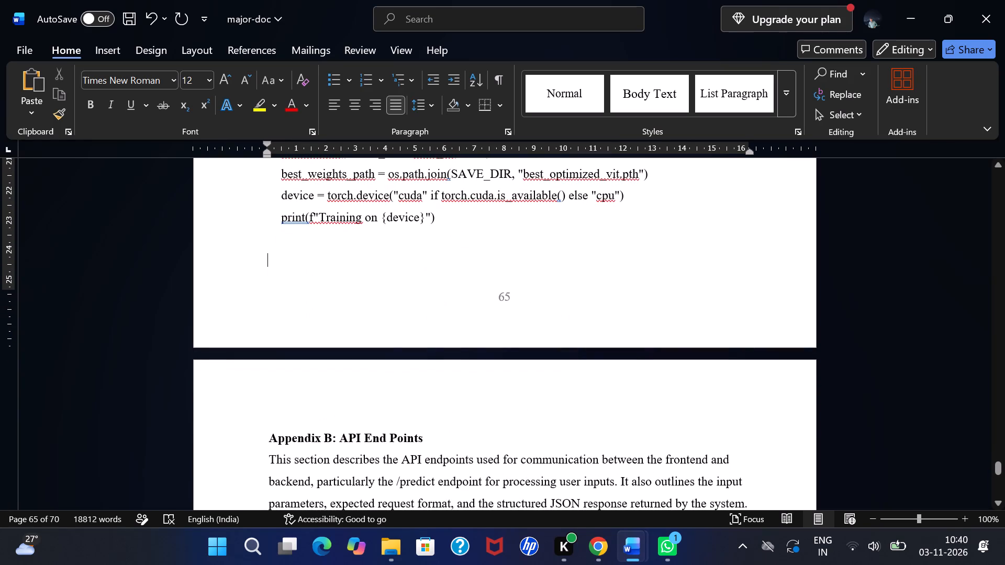
scroll(282, 342, down, 1)
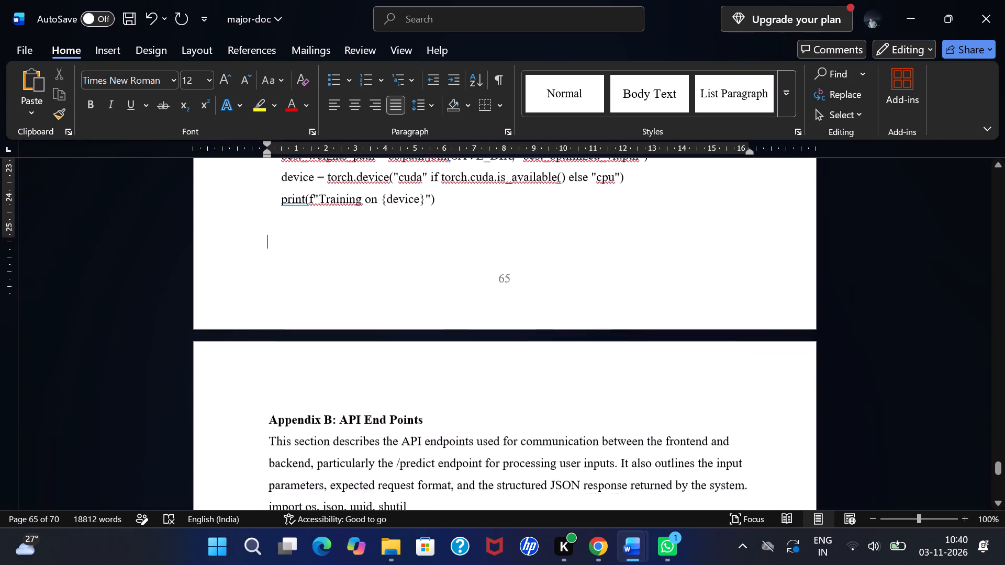
scroll(282, 342, up, 8)
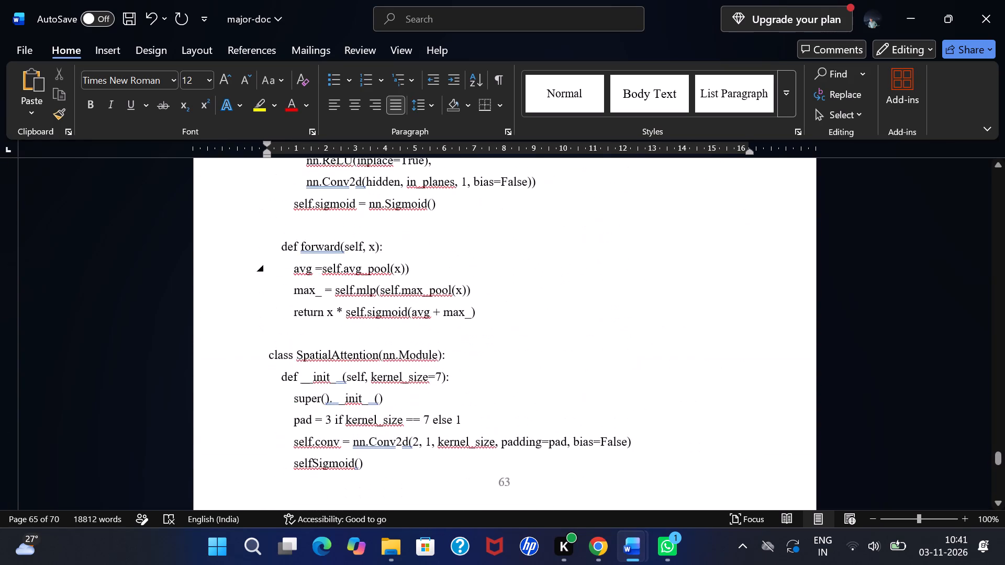
scroll(282, 342, up, 4)
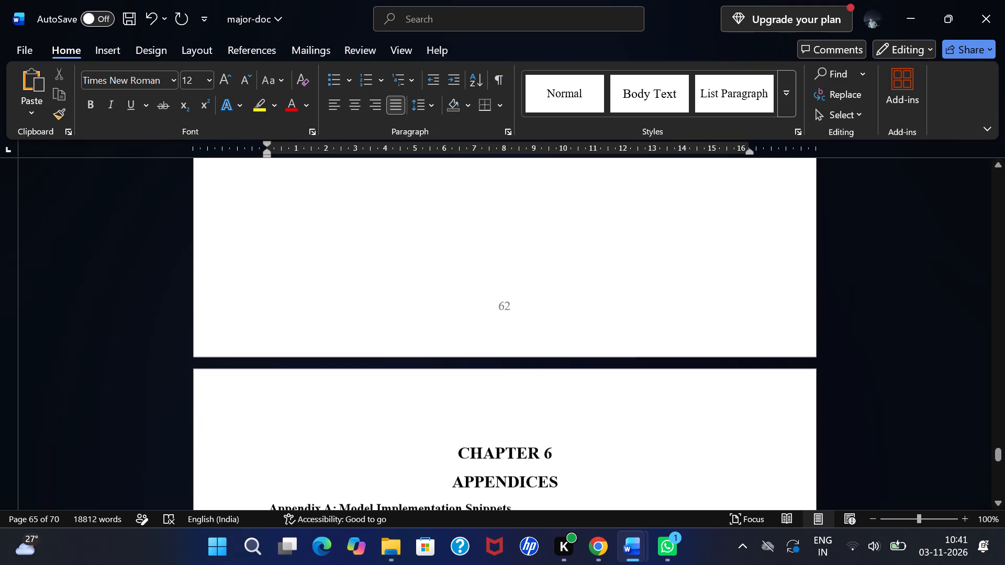
Look through the rest of the appendices and the References list to the end of the document.
scroll(282, 342, down, 10)
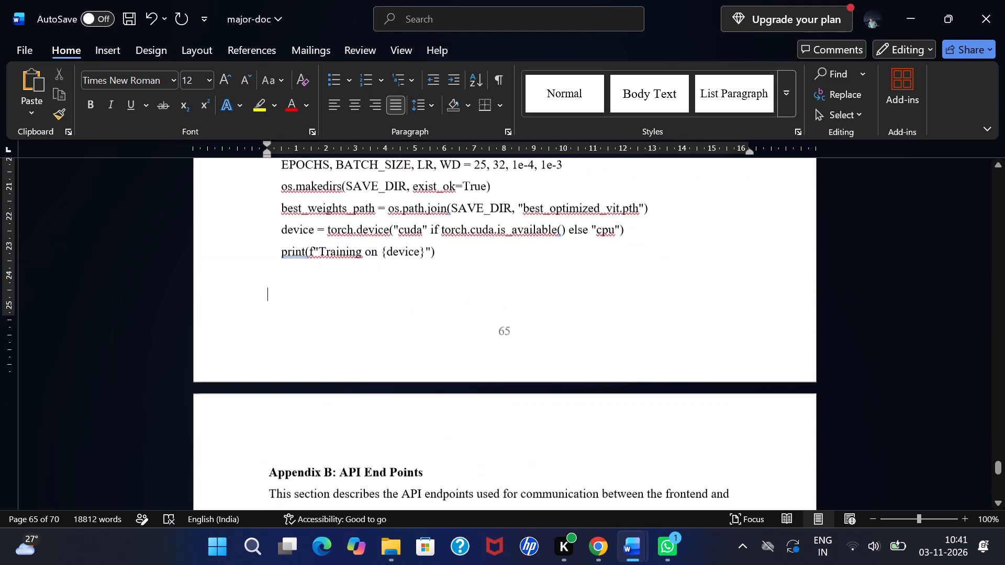
scroll(282, 342, down, 3)
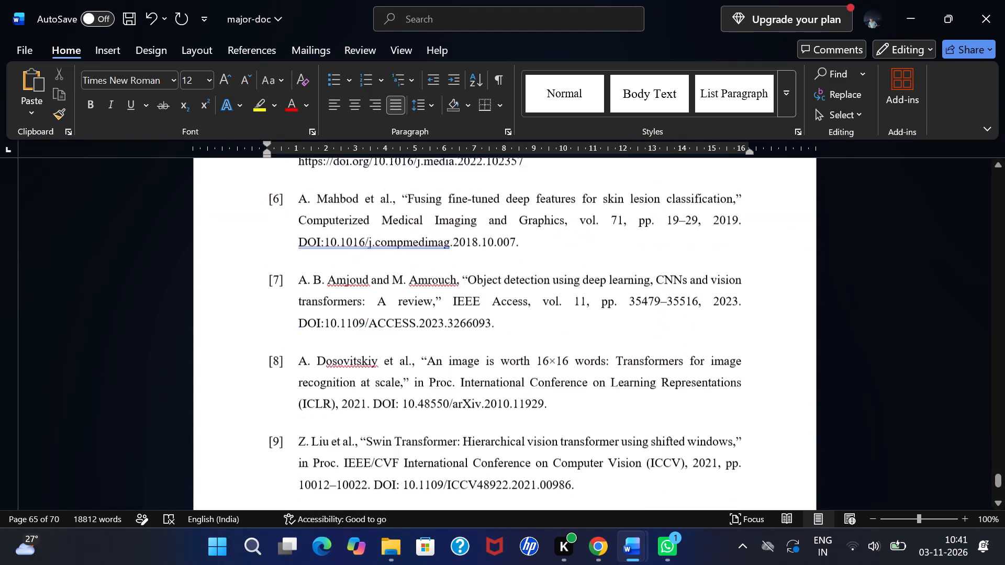
scroll(282, 342, down, 6)
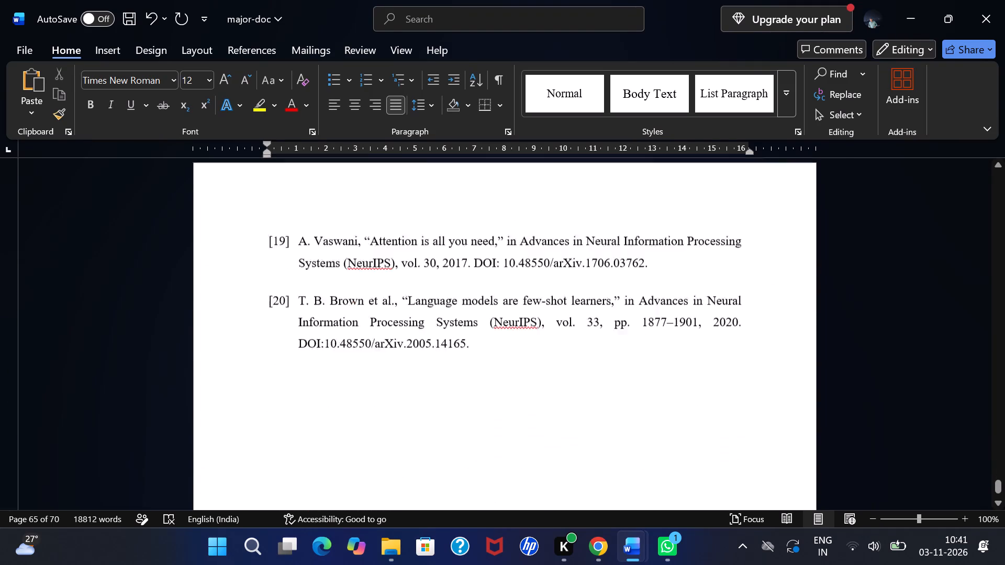
scroll(282, 342, down, 2)
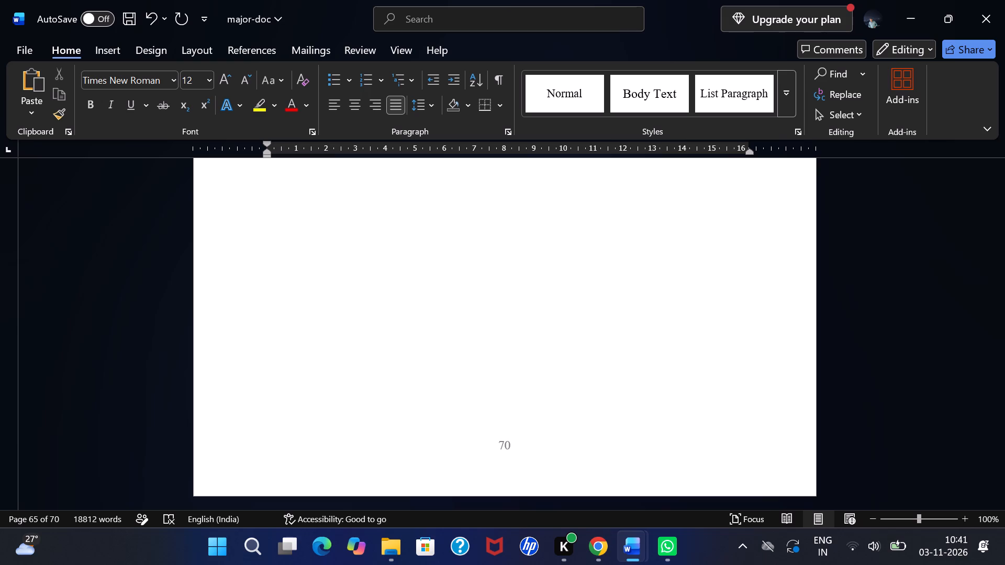
Look back from the References through the appendices to the Chapter 4 result screenshots and performance evaluation pages.
scroll(282, 342, up, 10)
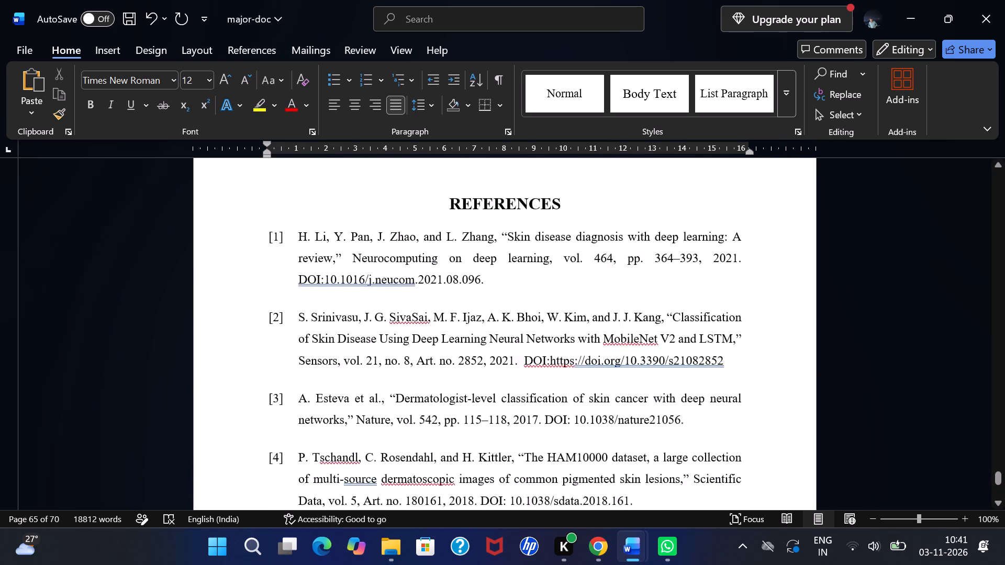
scroll(282, 342, up, 6)
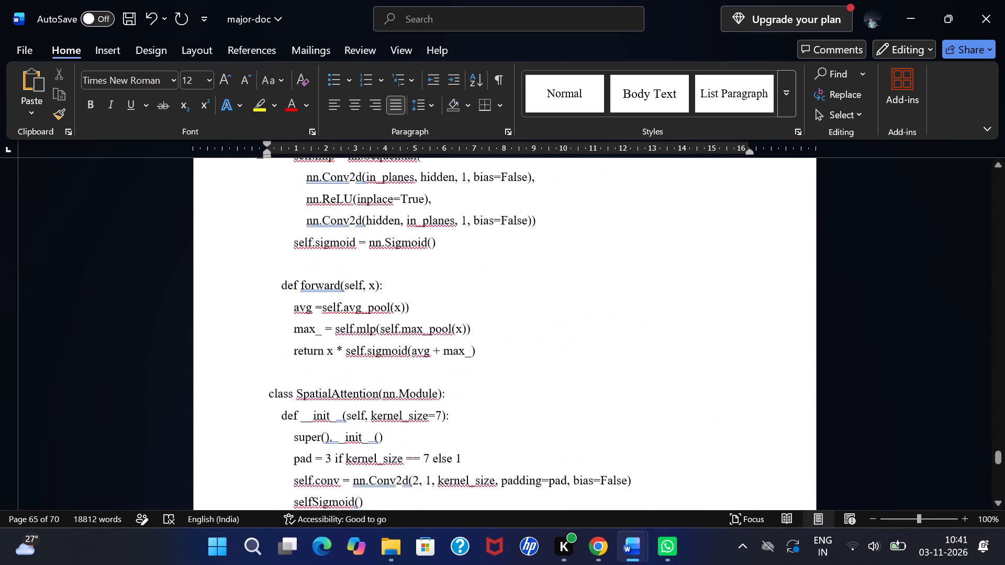
scroll(282, 342, up, 7)
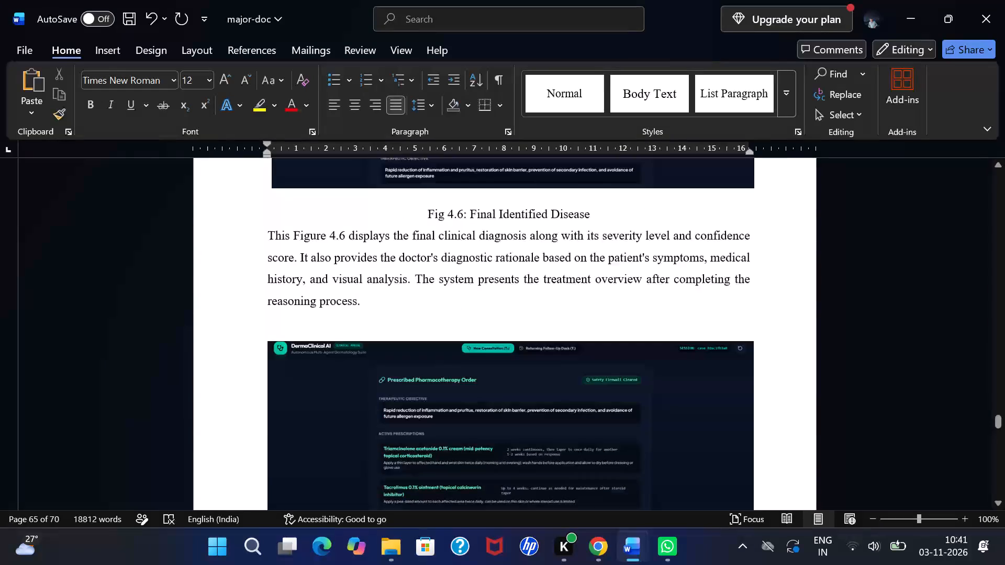
scroll(282, 342, up, 4)
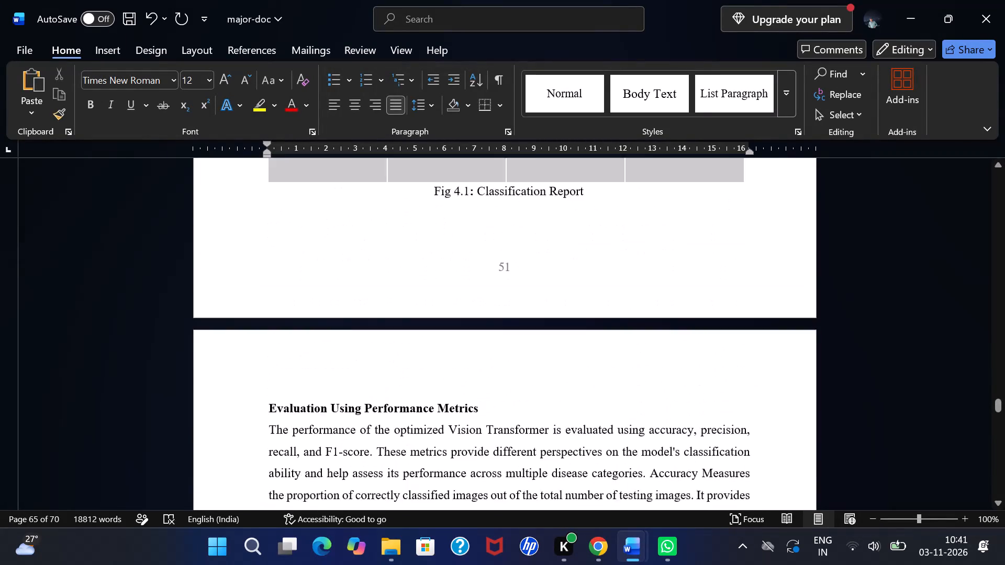
scroll(282, 342, down, 3)
Change "Fig" to "Figure" in the Classification Report caption (4.1) beneath the precision, recall and F1-score table.
scroll(282, 342, up, 1)
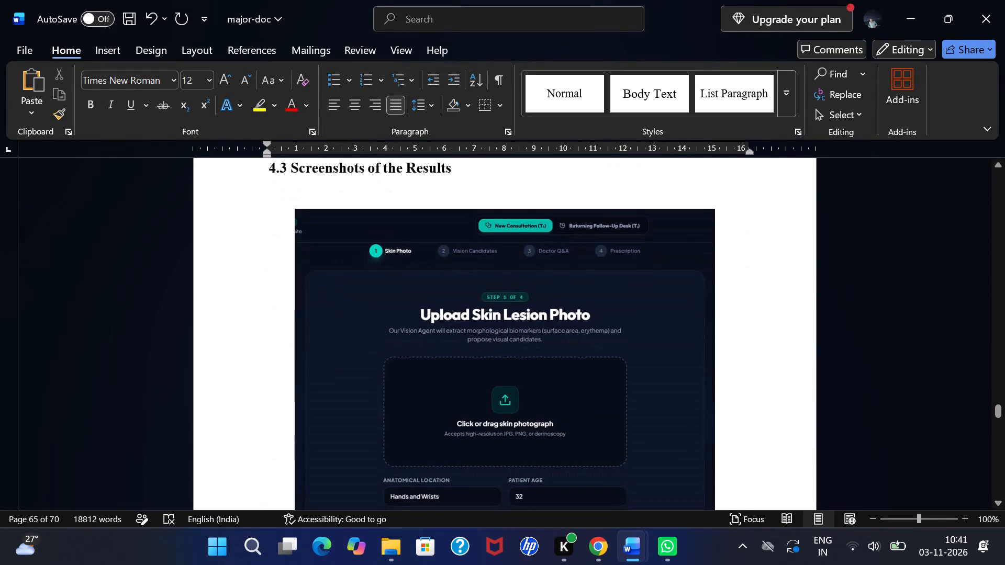
scroll(282, 342, up, 4)
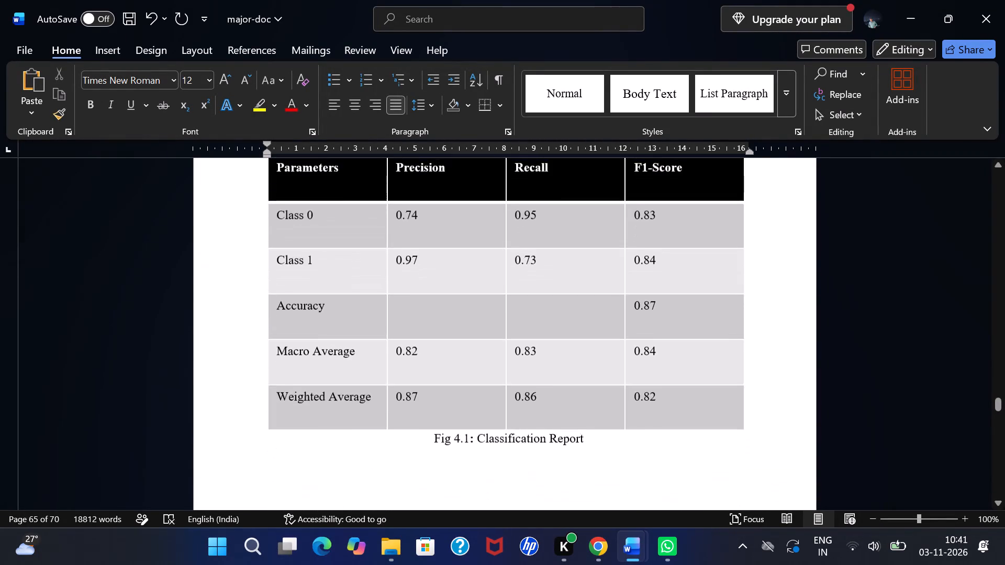
scroll(282, 342, up, 2)
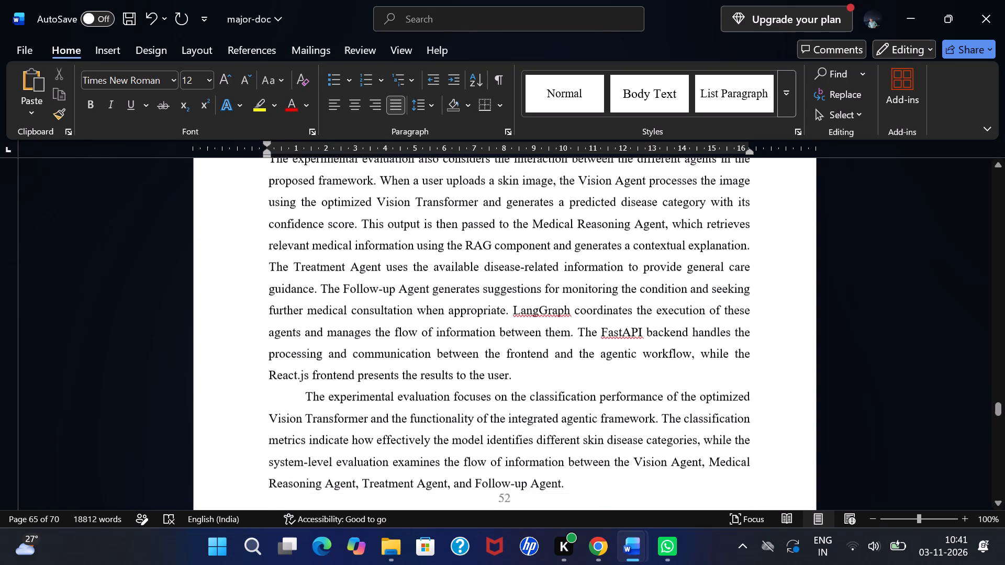
scroll(282, 342, up, 1)
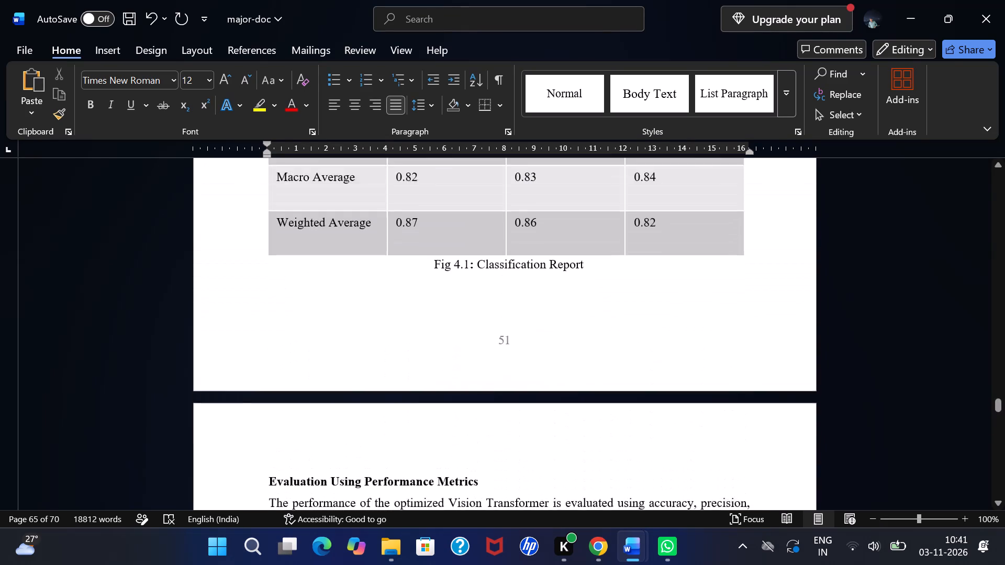
scroll(282, 342, up, 3)
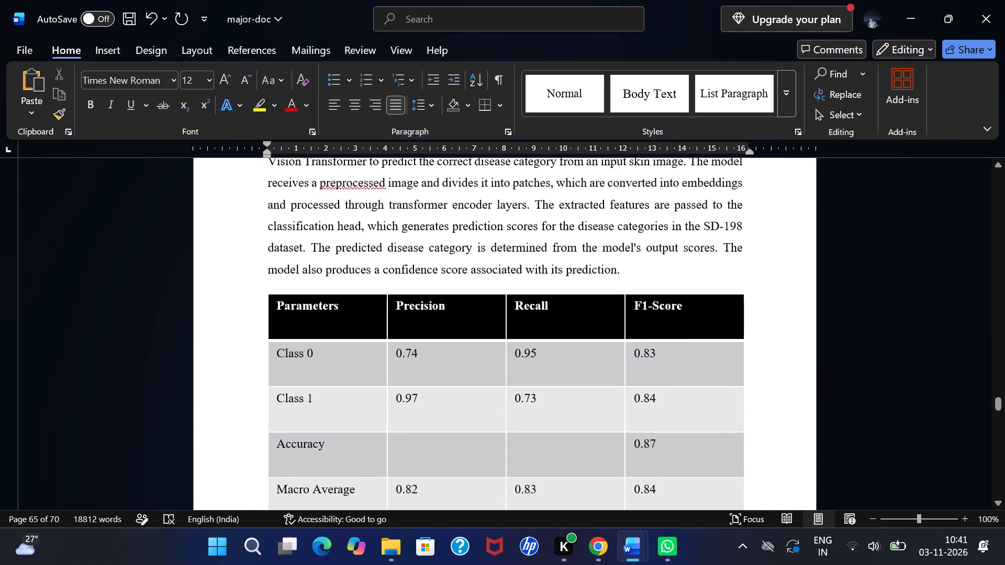
scroll(282, 342, up, 1)
scroll(282, 342, down, 1)
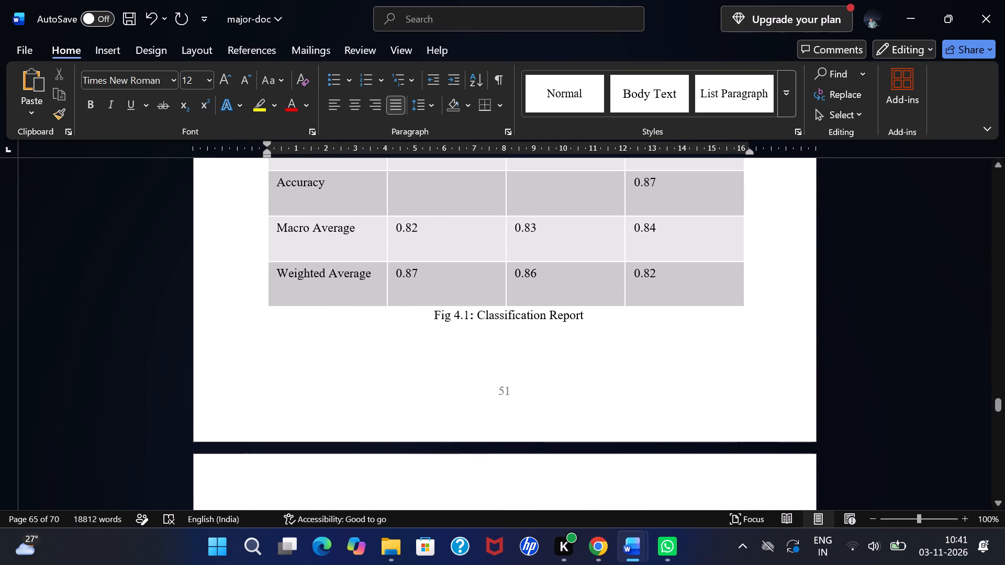
scroll(282, 342, down, 1)
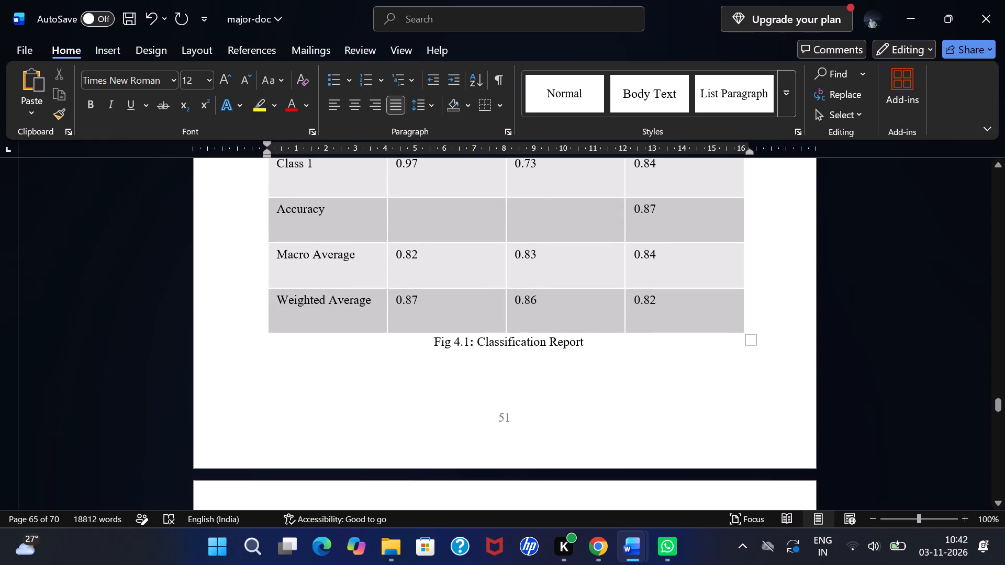
click(448, 344)
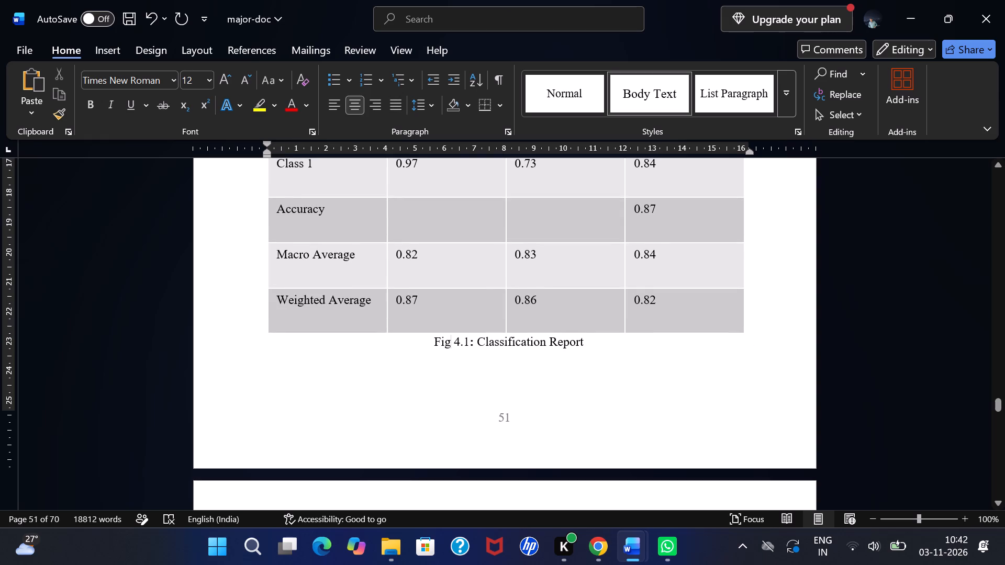
text(ure)
scroll(540, 412, right, 1)
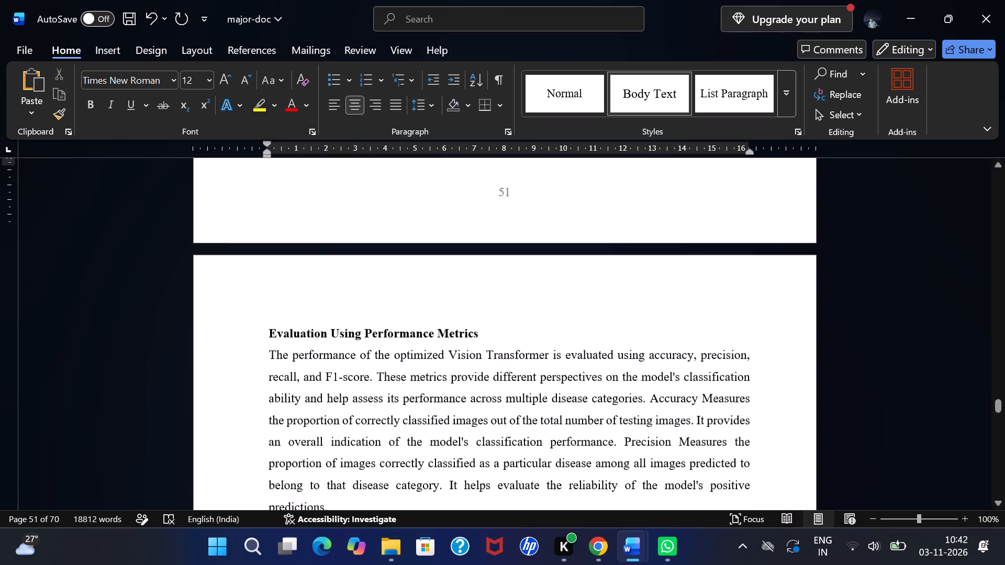
scroll(540, 412, right, 1)
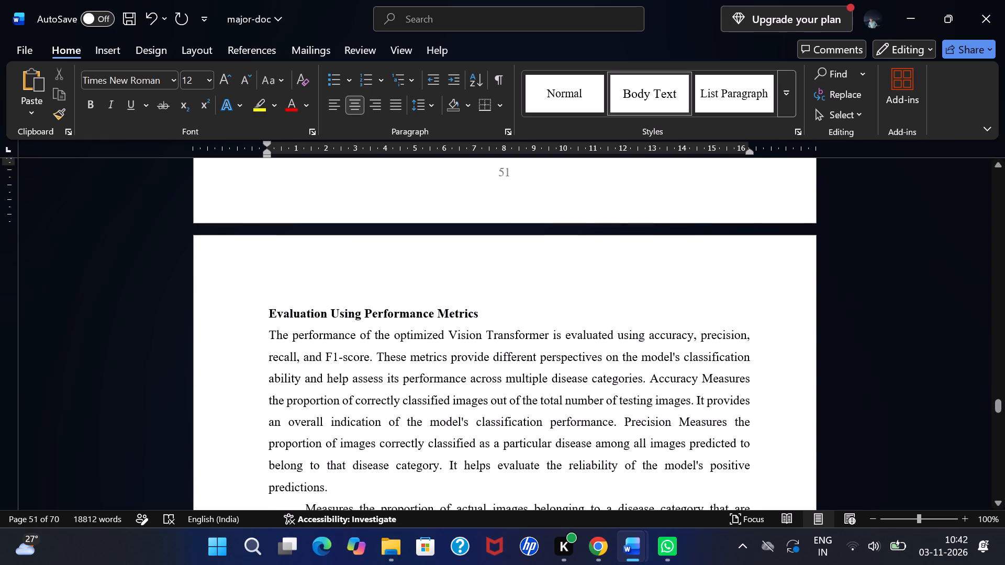
scroll(540, 412, right, 1)
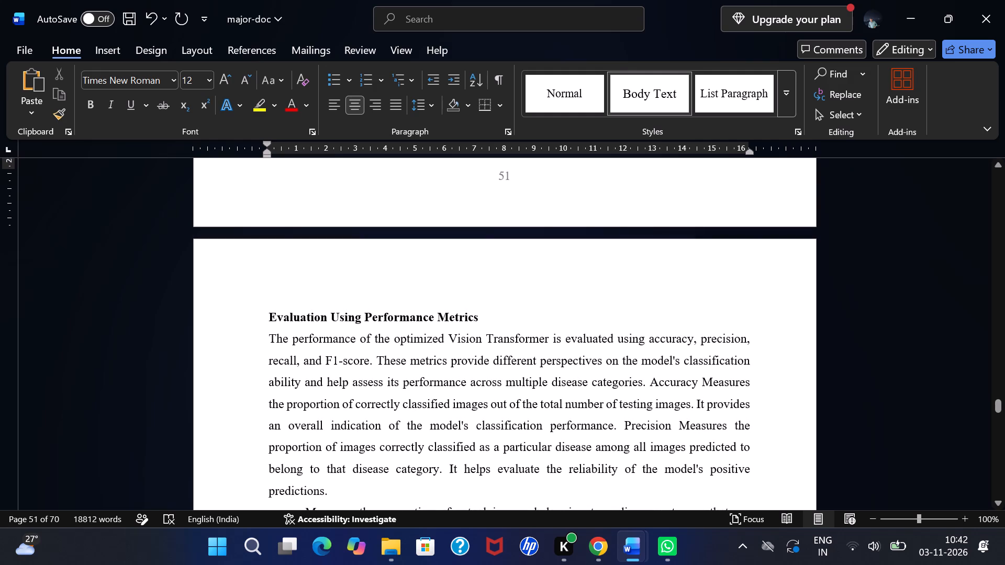
scroll(540, 412, right, 1)
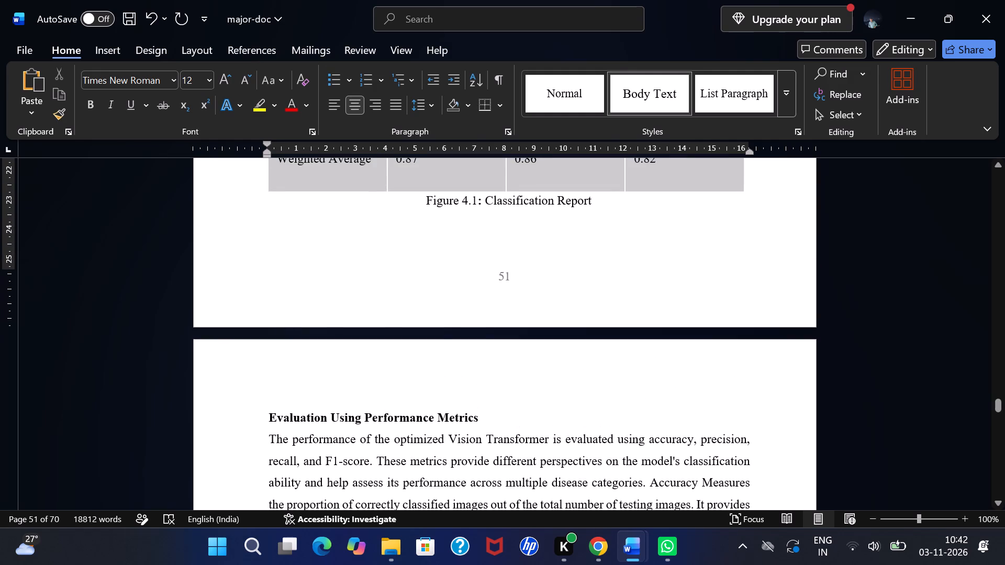
scroll(540, 412, right, 2)
scroll(540, 412, up, 1)
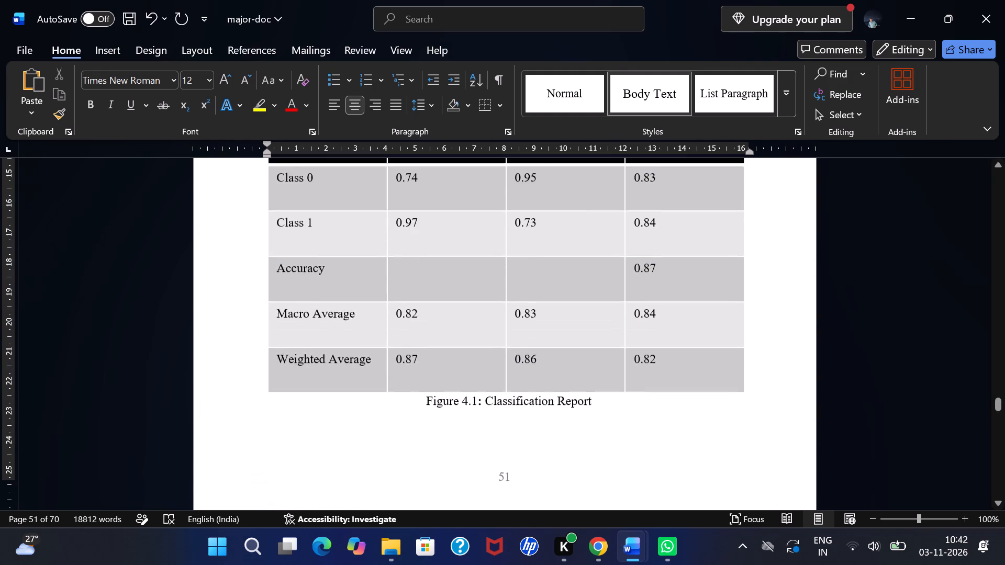
Replace "The" with "Figure 4.1 shows" at the start of the Evaluation Using Performance Metrics paragraph.
scroll(540, 412, down, 1)
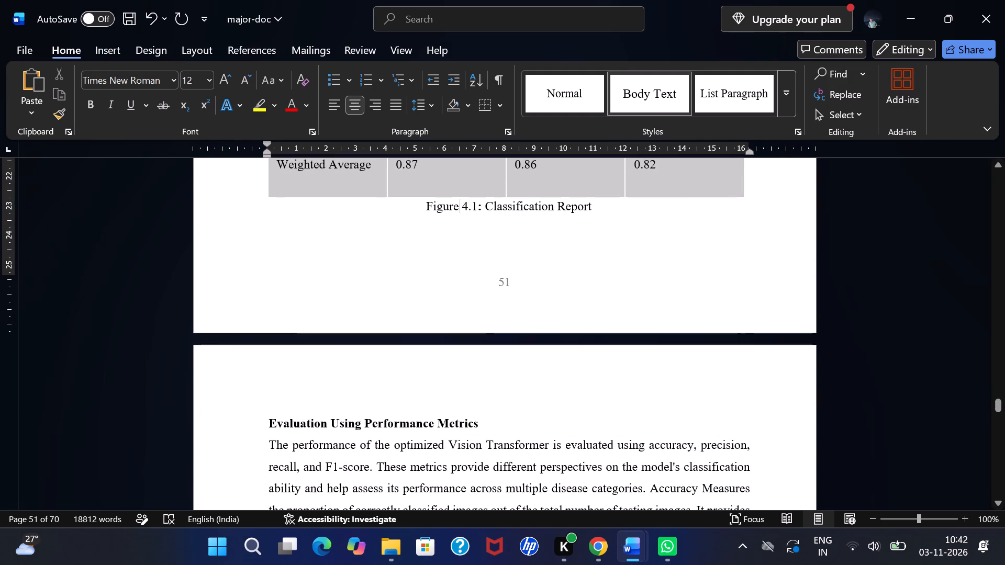
click(288, 446)
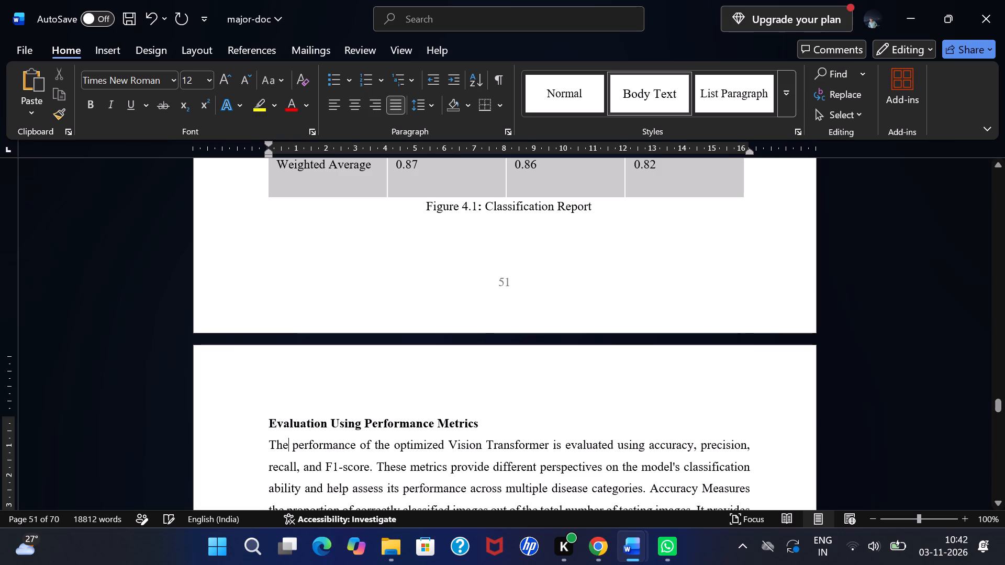
key(BackSpace)
key(BackSpace)
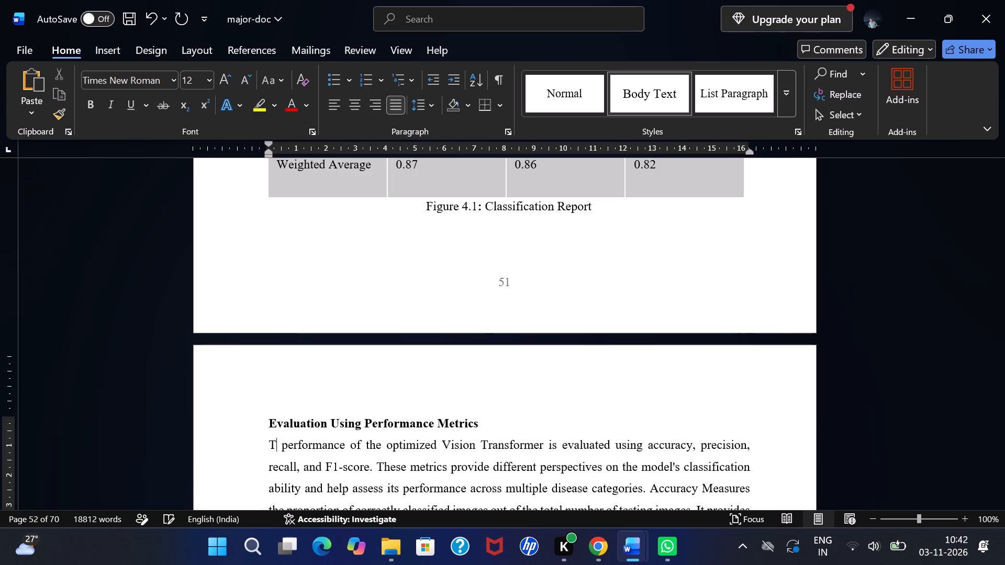
key(BackSpace)
key(shift+f)
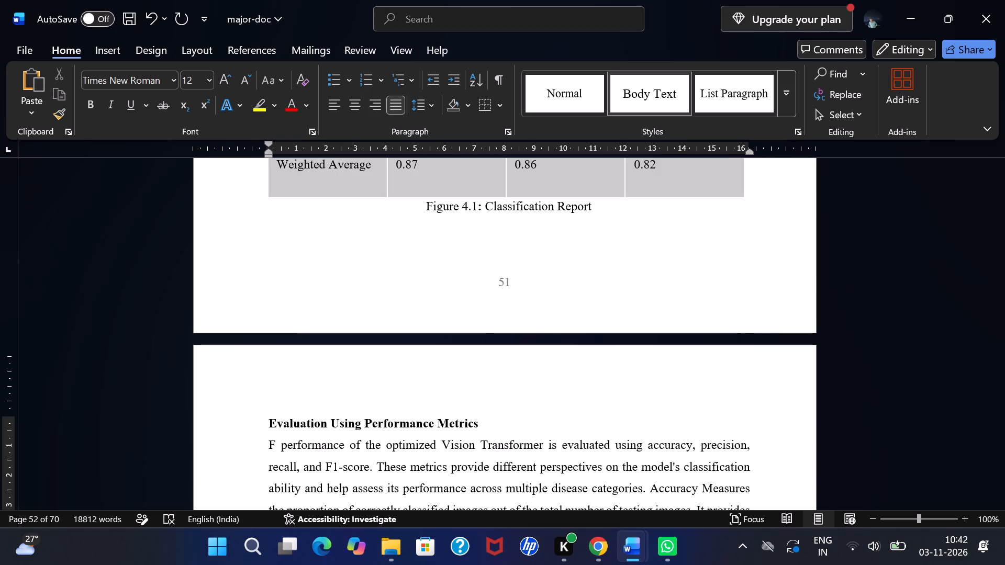
text(igure 4.1 shows)
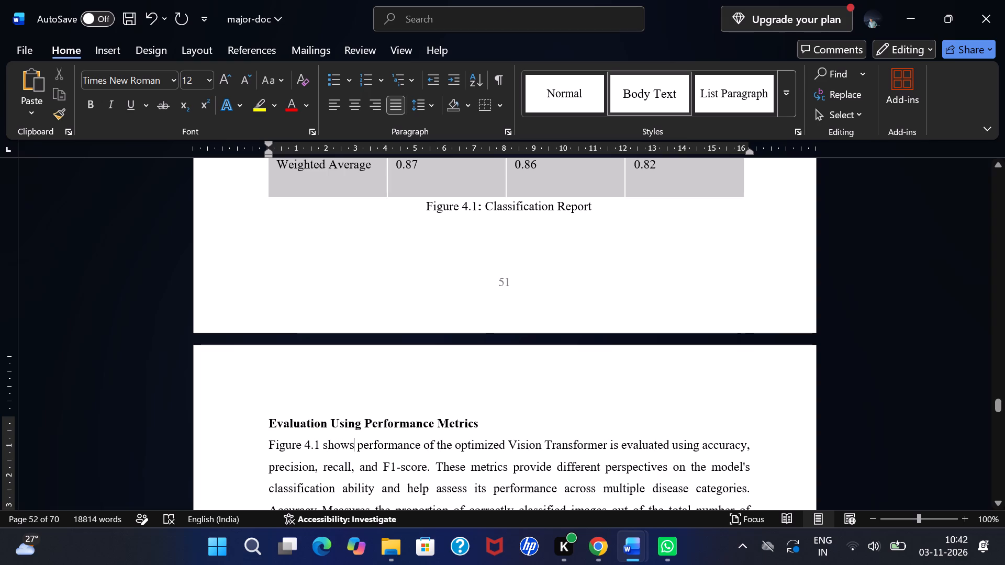
Insert "Table 4.1" after the opening "The" in the first paragraph of section 4.2 on the experimental results.
scroll(392, 459, up, 8)
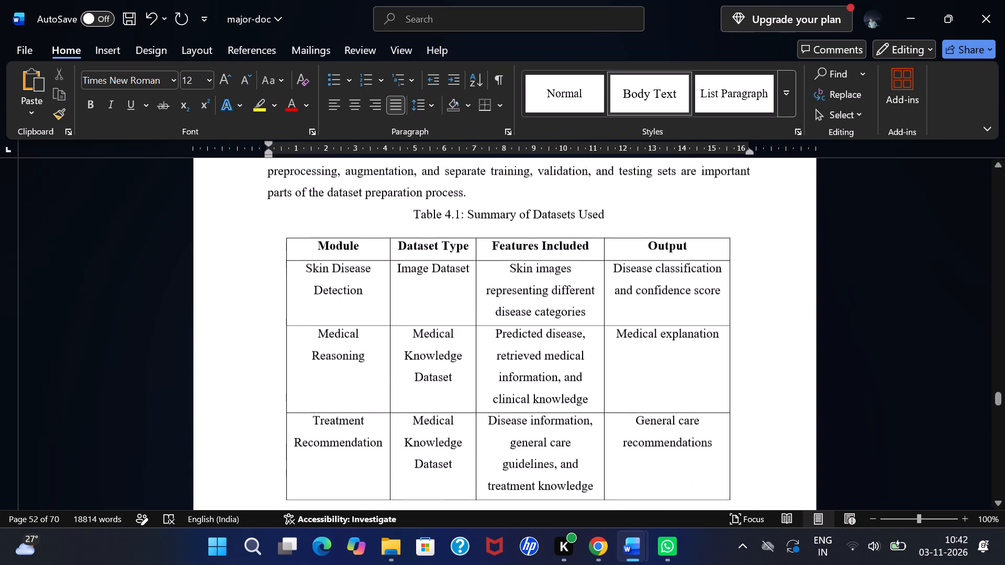
scroll(392, 459, up, 2)
scroll(392, 459, down, 1)
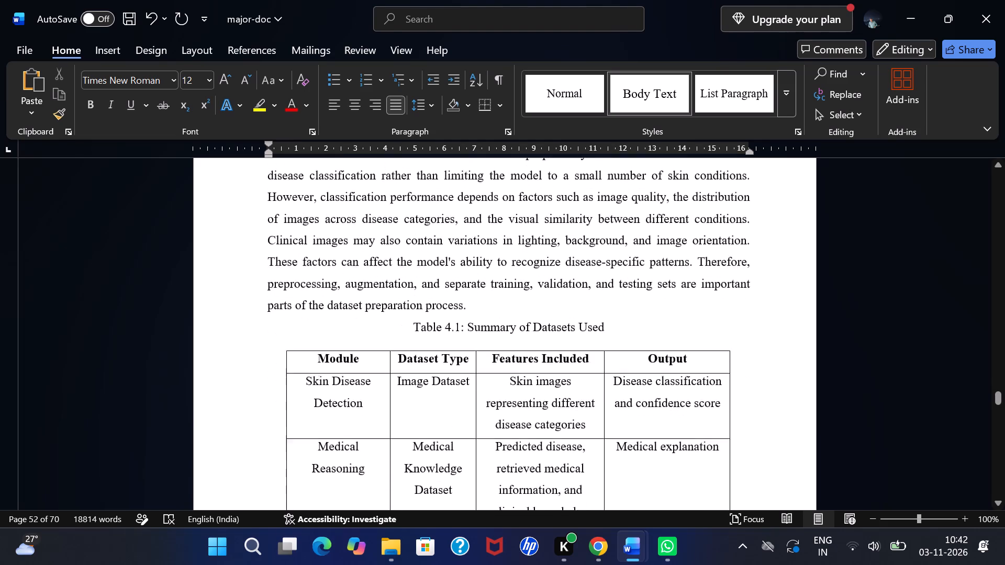
scroll(392, 459, down, 2)
scroll(392, 459, right, 1)
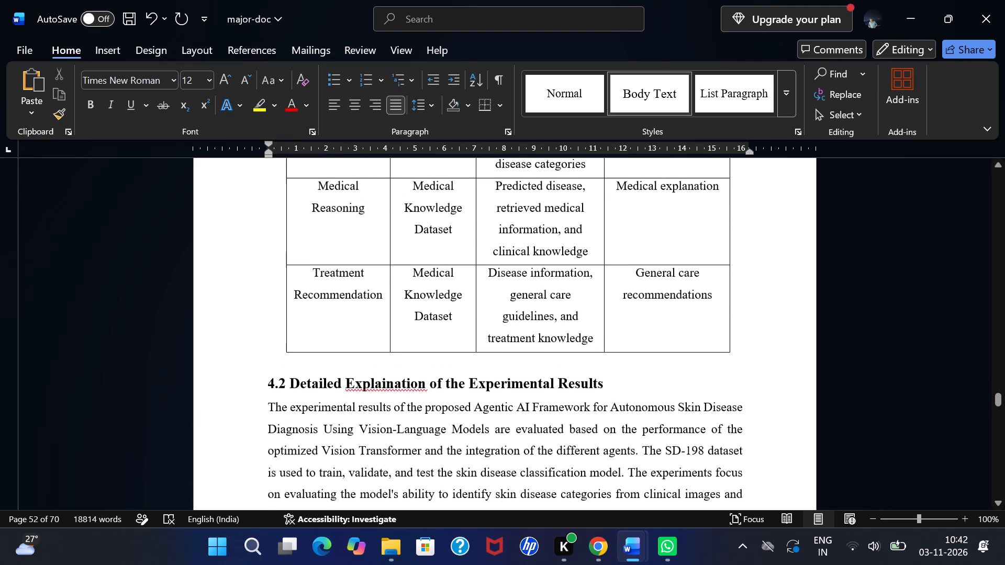
scroll(392, 459, right, 2)
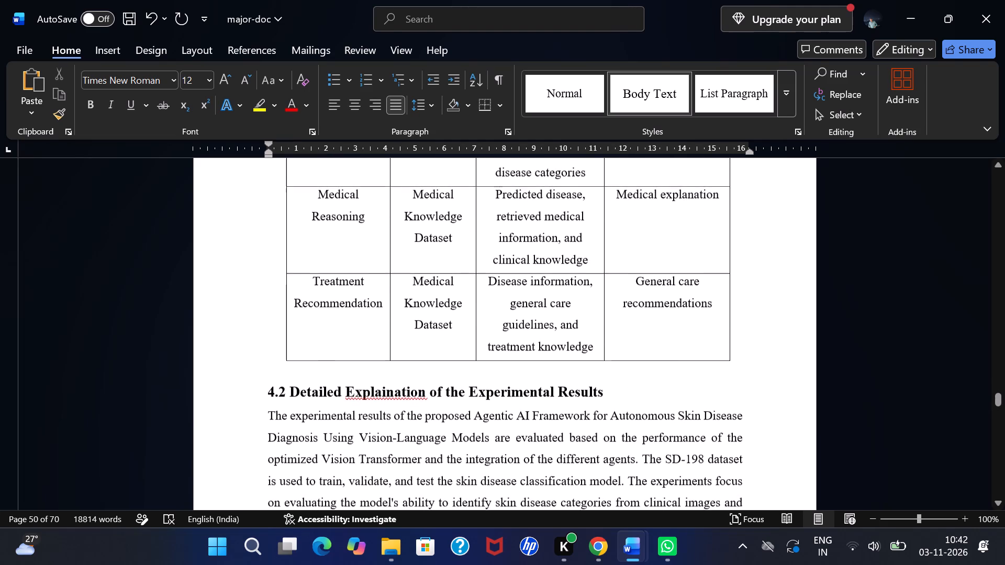
scroll(392, 459, right, 2)
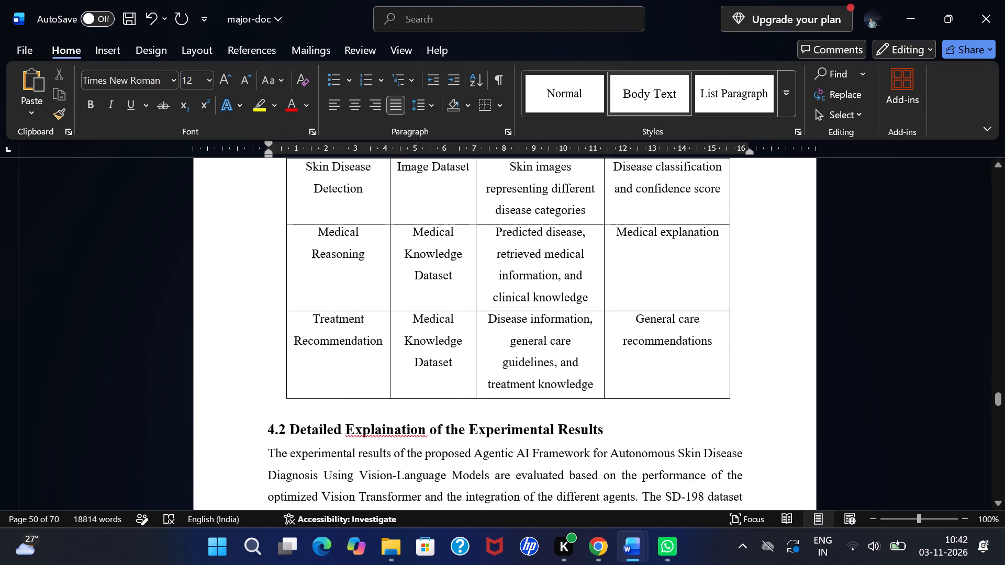
scroll(392, 459, right, 1)
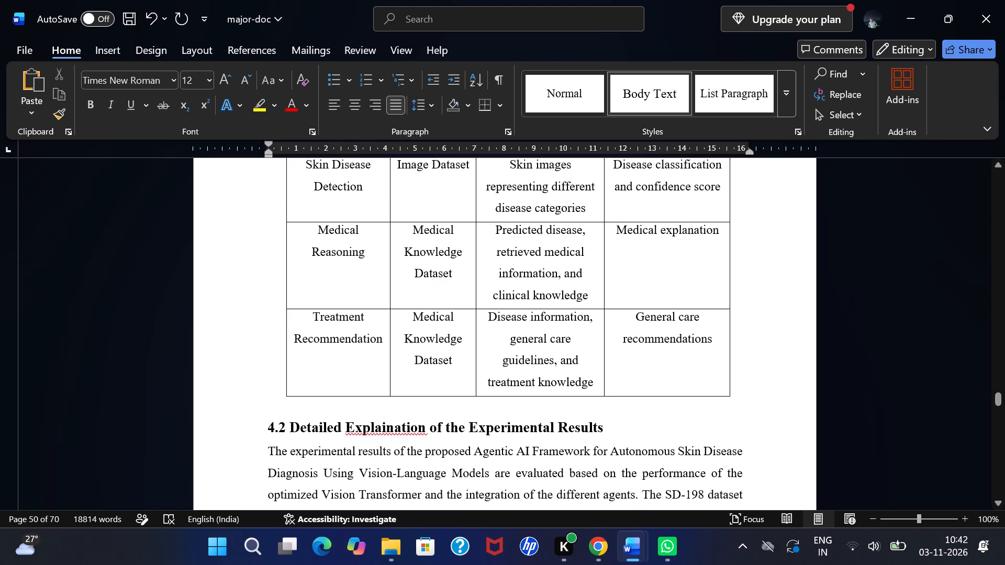
click(289, 454)
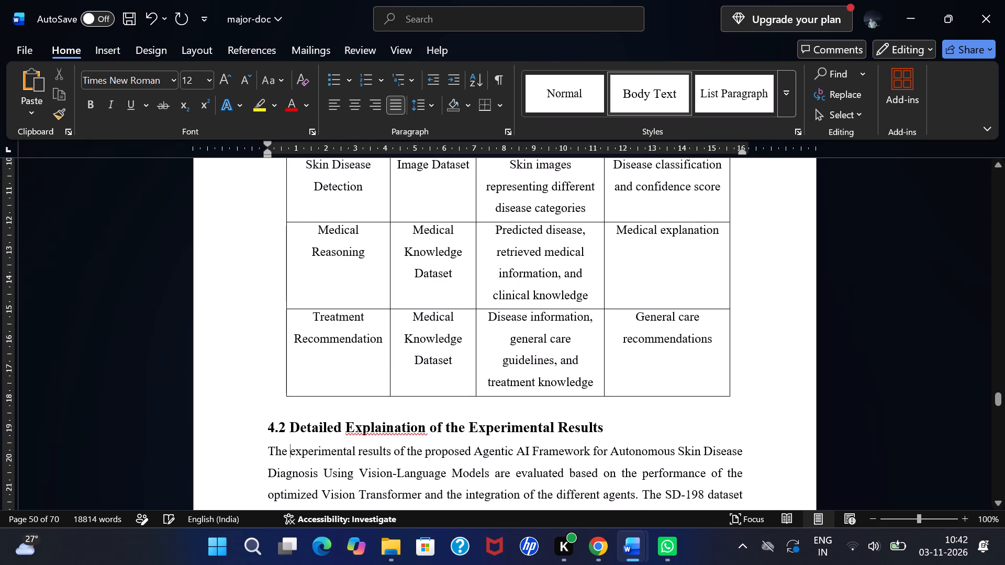
key(shift+t)
key(a)
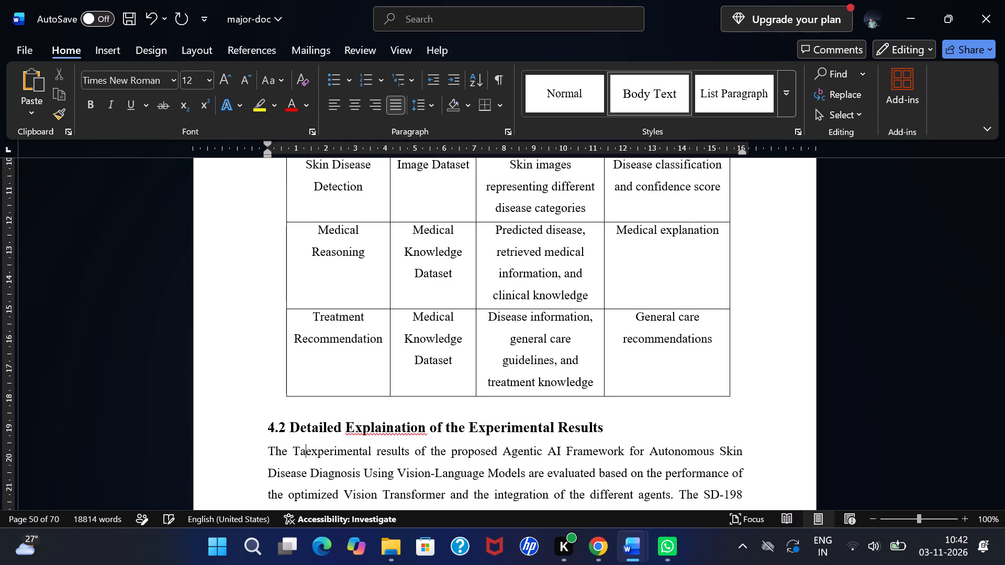
text(ble)
key(space)
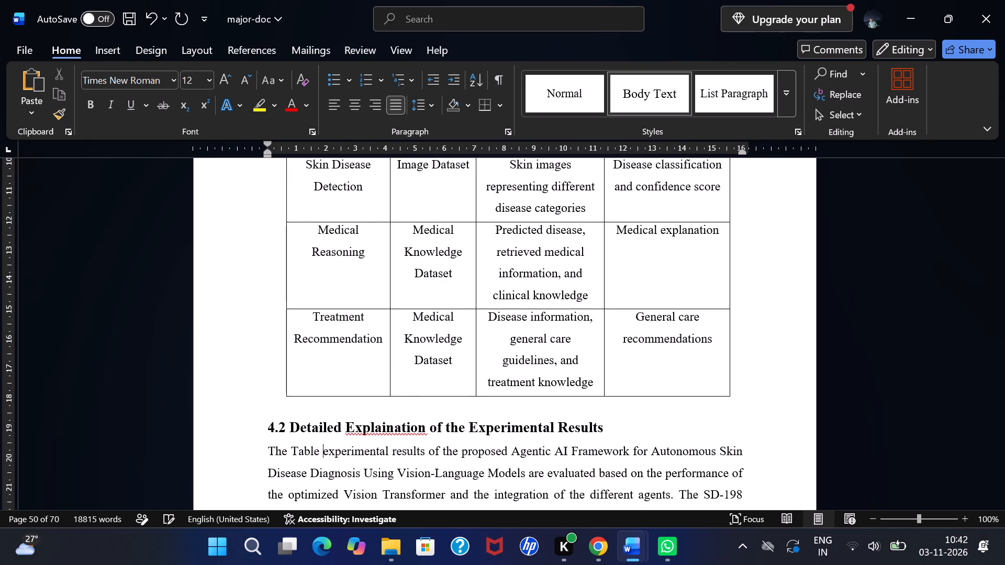
scroll(289, 454, right, 1)
text(4.1)
key(space)
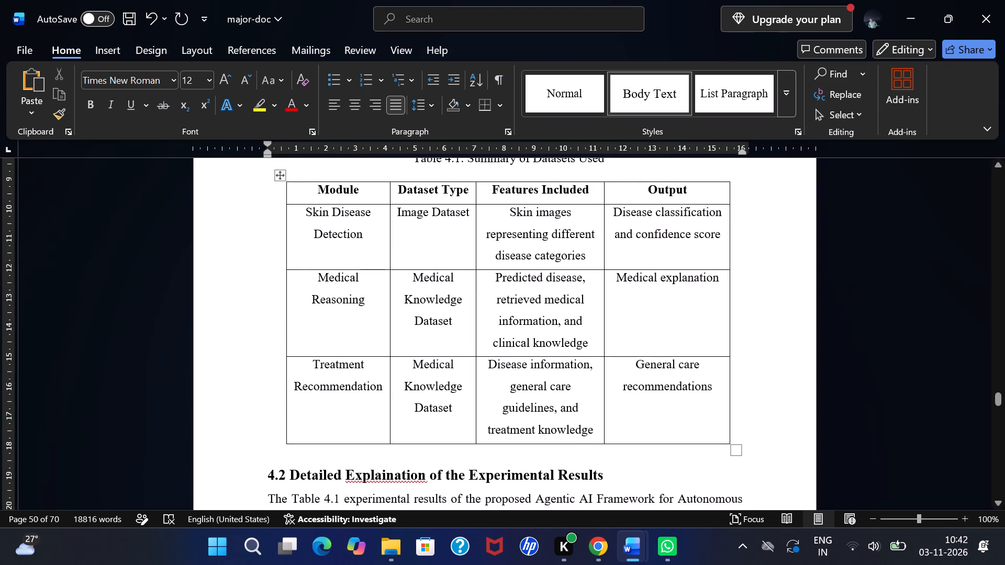
Delete the paragraph about the recommended GPU and programming language that follows the Hardware Requirements table at the end of Chapter 3.
scroll(348, 400, up, 5)
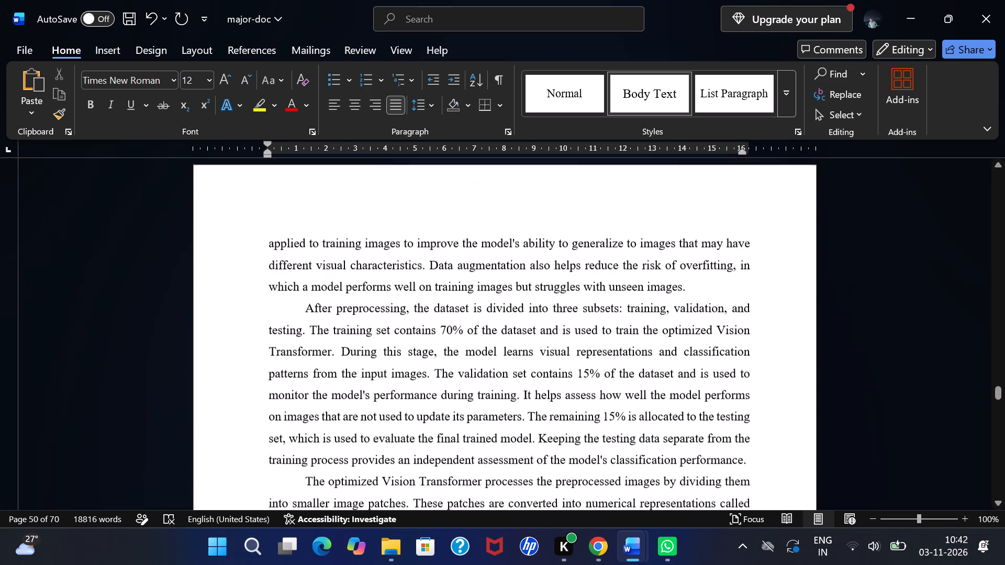
scroll(348, 400, up, 5)
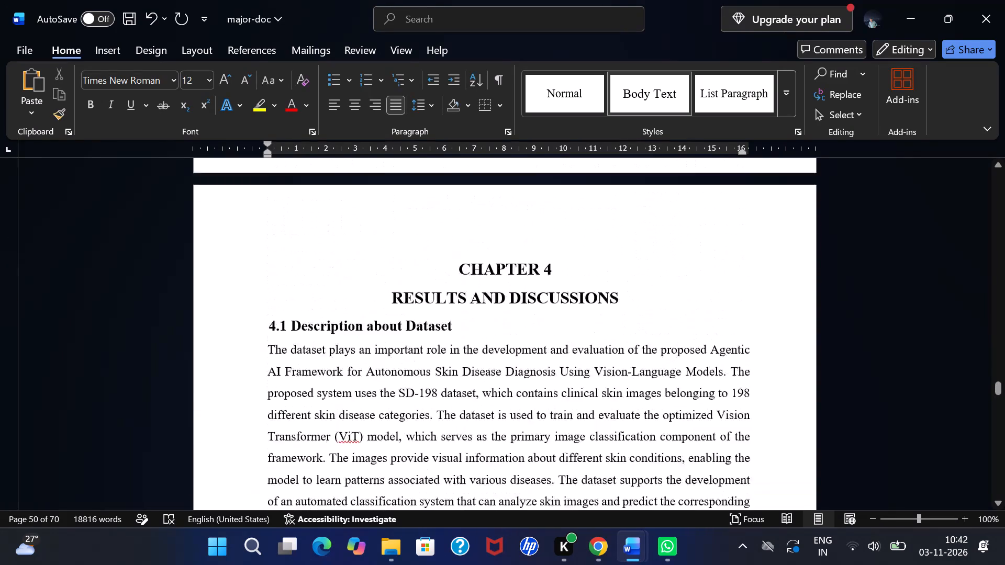
scroll(348, 400, up, 2)
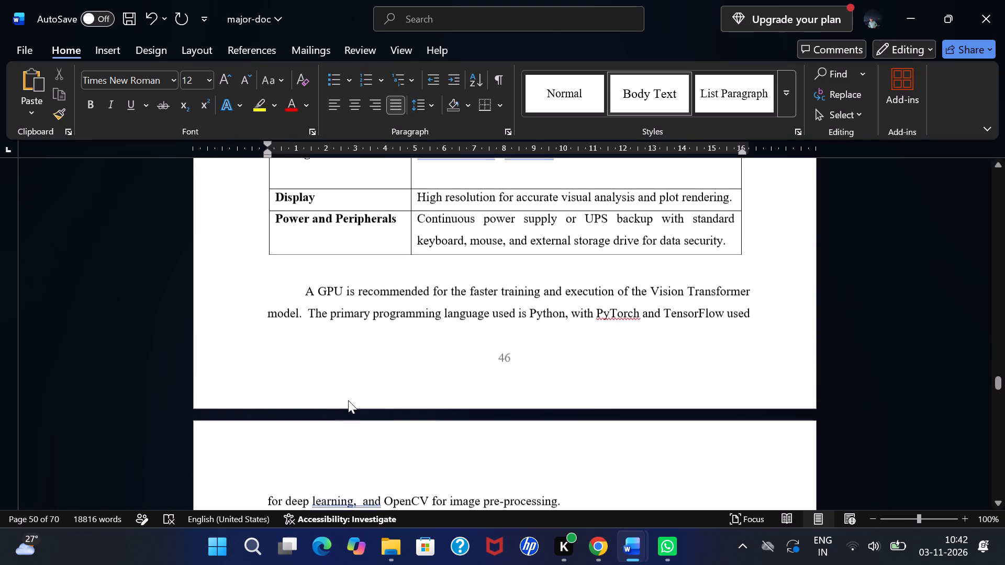
scroll(348, 400, down, 1)
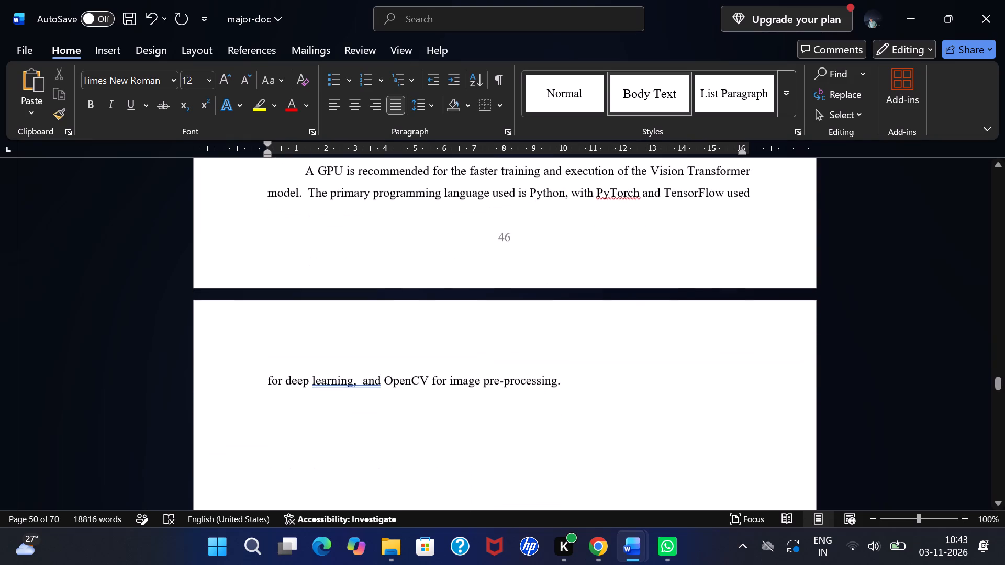
drag(567, 384, 279, 169)
key(BackSpace)
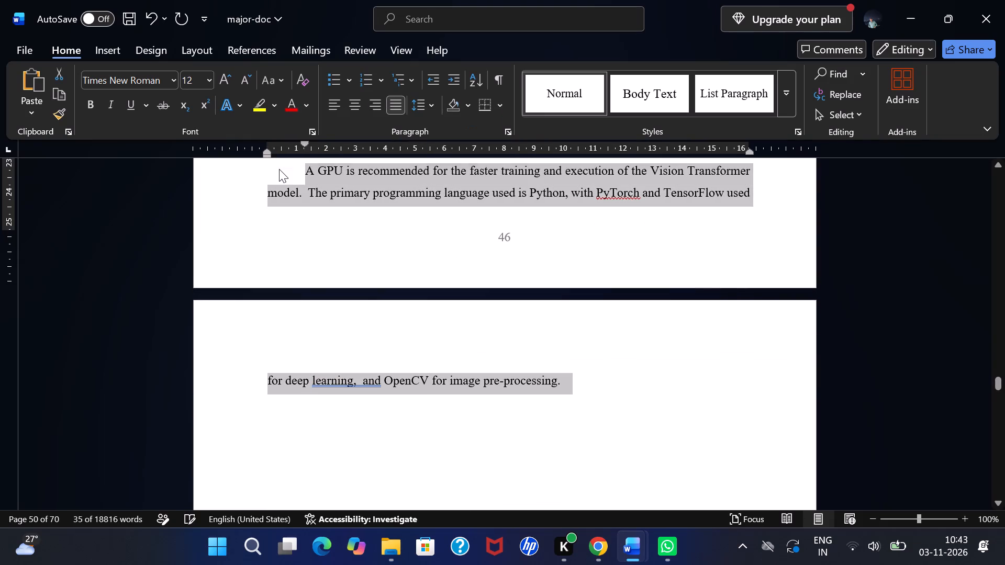
Look back through the Chapter 3 requirements text and section 3.4 Software and Hardware Requirements, including the start of Chapter 4.
scroll(279, 169, up, 2)
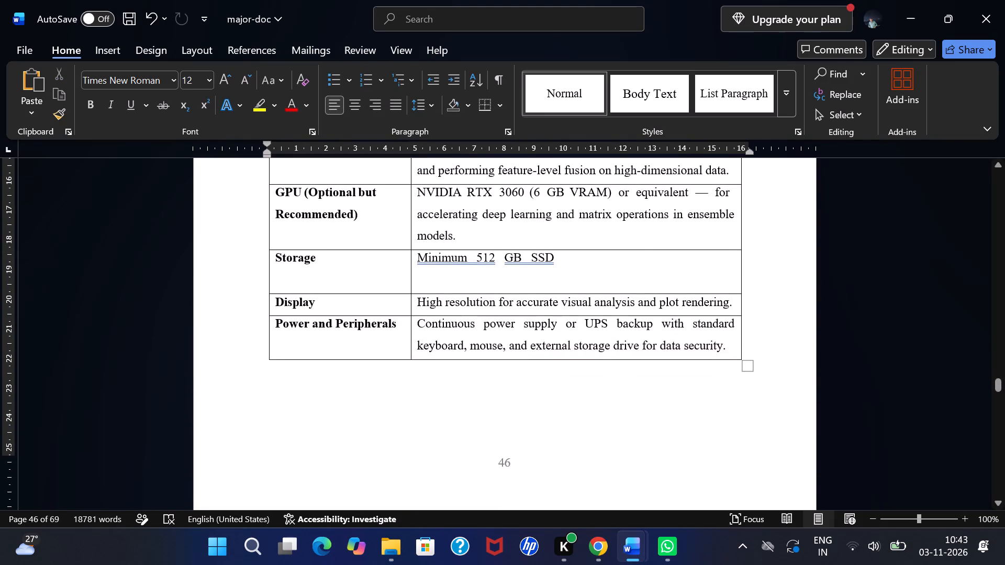
scroll(279, 169, up, 3)
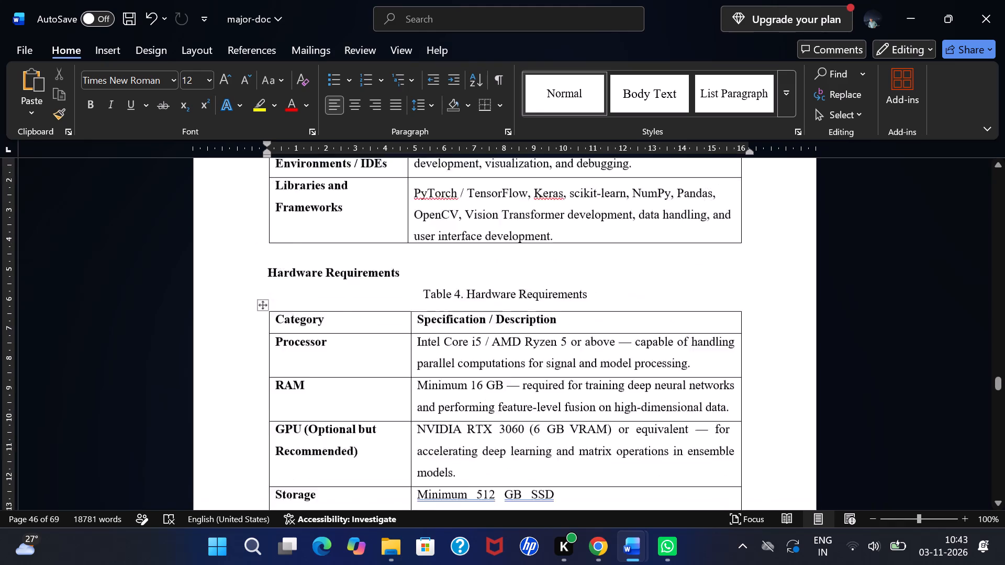
scroll(279, 169, up, 3)
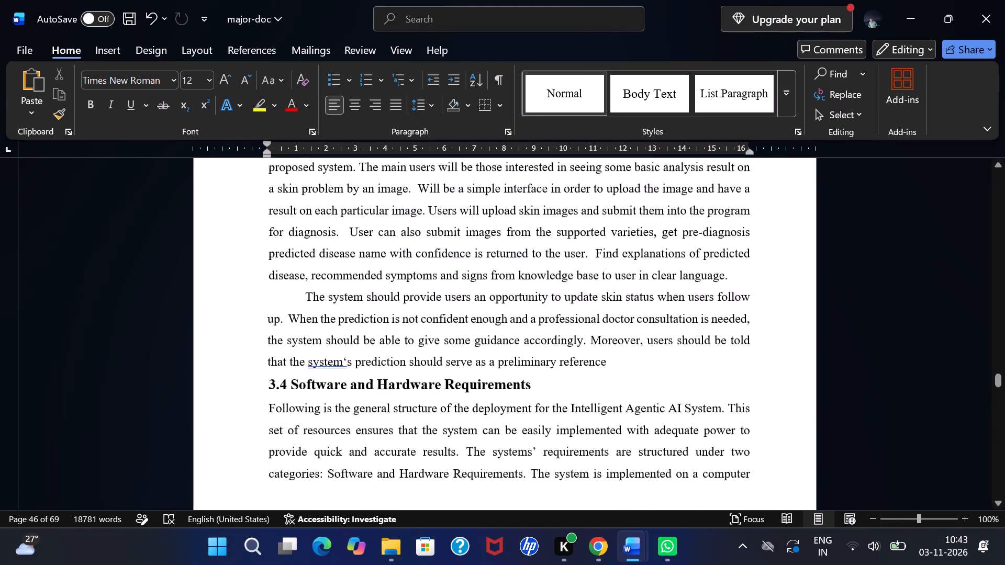
scroll(279, 169, up, 3)
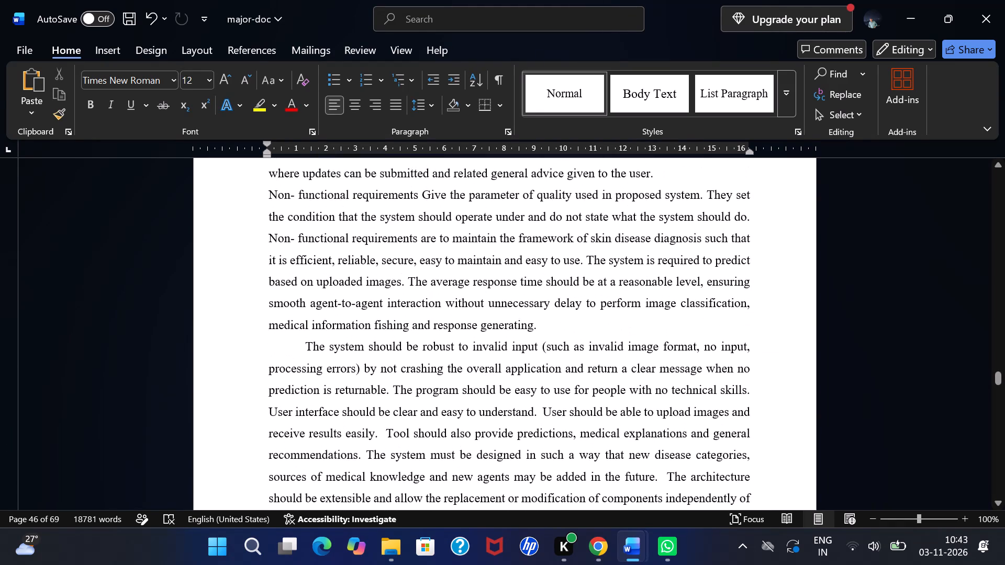
scroll(279, 169, up, 4)
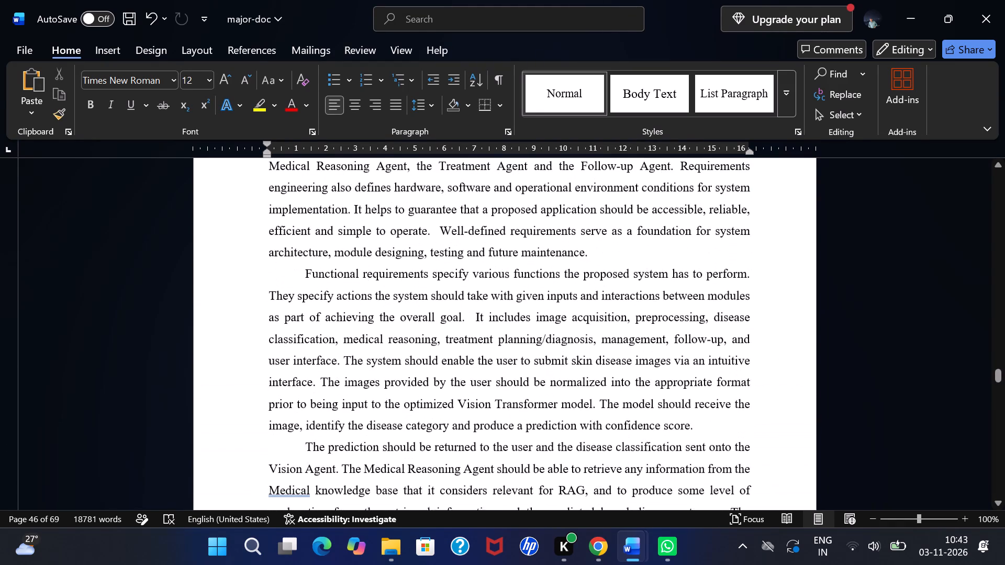
scroll(279, 169, down, 4)
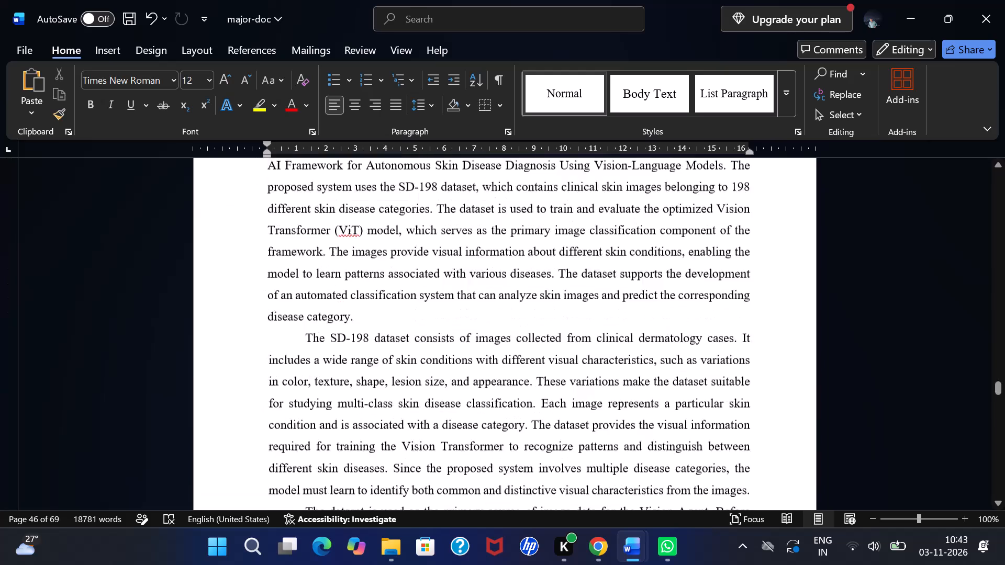
scroll(279, 169, up, 2)
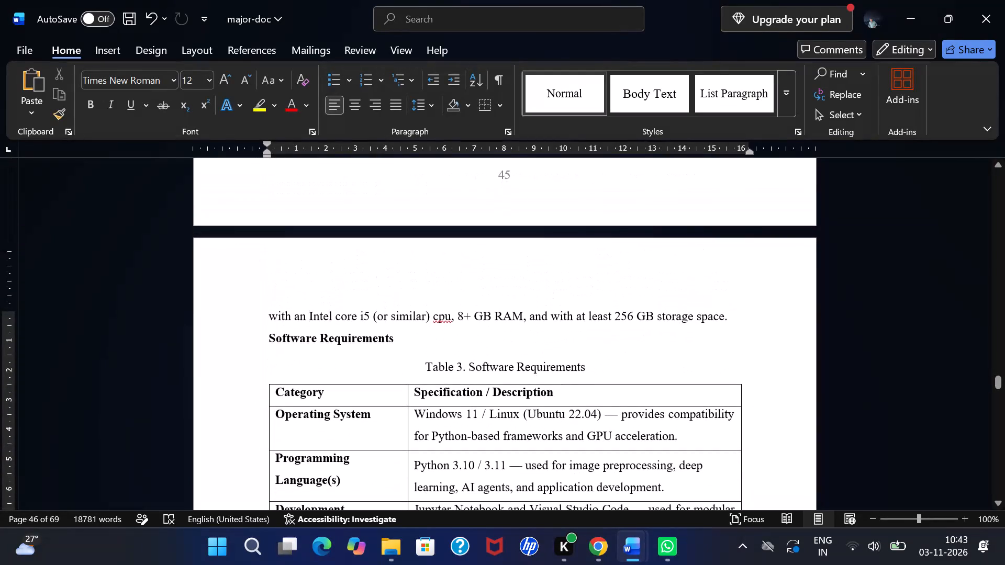
scroll(279, 169, up, 2)
scroll(279, 169, down, 1)
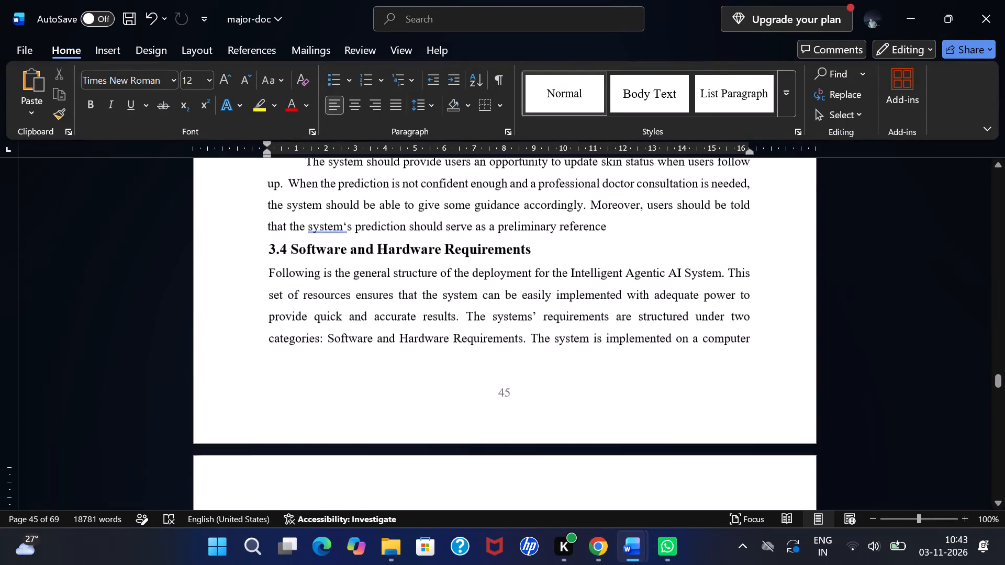
scroll(279, 169, down, 1)
scroll(279, 169, up, 2)
scroll(279, 169, down, 2)
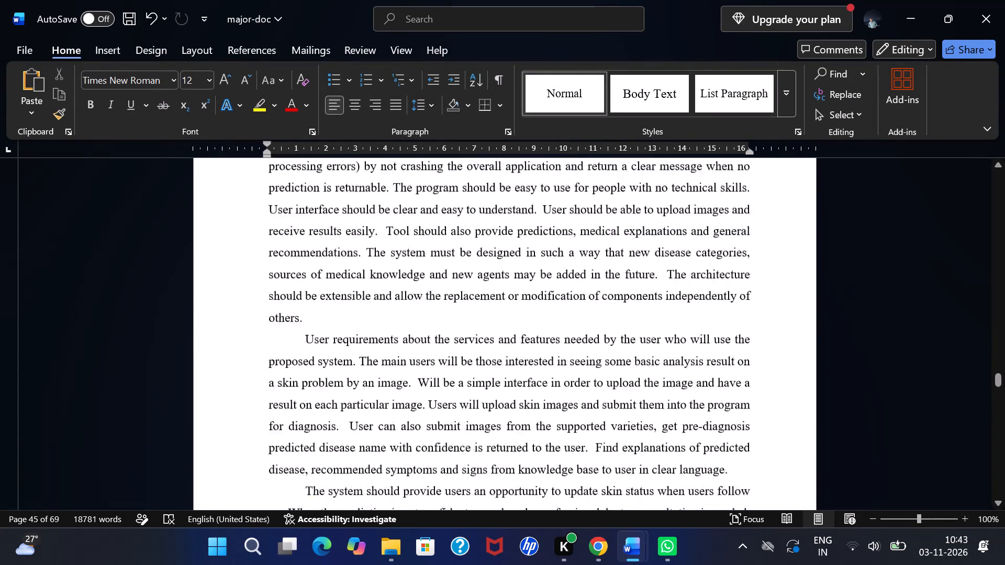
Examine the Hardware Requirements table, its caption and the end of its page.
scroll(279, 169, down, 3)
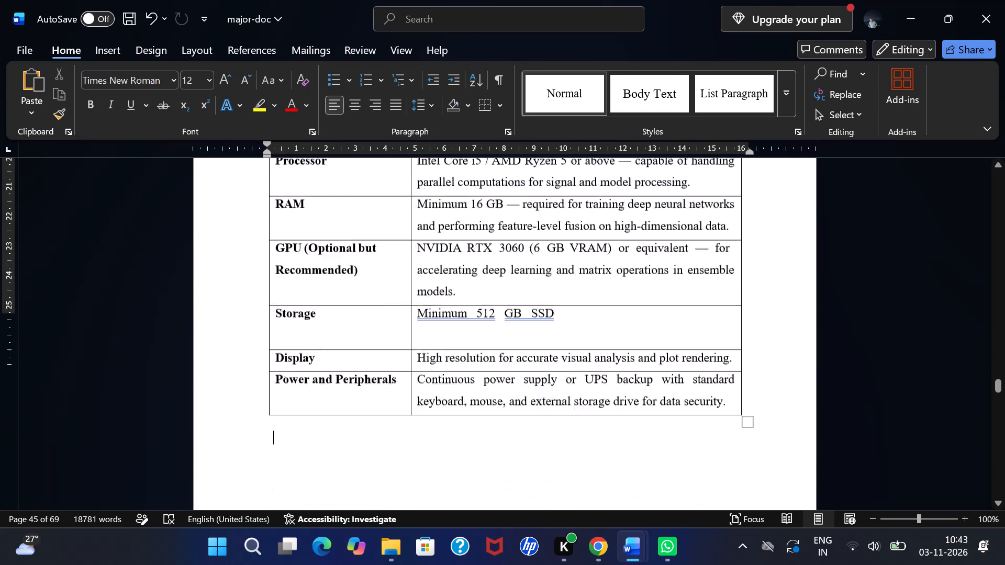
scroll(279, 169, down, 1)
scroll(279, 169, up, 1)
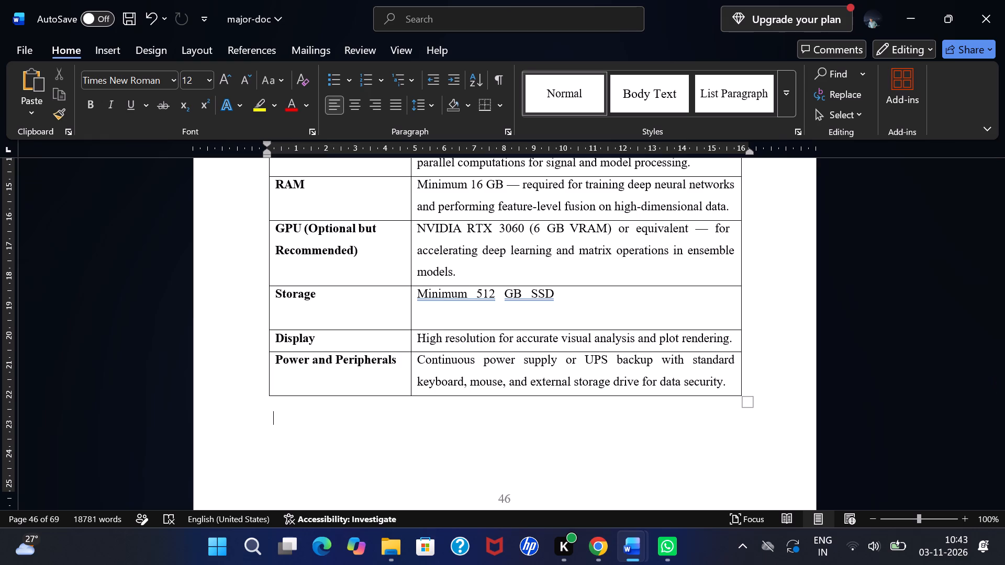
scroll(279, 169, up, 1)
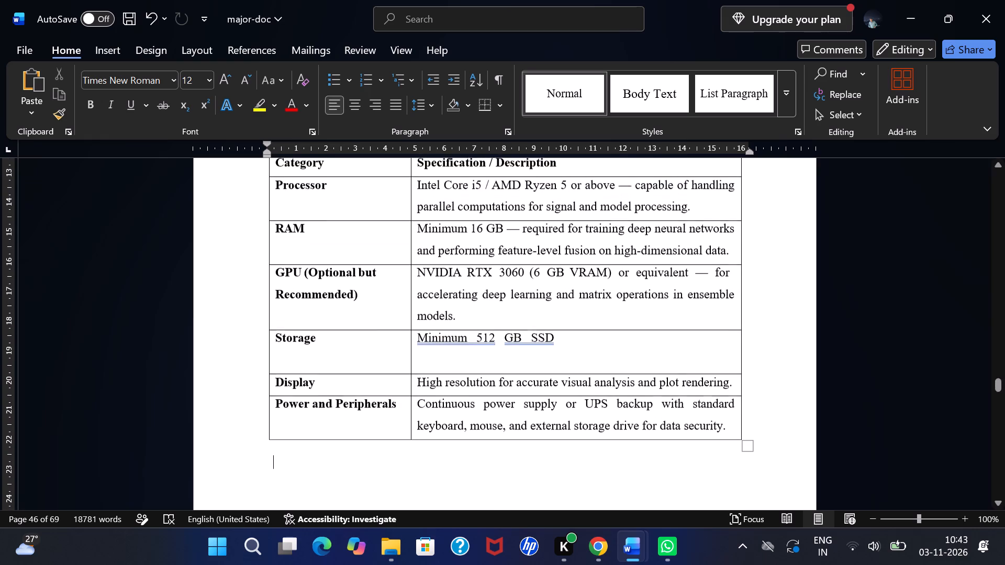
scroll(279, 169, up, 2)
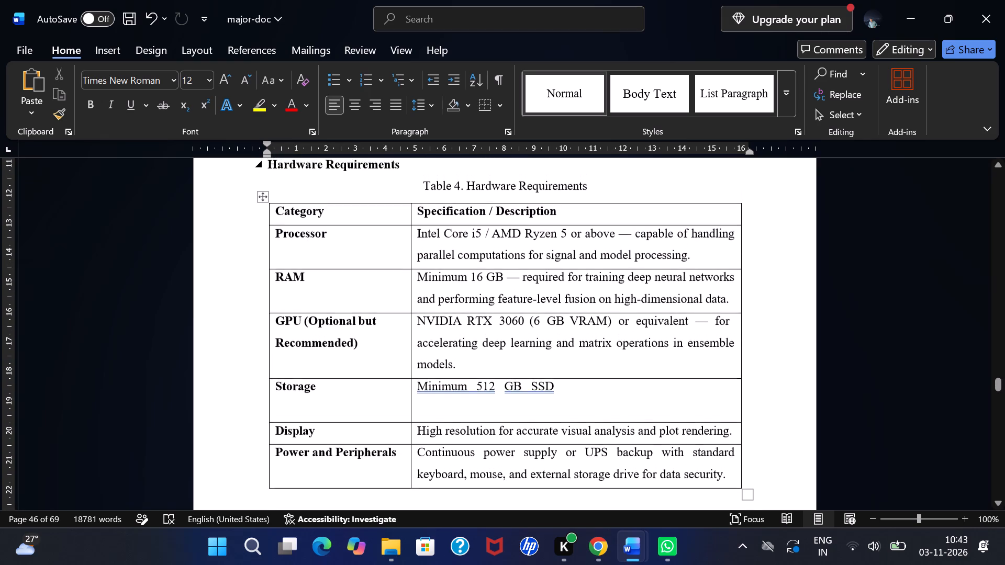
scroll(279, 169, up, 2)
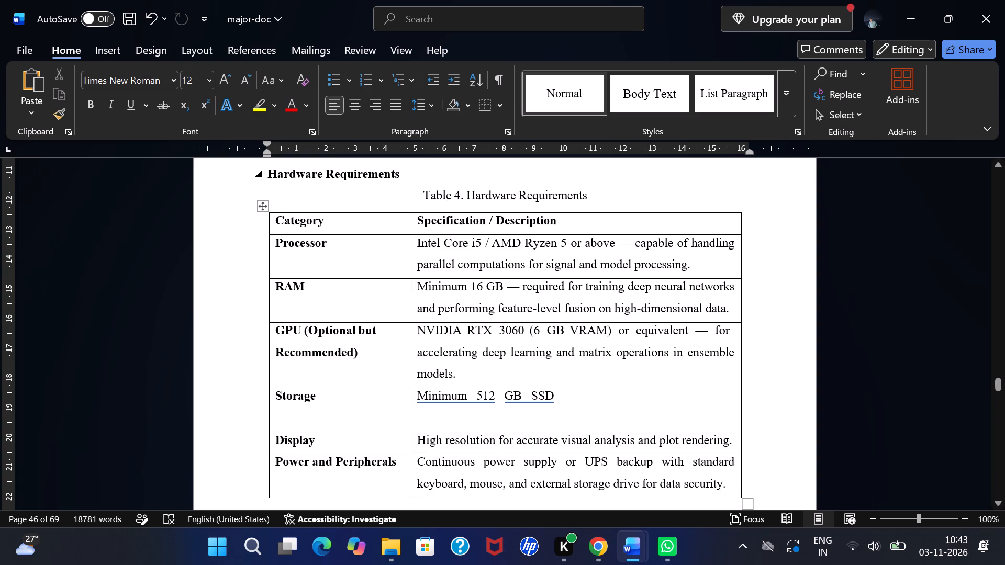
scroll(279, 169, up, 2)
Set the minimum RAM in the Hardware Requirements table to 8 GB.
click(482, 290)
key(BackSpace)
key(BackSpace)
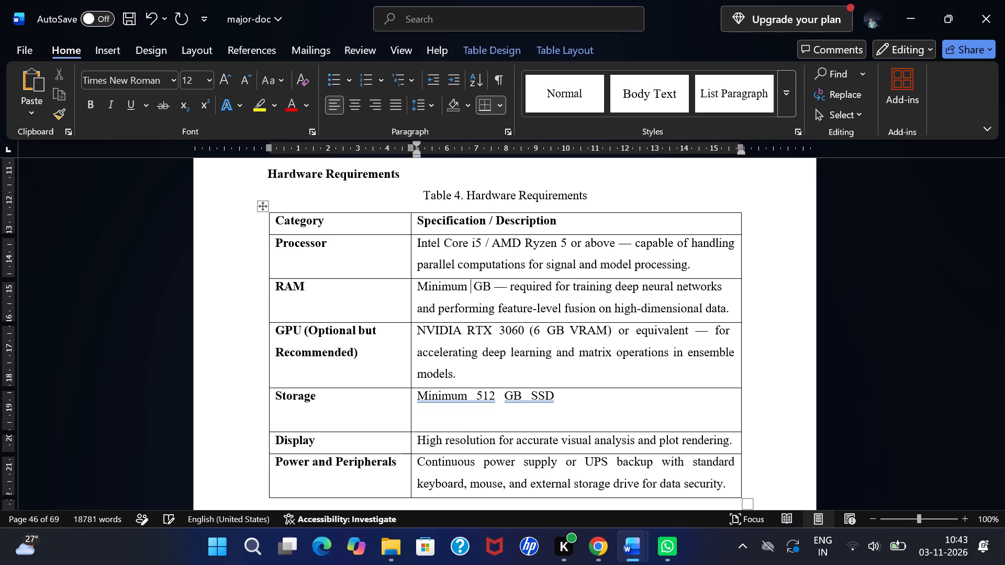
key(8)
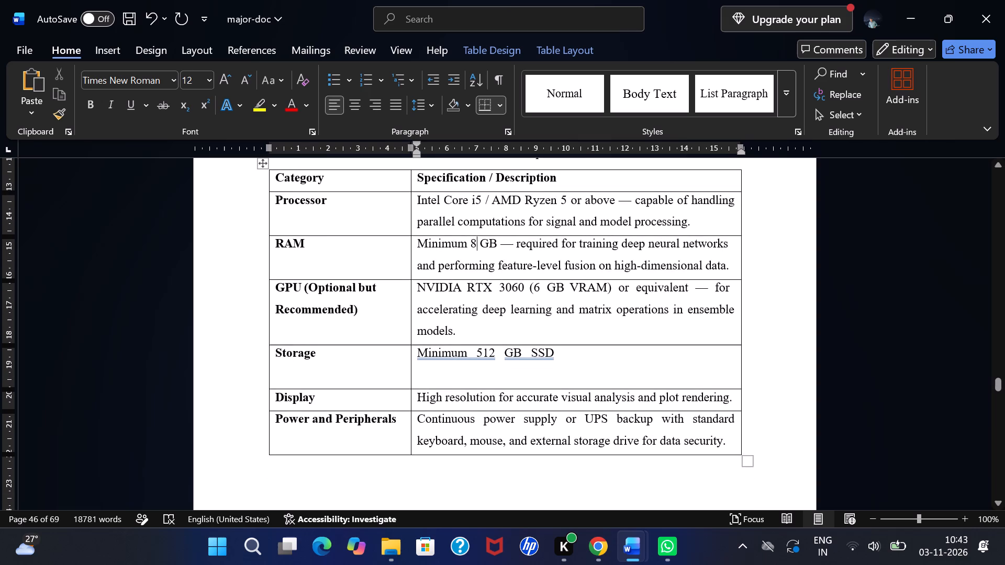
Look through the start of Chapter 4, section 3.4 and the Chapter 3 requirements text back to the workflow flowchart.
scroll(532, 351, down, 2)
scroll(532, 351, up, 1)
scroll(532, 351, down, 1)
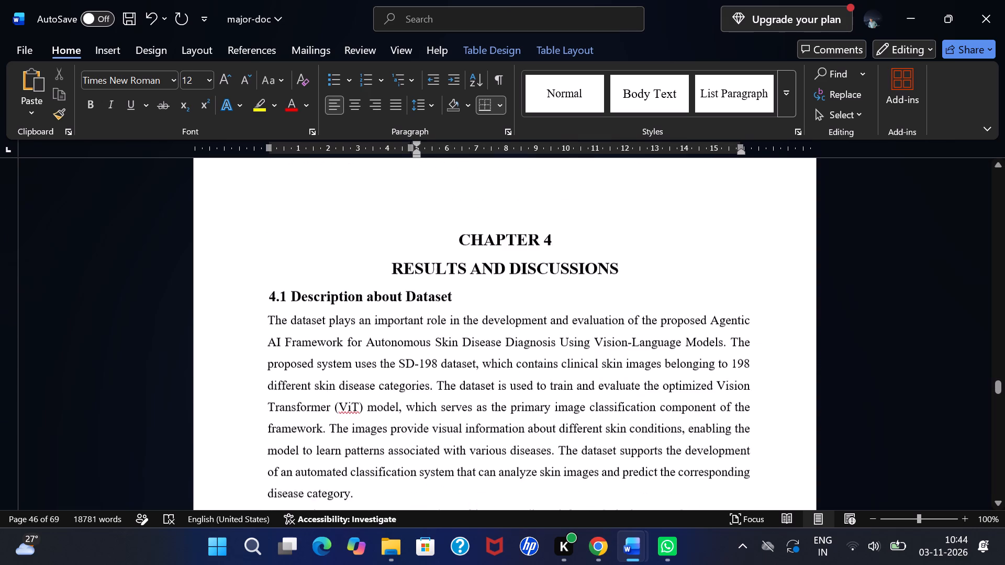
scroll(532, 351, up, 3)
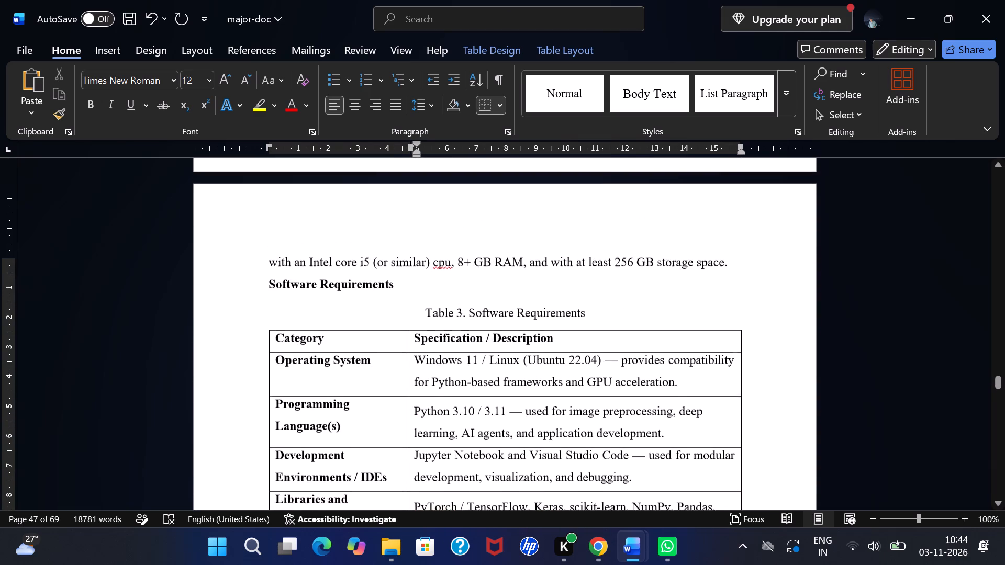
scroll(532, 351, up, 3)
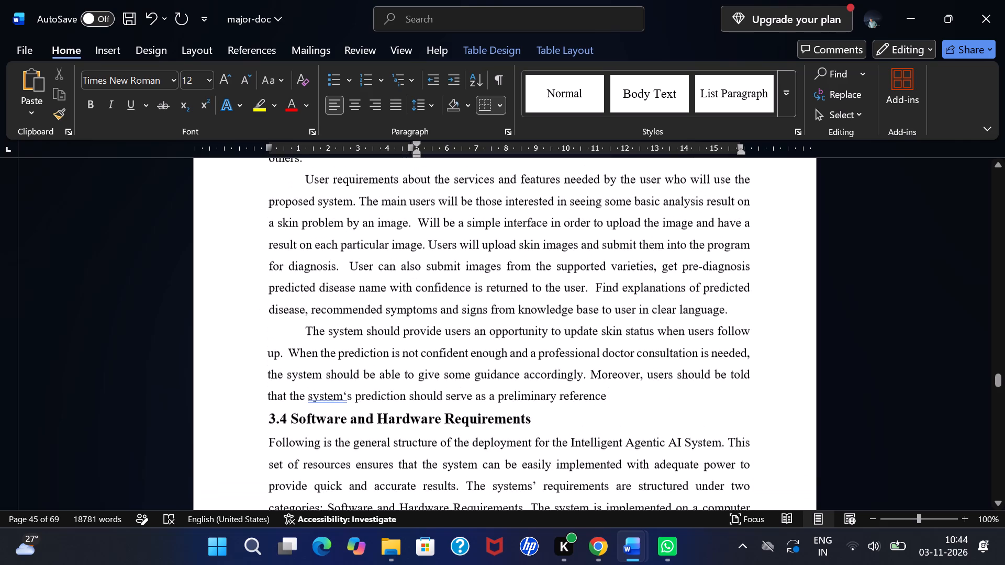
scroll(532, 351, up, 2)
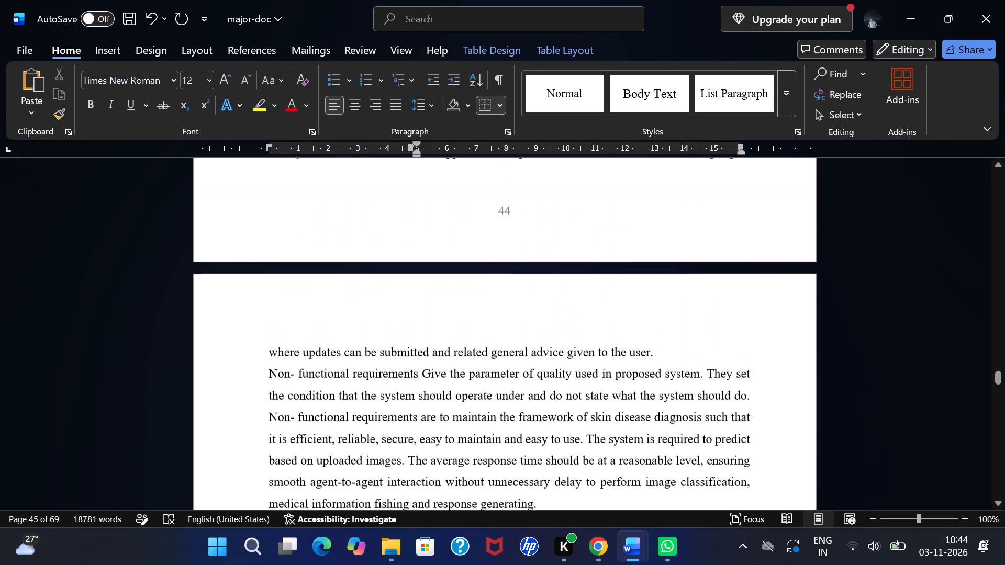
scroll(532, 351, down, 7)
scroll(532, 351, up, 1)
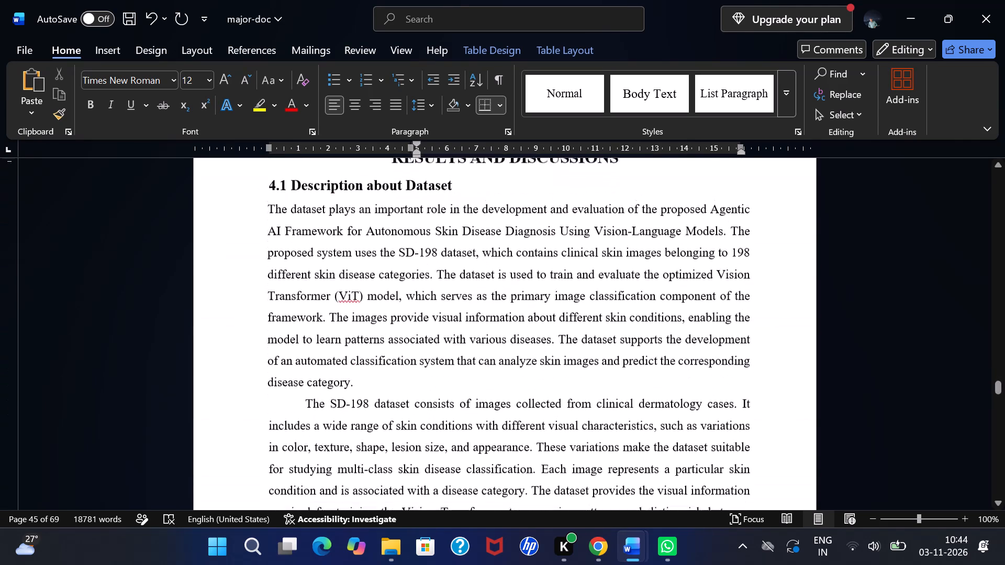
scroll(532, 351, up, 1)
scroll(532, 351, down, 1)
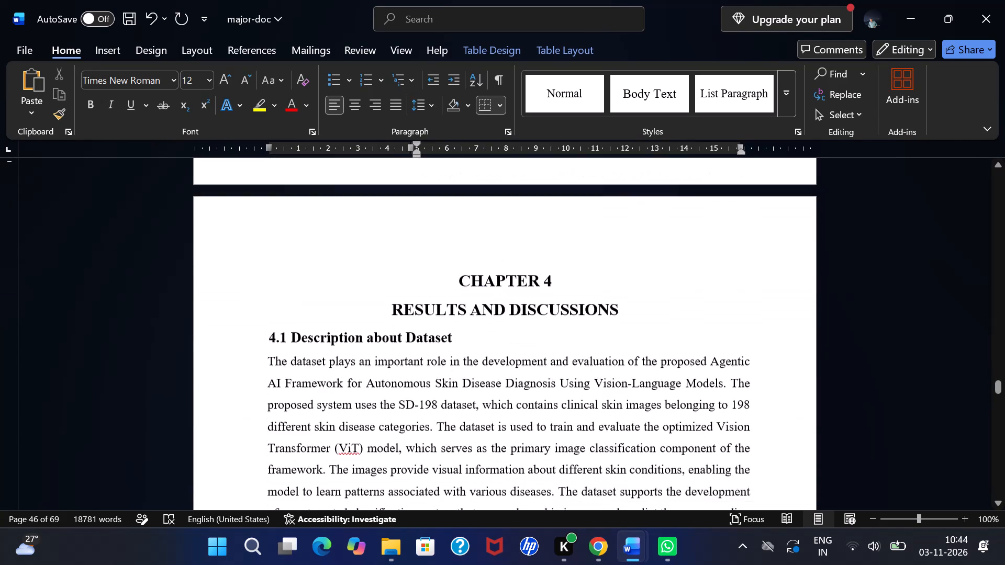
scroll(532, 351, up, 4)
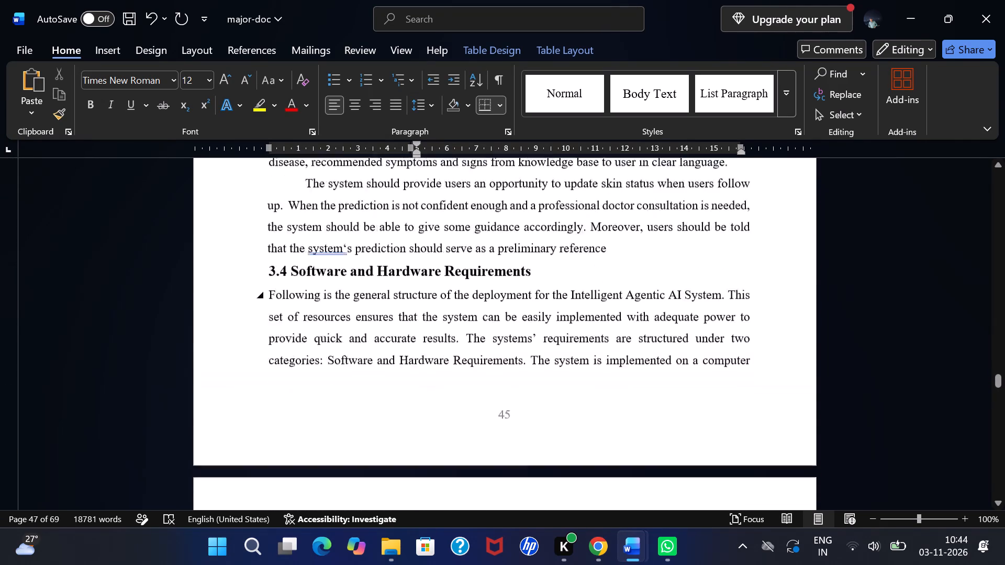
scroll(532, 351, up, 2)
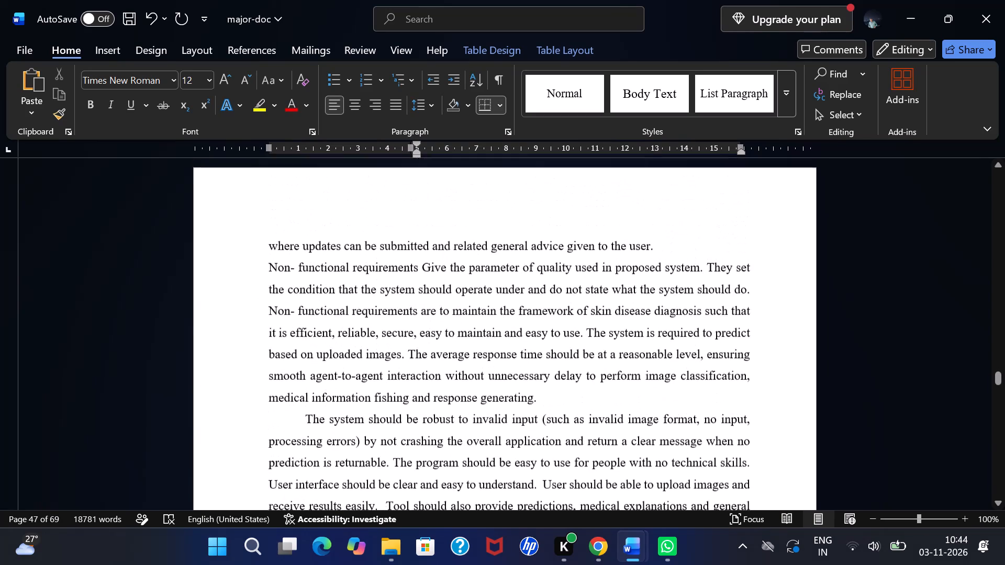
scroll(532, 351, up, 3)
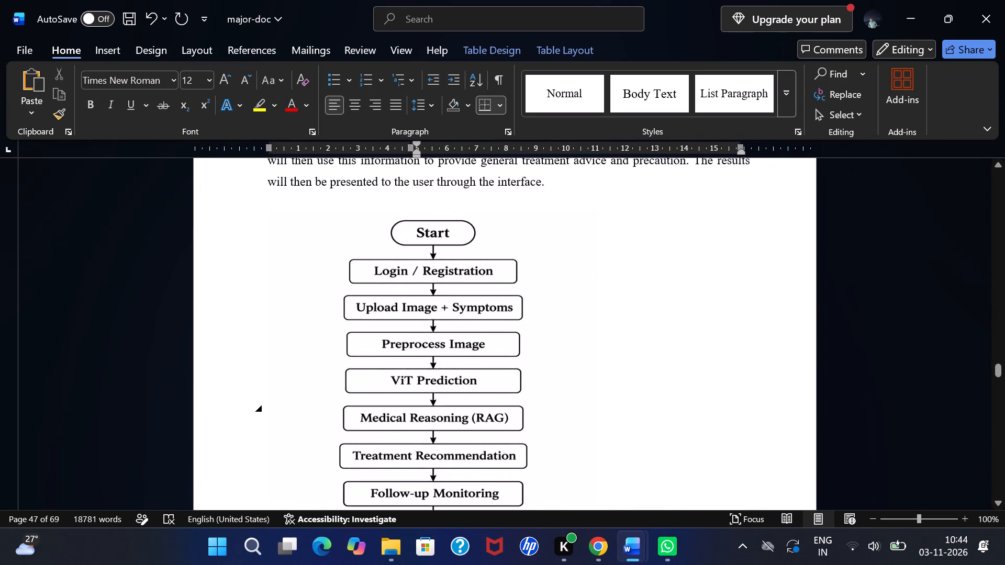
click(588, 546)
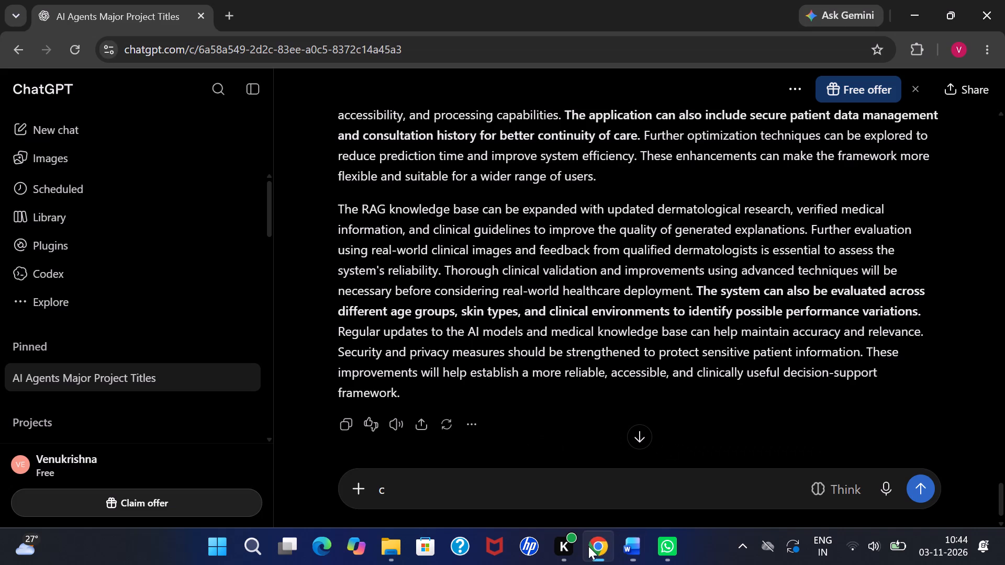
key(BackSpace)
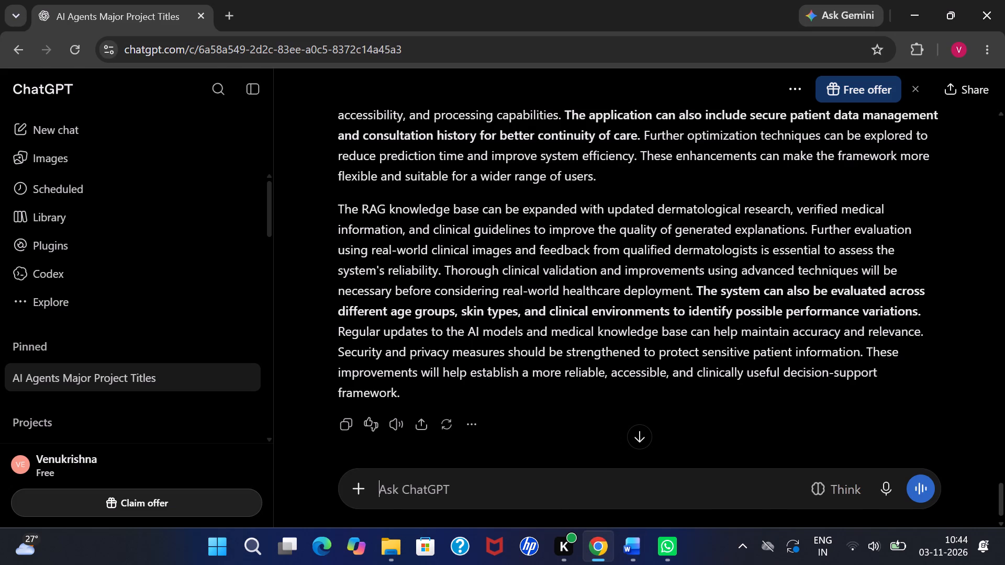
key(alt+Tab)
scroll(601, 381, down, 8)
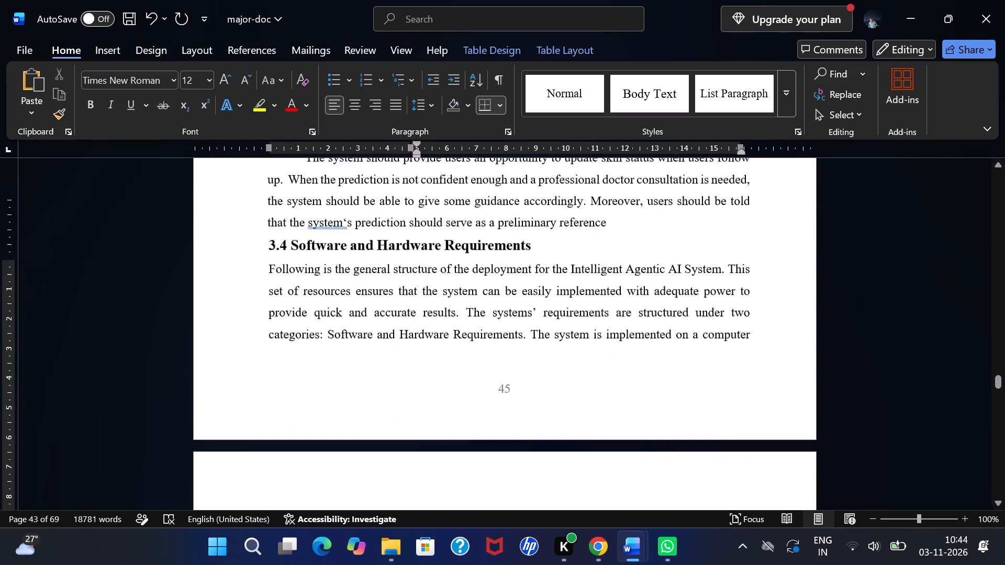
click(410, 446)
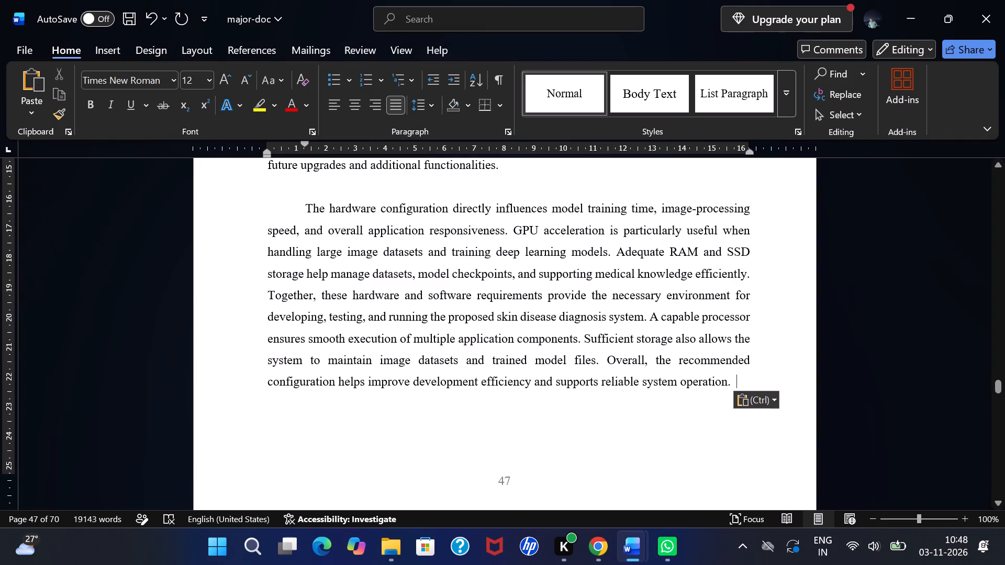
key(BackSpace)
key(BackSpace)
Review the four requirements paragraphs and the Software and Hardware Requirements tables above them.
scroll(452, 319, down, 1)
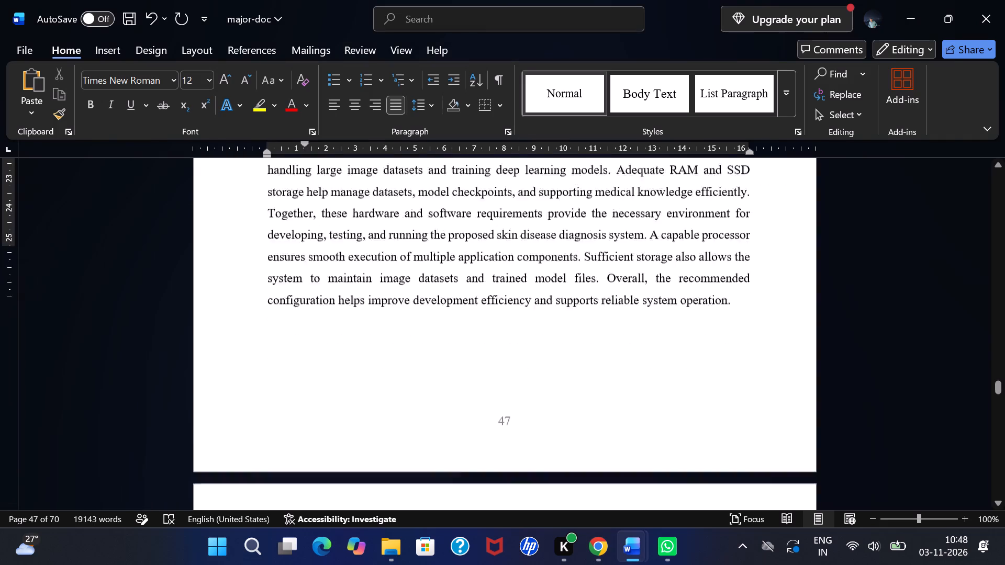
scroll(452, 319, down, 1)
scroll(452, 319, up, 1)
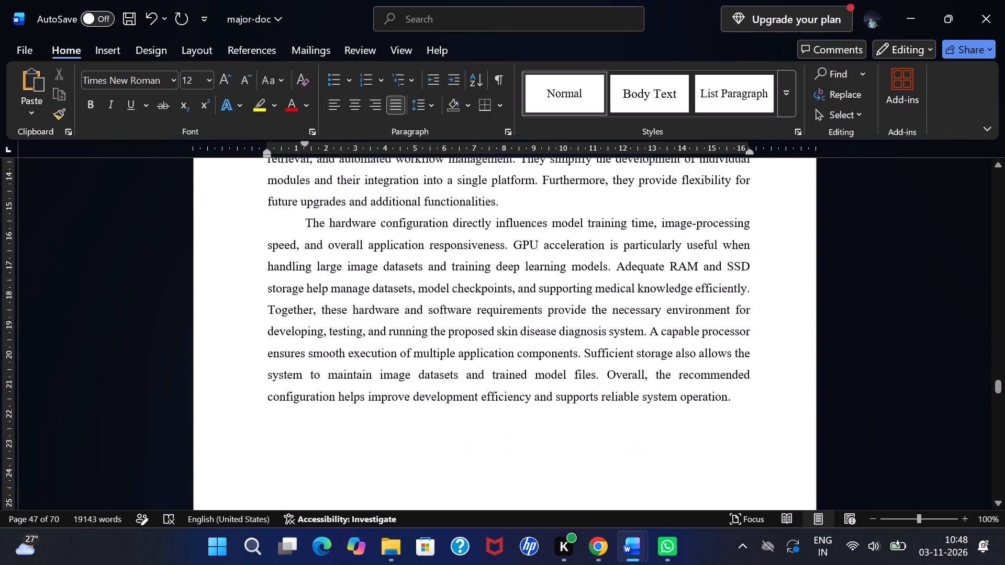
scroll(452, 319, up, 3)
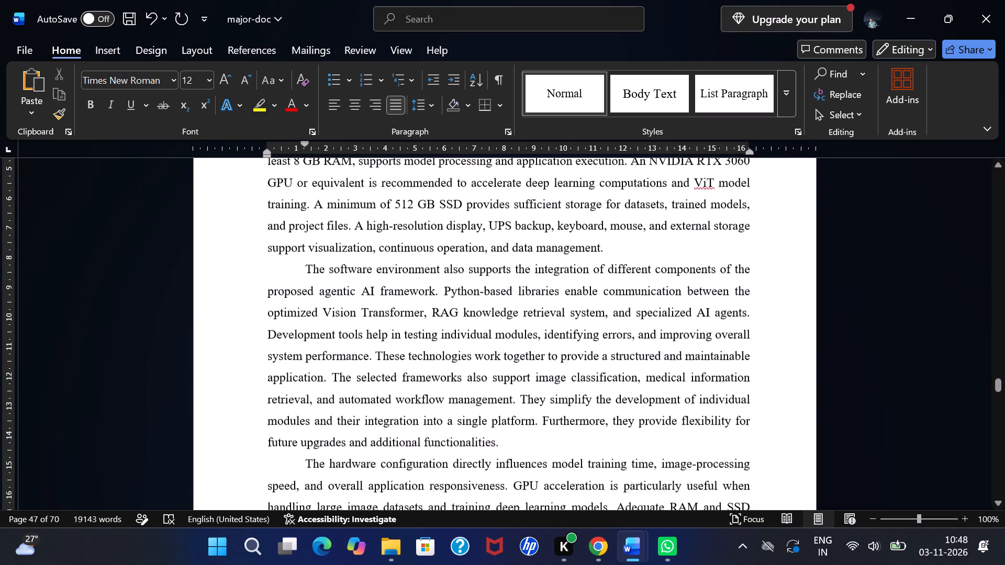
scroll(452, 319, up, 1)
scroll(452, 319, down, 2)
scroll(452, 319, right, 1)
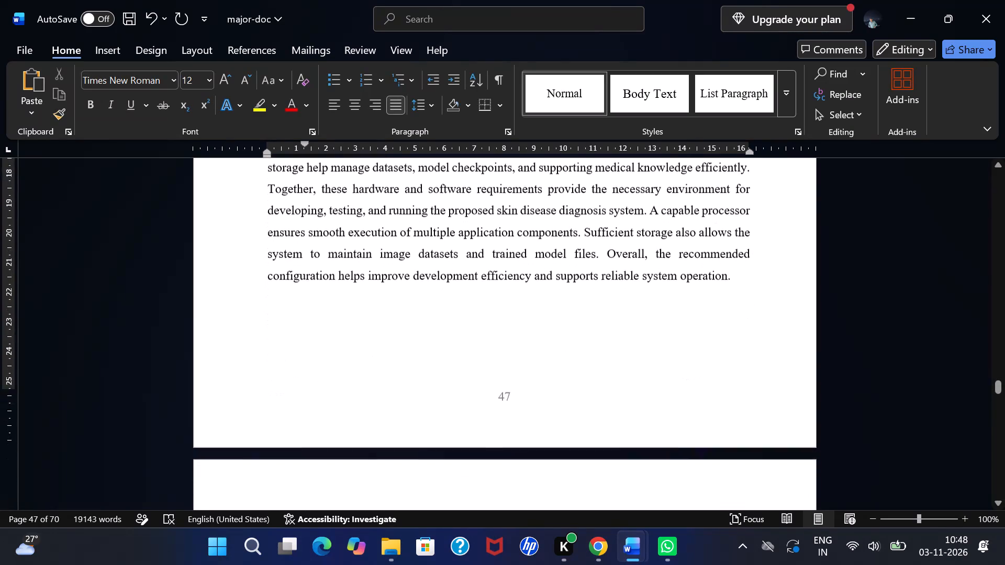
scroll(452, 319, right, 1)
scroll(452, 319, up, 3)
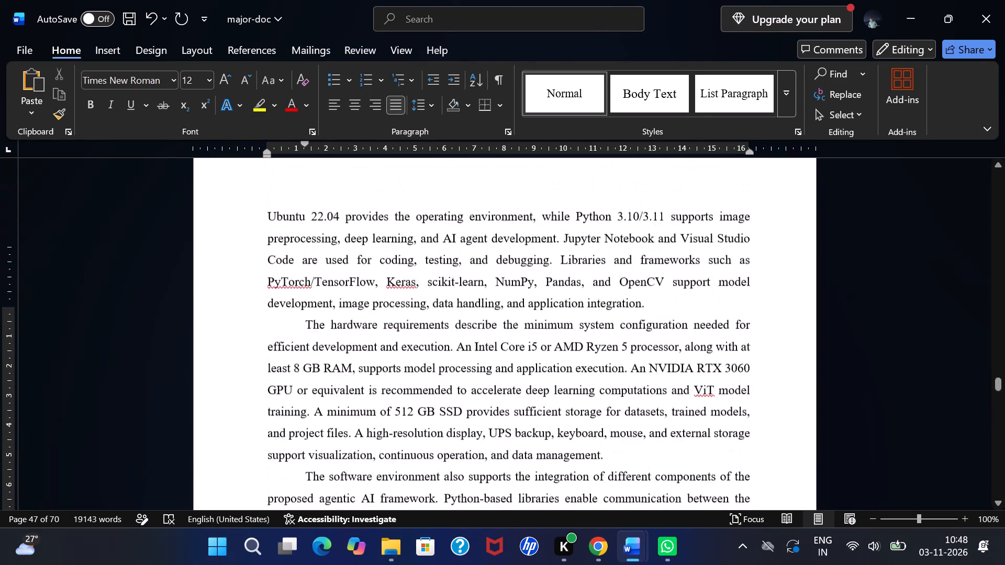
scroll(452, 319, up, 2)
scroll(452, 319, down, 2)
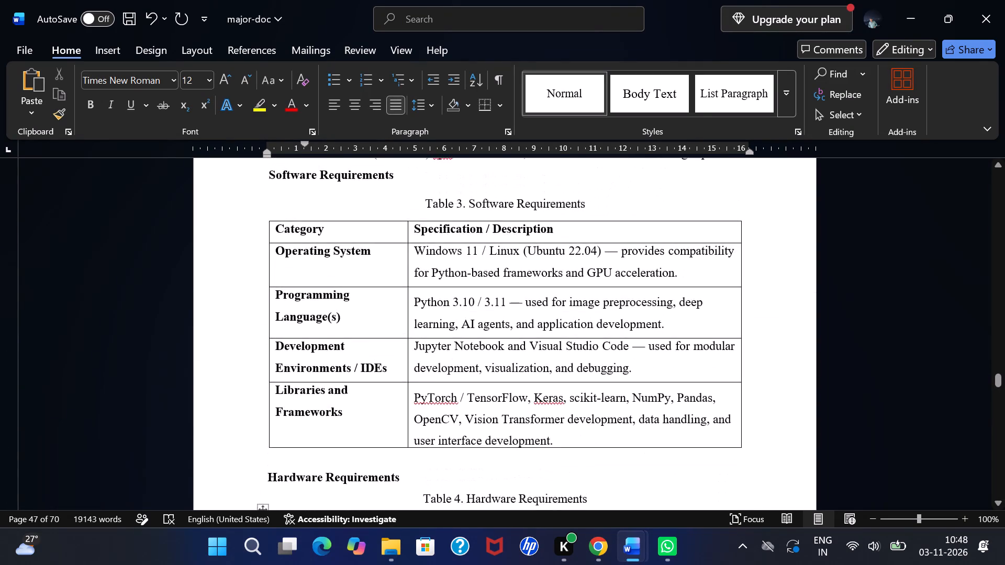
scroll(452, 319, down, 1)
scroll(452, 319, up, 3)
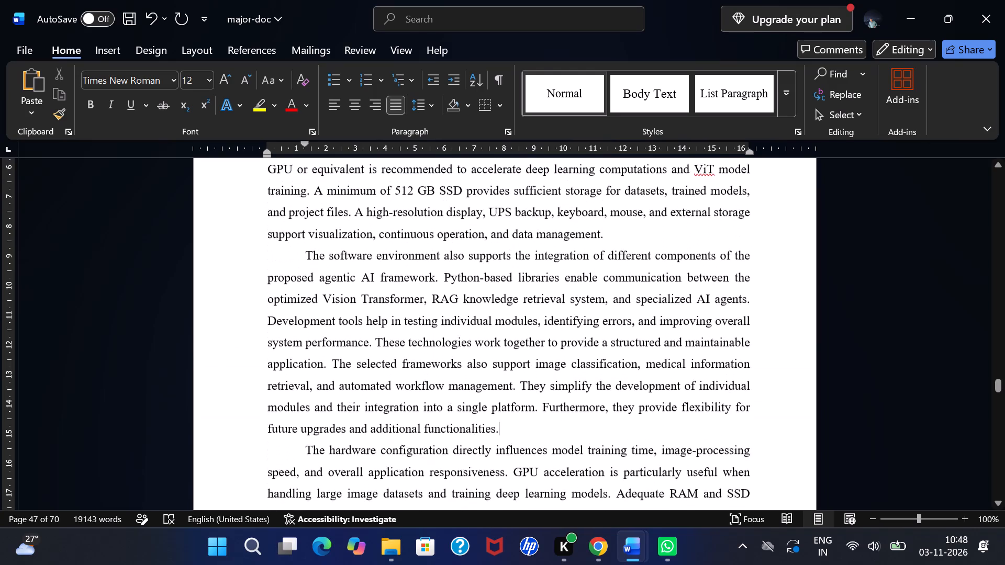
scroll(452, 319, up, 1)
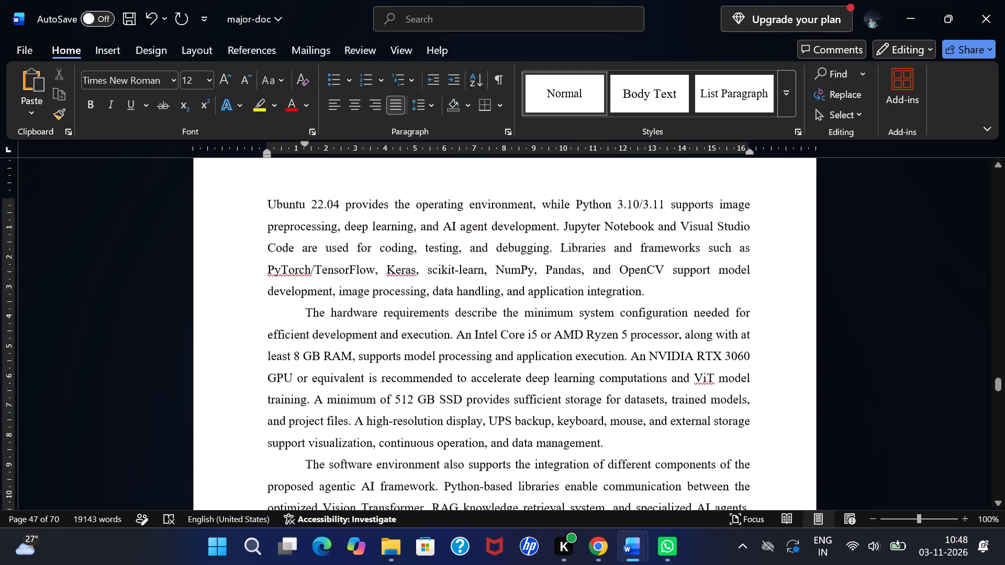
scroll(452, 319, up, 4)
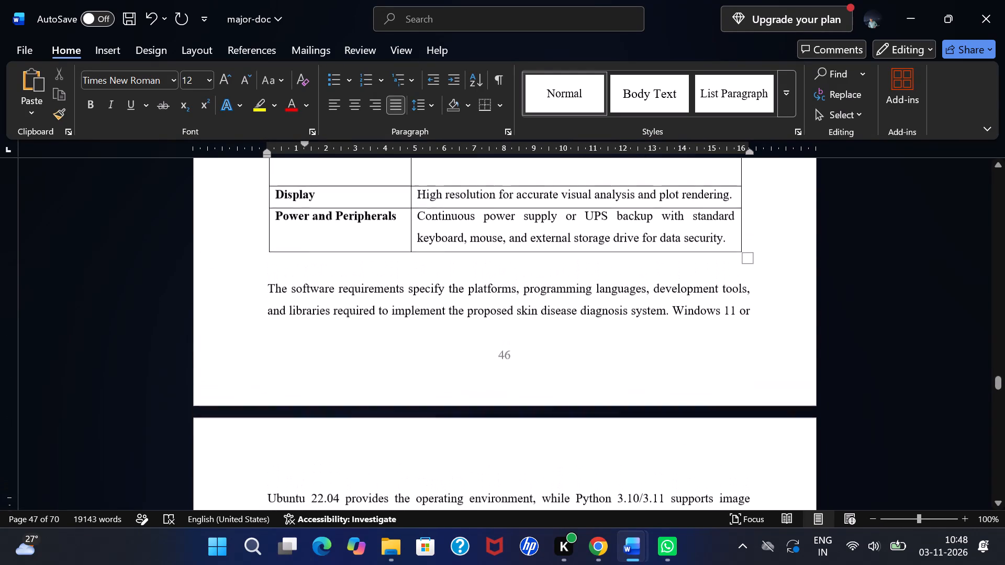
Insert the word "Table" after "The" at the start of the software requirements paragraph below the hardware table.
scroll(452, 319, up, 1)
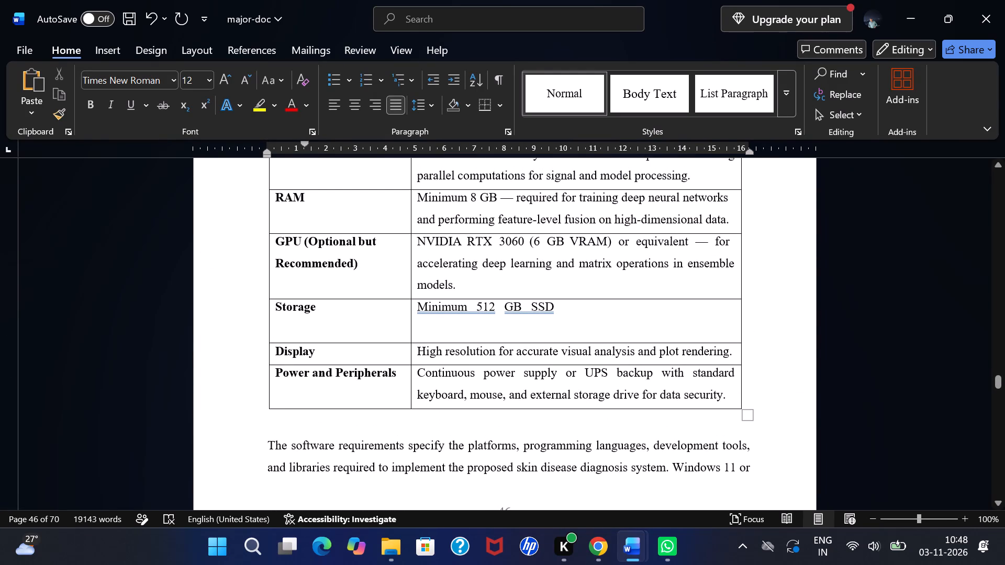
click(287, 443)
key(space)
text(Table)
key(space)
Look back through chapter 3 for the numbering used in the earlier table captions.
scroll(287, 443, up, 4)
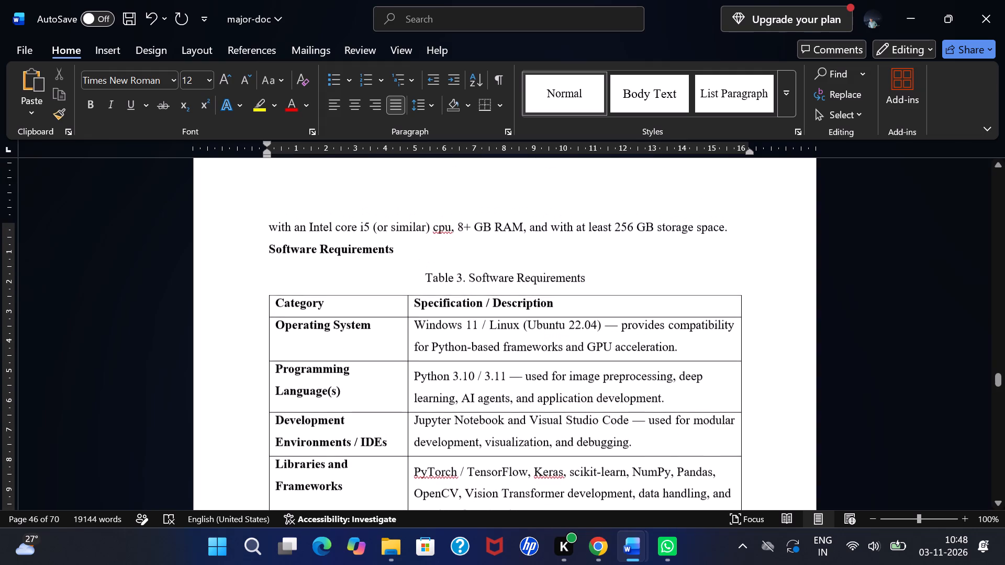
scroll(287, 443, down, 1)
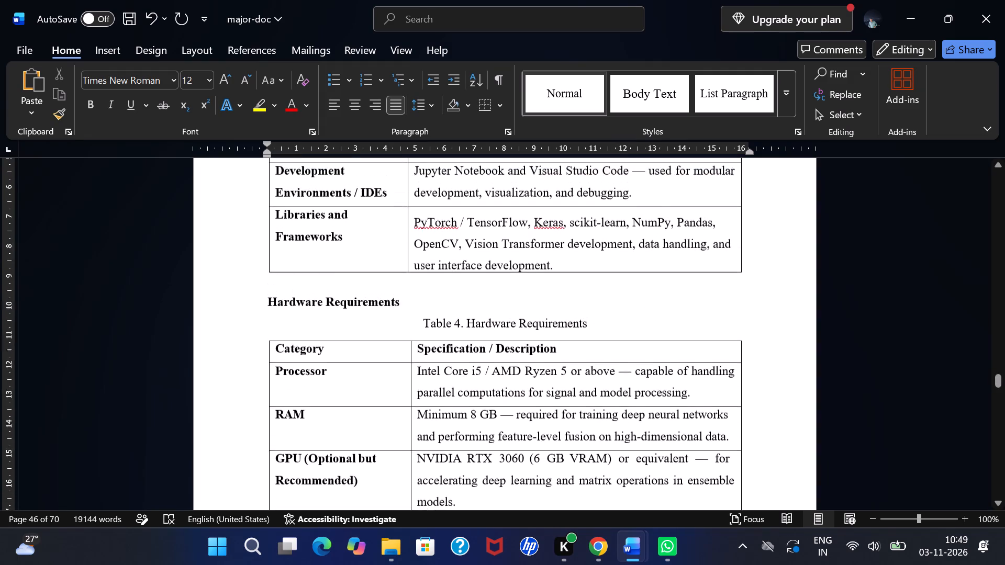
scroll(287, 443, up, 2)
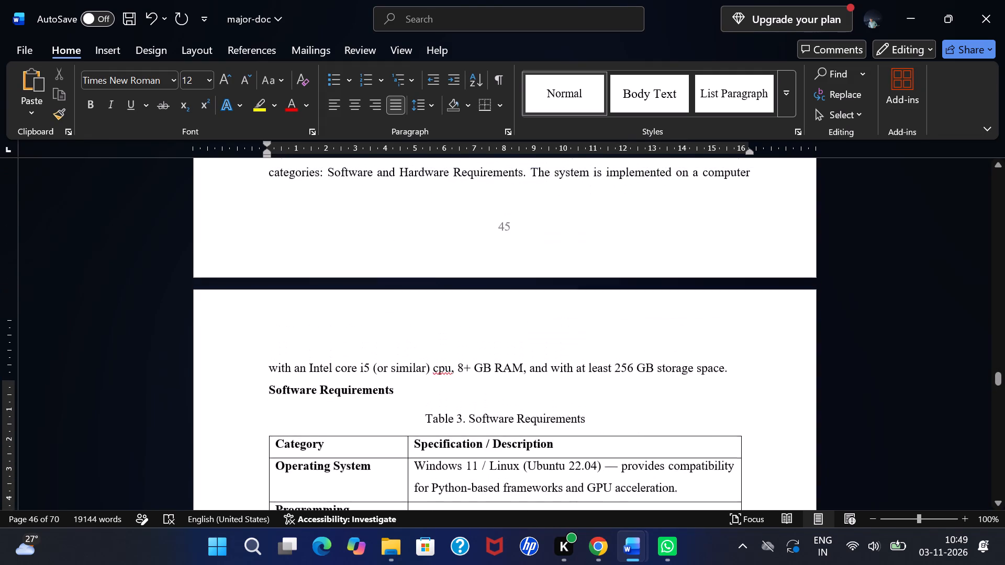
scroll(287, 443, up, 2)
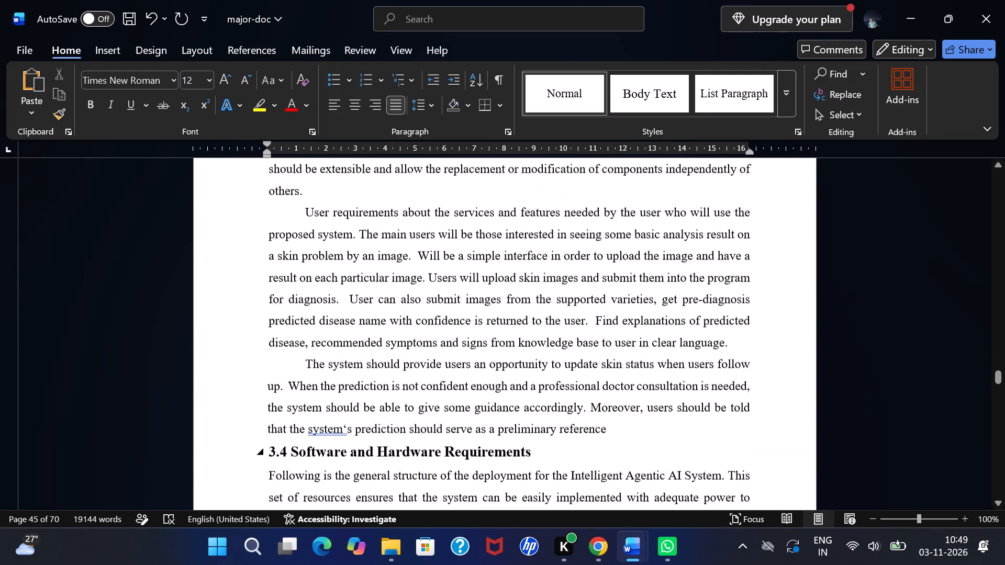
scroll(287, 443, up, 4)
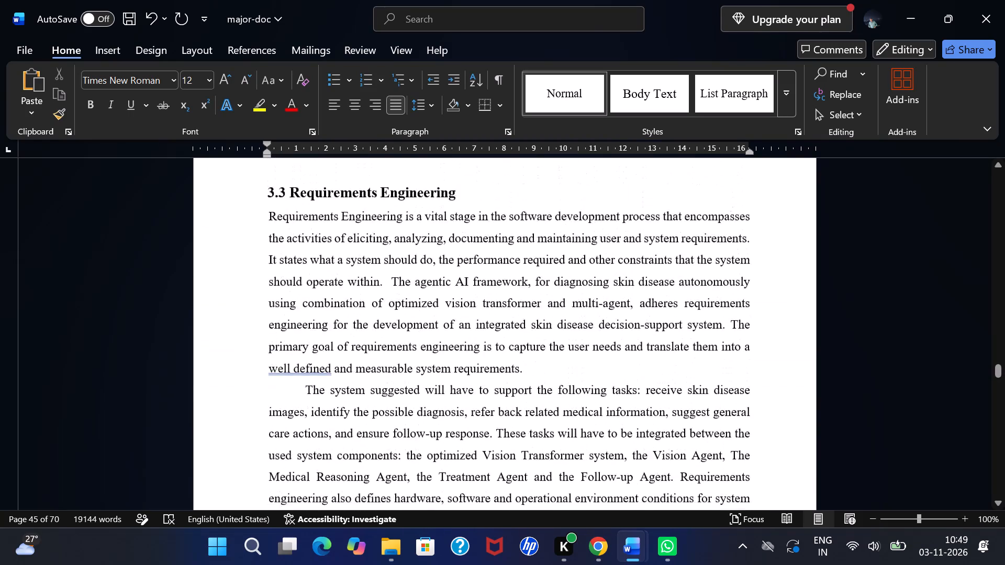
scroll(287, 443, up, 3)
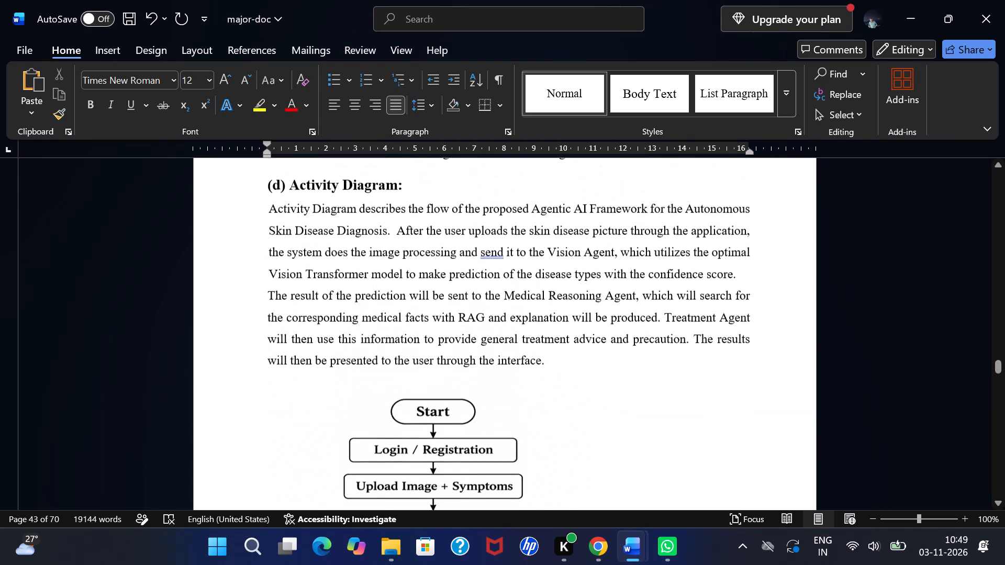
scroll(287, 443, up, 4)
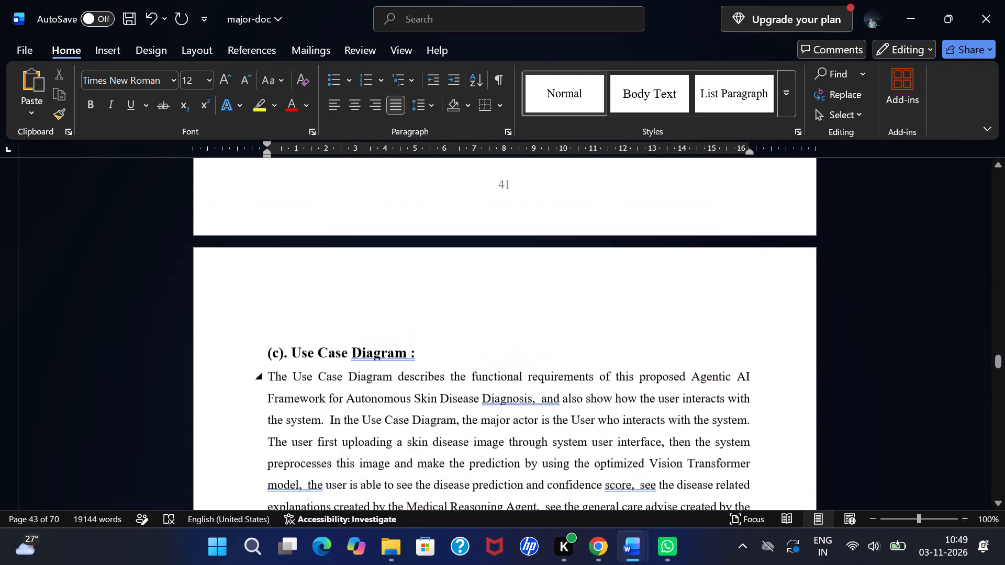
scroll(287, 443, up, 4)
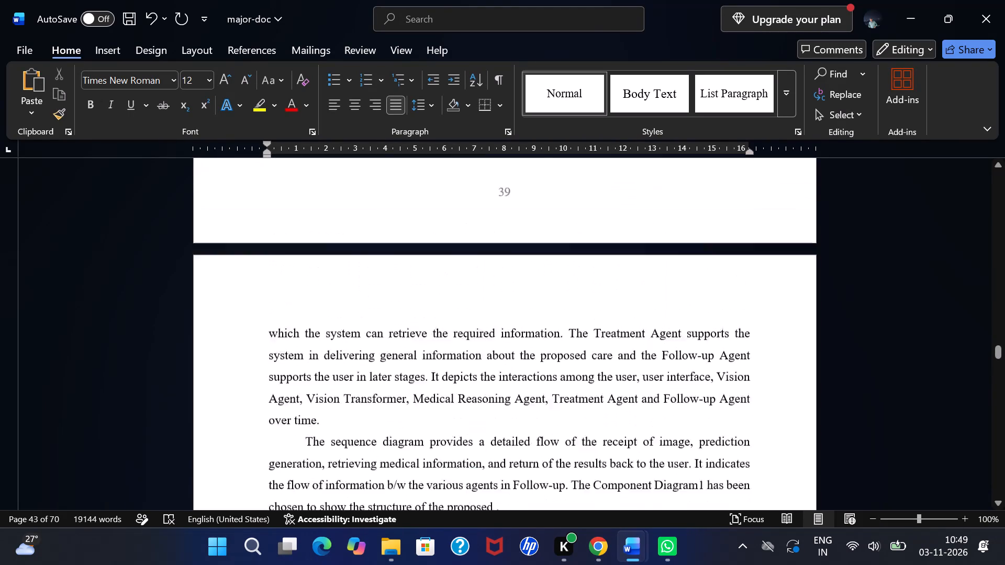
scroll(287, 443, up, 3)
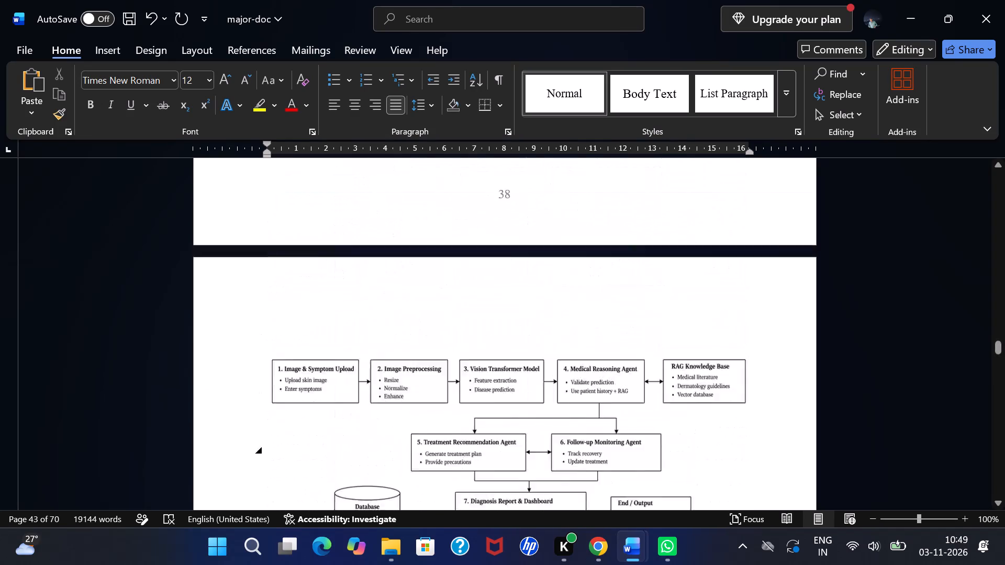
scroll(287, 443, up, 2)
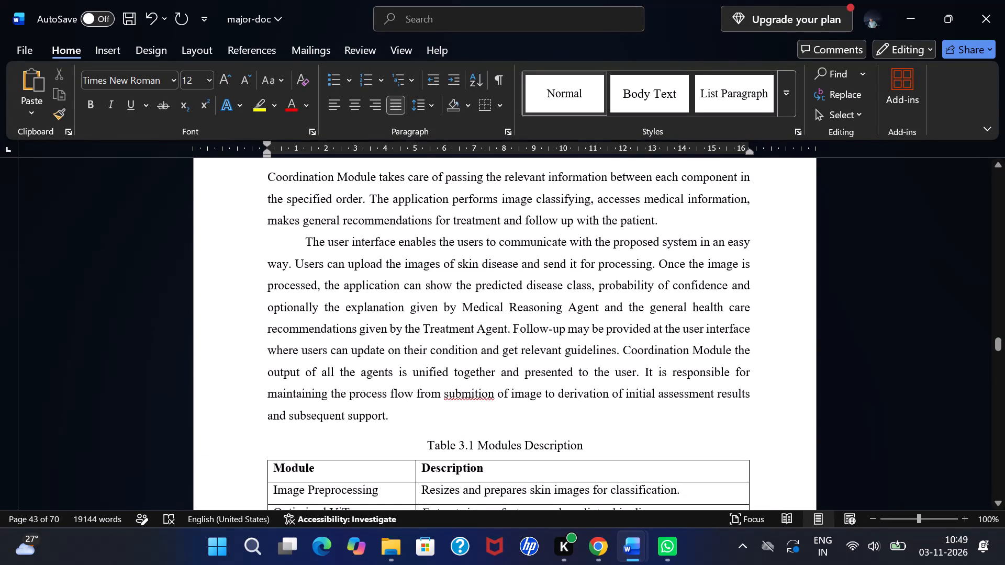
Renumber the Software Requirements table caption as Table 3.2.
scroll(287, 443, down, 6)
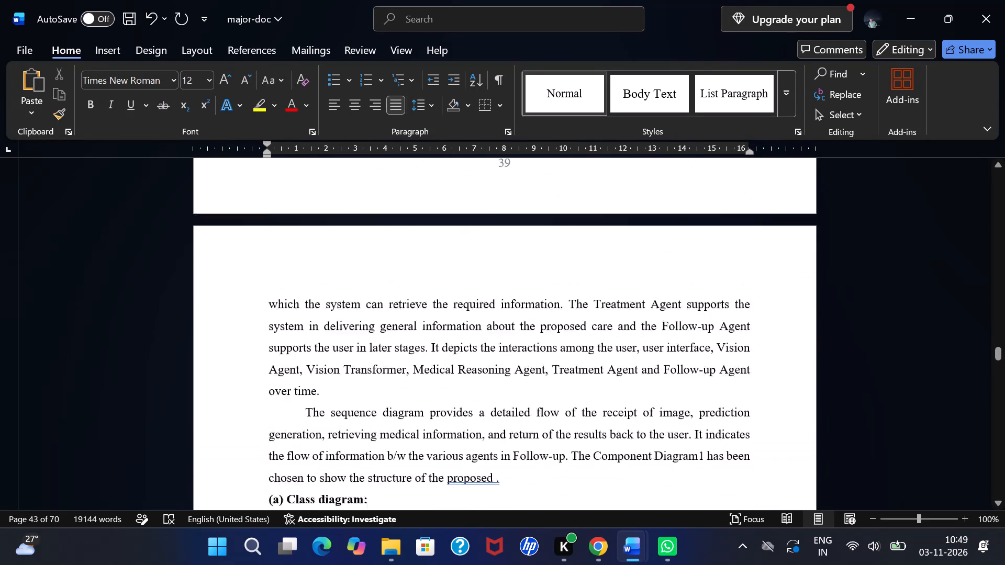
scroll(287, 443, down, 3)
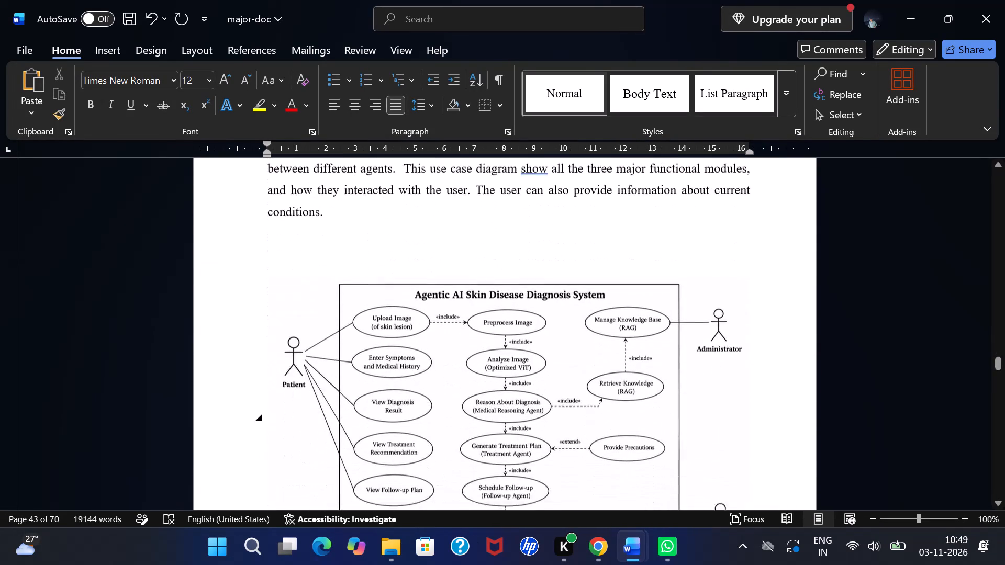
scroll(287, 443, down, 2)
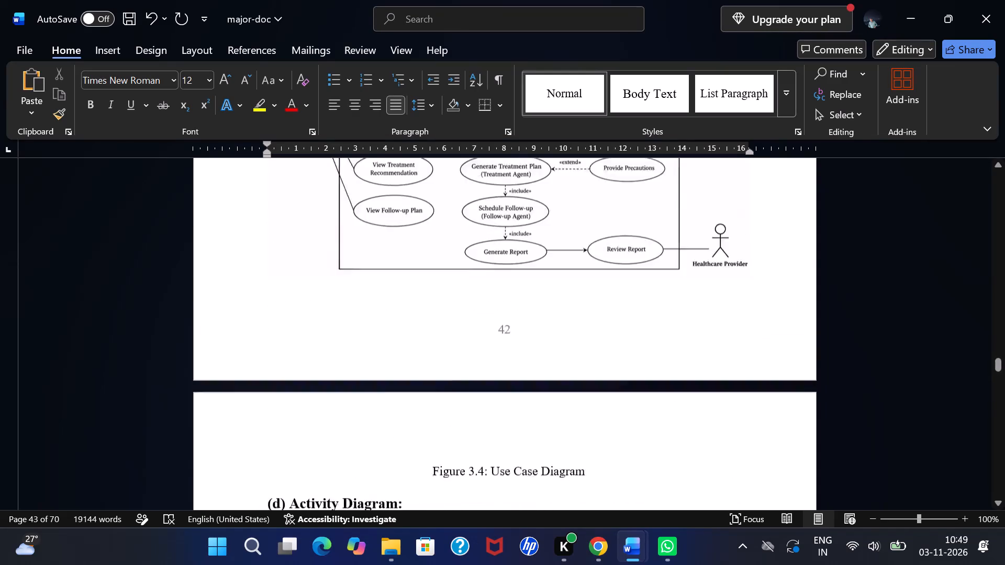
scroll(287, 443, down, 2)
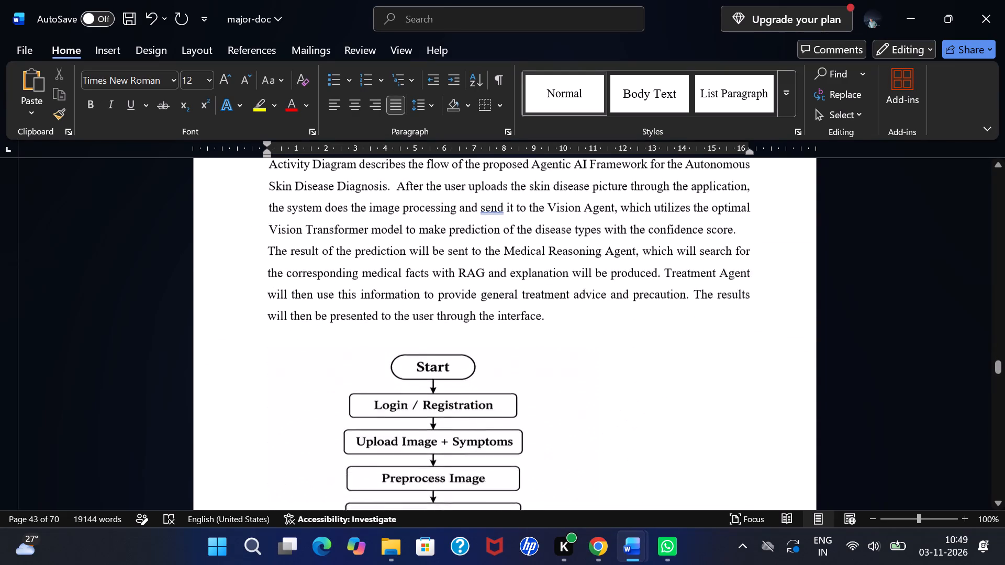
scroll(287, 443, down, 4)
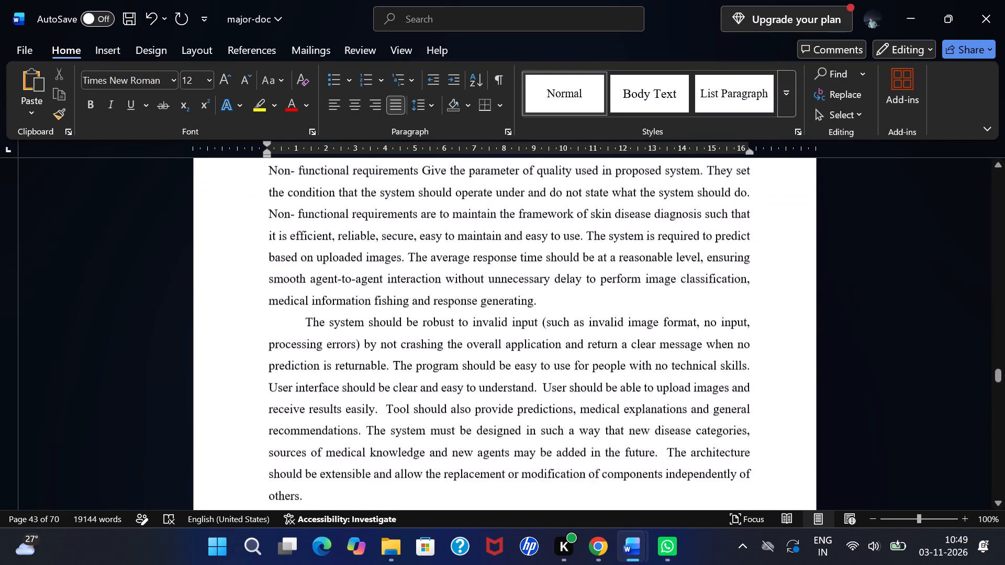
scroll(287, 443, down, 4)
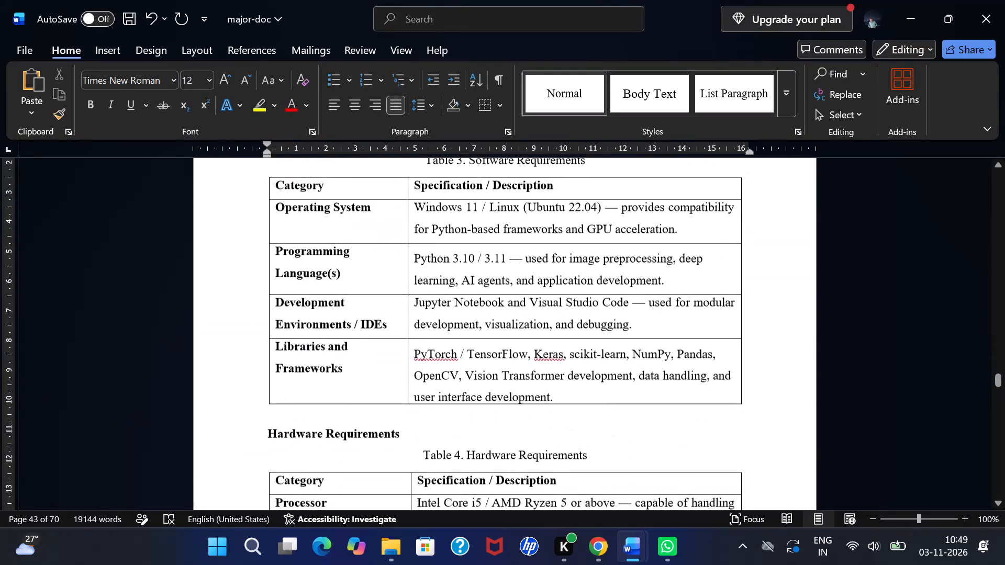
scroll(196, 492, down, 1)
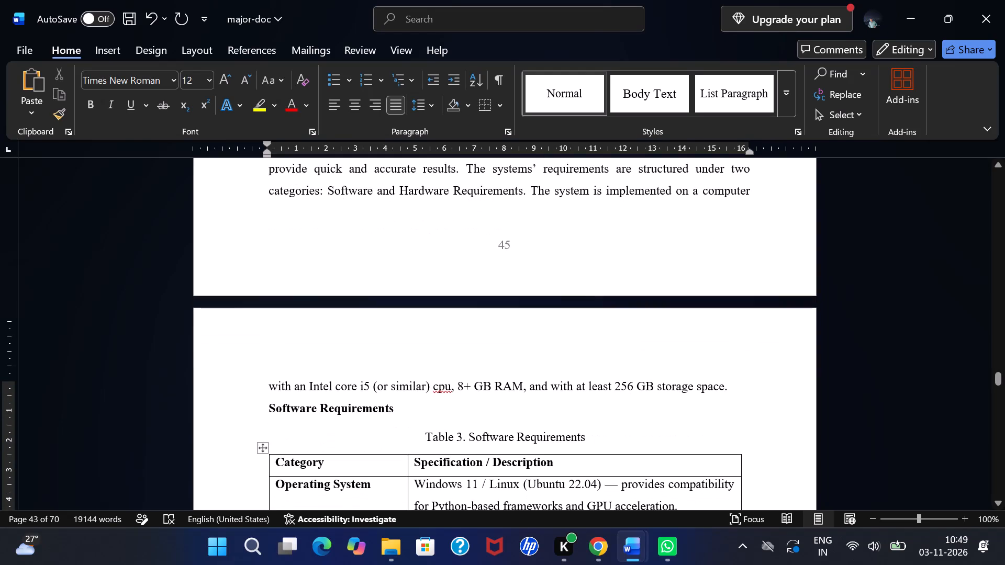
click(465, 435)
key(2)
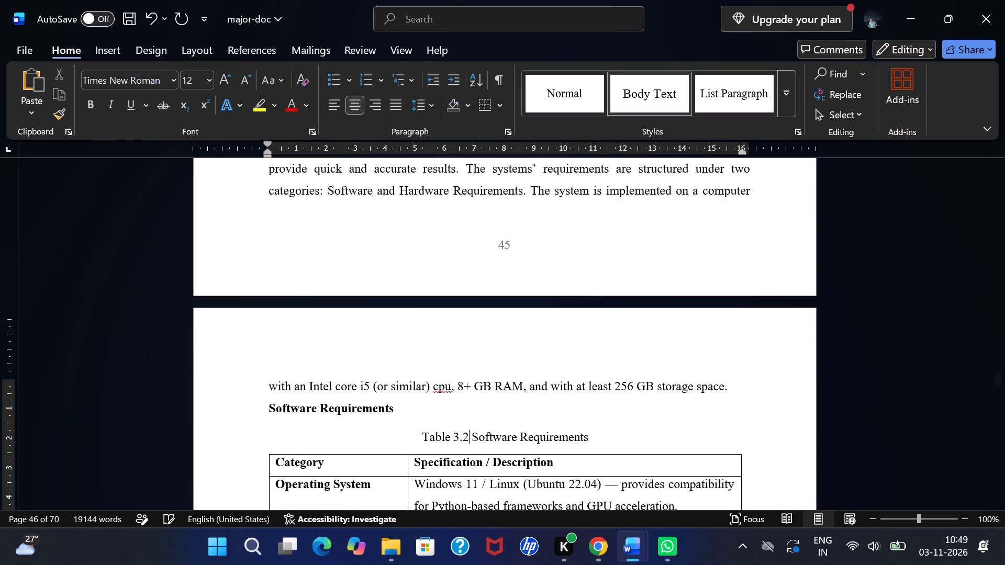
Renumber the Hardware Requirements table caption as Table 3.3.
scroll(521, 464, down, 3)
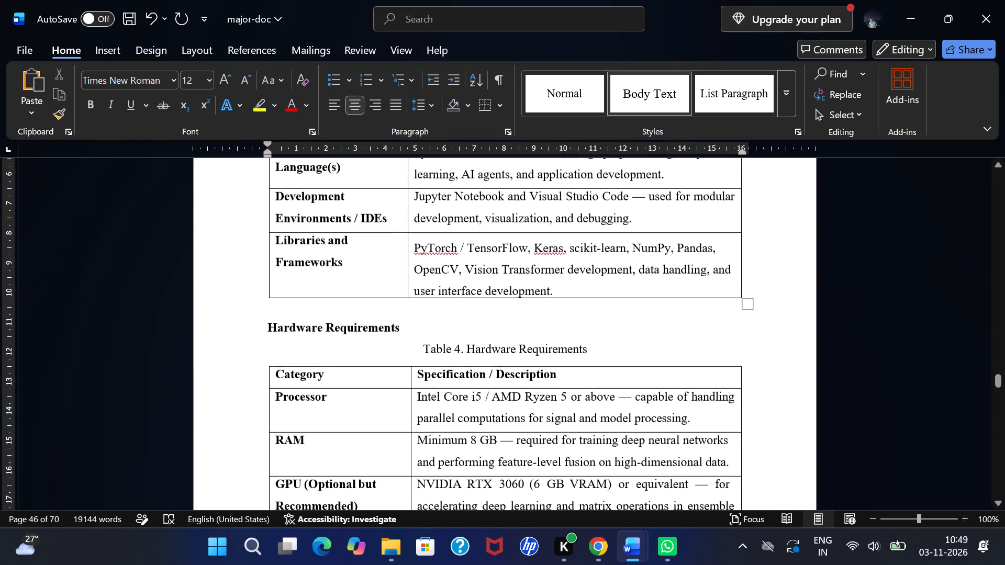
click(462, 349)
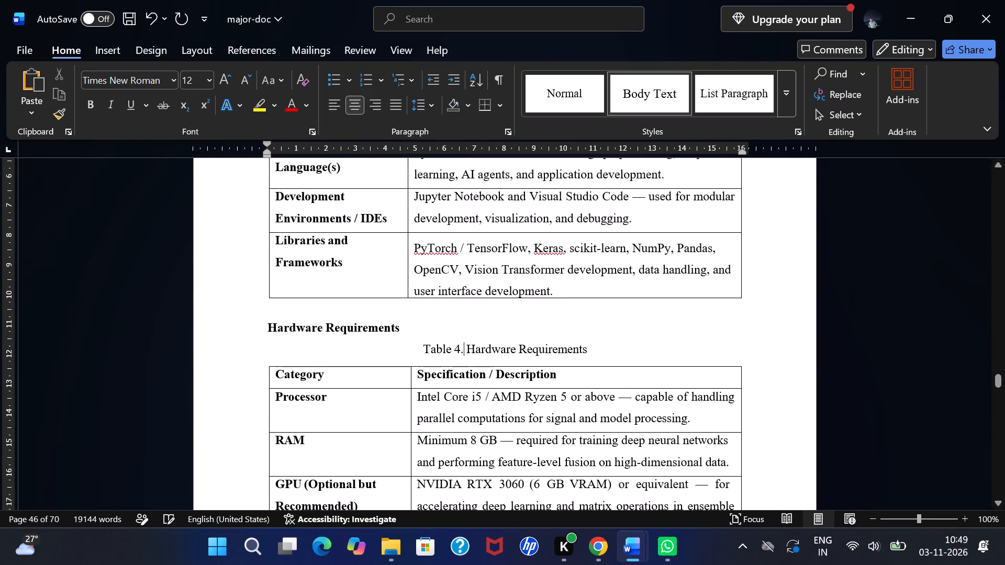
key(Left)
key(BackSpace)
key(3)
key(Right)
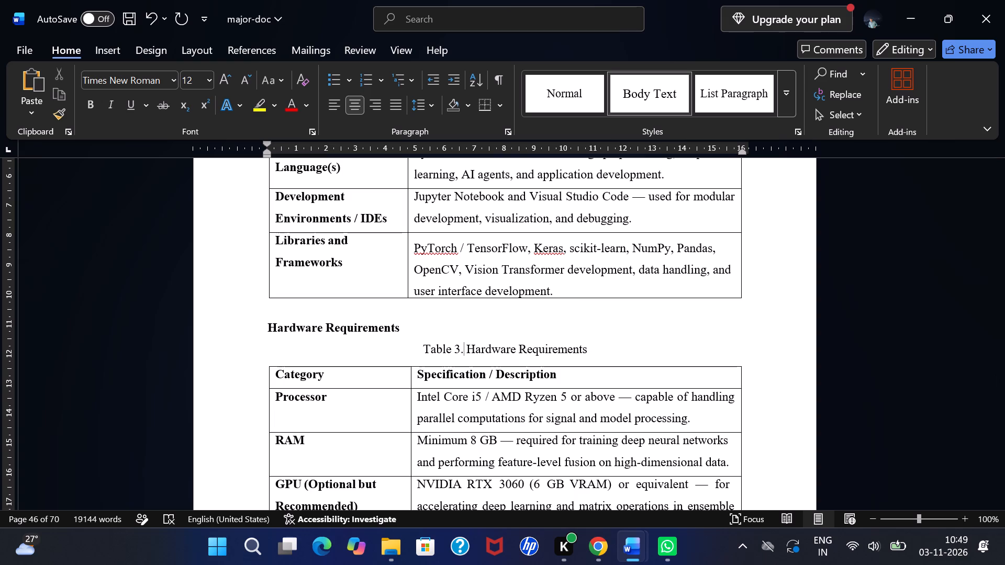
key(3)
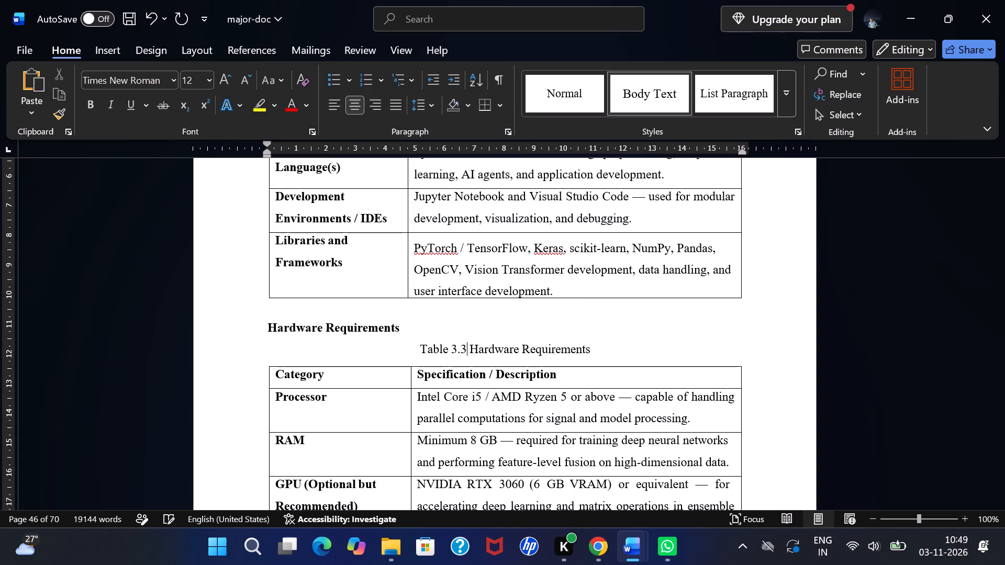
Add the number 3.2 after "Table" in the opening of the software requirements paragraph.
scroll(462, 349, down, 4)
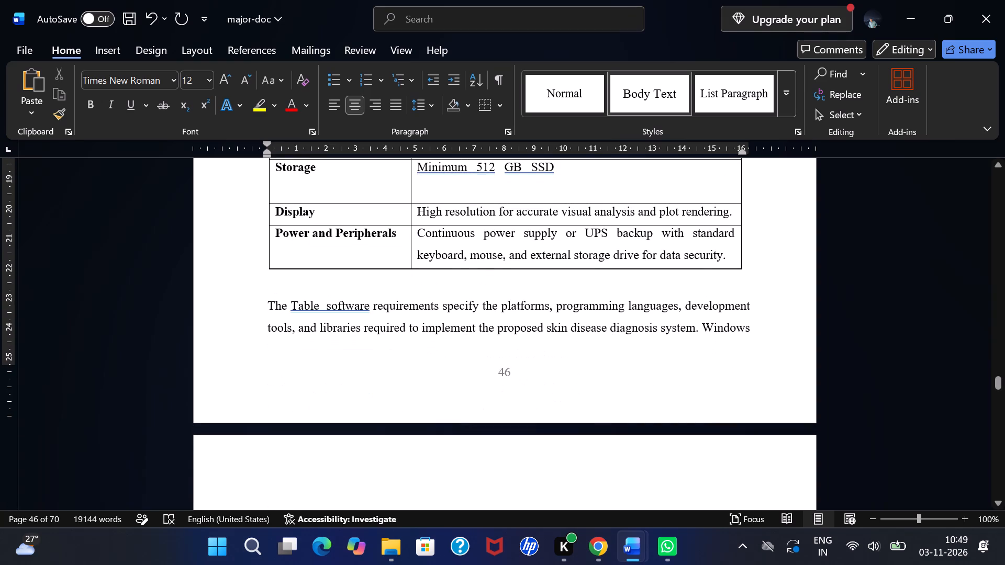
click(320, 307)
key(space)
text(3.)
key(2)
Insert "Table 3.3 represents" after "The" at the start of the hardware requirements paragraph.
scroll(320, 307, down, 1)
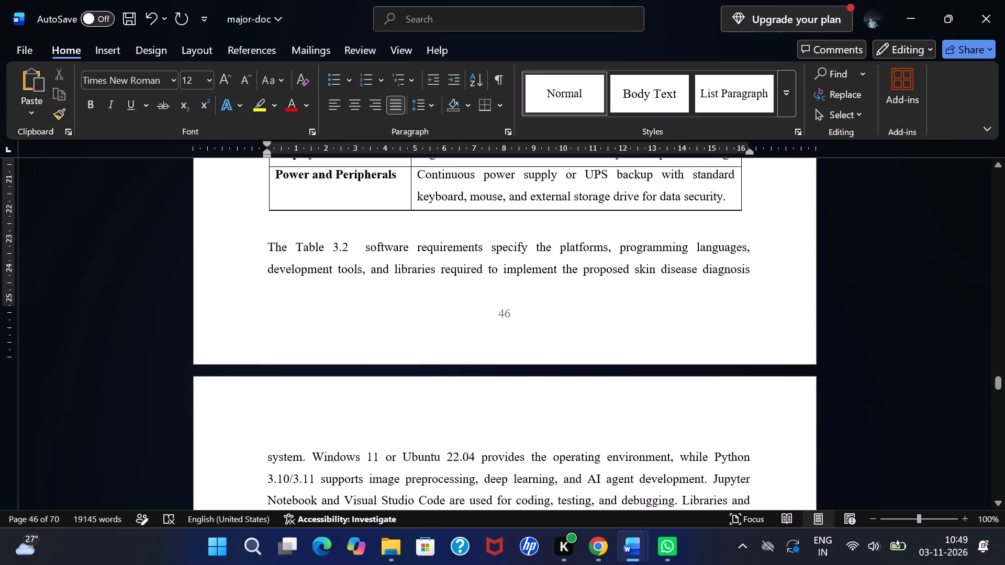
scroll(320, 307, down, 1)
scroll(389, 292, down, 1)
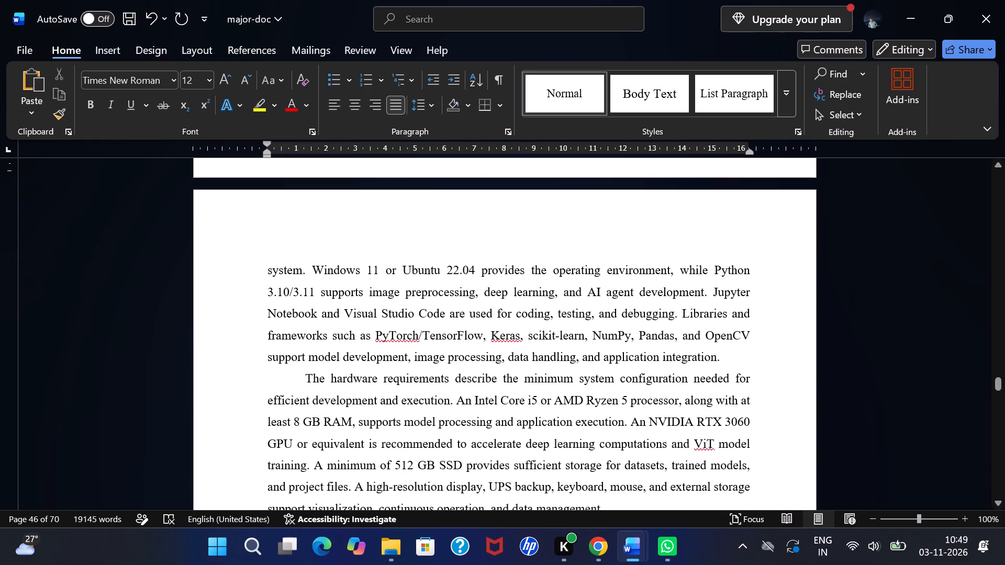
click(329, 378)
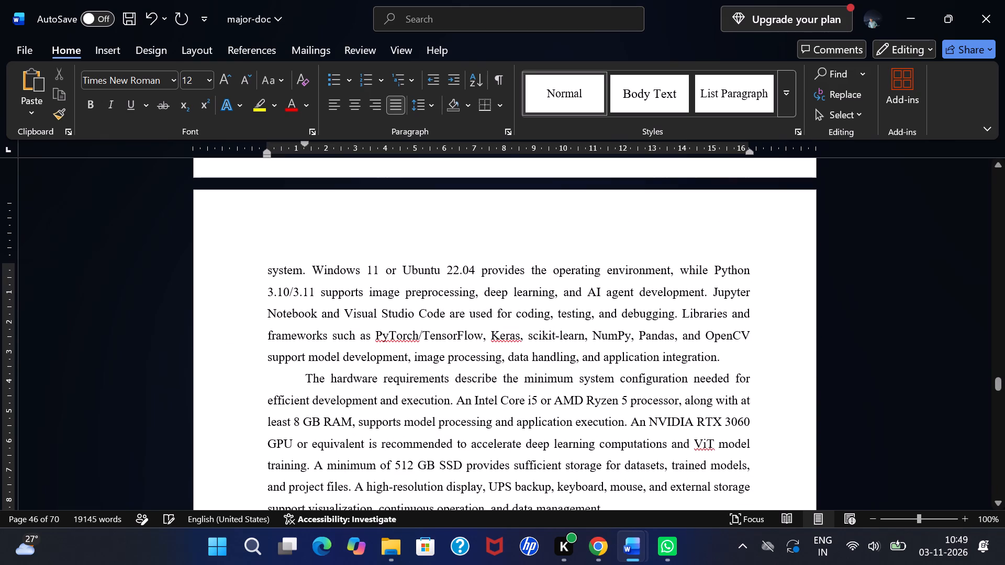
key(shift+t)
text(able)
key(space)
text(3.)
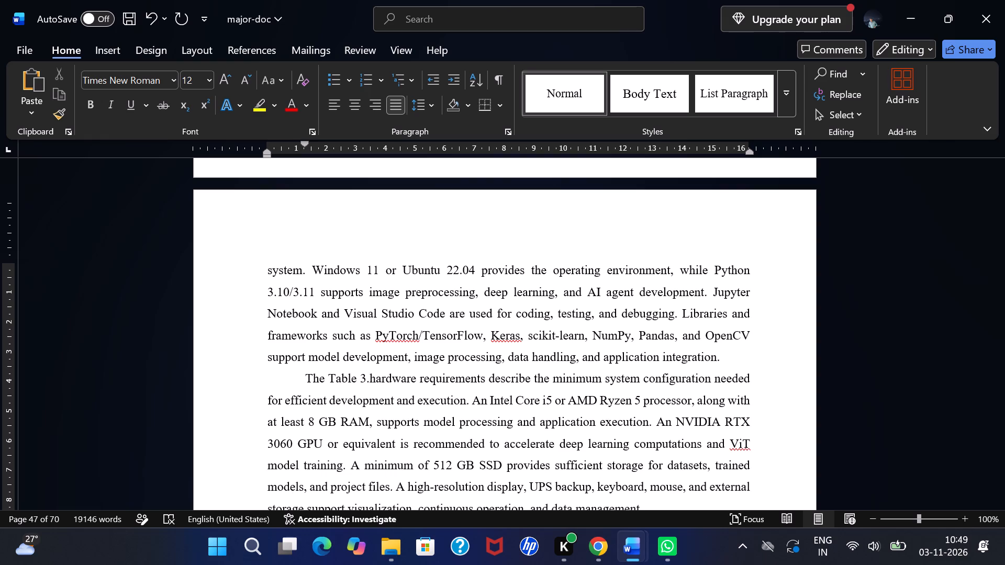
text(3)
key(space)
text(represents)
key(space)
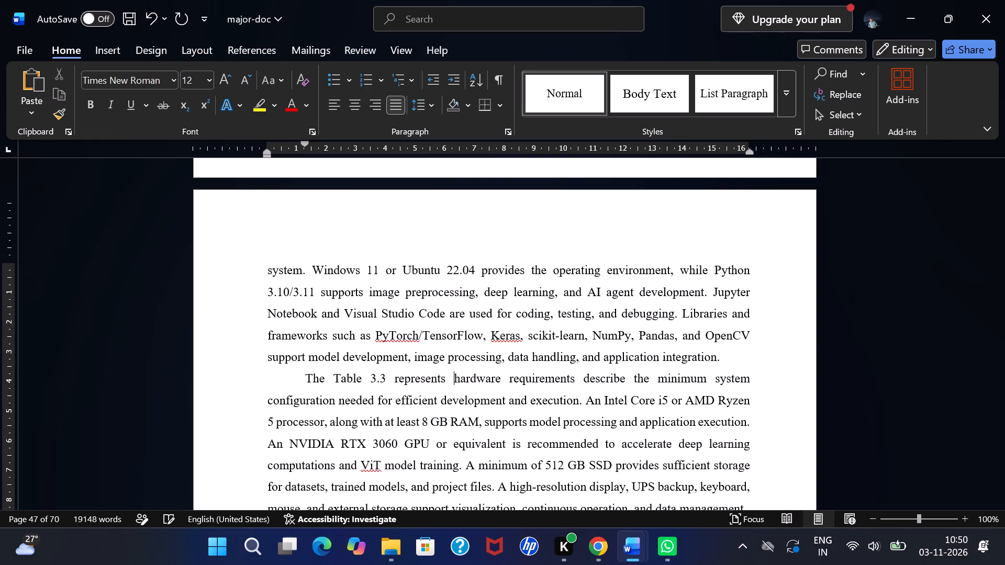
Insert "represents" after "Table 3.2" in the software requirements paragraph, removing the extra space before "software".
scroll(331, 374, up, 1)
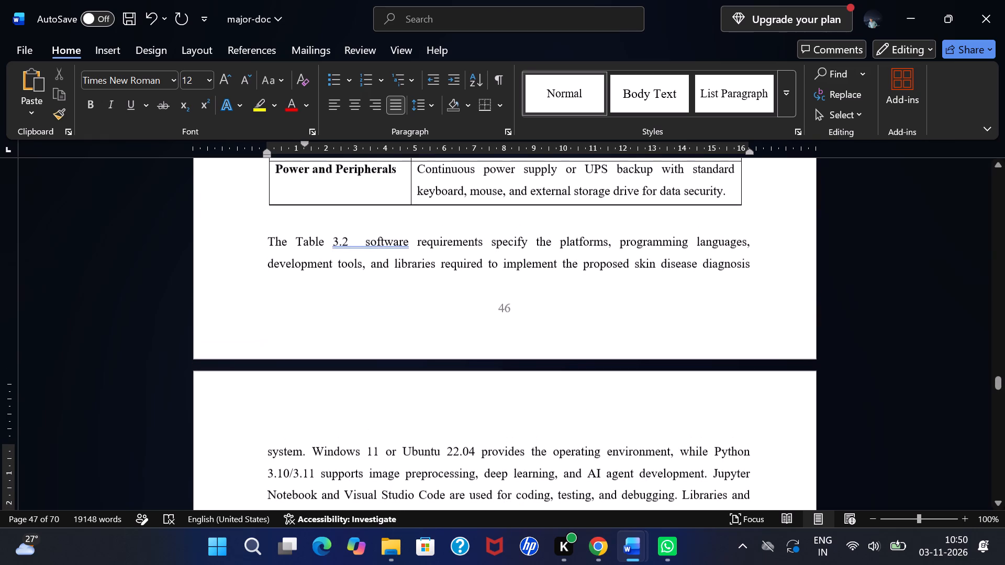
click(364, 242)
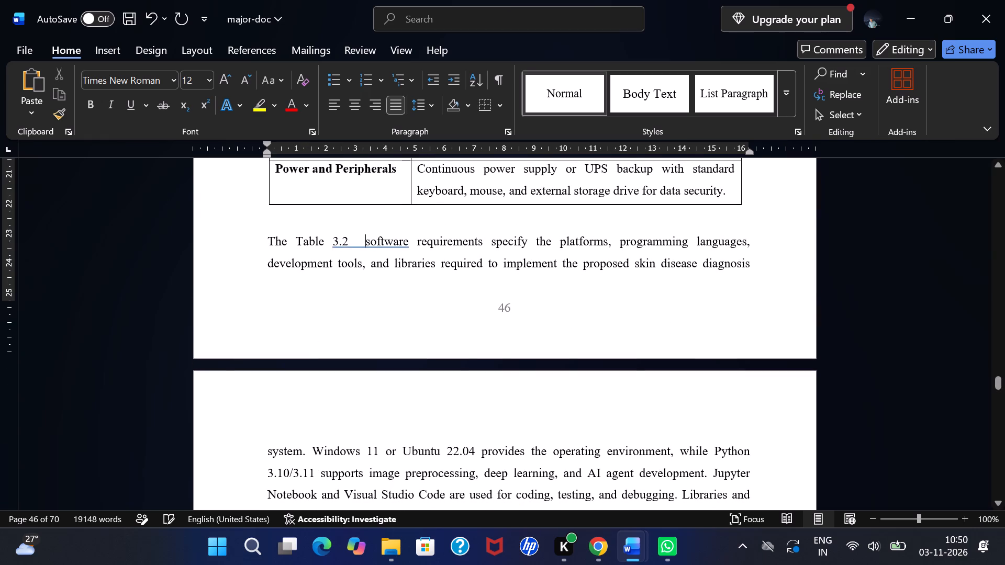
key(BackSpace)
key(BackSpace)
key(space)
text(represents)
key(space)
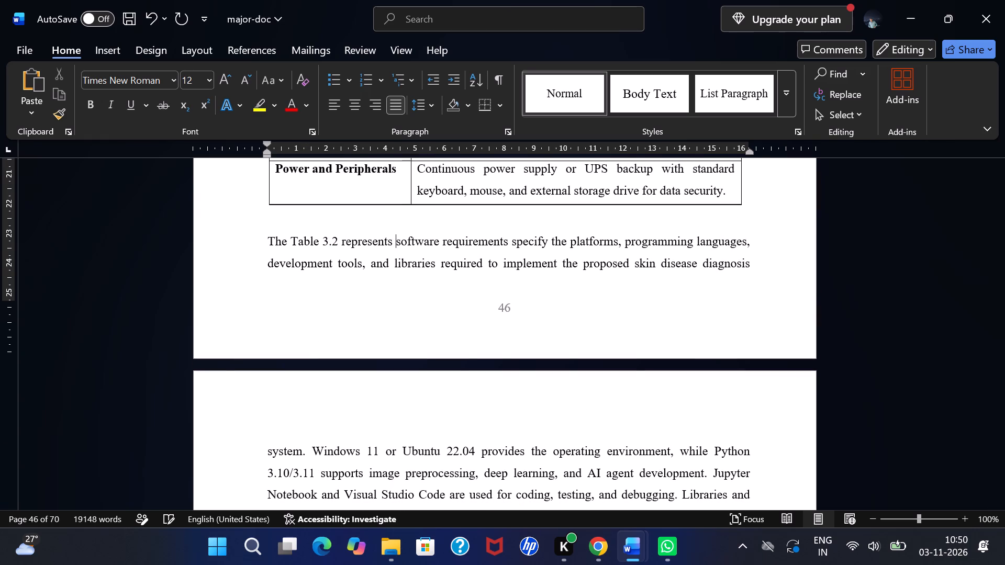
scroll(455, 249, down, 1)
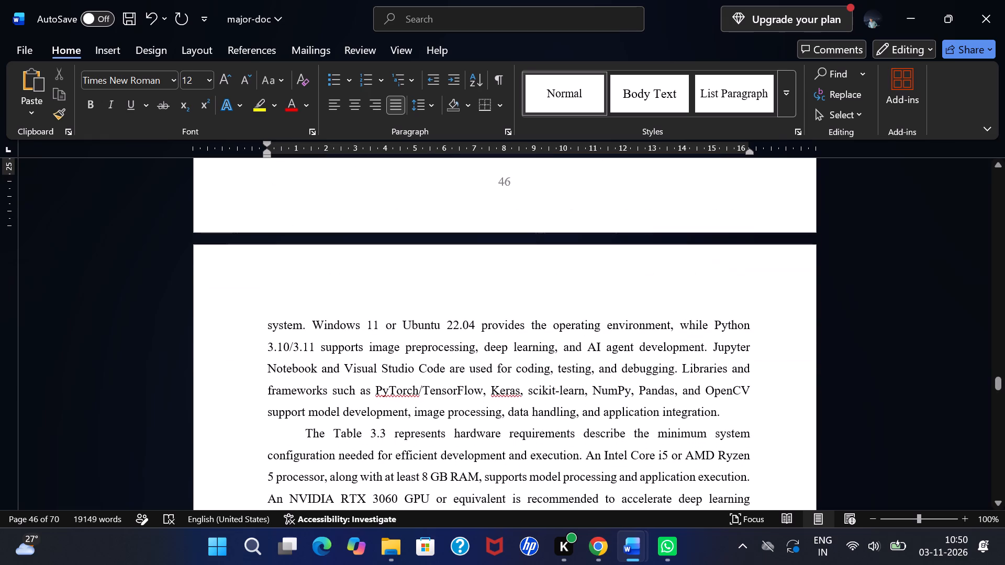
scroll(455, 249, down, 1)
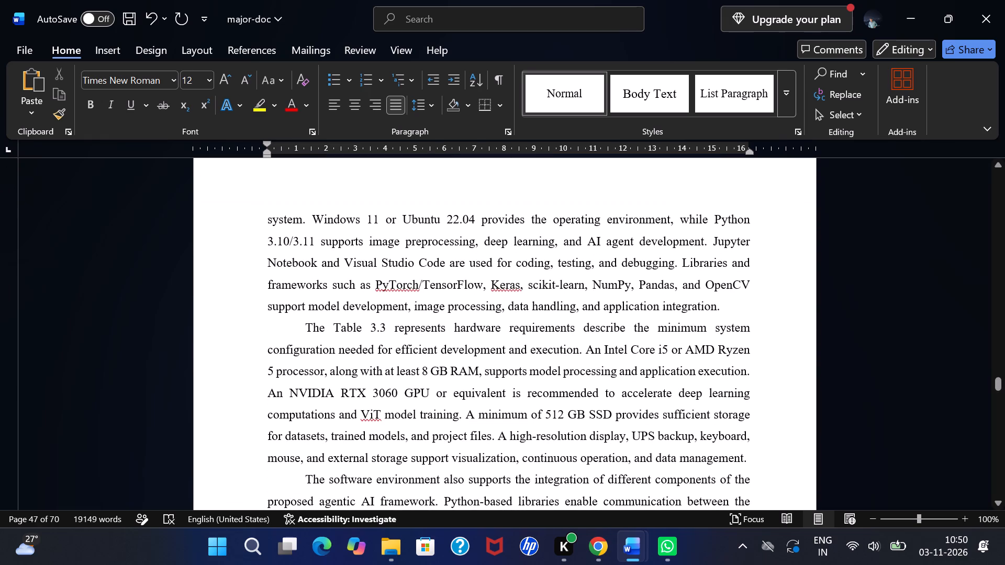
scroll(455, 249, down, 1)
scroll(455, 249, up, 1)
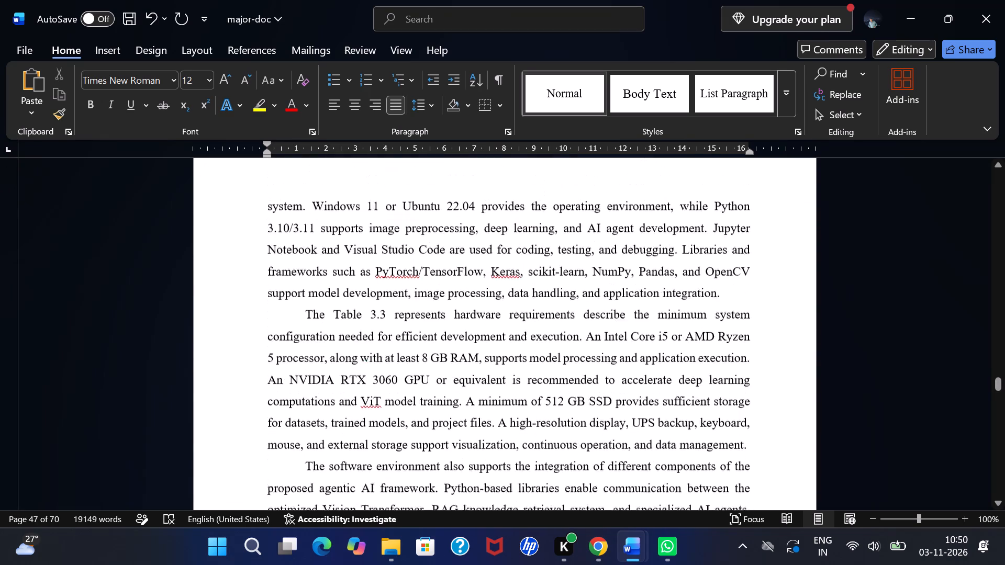
Review the figure and table captions from the requirements section back through chapter 3 and the literature survey to the title page.
scroll(455, 249, up, 4)
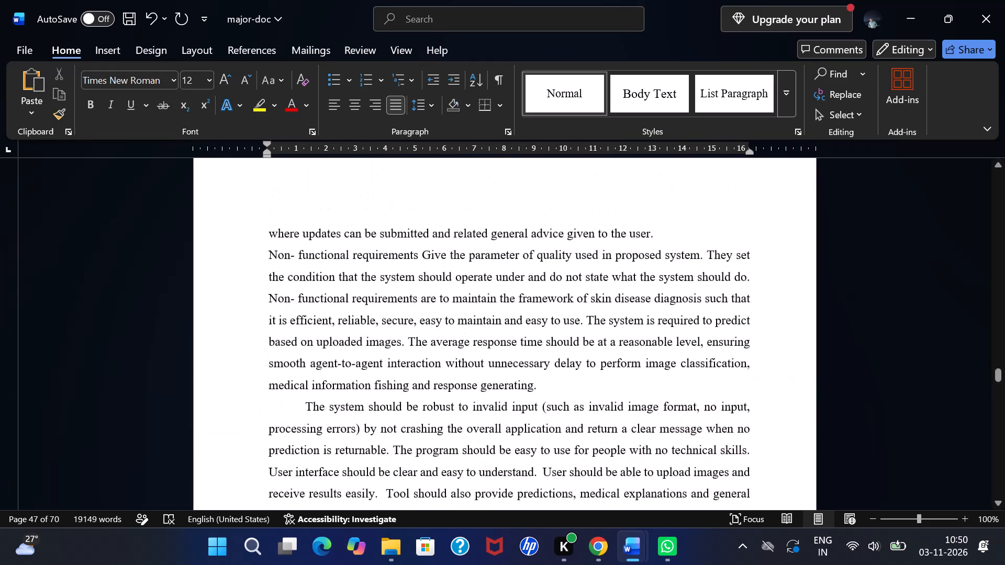
scroll(455, 249, up, 4)
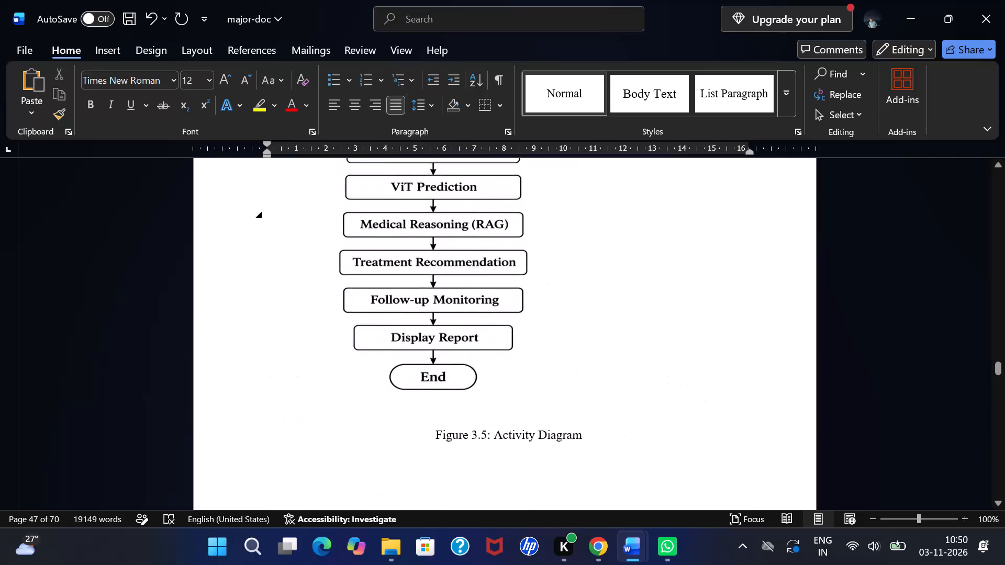
scroll(455, 249, up, 3)
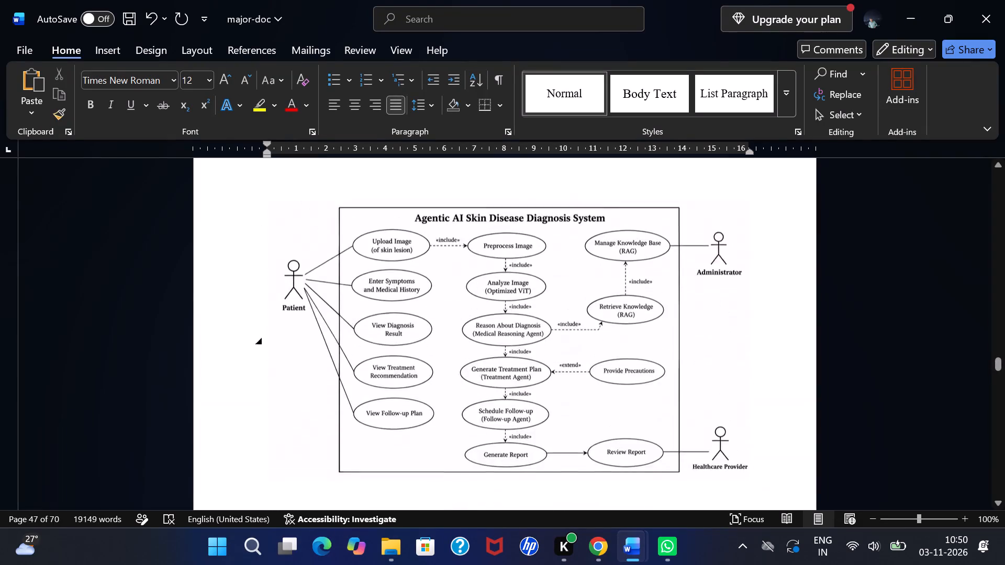
scroll(455, 249, up, 5)
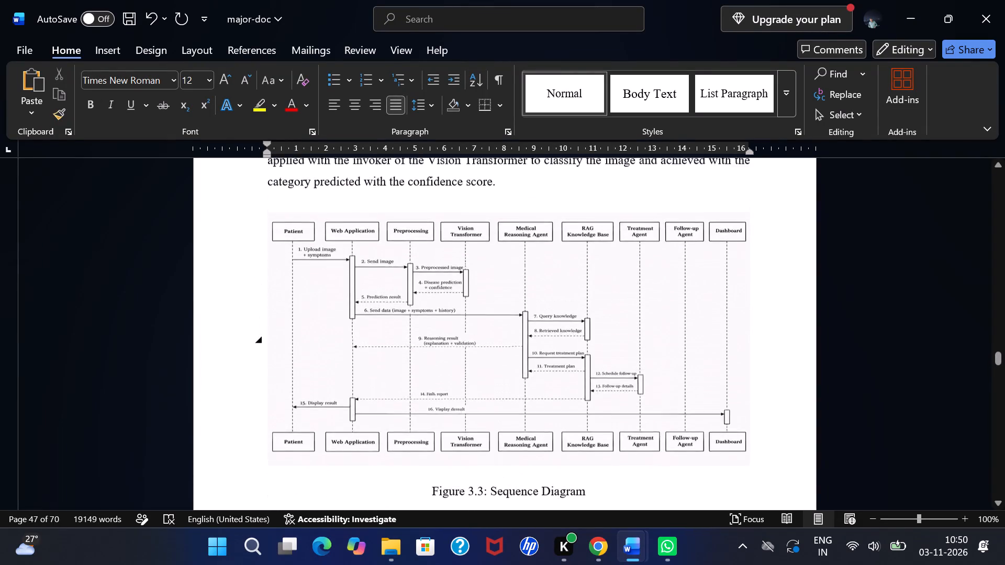
scroll(455, 249, up, 5)
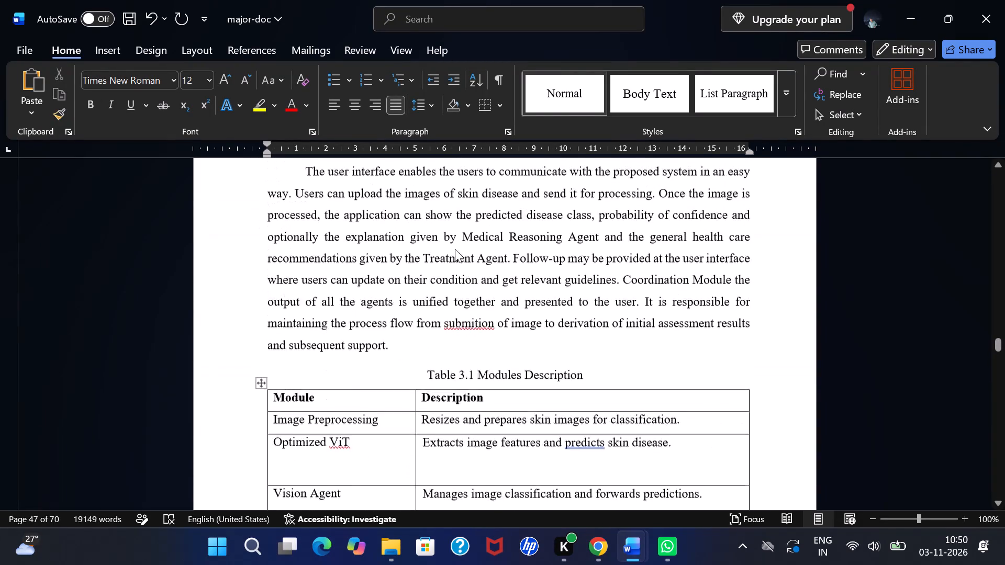
scroll(455, 249, up, 1)
scroll(455, 249, down, 3)
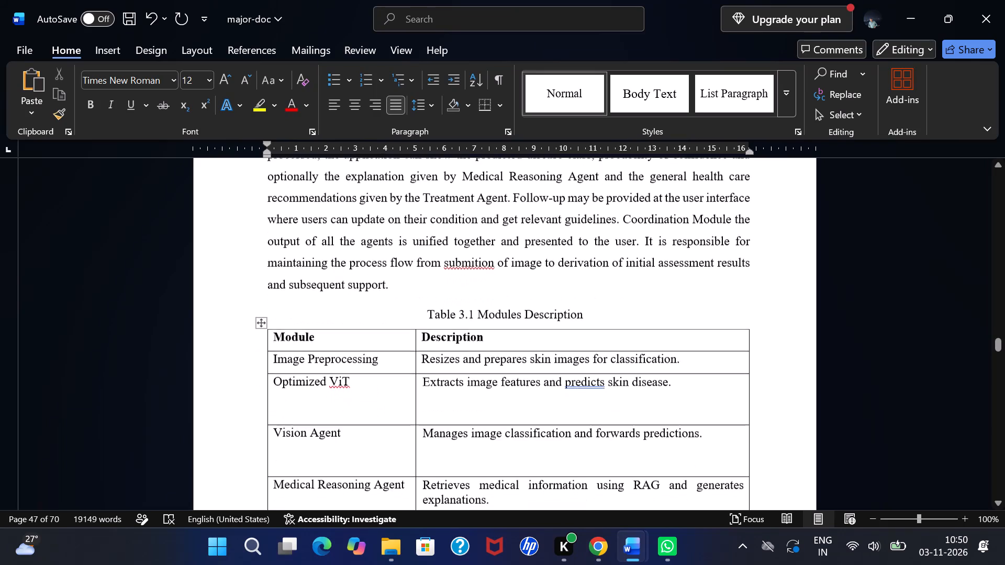
scroll(455, 249, down, 3)
scroll(455, 249, up, 1)
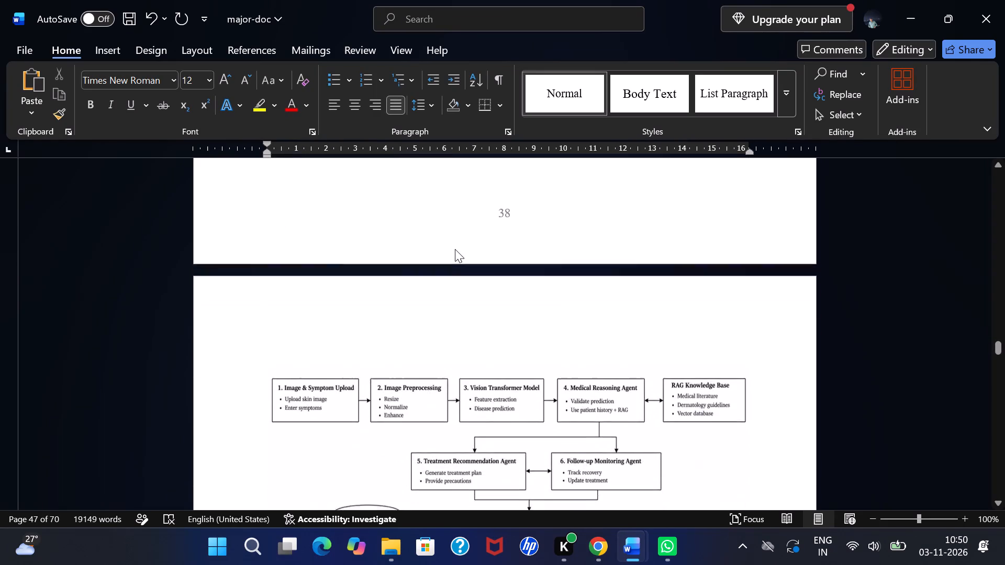
scroll(455, 249, up, 3)
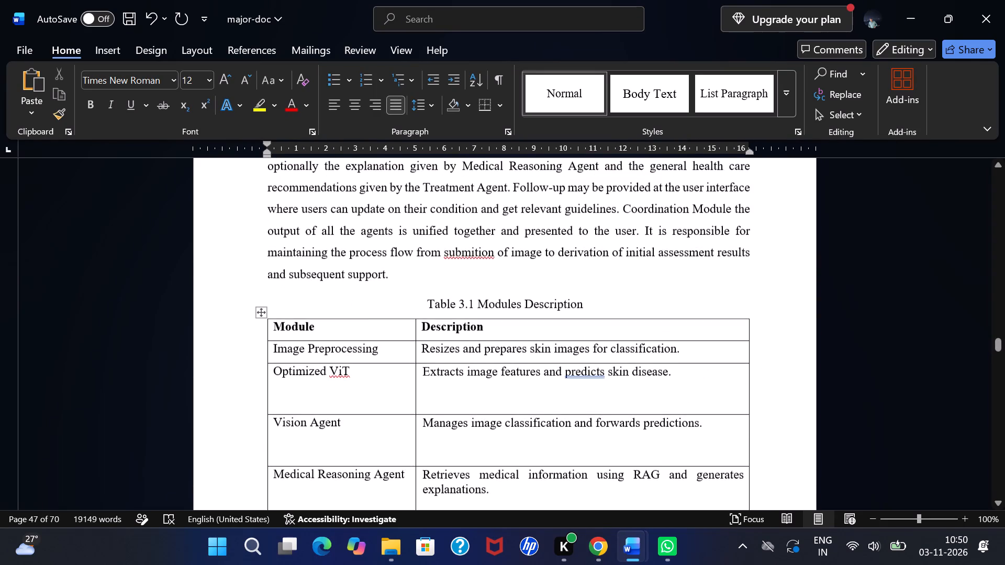
scroll(455, 249, up, 2)
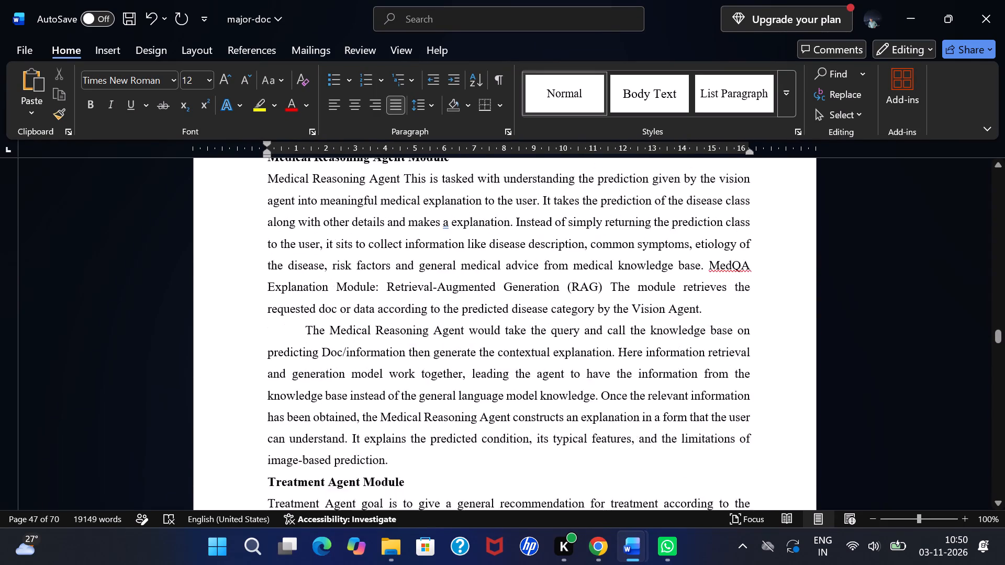
scroll(455, 249, up, 9)
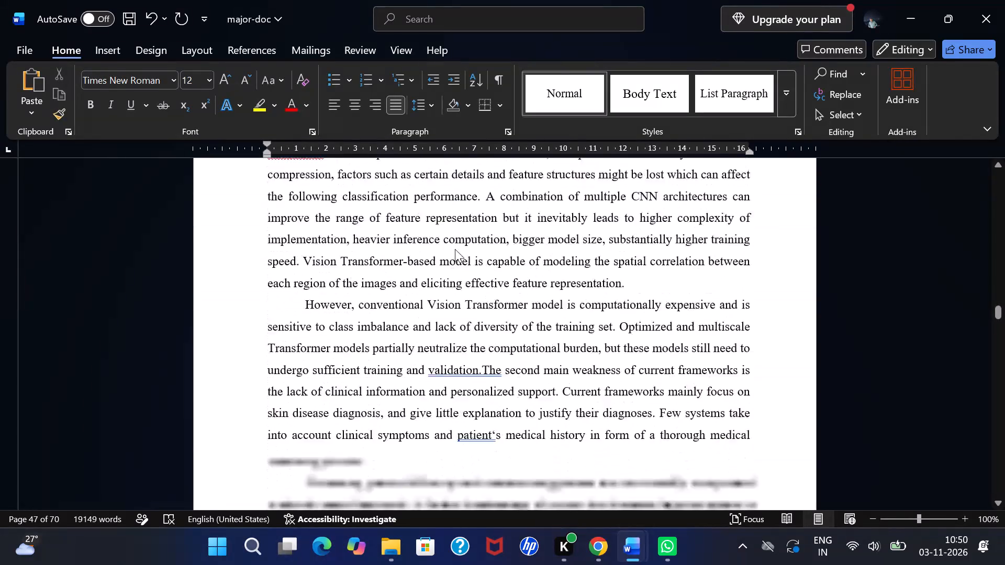
scroll(455, 249, up, 4)
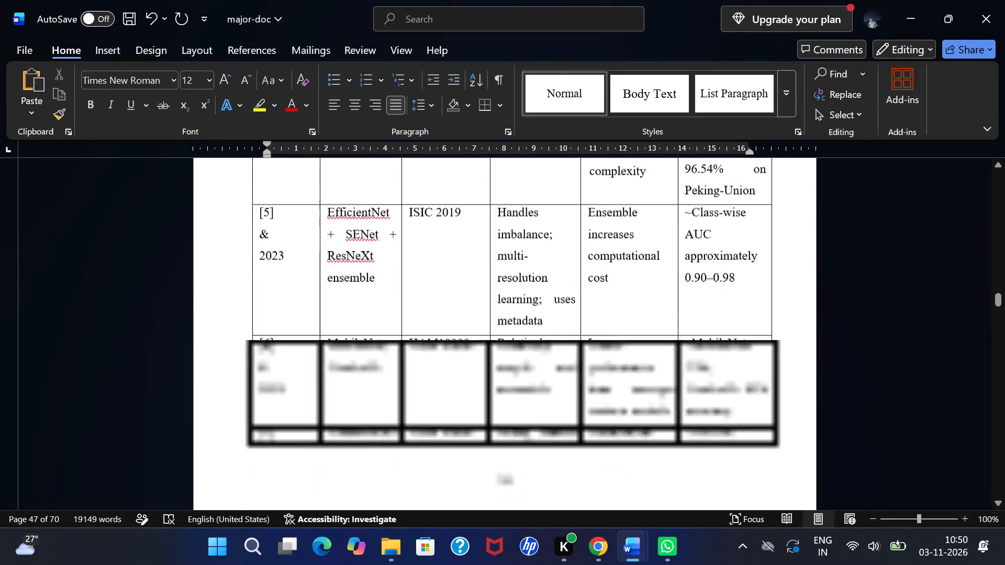
scroll(455, 249, up, 4)
scroll(455, 249, up, 17)
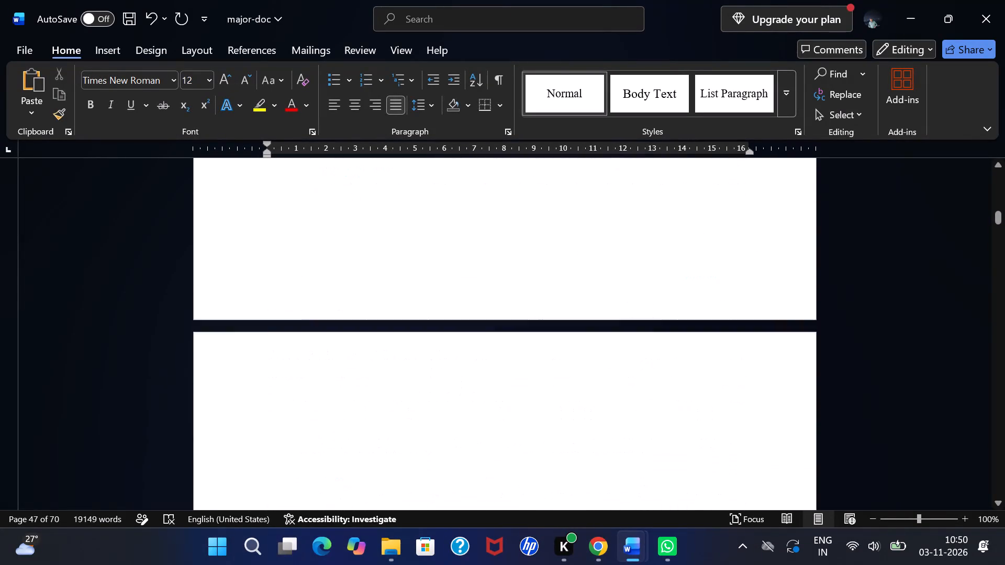
scroll(455, 249, up, 5)
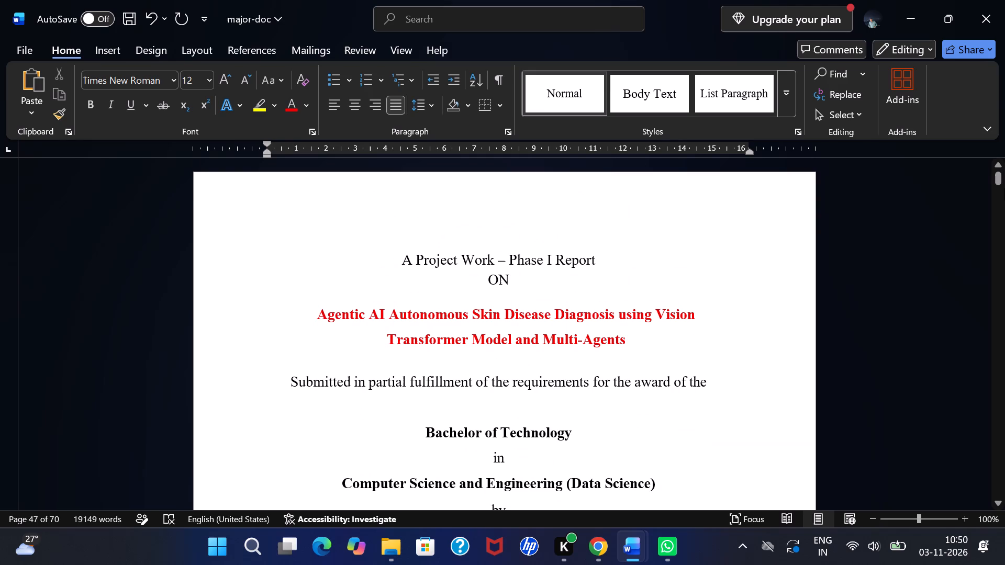
Change the figure reference opening the Collection and Processing of Data paragraph to "Figure 1.1", removing the parentheses.
drag(998, 183, 997, 195)
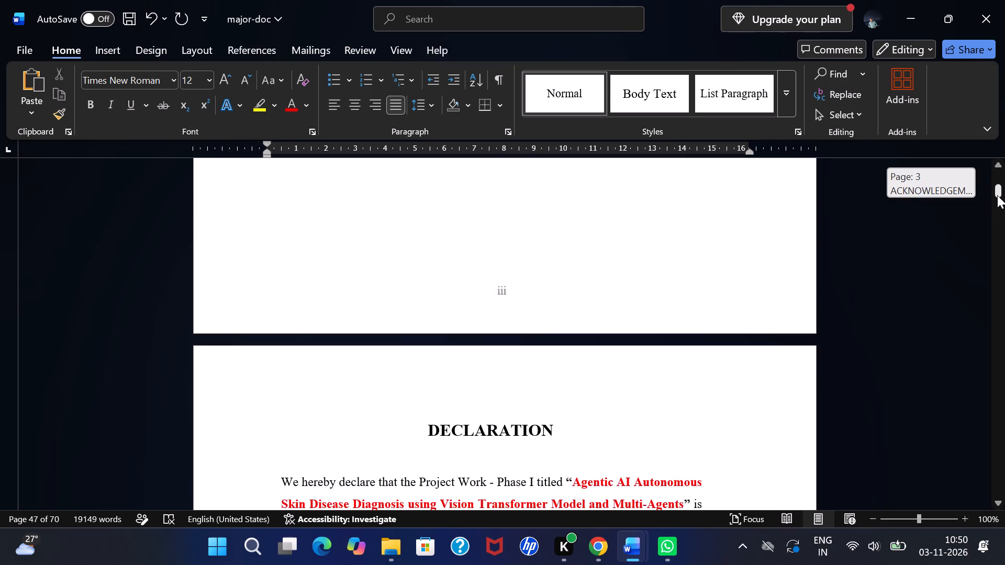
drag(997, 195, 999, 206)
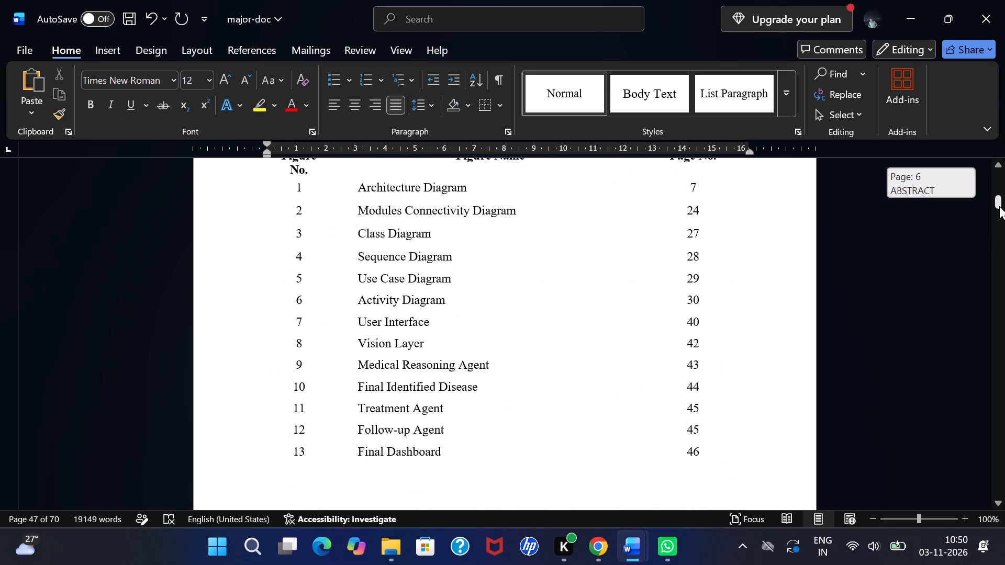
drag(999, 206, 1000, 211)
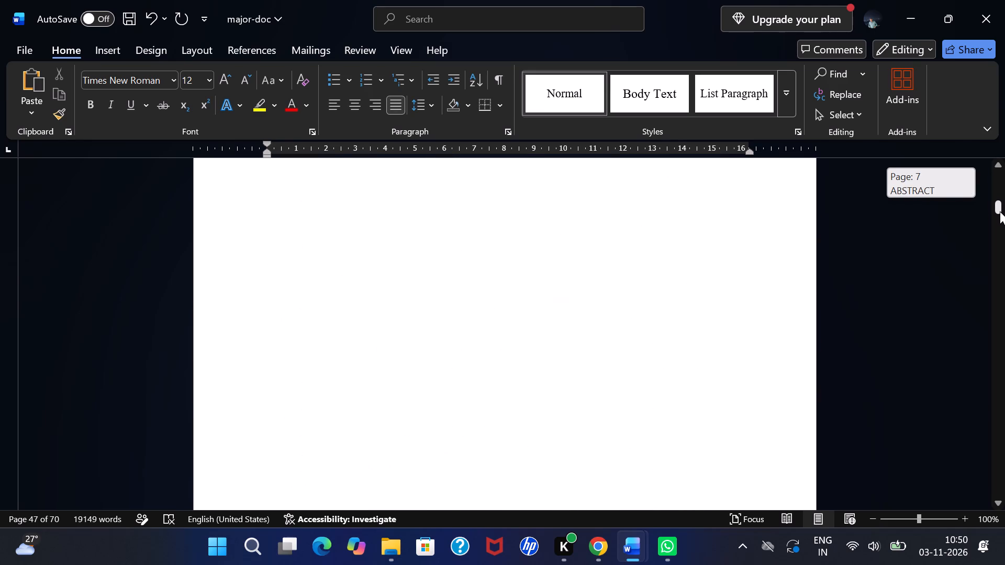
drag(1000, 211, 1000, 221)
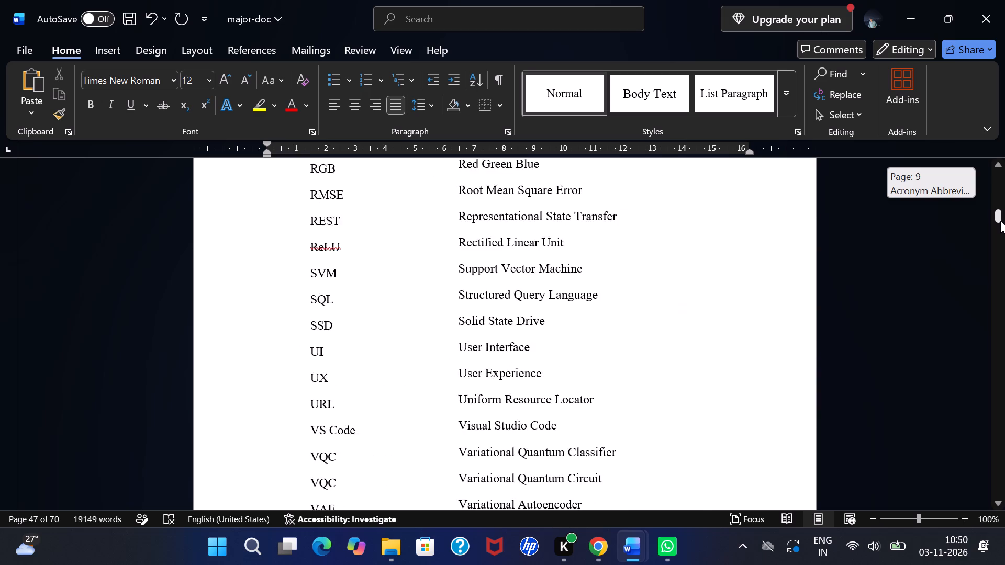
drag(1000, 221, 1001, 227)
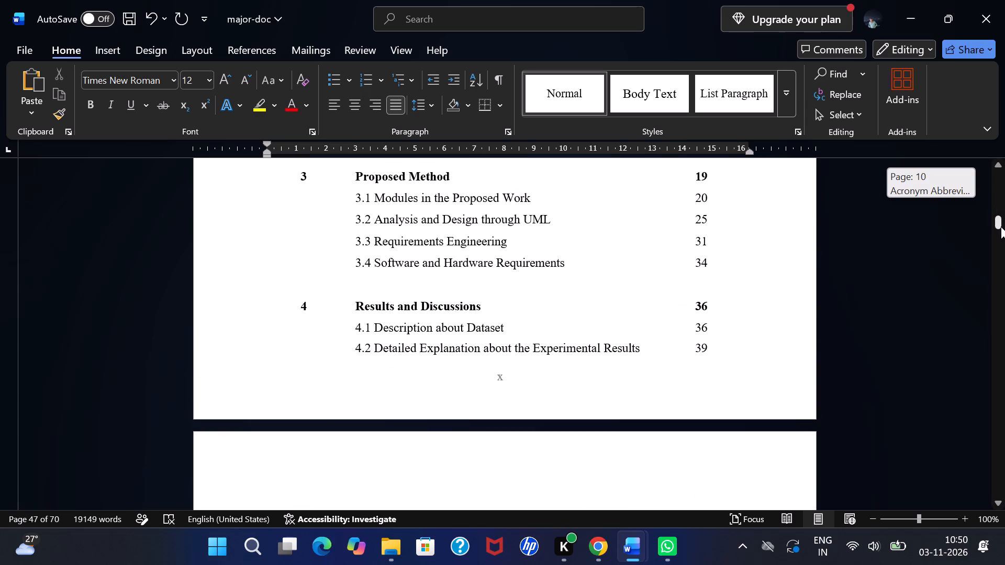
drag(1001, 227, 1001, 236)
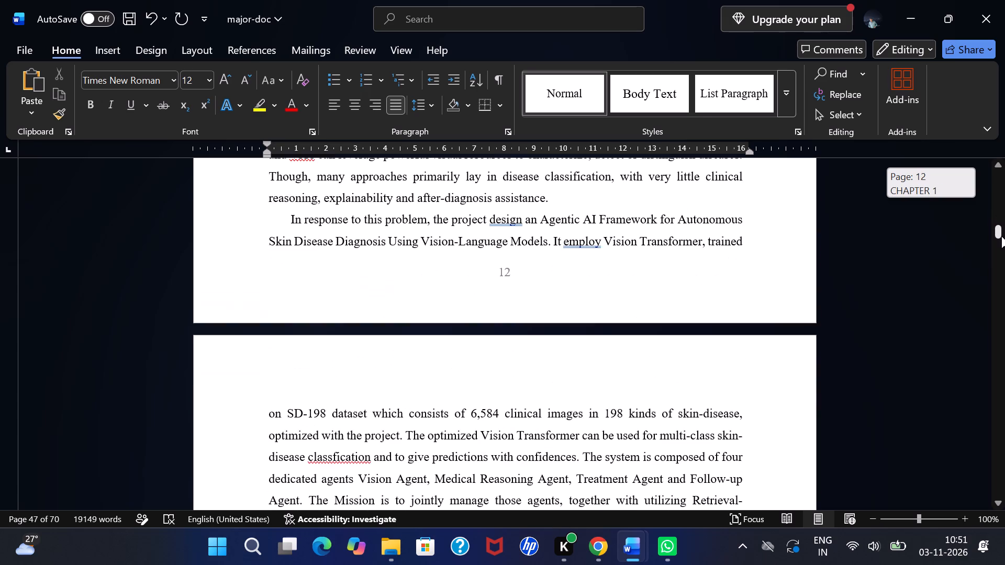
drag(1001, 236, 1002, 246)
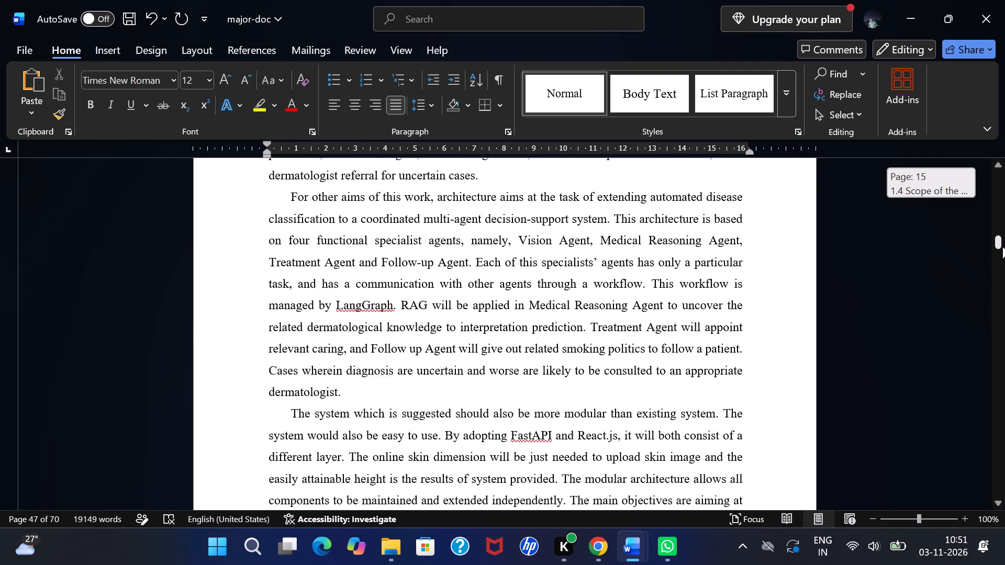
drag(1002, 246, 1003, 252)
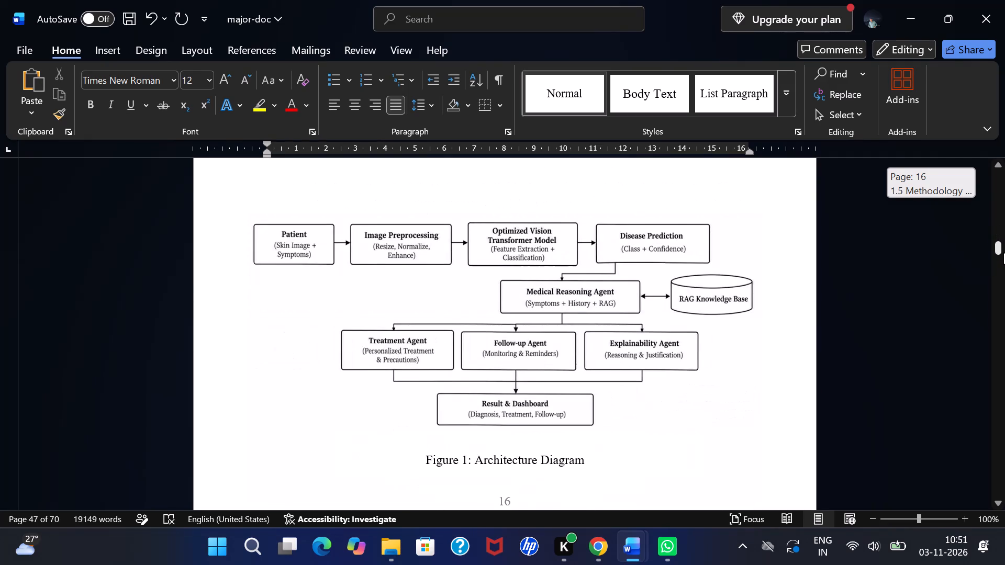
drag(1003, 252, 1003, 254)
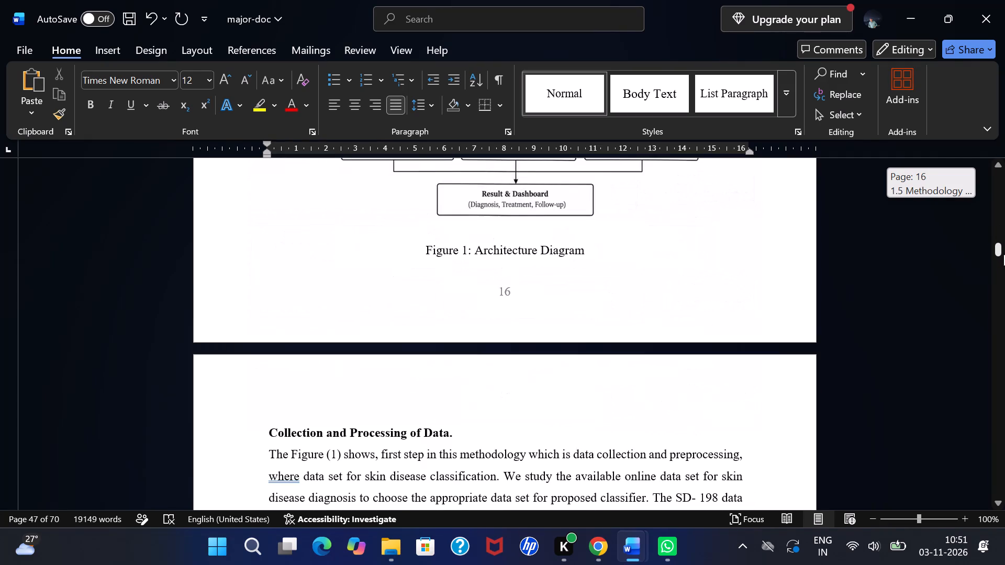
drag(1003, 254, 1003, 254)
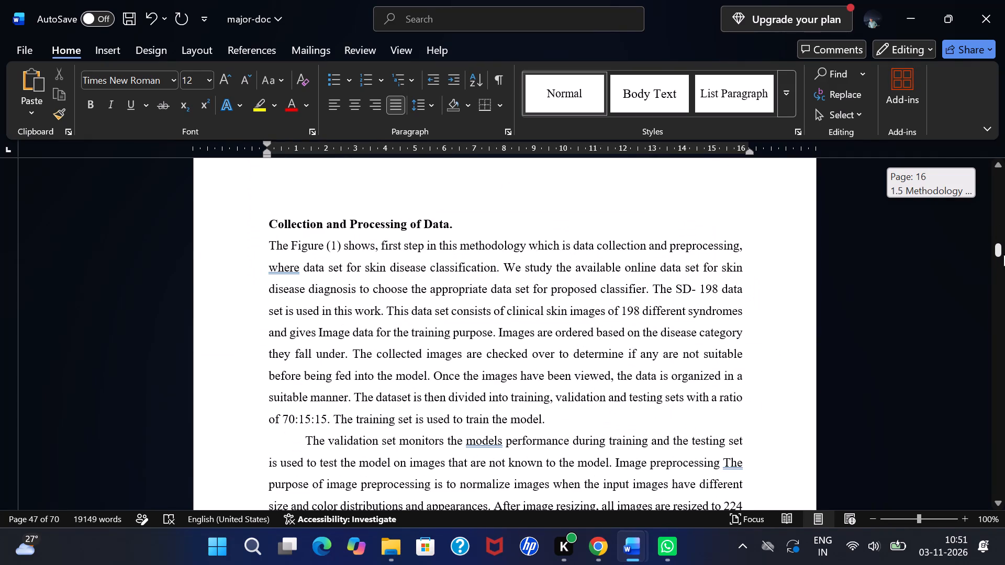
drag(1003, 254, 1004, 253)
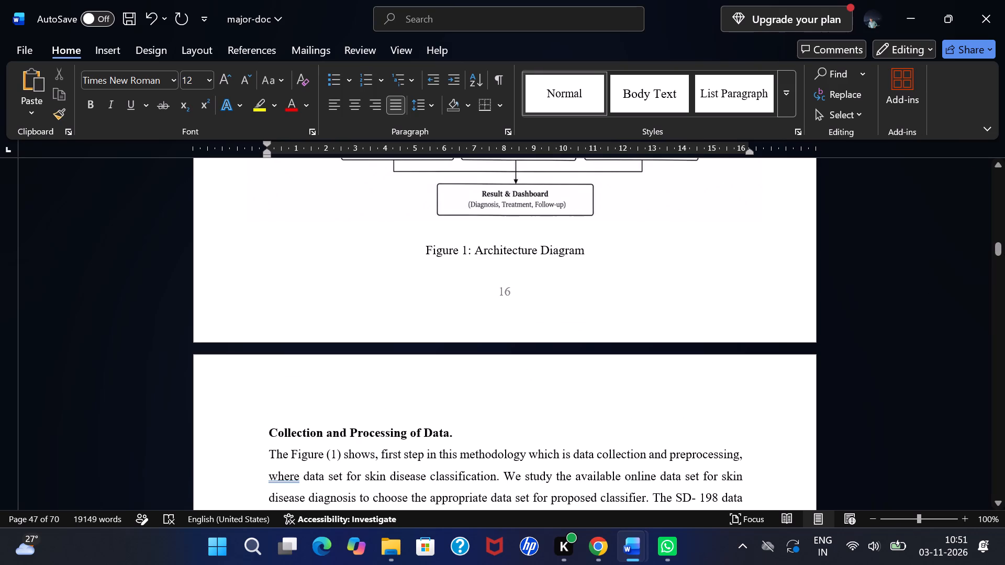
click(328, 457)
key(Right)
key(BackSpace)
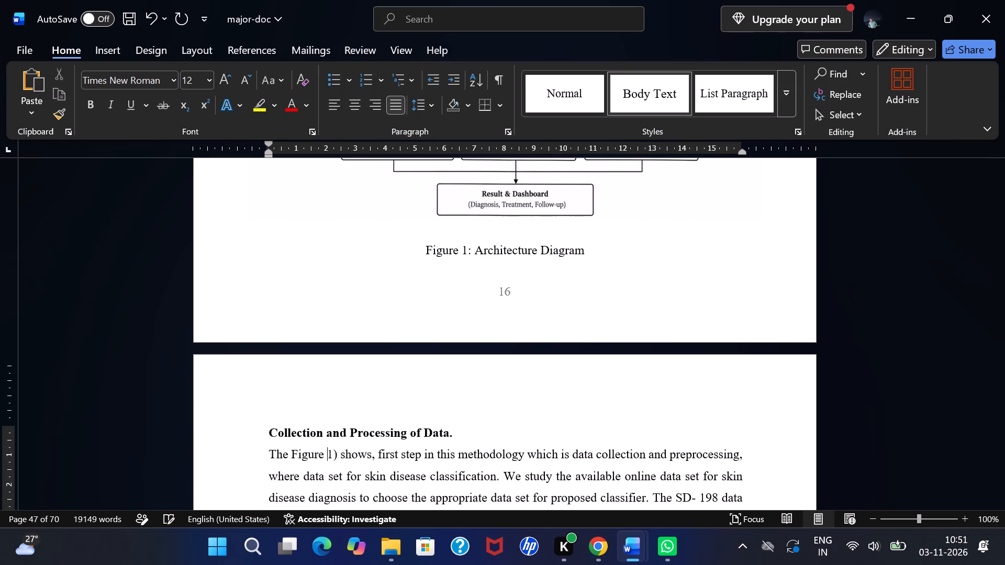
key(Right)
key(Right)
key(BackSpace)
text(.1)
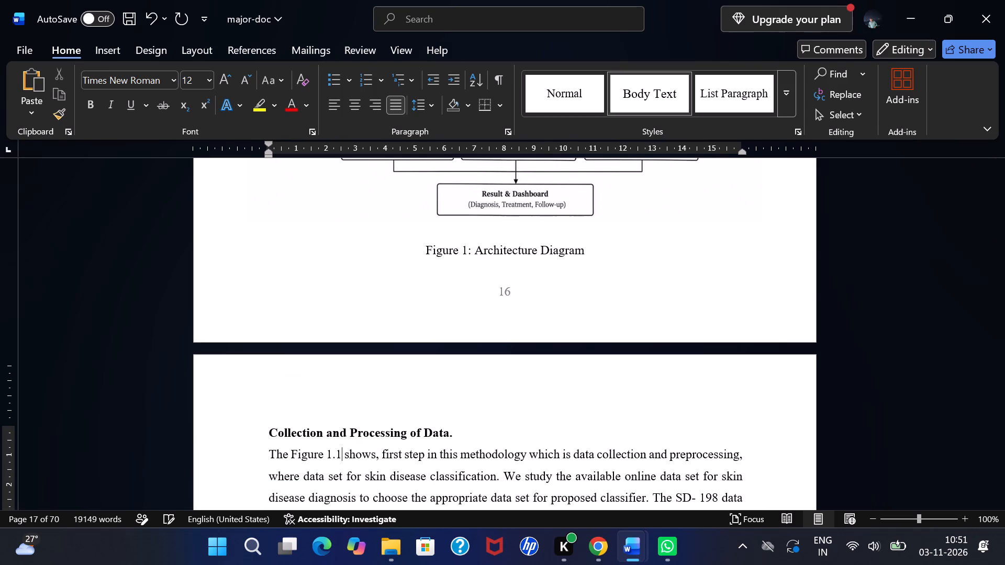
Renumber the Architecture Diagram caption as Figure 1.1.
click(468, 247)
text(.1)
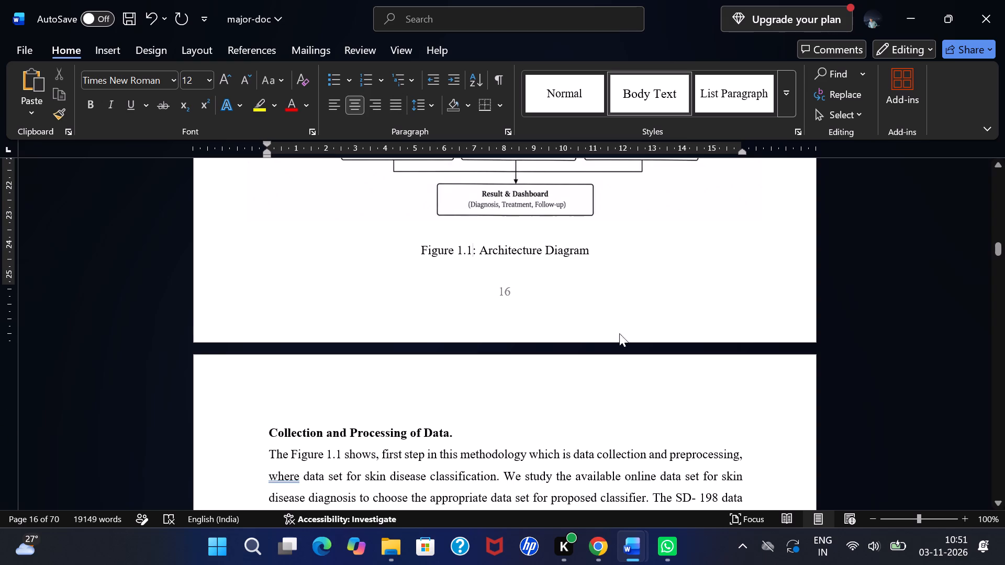
Review the rest of chapter 1 and the literature survey, including the Summary of Existing Approaches table and its caption.
scroll(628, 361, down, 4)
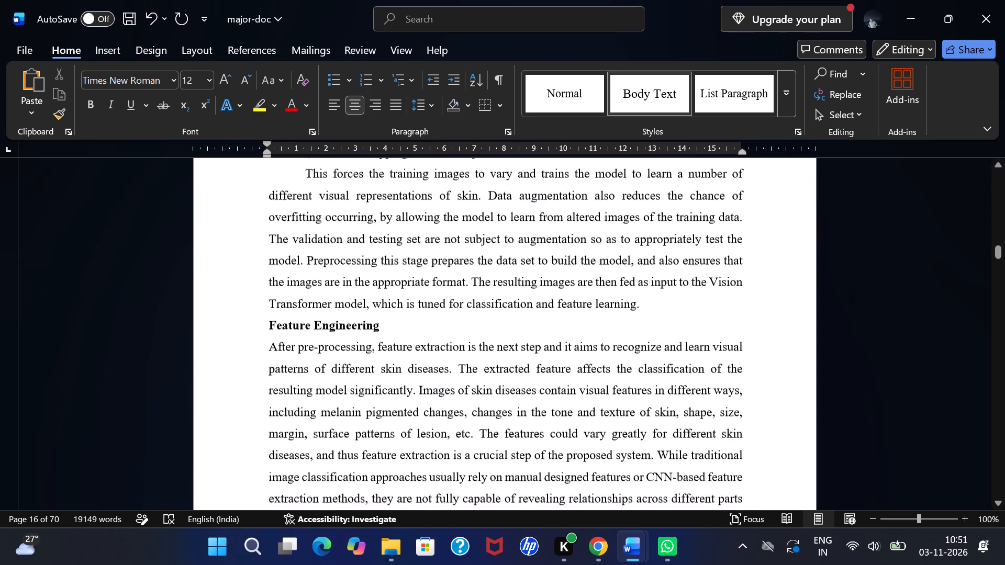
scroll(628, 361, down, 5)
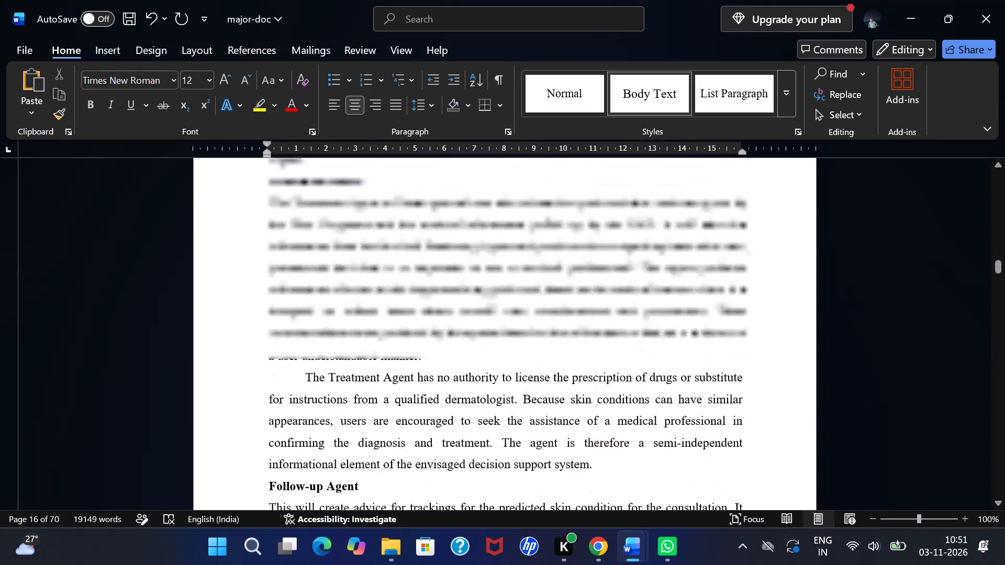
scroll(628, 361, down, 5)
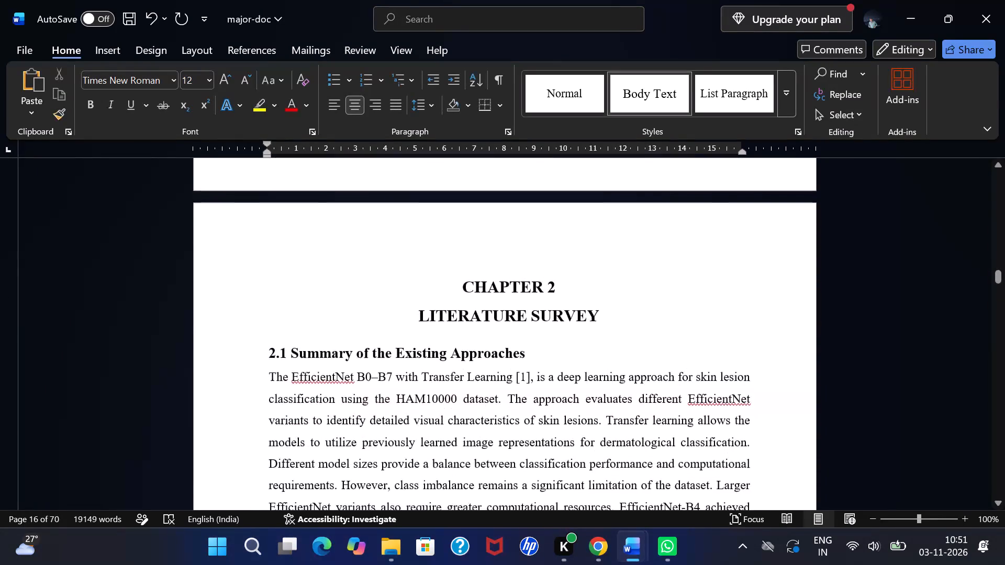
scroll(628, 361, down, 5)
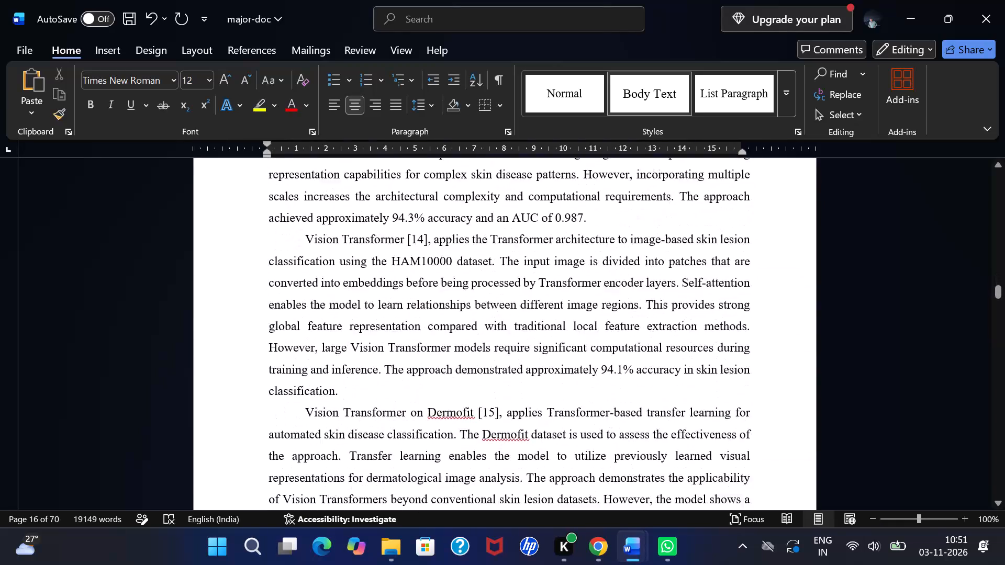
scroll(628, 361, down, 4)
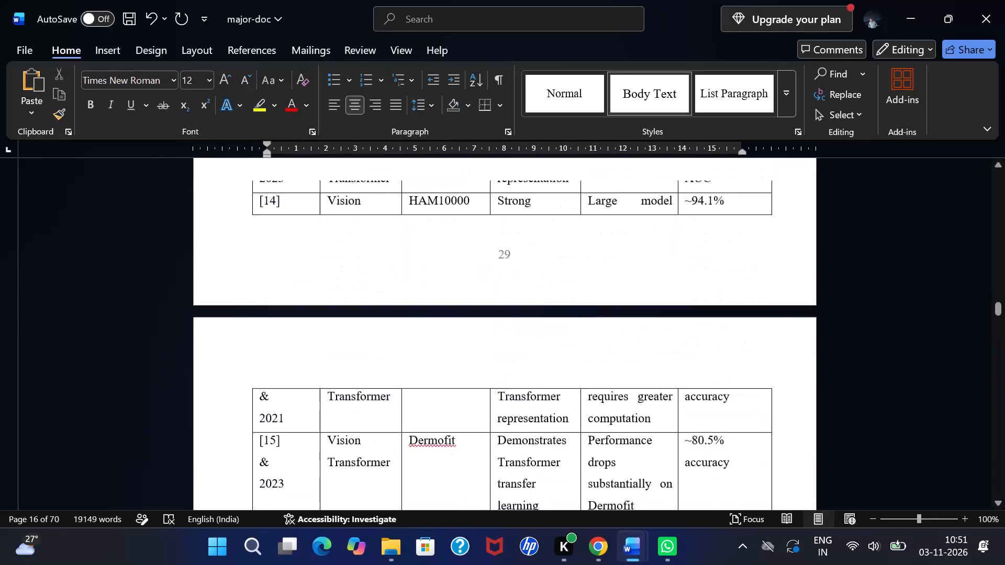
scroll(628, 361, down, 2)
scroll(628, 361, up, 3)
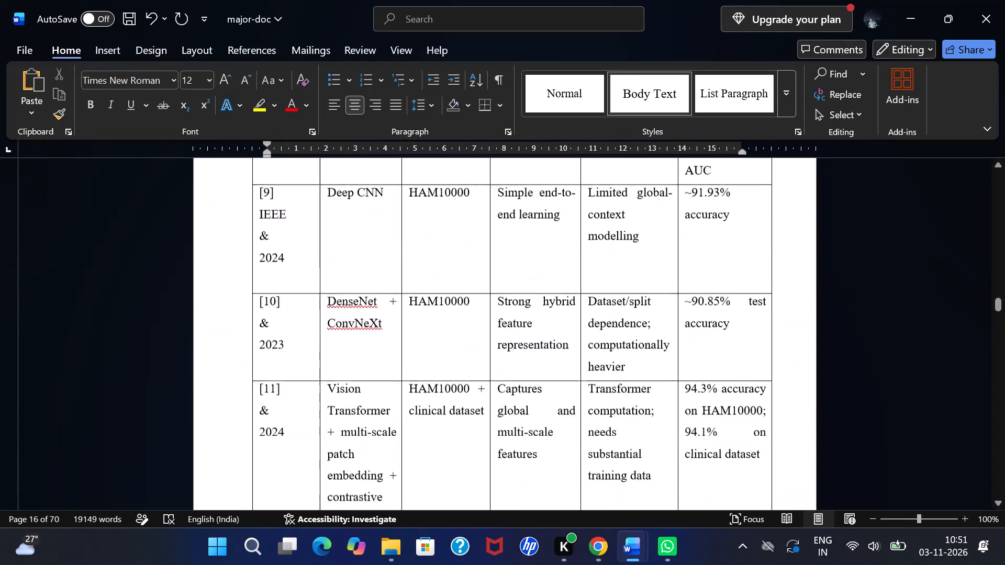
scroll(628, 361, up, 1)
scroll(628, 361, down, 1)
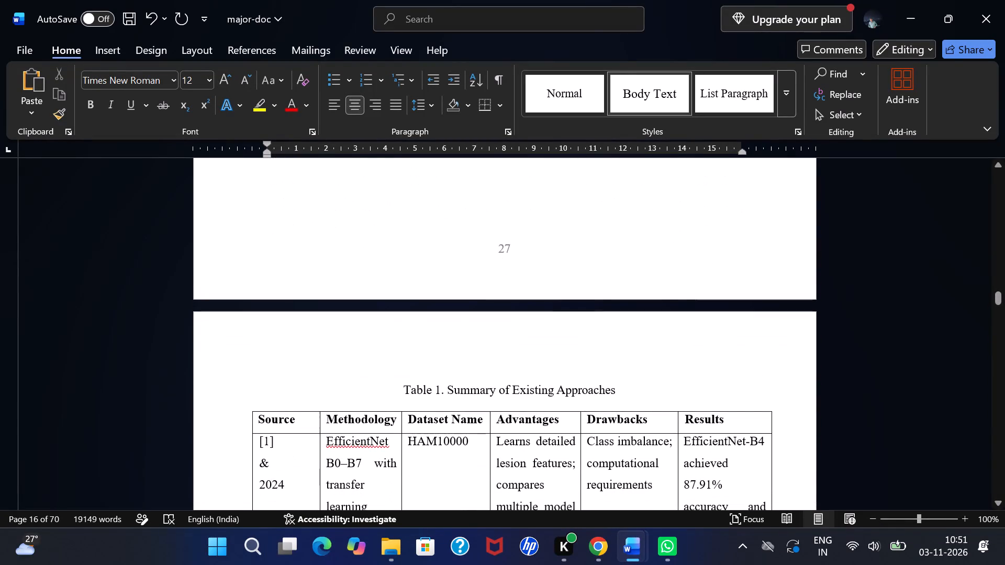
scroll(628, 361, down, 2)
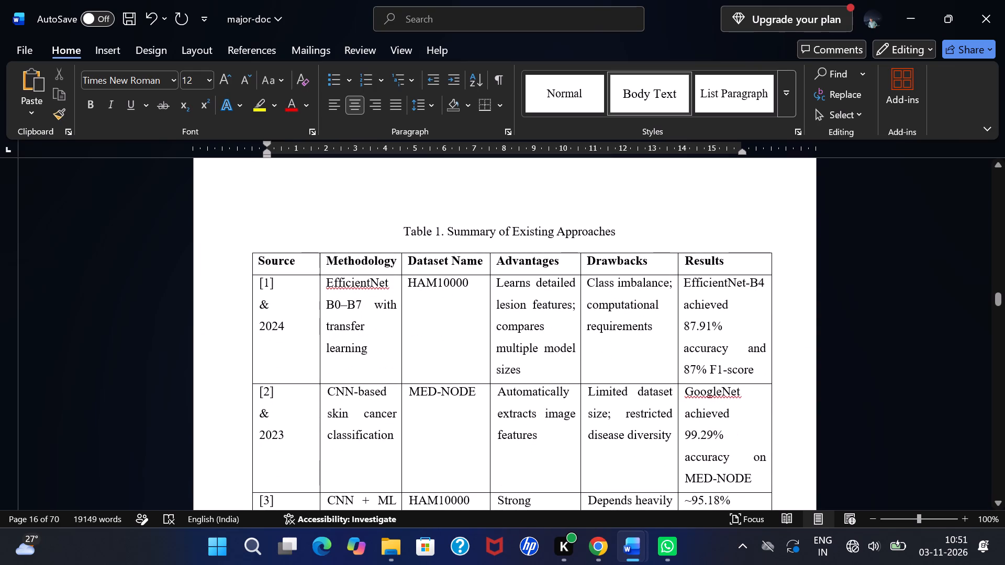